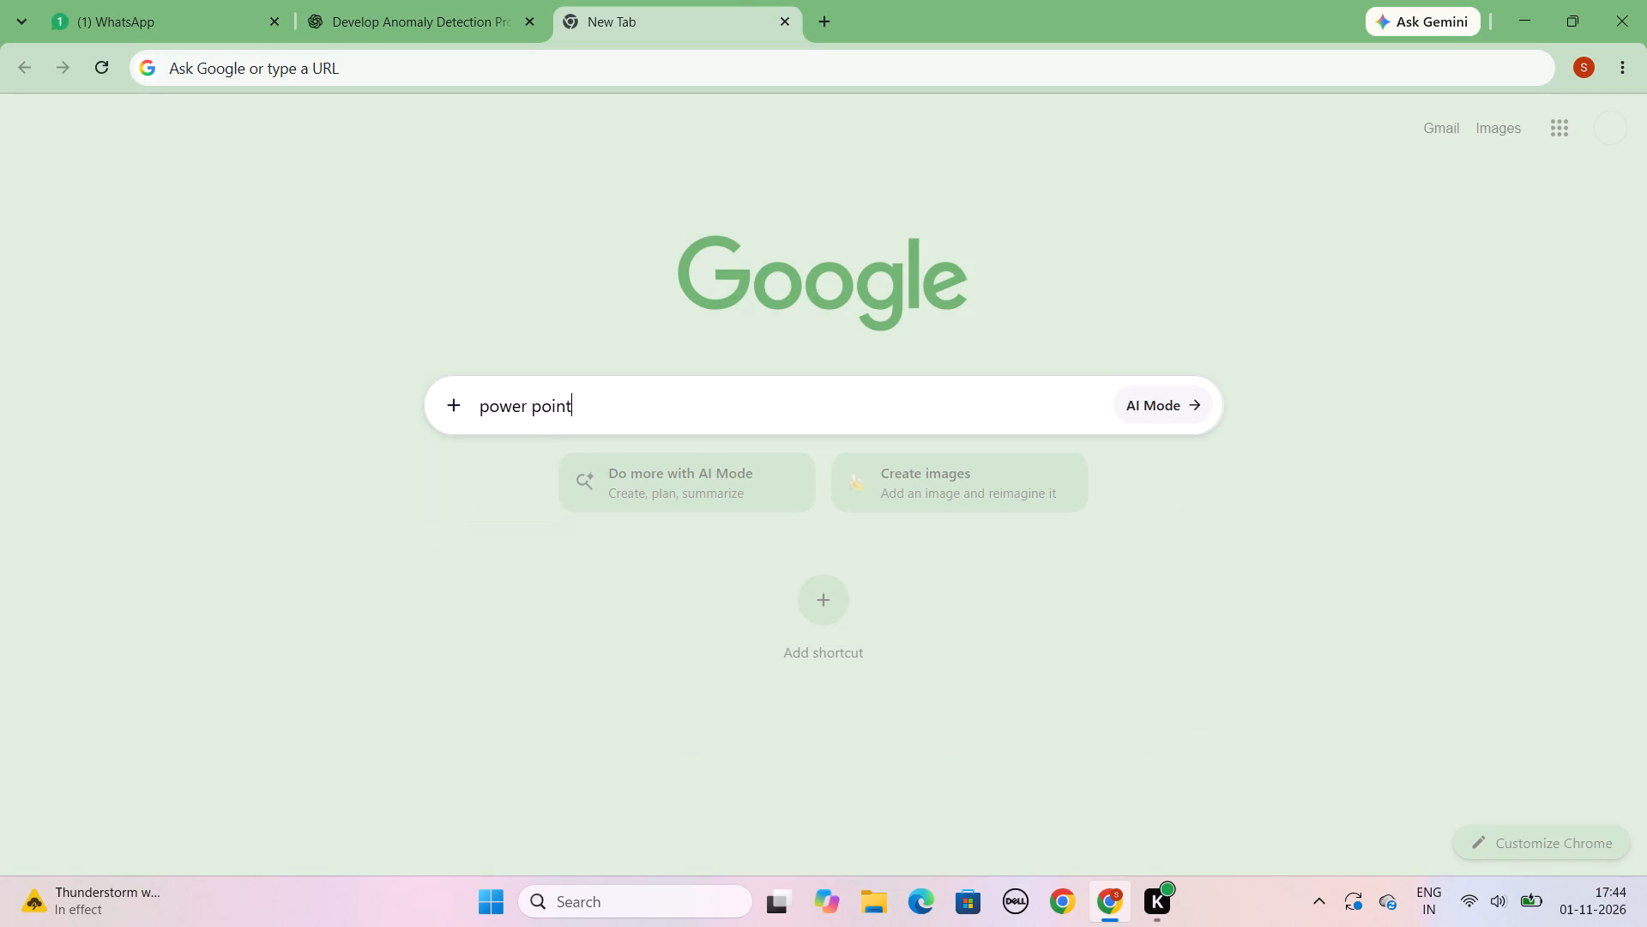
key("space")
key("Return")
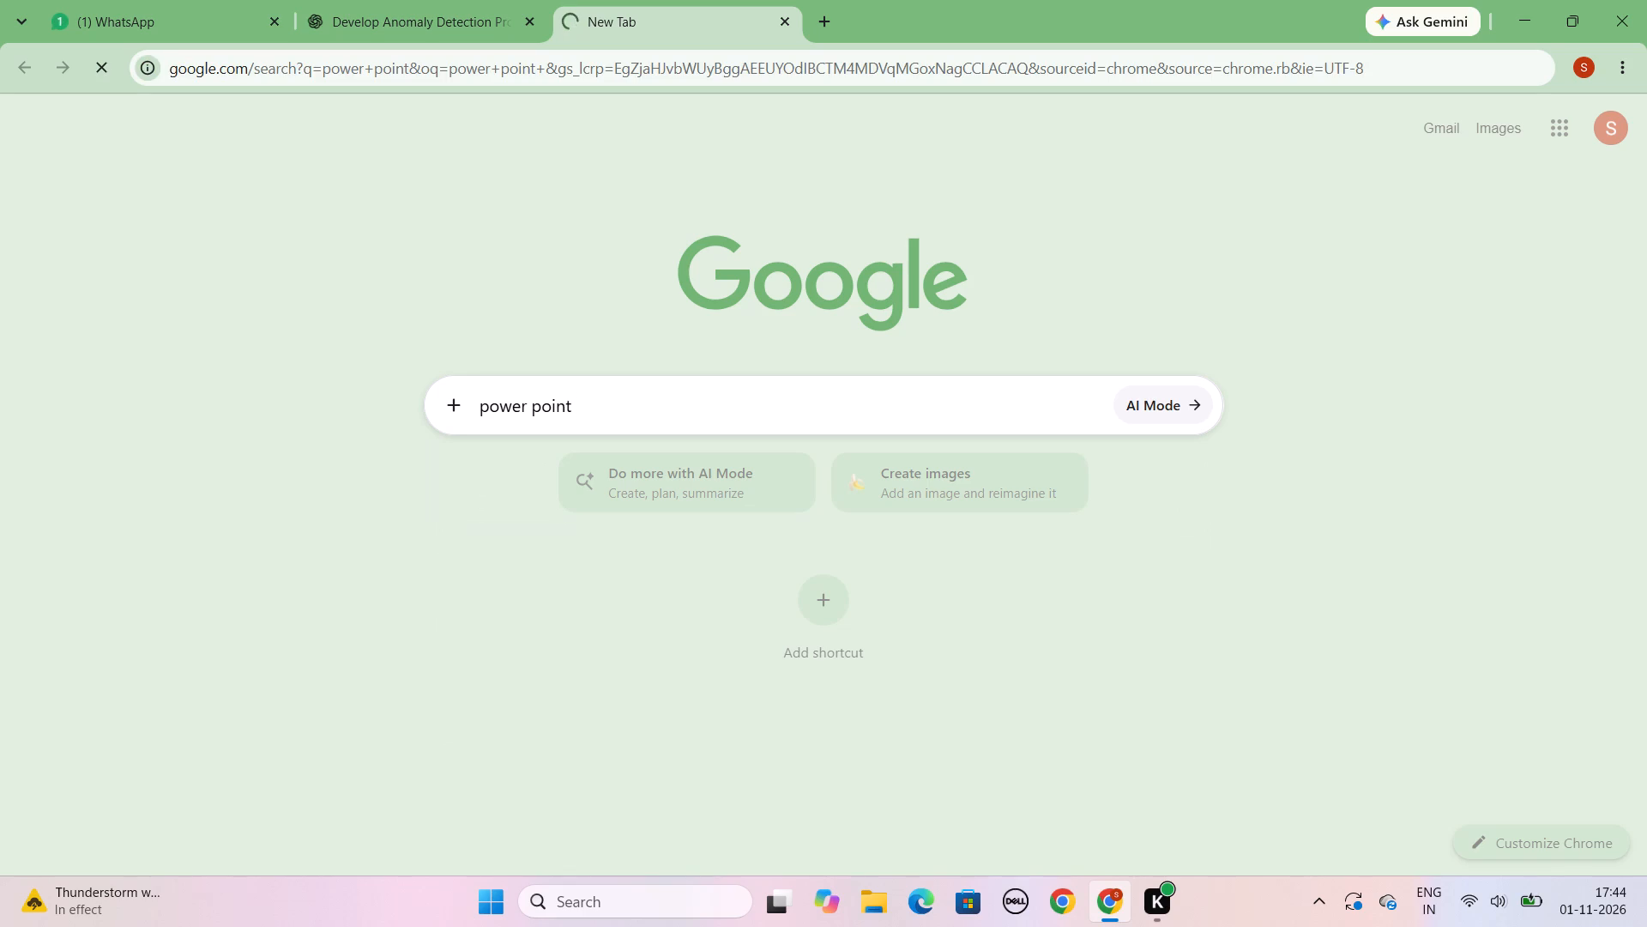
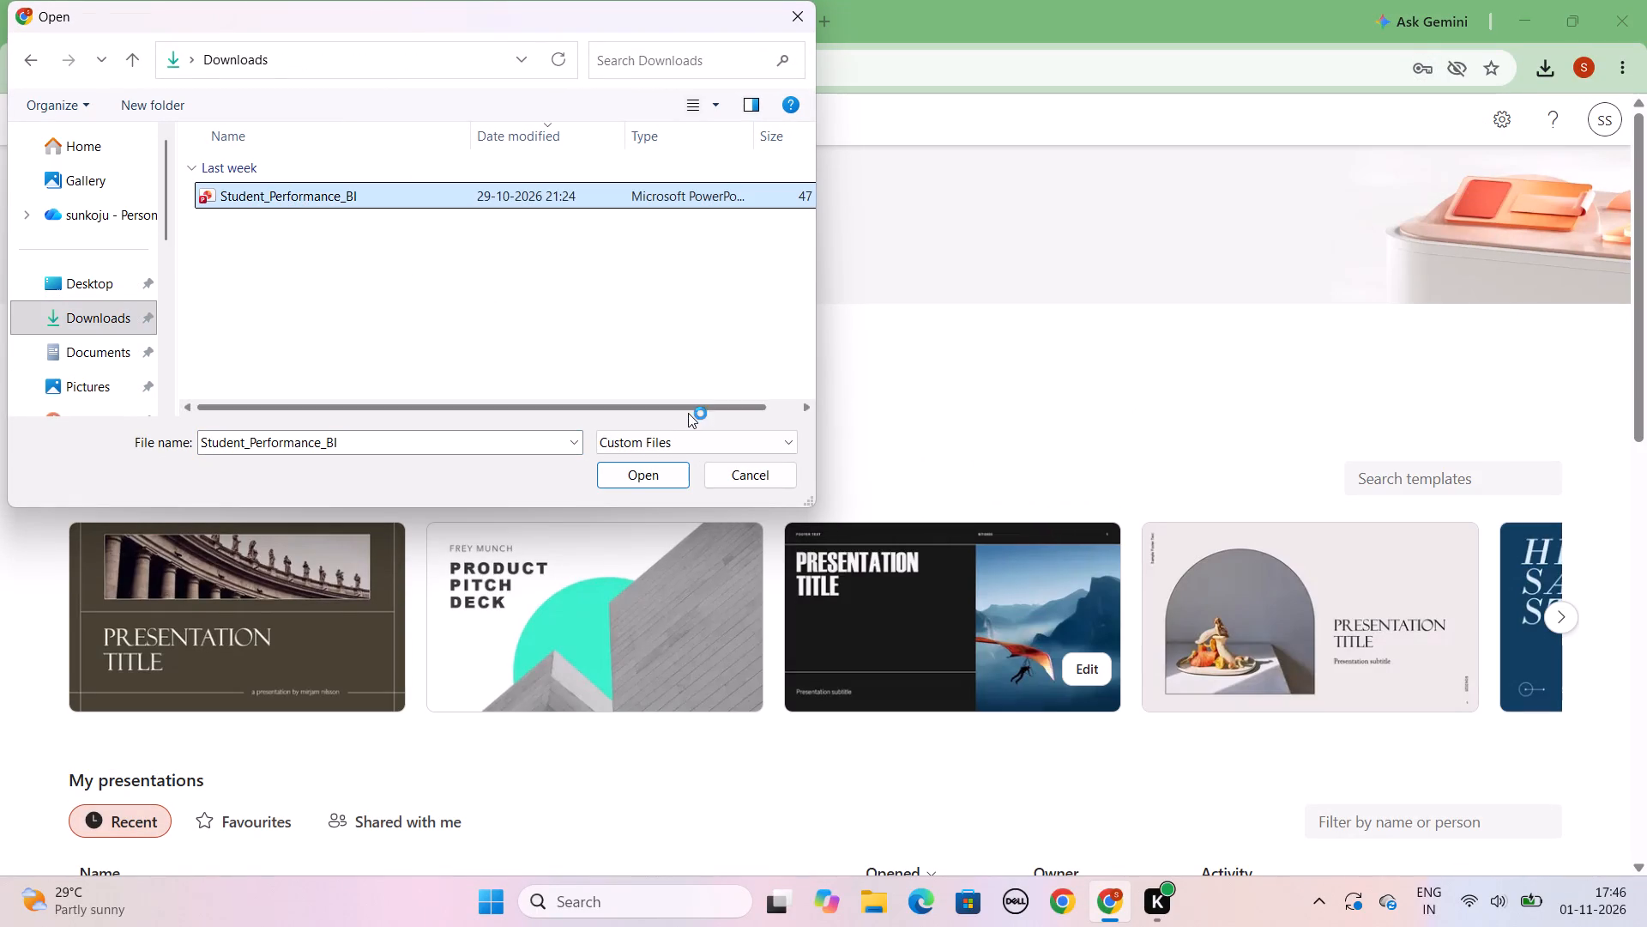
Show all file types in the Downloads folder and choose the BI_report PDF for upload to PowerPoint for the web.
left_click(703, 440)
left_click(635, 475)
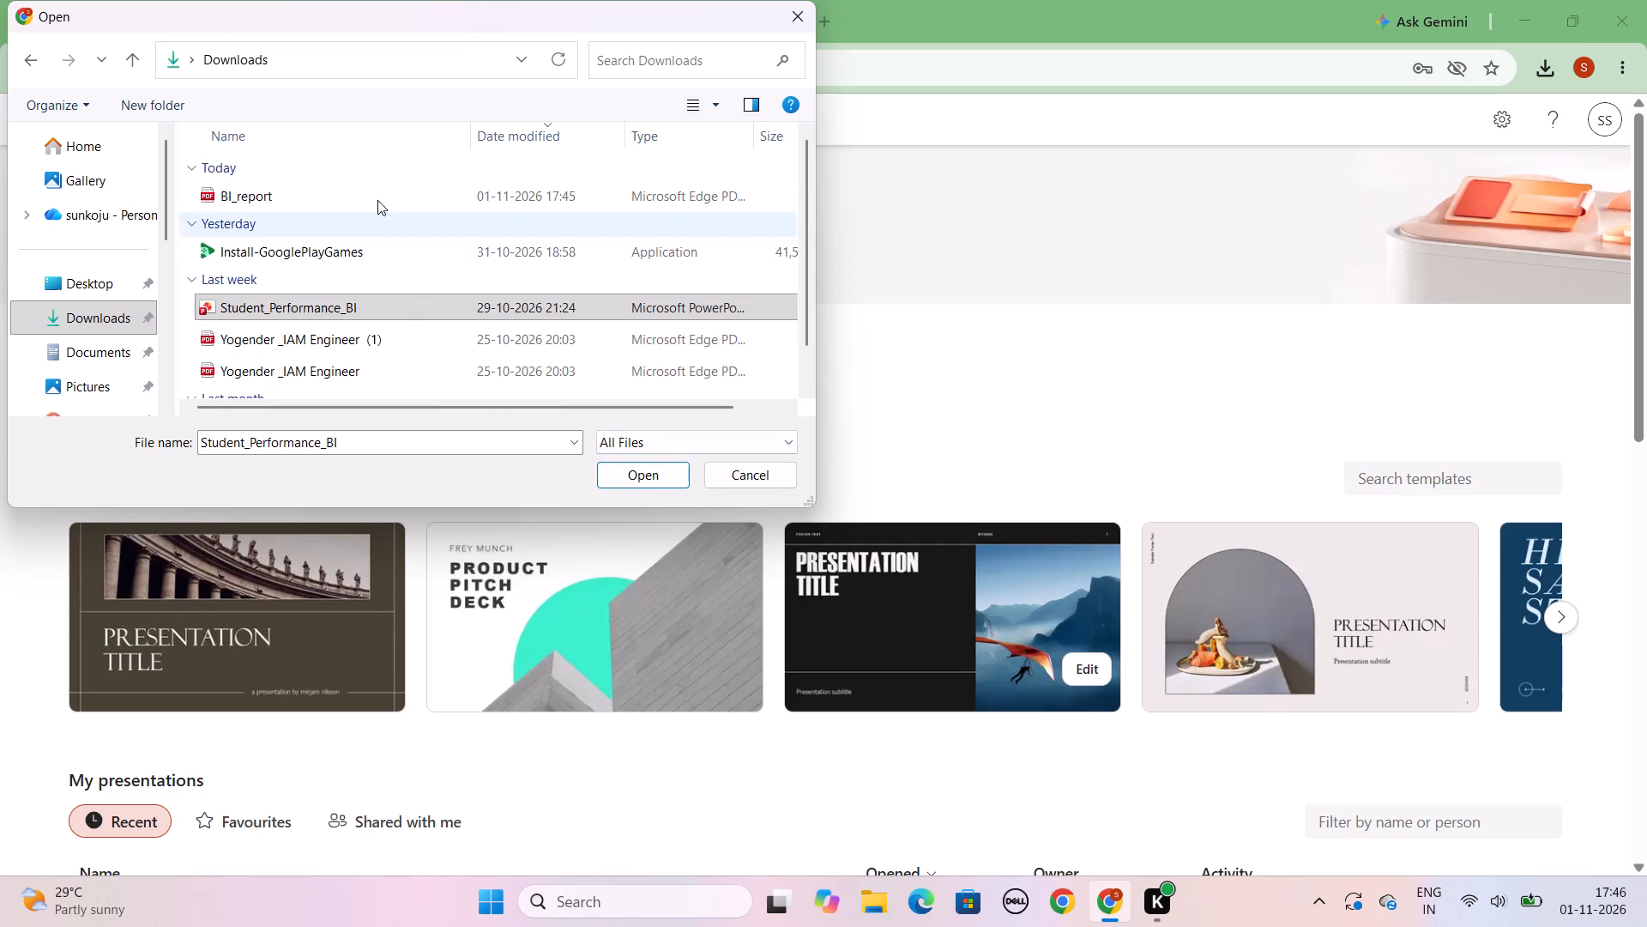
left_click(386, 188)
left_click(632, 477)
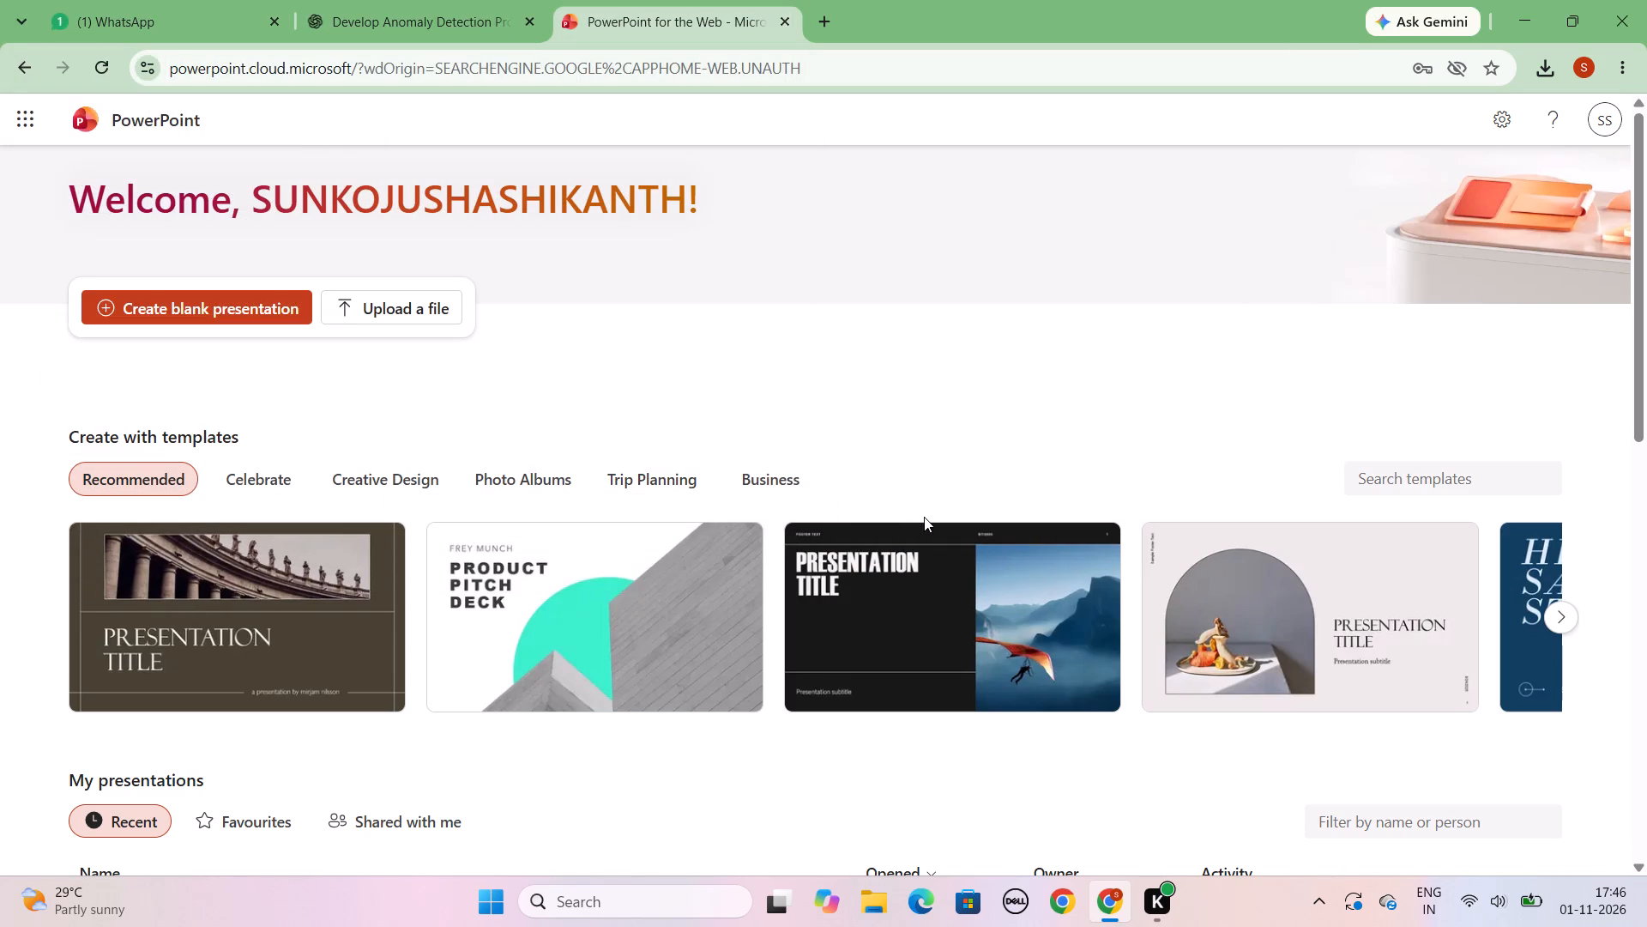
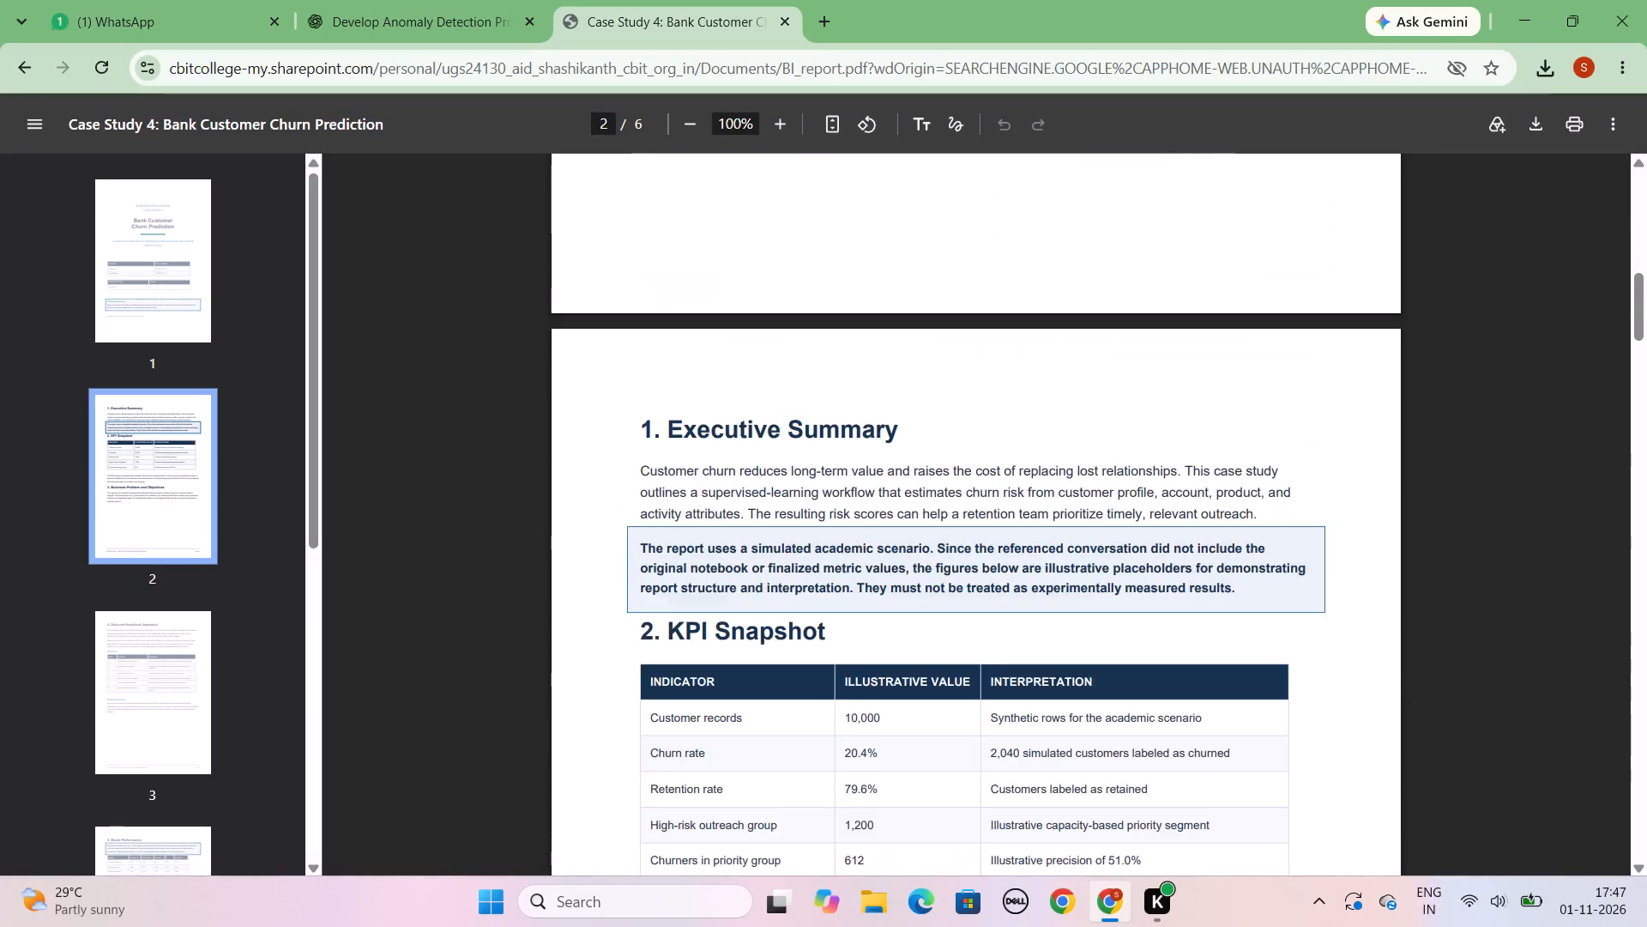
Read through the opened Bank Customer Churn Prediction report from the Executive Summary on to the Key Findings section.
scroll(724, 524, "down", 20)
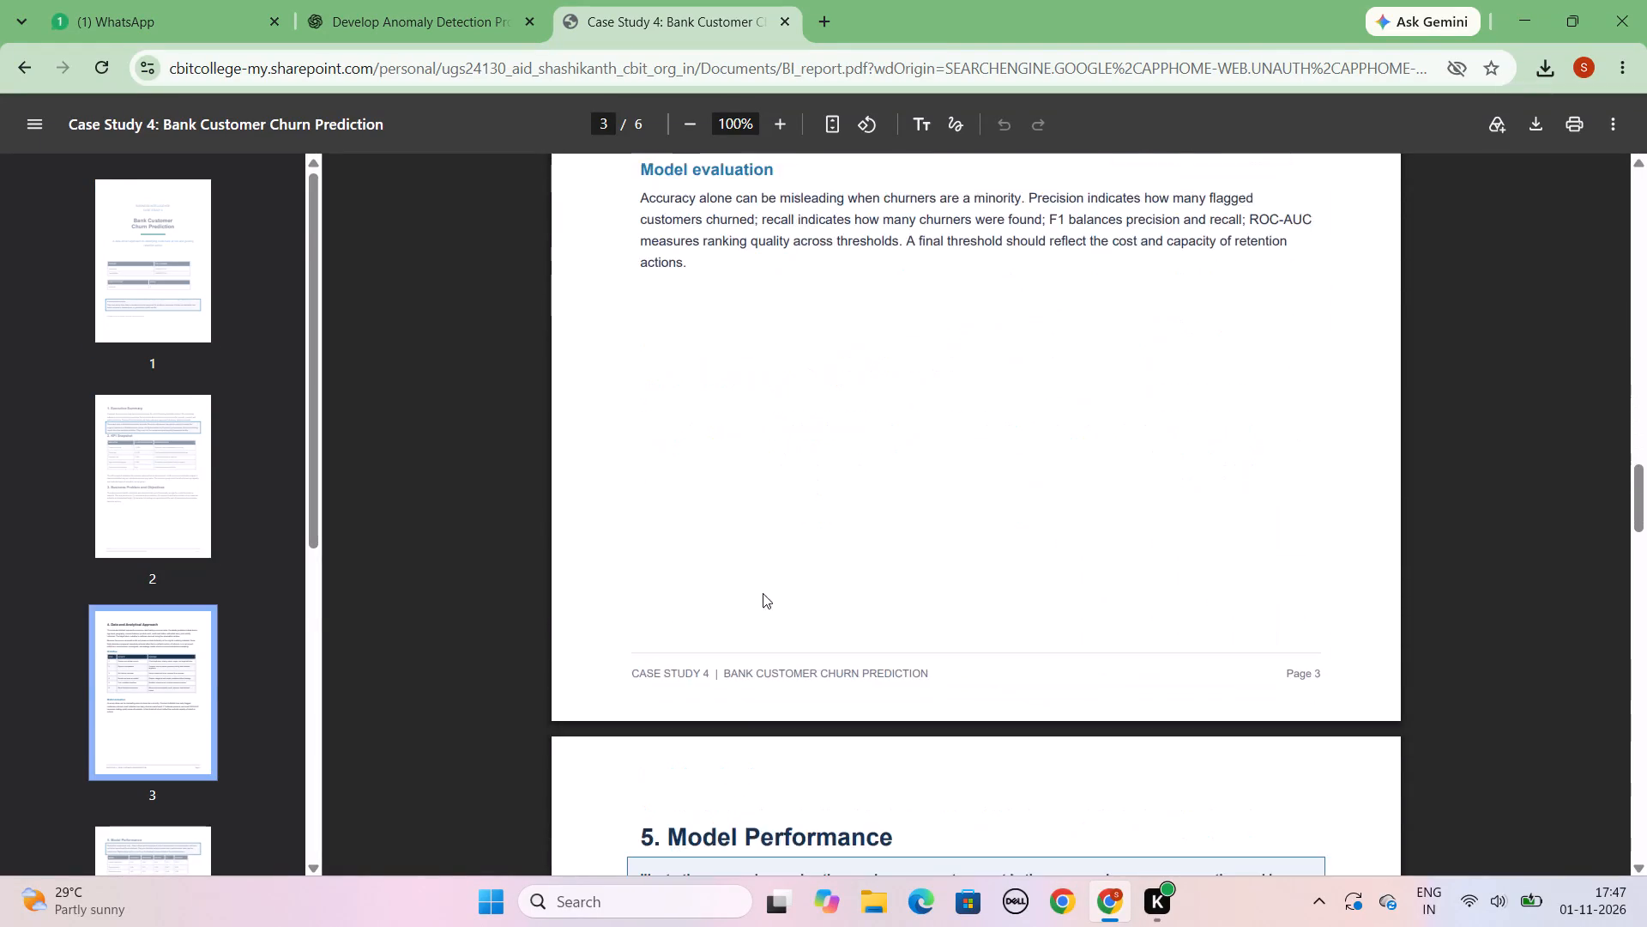
scroll(763, 593, "down", 7)
scroll(958, 736, "down", 6)
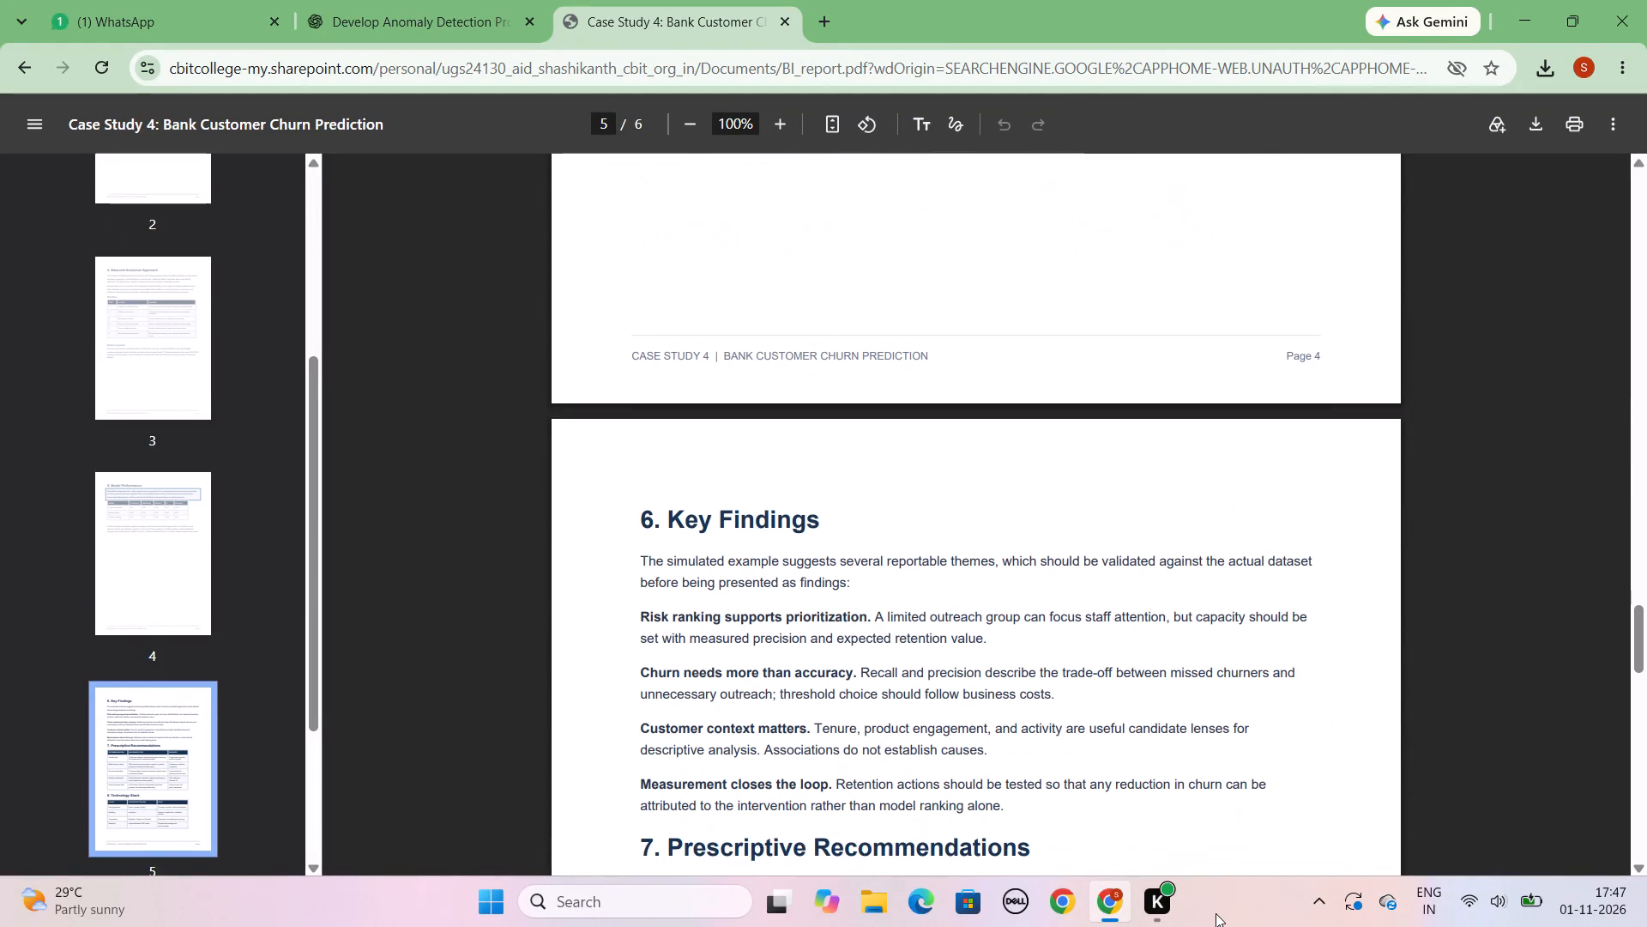
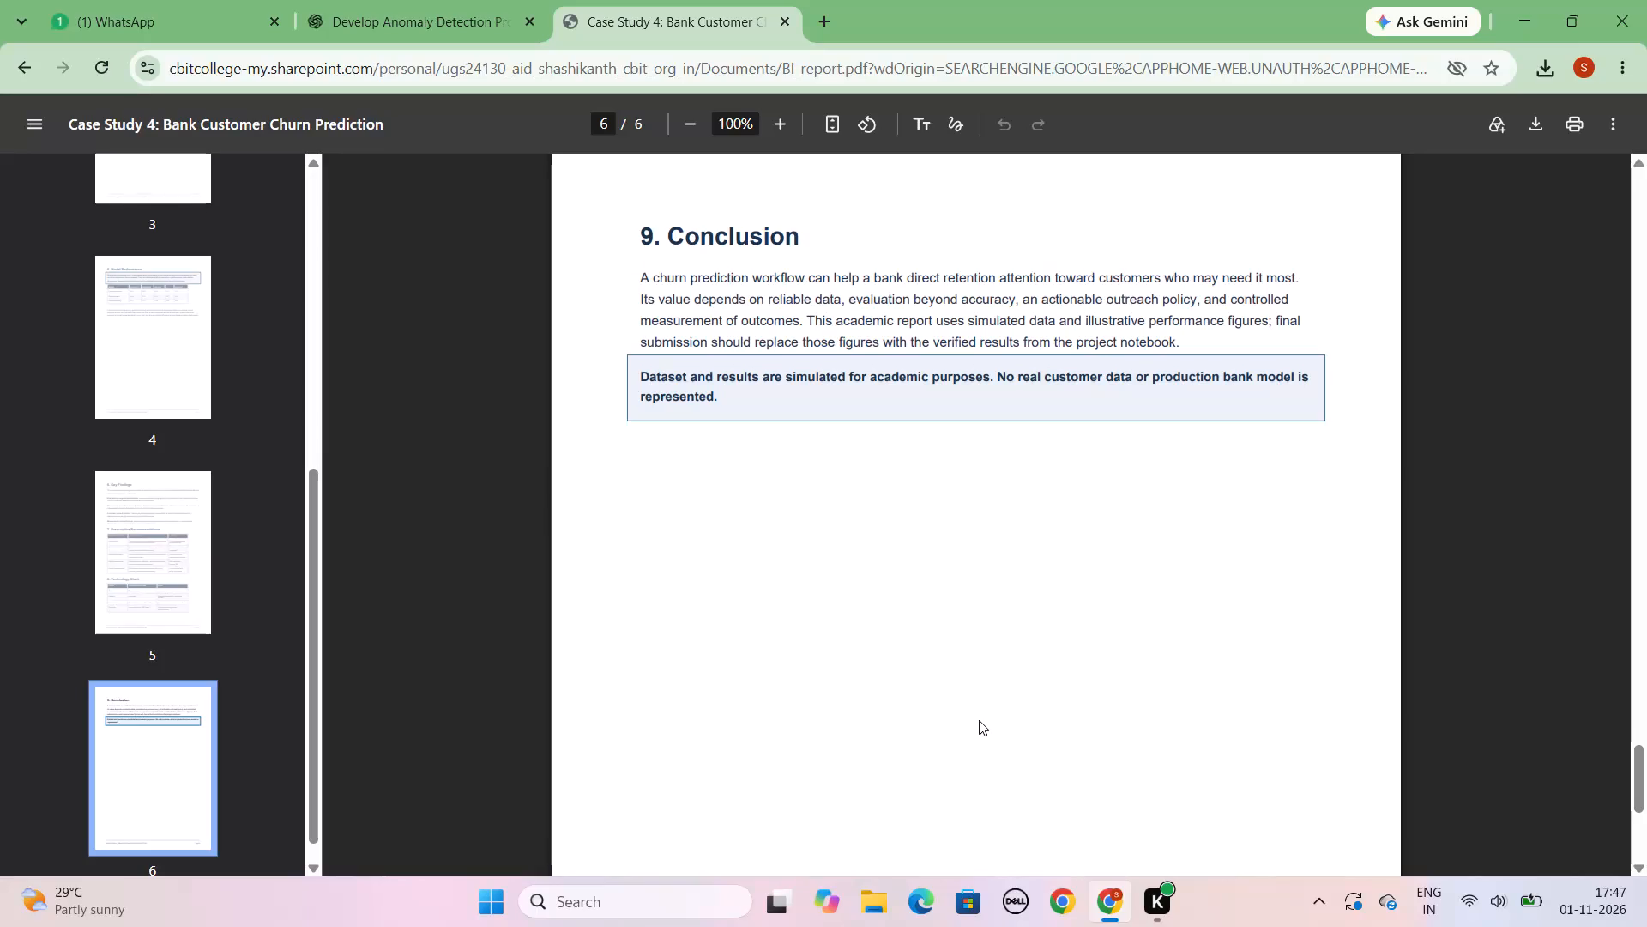
Look back through the Bank Customer Churn Prediction report from the Conclusion to the cover page.
scroll(979, 720, "down", 1)
scroll(979, 720, "up", 18)
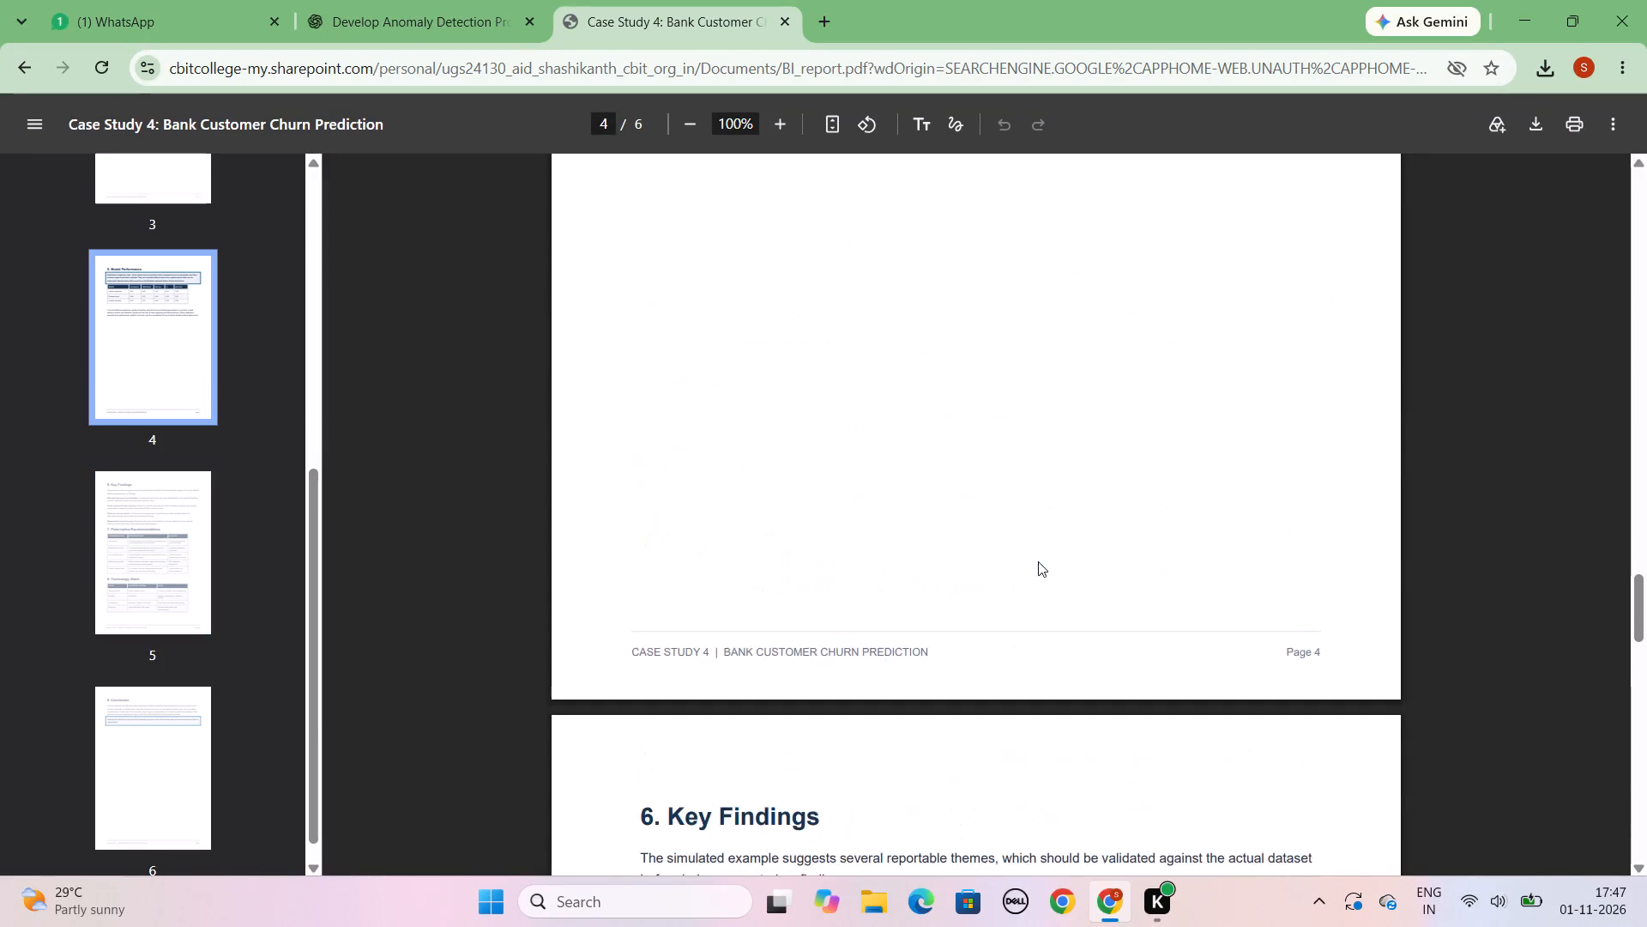
scroll(1038, 561, "up", 18)
scroll(986, 516, "up", 8)
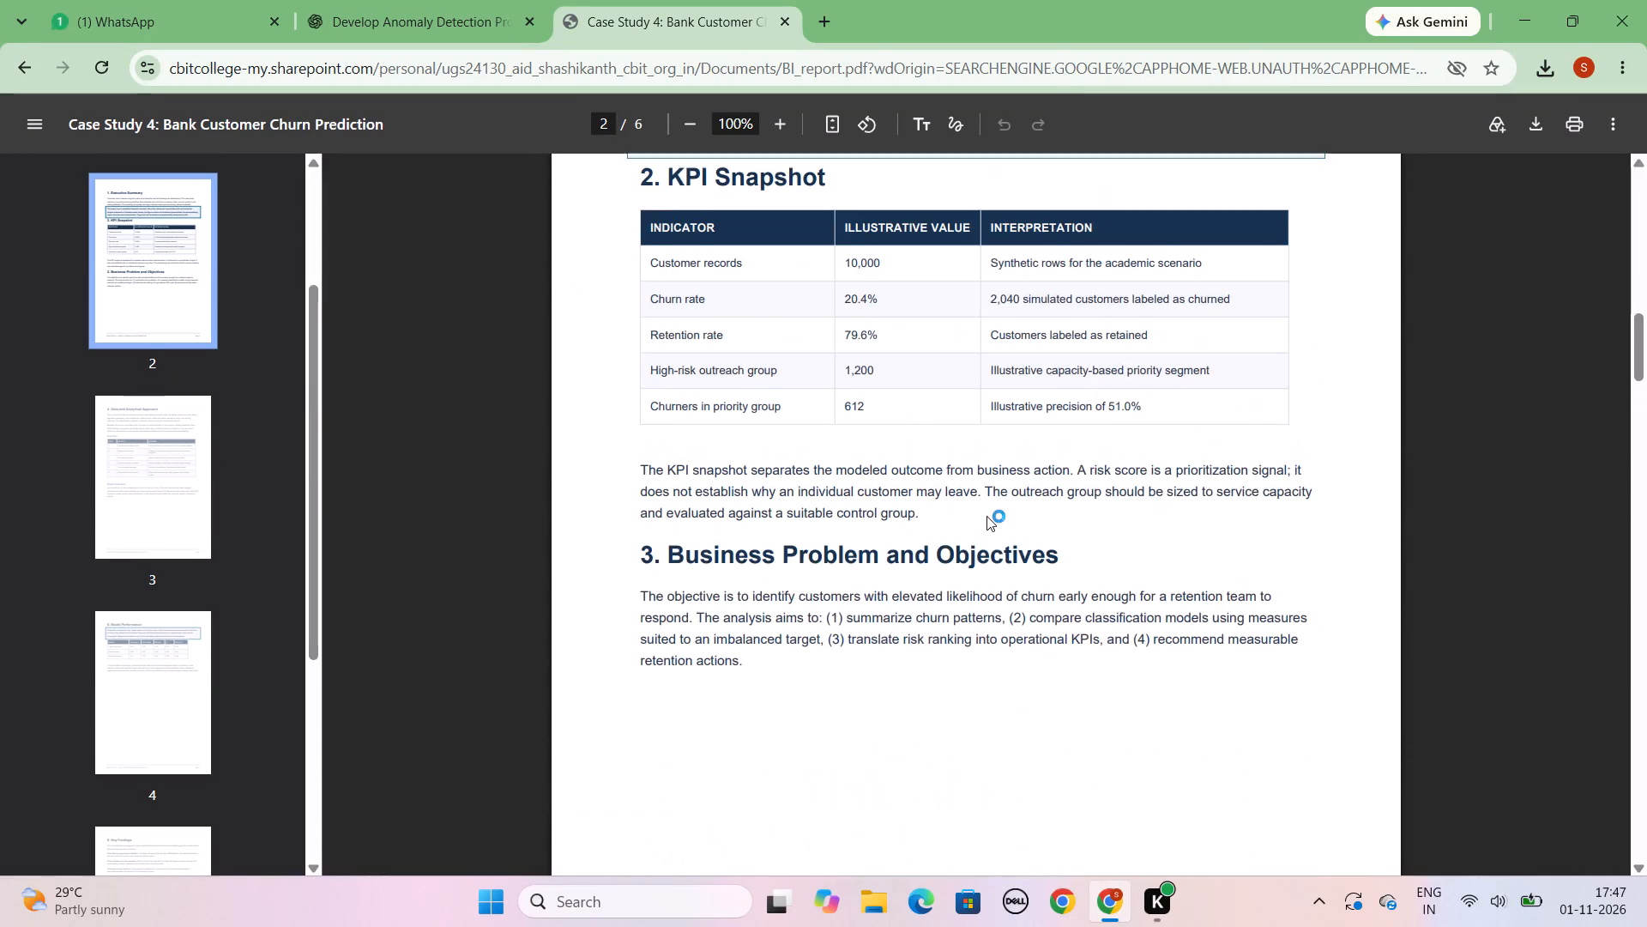
scroll(986, 516, "up", 17)
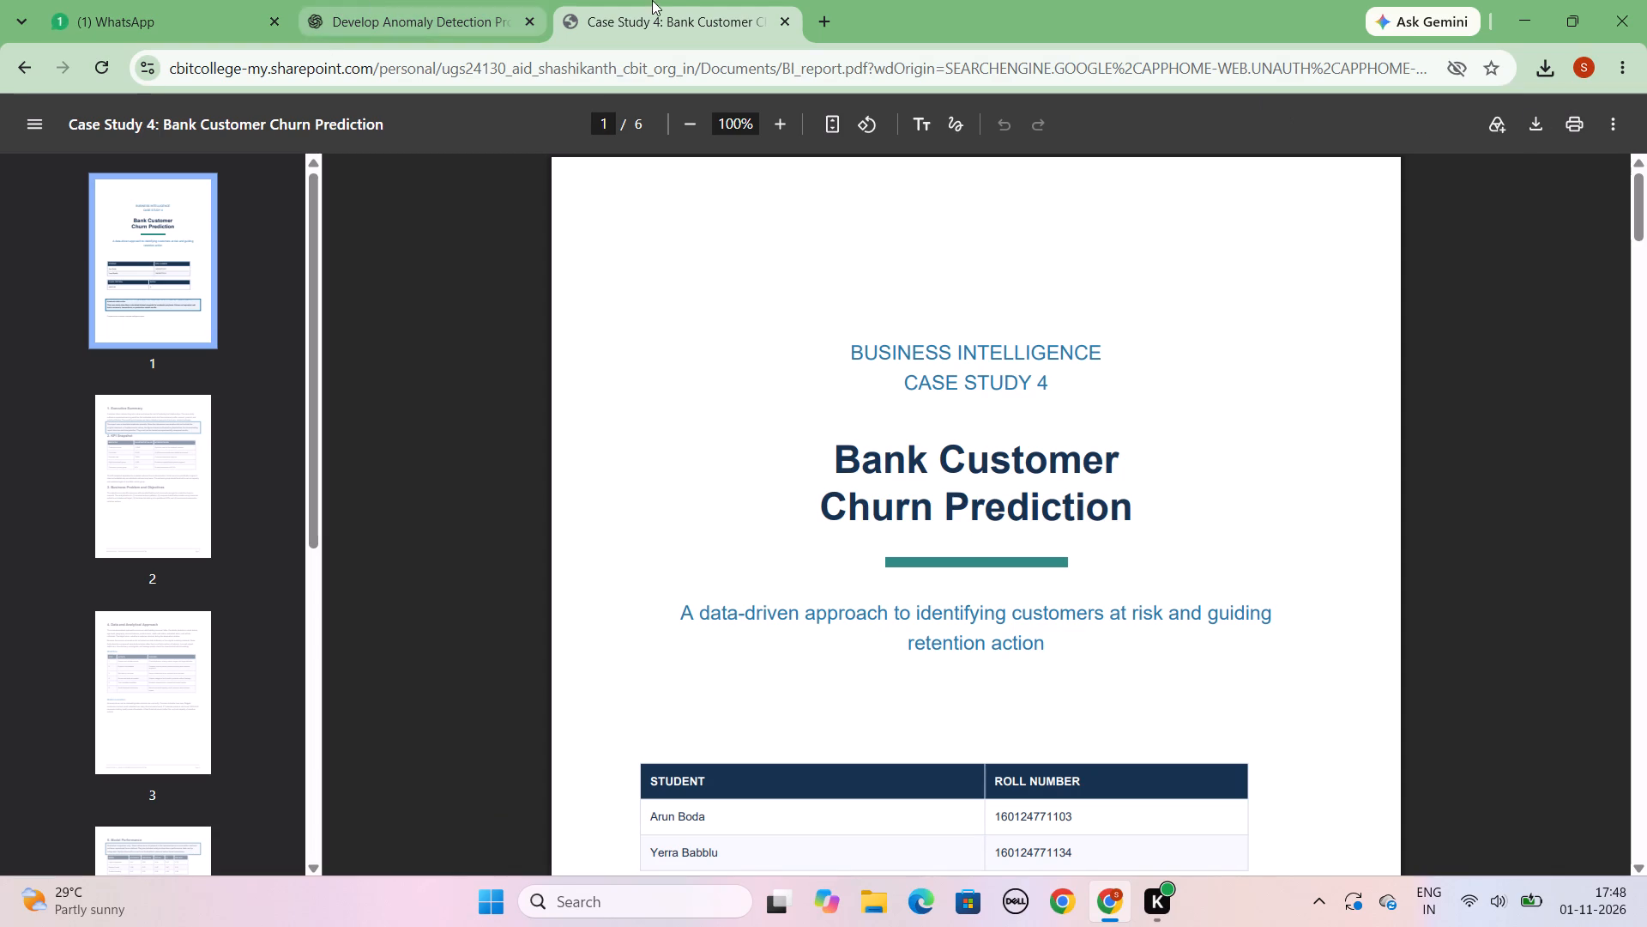
scroll(376, 247, "up", 4)
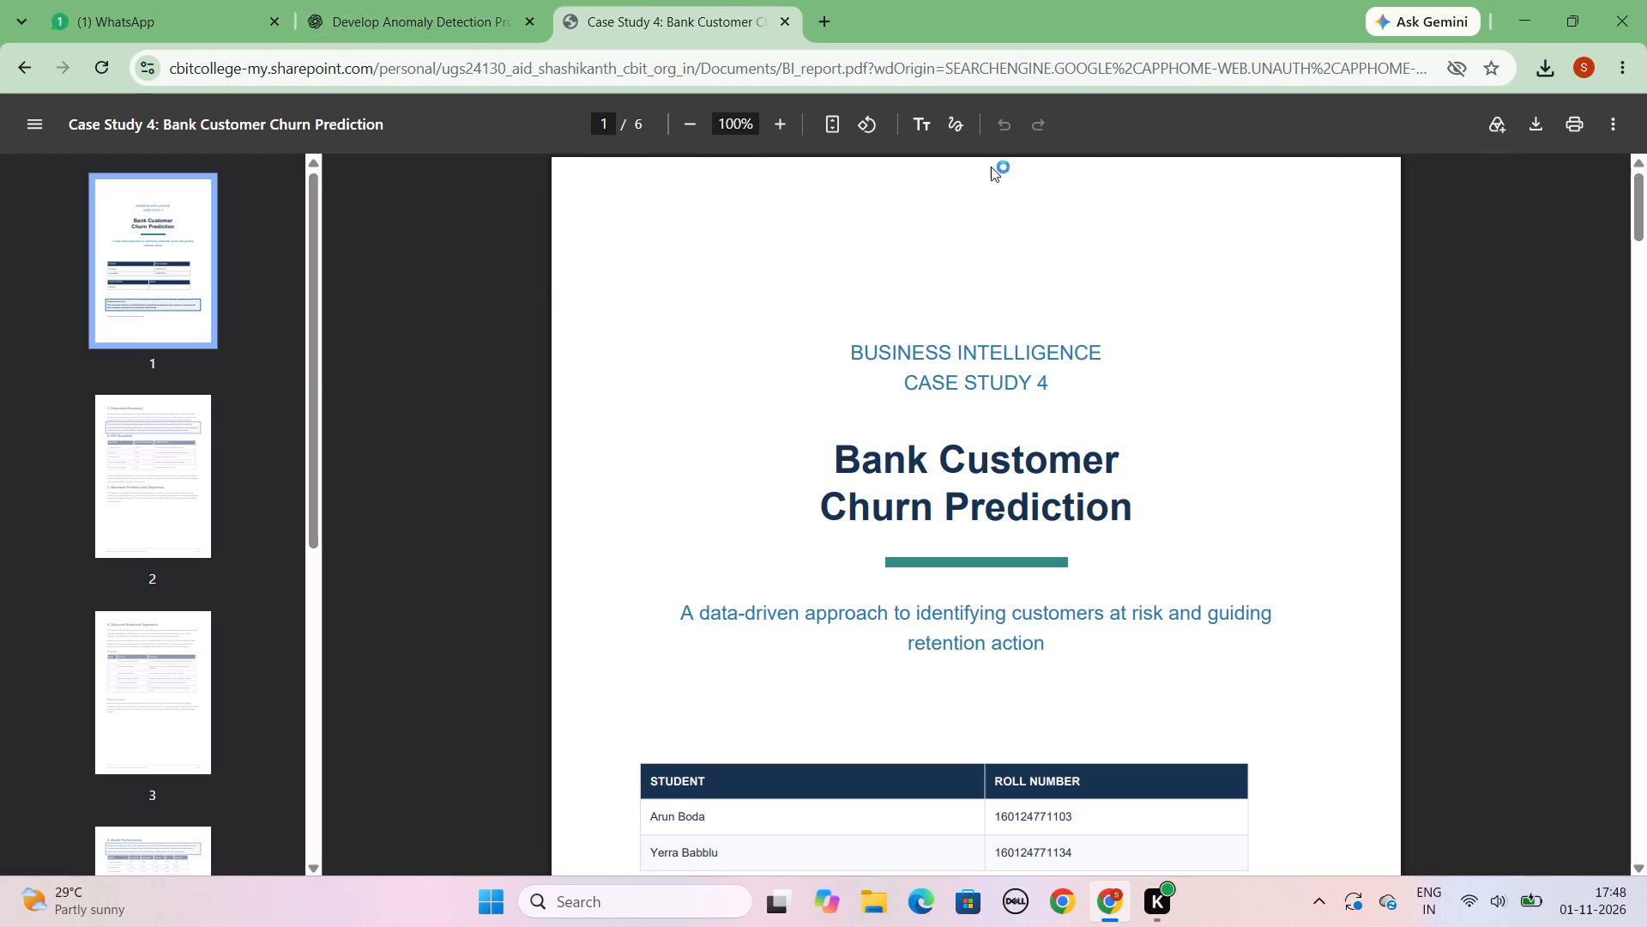
scroll(681, 507, "up", 10)
Leave the opened report and return to the PowerPoint for the web home page.
left_click(36, 70)
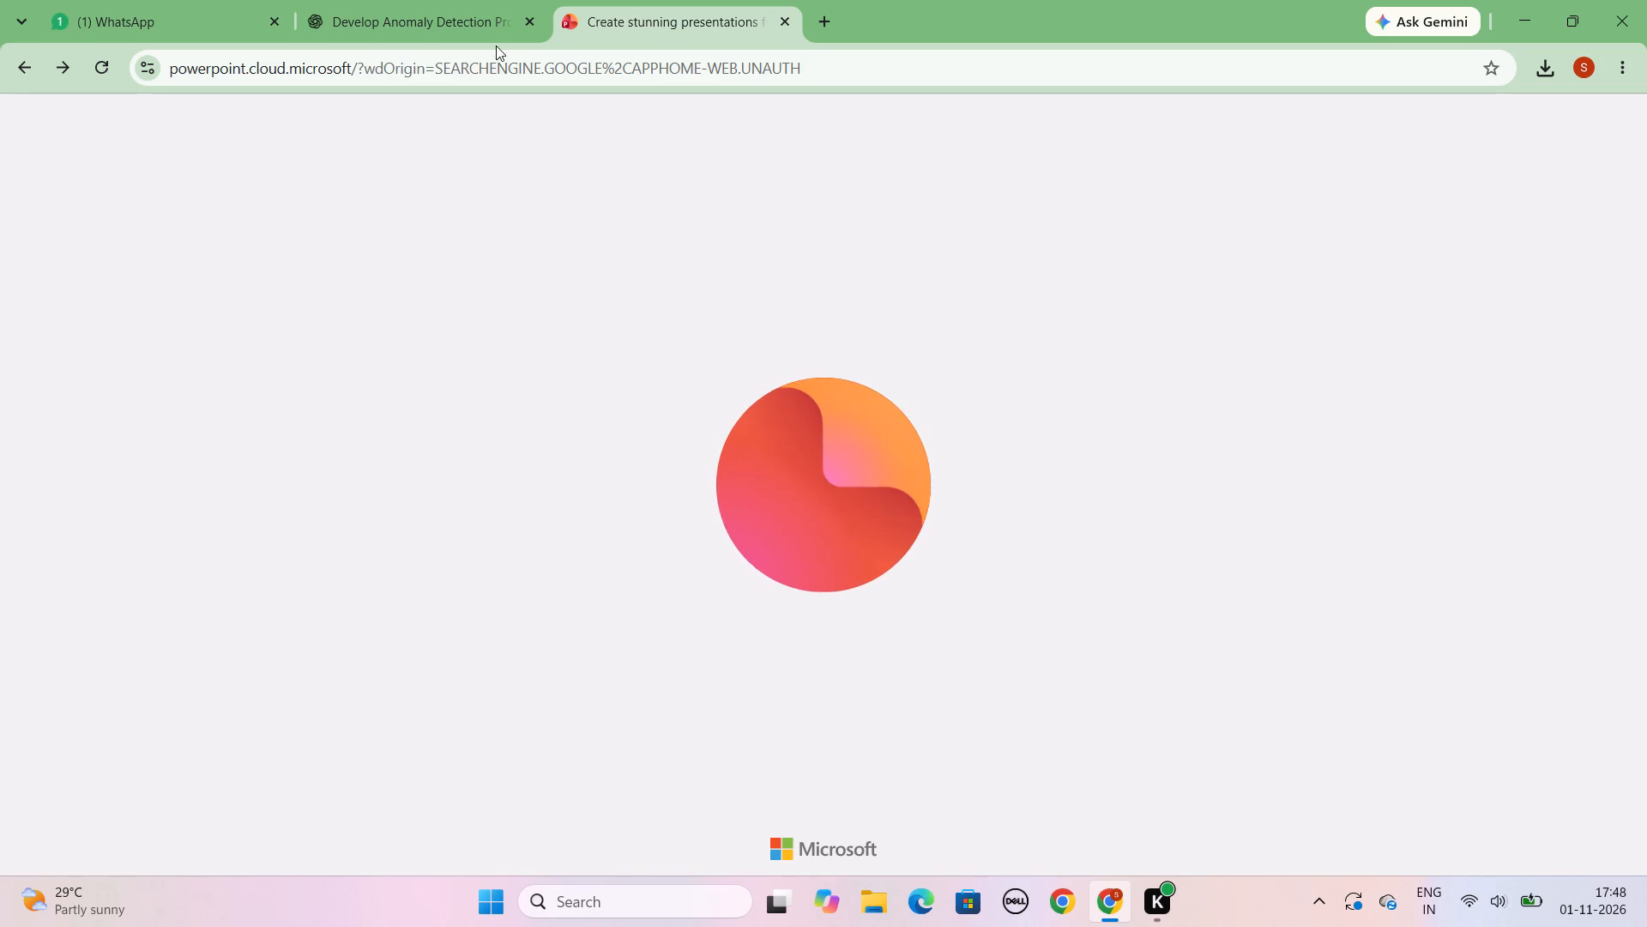
Switch to ChatGPT and open the recent chat Create PowerPoint Dashboard.
left_click(474, 0)
scroll(476, 274, "up", 2)
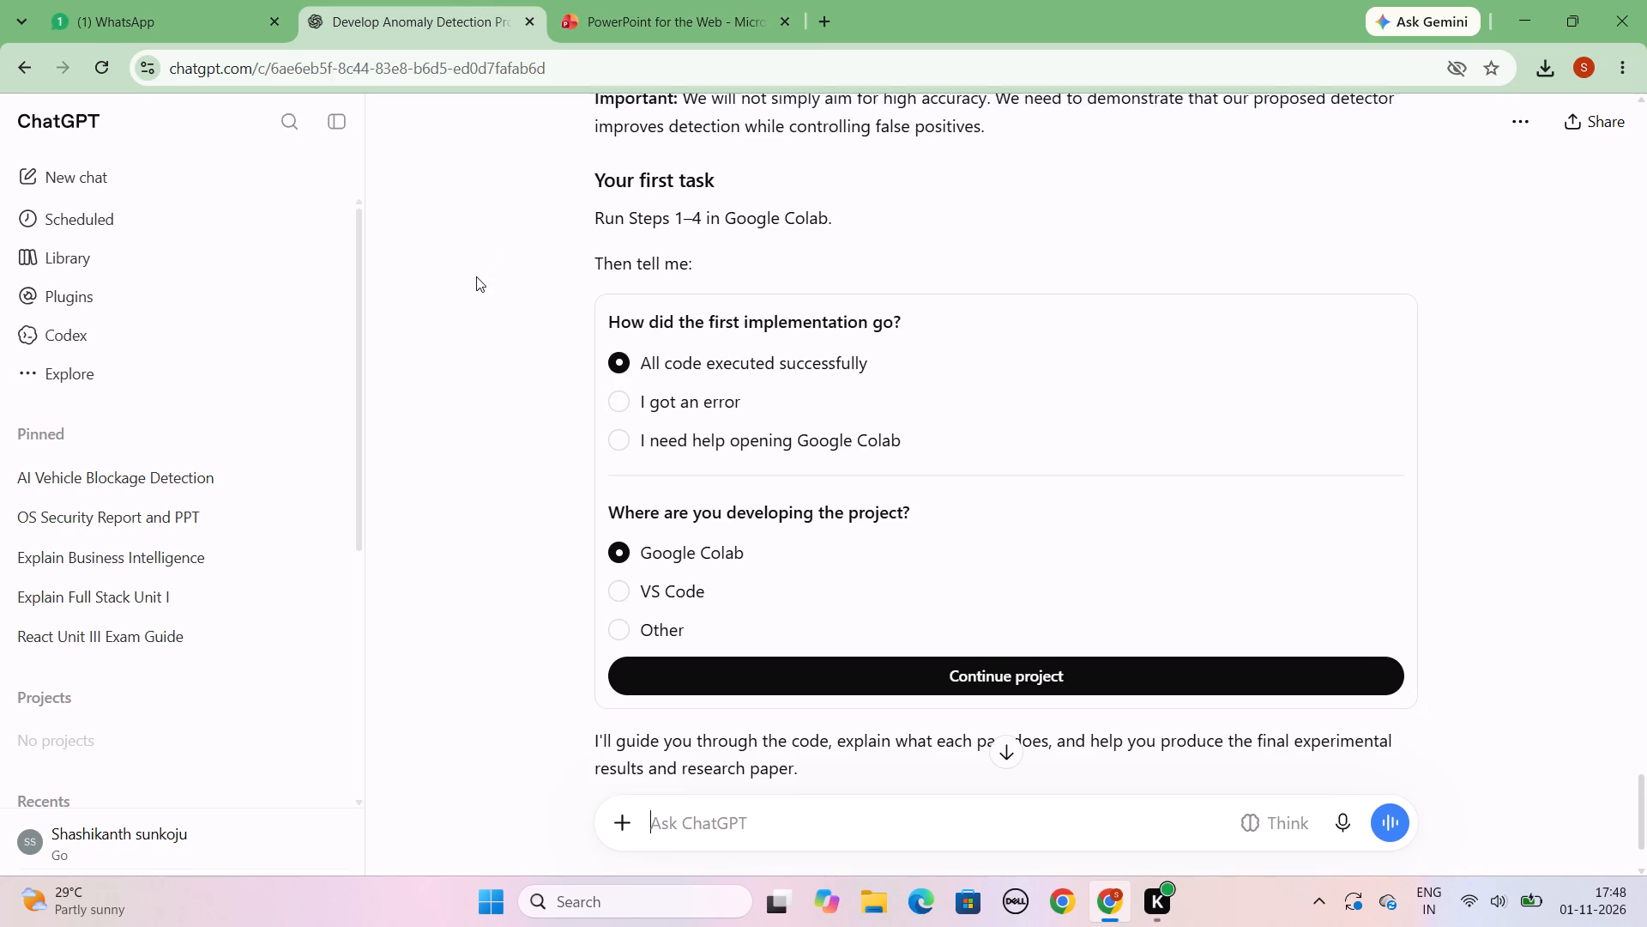
scroll(476, 276, "up", 8)
scroll(549, 337, "up", 7)
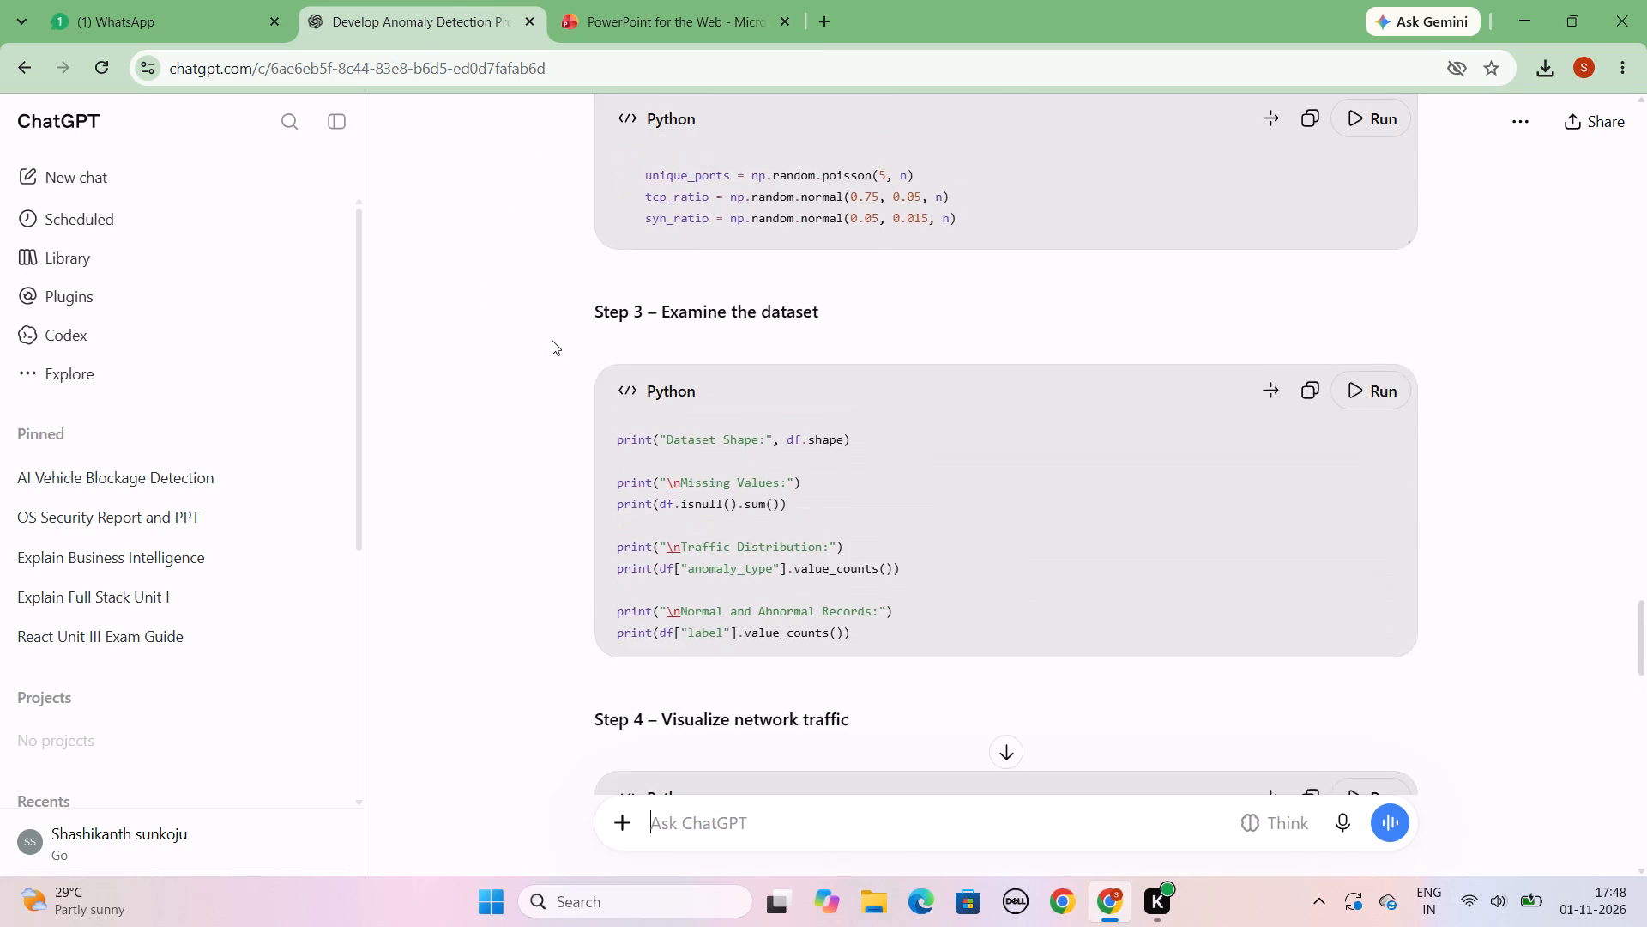
scroll(552, 347, "up", 7)
scroll(402, 391, "down", 12)
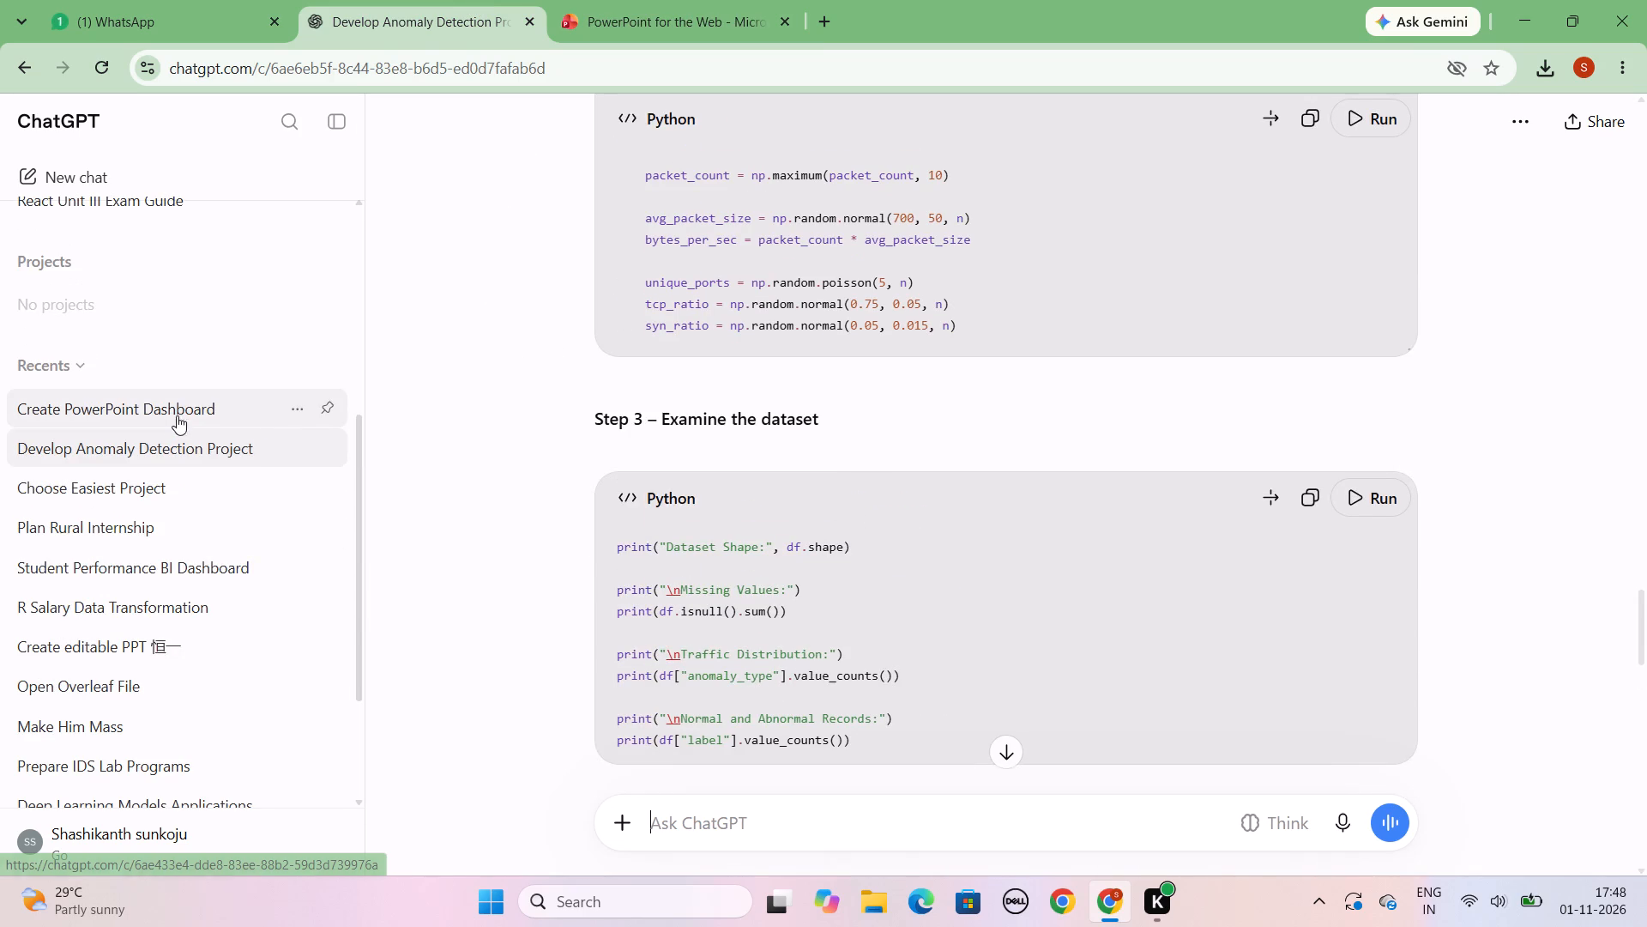
left_click(172, 423)
Upload the BI_report PDF from Downloads to PowerPoint for the web, with the file filter set to All Files.
left_click(698, 14)
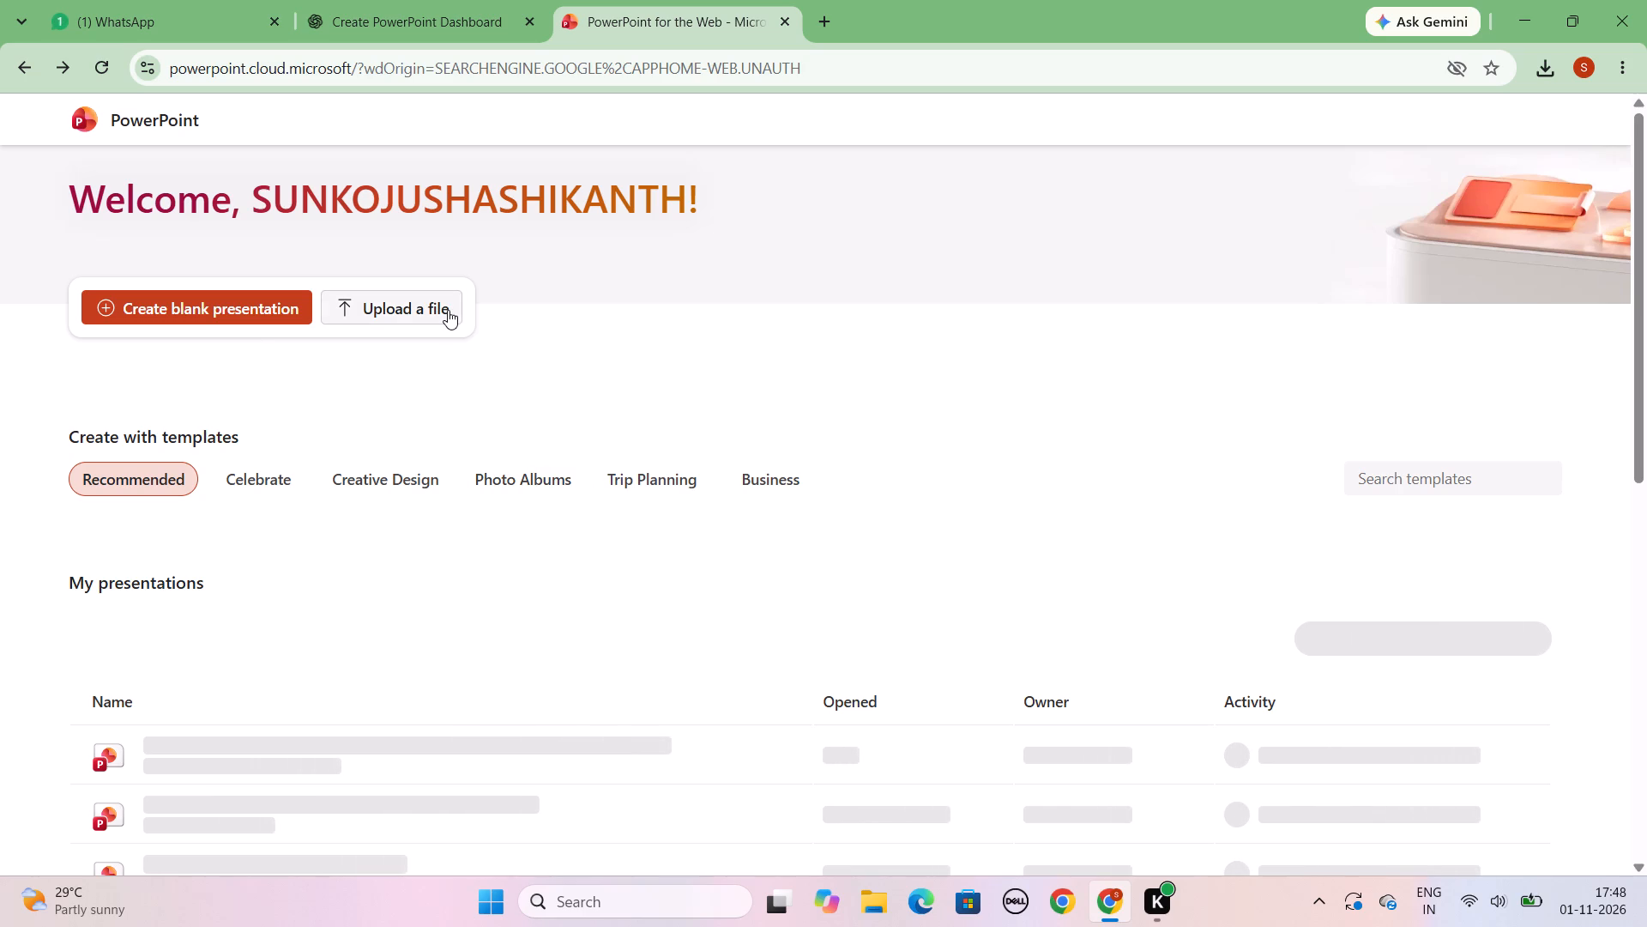
left_click(411, 319)
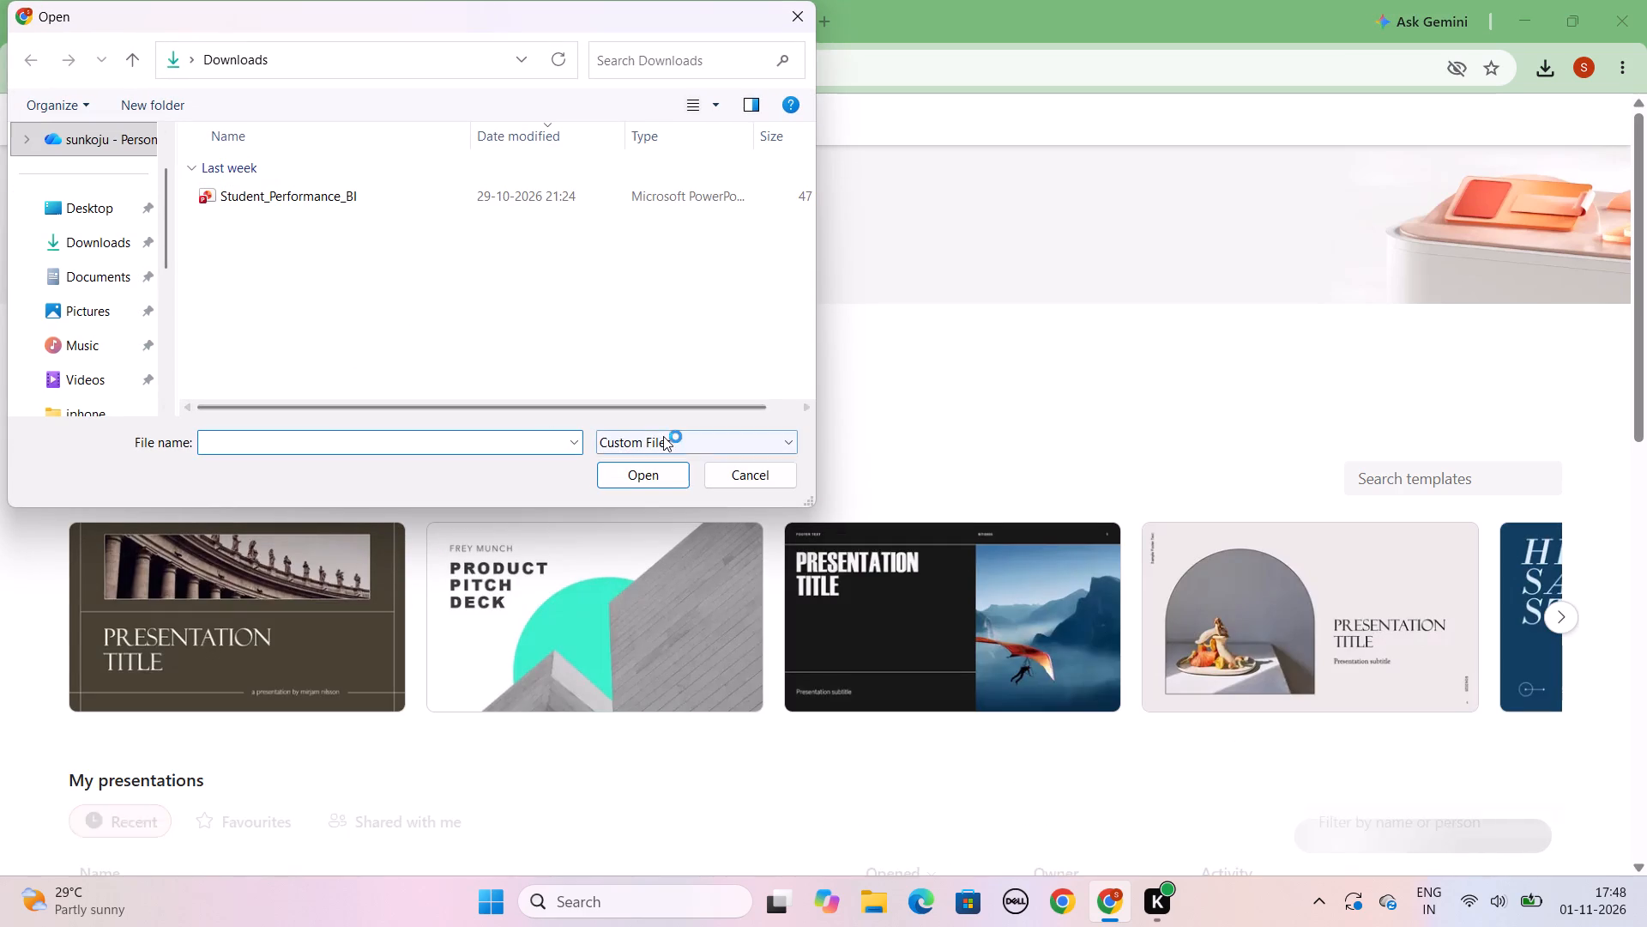
left_click(663, 436)
left_click(653, 478)
left_click(442, 210)
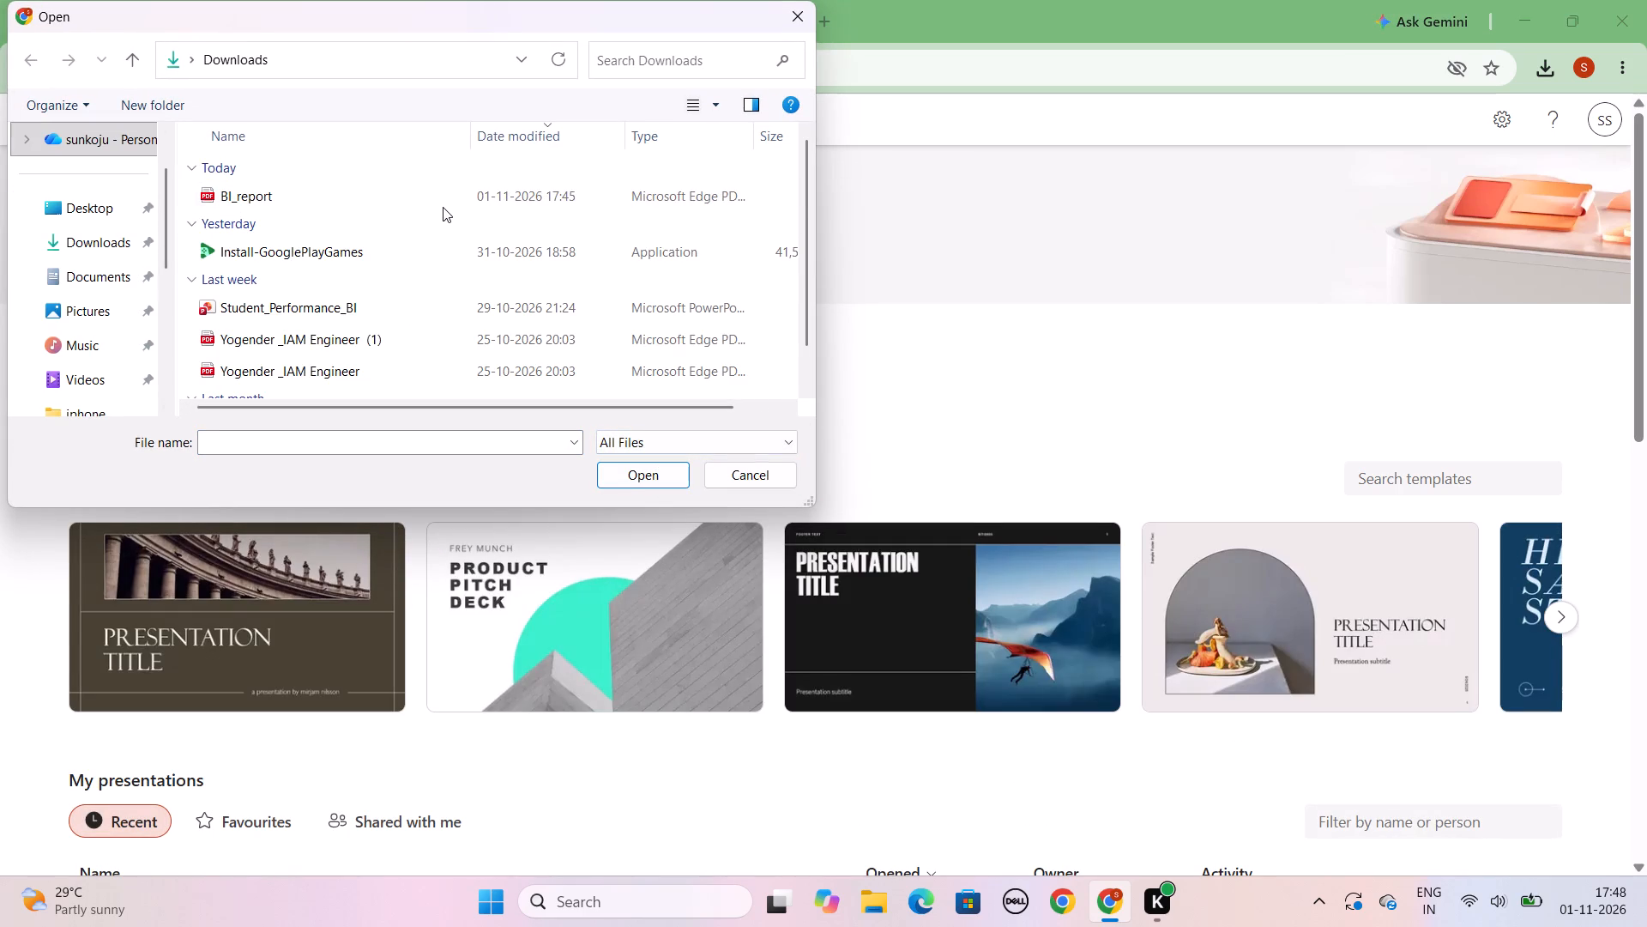
left_click(442, 201)
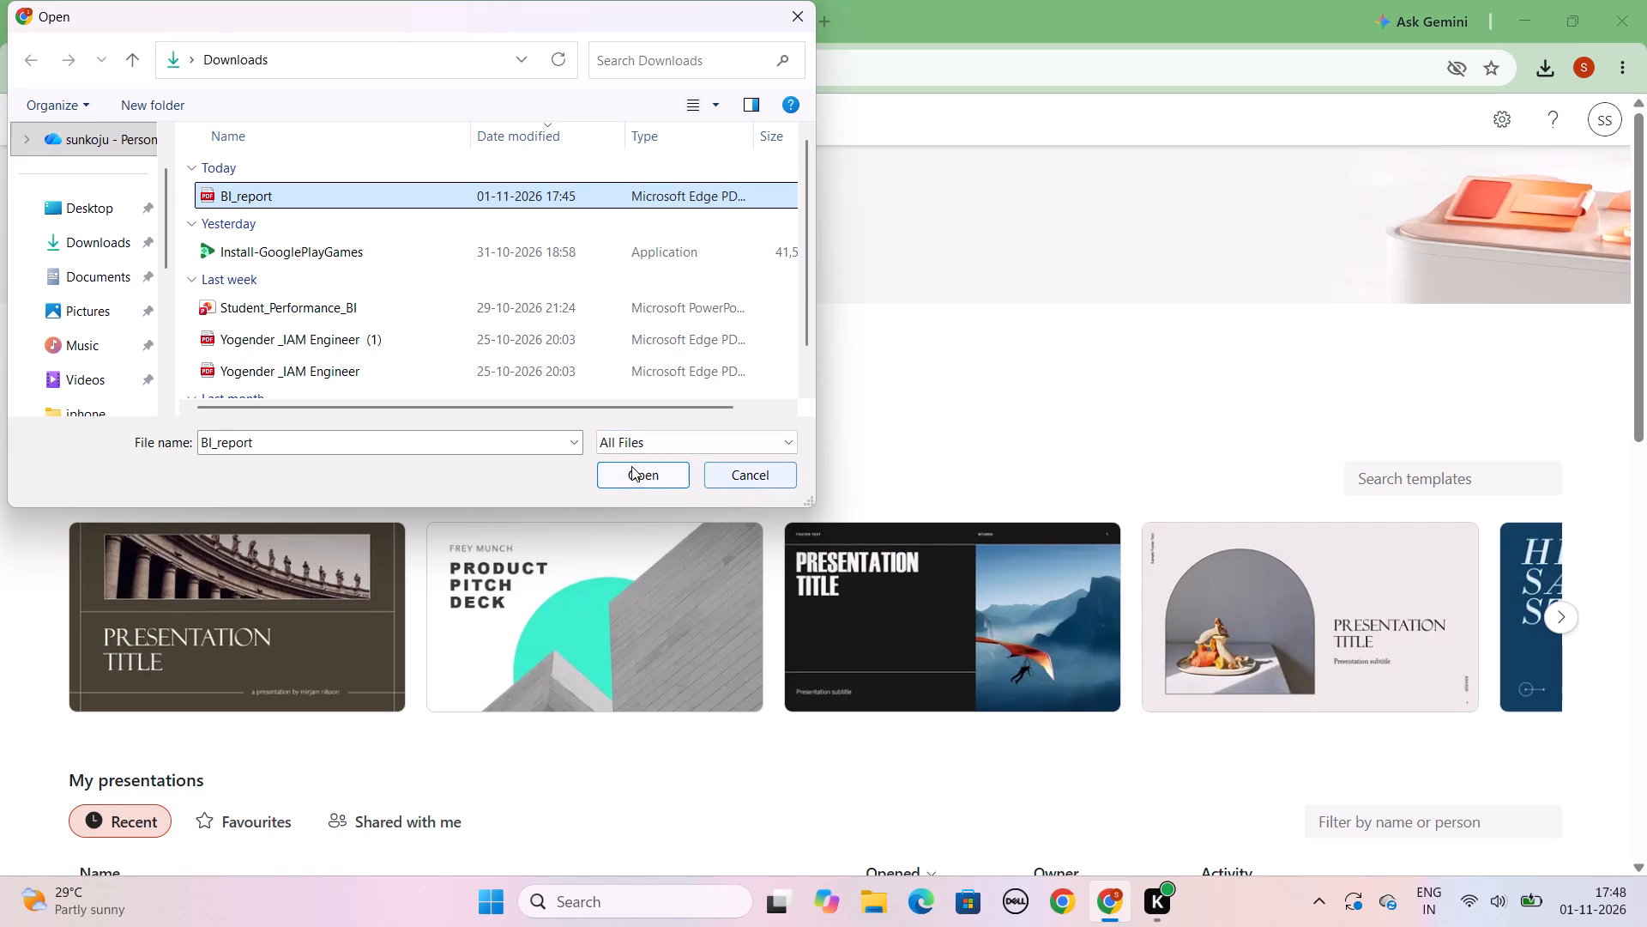
left_click(631, 466)
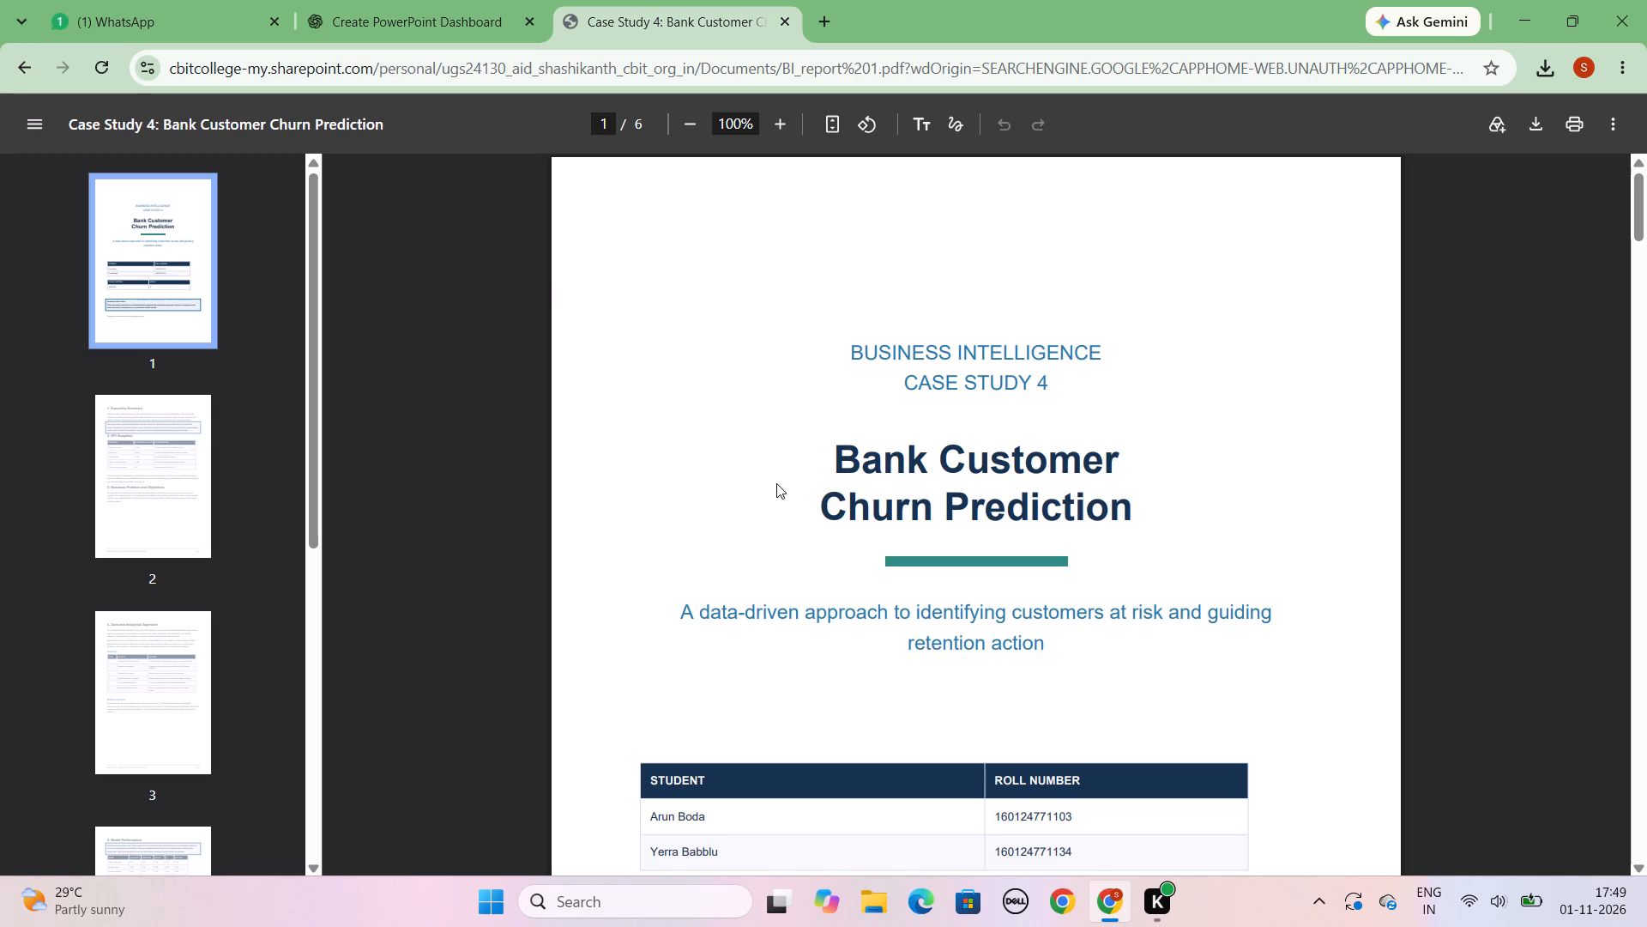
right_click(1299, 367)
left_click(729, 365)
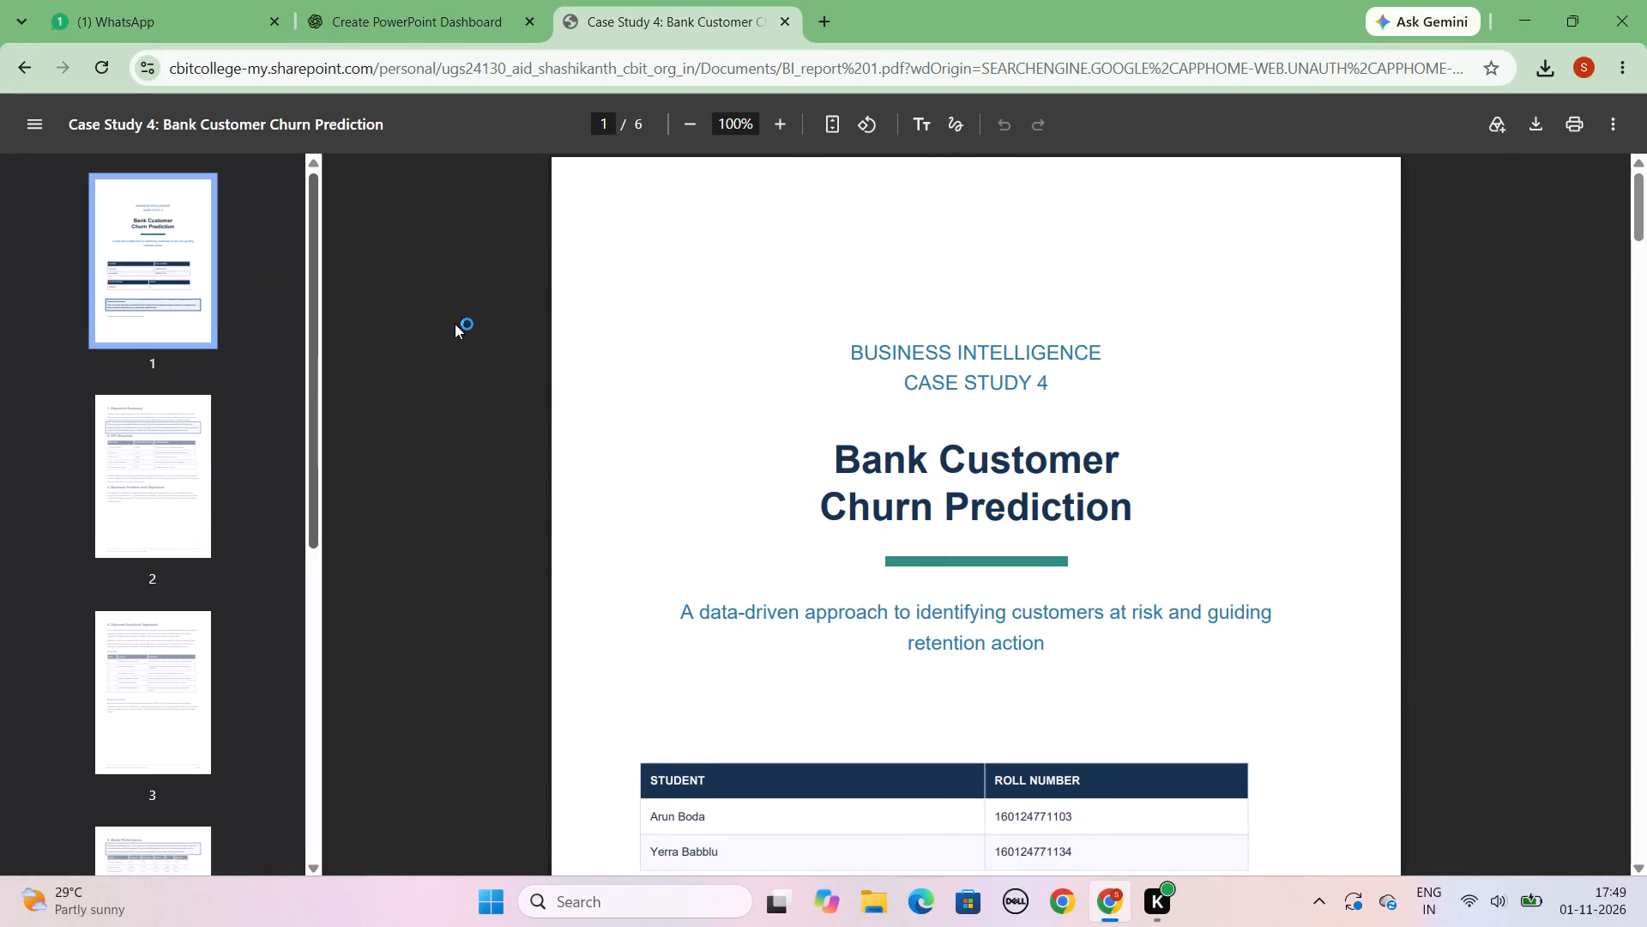
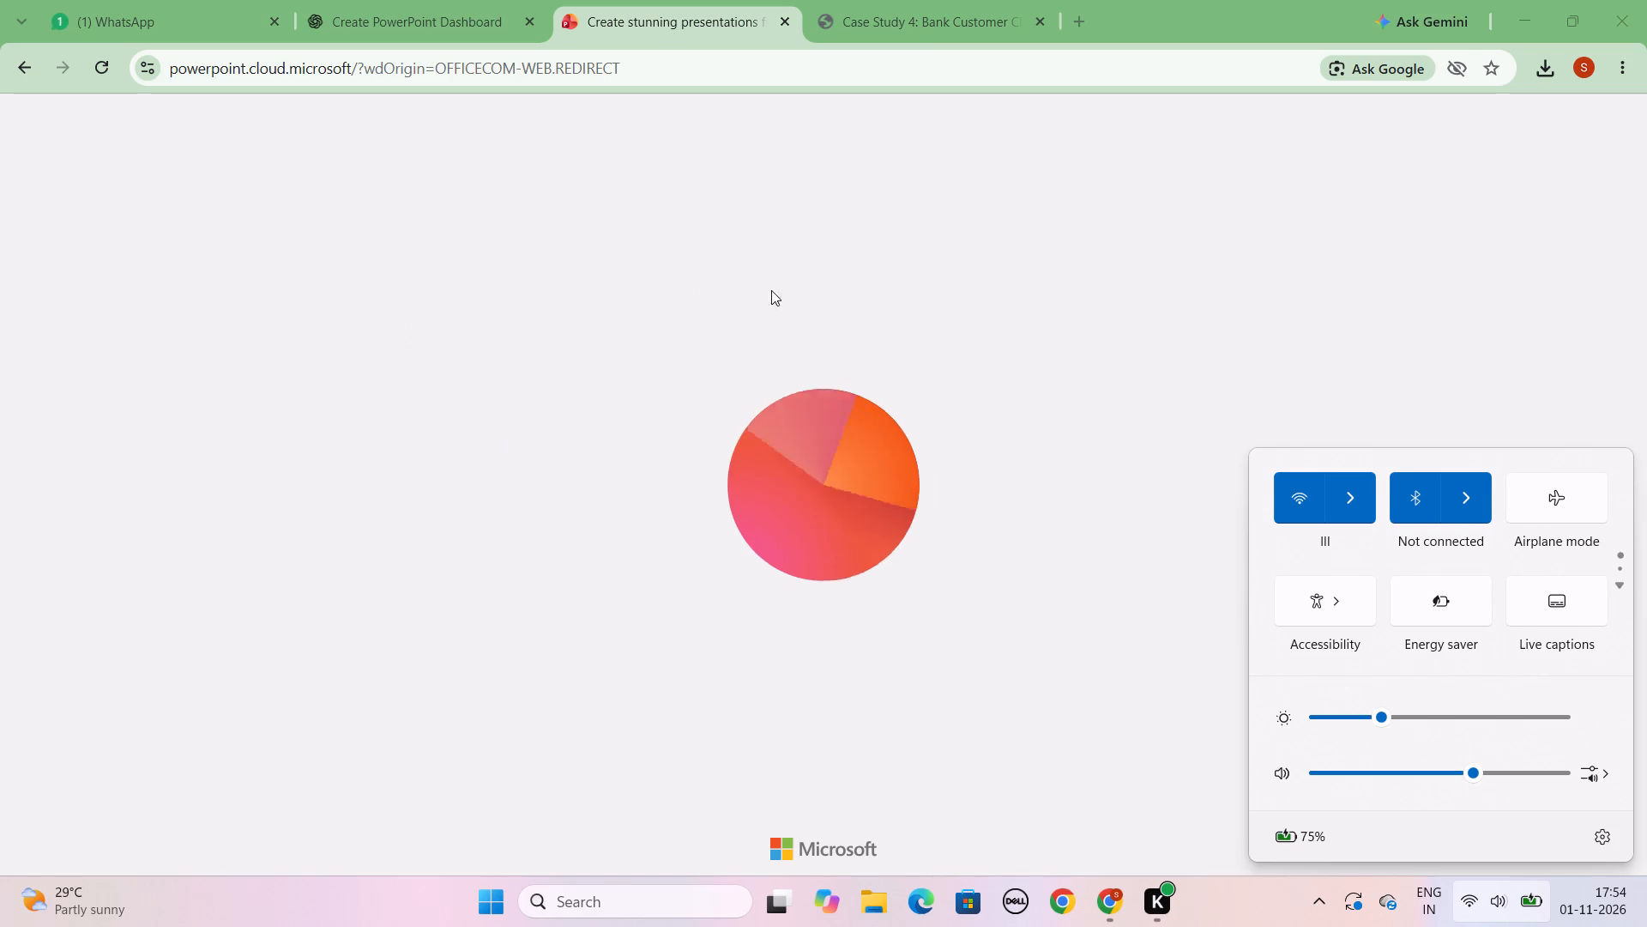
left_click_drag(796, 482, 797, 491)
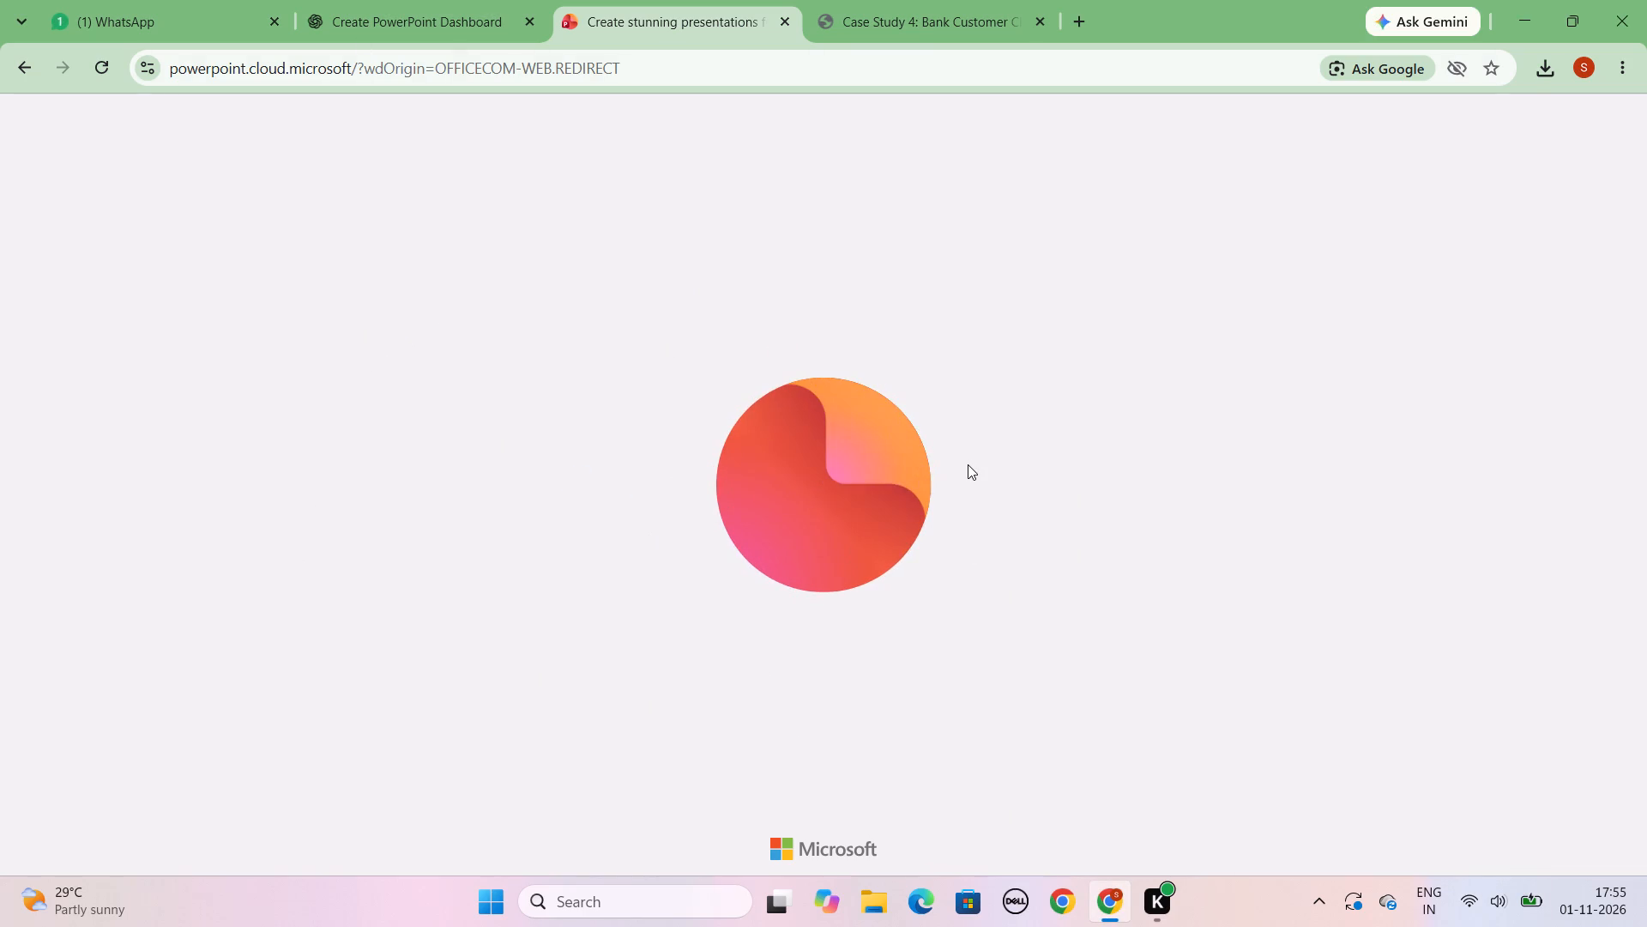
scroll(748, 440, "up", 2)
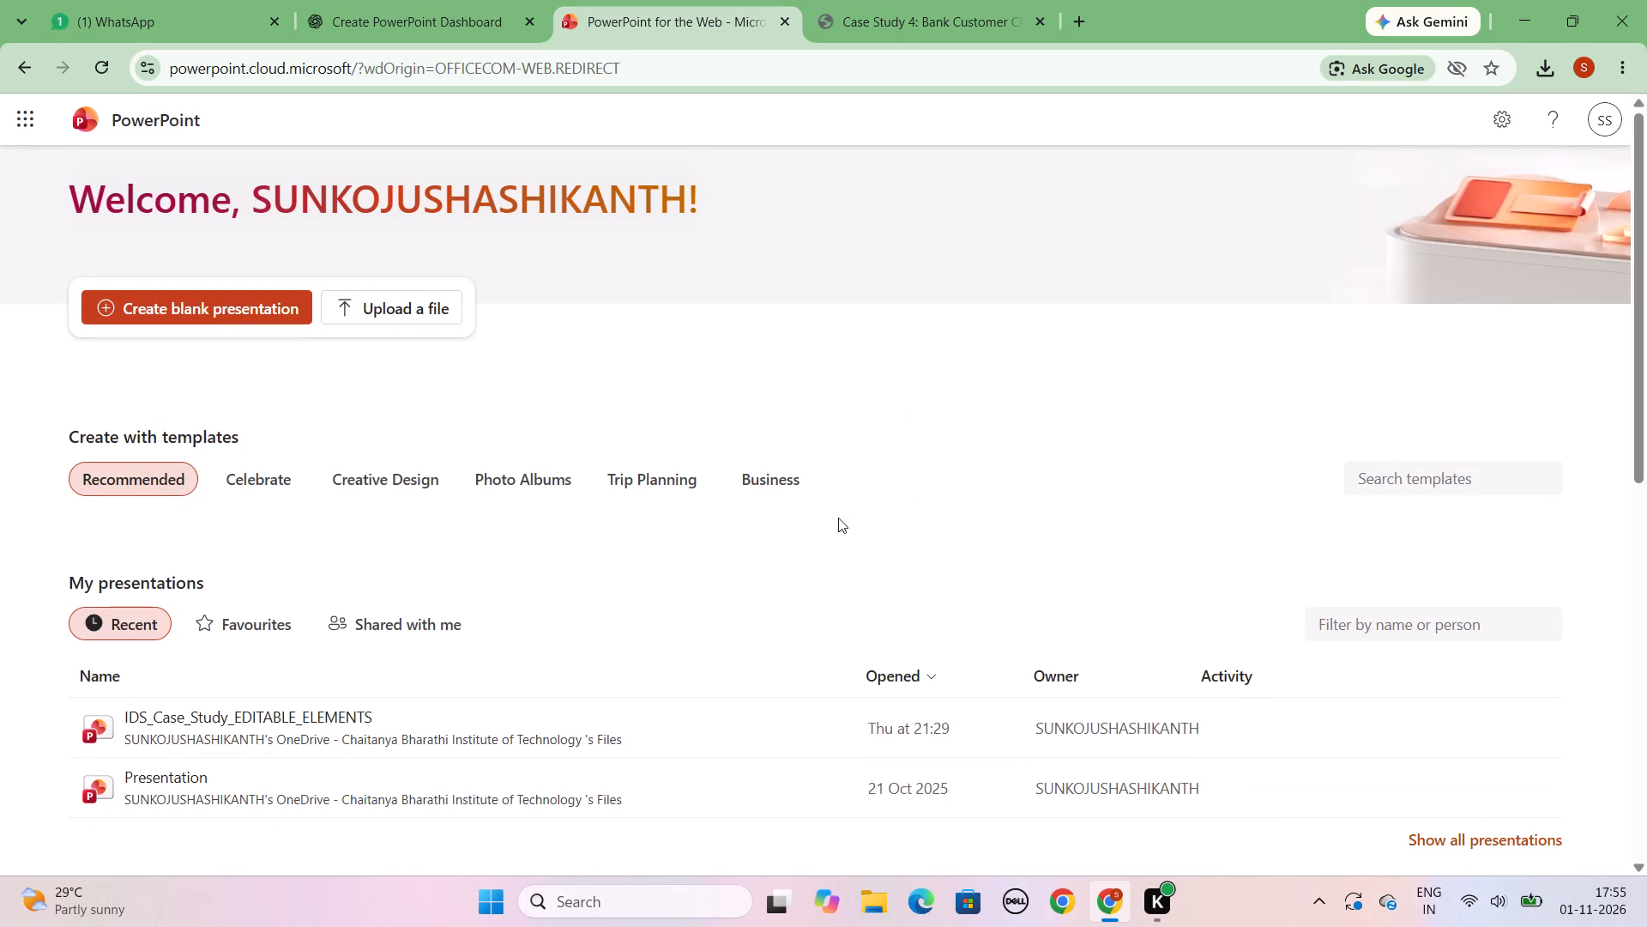
Upload Bank_Customer_Churn_Prediction_Editable from the Downloads folder and open it for editing online.
left_click(409, 305)
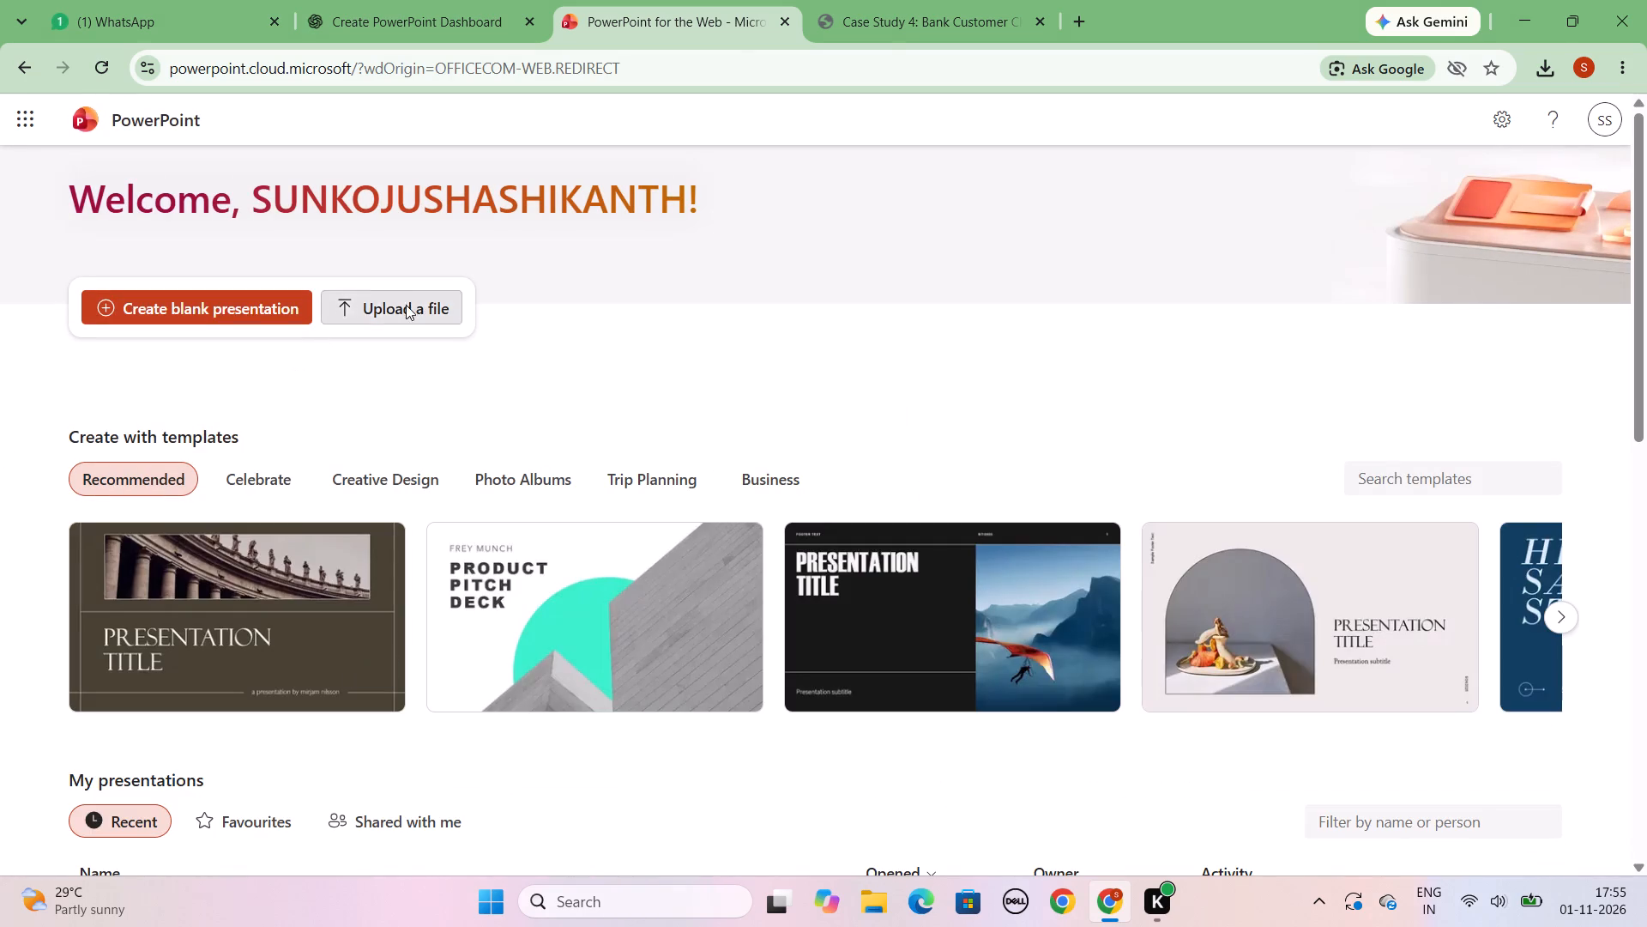
left_click(413, 198)
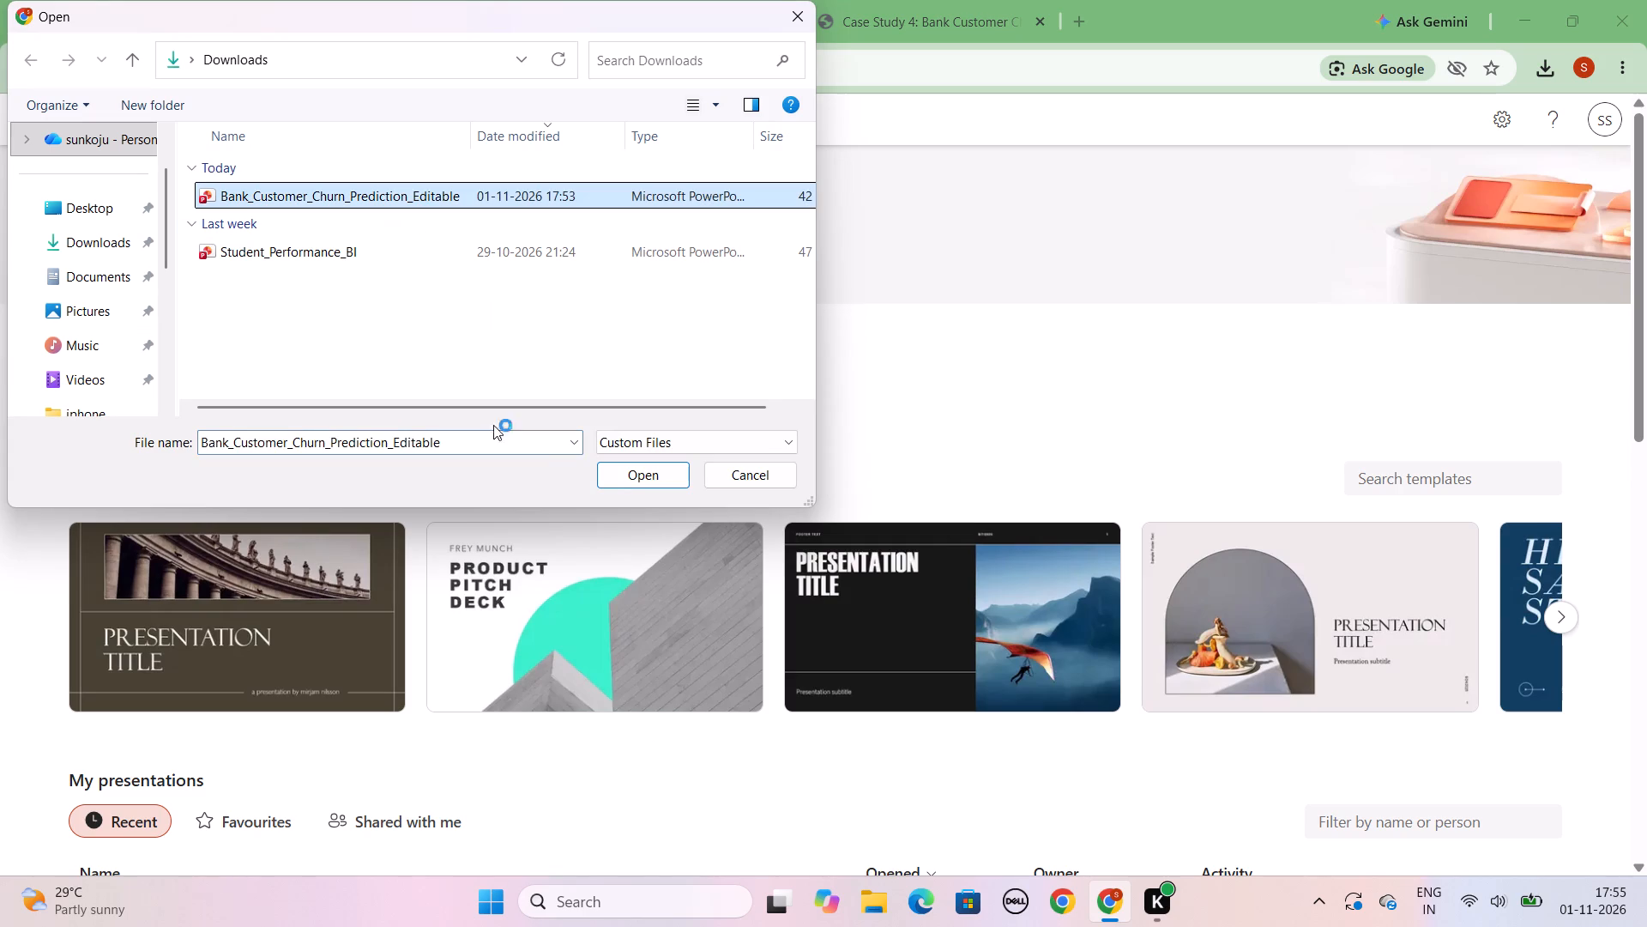
left_click(644, 474)
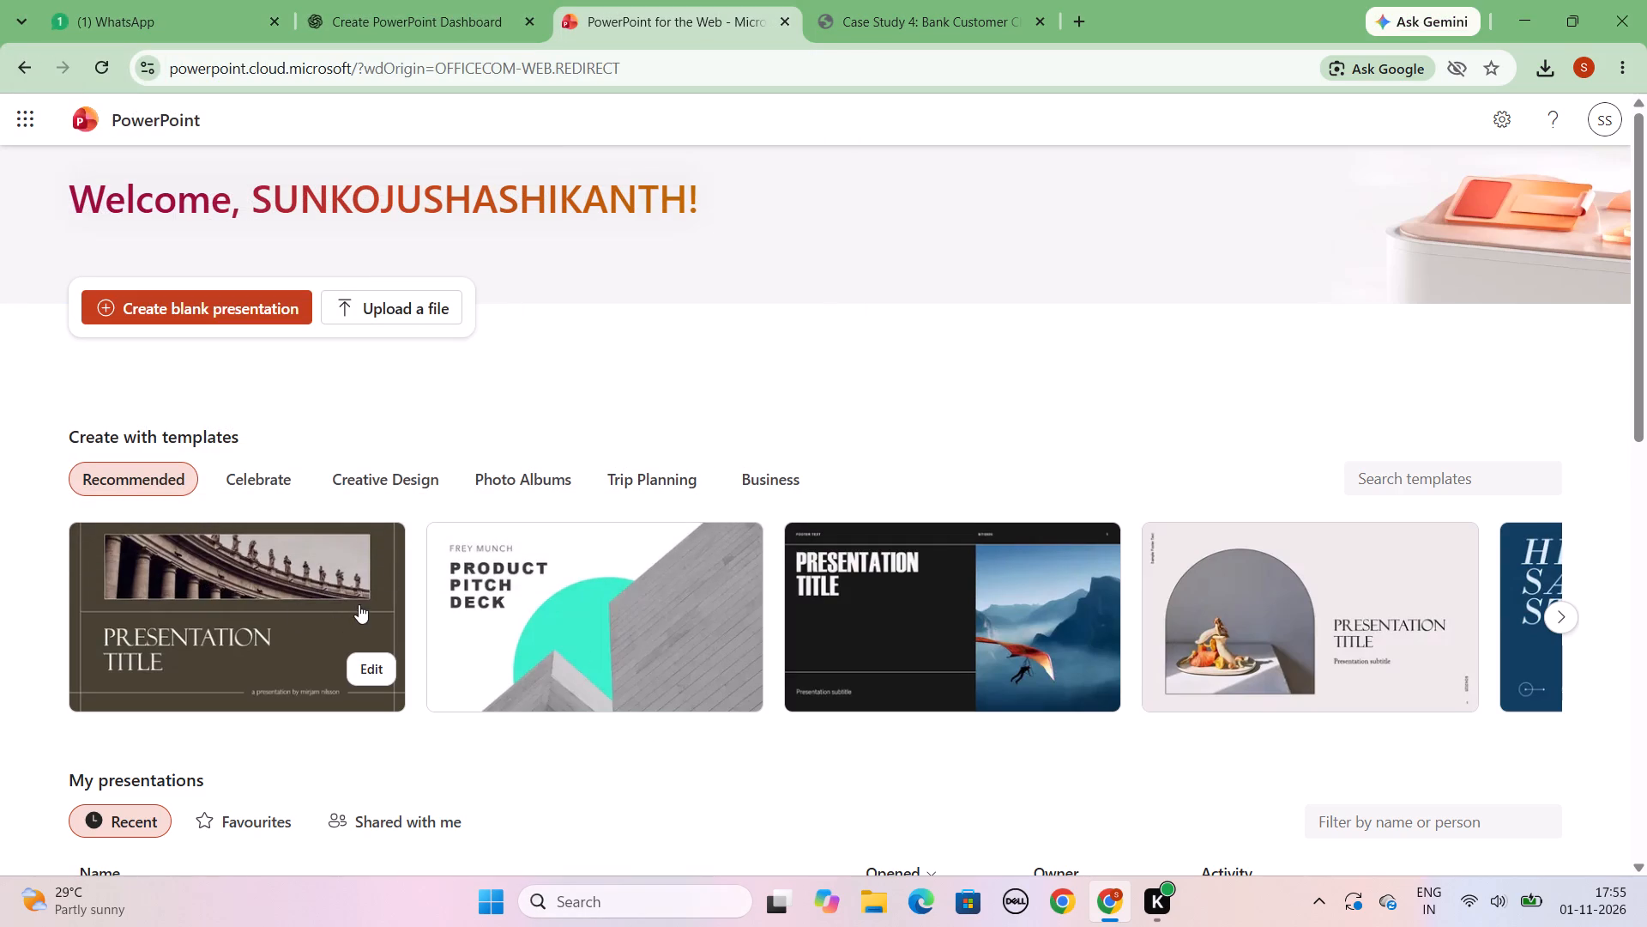
left_click(426, 322)
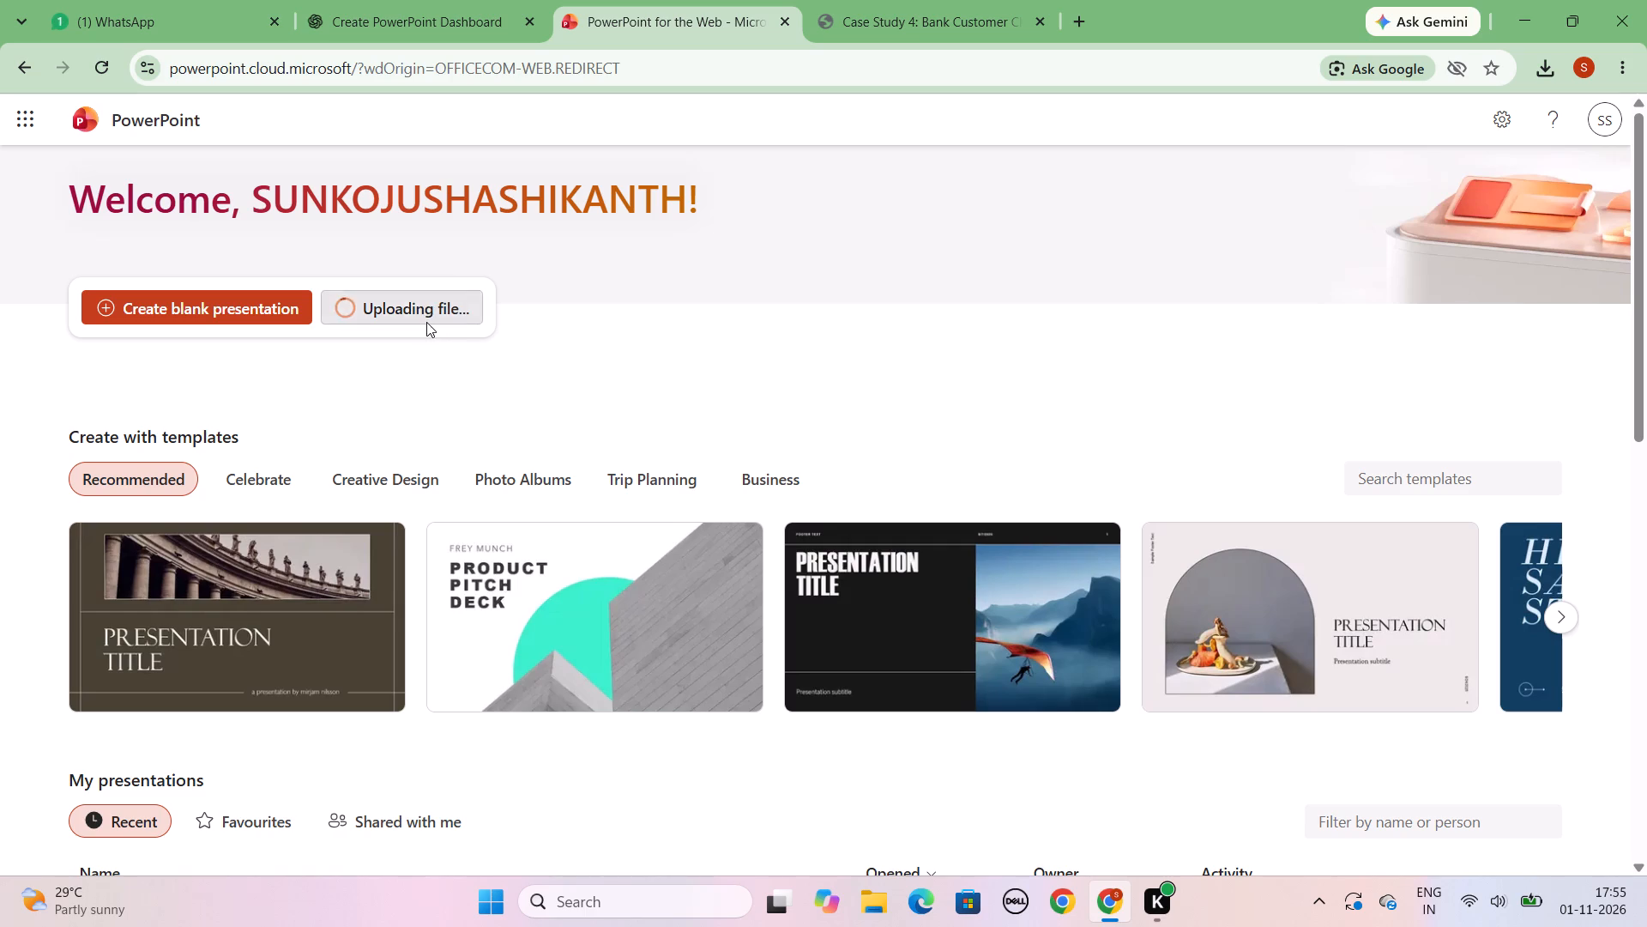
left_click(448, 187)
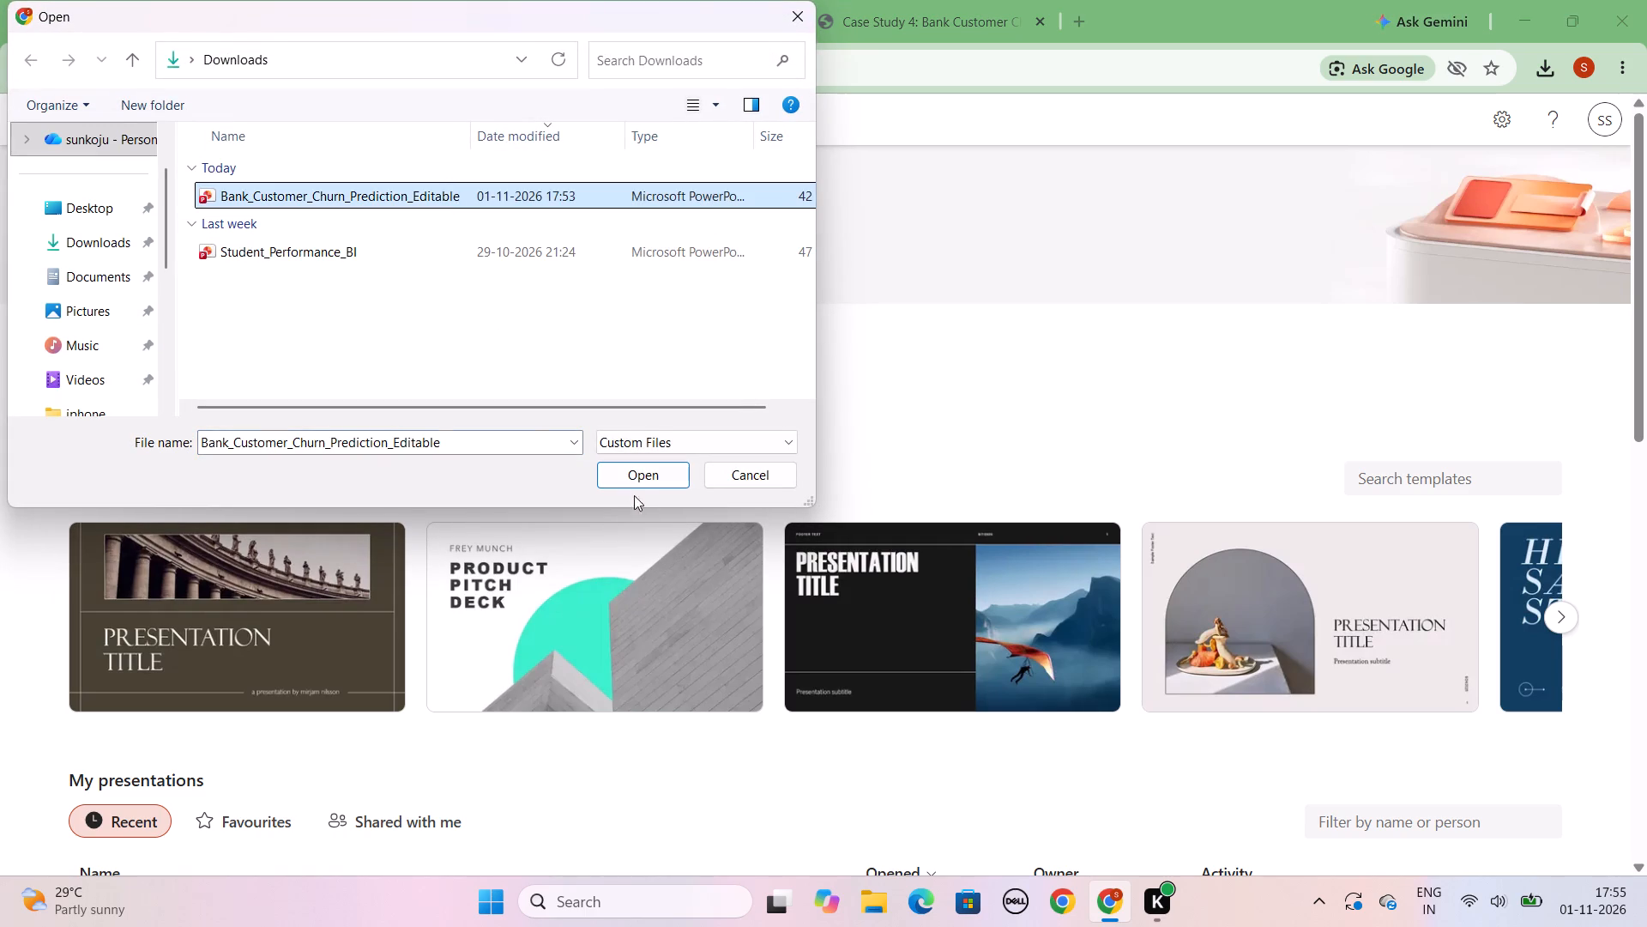
left_click(636, 471)
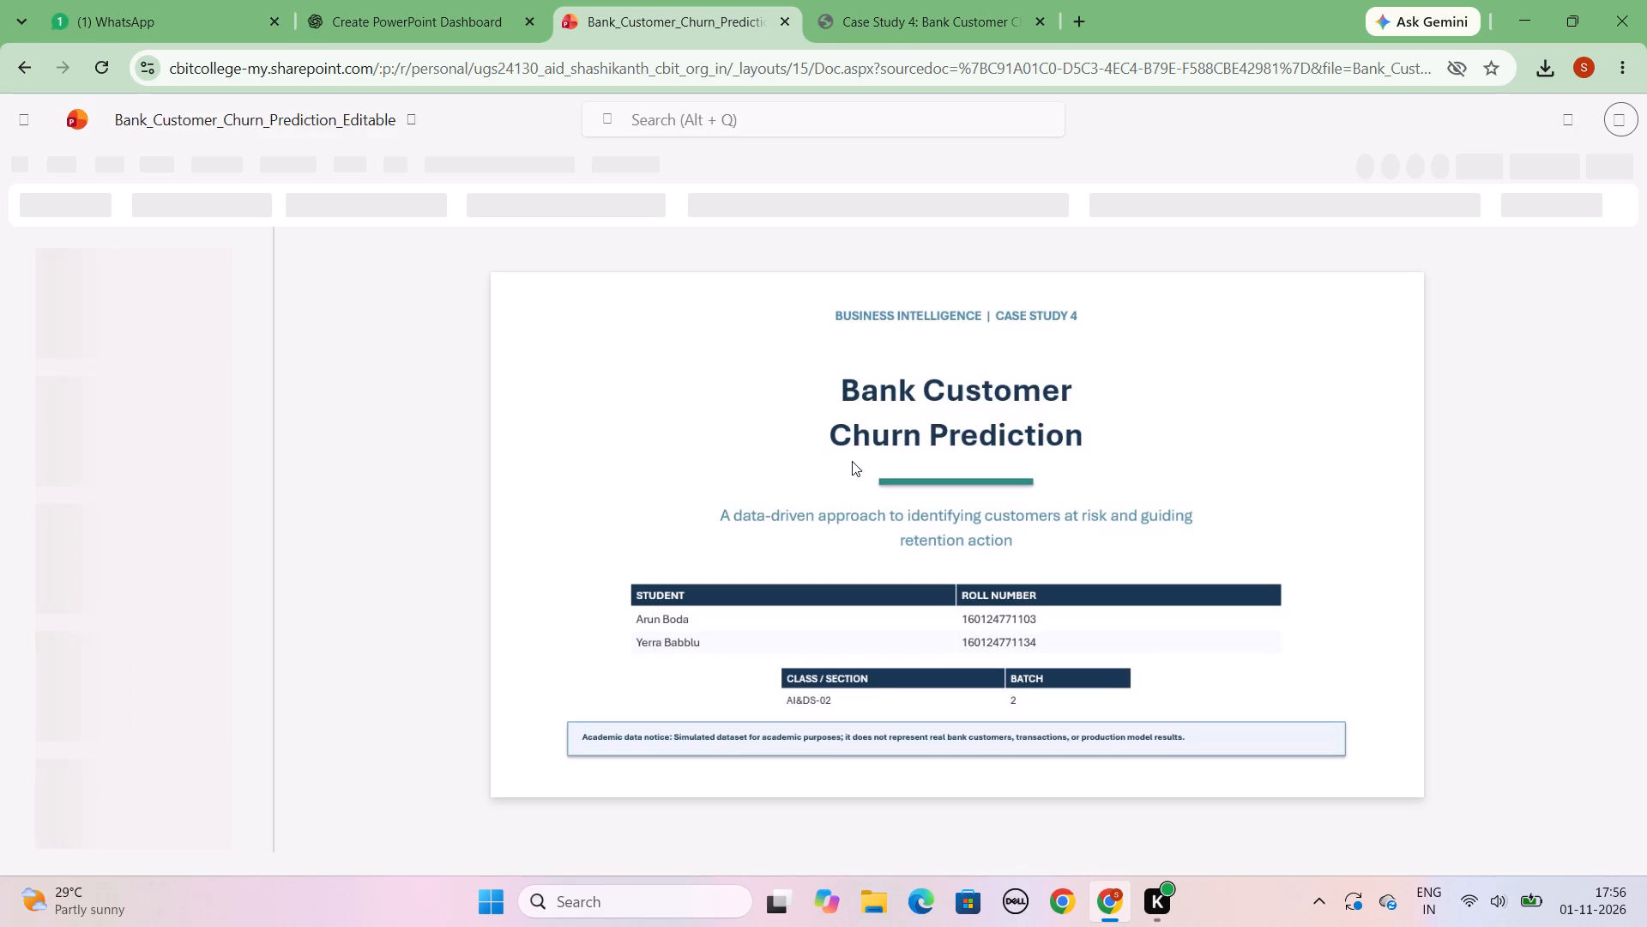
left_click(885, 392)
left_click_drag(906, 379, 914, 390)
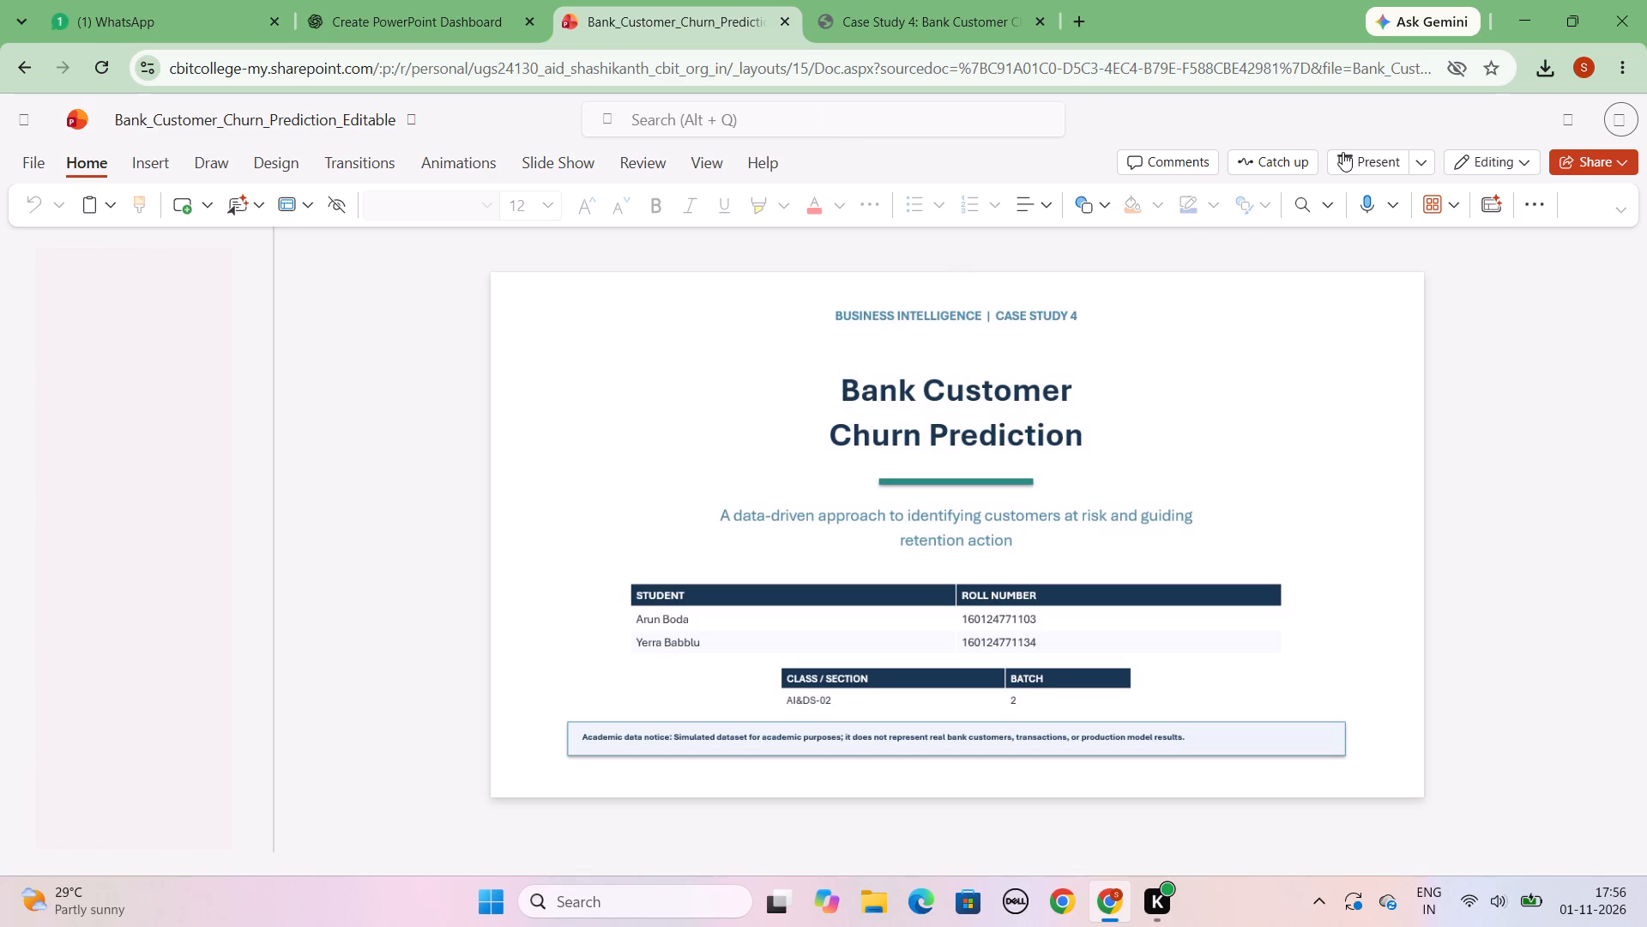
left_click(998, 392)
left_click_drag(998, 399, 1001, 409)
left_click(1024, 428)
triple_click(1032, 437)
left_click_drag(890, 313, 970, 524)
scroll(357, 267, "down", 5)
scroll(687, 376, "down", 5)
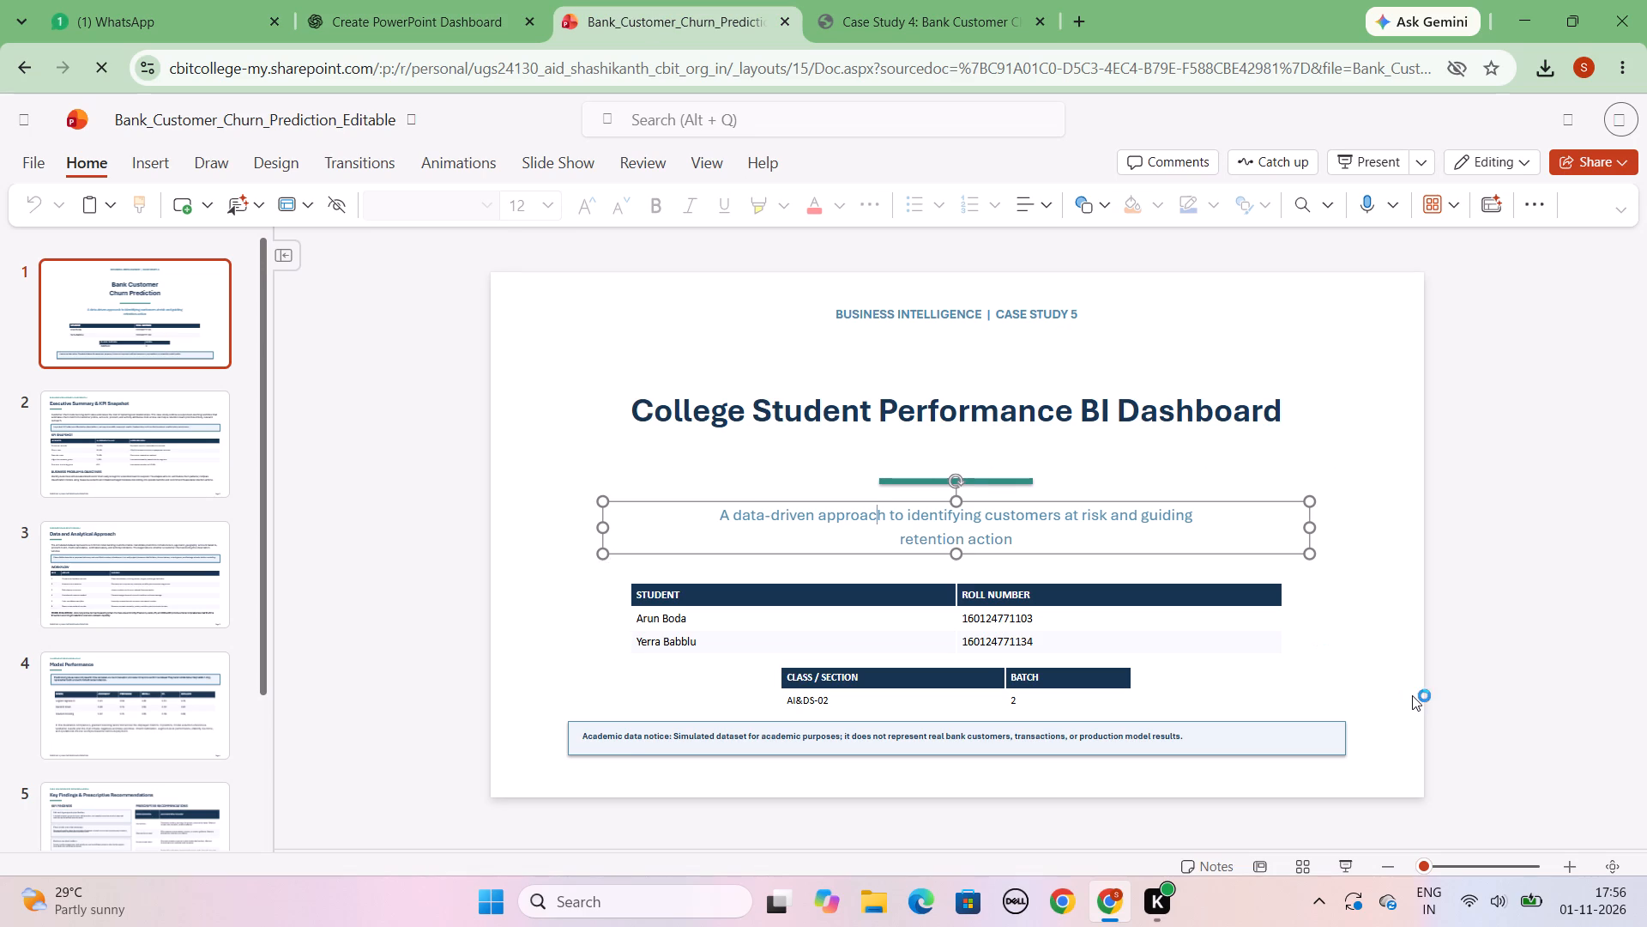
left_click(1412, 695)
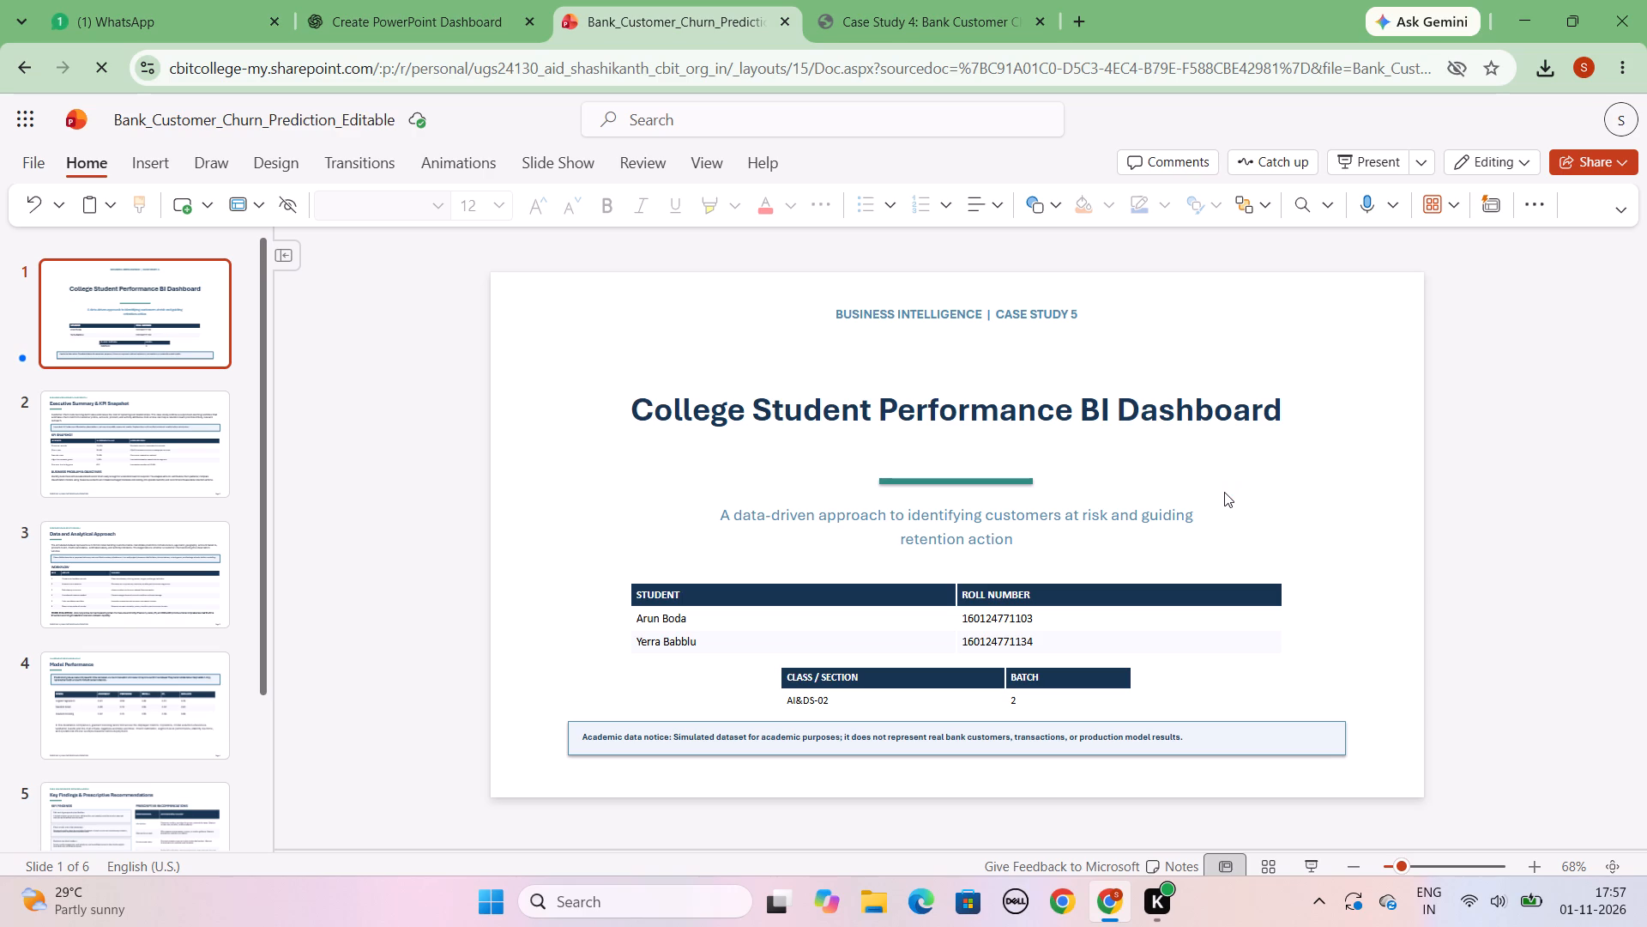
Update the last digit of both roll numbers in the cover slide's student table.
left_click(1044, 608)
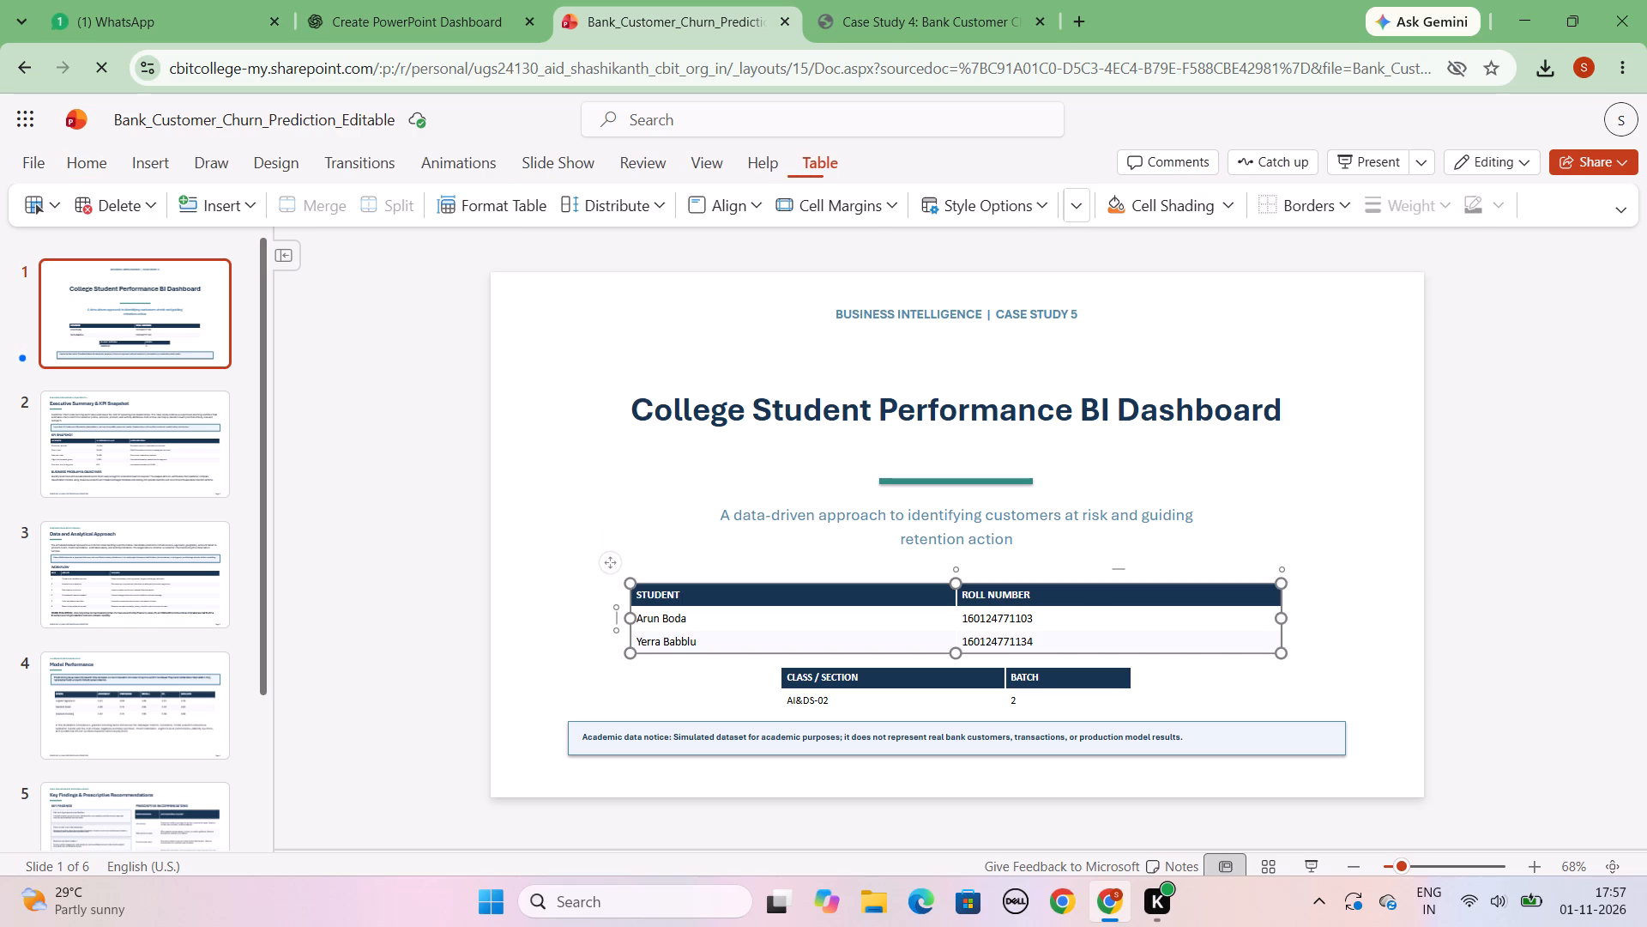
left_click(1052, 624)
key("BackSpace")
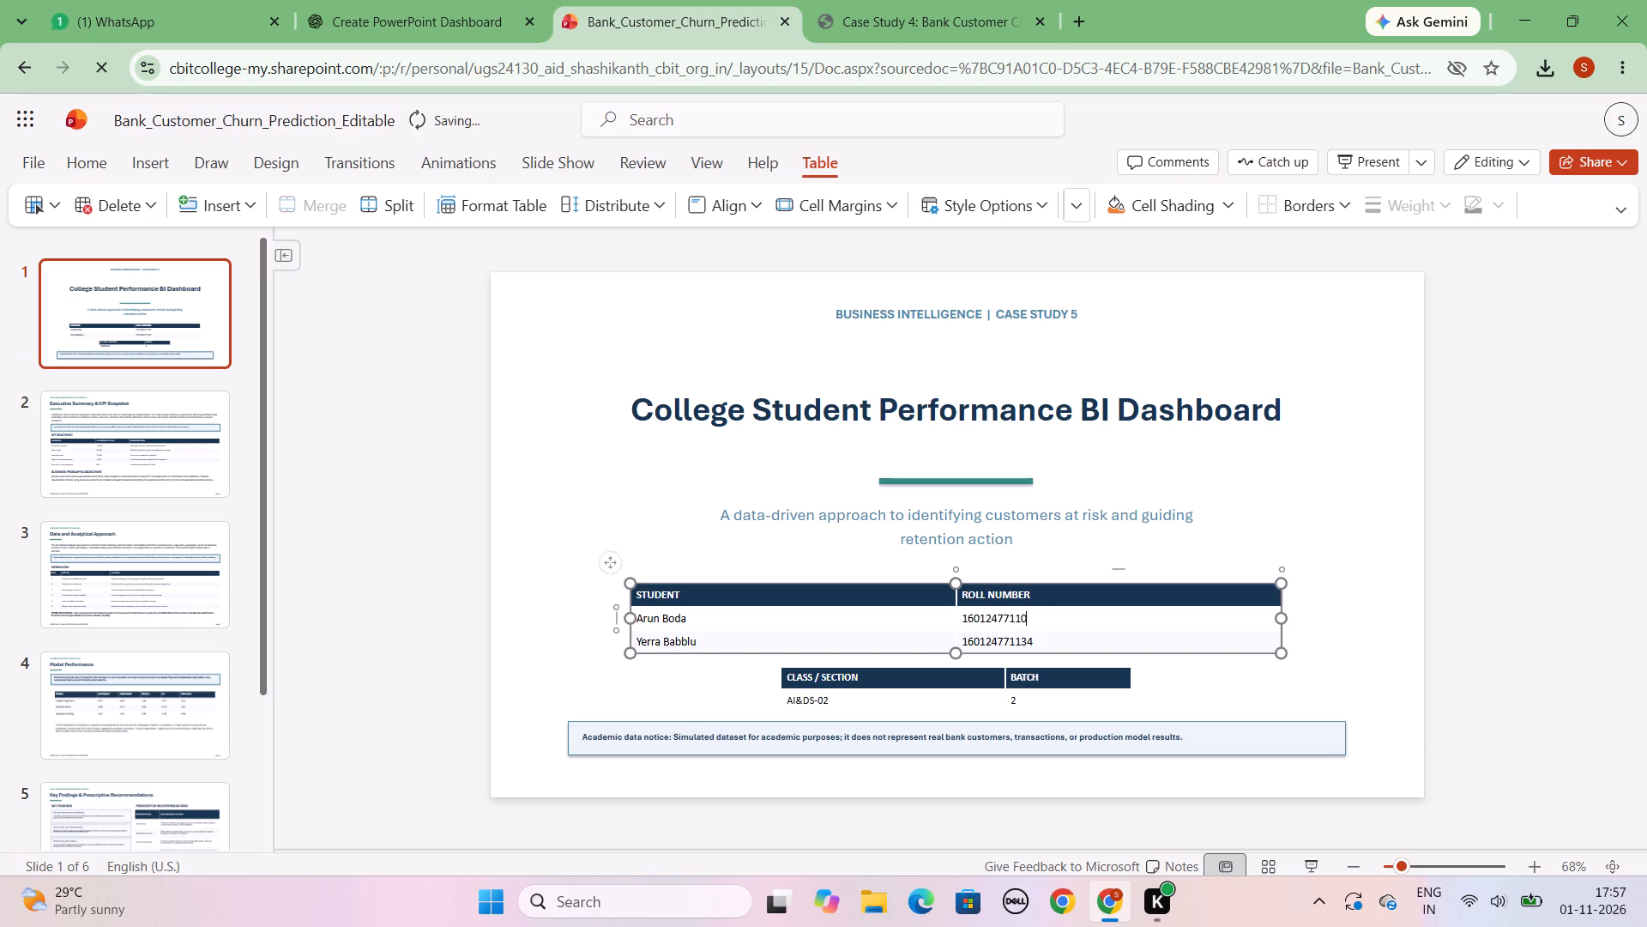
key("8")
left_click(1071, 637)
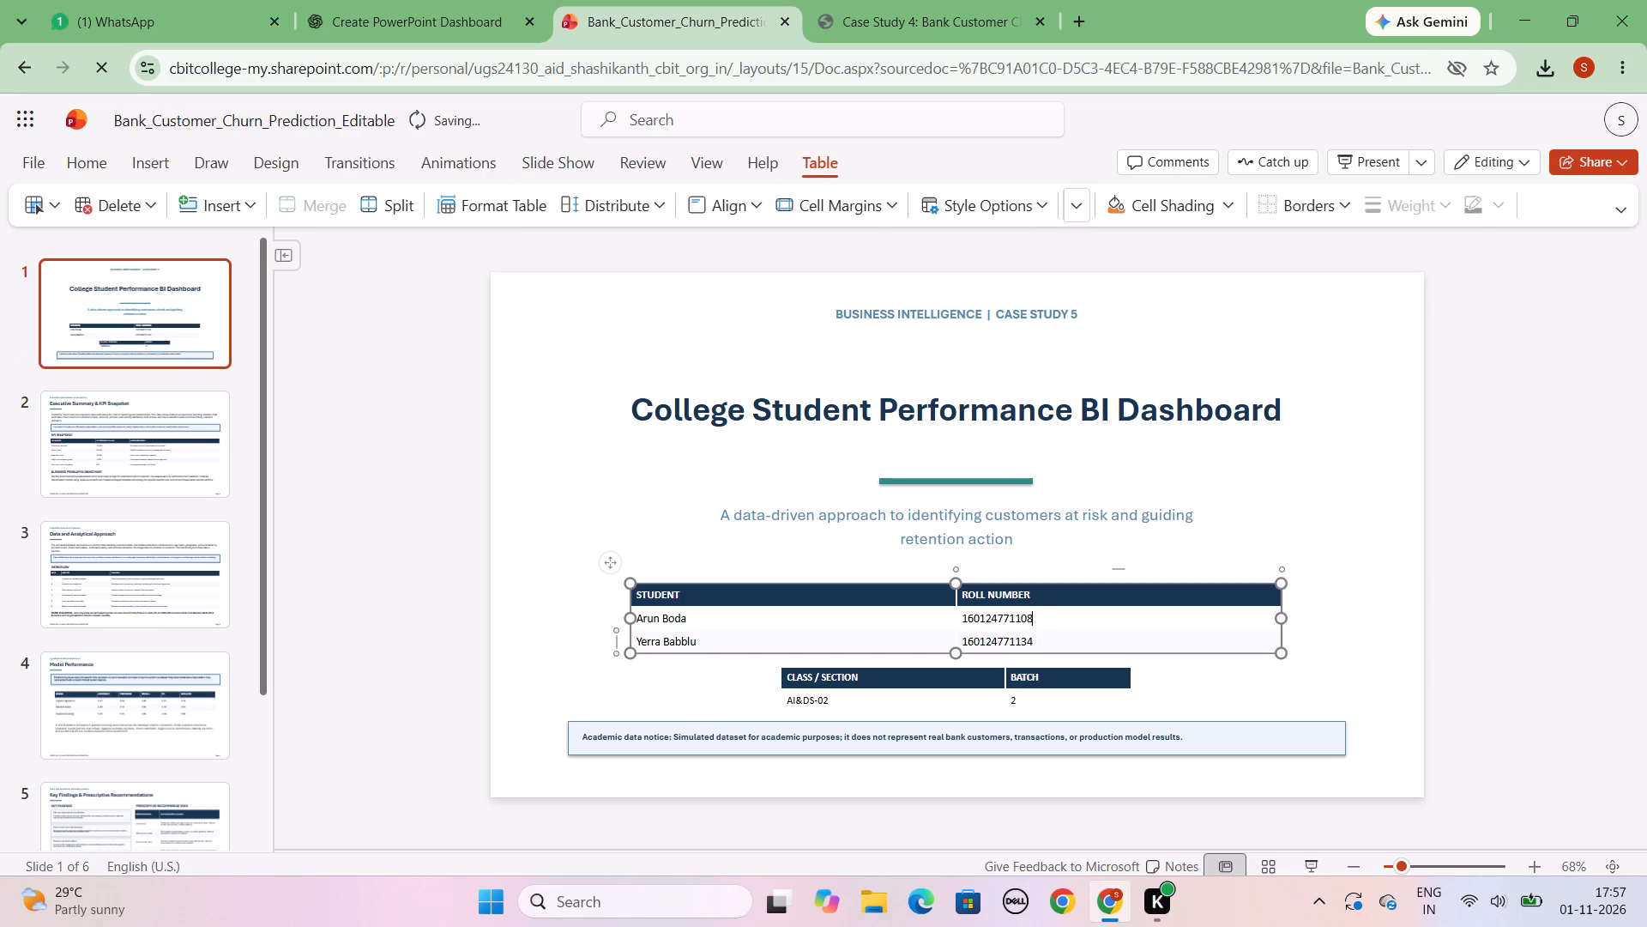
left_click(1053, 641)
key("BackSpace")
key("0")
Replace the first student's name in the cover slide's student table with the new team member's name.
left_click(716, 615)
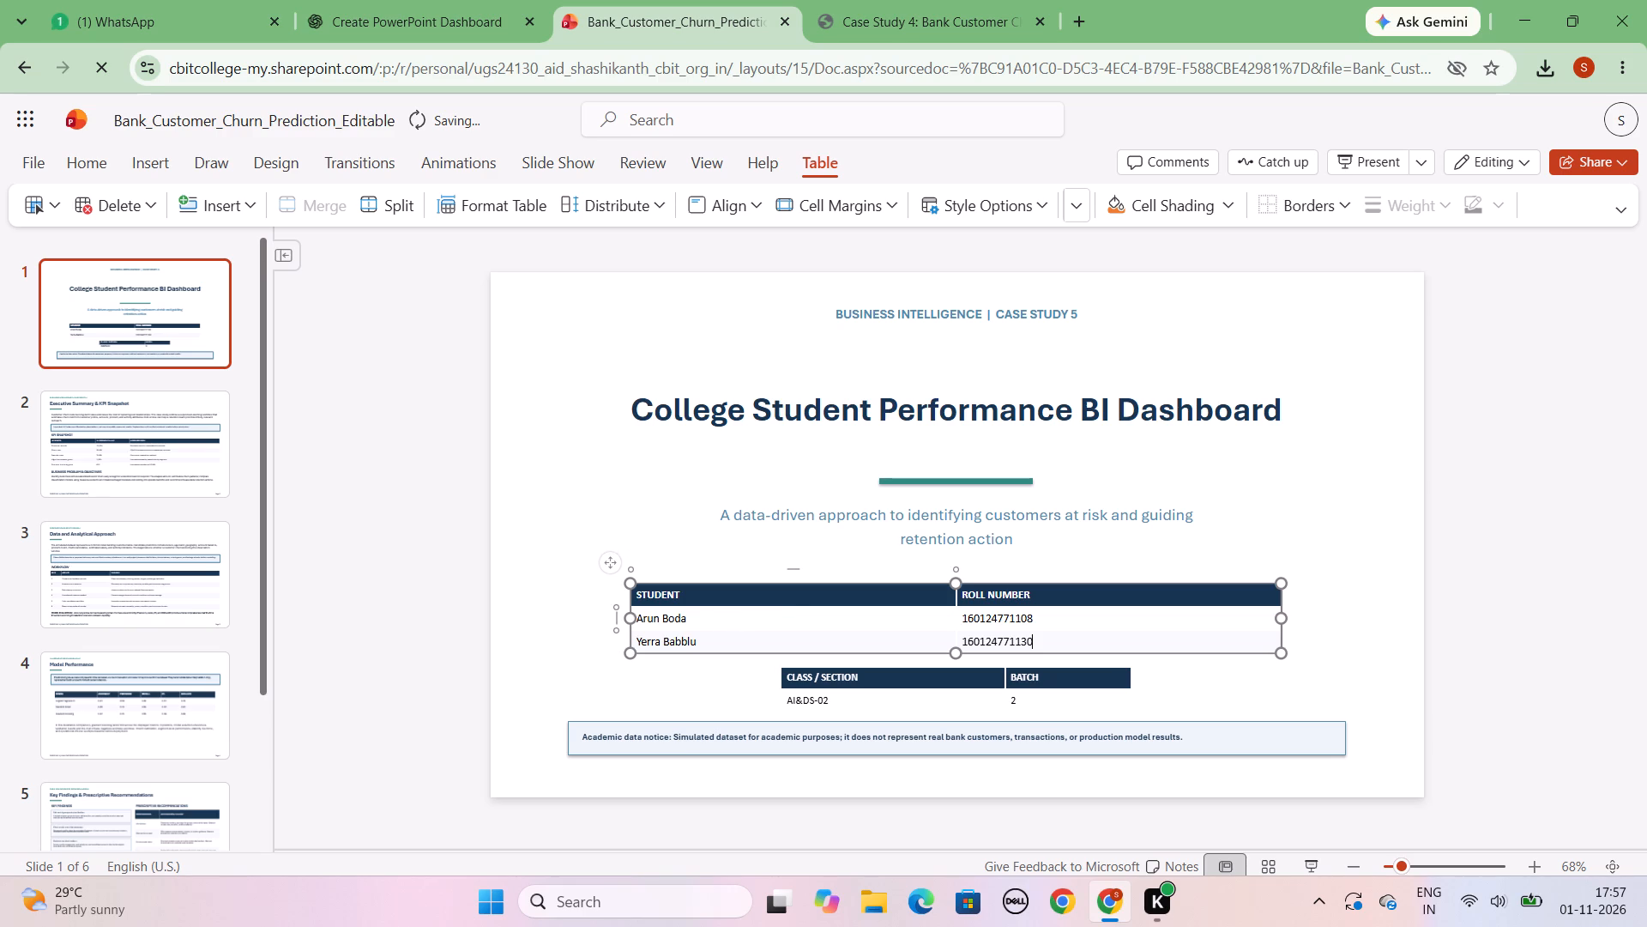
left_click(711, 618)
key("BackSpace")
key("BackSpace")
key("BackSpace")
key("BackSpace")
key("BackSpace")
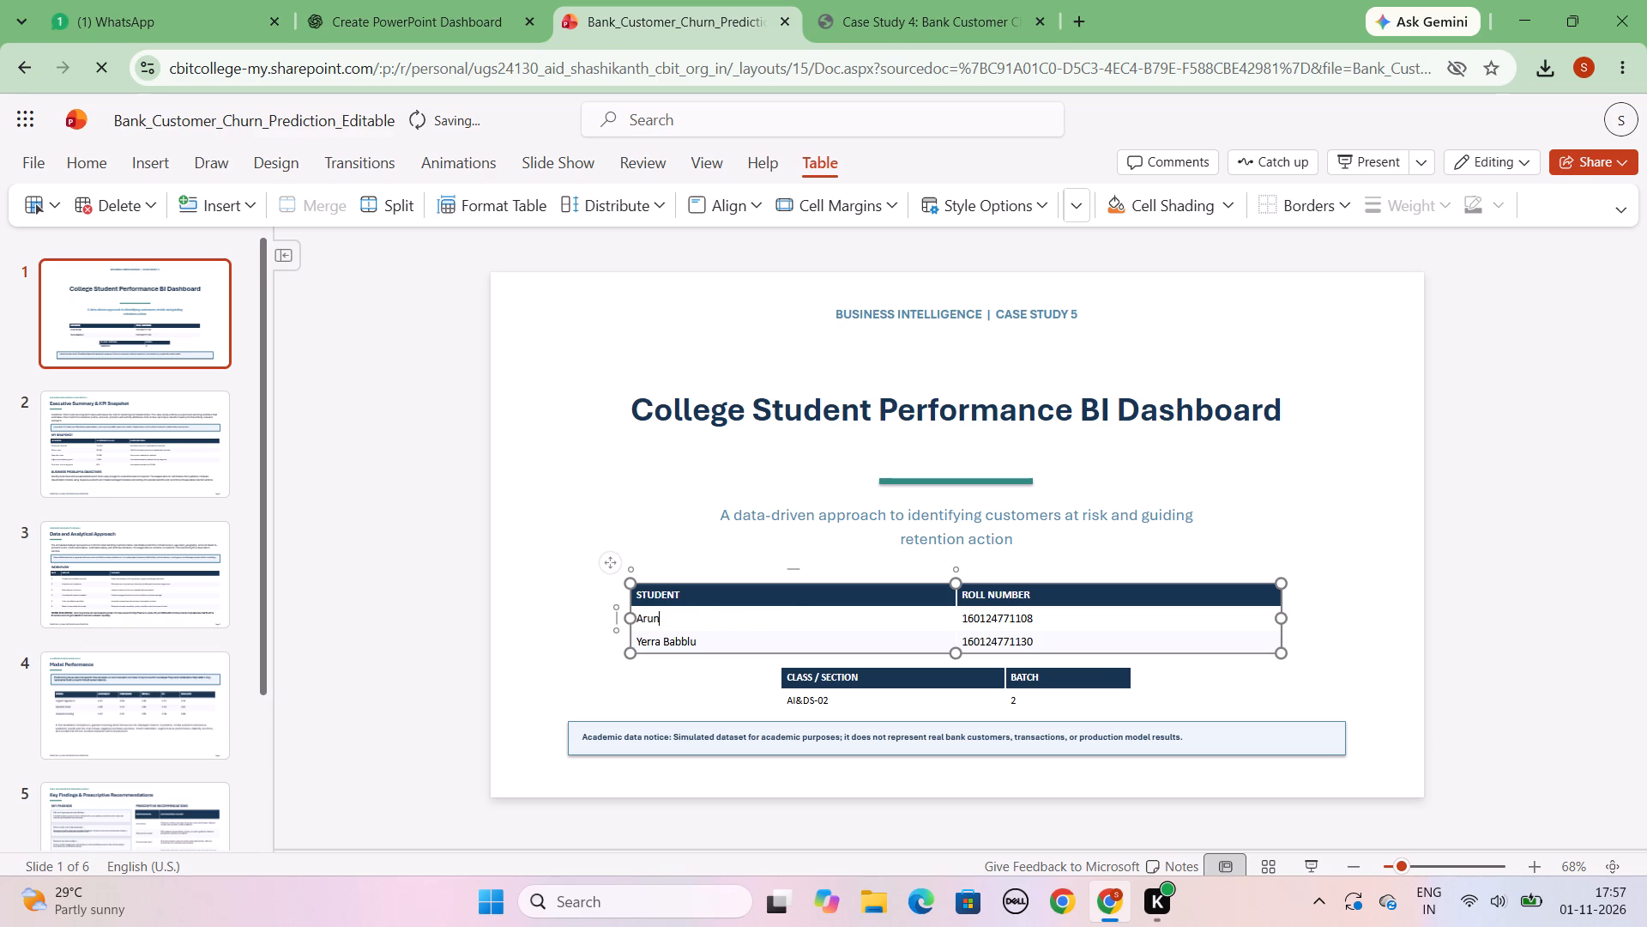
key("BackSpace")
key("BackSpace")
key("BackSpace")
key("BackSpace")
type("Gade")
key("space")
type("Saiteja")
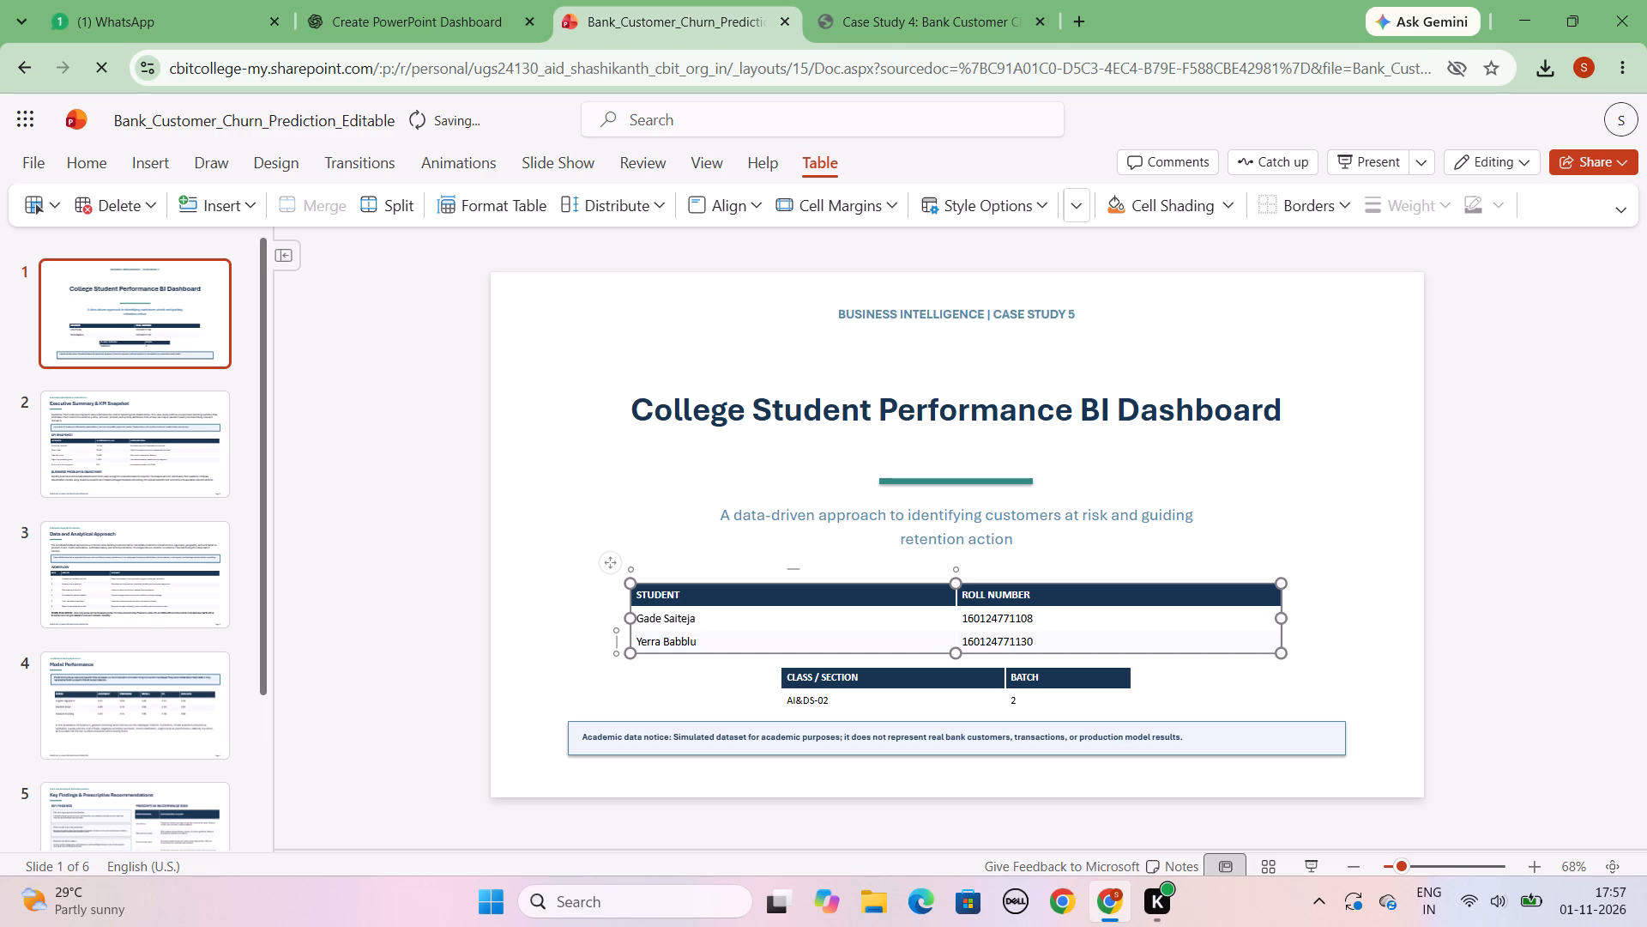
left_click(713, 645)
left_click(725, 644)
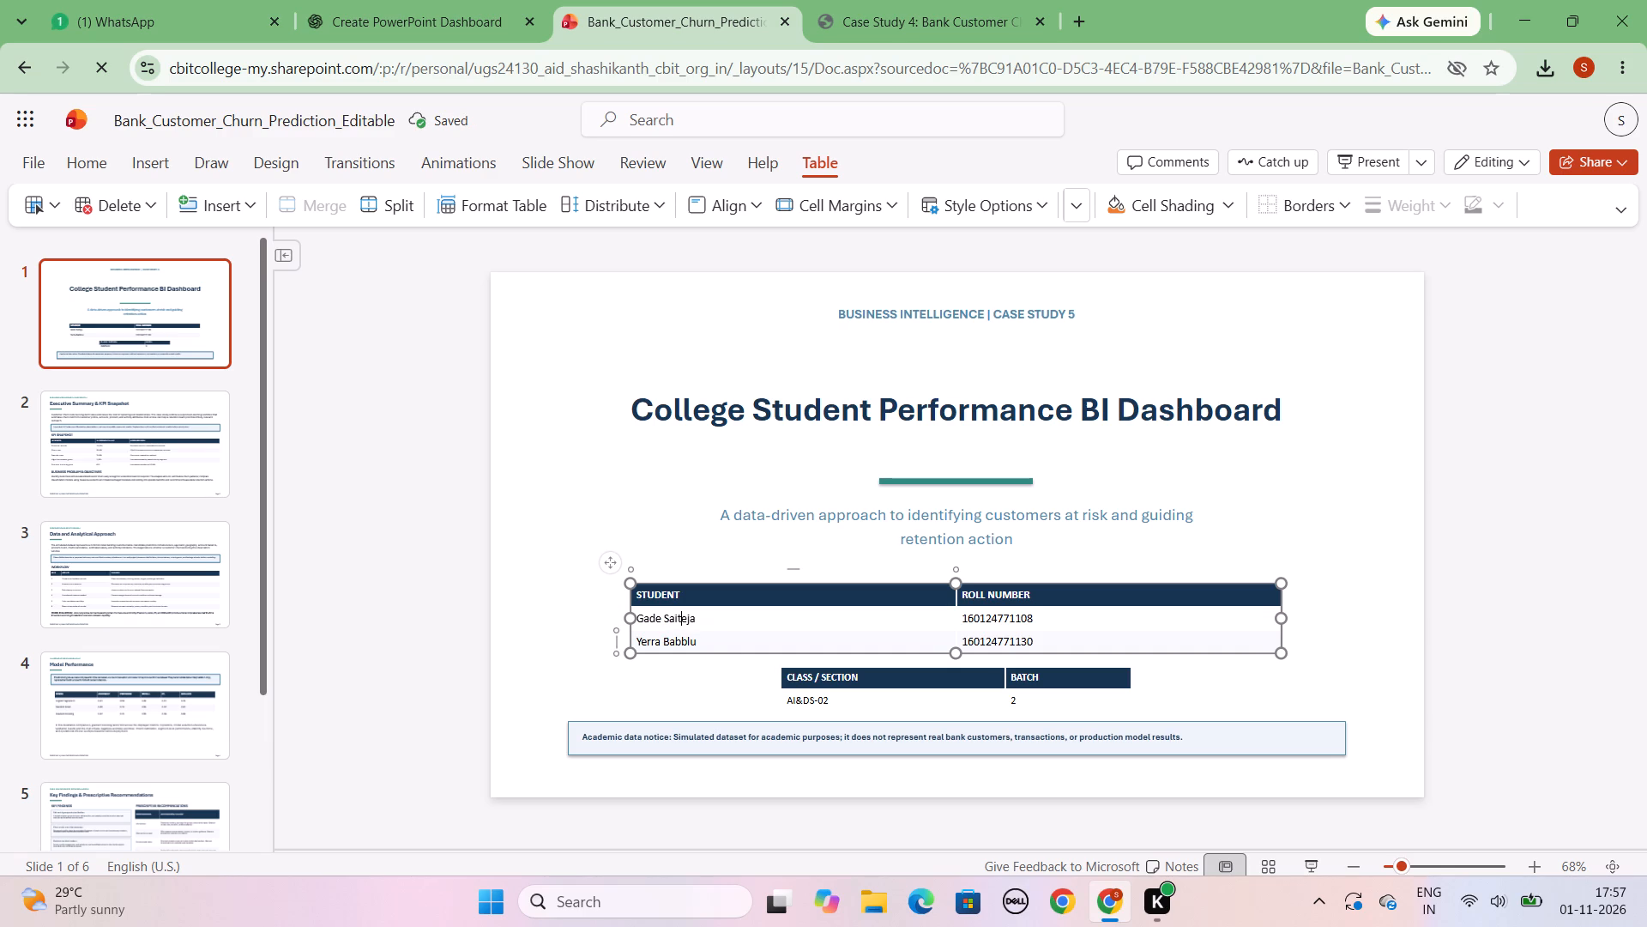
left_click(712, 641)
key("BackSpace")
key("BackSpace")
key("BackSpace")
key("BackSpace")
key("BackSpace")
key("BackSpace")
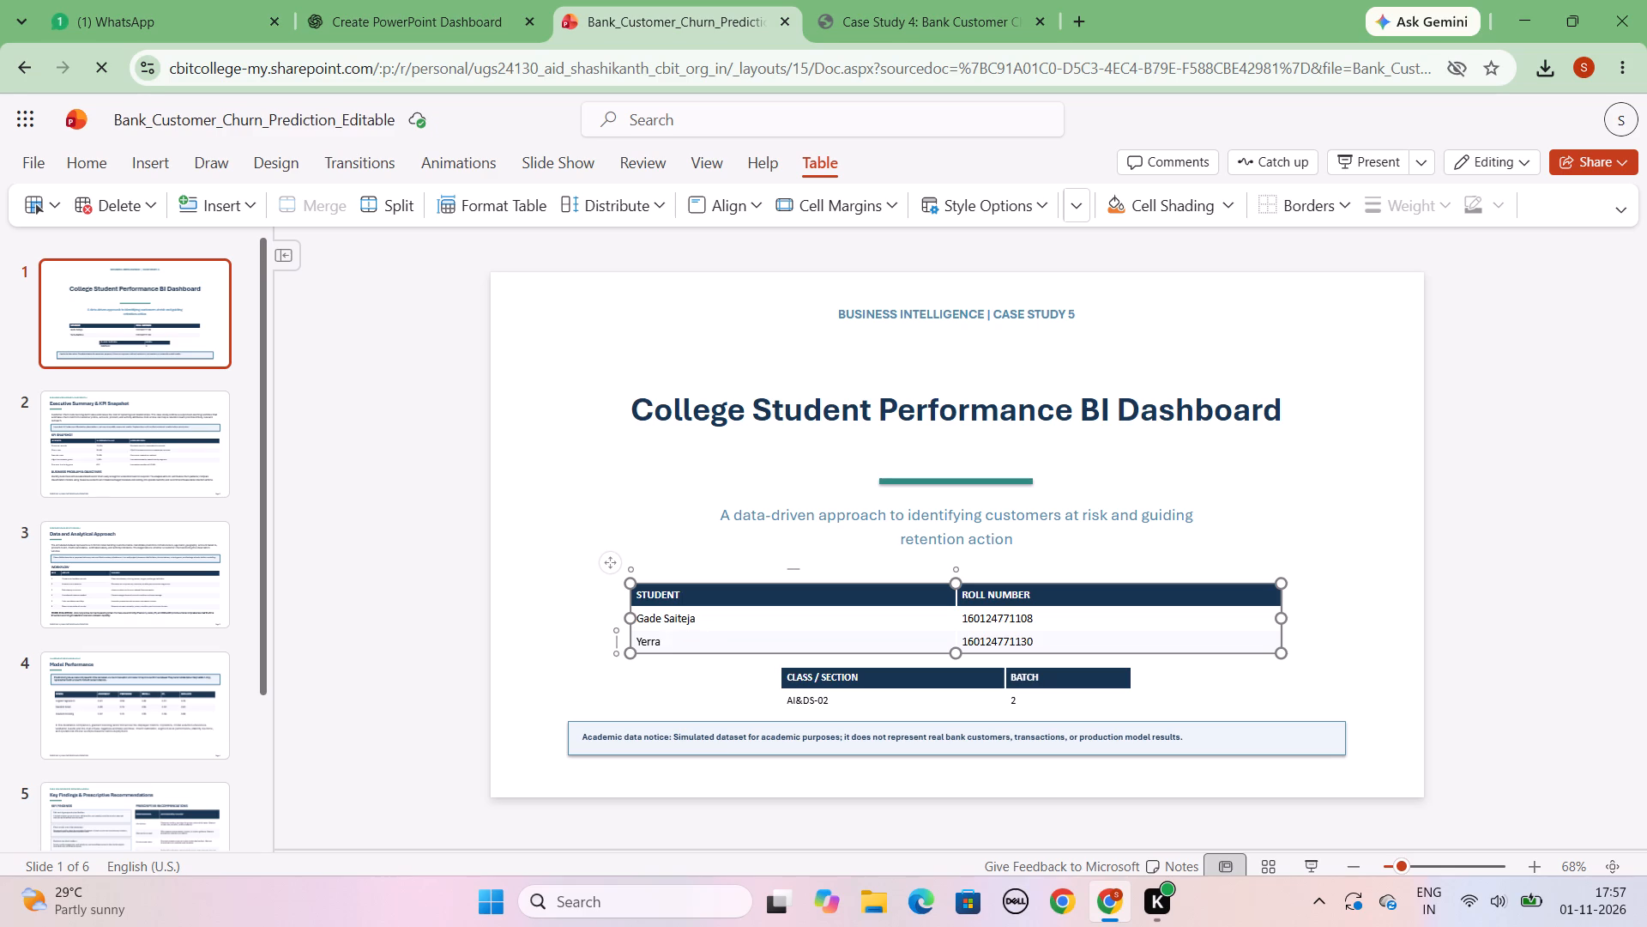
key("BackSpace")
key("BackSpace")
key("BackSpace")
key("BackSpace")
key("BackSpace")
key("BackSpace")
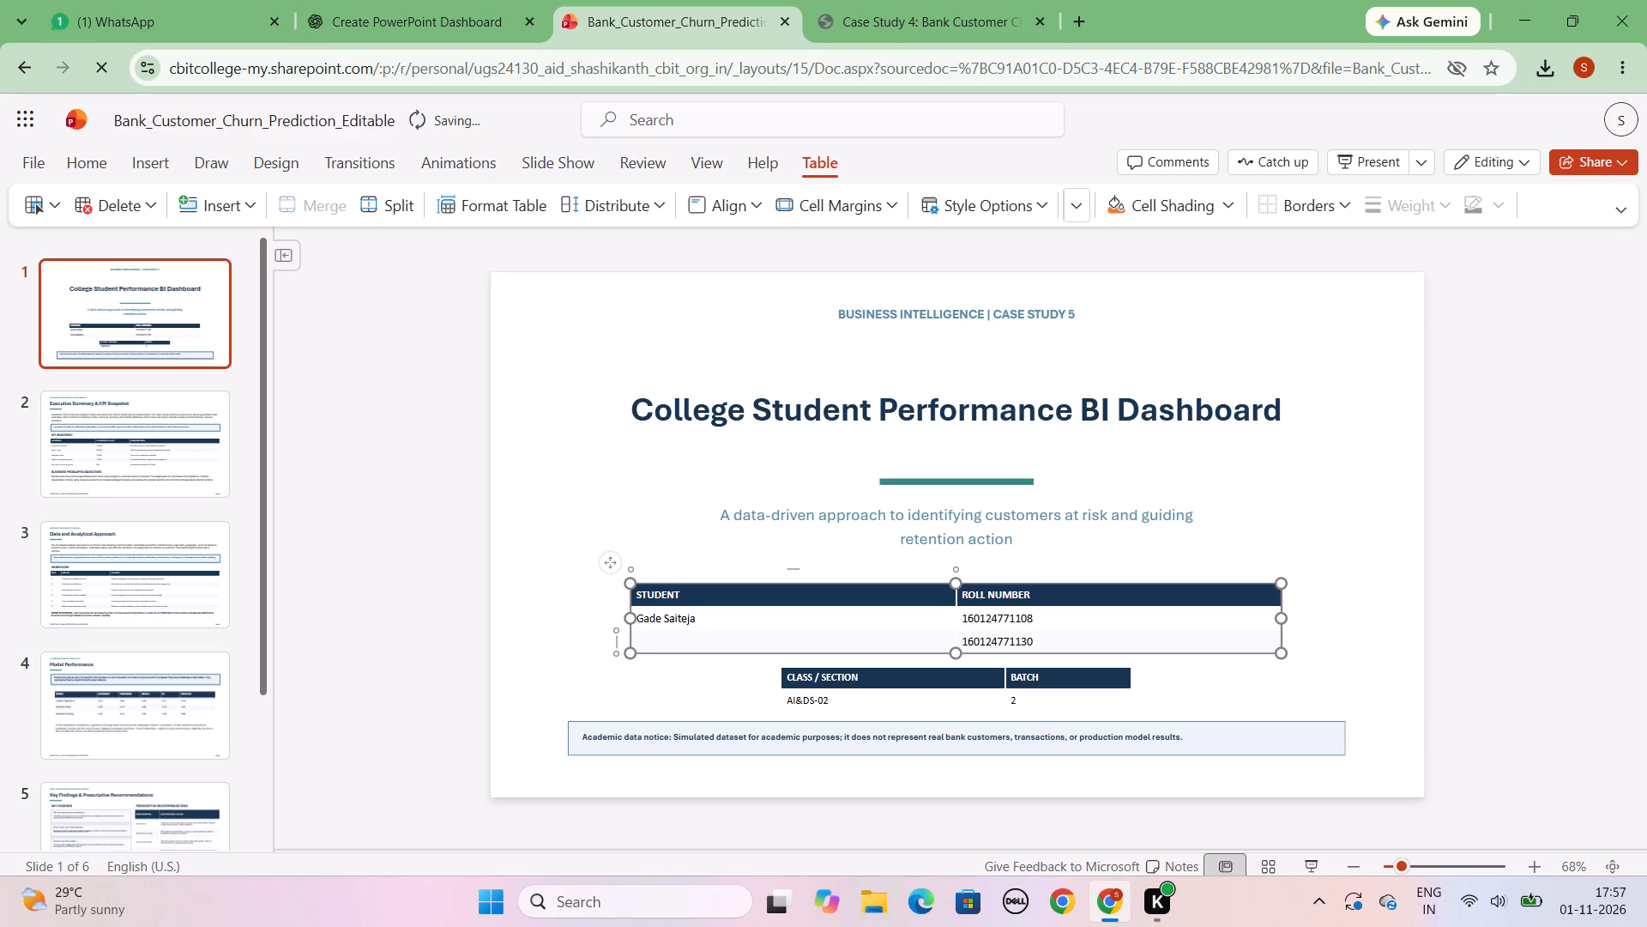
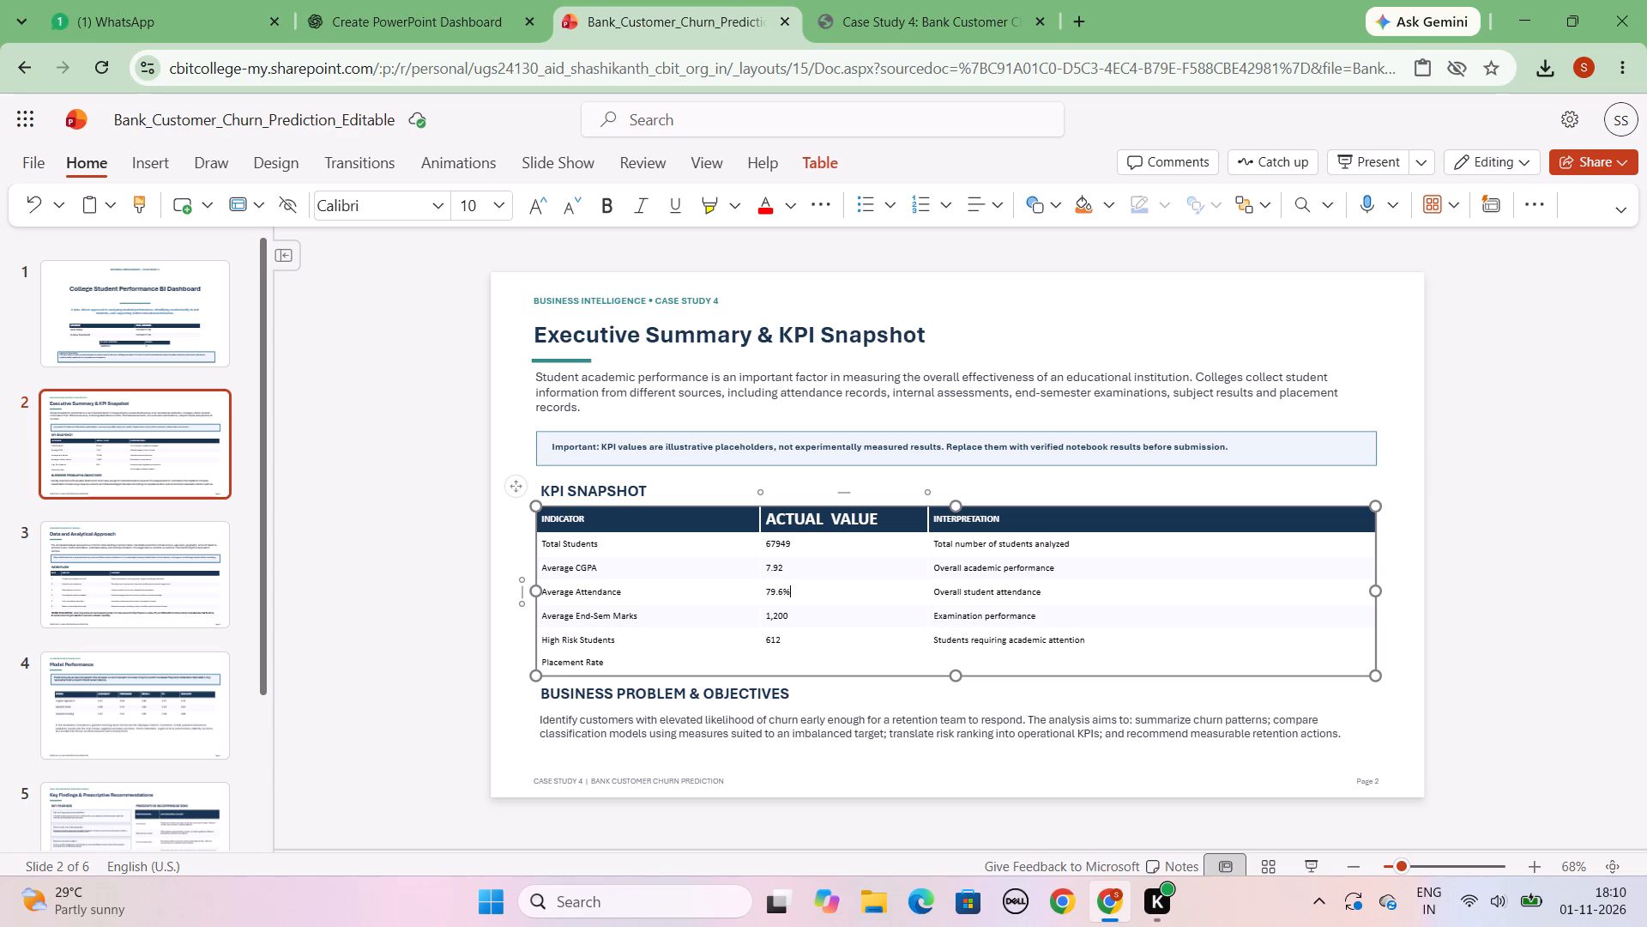
key("Left")
key("Left")
key("Left")
key("BackSpace")
key("7")
key("Right")
key("Right")
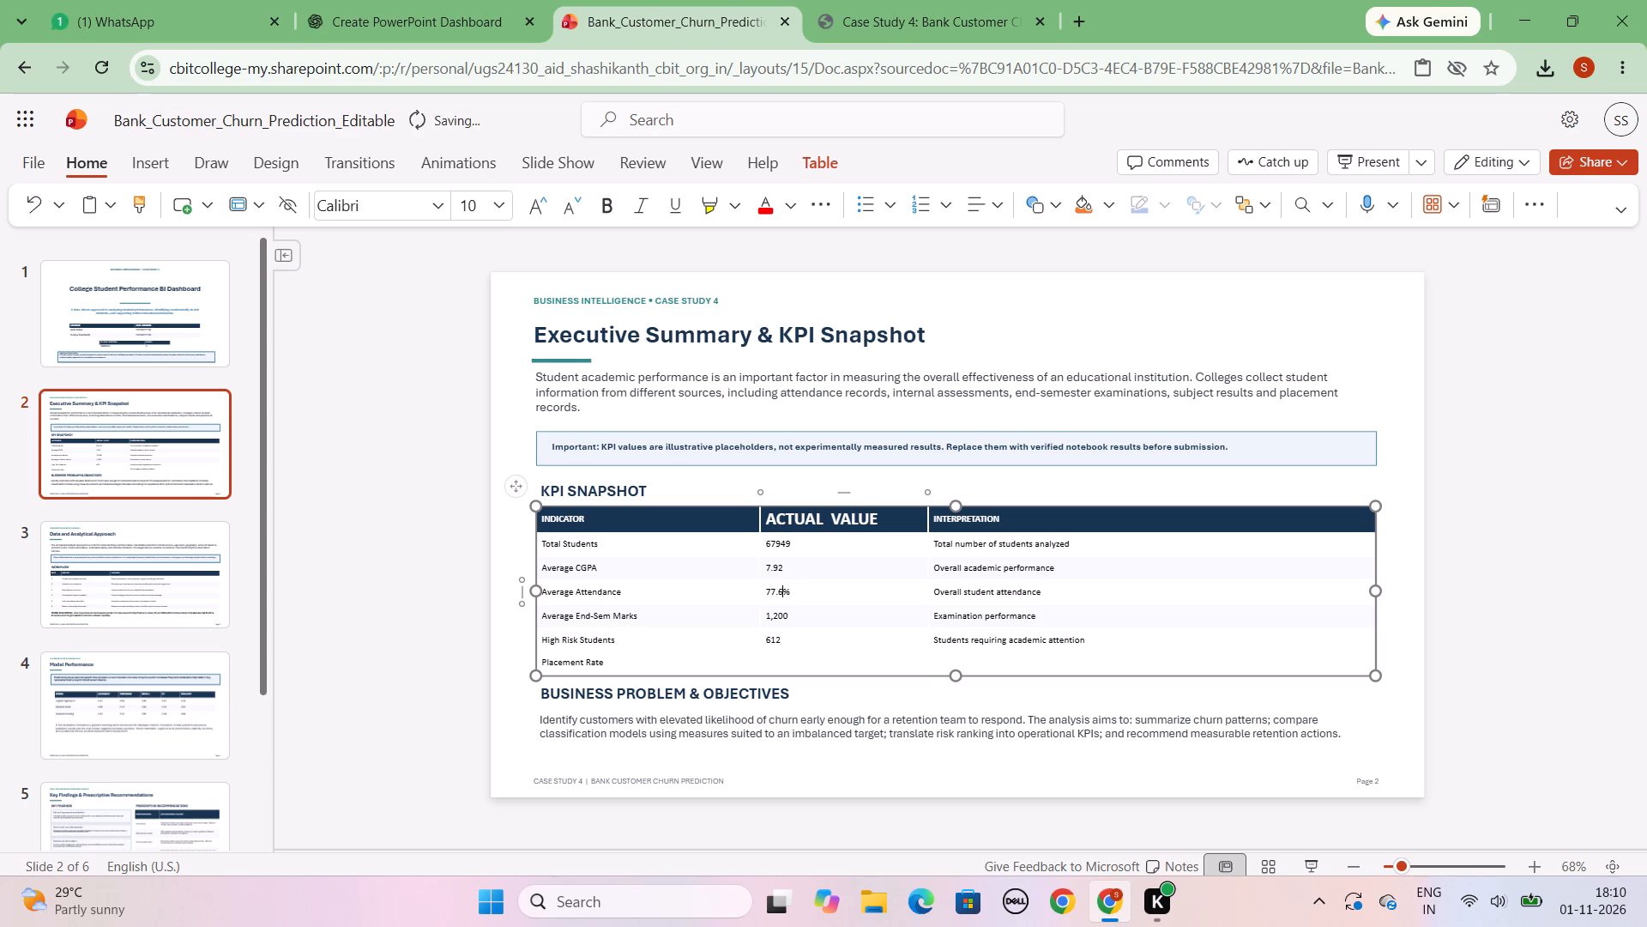
key("8")
Clear the "Average End-Sem Marks" indicator label from the row below Average Attendance in the KPI table.
key("Down")
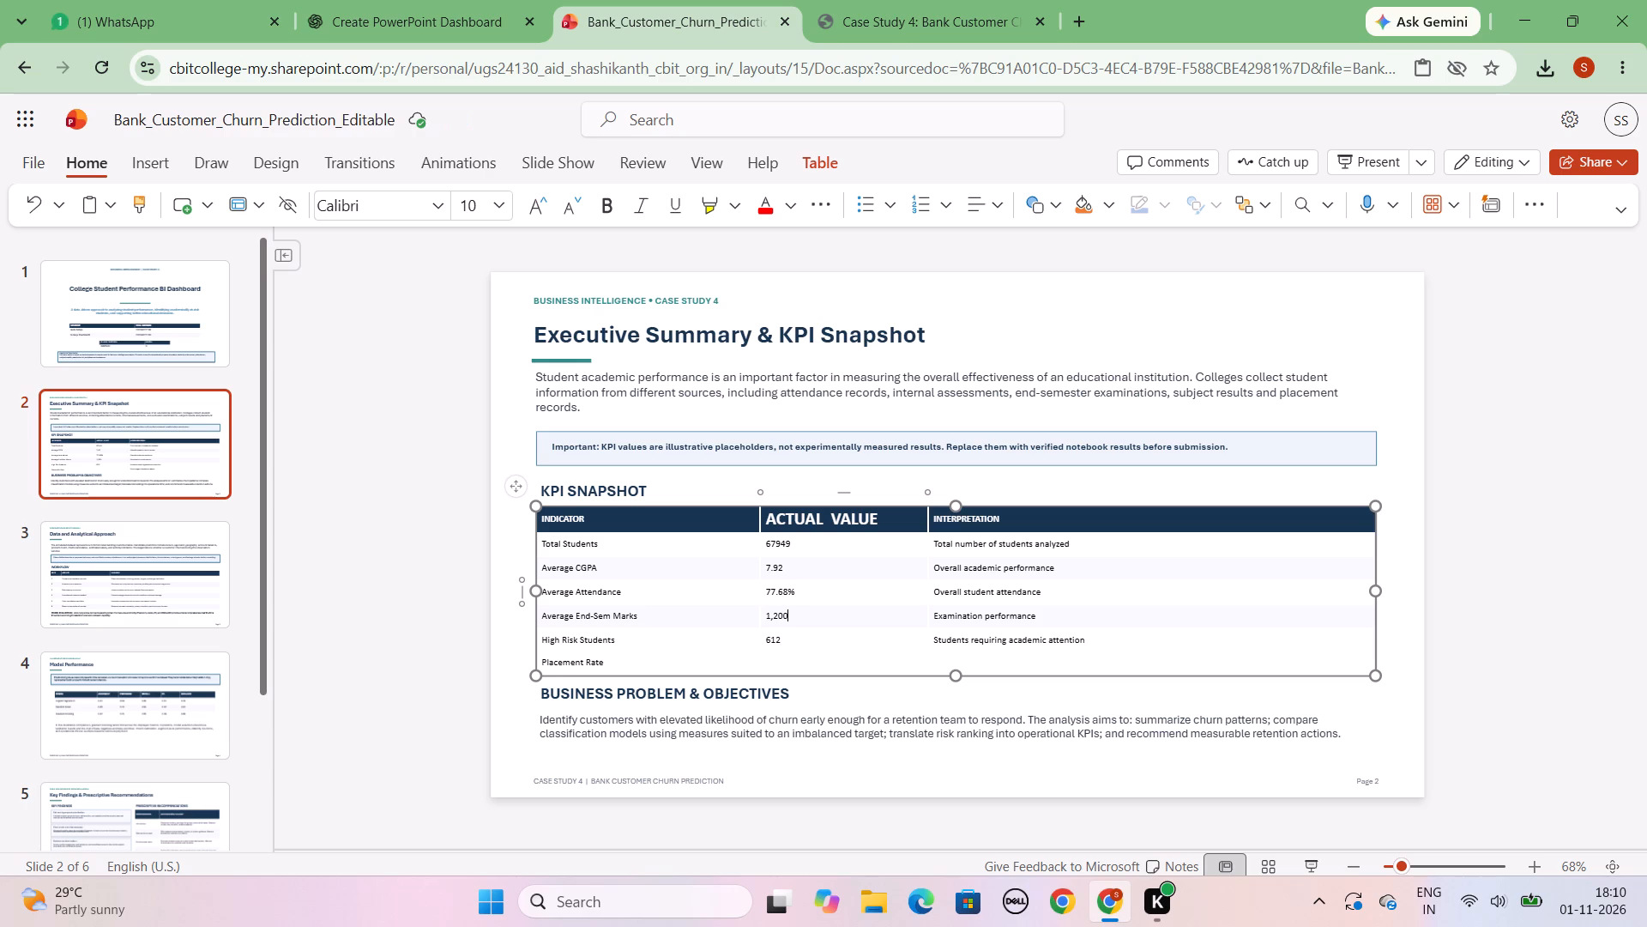
left_click(656, 613)
key("BackSpace")
key("BackSpace")
key("BackSpace")
key("BackSpace")
key("BackSpace")
key("BackSpace")
key("BackSpace")
key("BackSpace")
key("BackSpace")
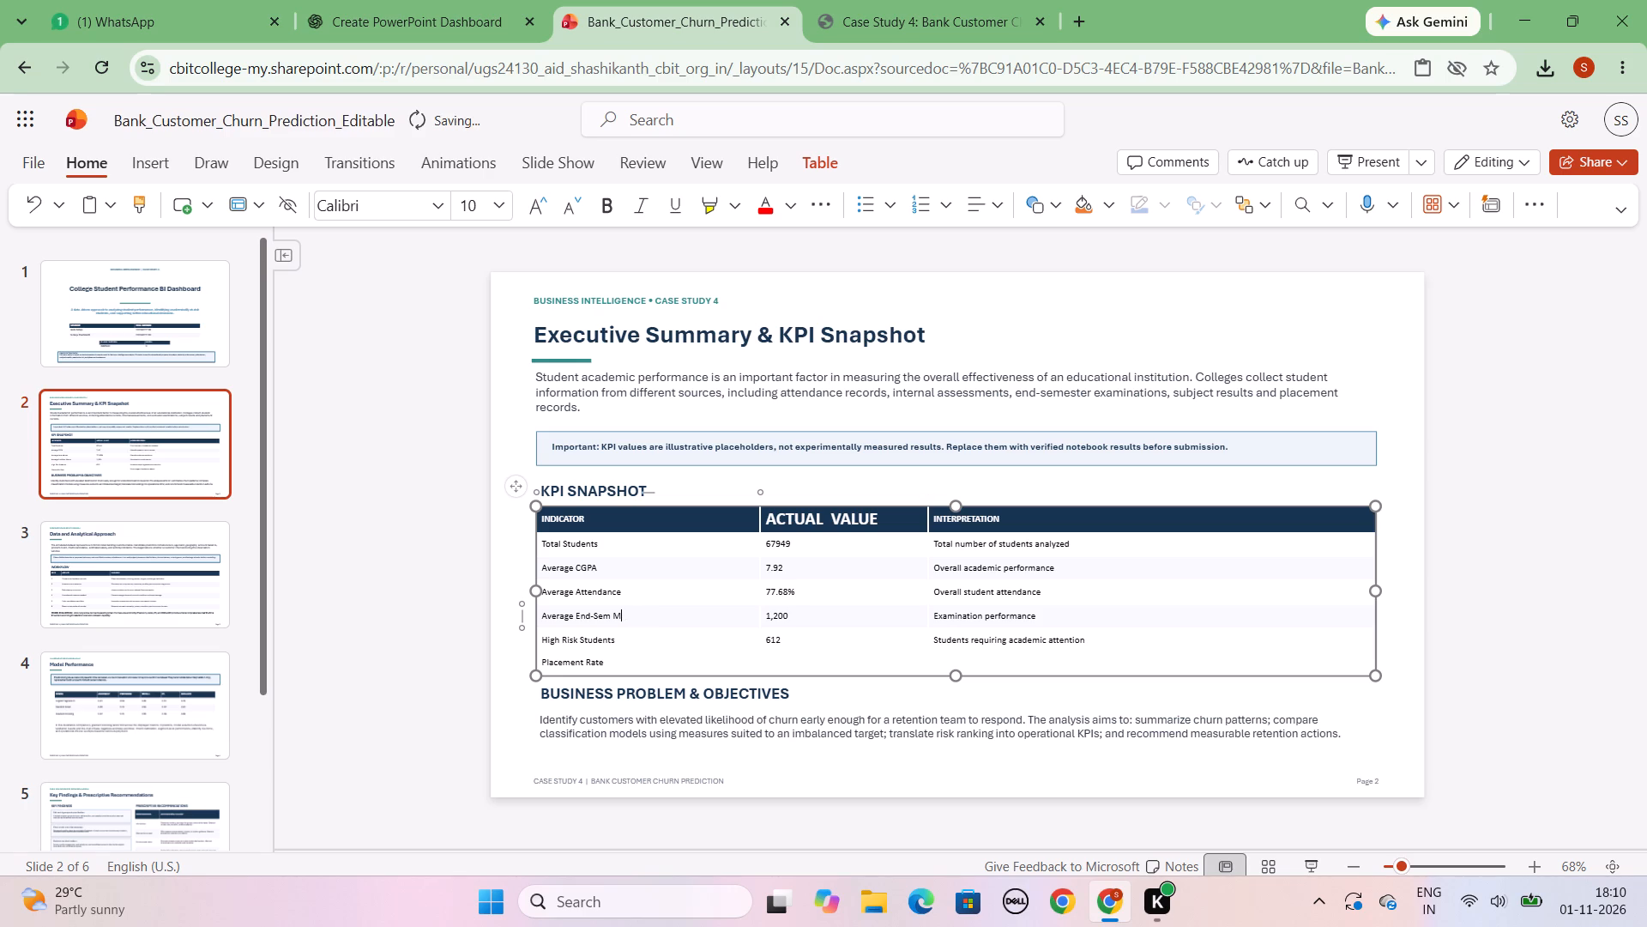
key("BackSpace")
key("BackSpace")
key("BackSpace")
key("BackSpace")
key("BackSpace")
key("BackSpace")
key("BackSpace")
key("BackSpace")
key("BackSpace")
key("BackSpace")
key("BackSpace")
key("BackSpace")
key("BackSpace")
Clear the actual value and the "Examination performance" interpretation from the same KPI table row.
left_click(811, 615)
left_click_drag(811, 615, 763, 615)
key("BackSpace")
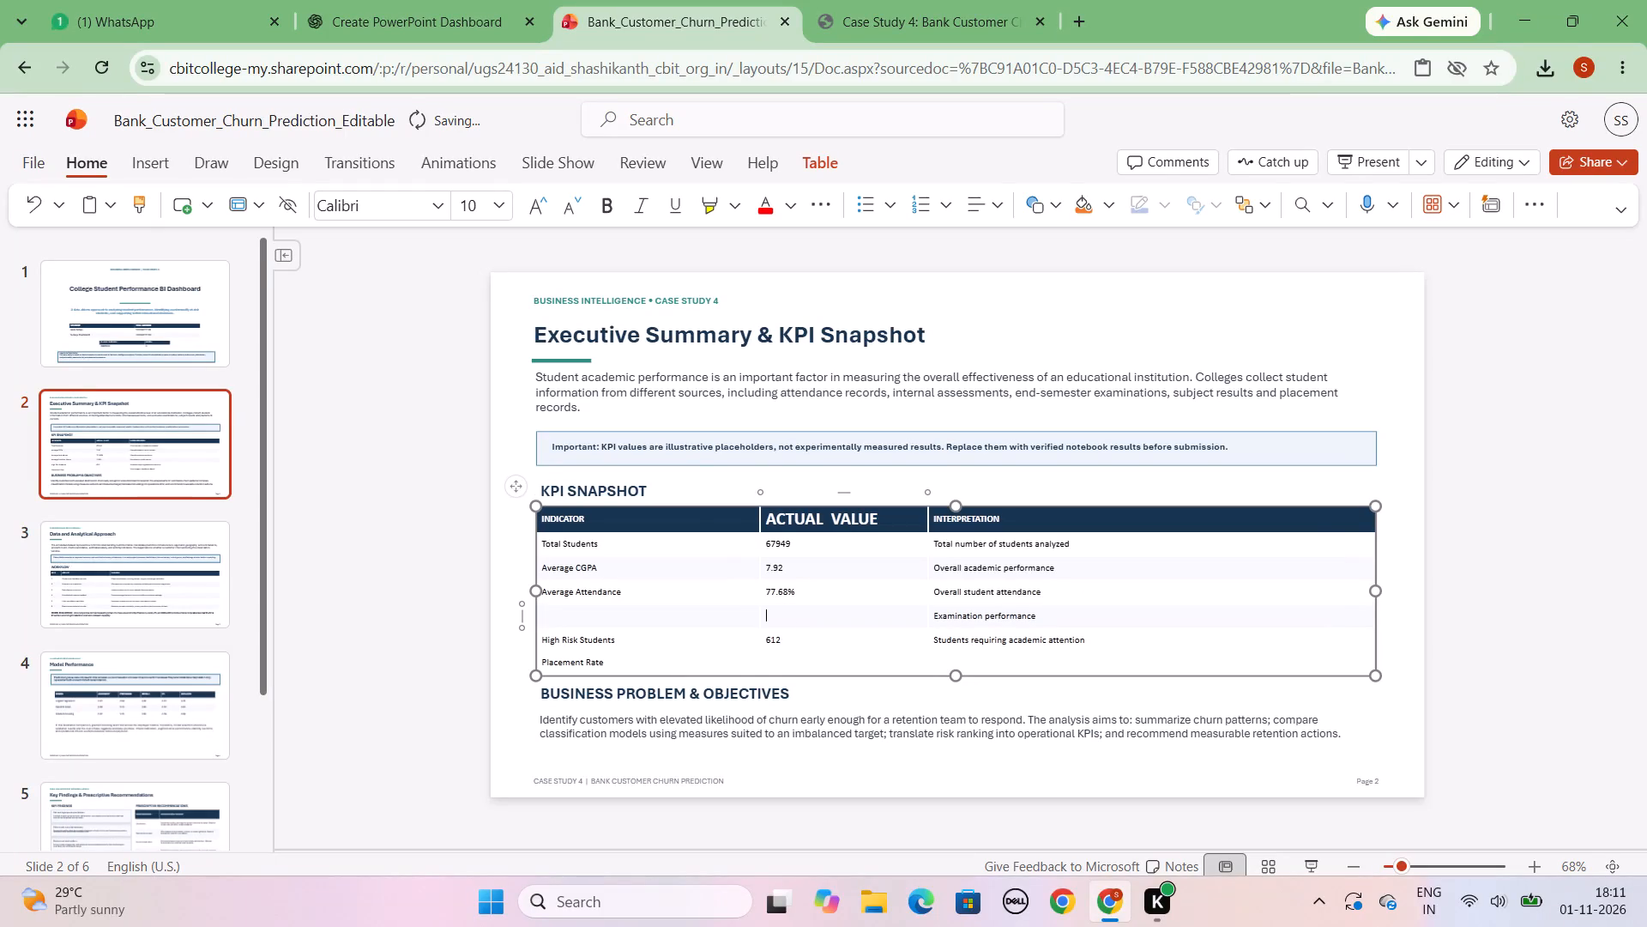
left_click_drag(1106, 621, 940, 609)
left_click(939, 609)
key("BackSpace")
key("BackSpace")
key("BackSpace")
key("BackSpace")
right_click_drag(589, 621, 579, 639)
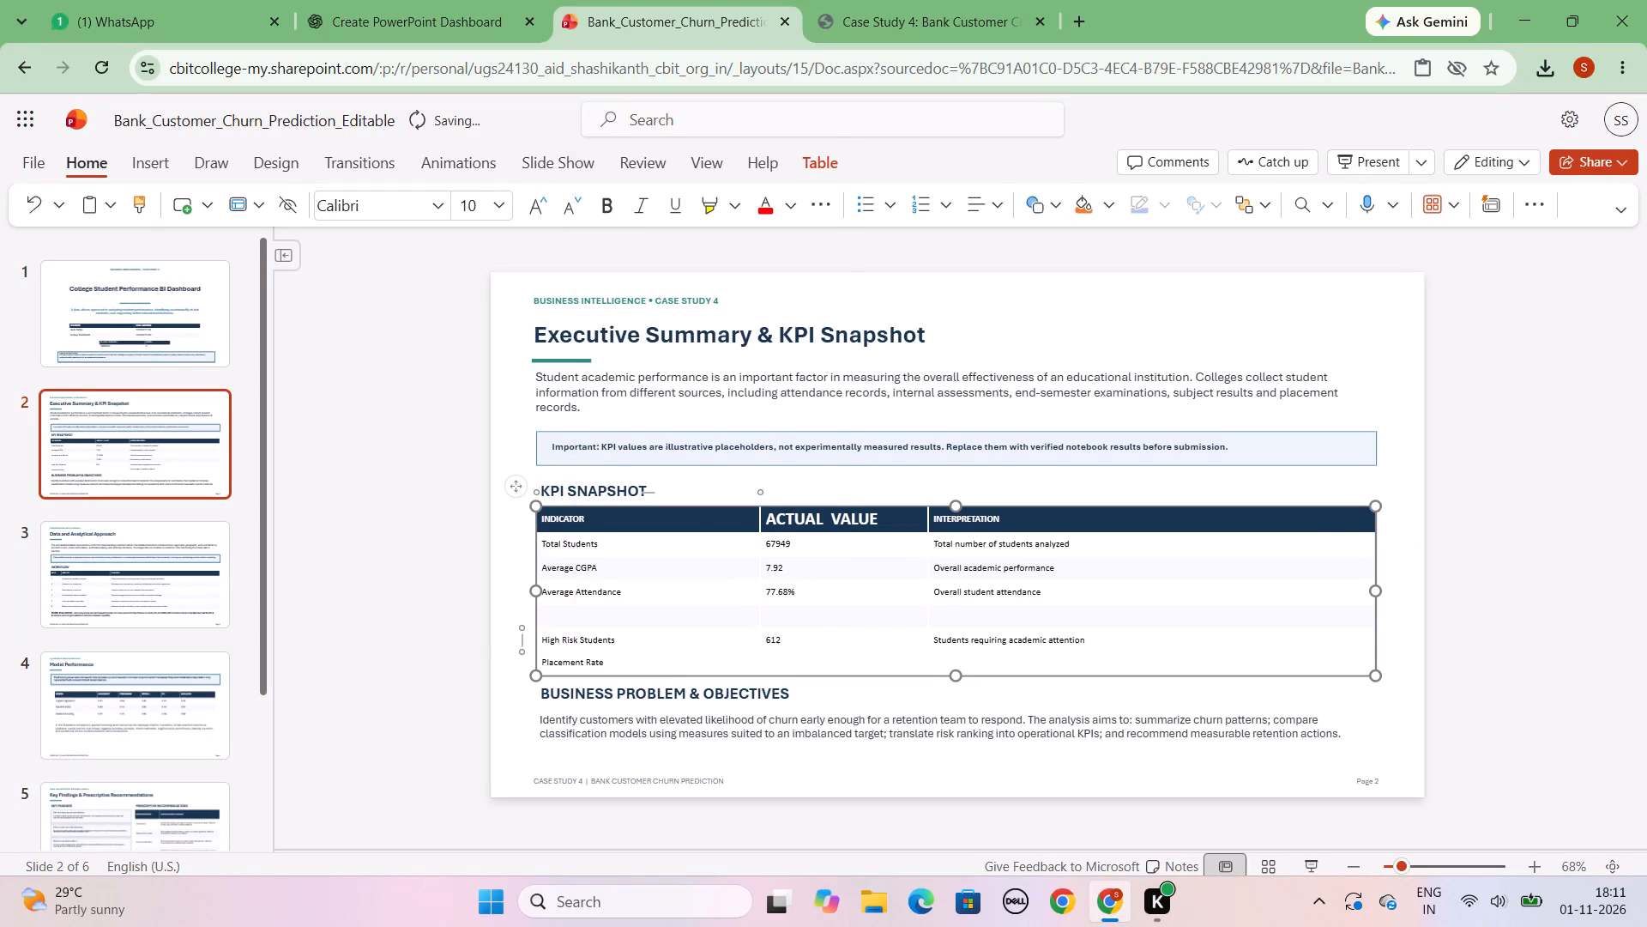
left_click(488, 639)
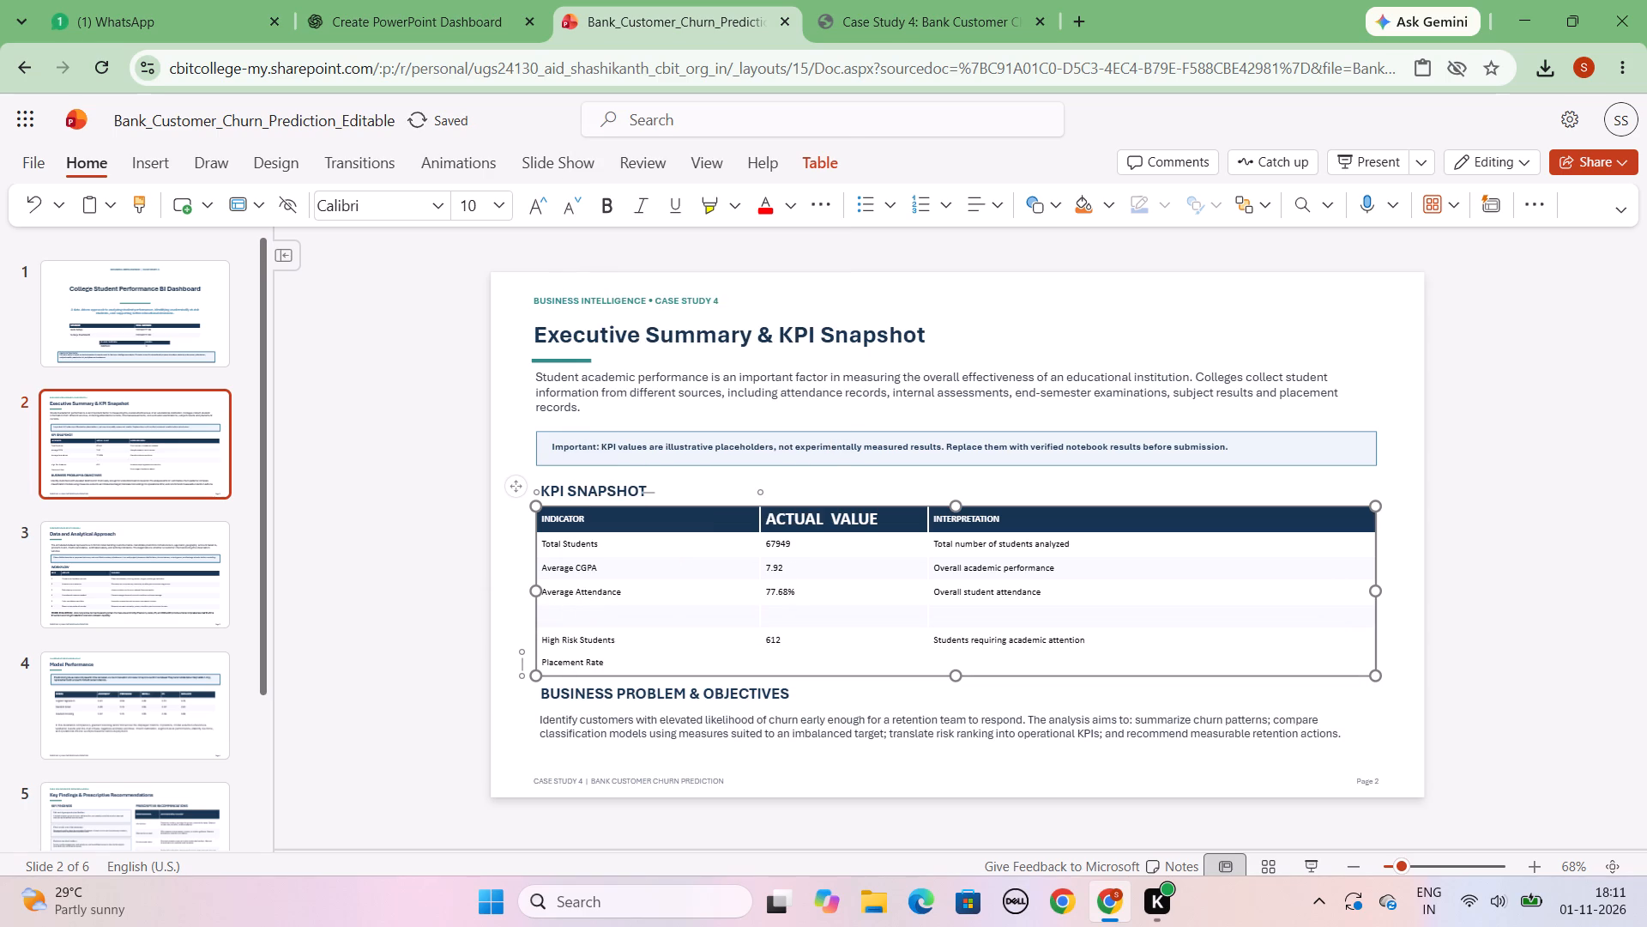
Copy the "Placement Rate" label from the KPI table's last row into the emptied indicator cell below Average Attendance.
left_click_drag(630, 663, 542, 660)
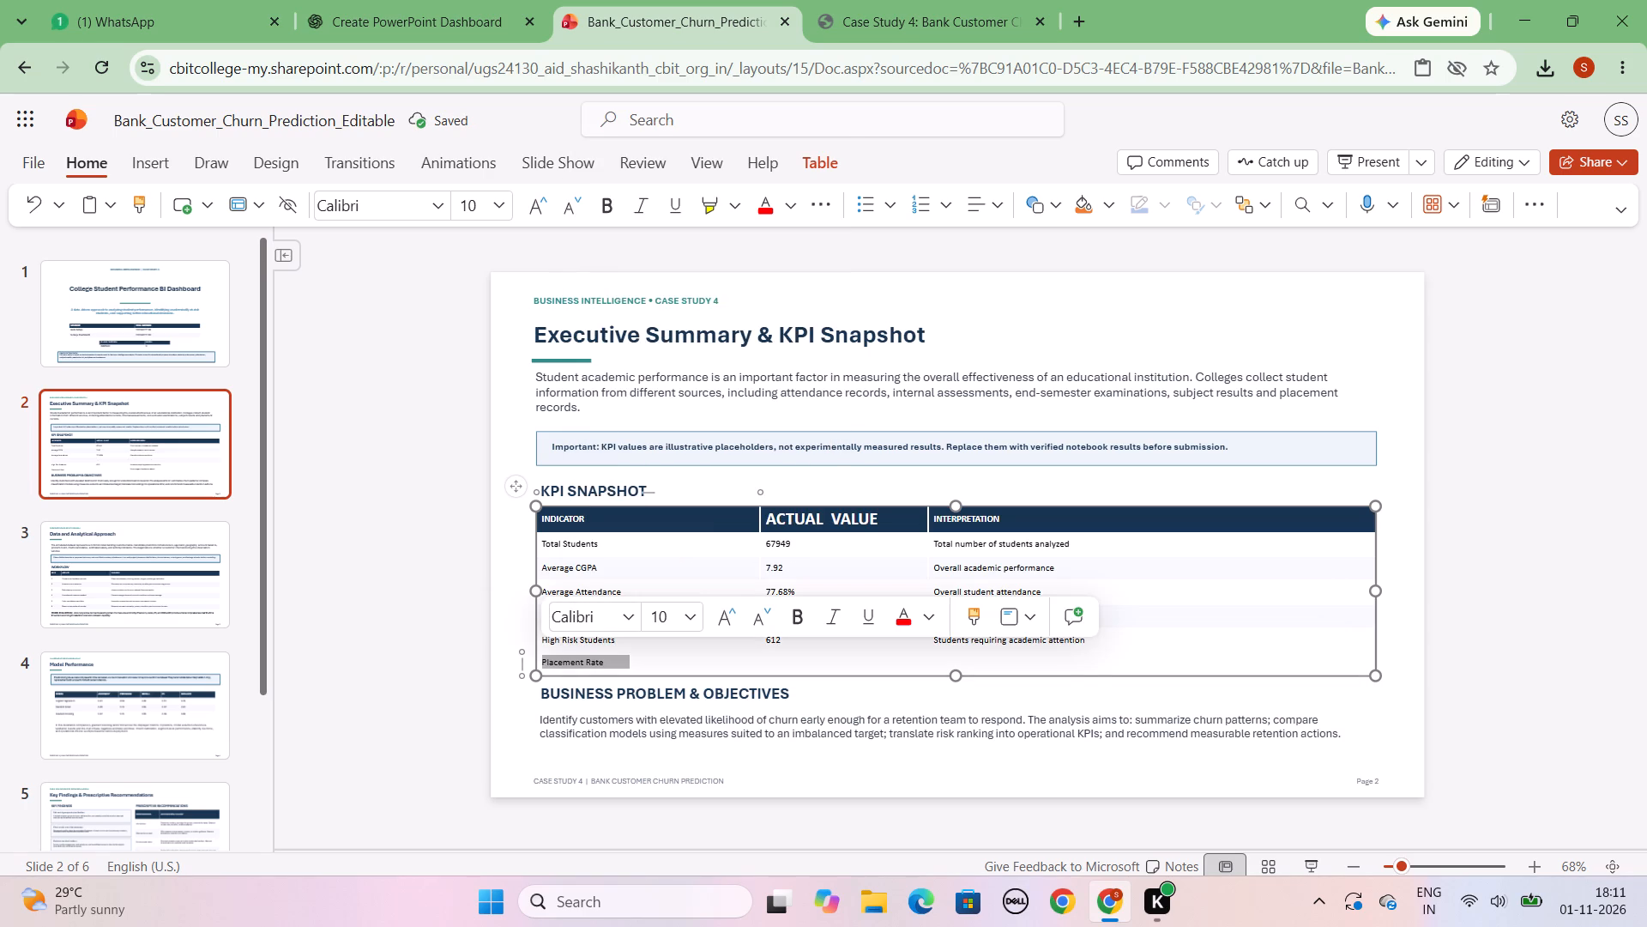
key("ctrl+c")
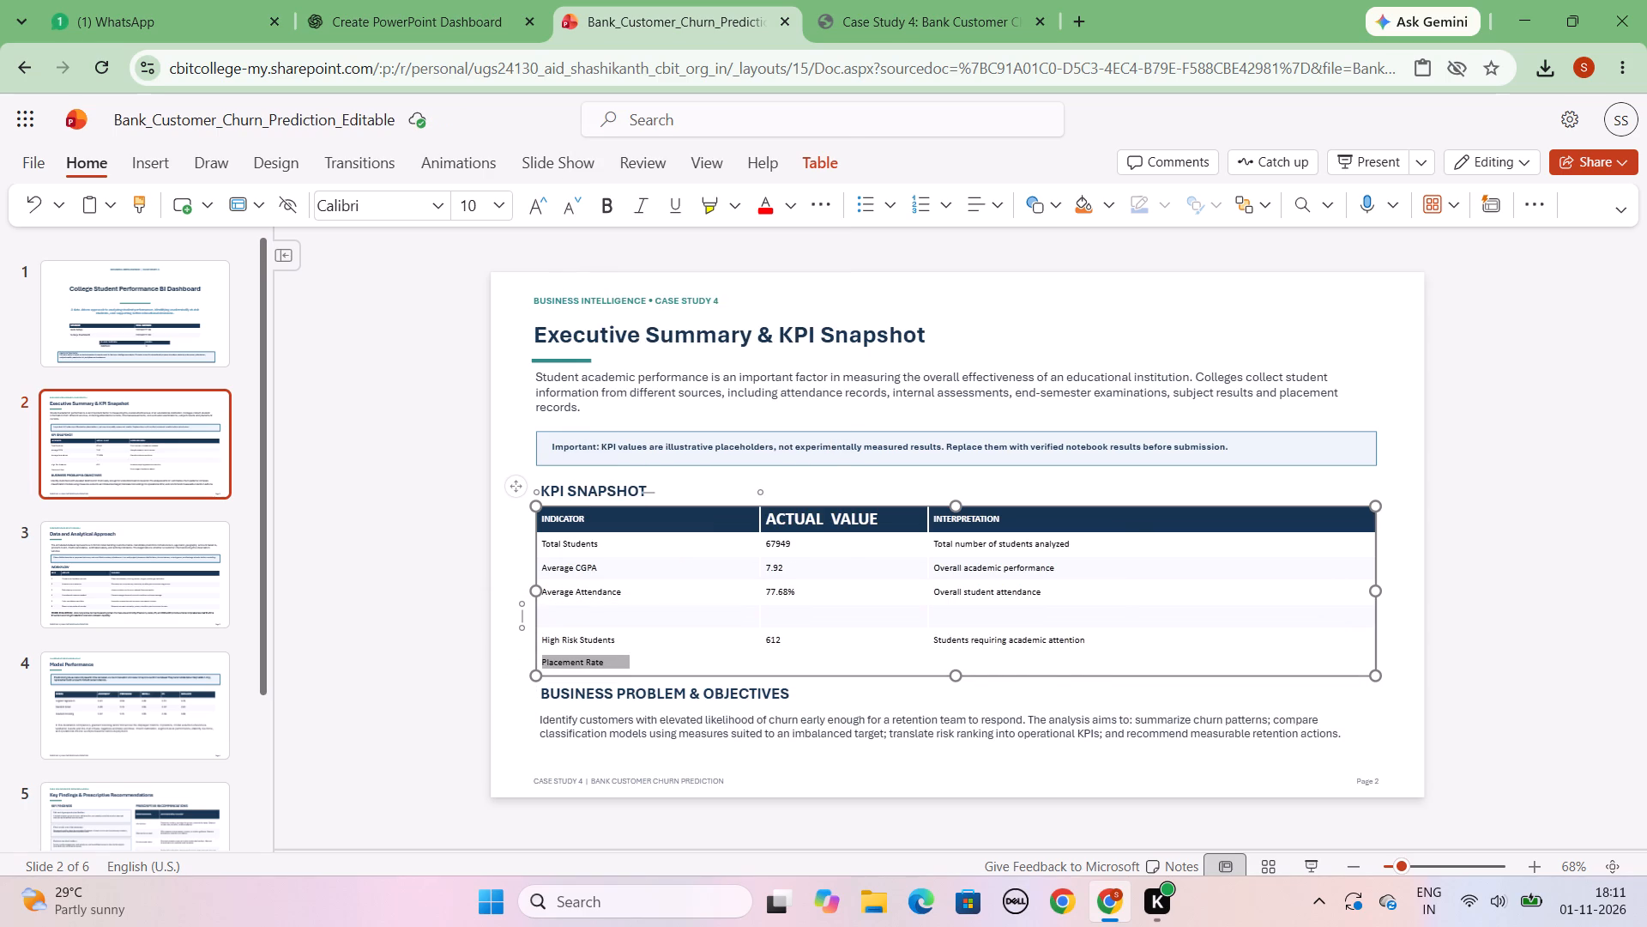
left_click(568, 615)
key("ctrl+v")
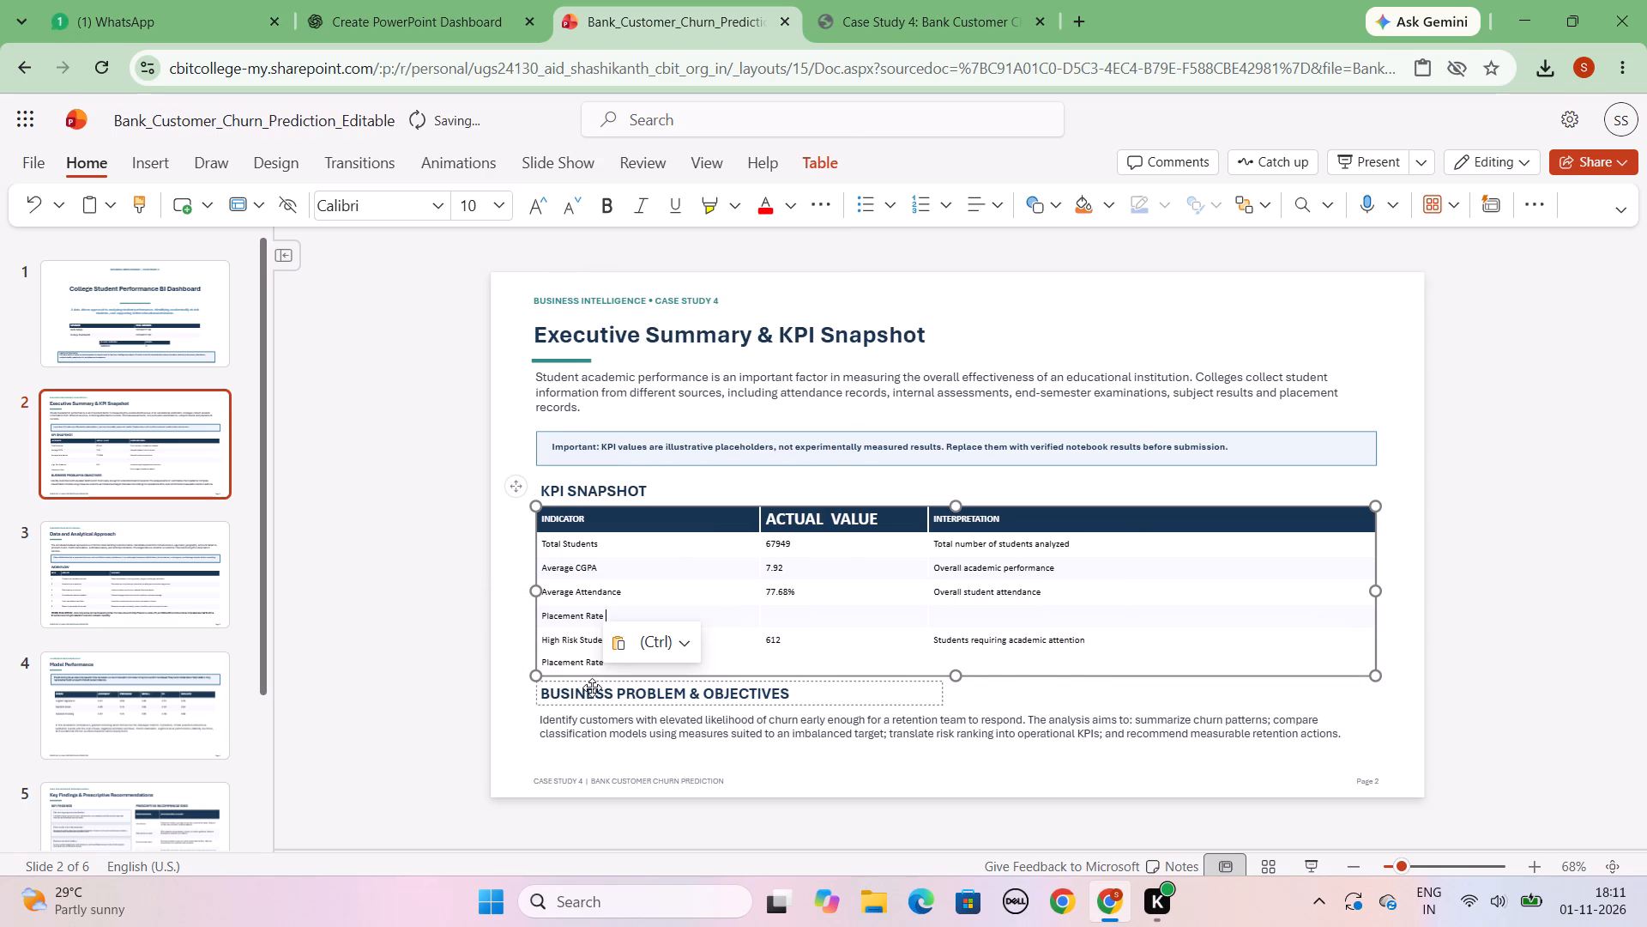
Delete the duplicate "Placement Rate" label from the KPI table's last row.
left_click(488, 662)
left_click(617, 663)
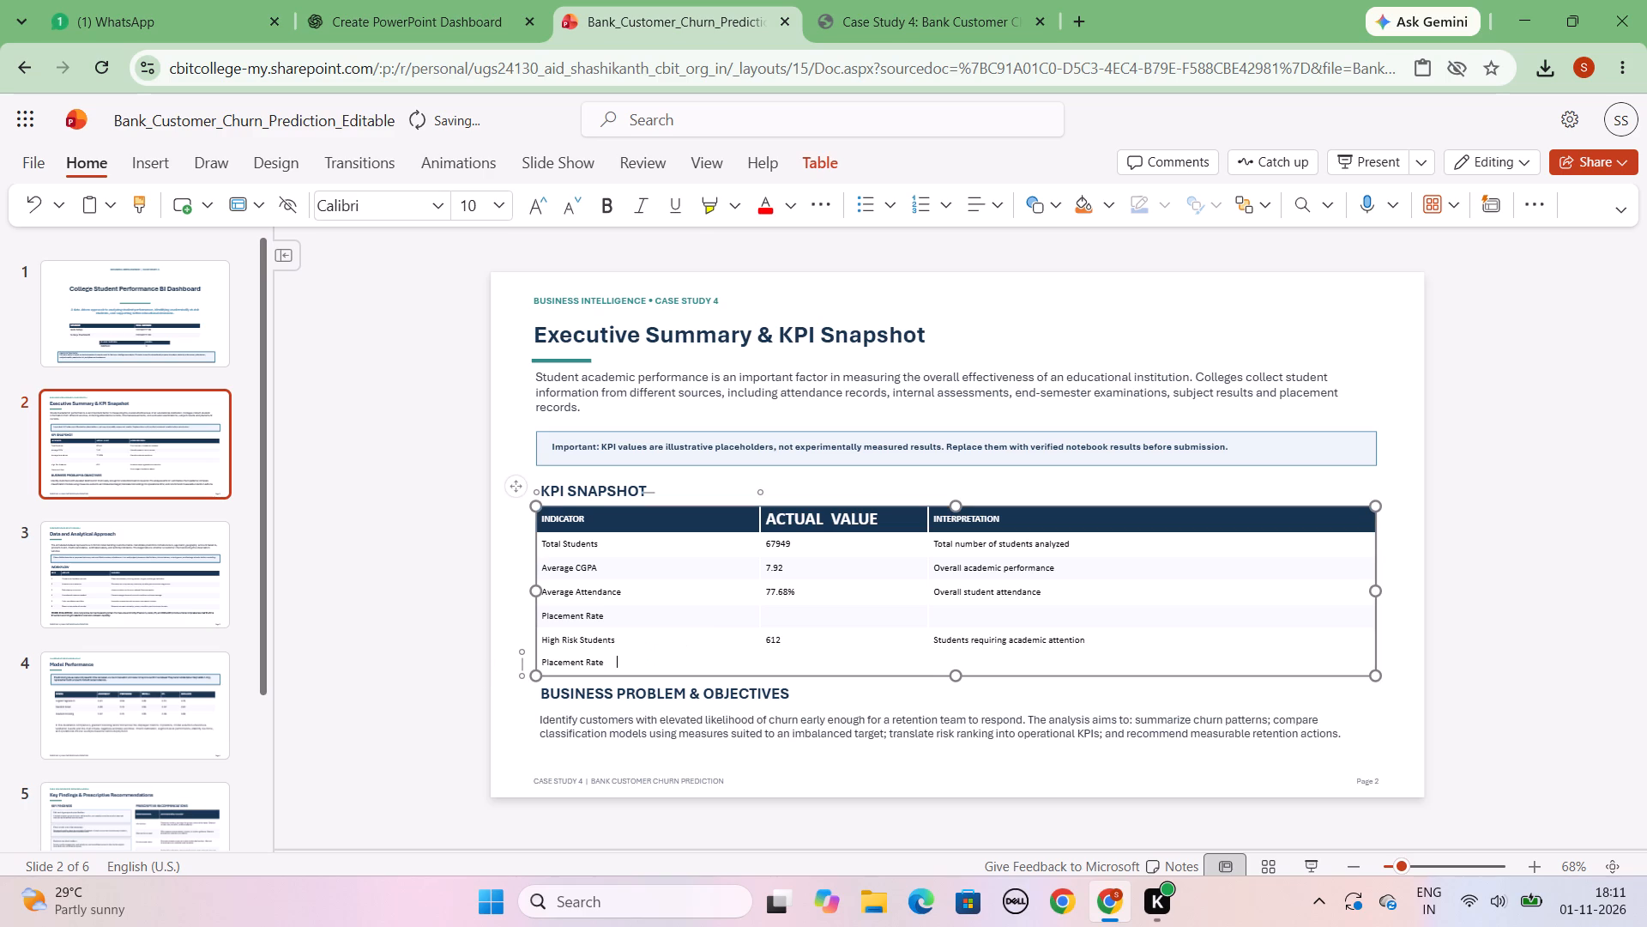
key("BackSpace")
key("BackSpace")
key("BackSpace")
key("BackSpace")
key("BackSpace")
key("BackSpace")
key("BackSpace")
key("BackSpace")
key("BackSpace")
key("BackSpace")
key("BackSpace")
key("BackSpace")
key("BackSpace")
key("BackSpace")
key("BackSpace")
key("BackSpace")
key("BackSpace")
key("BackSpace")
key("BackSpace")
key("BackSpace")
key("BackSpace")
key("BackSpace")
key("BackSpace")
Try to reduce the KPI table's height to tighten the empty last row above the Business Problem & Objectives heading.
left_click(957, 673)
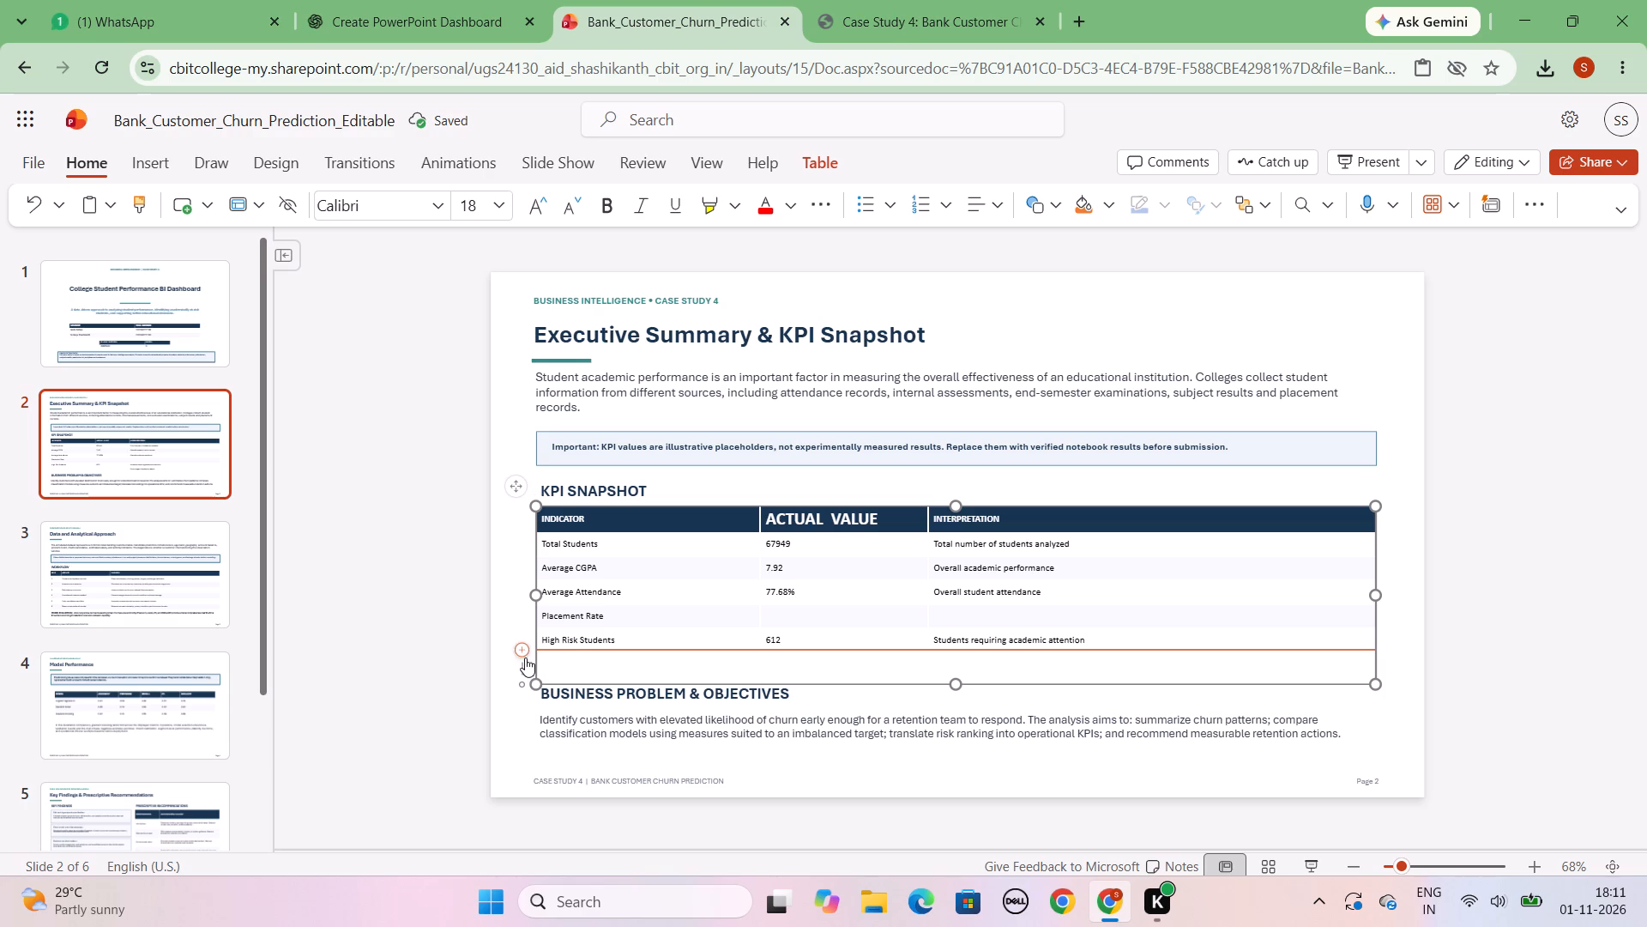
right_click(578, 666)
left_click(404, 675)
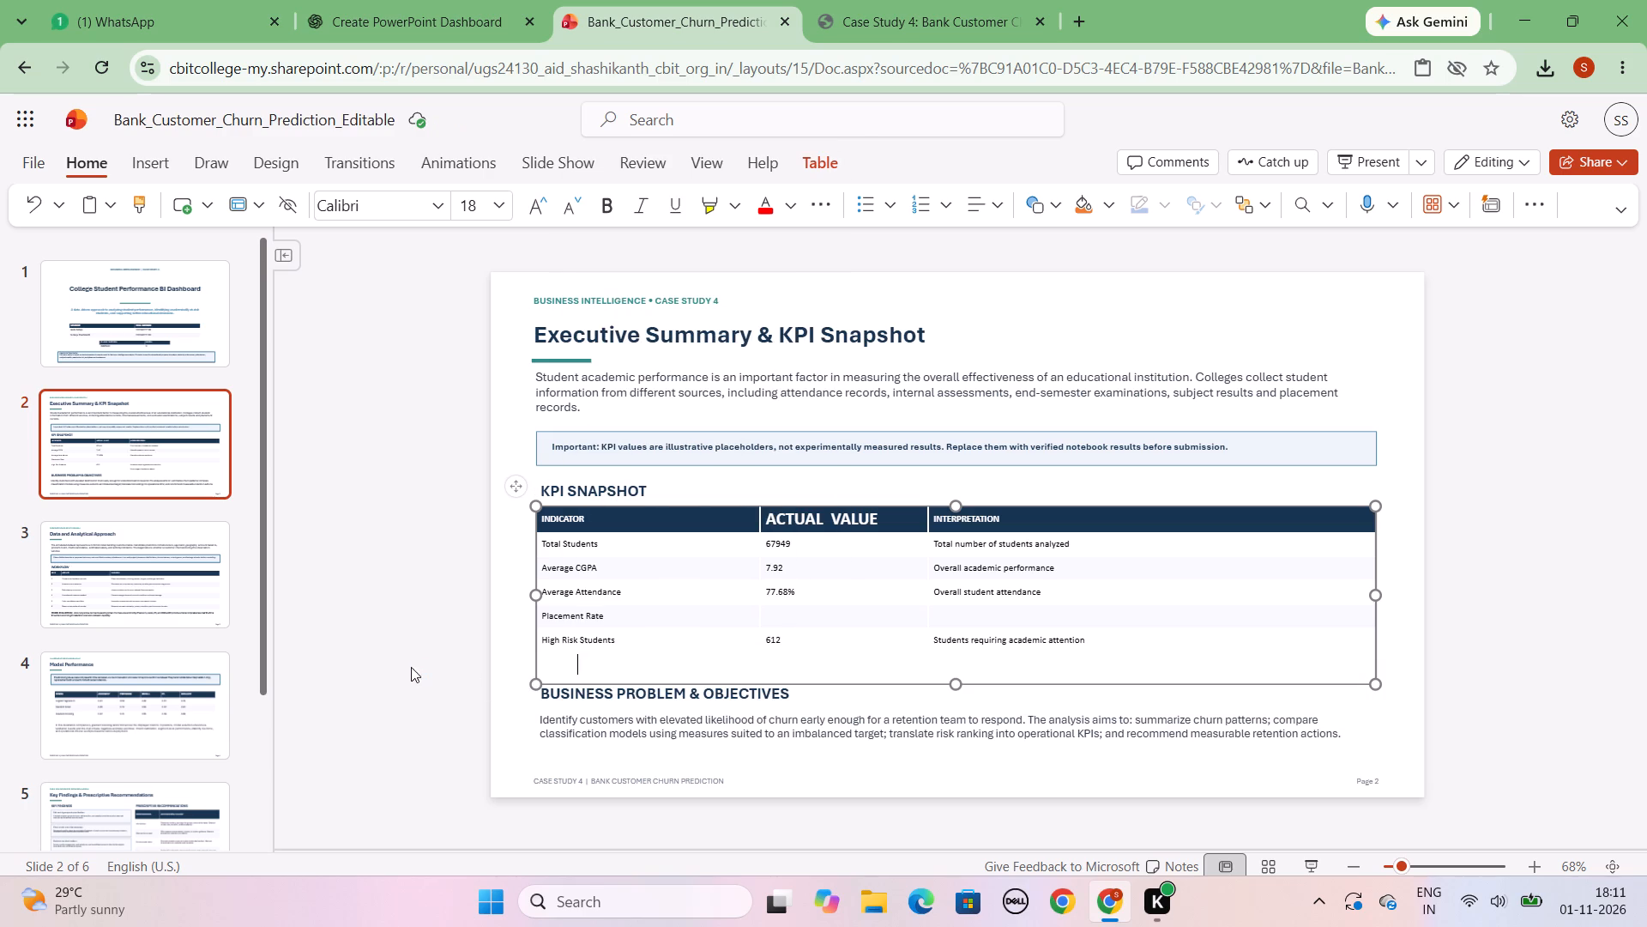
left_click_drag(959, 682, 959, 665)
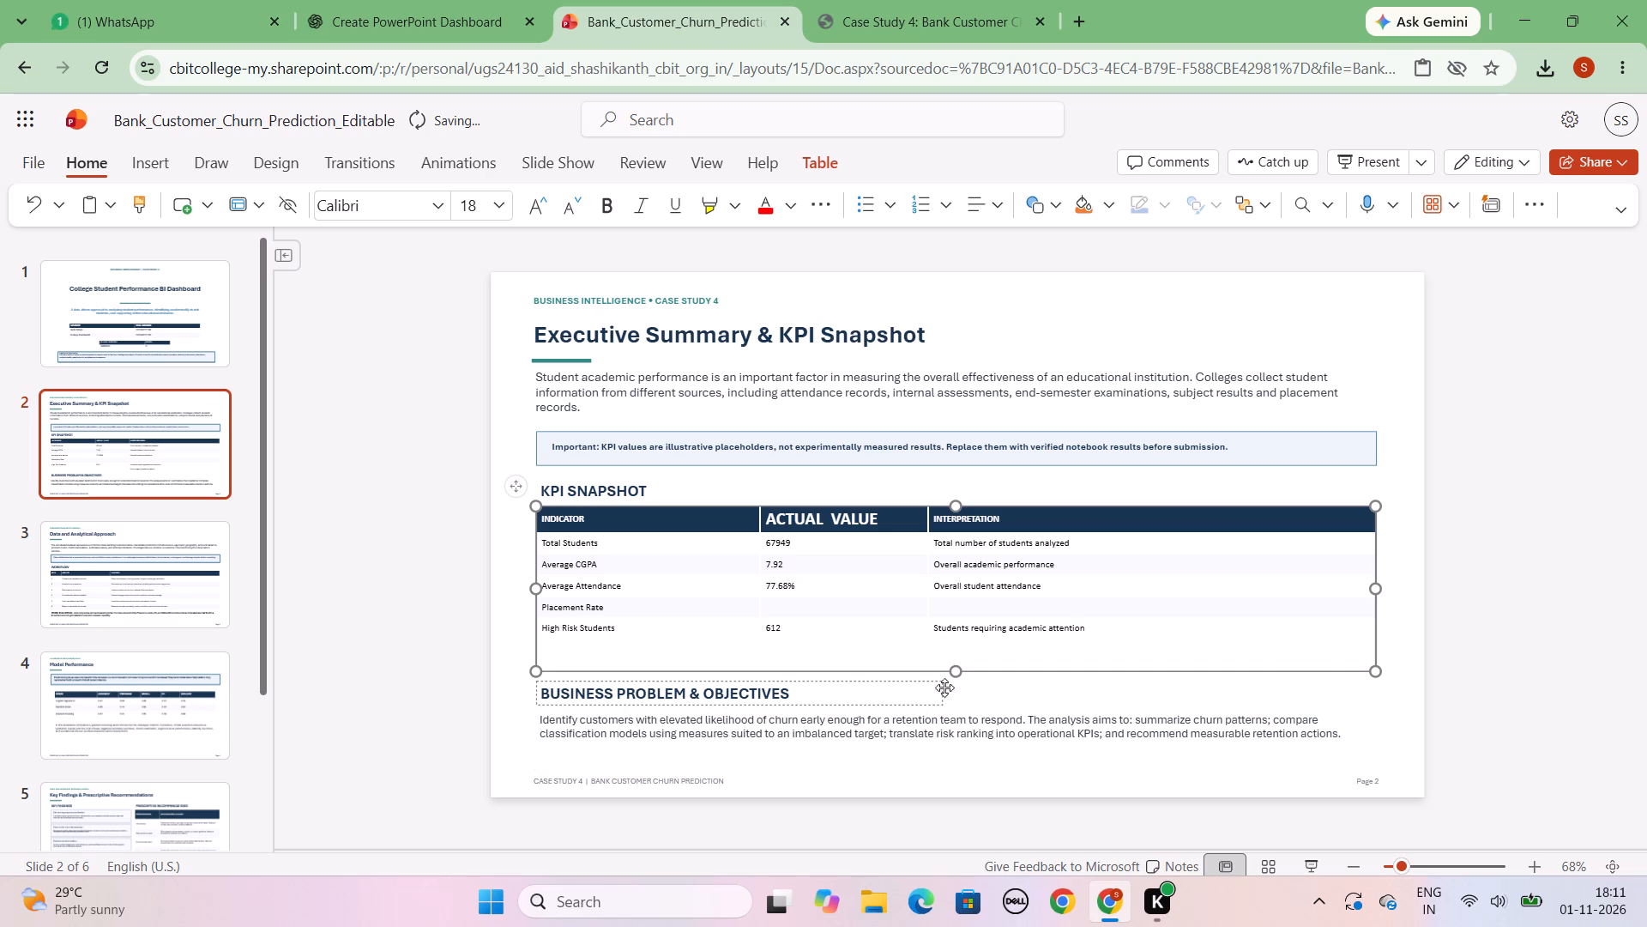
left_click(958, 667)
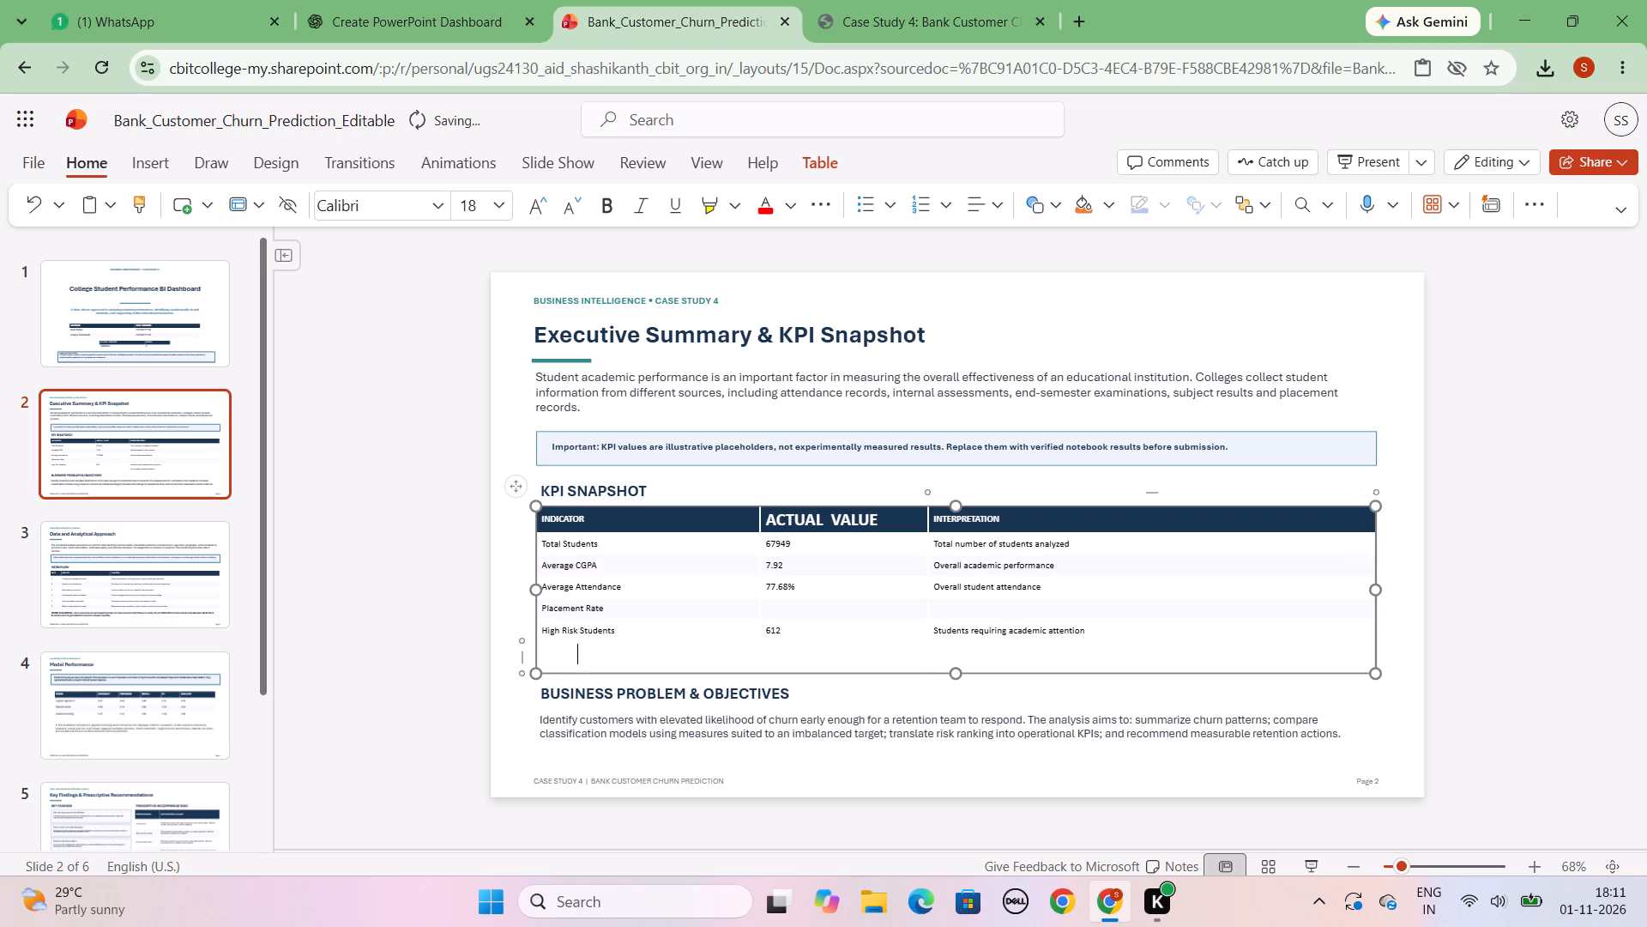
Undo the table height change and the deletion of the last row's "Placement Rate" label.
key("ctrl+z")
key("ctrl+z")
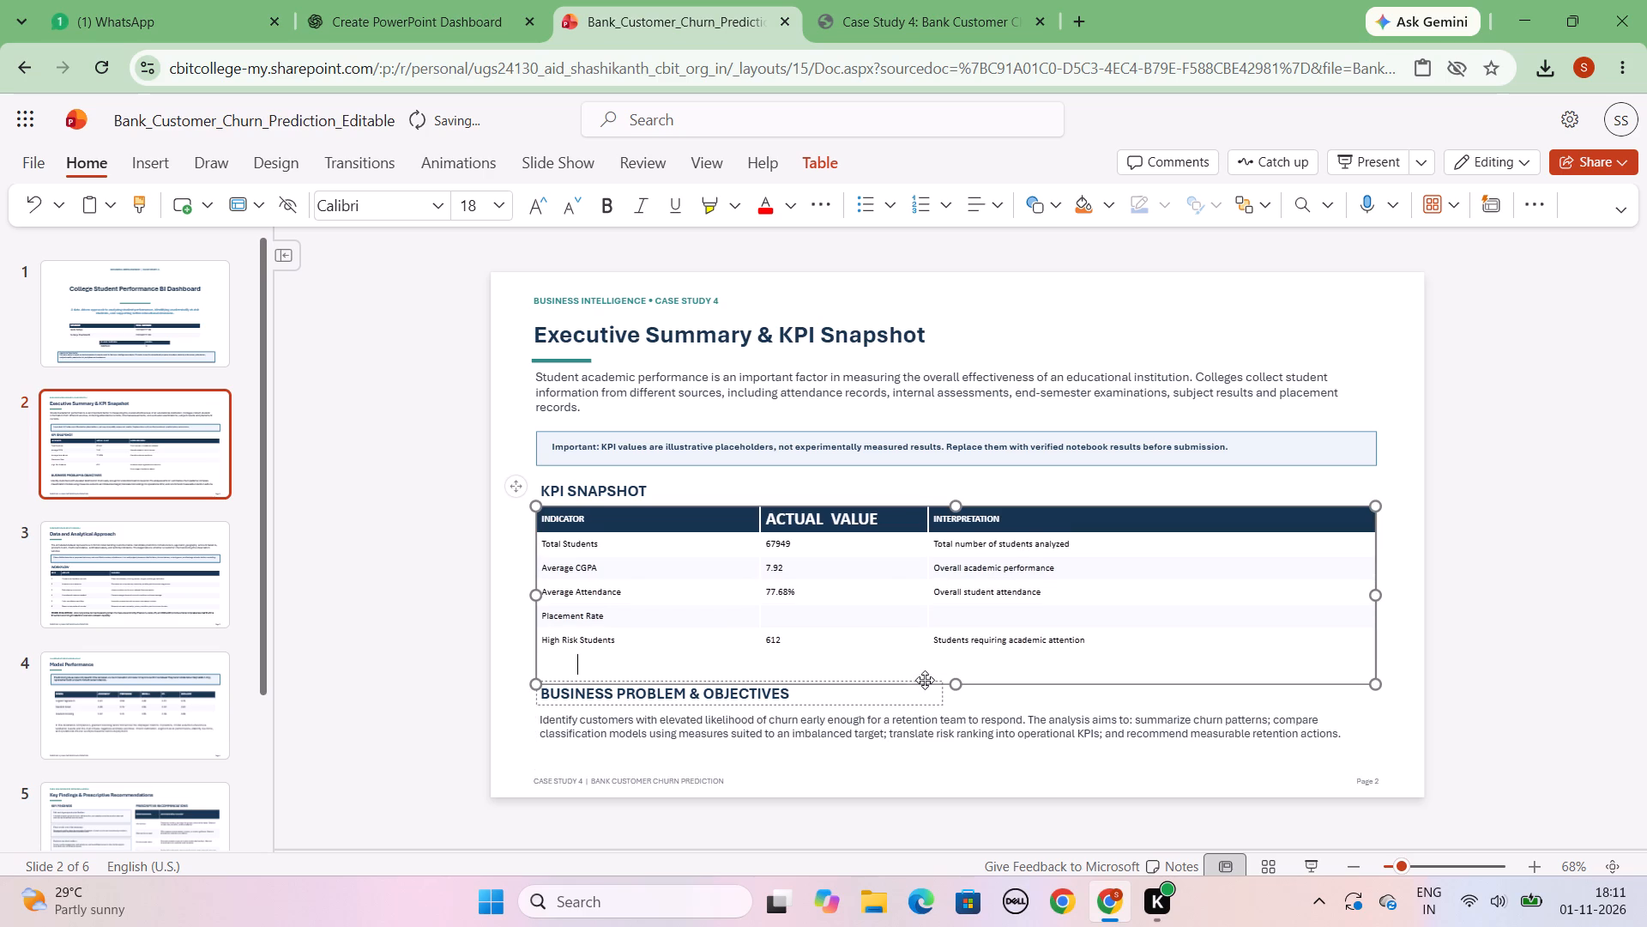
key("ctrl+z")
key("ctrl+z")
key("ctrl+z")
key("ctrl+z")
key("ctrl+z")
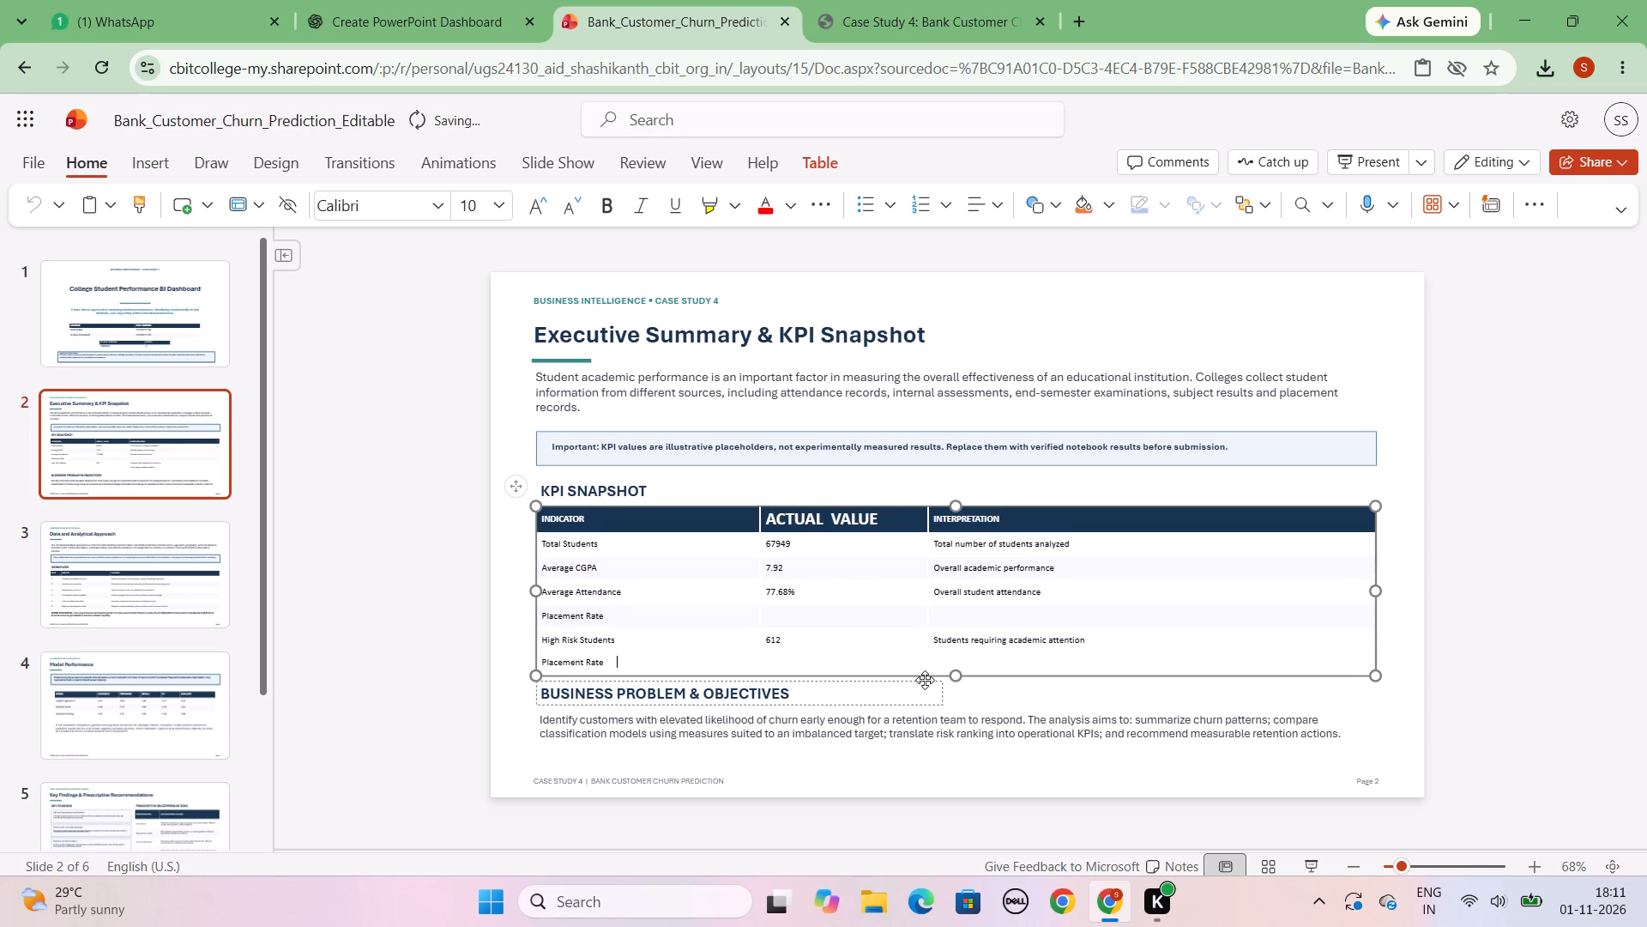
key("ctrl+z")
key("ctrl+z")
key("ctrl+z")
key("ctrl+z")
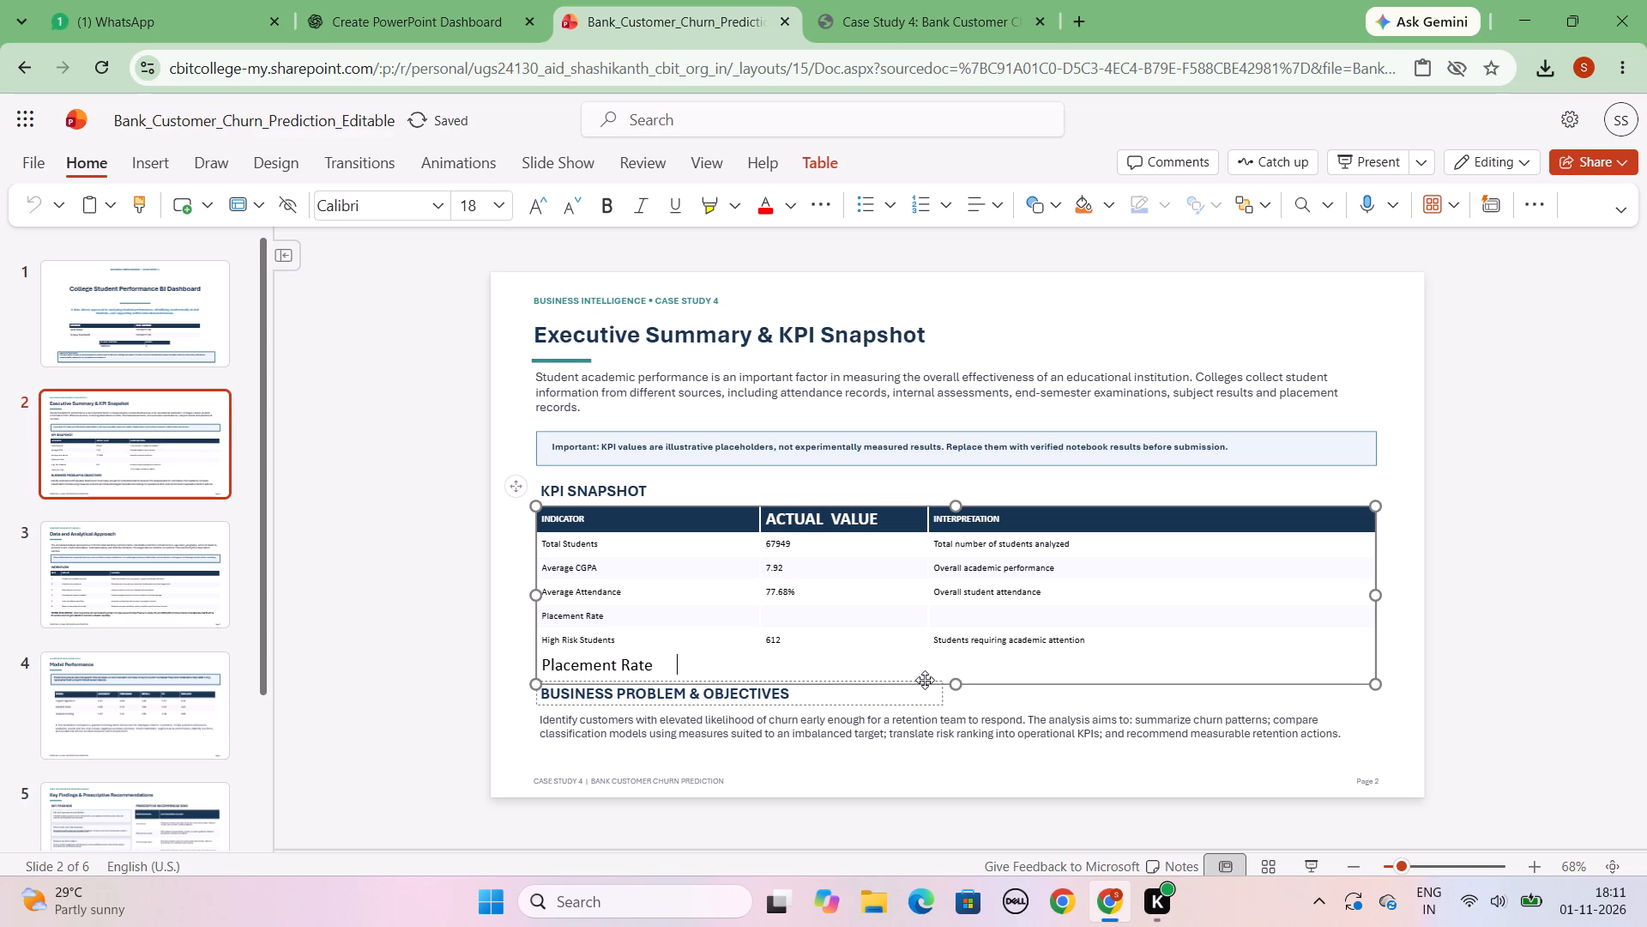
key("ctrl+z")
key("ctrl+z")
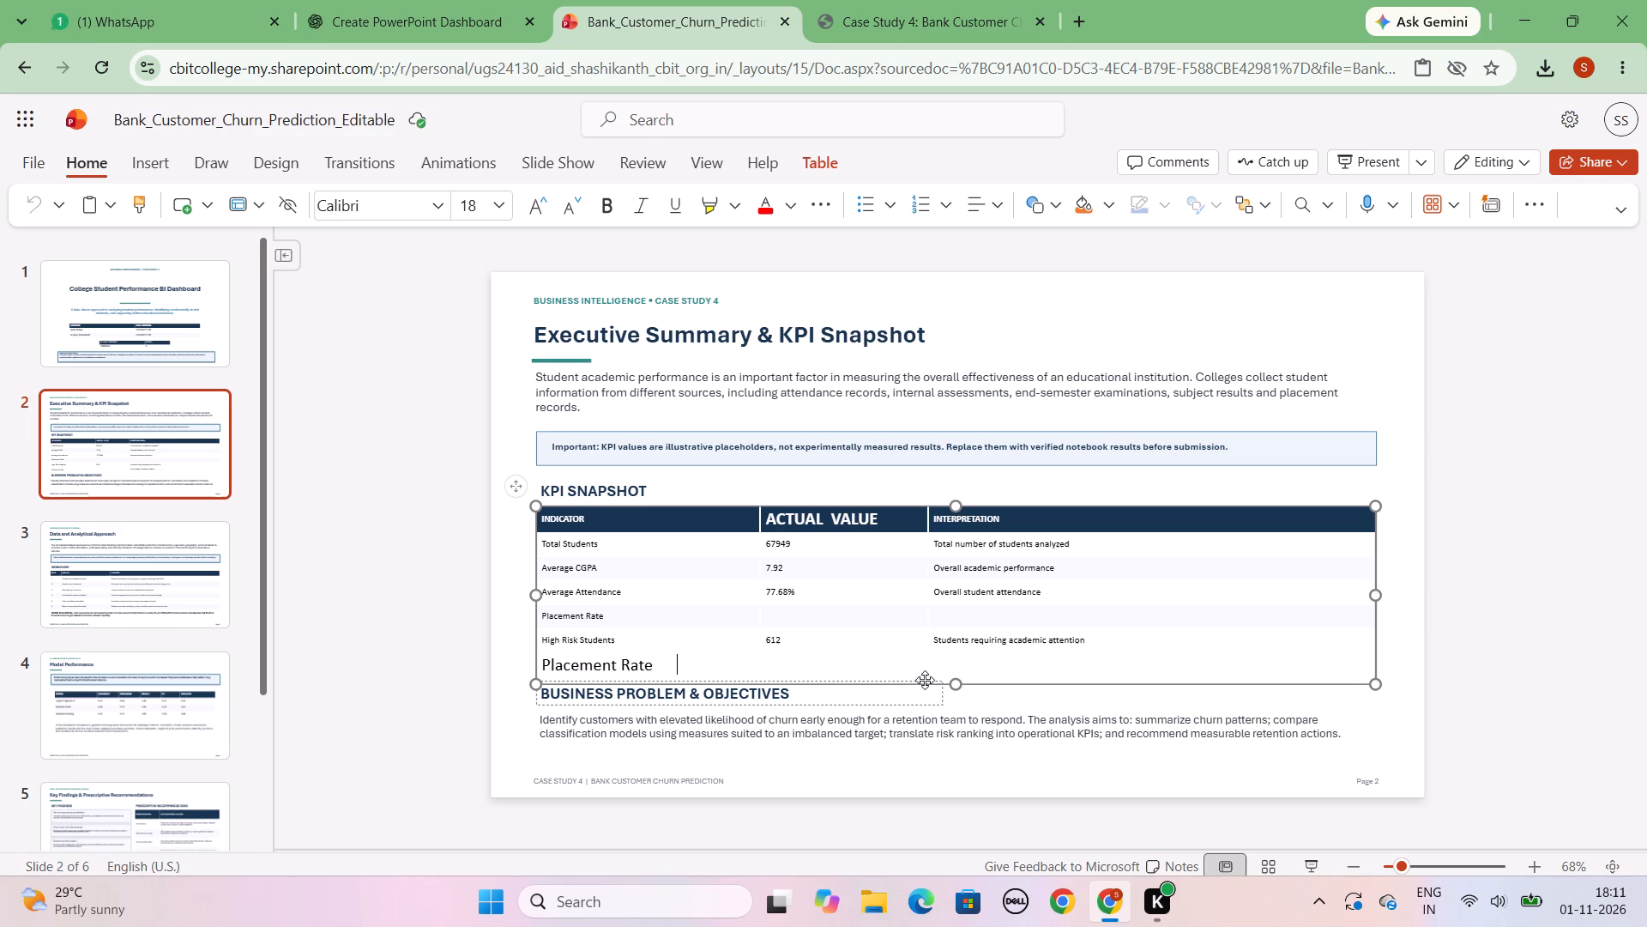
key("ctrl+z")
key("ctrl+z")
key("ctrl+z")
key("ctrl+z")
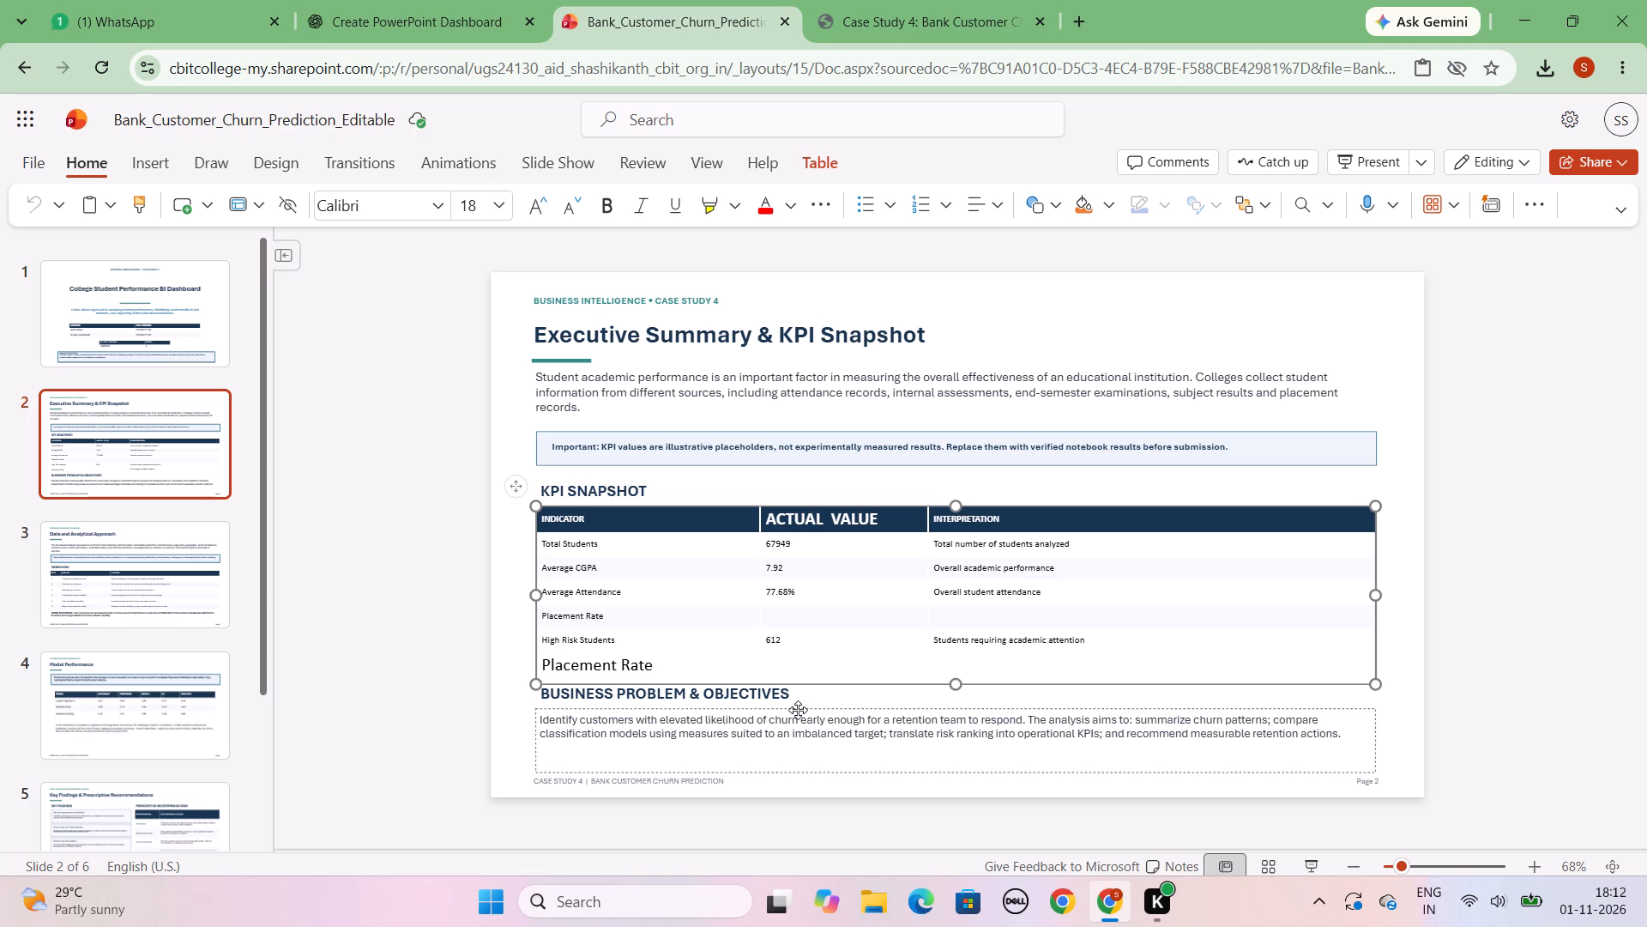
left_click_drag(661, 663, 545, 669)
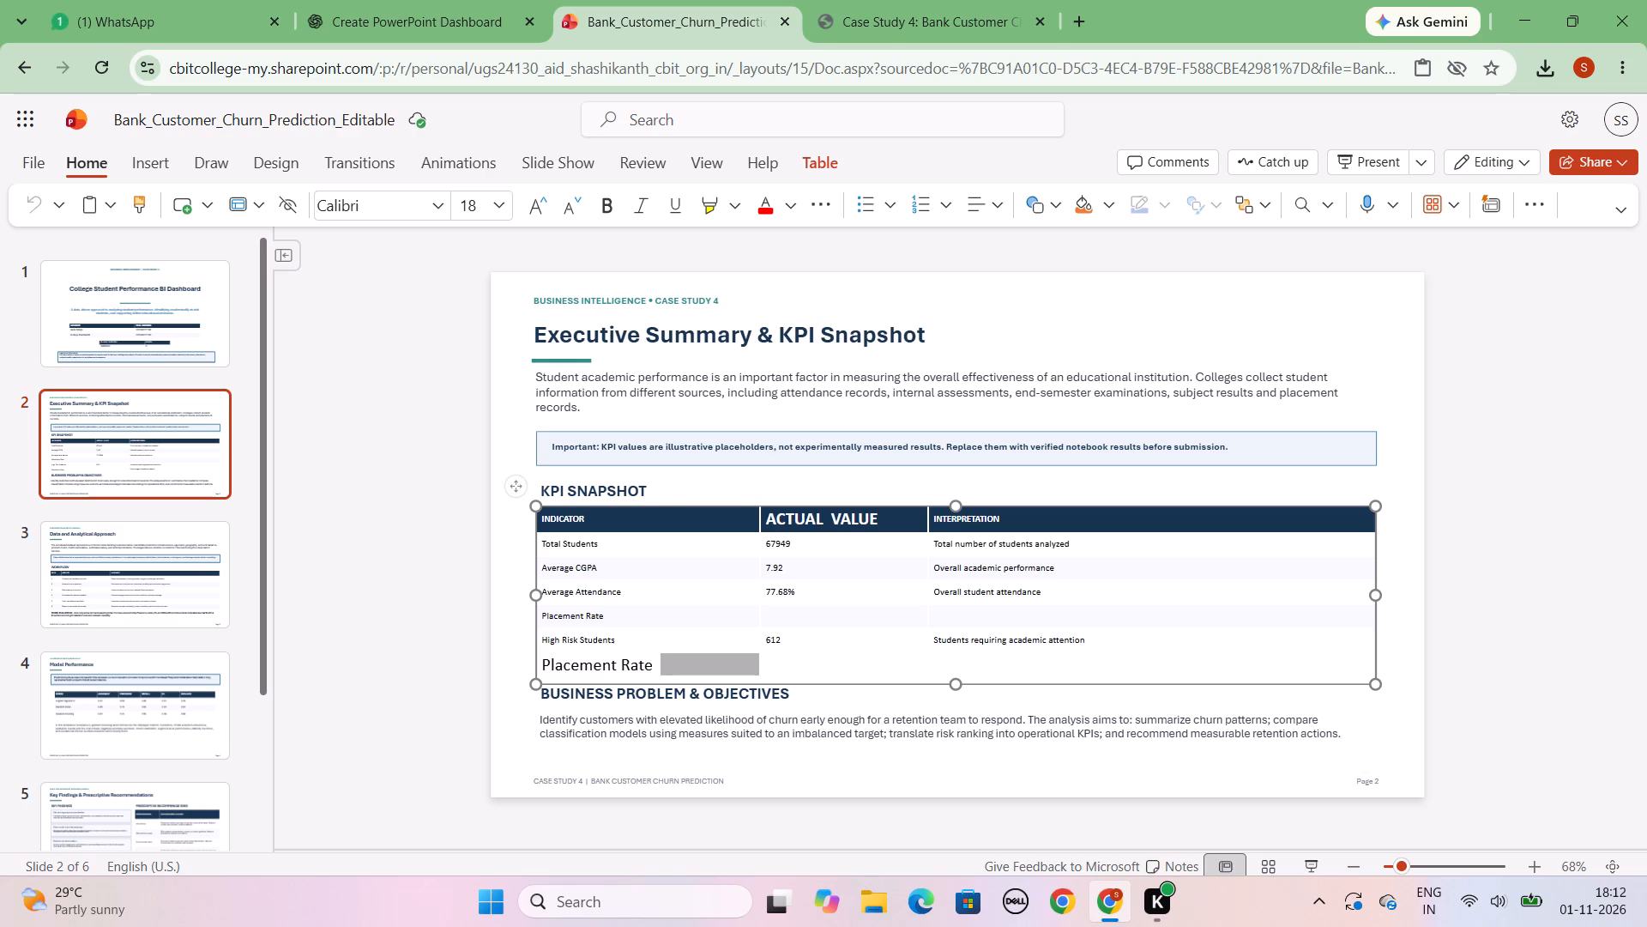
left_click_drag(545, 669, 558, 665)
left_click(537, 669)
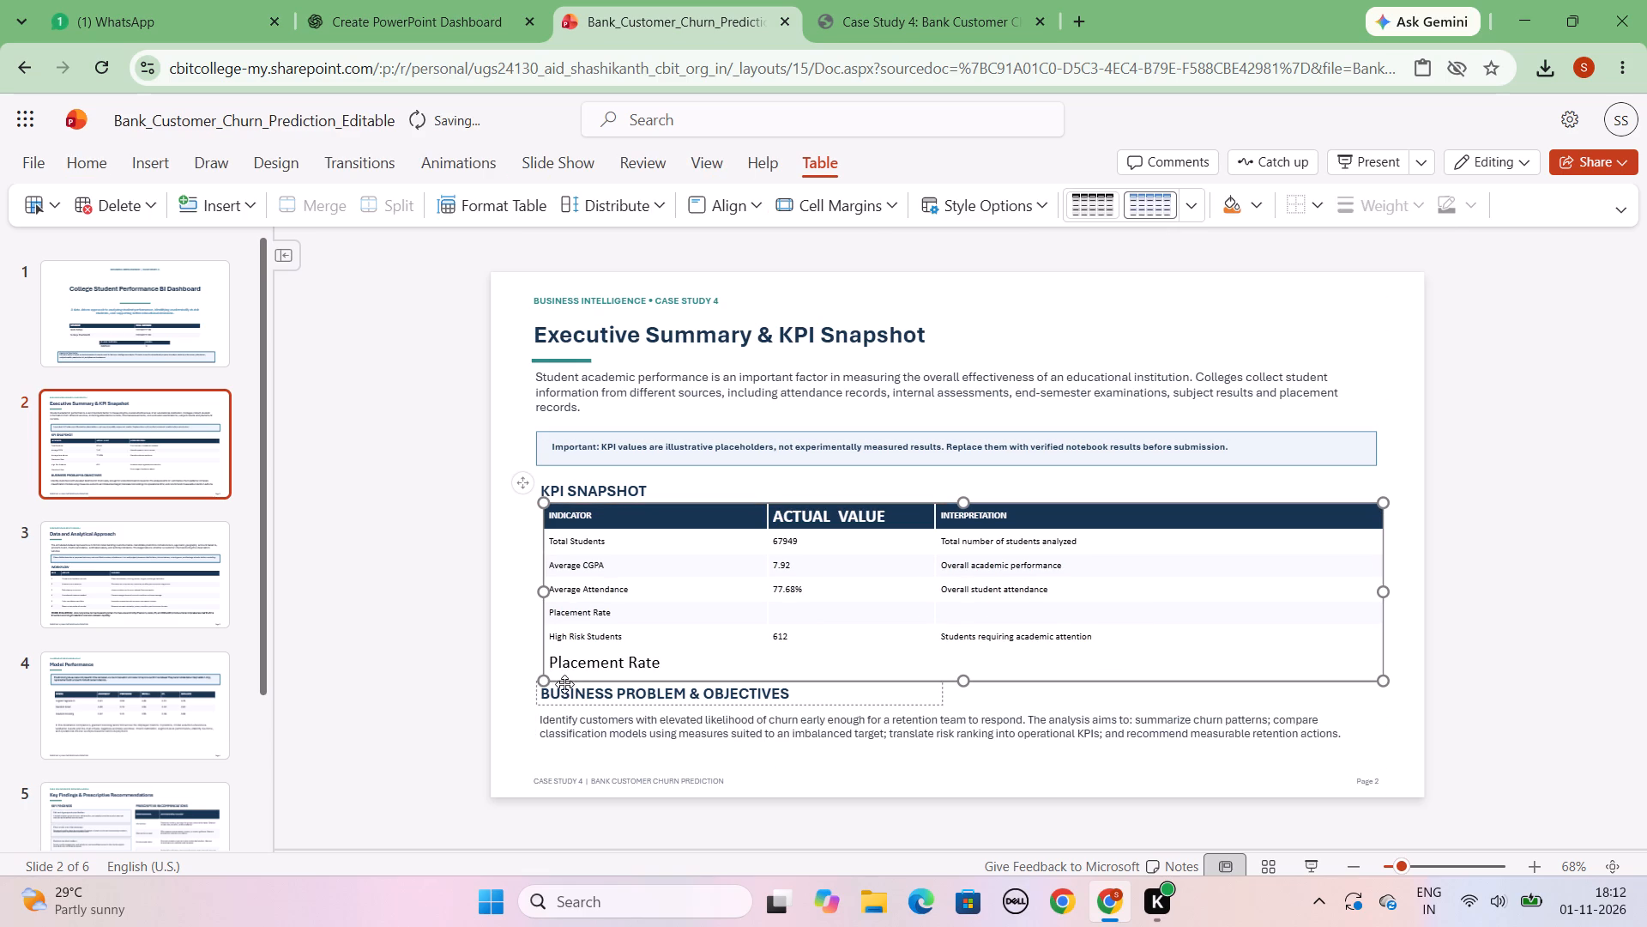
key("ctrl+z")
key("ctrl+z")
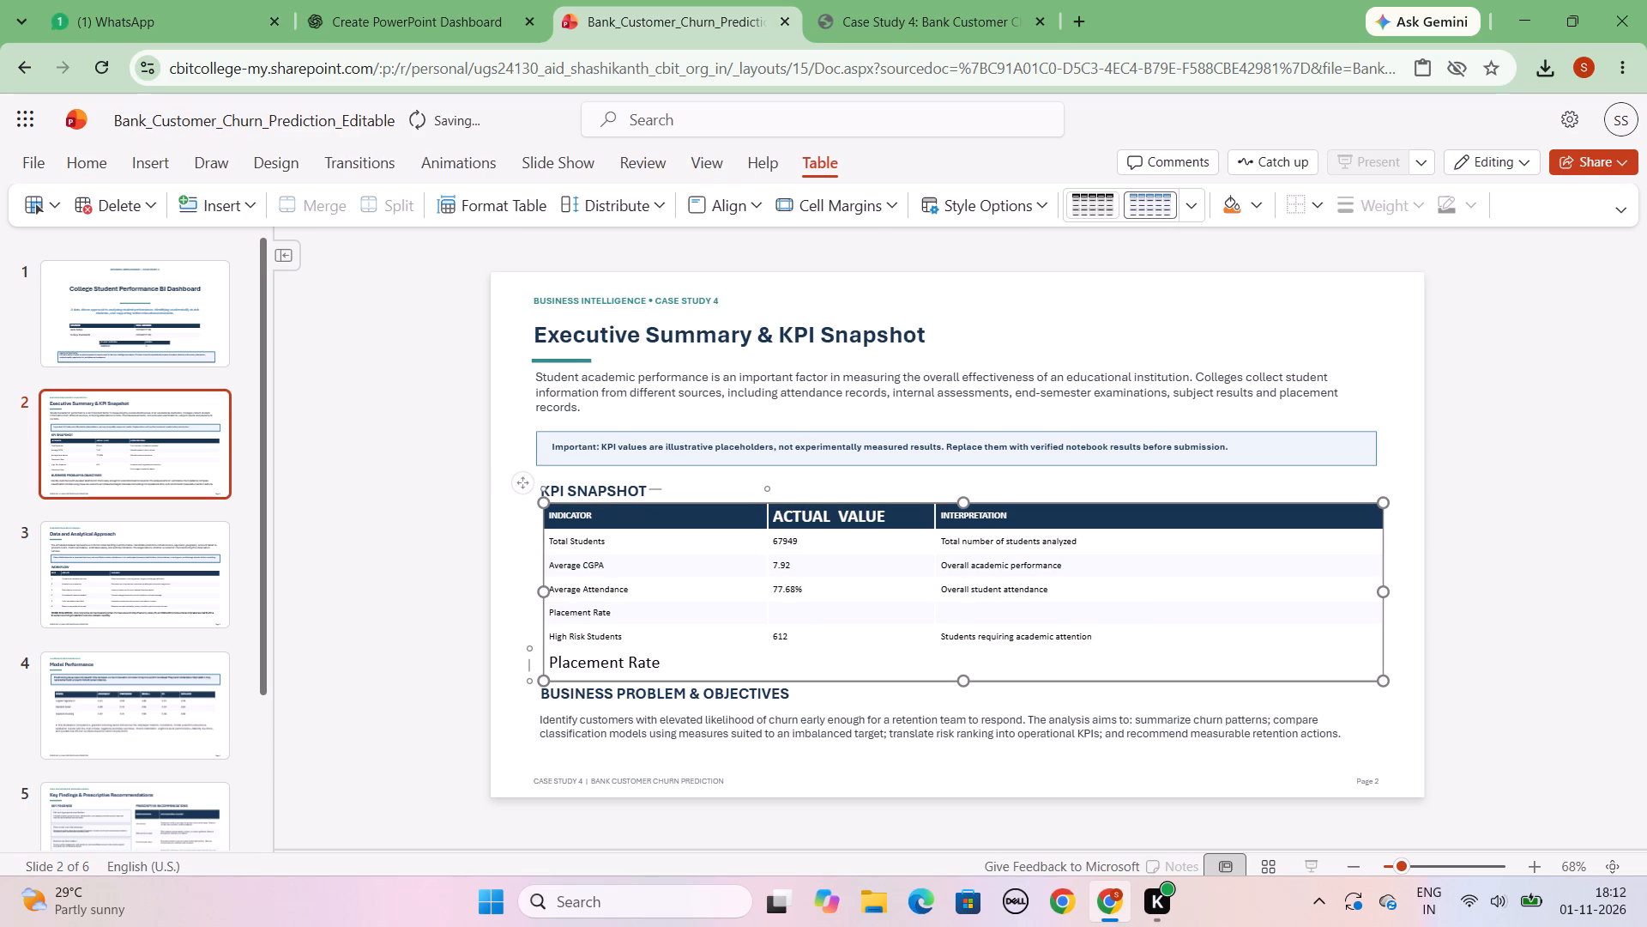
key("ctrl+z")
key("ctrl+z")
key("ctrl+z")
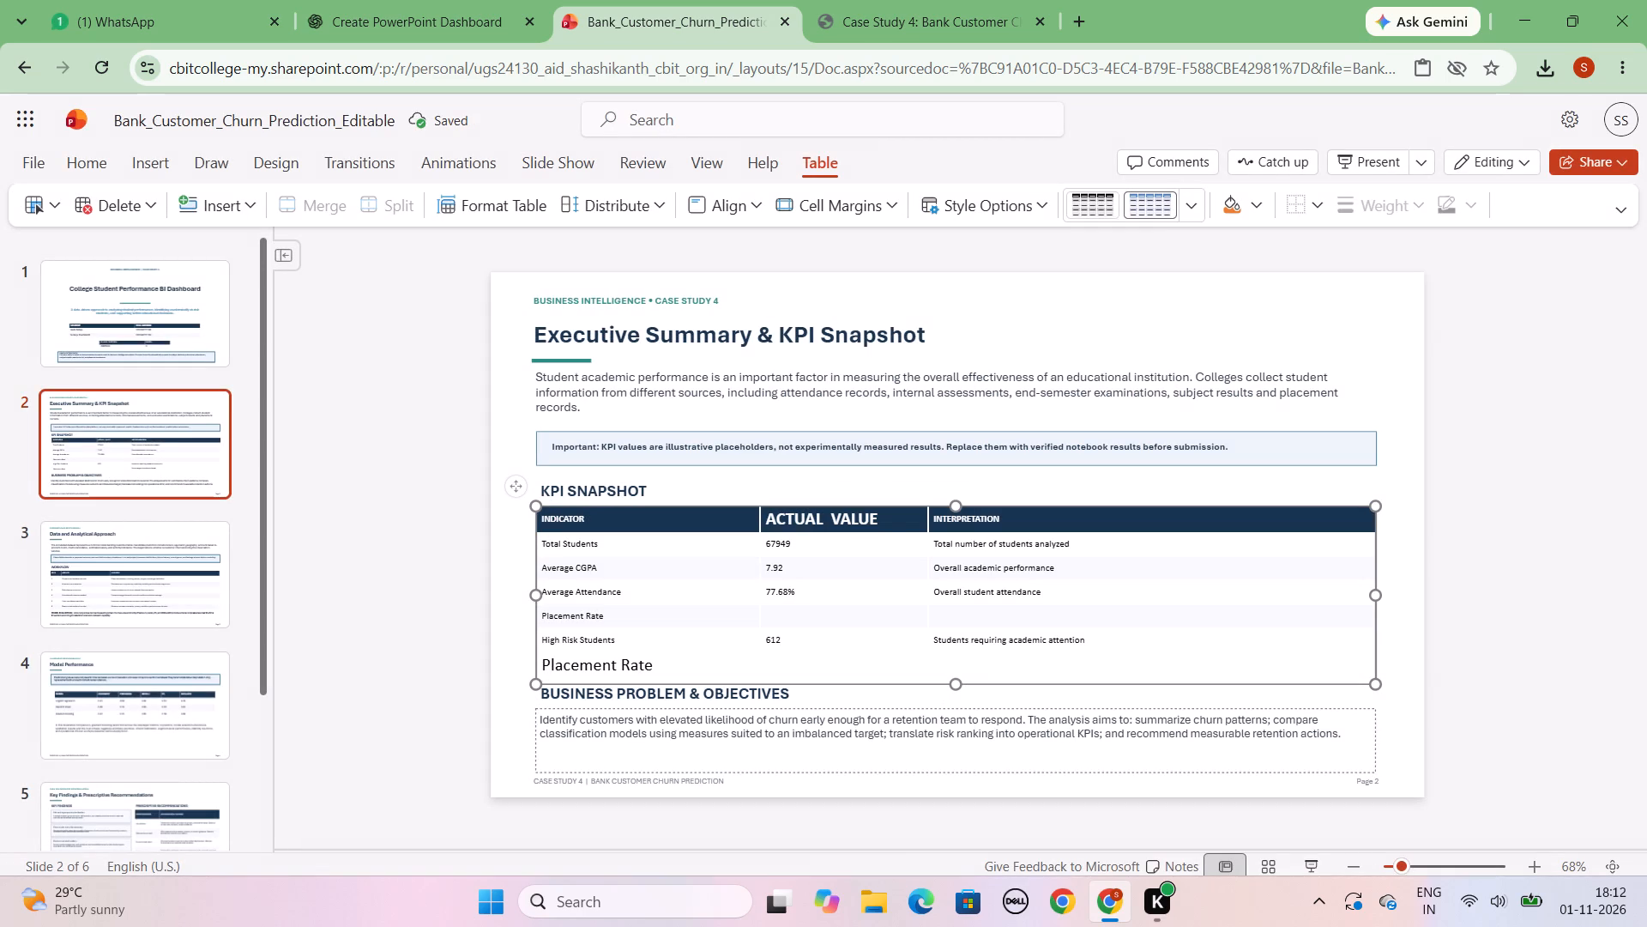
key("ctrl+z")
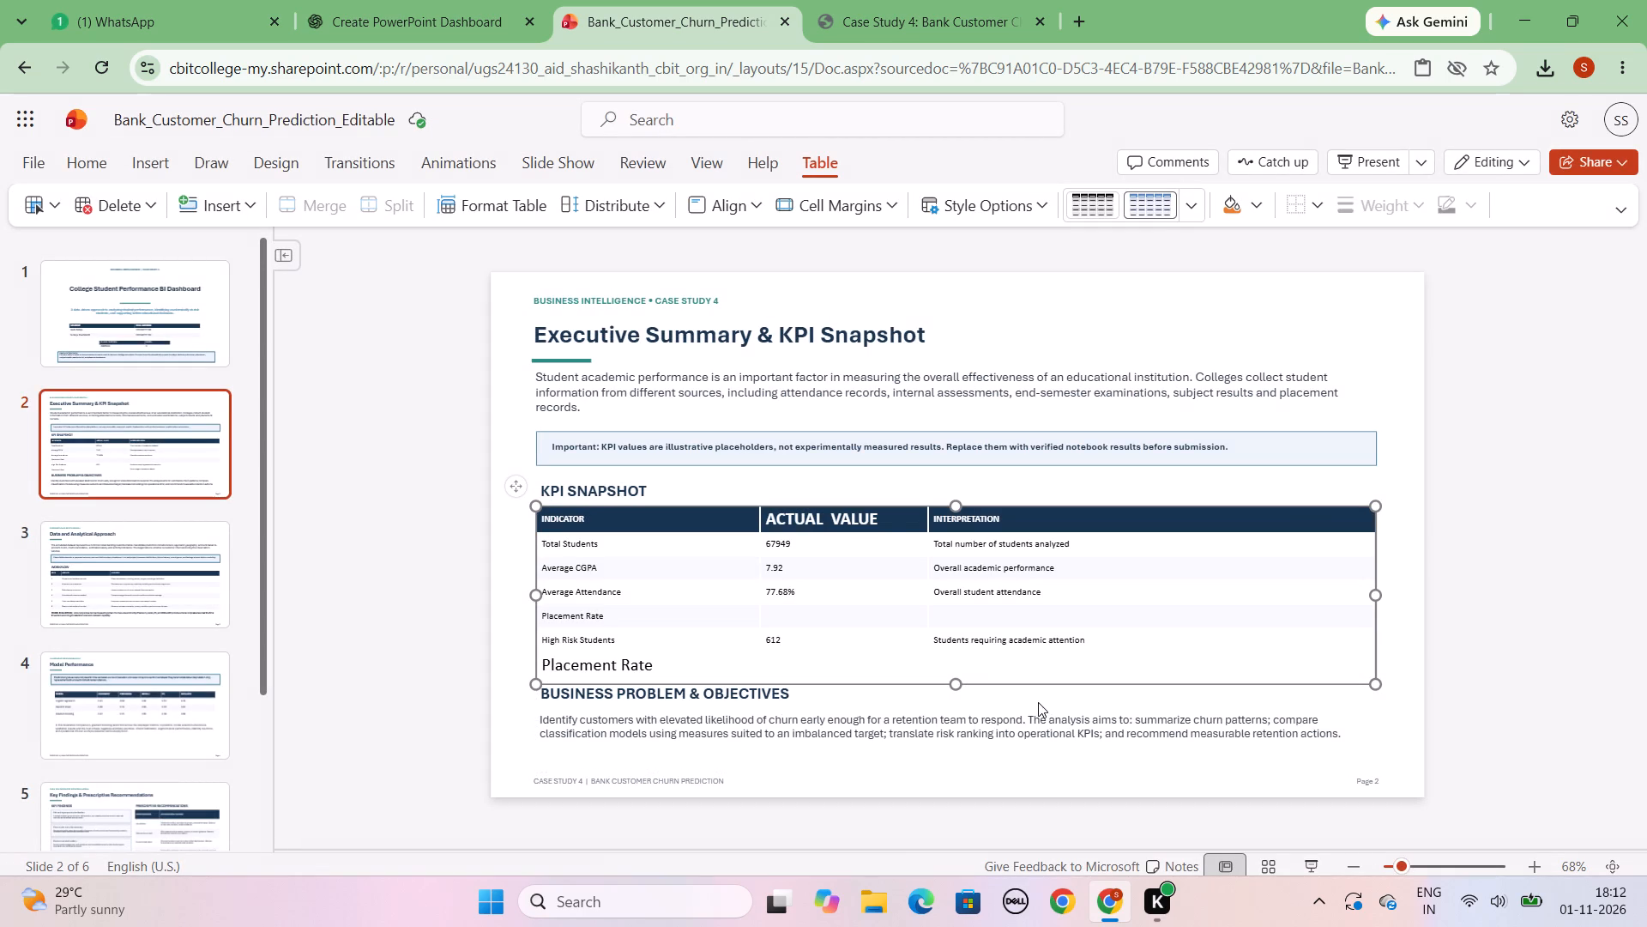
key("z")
Delete the duplicate "Placement Rate" label from the last row of the KPI table.
left_click_drag(655, 661, 552, 665)
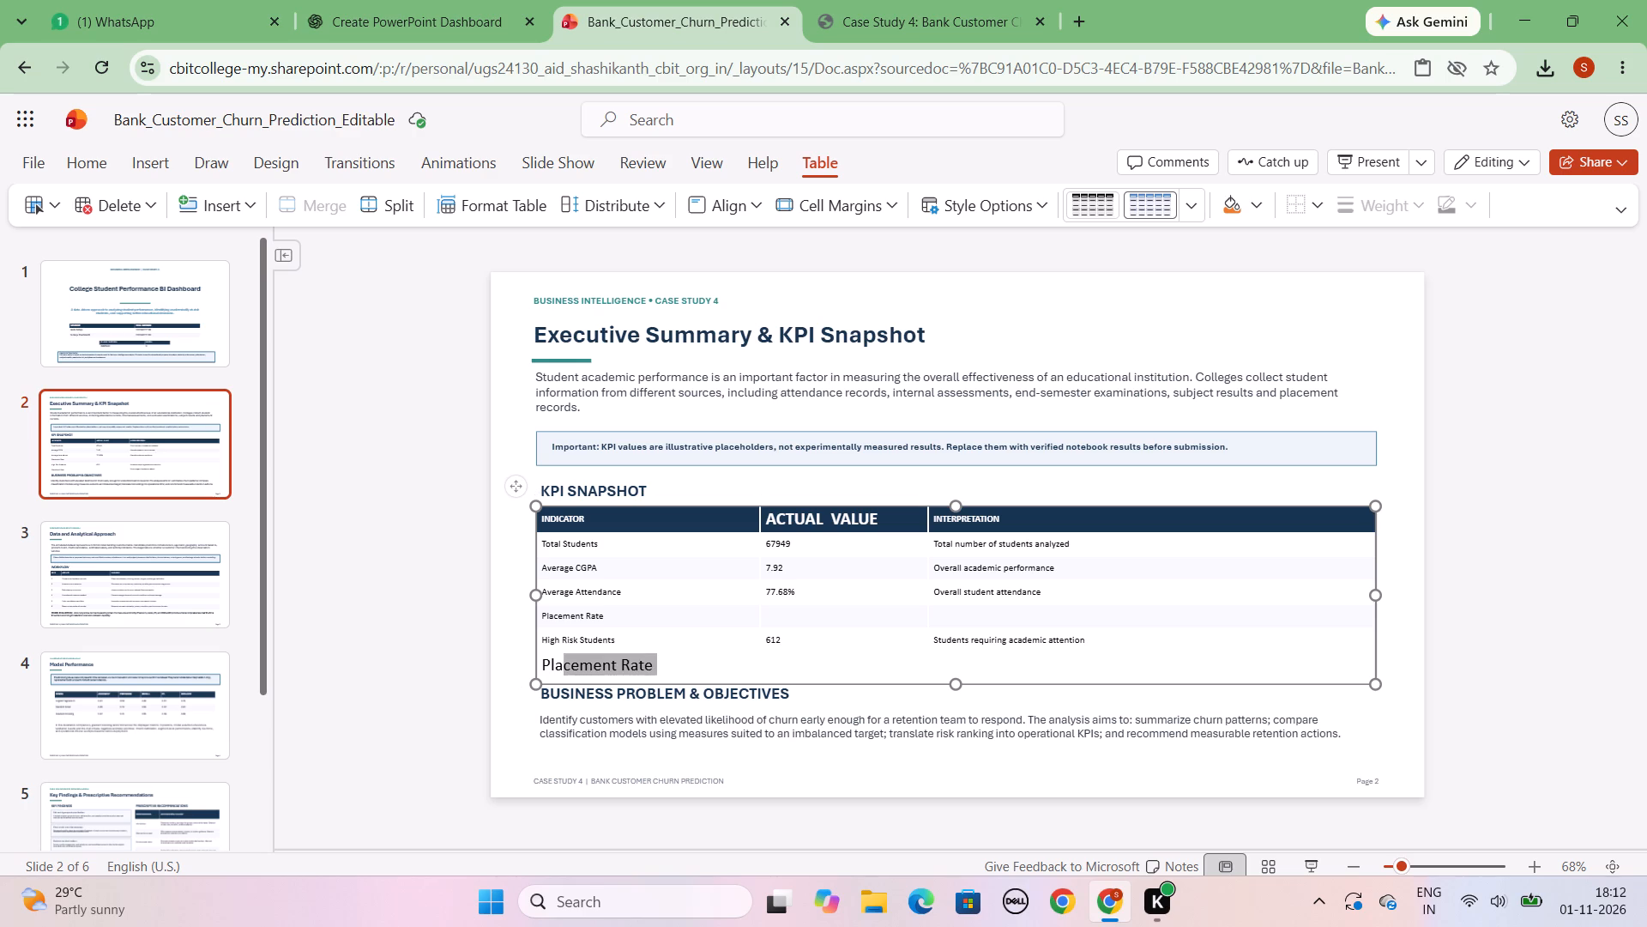
left_click_drag(552, 665, 519, 663)
key("BackSpace")
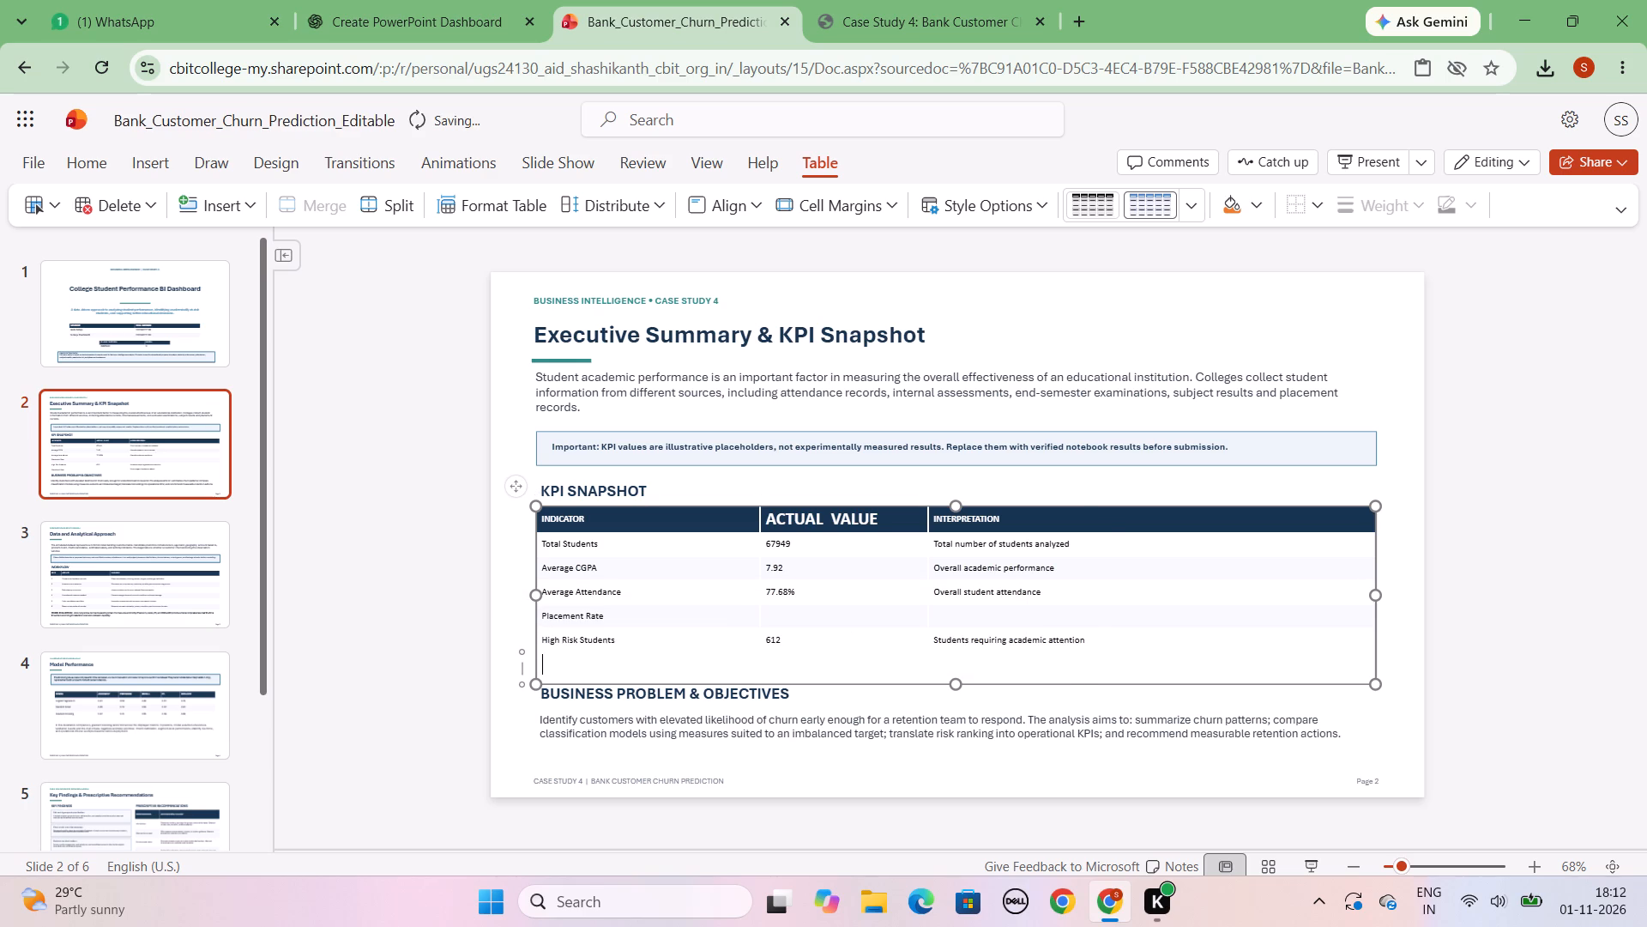
key("BackSpace")
key("BackSpace")
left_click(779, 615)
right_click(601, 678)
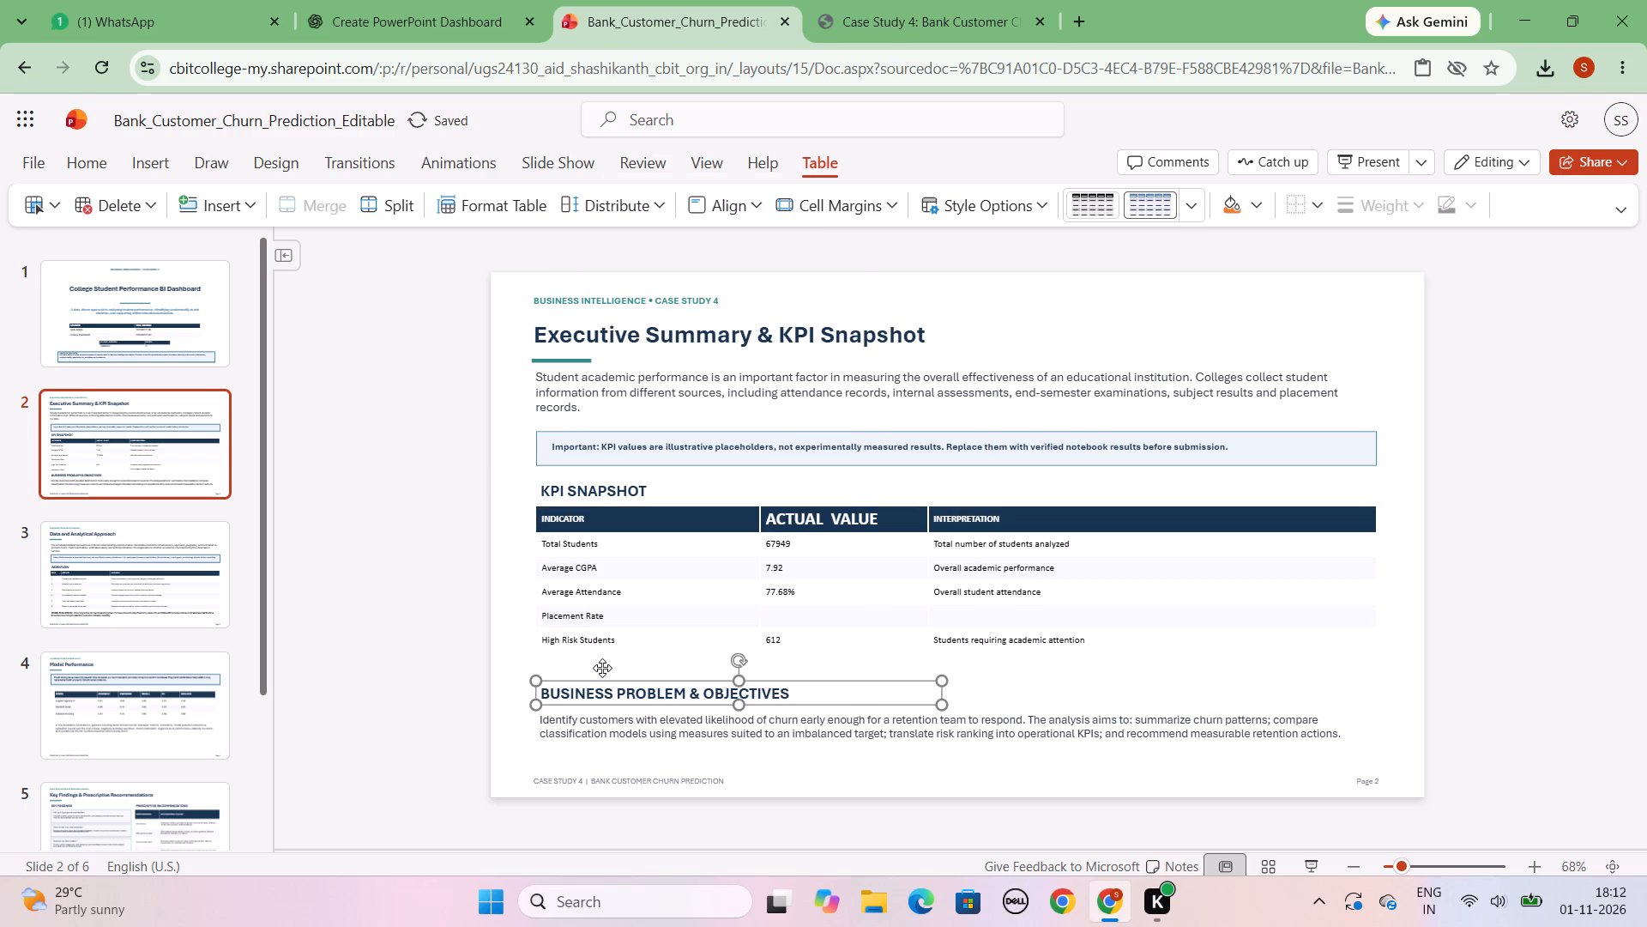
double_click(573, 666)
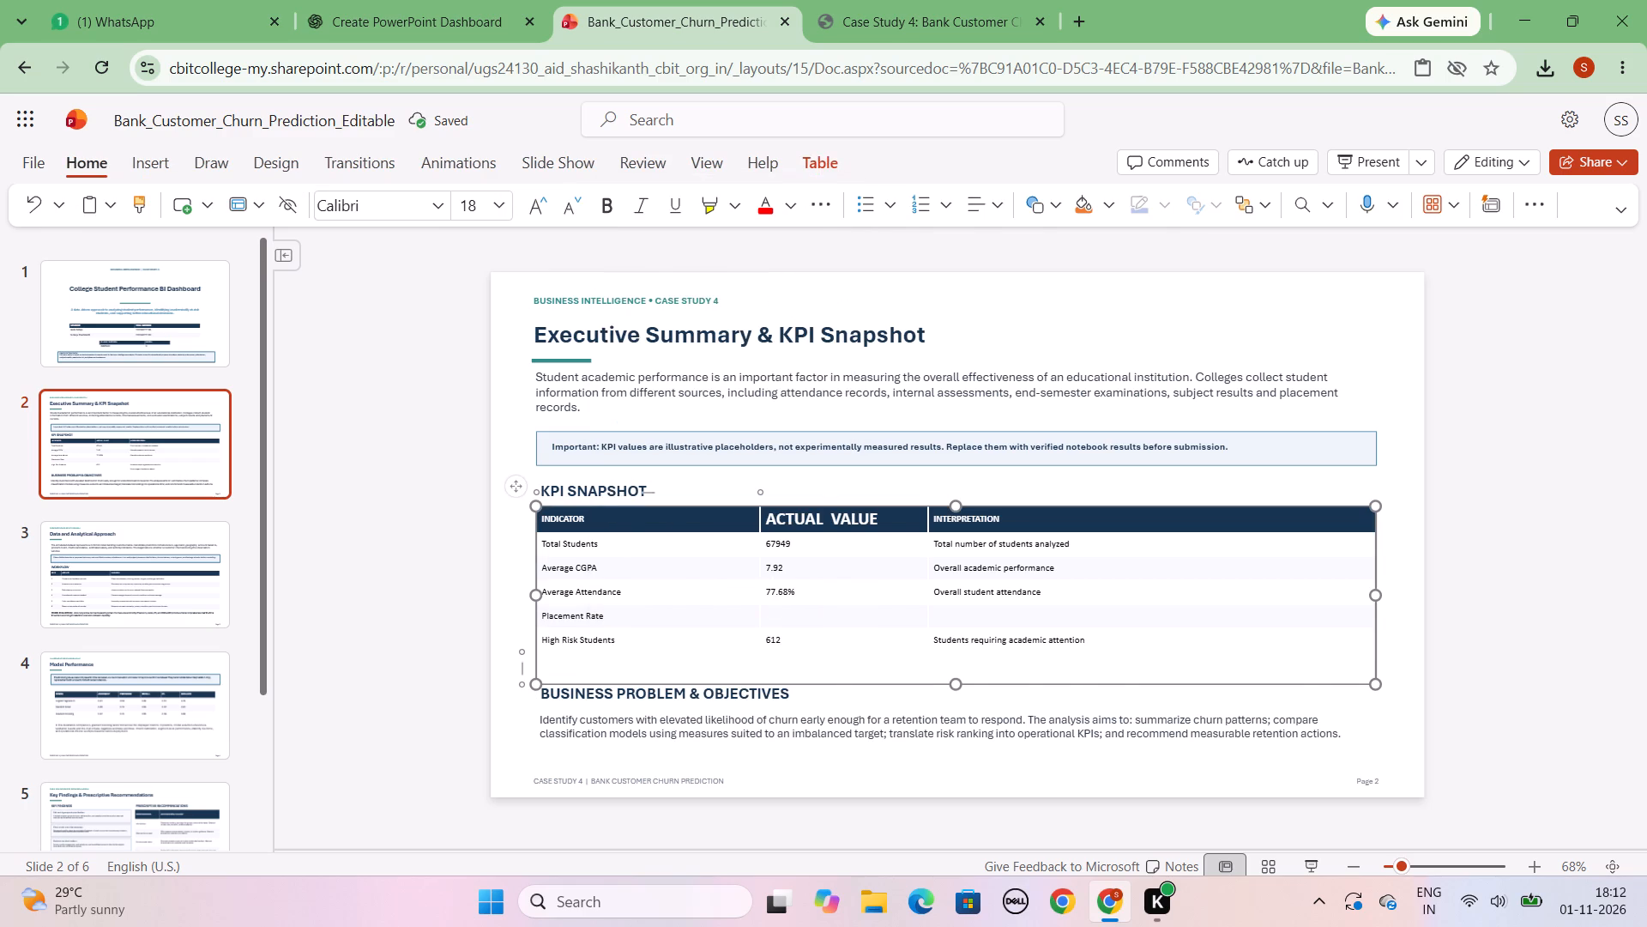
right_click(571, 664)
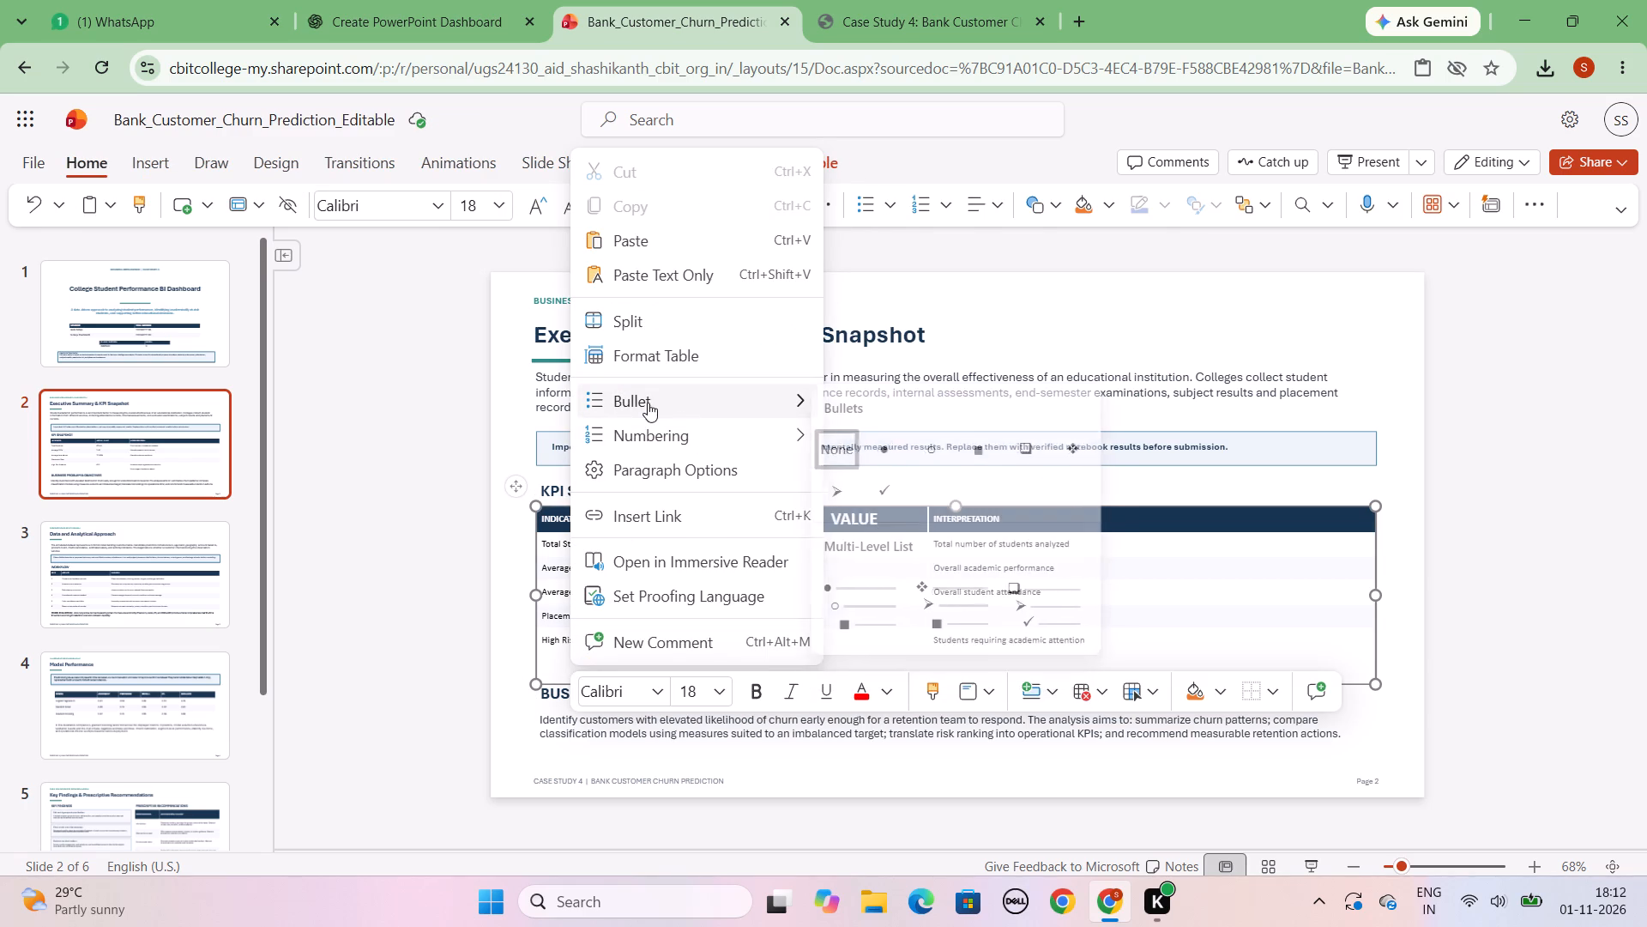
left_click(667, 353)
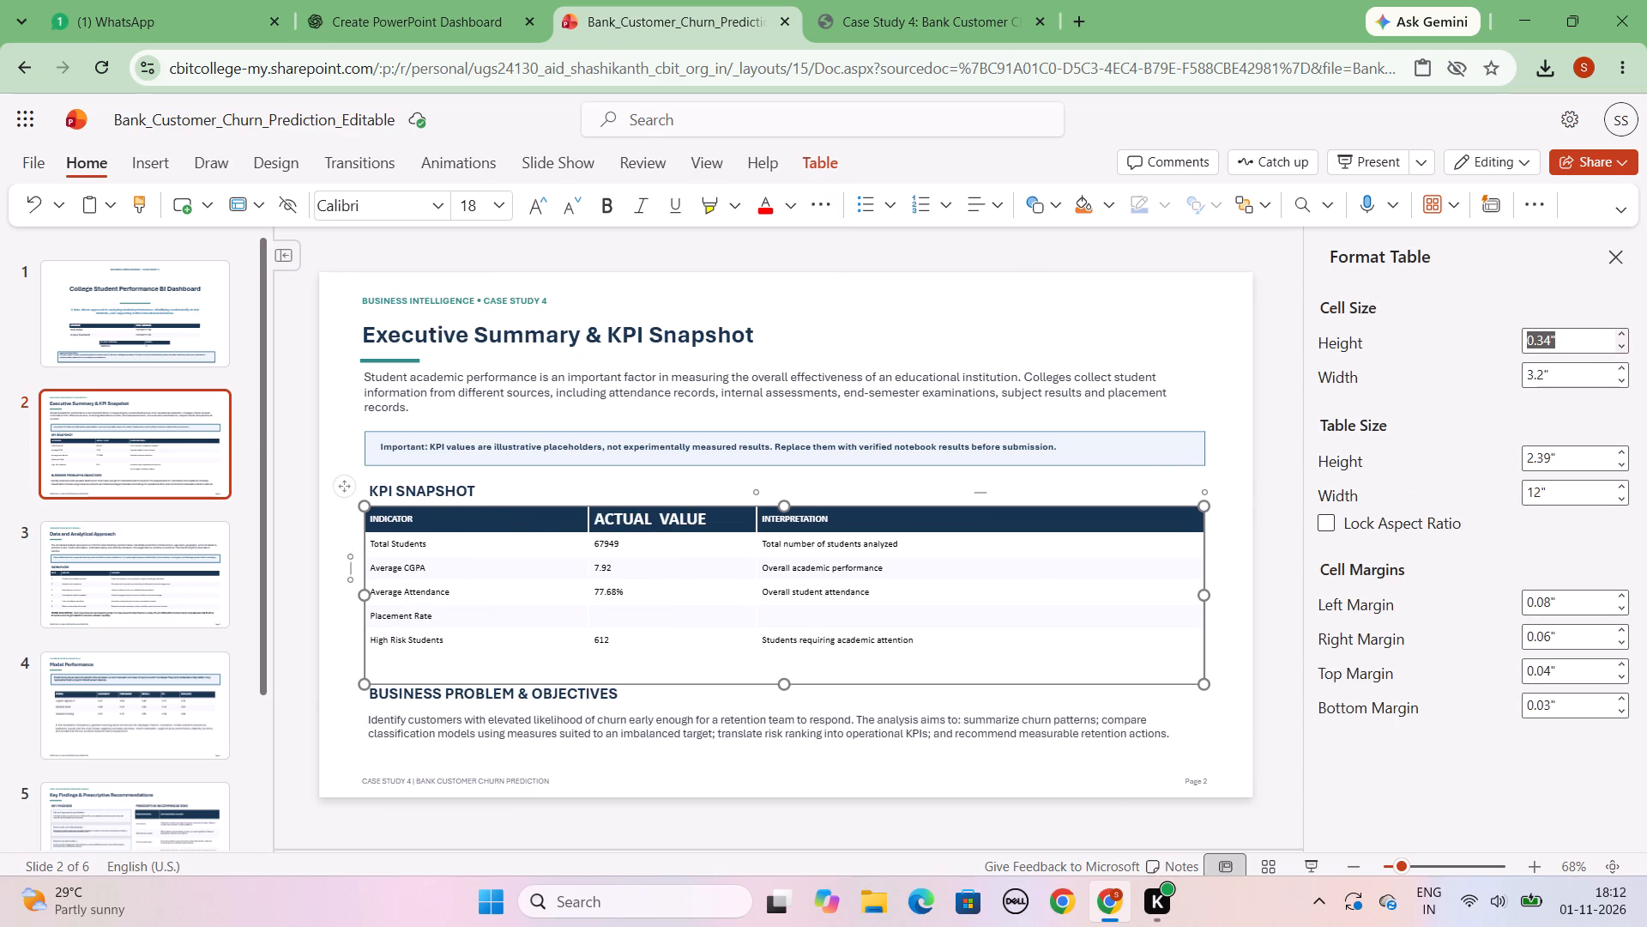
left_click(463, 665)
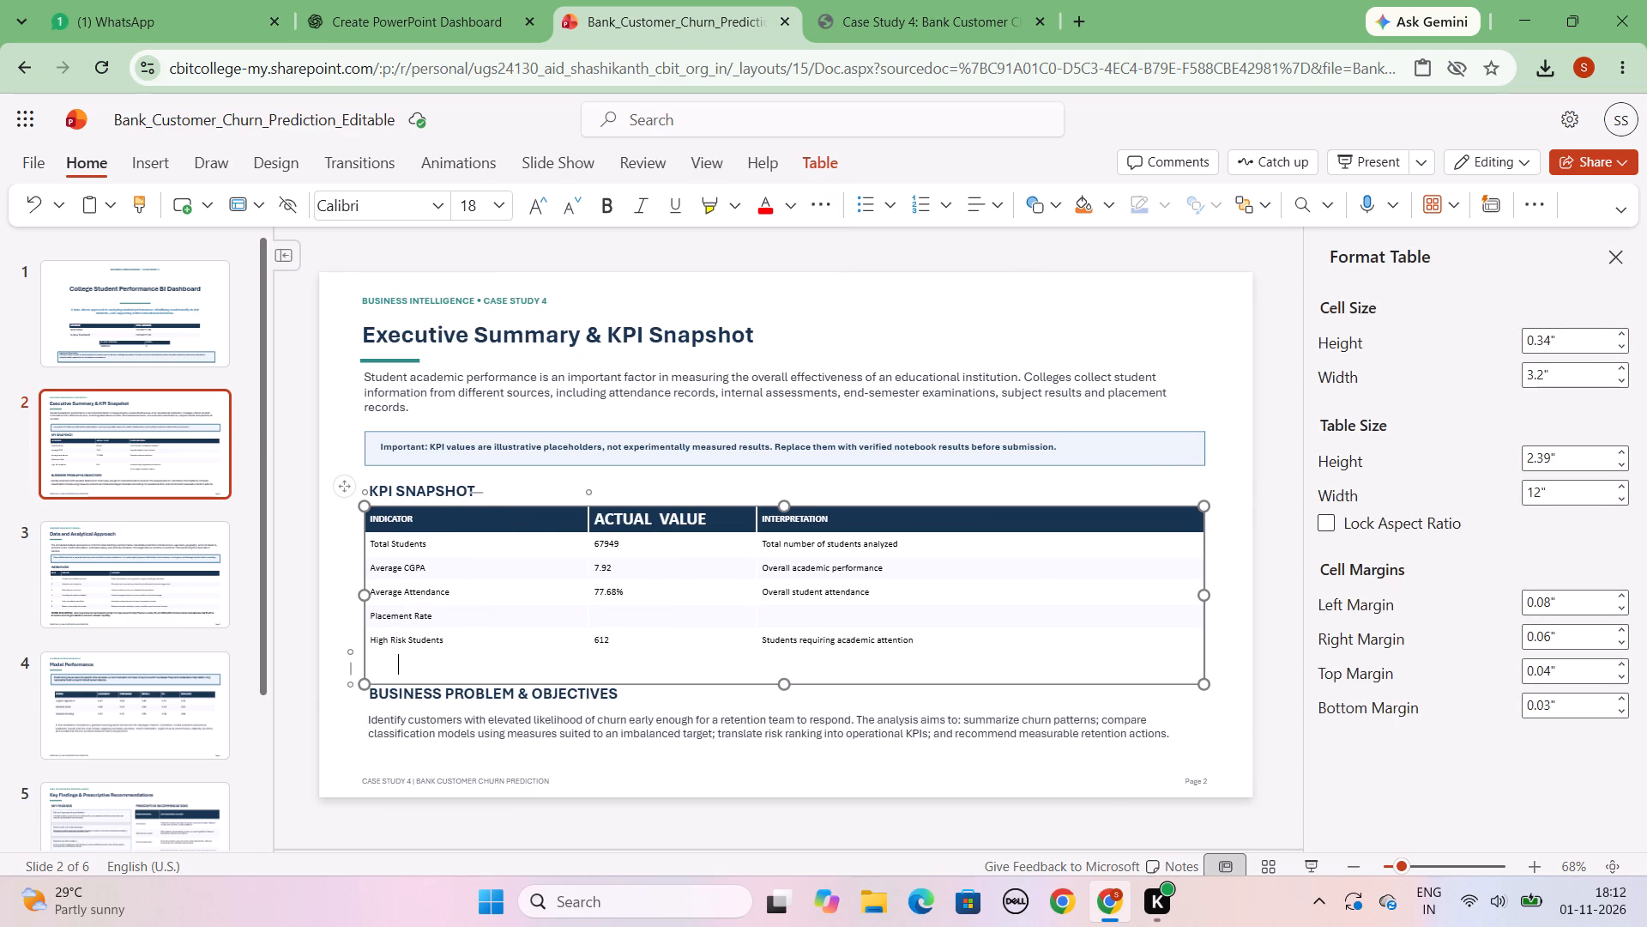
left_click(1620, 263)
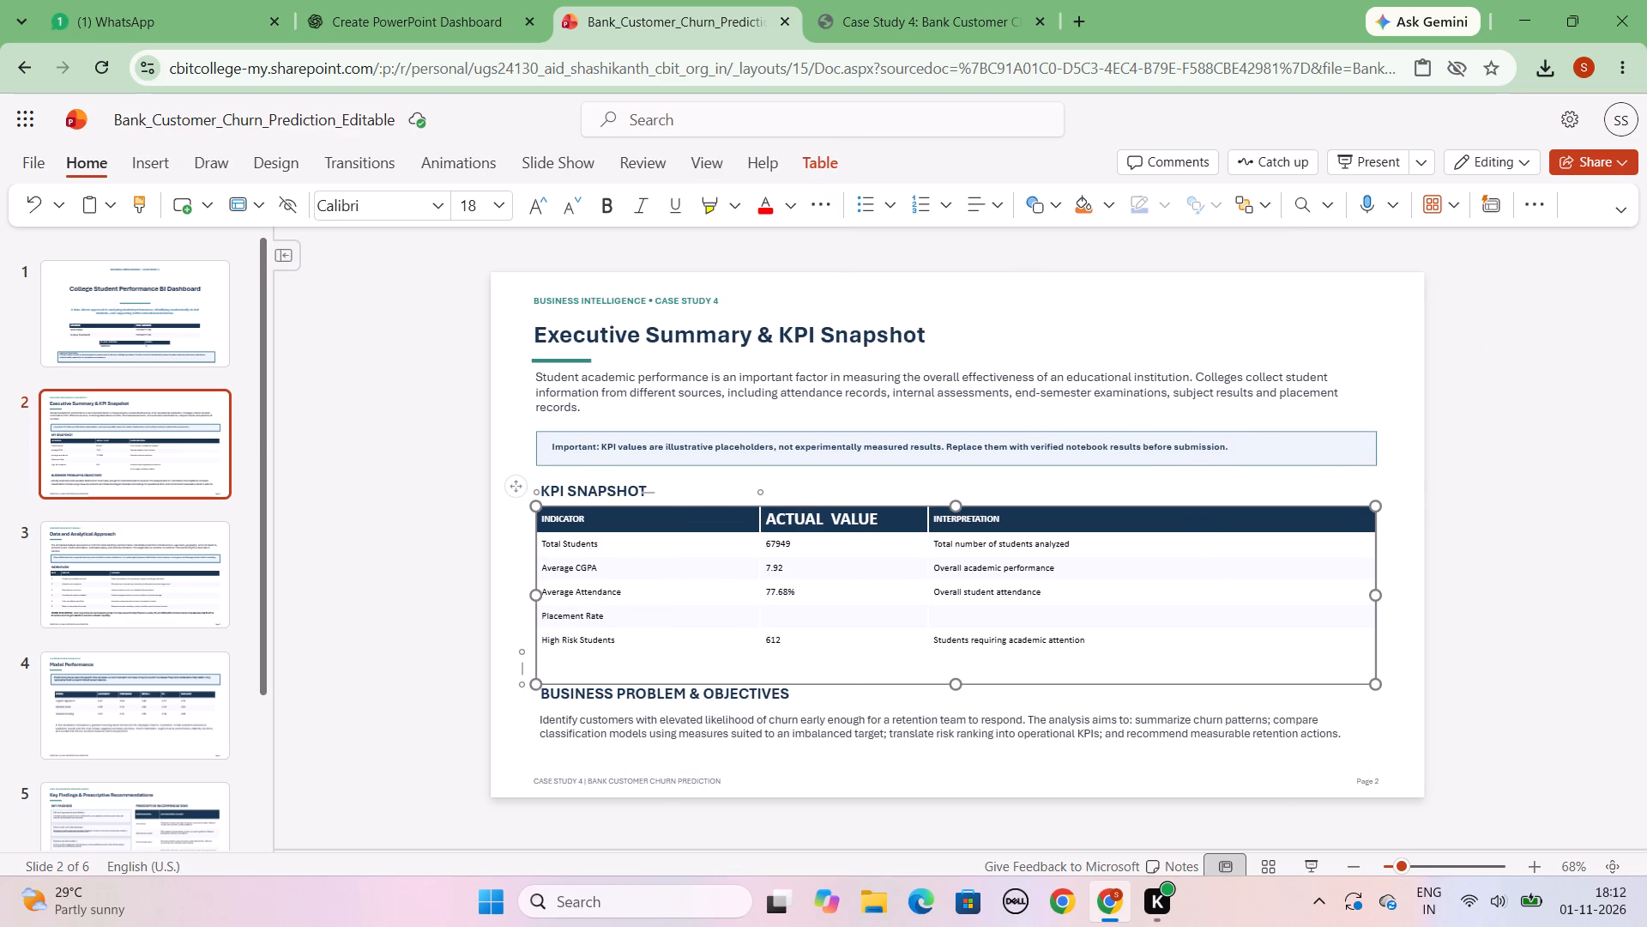
Delete the empty last row of the KPI table on slide 2, below High Risk Students.
right_click(575, 664)
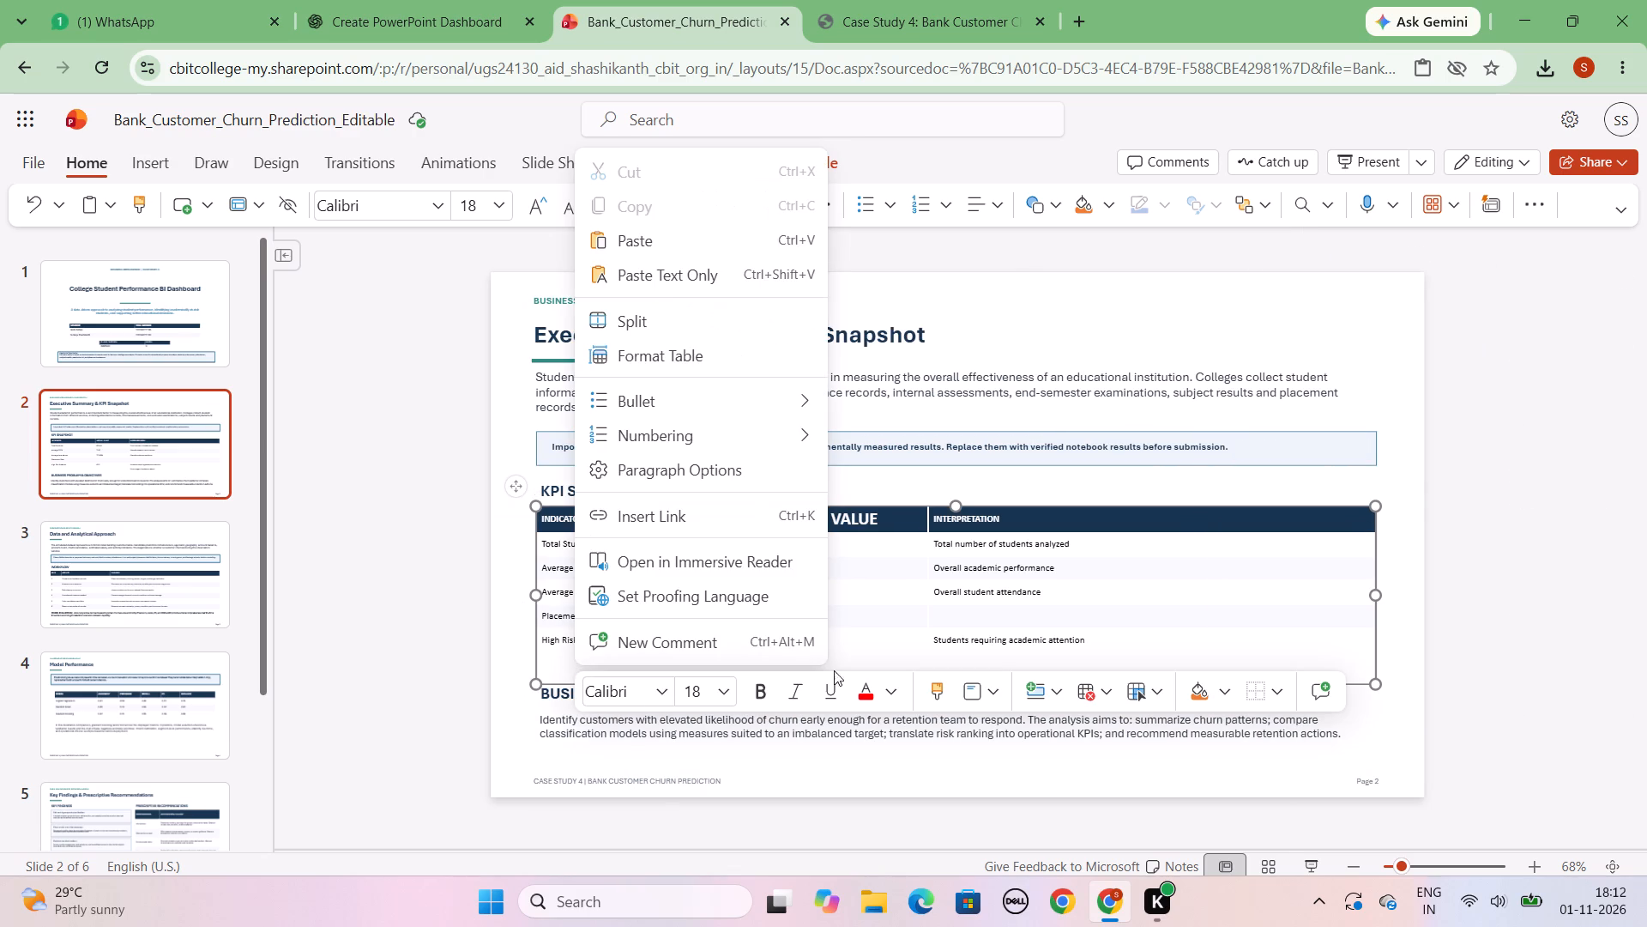
left_click(1087, 695)
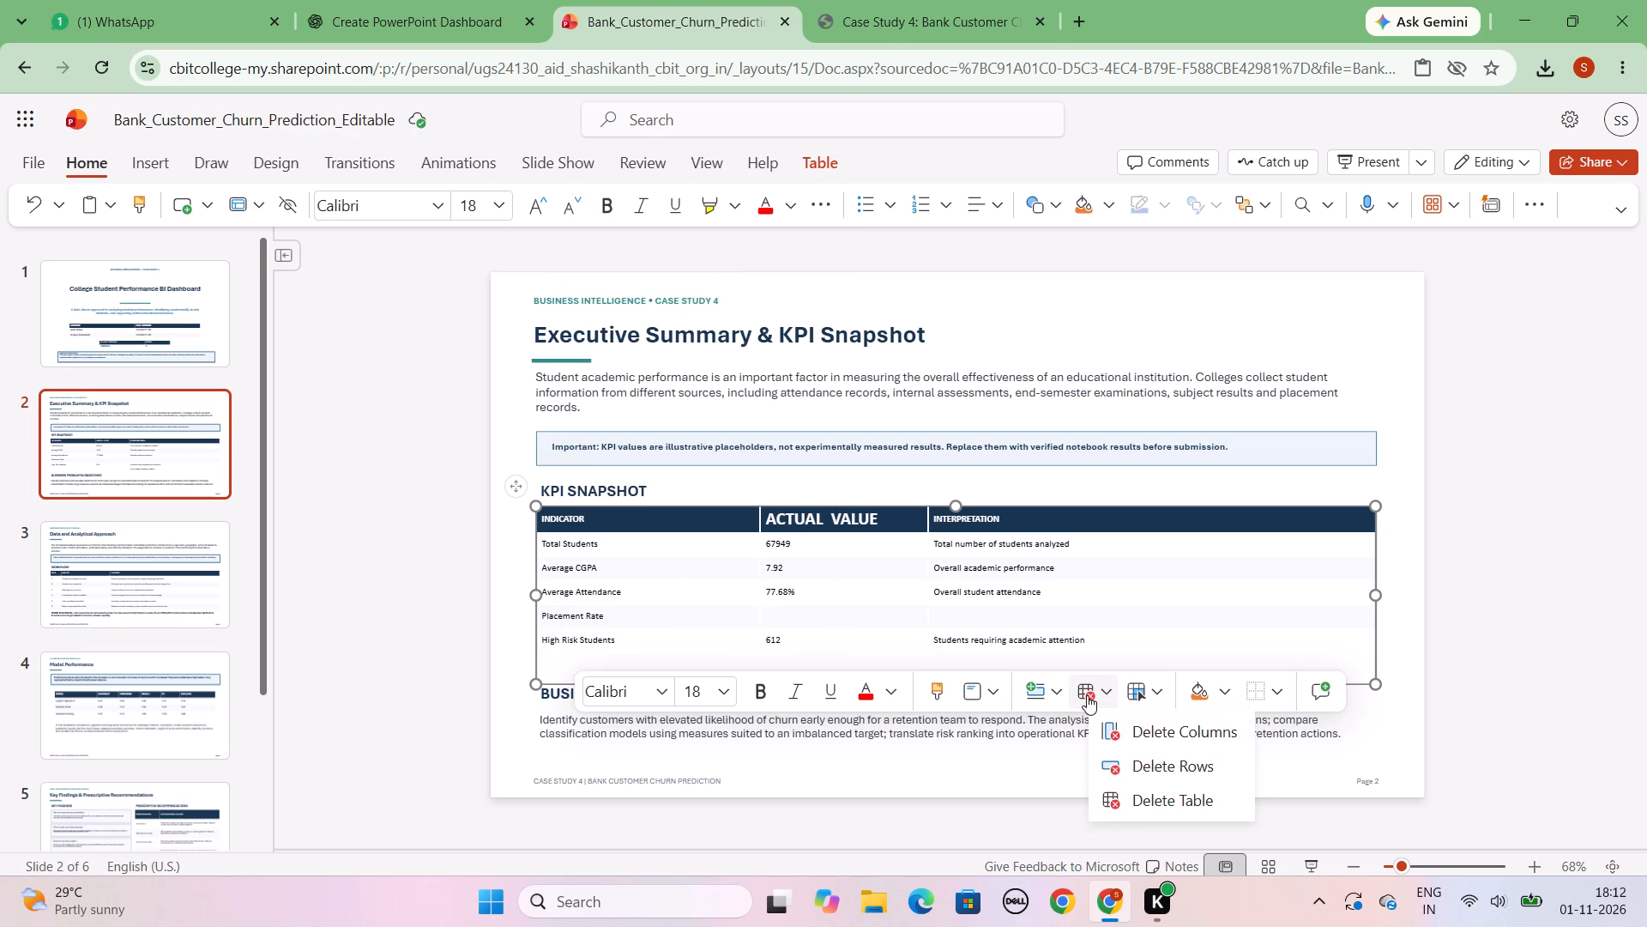
left_click(1141, 772)
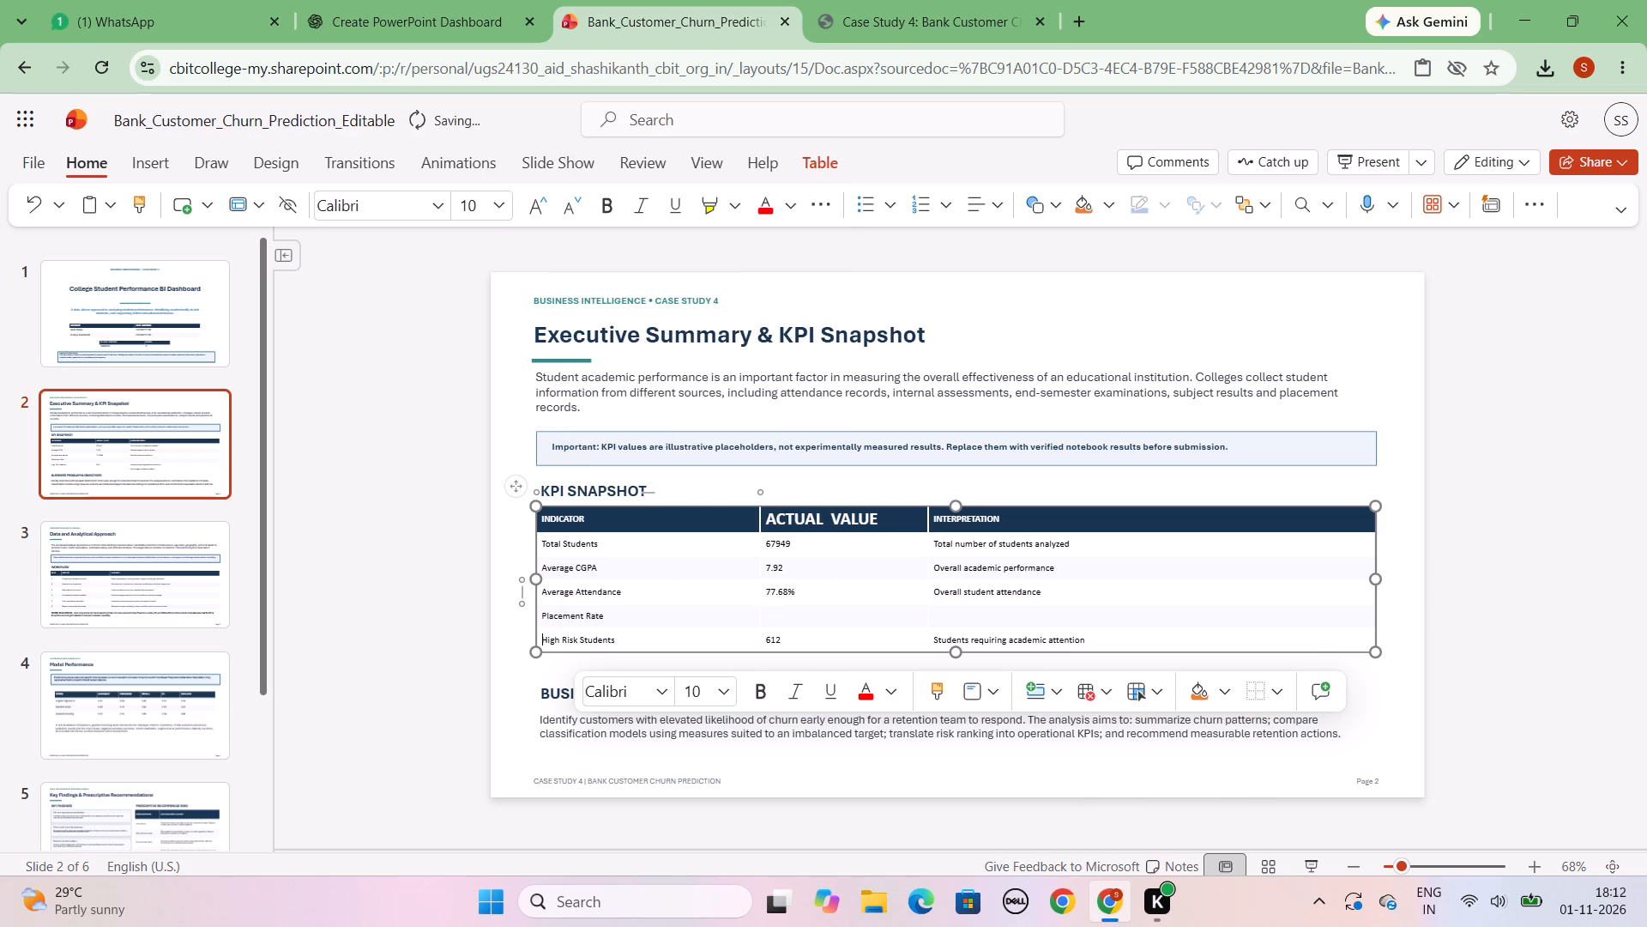
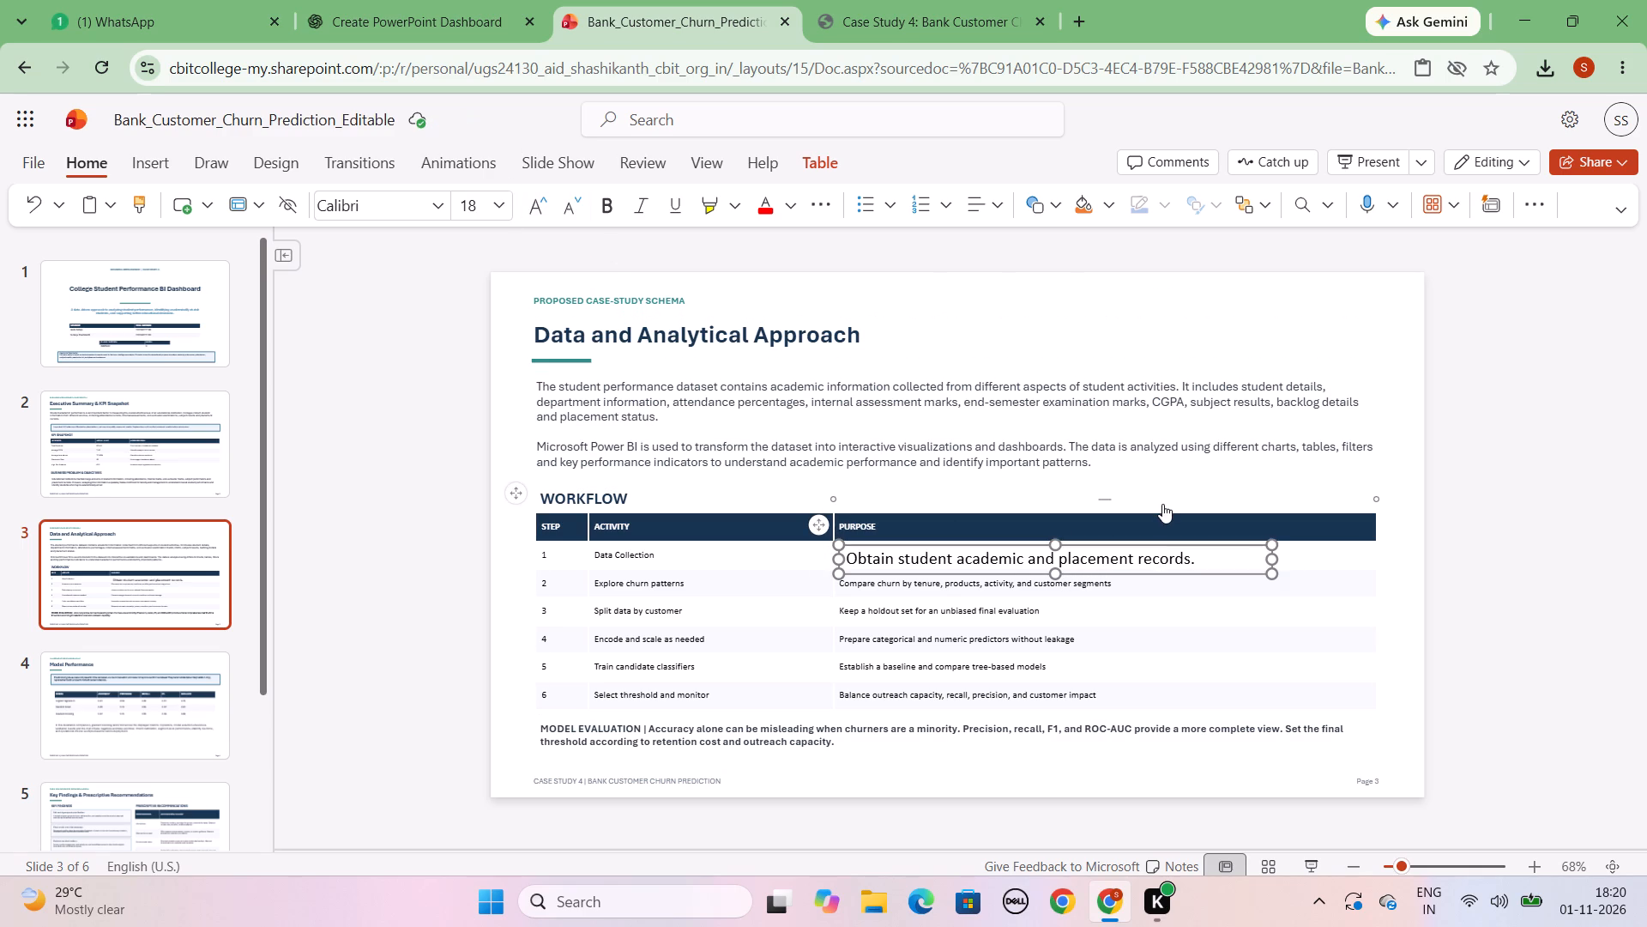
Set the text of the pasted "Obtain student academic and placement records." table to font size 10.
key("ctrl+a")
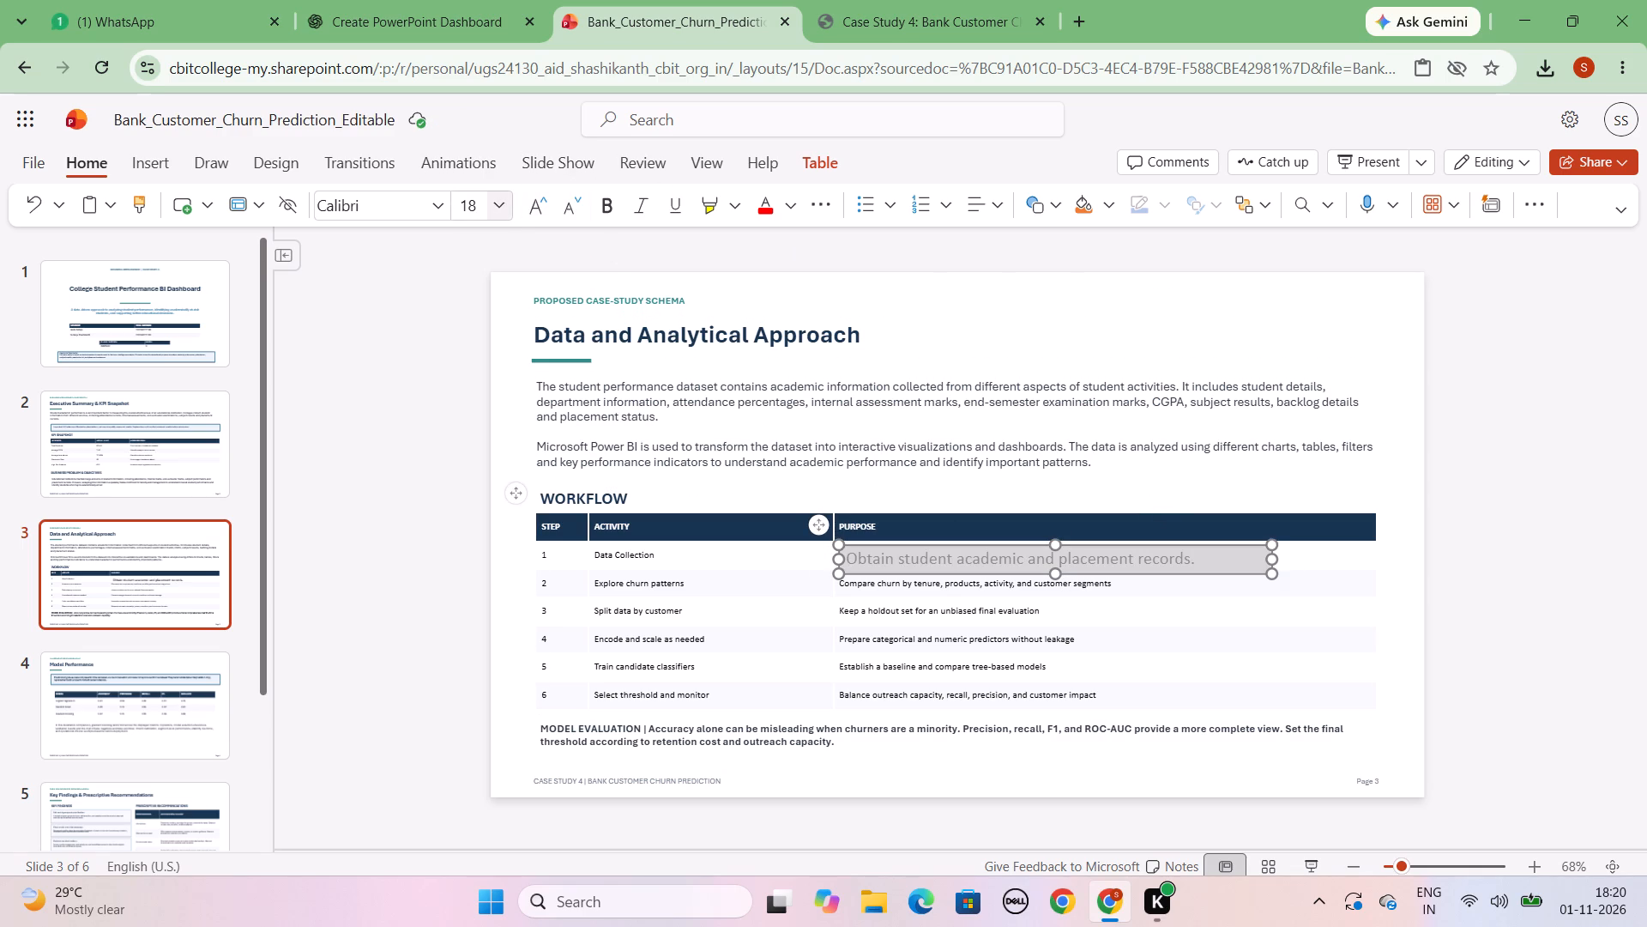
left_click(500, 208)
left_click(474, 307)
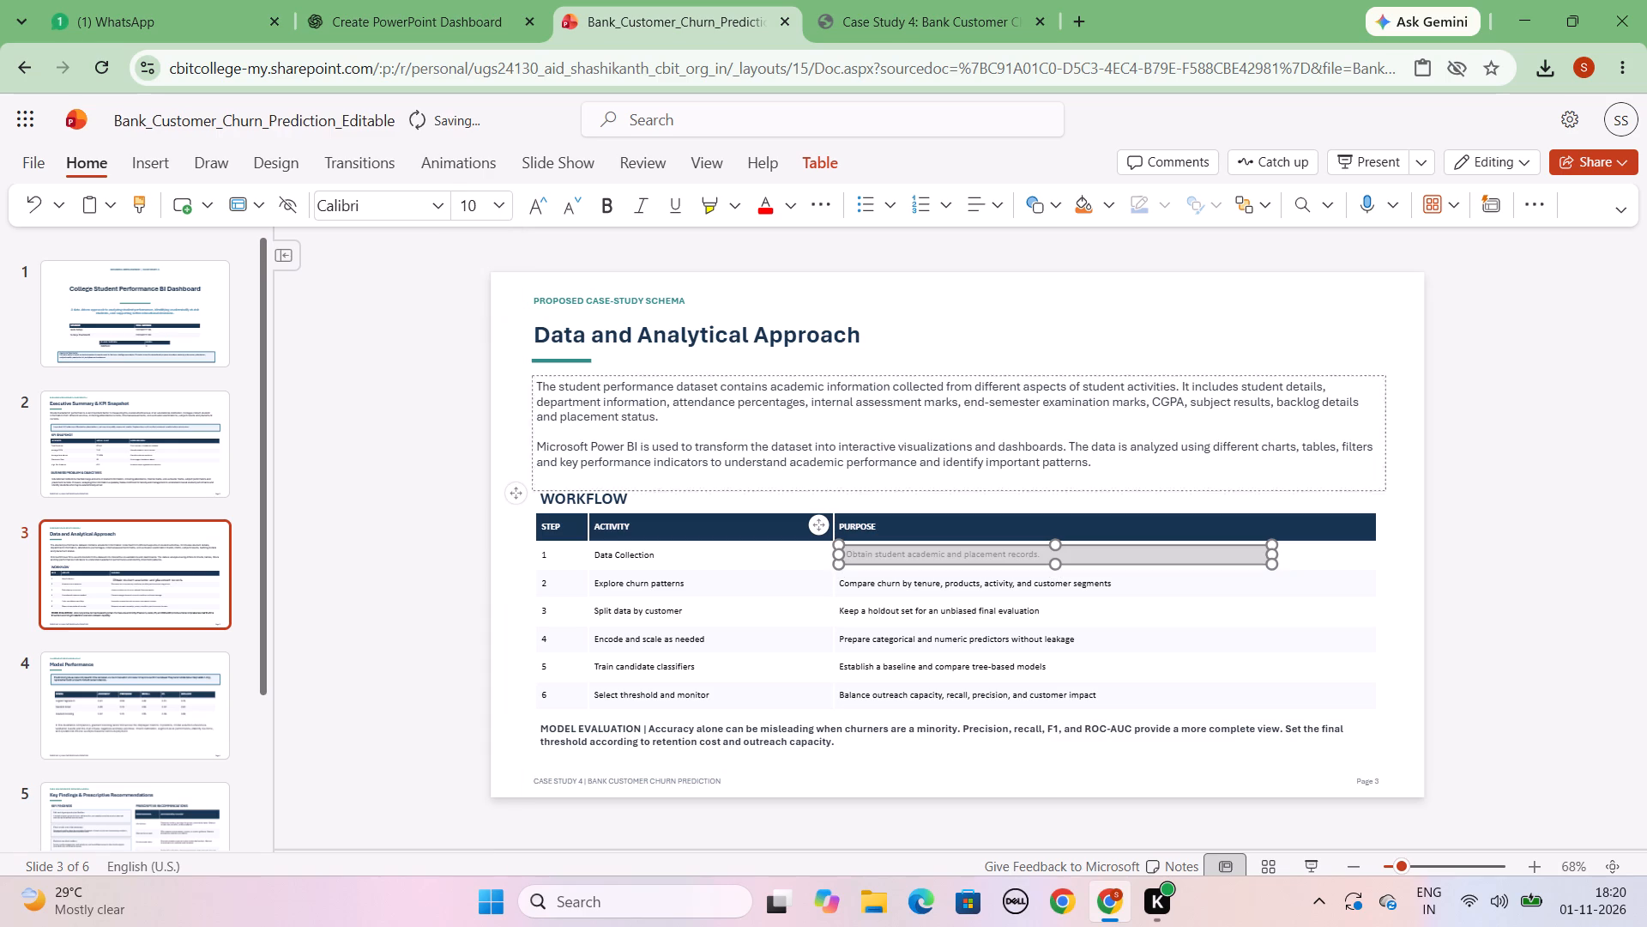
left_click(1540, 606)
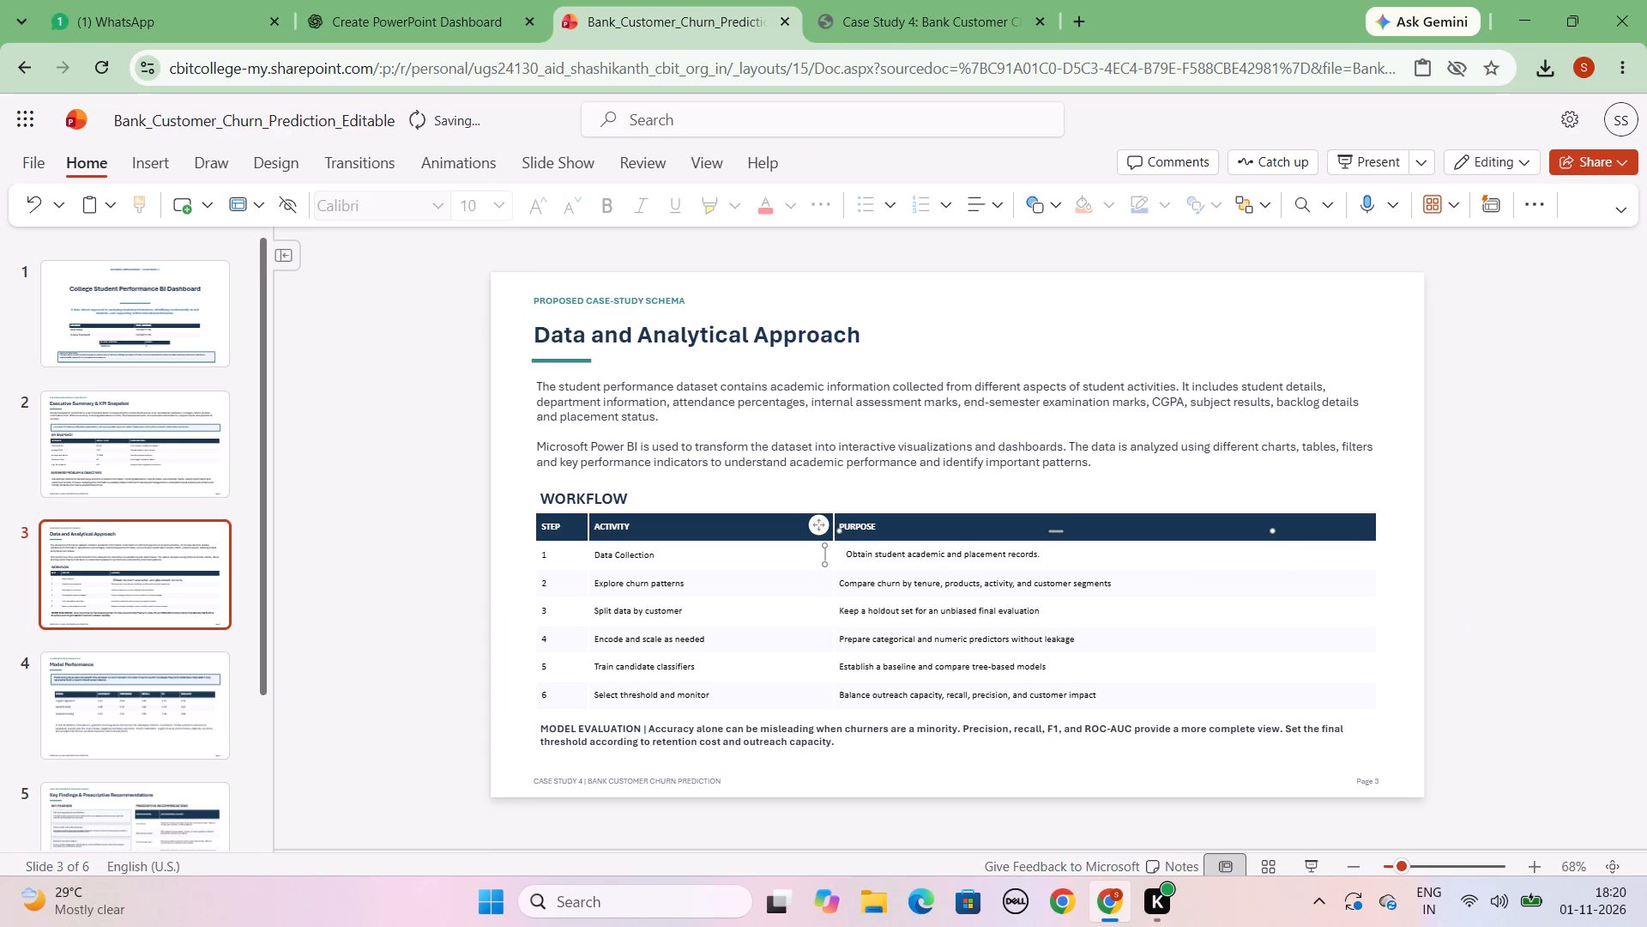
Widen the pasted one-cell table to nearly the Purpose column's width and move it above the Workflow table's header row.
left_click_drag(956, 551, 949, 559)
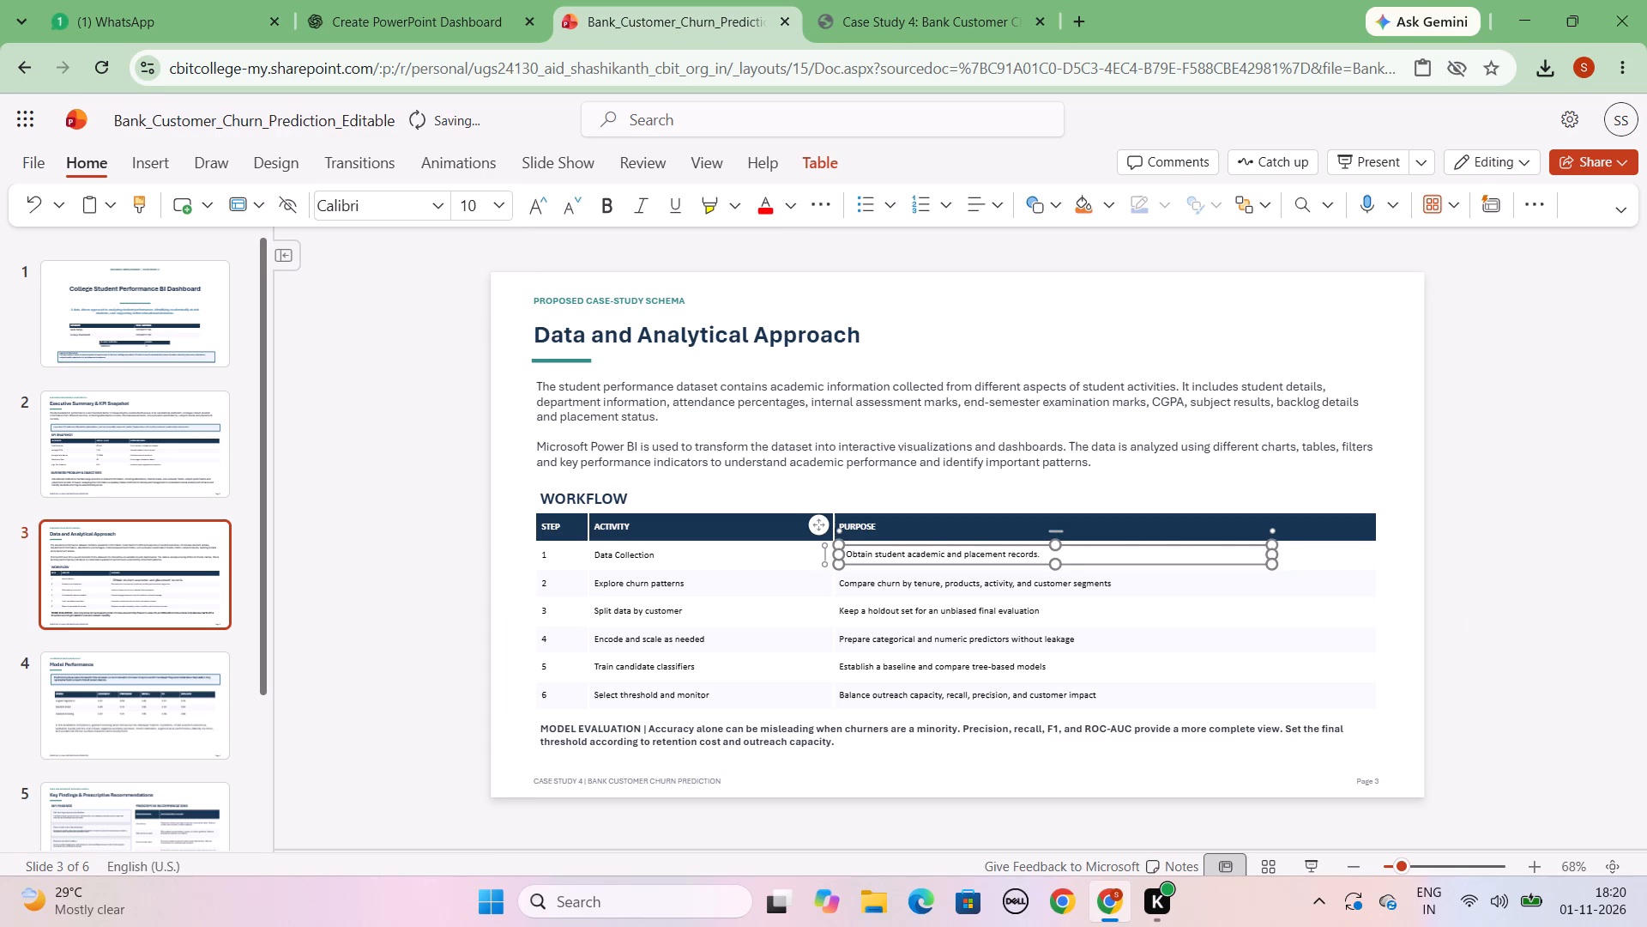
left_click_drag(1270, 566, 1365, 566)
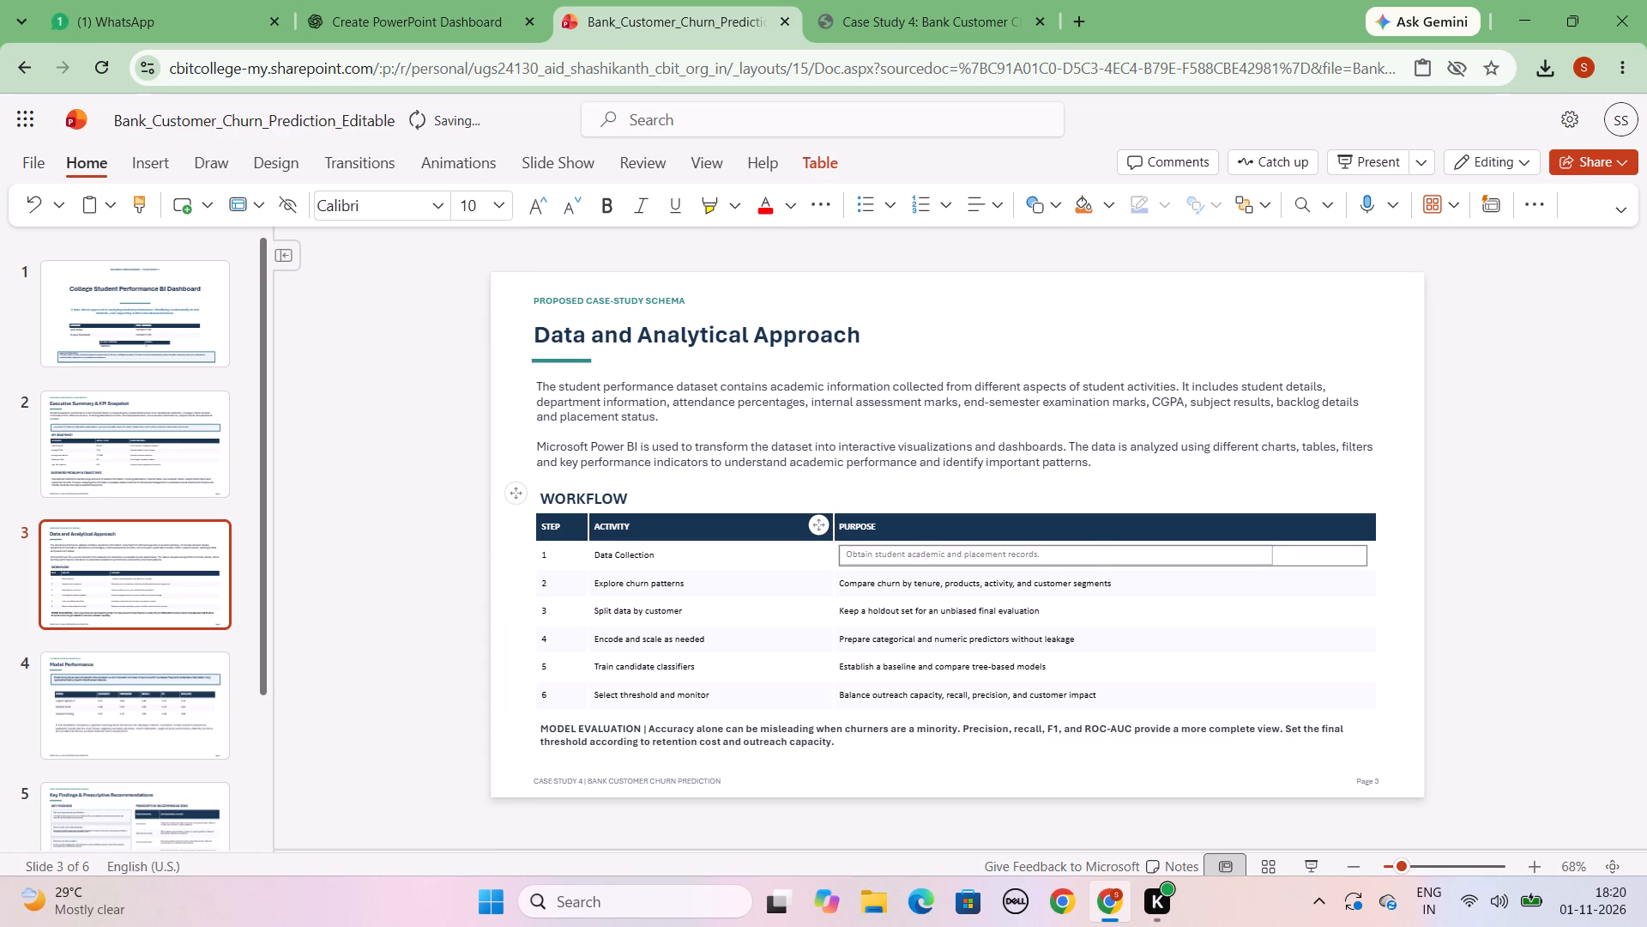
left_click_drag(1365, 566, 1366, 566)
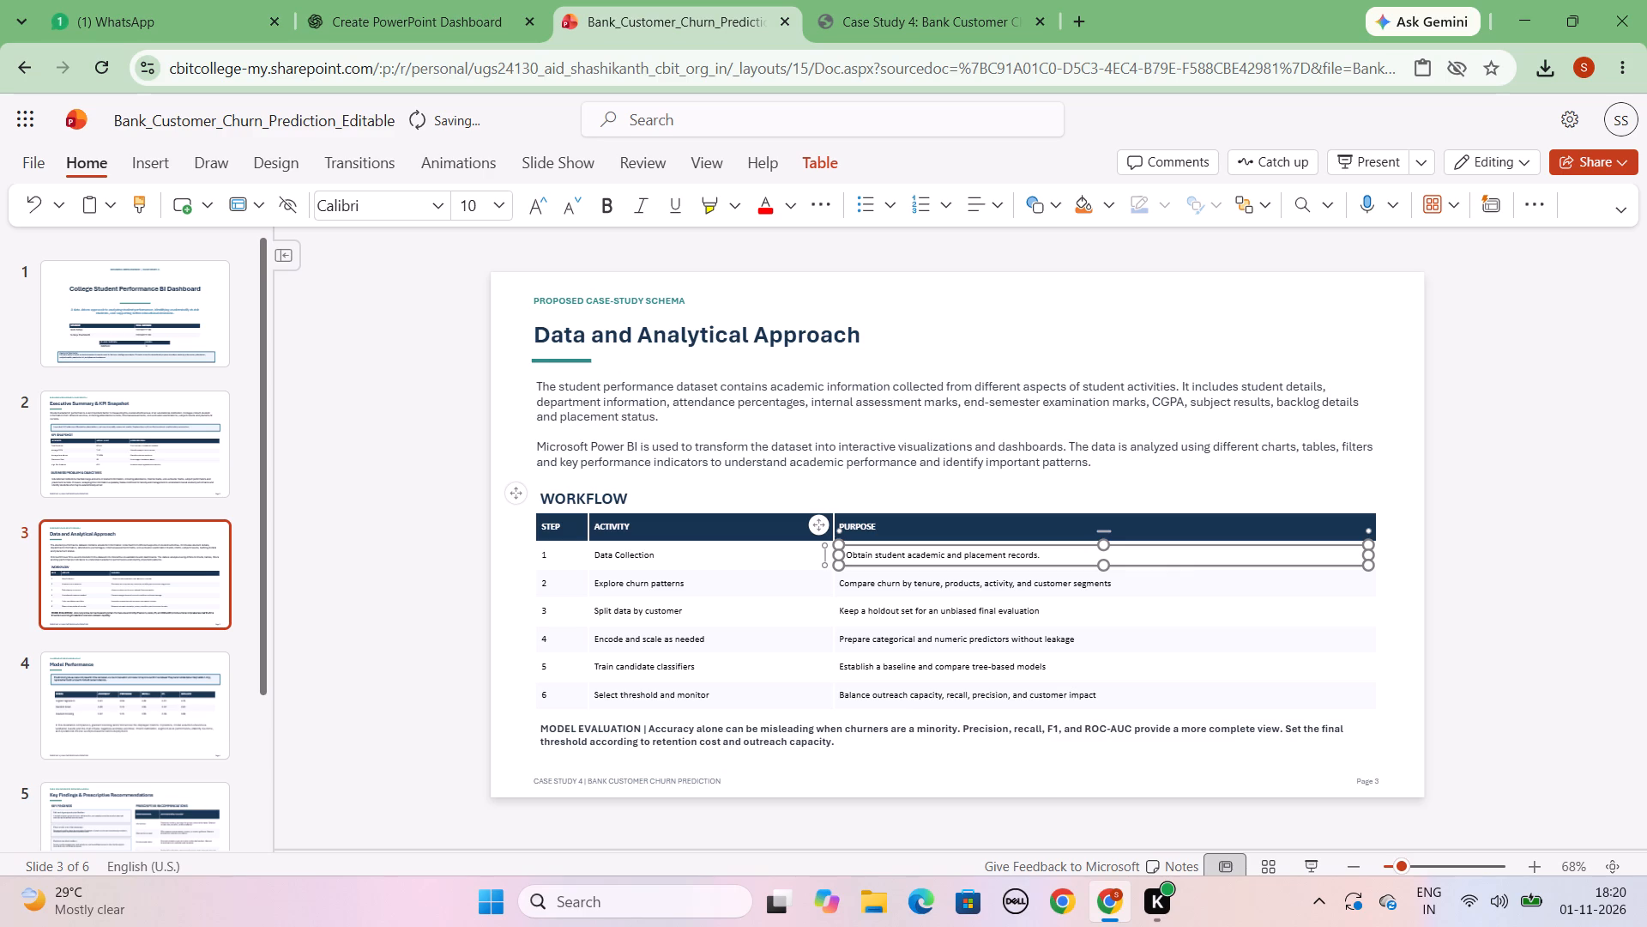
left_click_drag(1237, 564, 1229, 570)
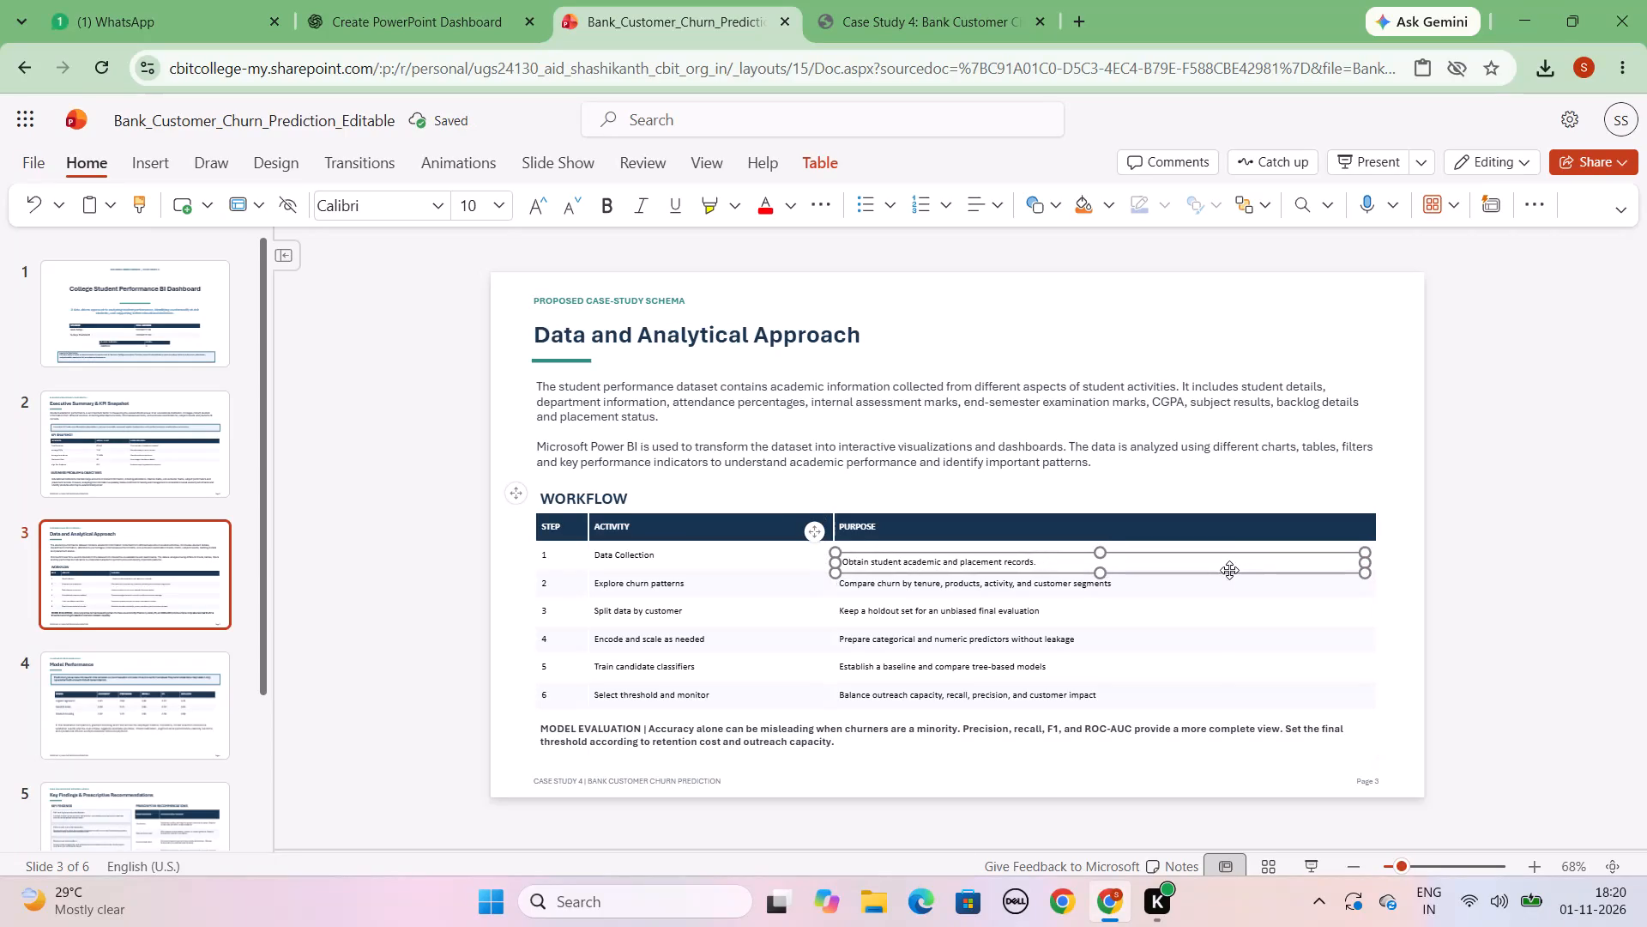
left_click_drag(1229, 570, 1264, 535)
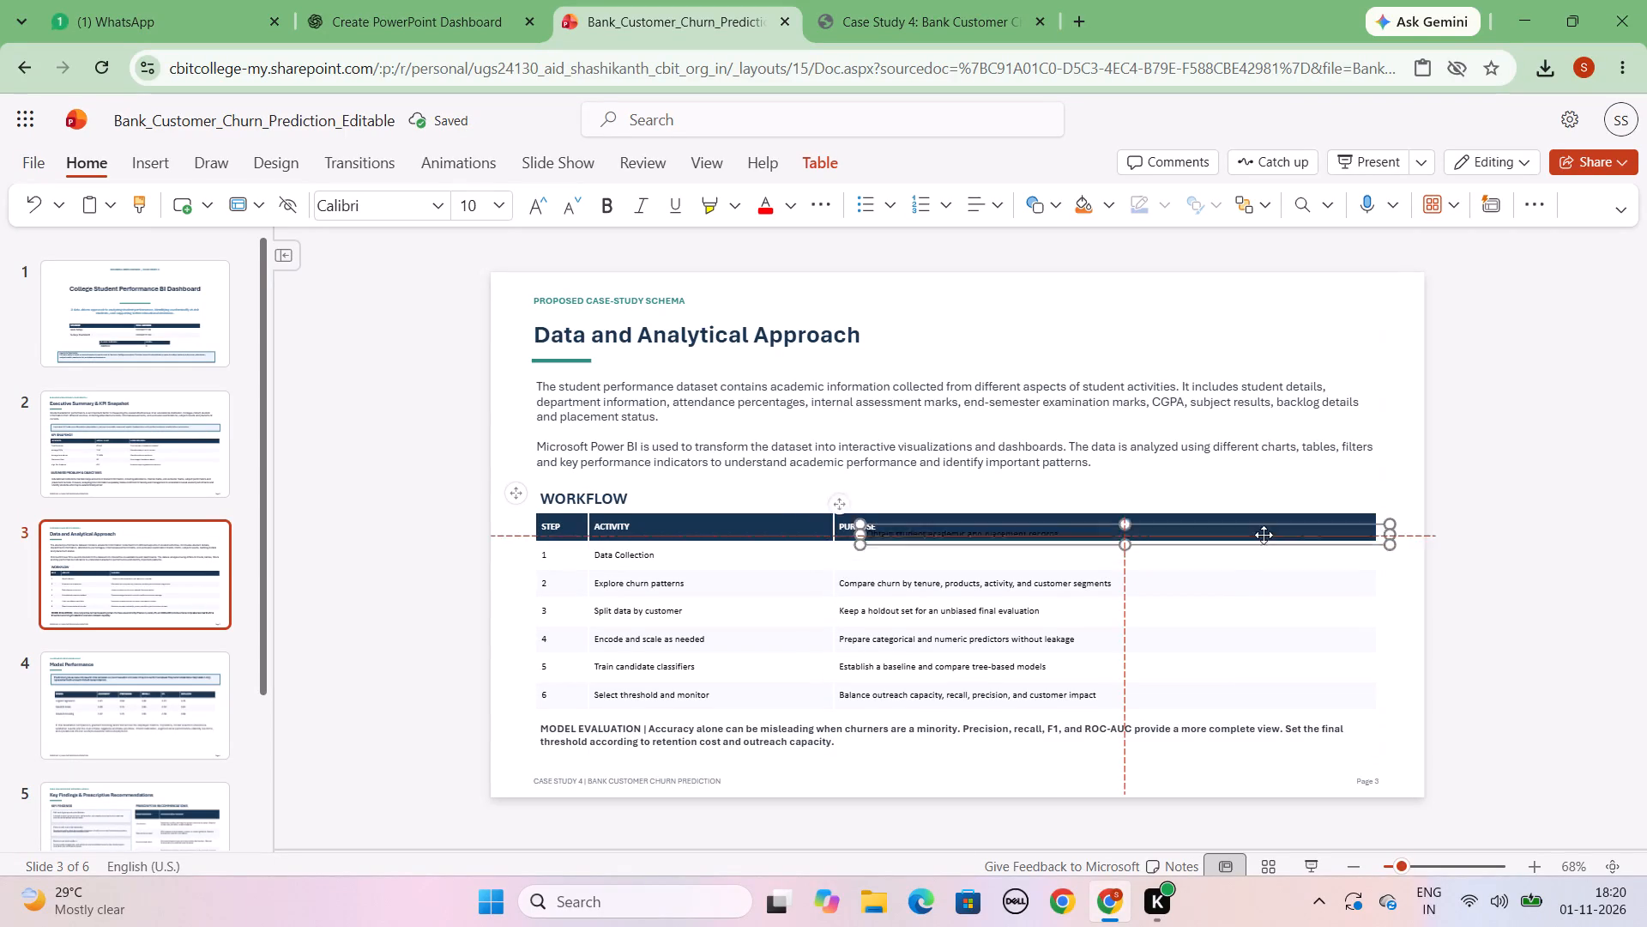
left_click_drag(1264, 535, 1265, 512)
Enter "Obtain student academic and placement records." in the step 1 Purpose cell of the Workflow table.
left_click(887, 557)
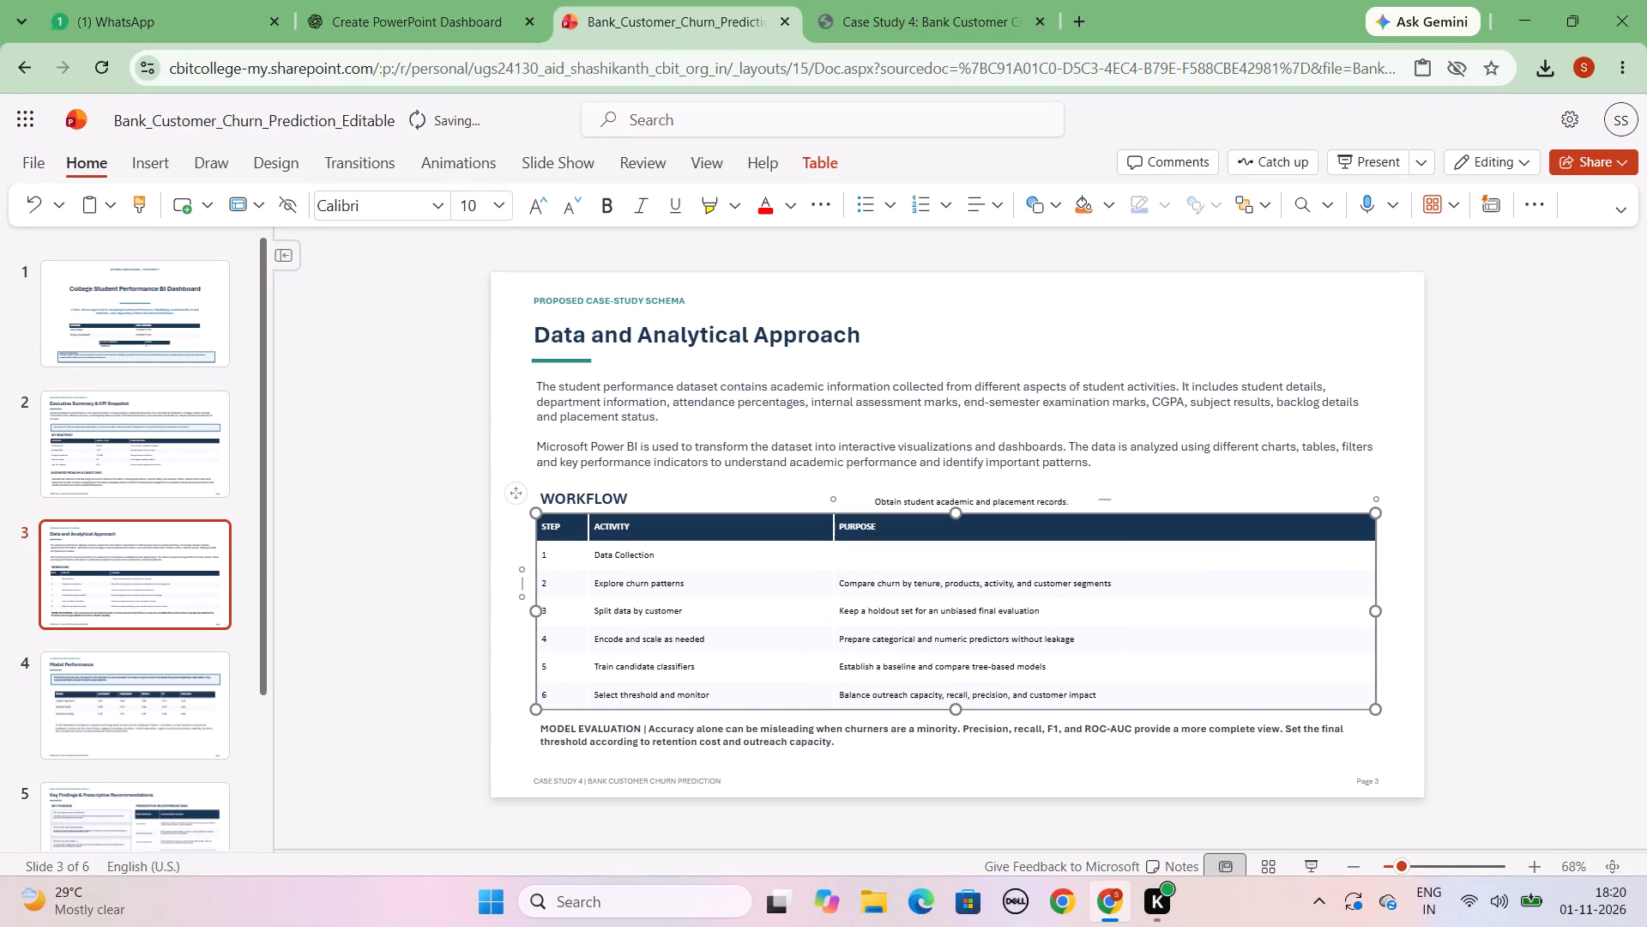
type("Obtain")
key("space")
type("student")
key("space")
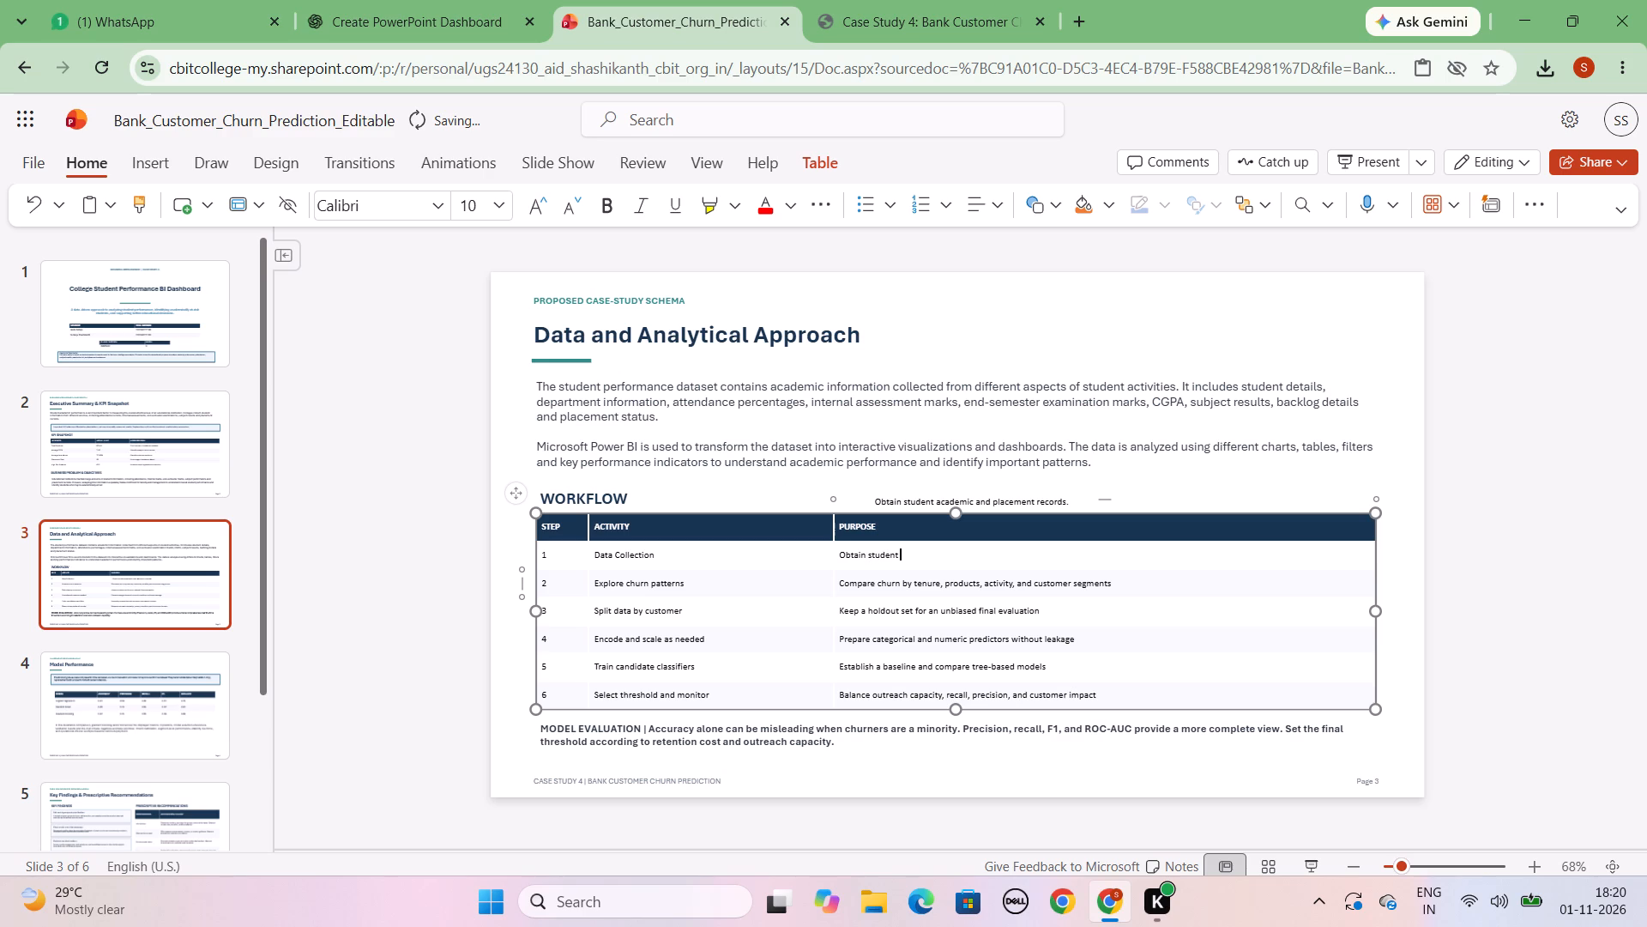
type("academic")
key("space")
type("and placement")
key("space")
type("recor")
type("ds.")
Delete the leftover pasted "Obtain student academic and placement records." table above the Workflow table's header row.
left_click(1044, 504)
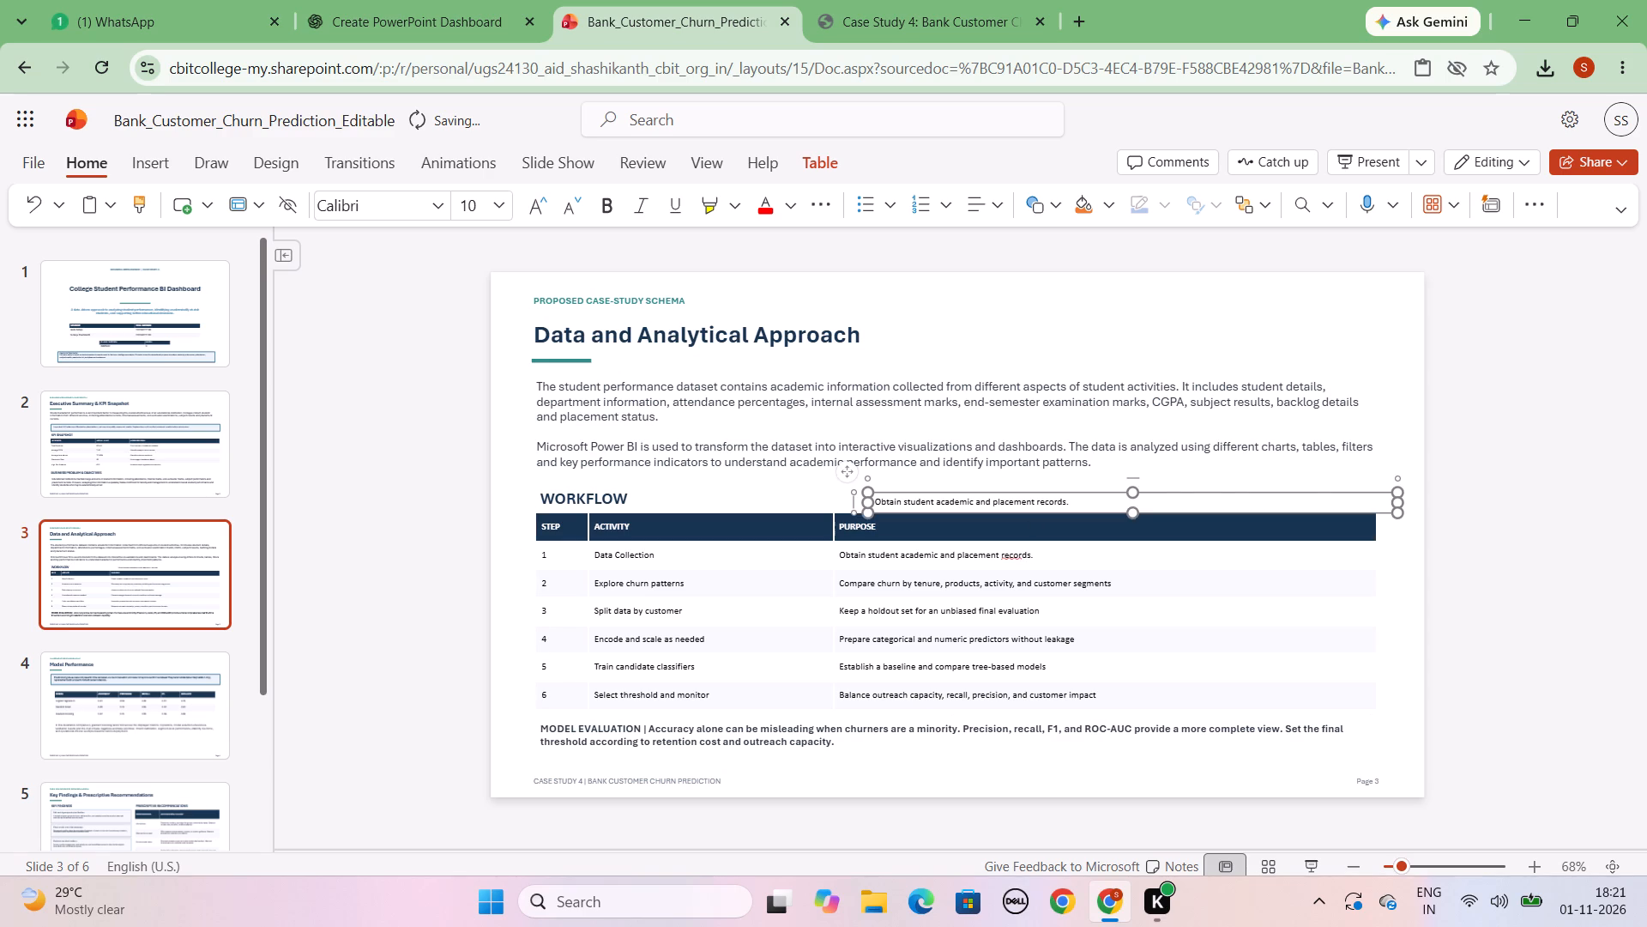
right_click(1060, 506)
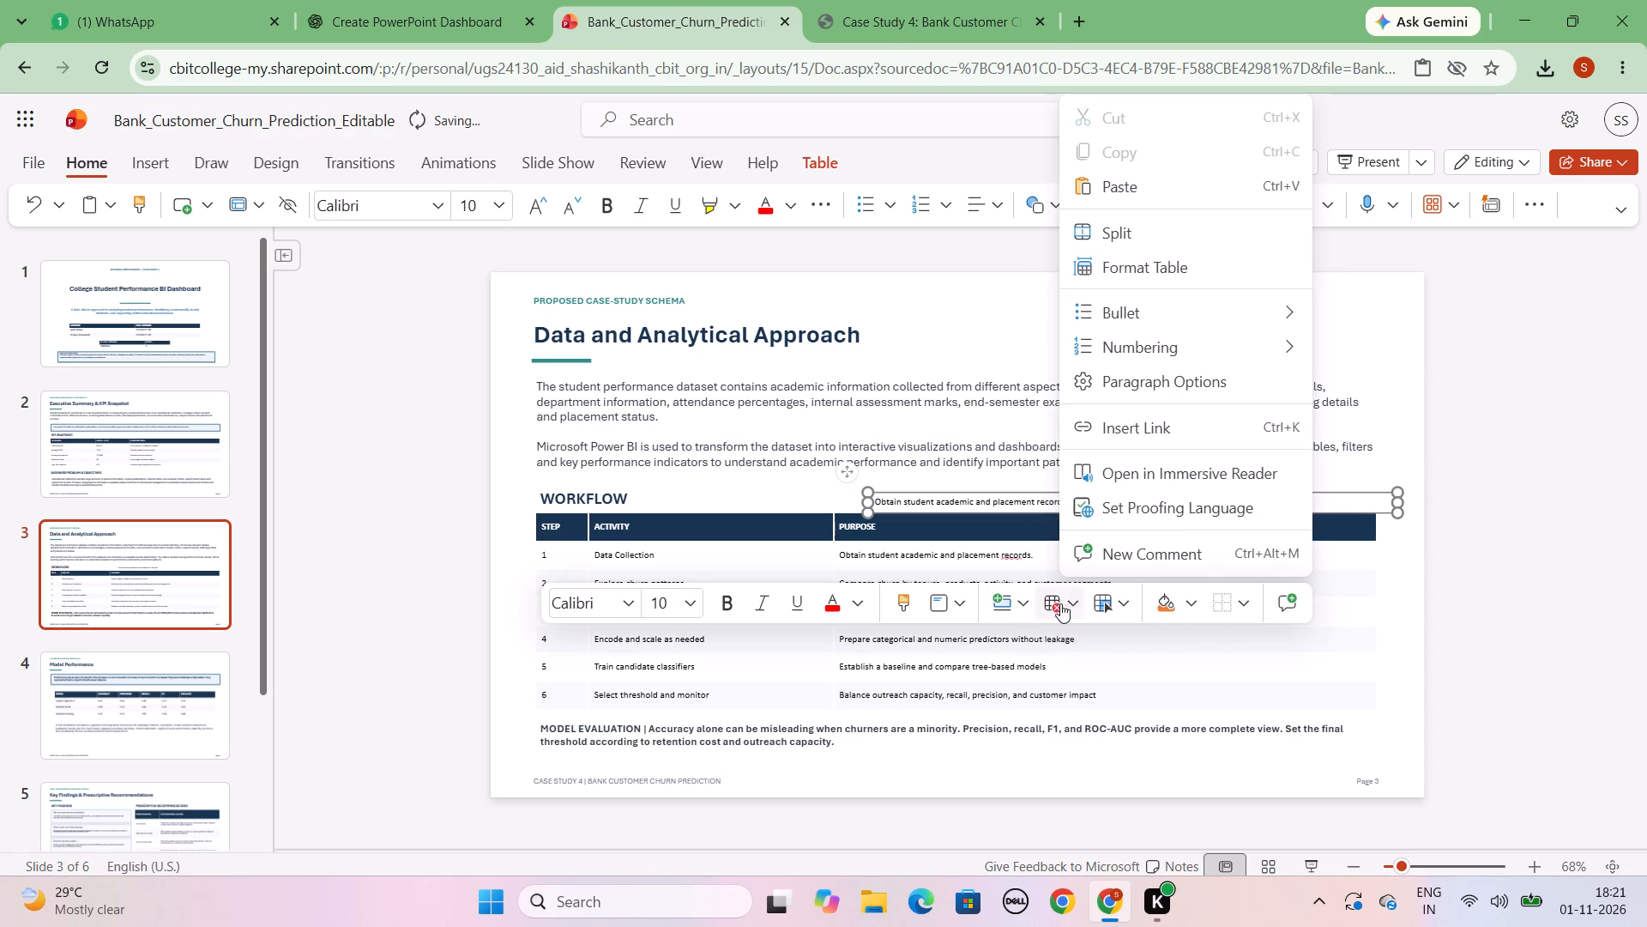
left_click(1055, 605)
left_click(1149, 670)
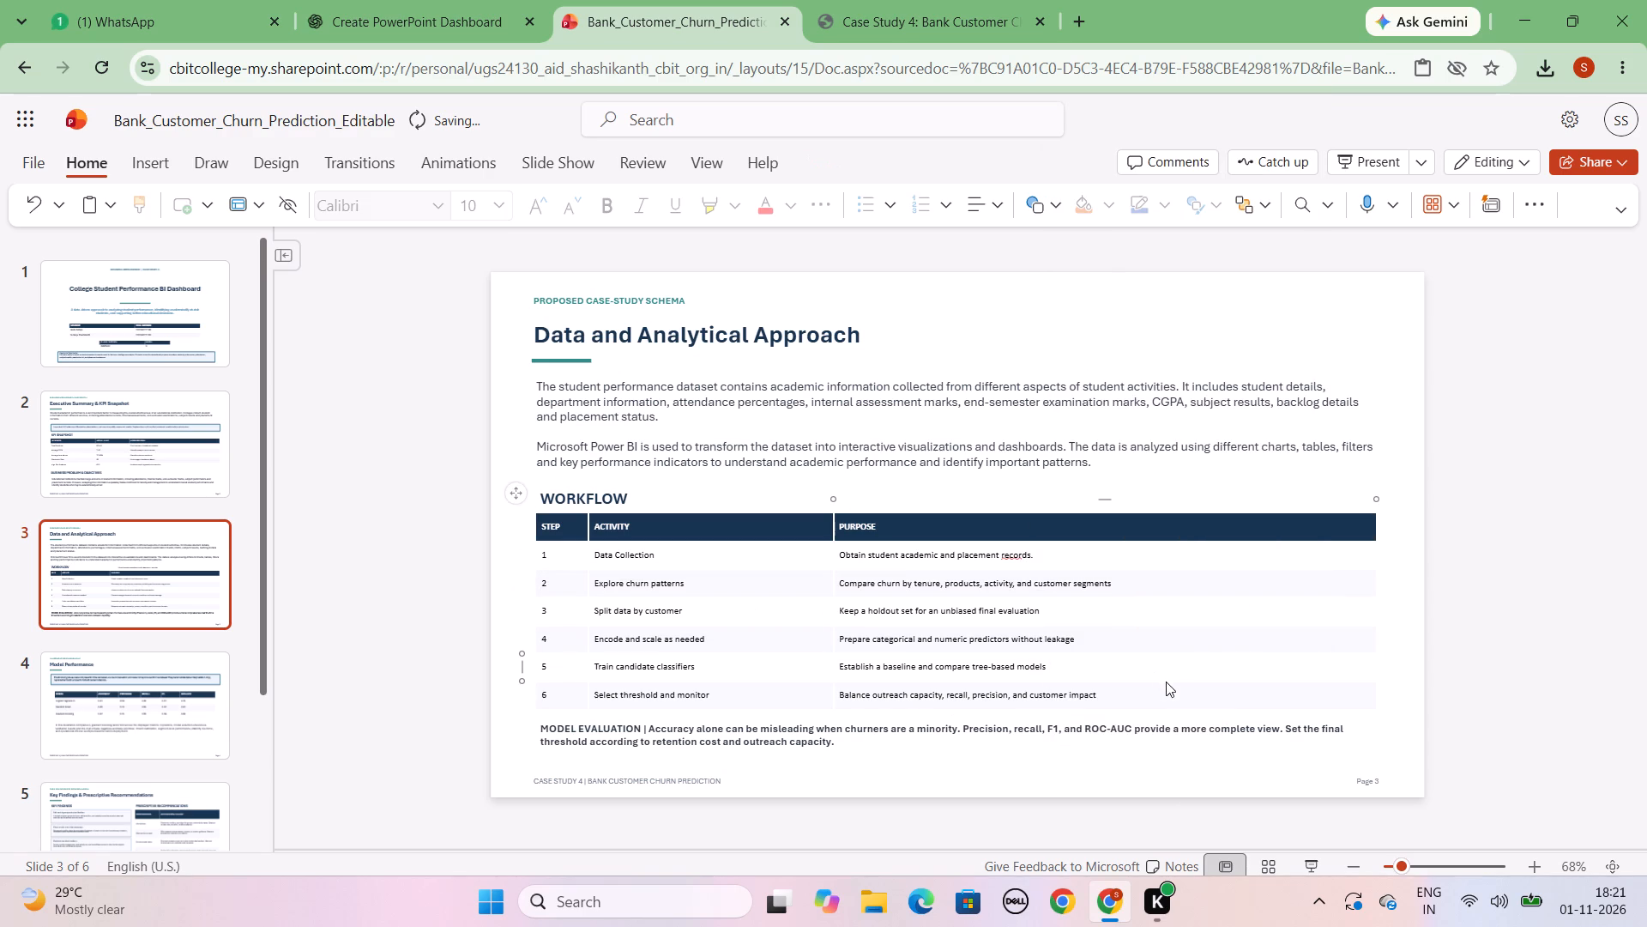
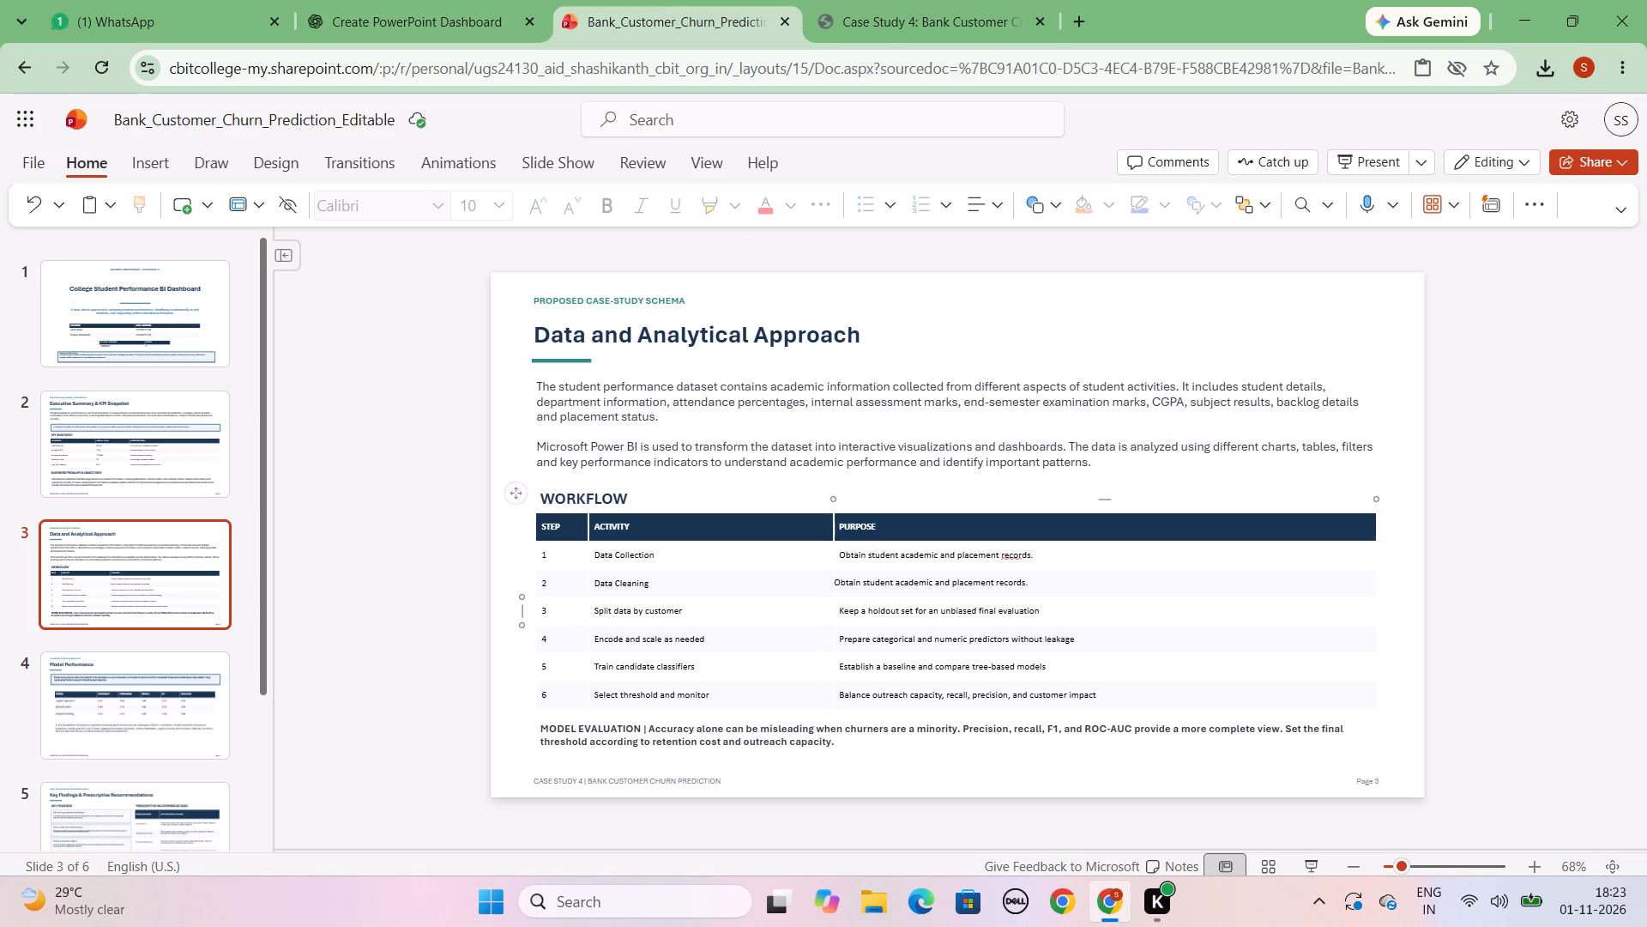
Resize the pasted step 2 table from its left edge so its text aligns horizontally with the Purpose column entries.
left_click(1047, 598)
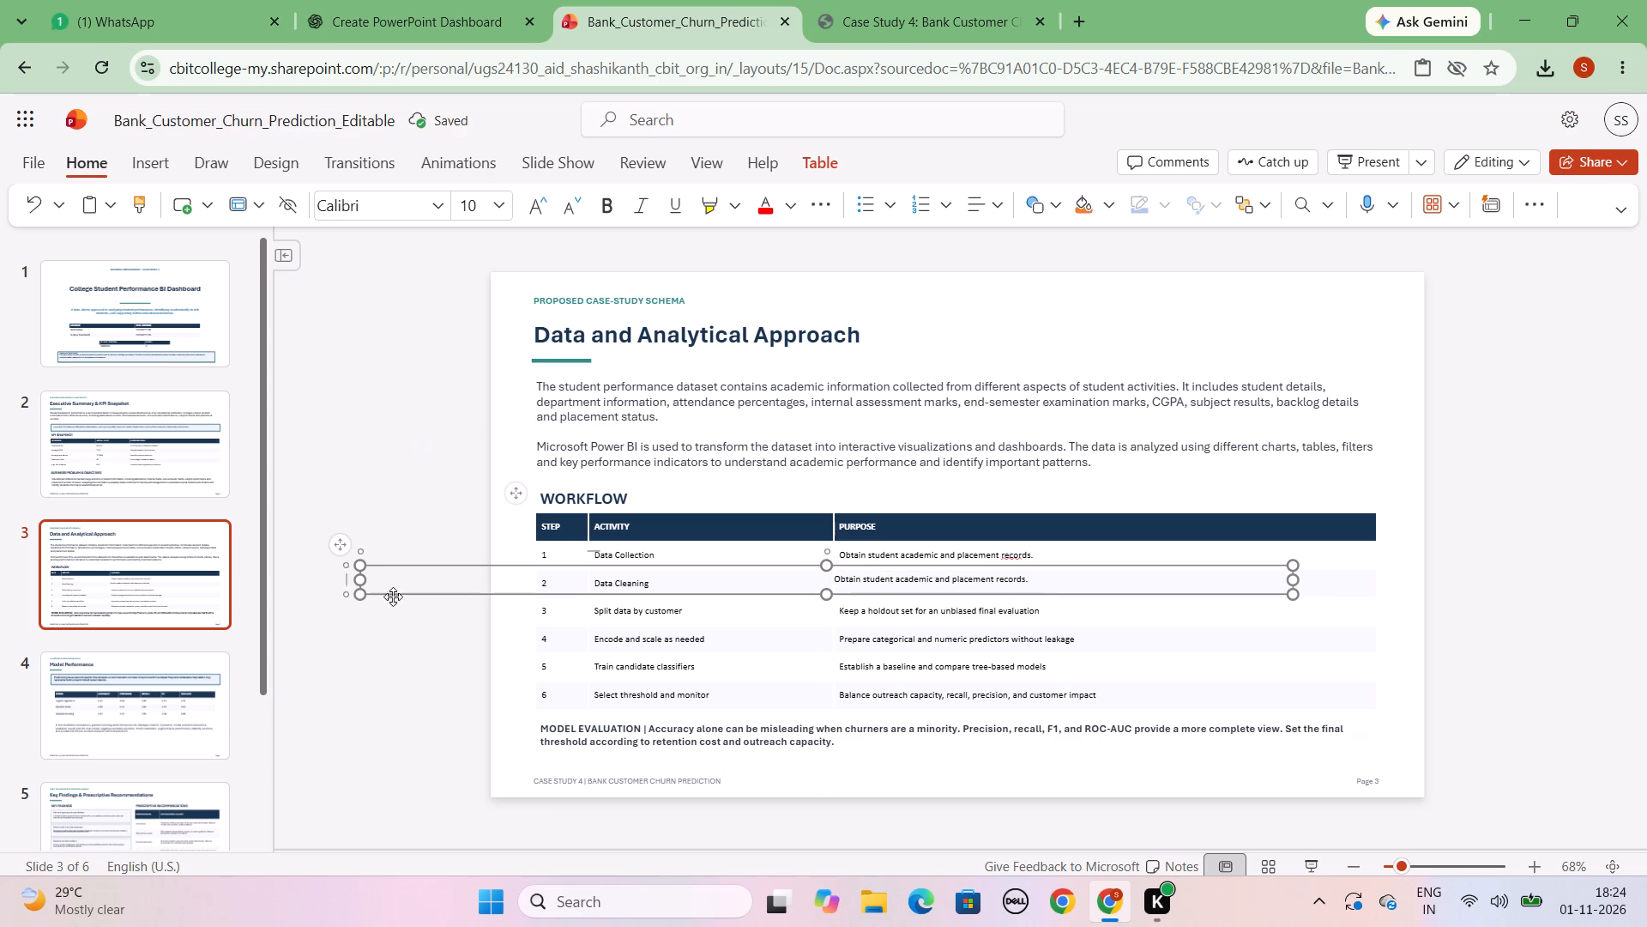
left_click_drag(366, 577, 382, 575)
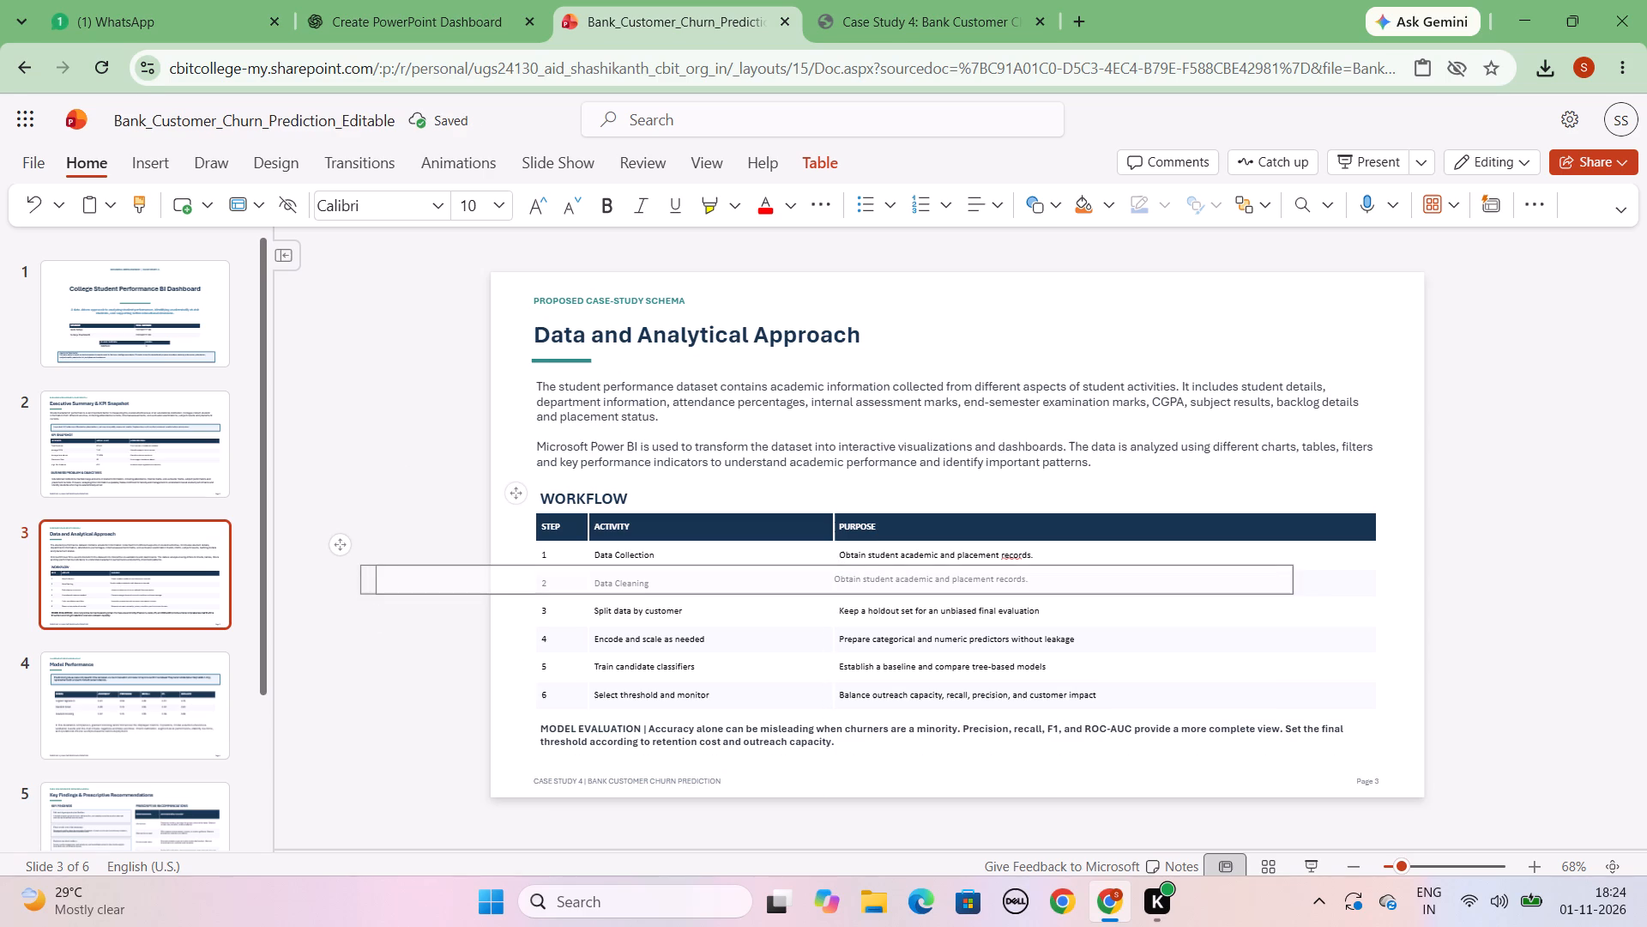
left_click_drag(382, 575, 385, 575)
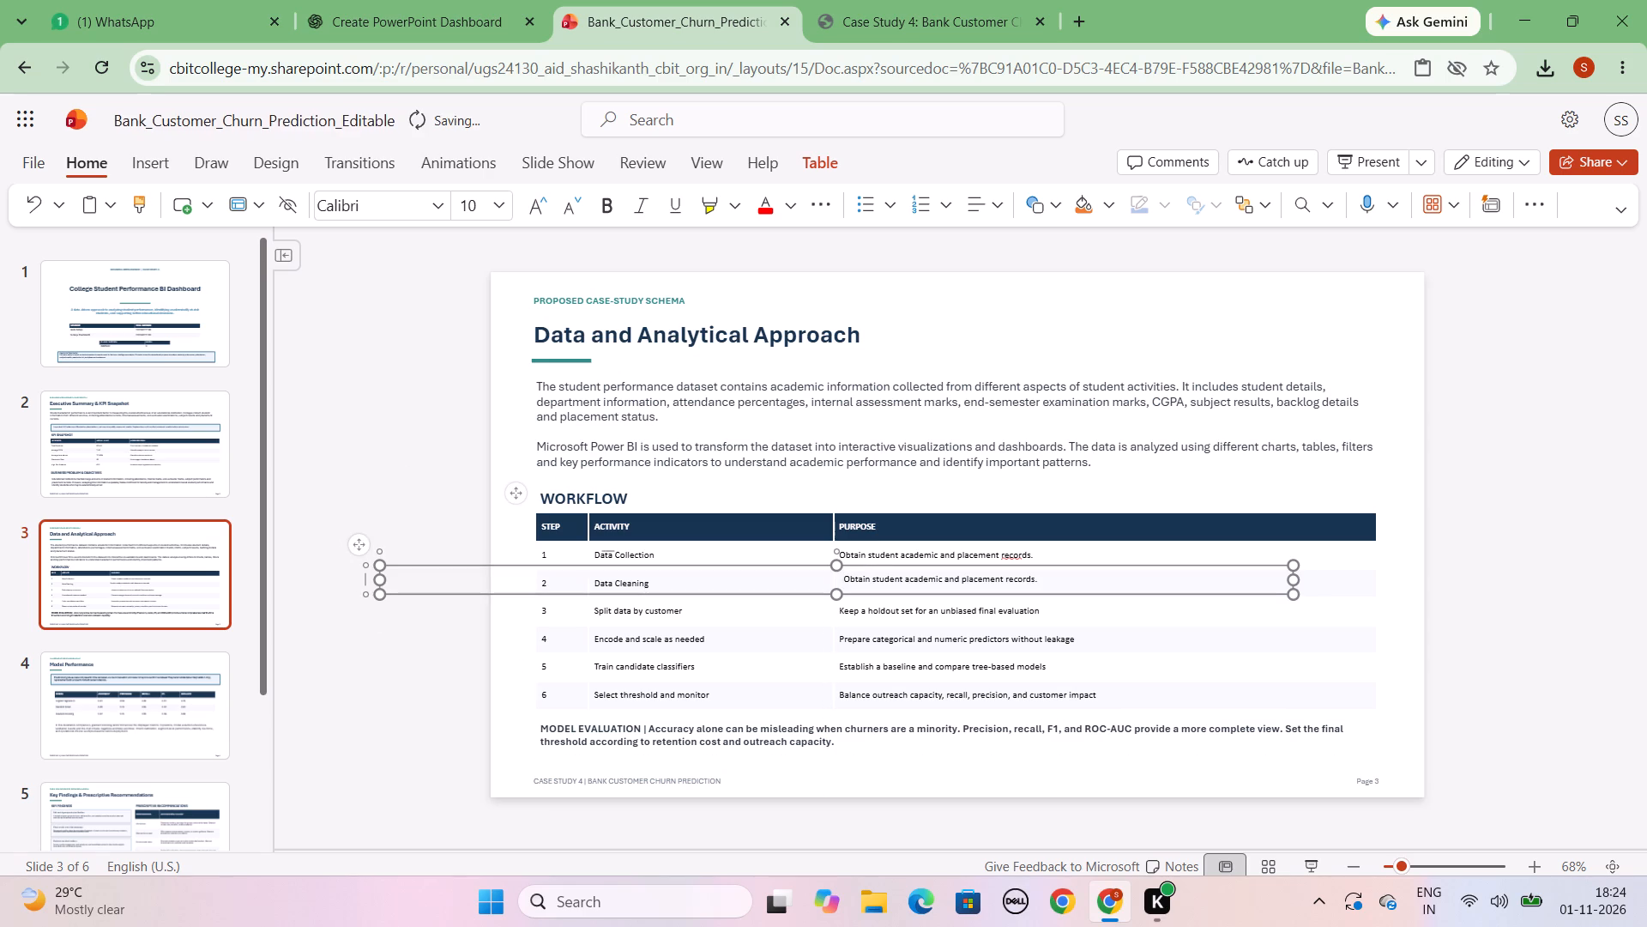
left_click(379, 580)
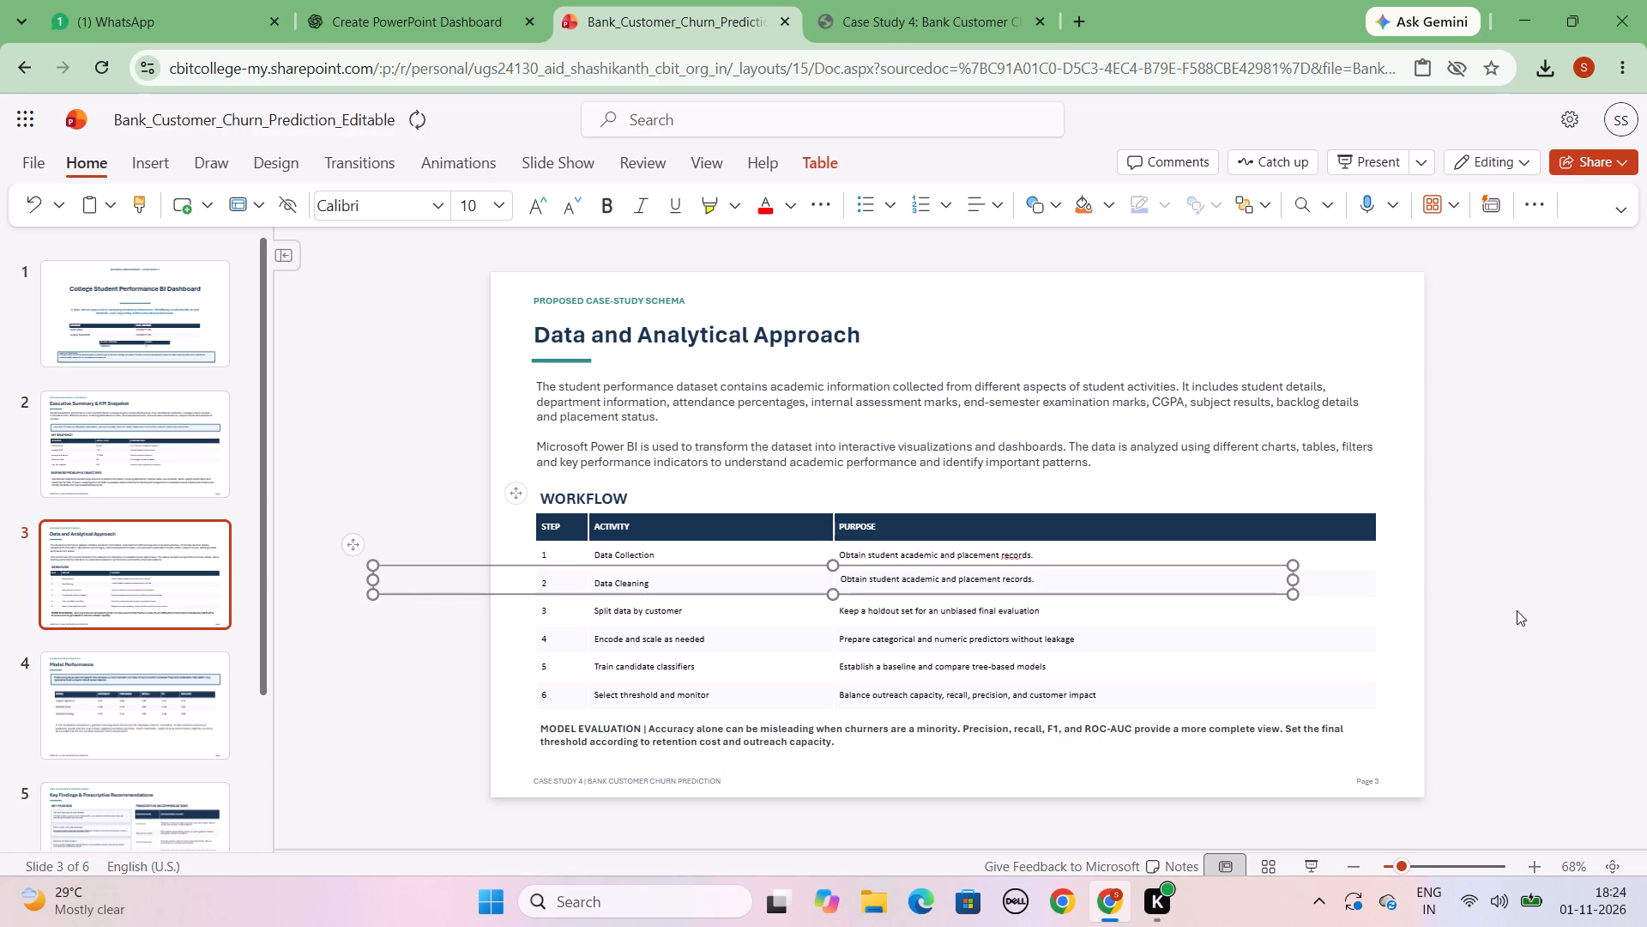
left_click(1622, 574)
left_click(842, 581)
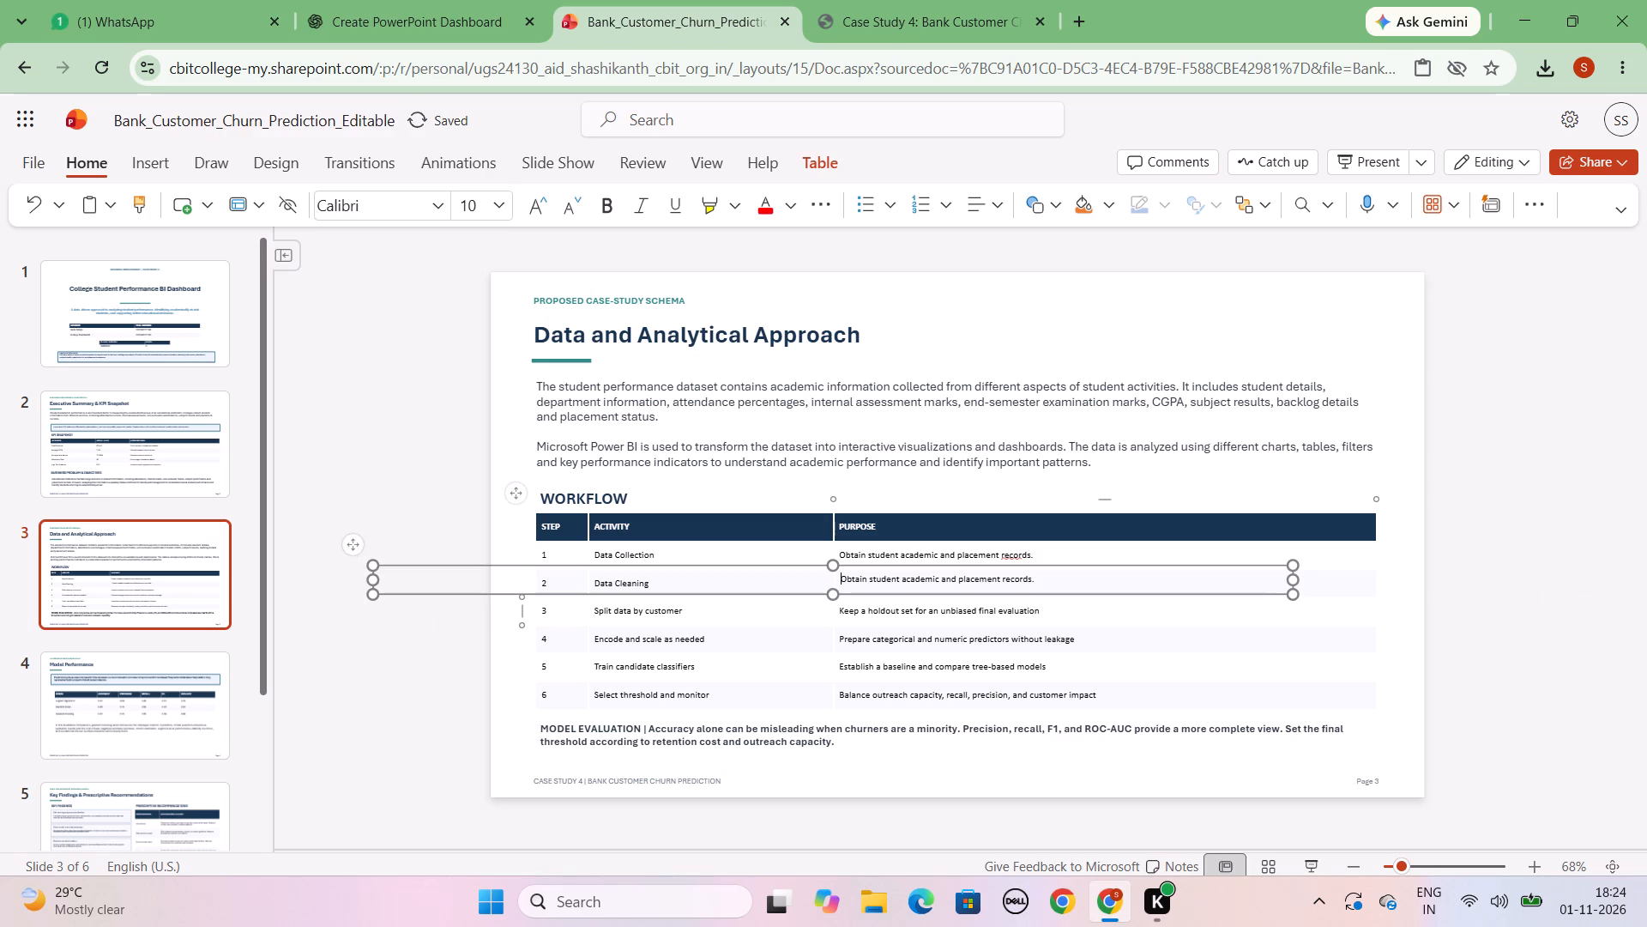
key("BackSpace")
left_click(1614, 688)
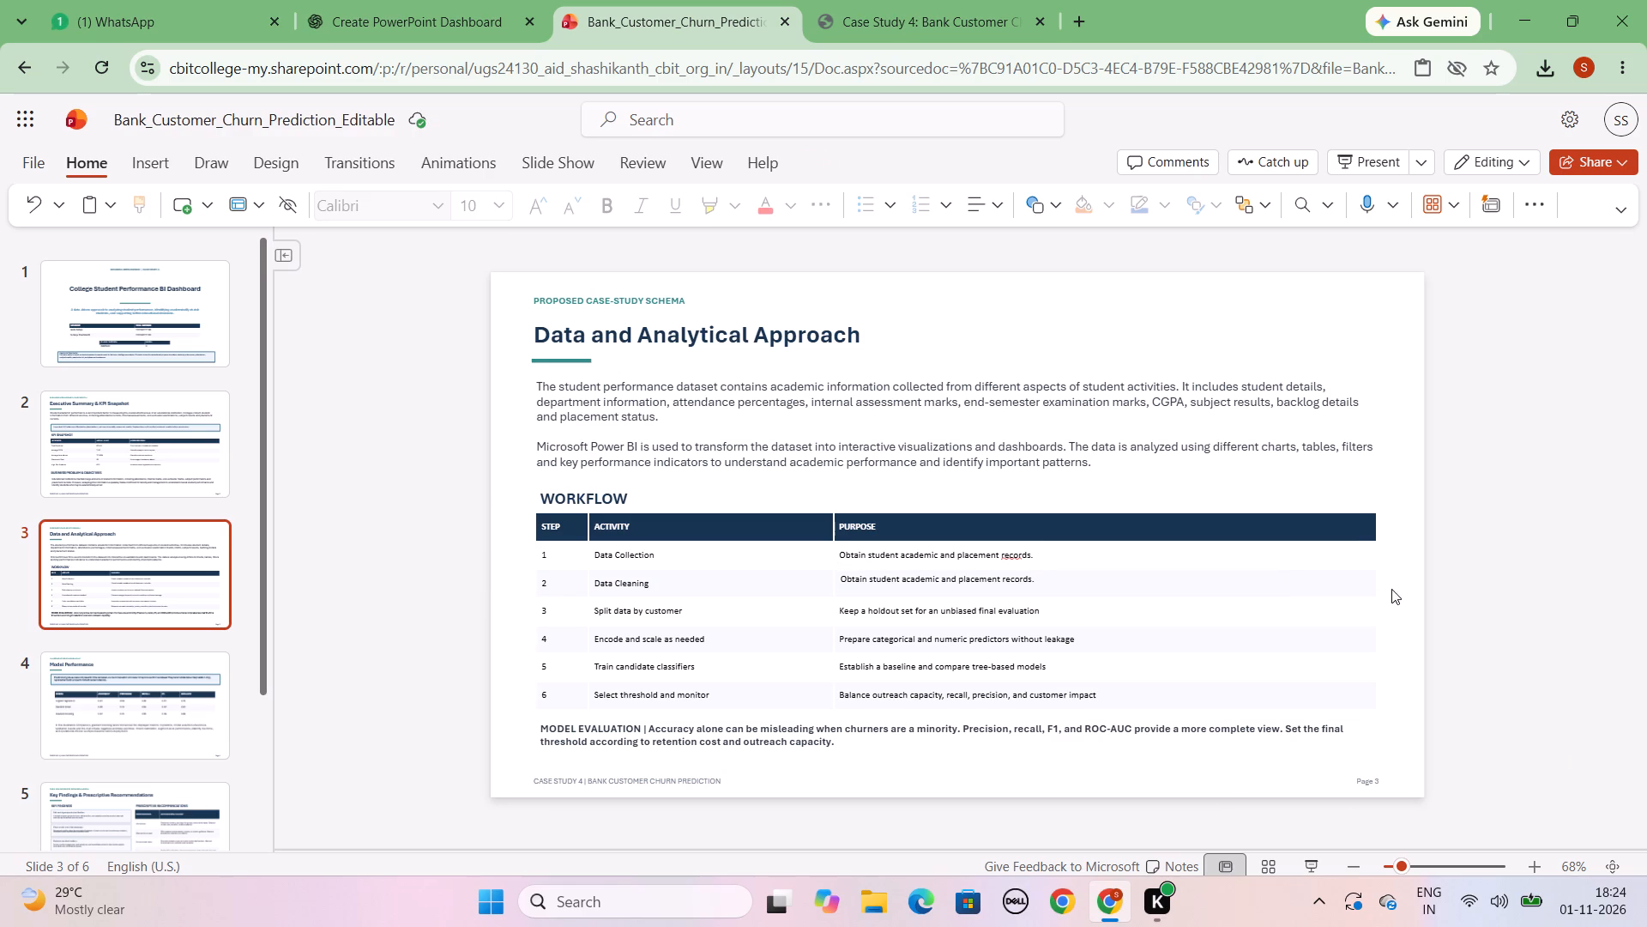
Increase the height of the pasted step 2 table downward so its Purpose text sits level with "Data Cleaning".
scroll(1500, 604, "up", 12, "ctrl")
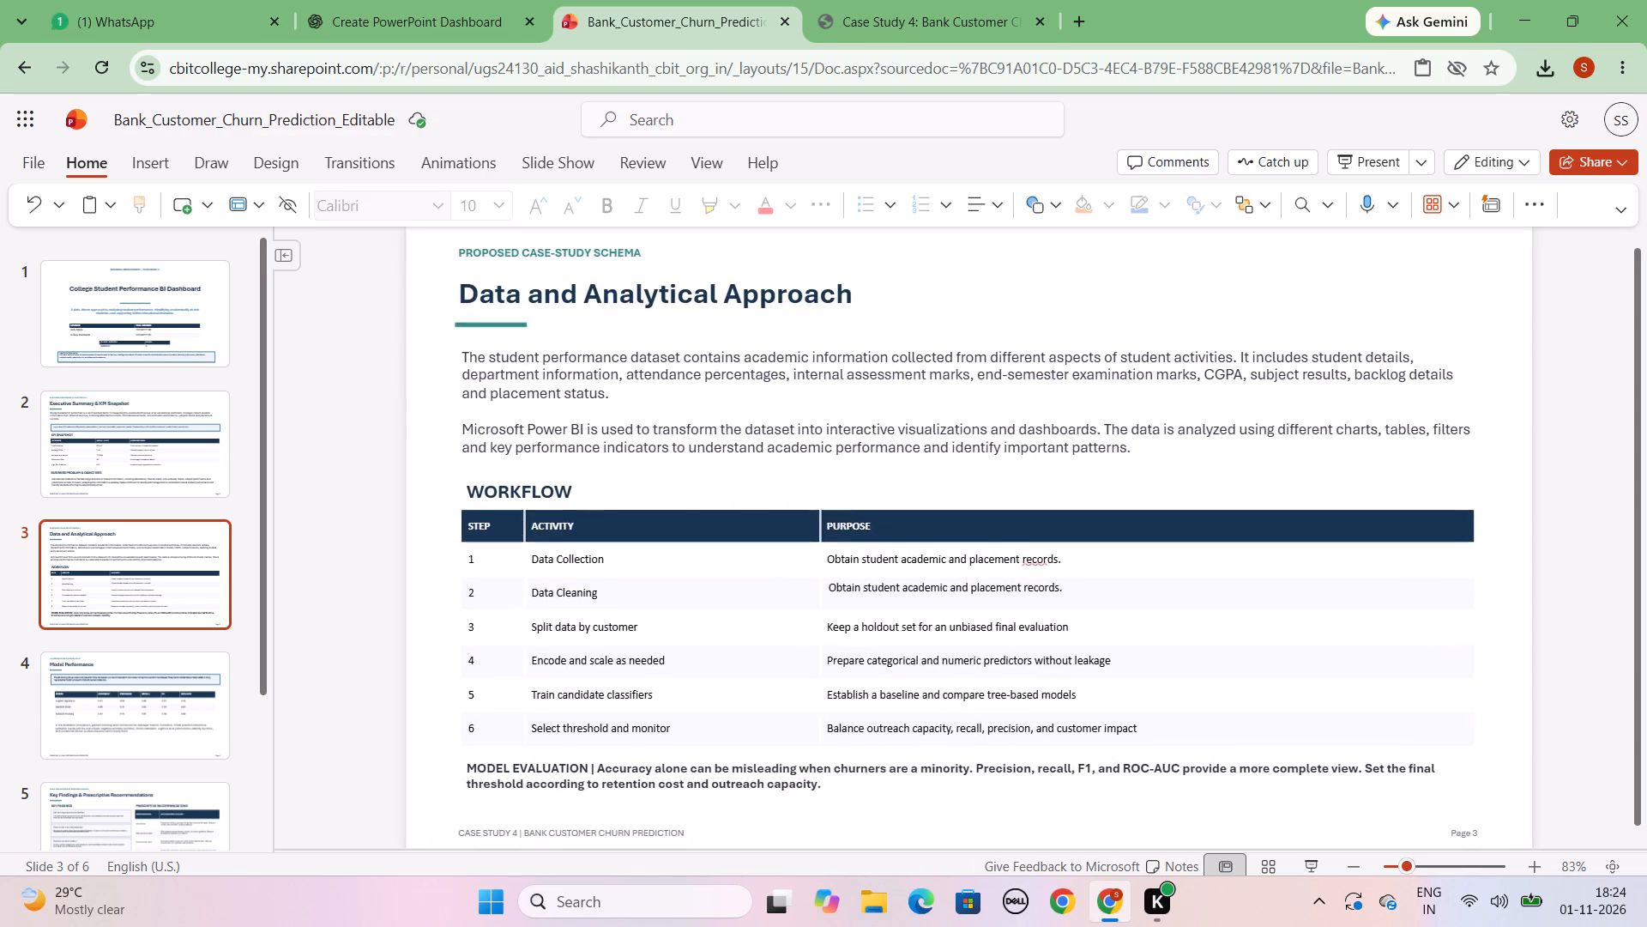
scroll(1526, 614, "up", 6, "ctrl")
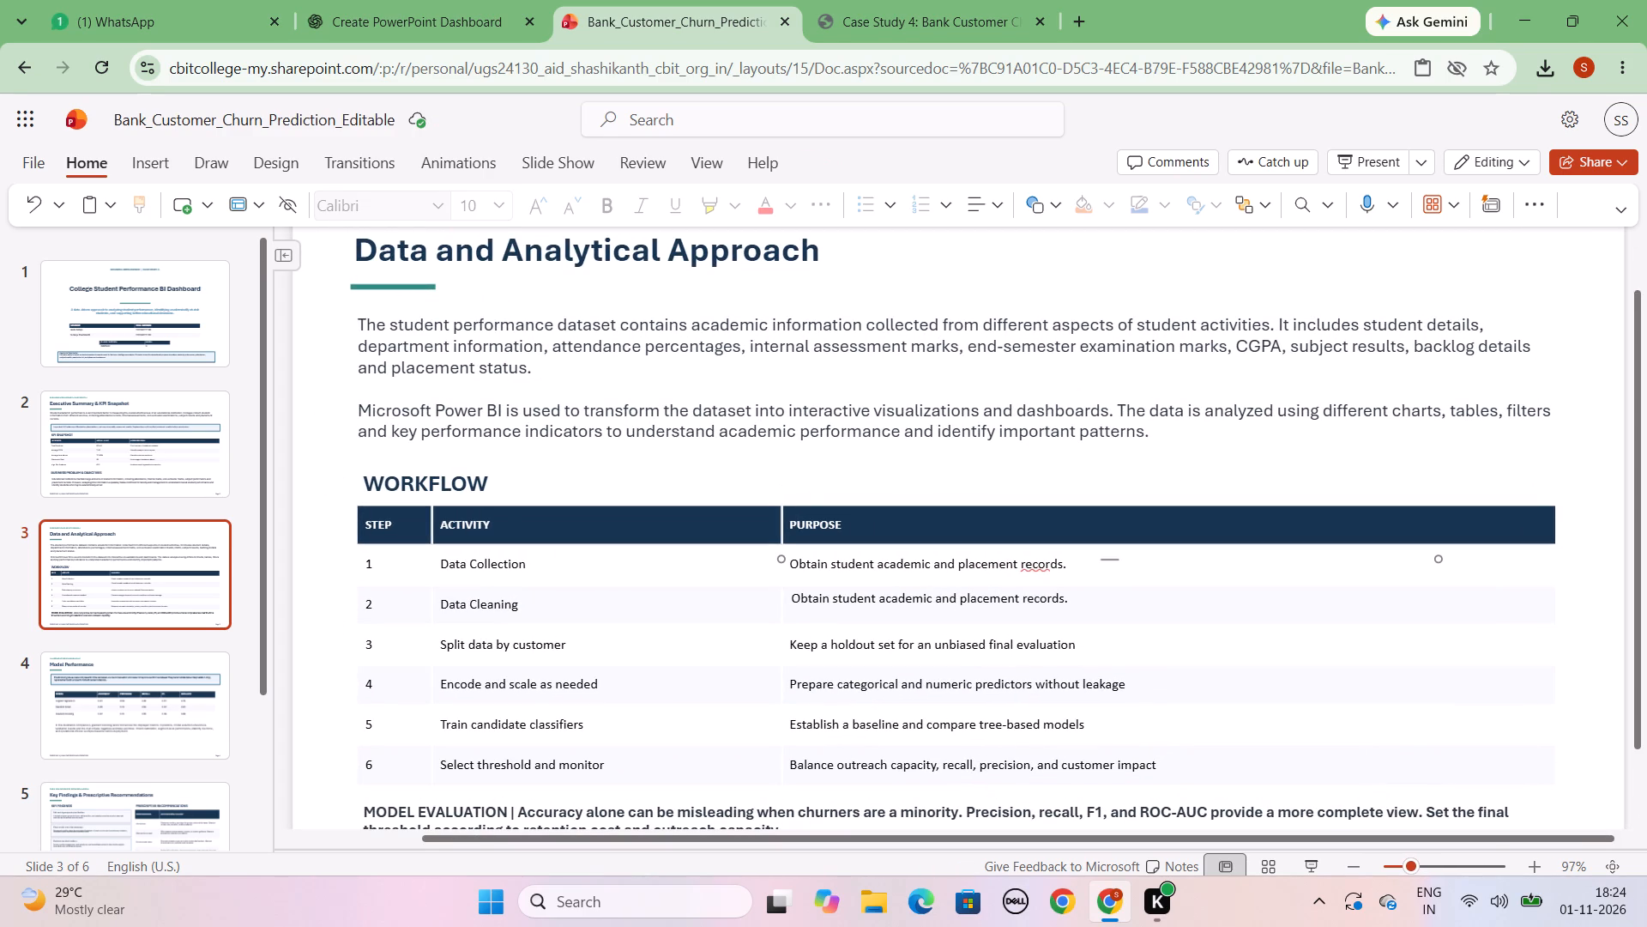
left_click(792, 597)
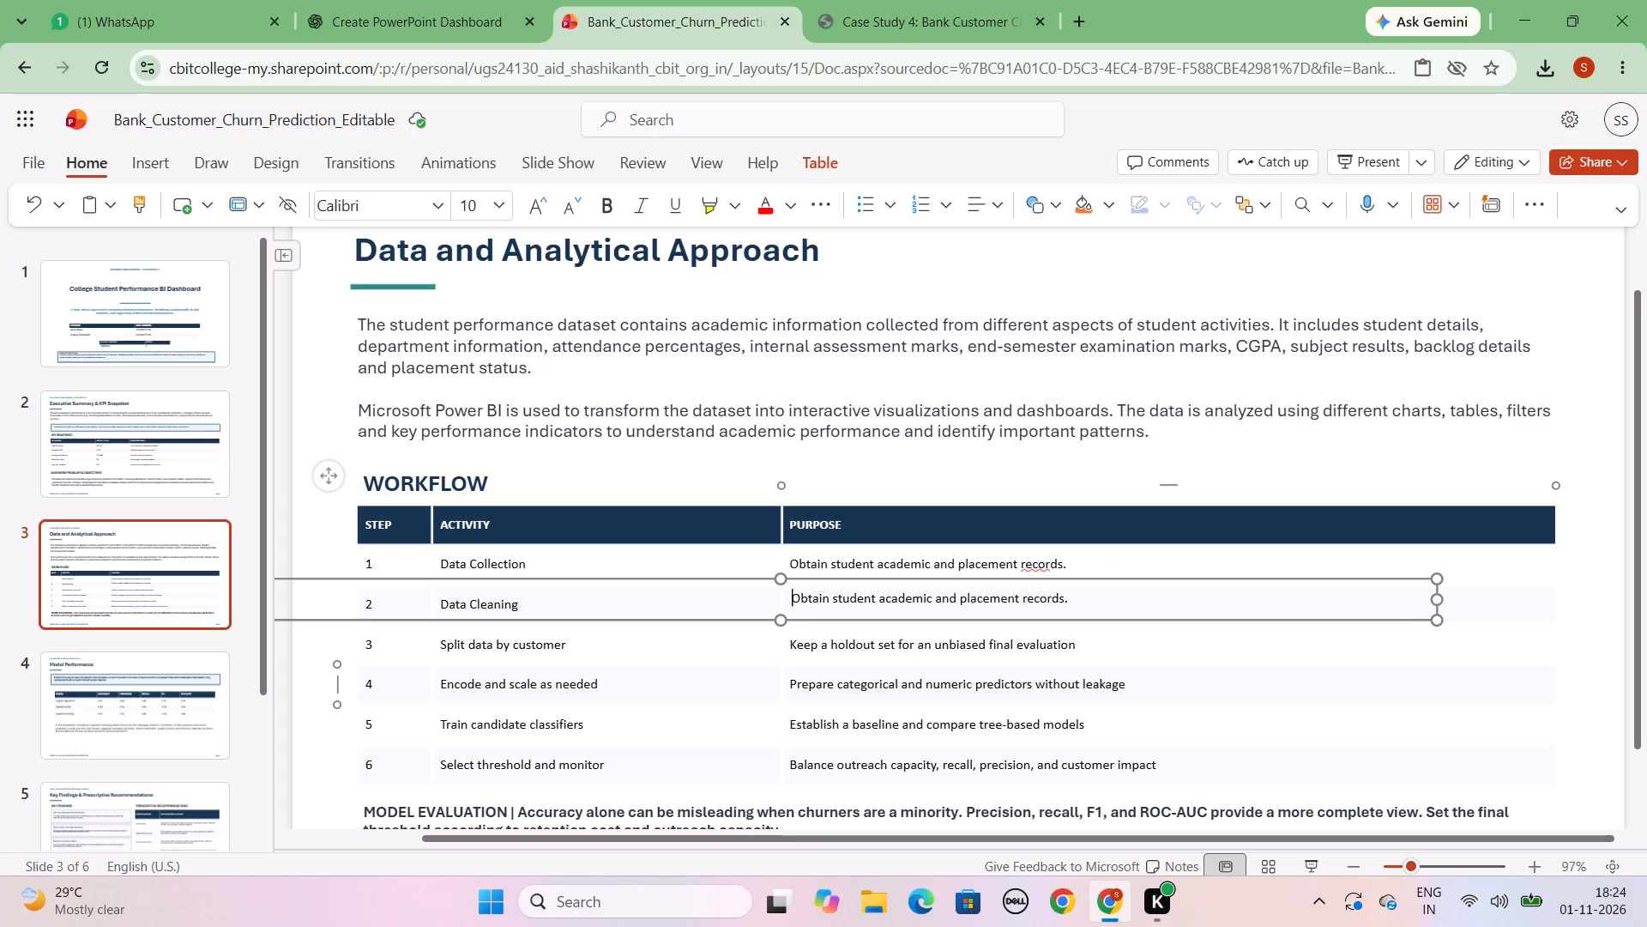
key("Up")
key("Down")
key("Down")
key("Up")
key("Up")
key("Up")
key("Up")
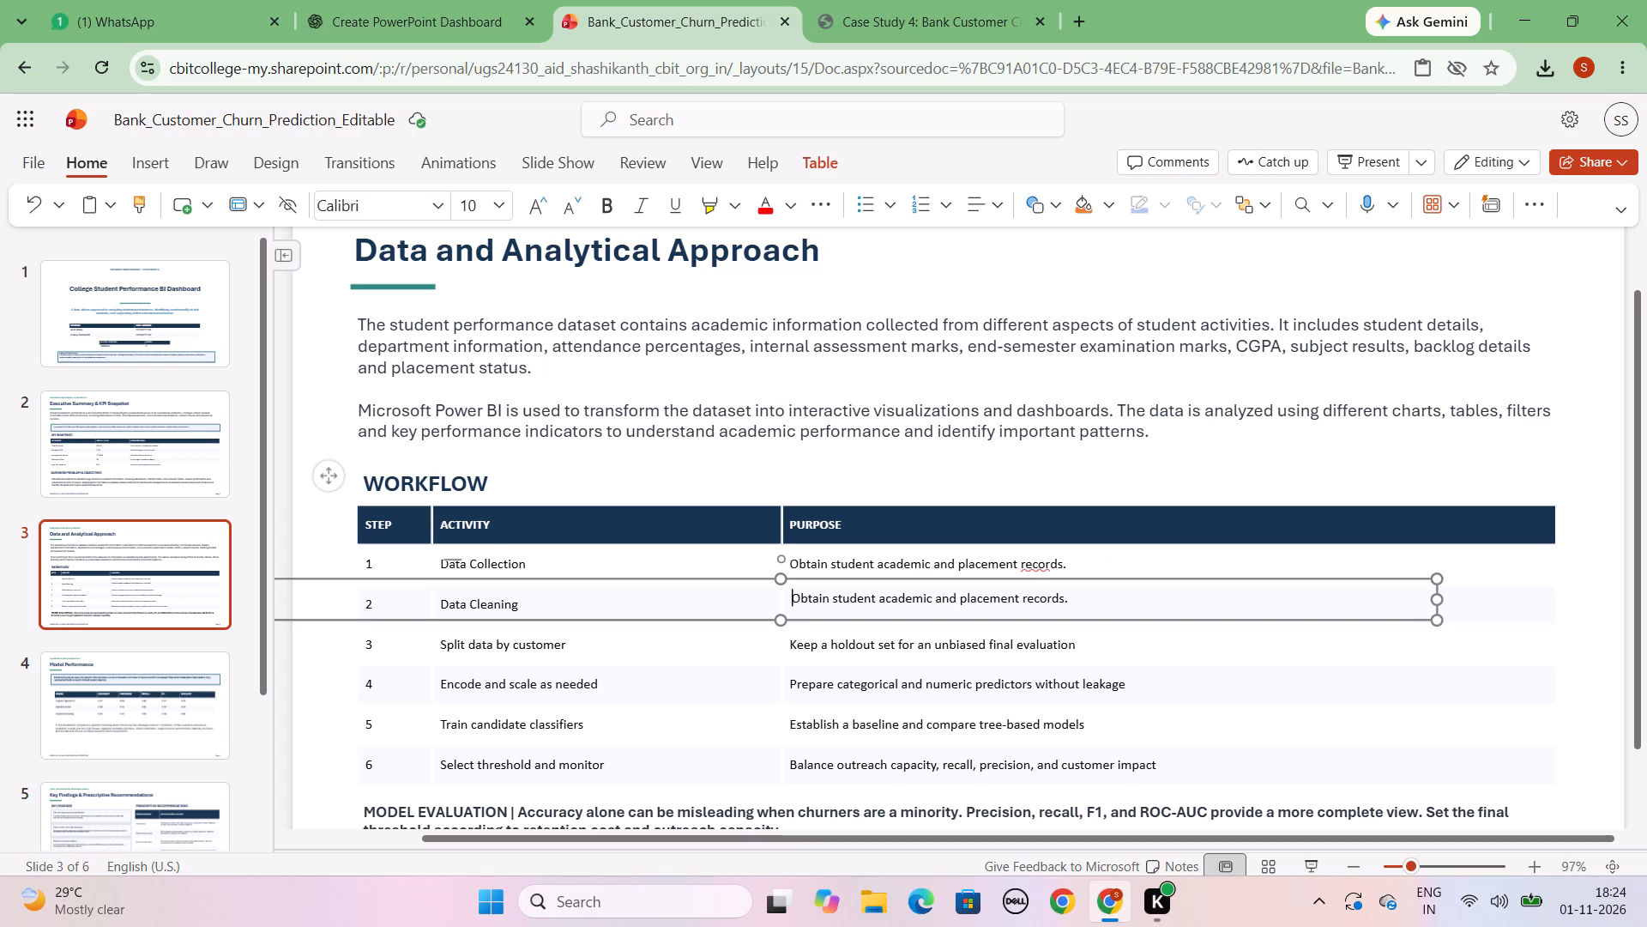
left_click(781, 582)
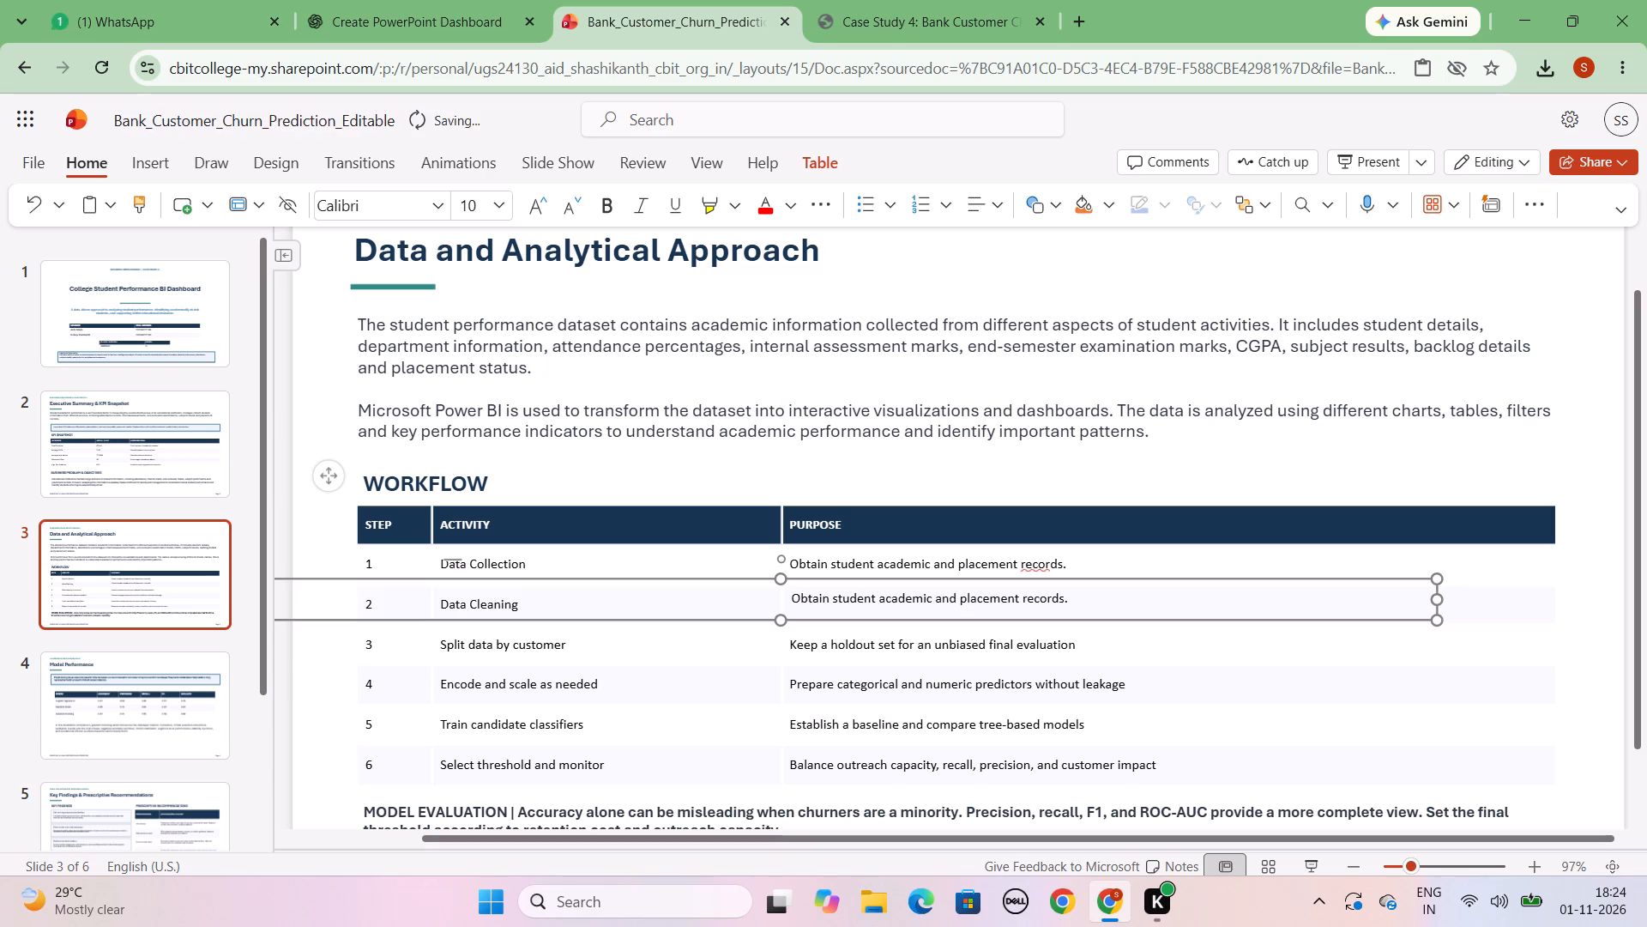
left_click(781, 578)
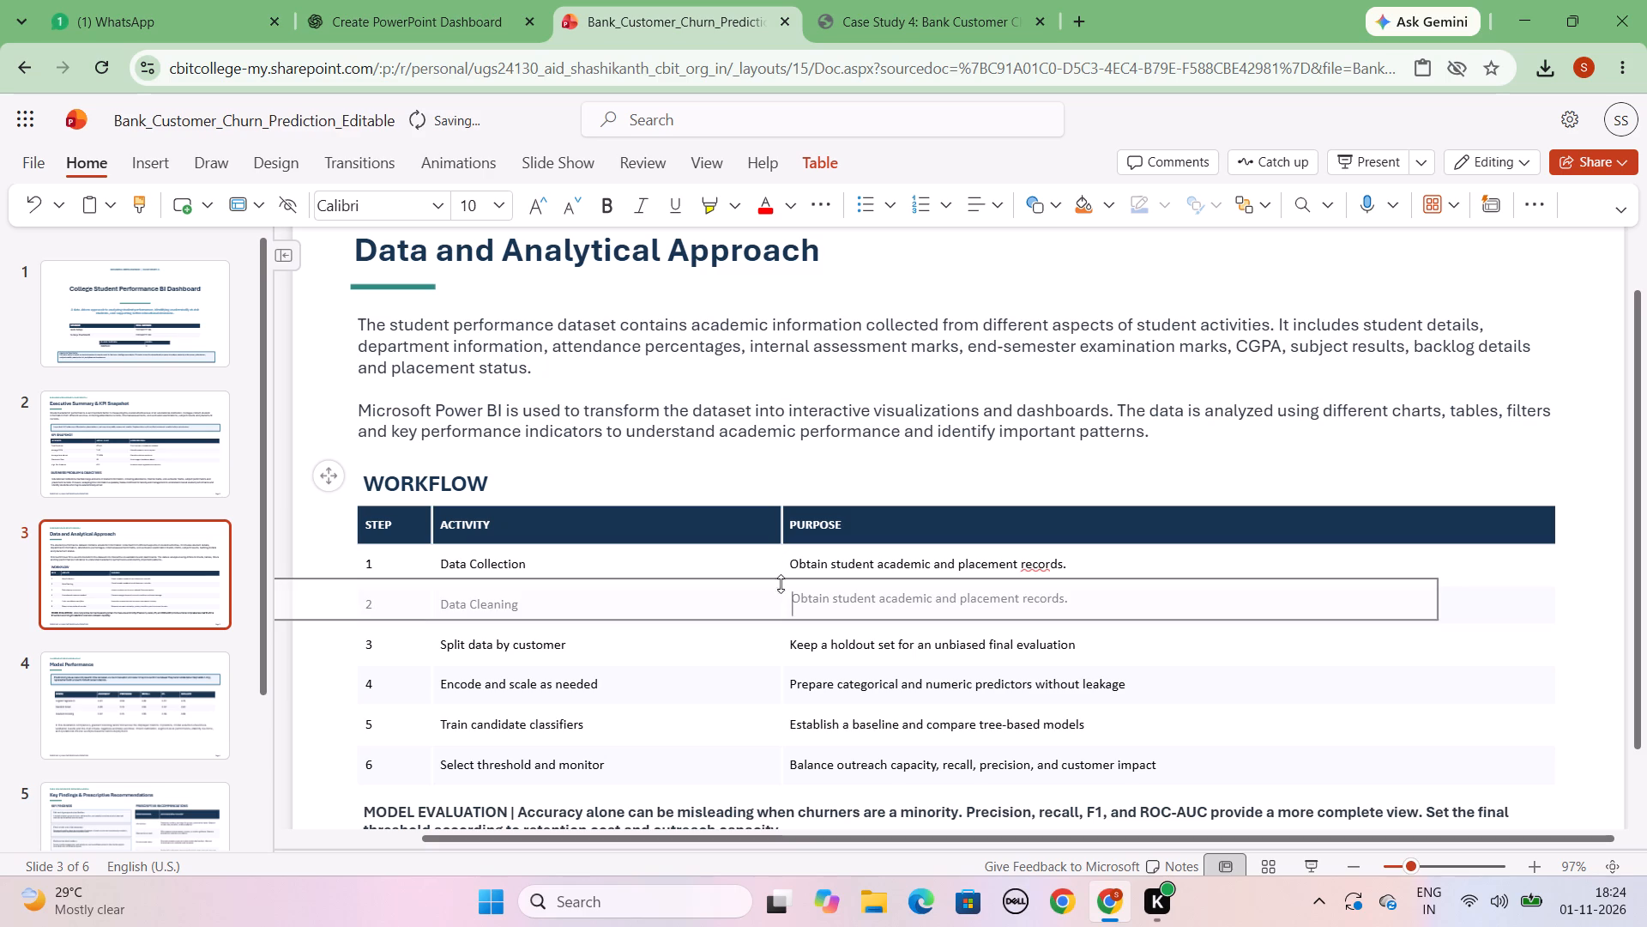
left_click(778, 617)
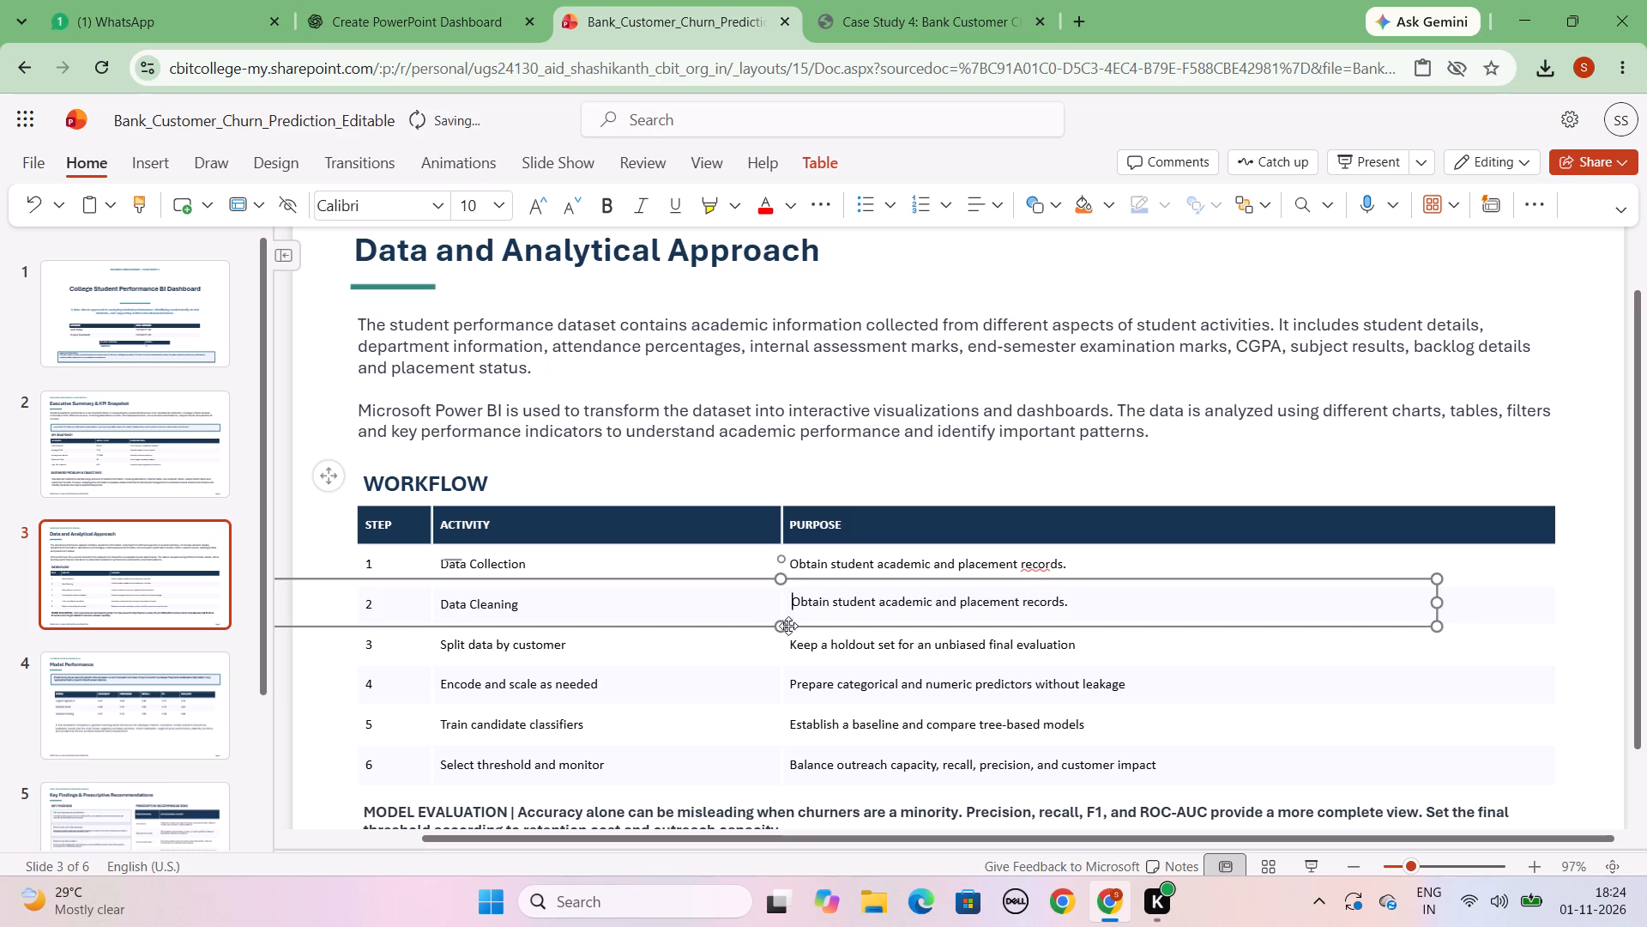
left_click(782, 627)
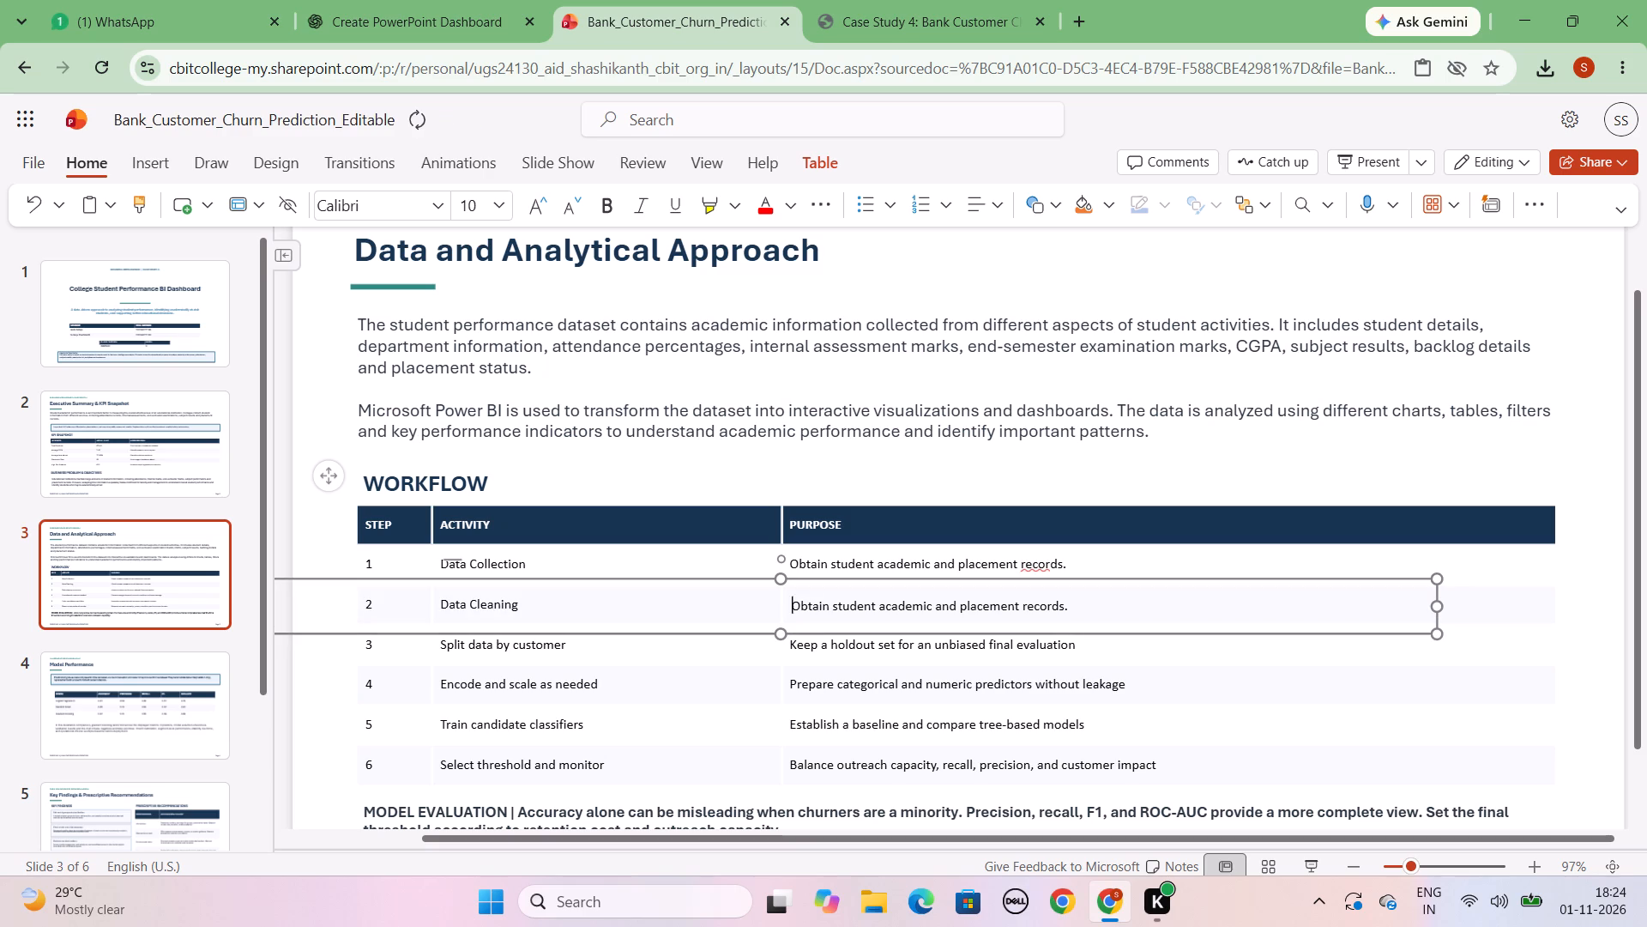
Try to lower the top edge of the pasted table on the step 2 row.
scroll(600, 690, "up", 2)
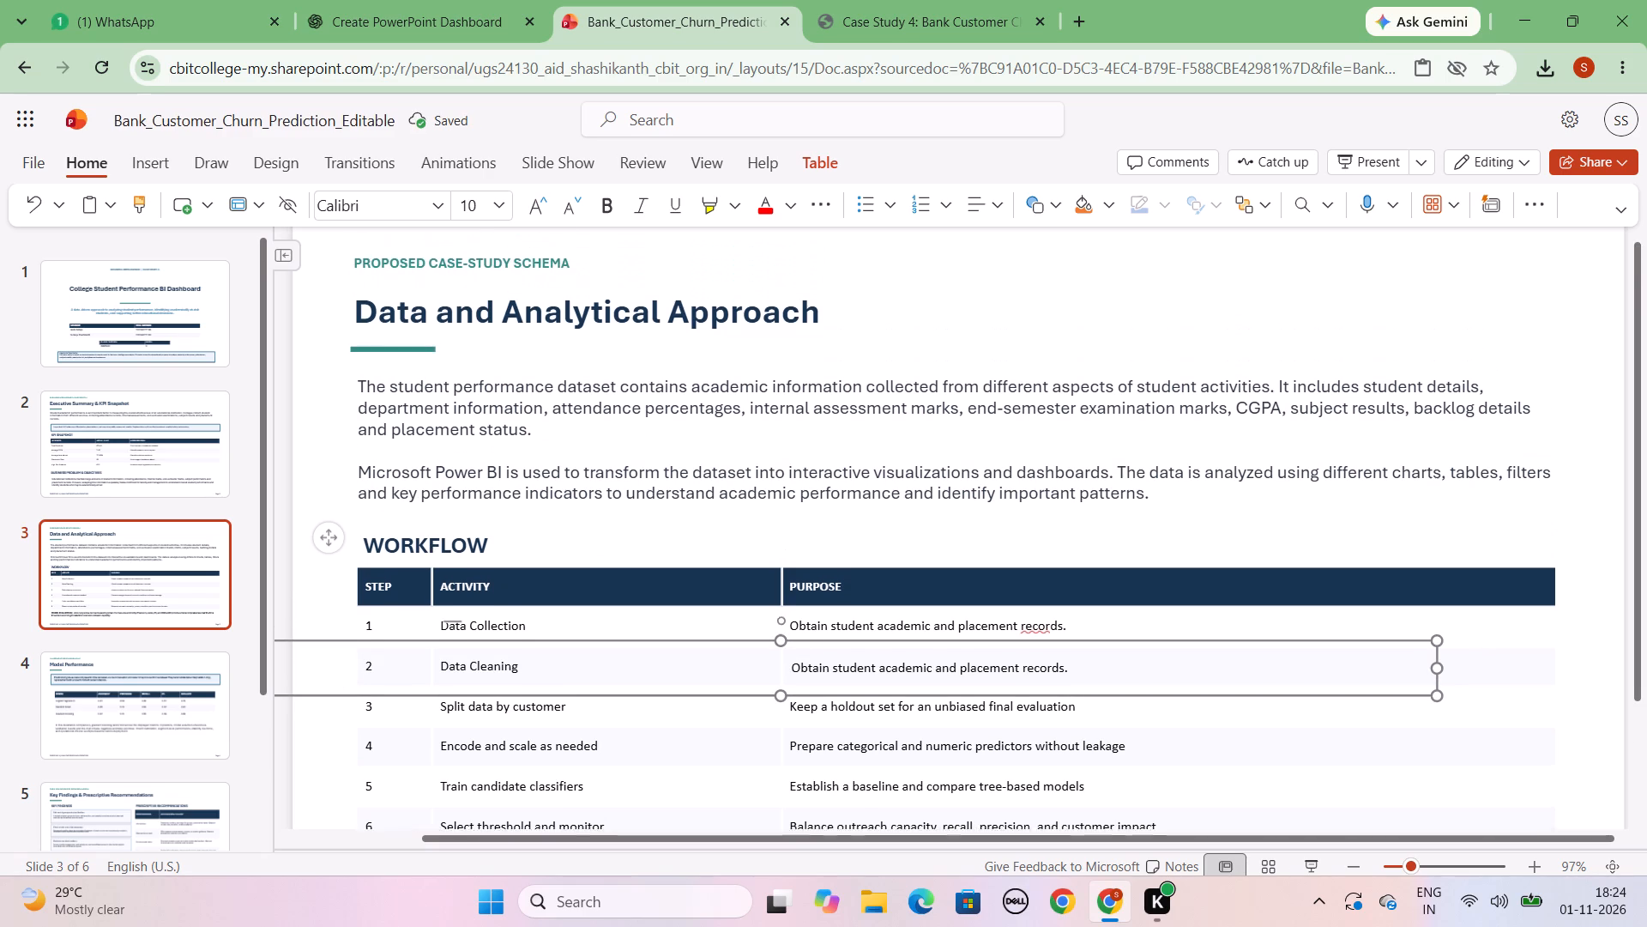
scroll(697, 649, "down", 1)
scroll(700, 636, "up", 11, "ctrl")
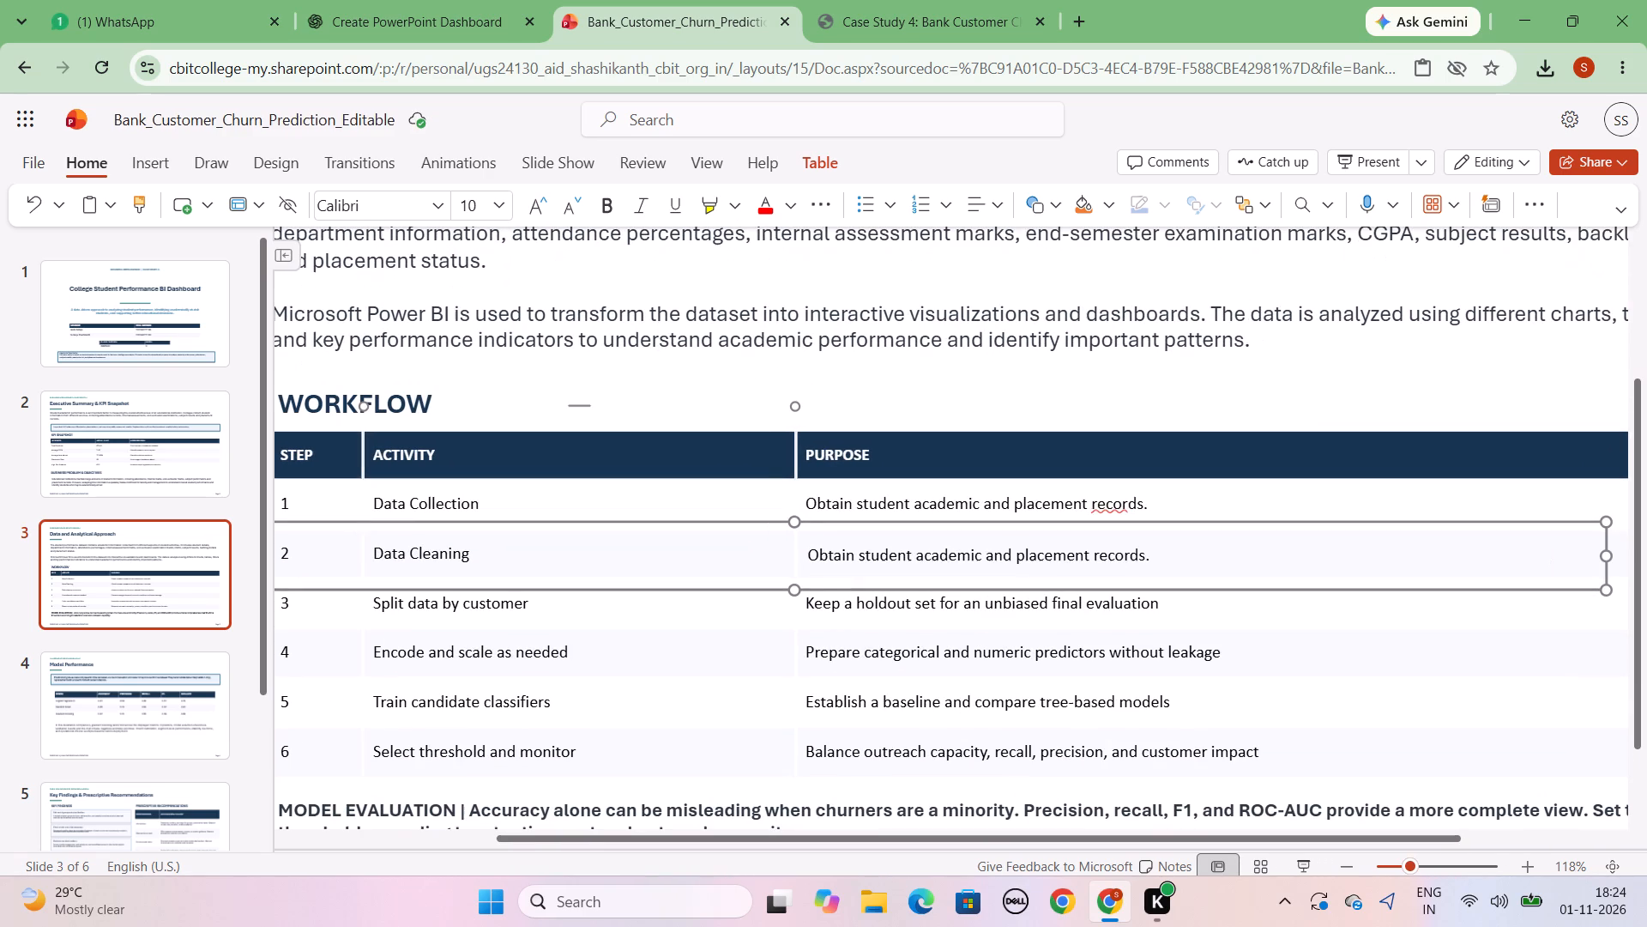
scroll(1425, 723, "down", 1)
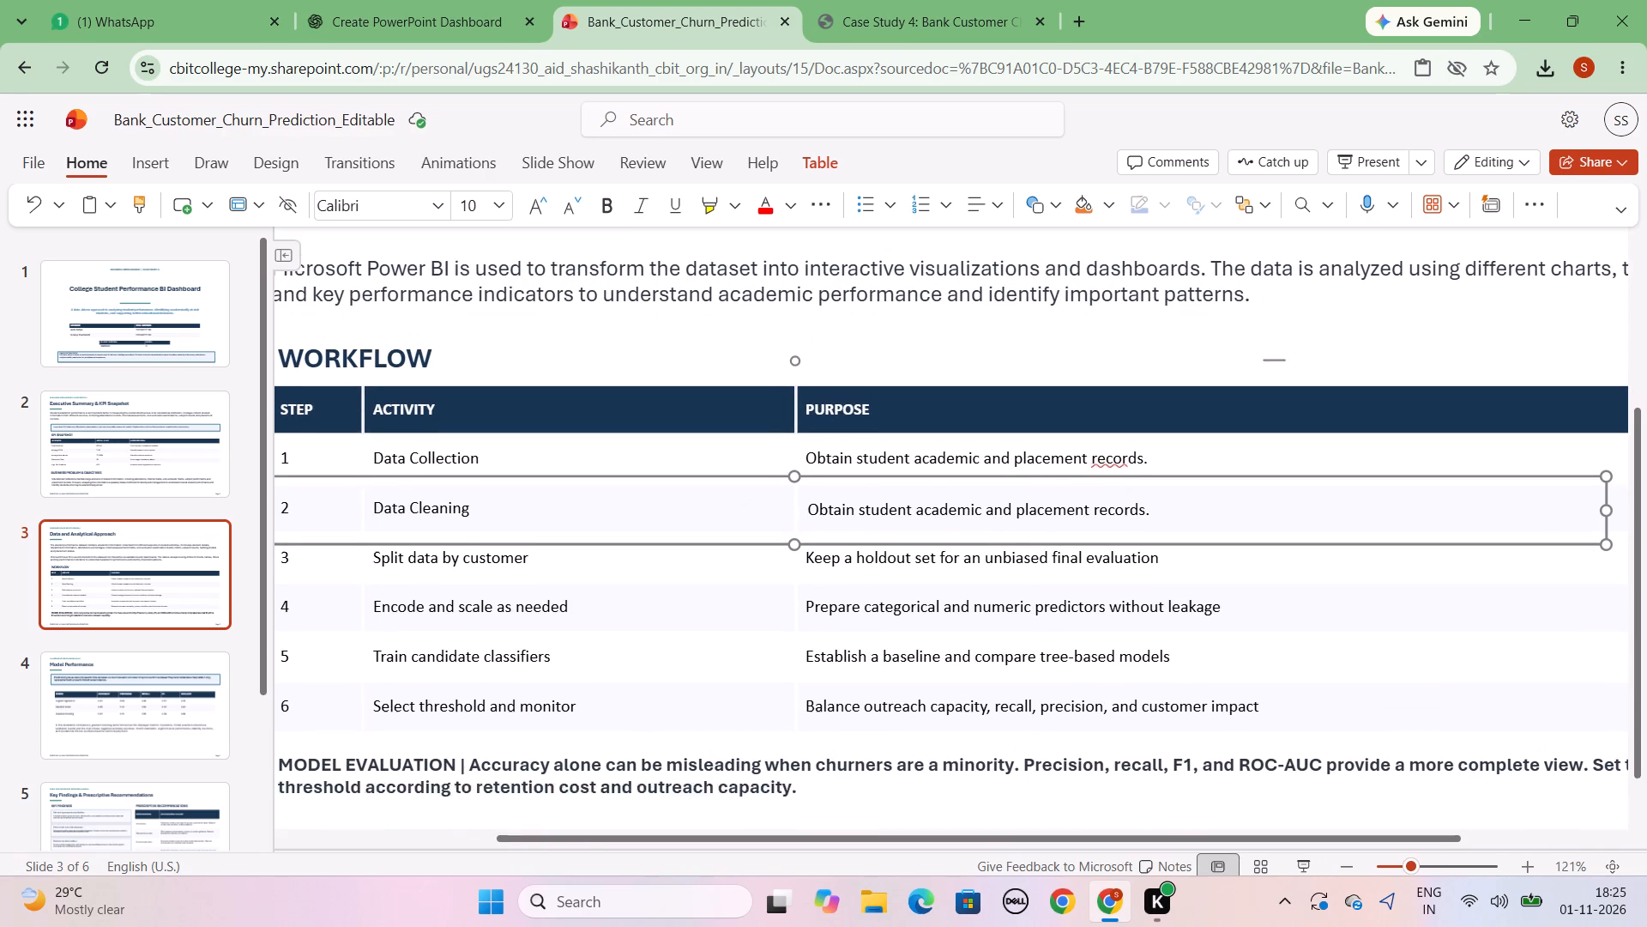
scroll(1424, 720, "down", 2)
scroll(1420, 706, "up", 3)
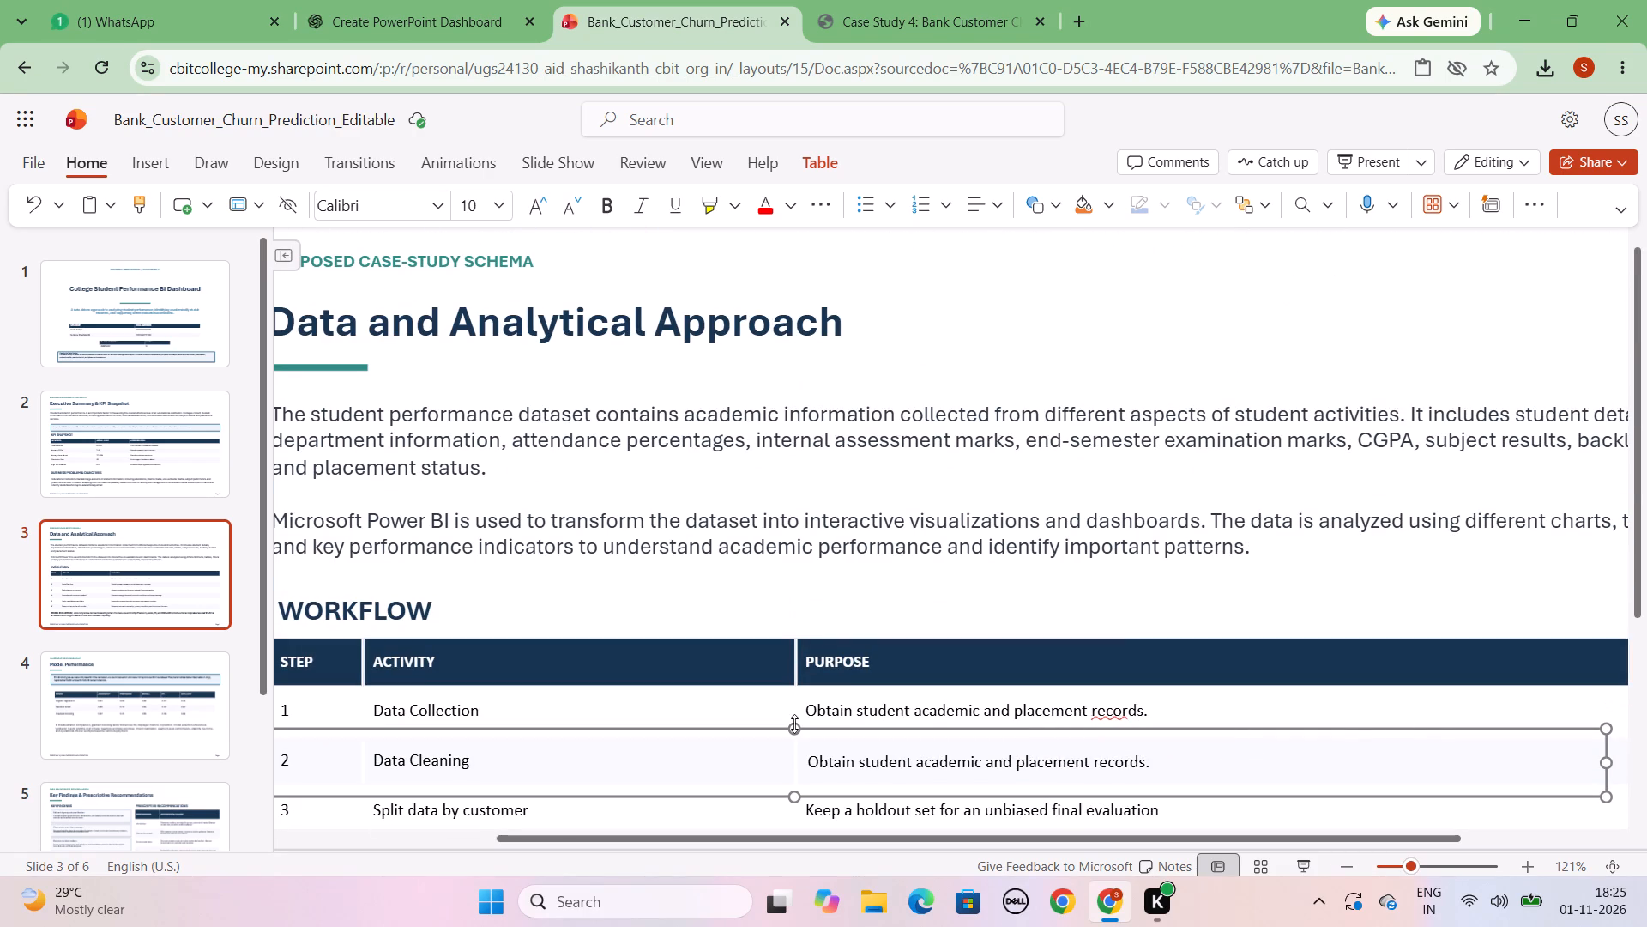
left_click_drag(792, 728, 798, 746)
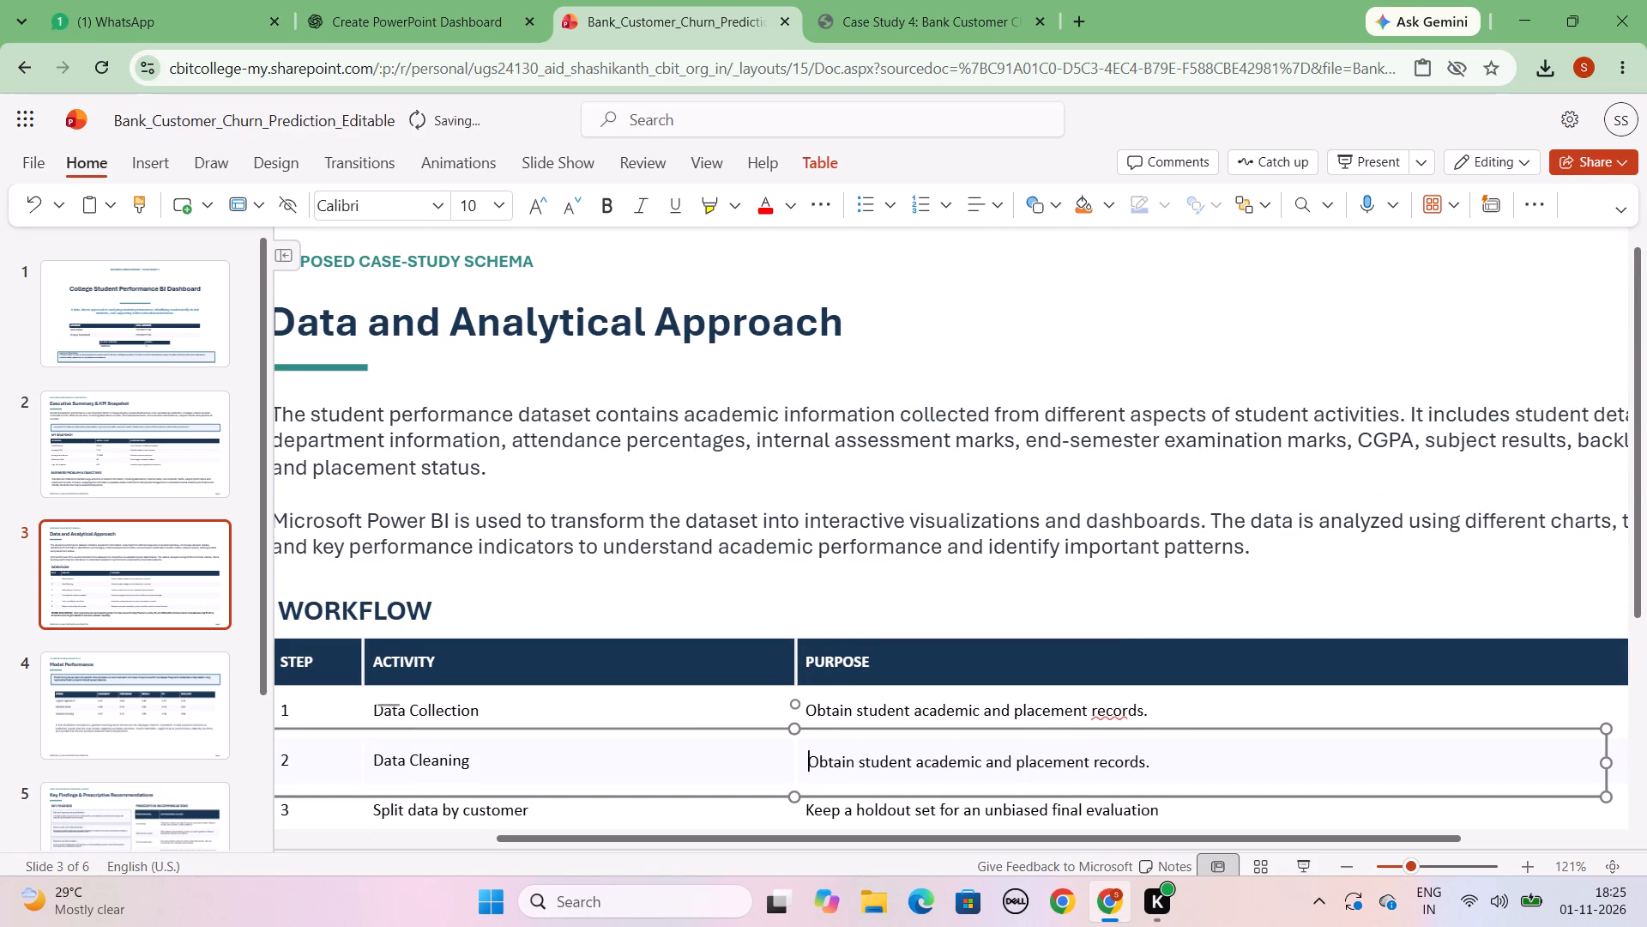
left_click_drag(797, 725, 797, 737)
scroll(1399, 626, "down", 1)
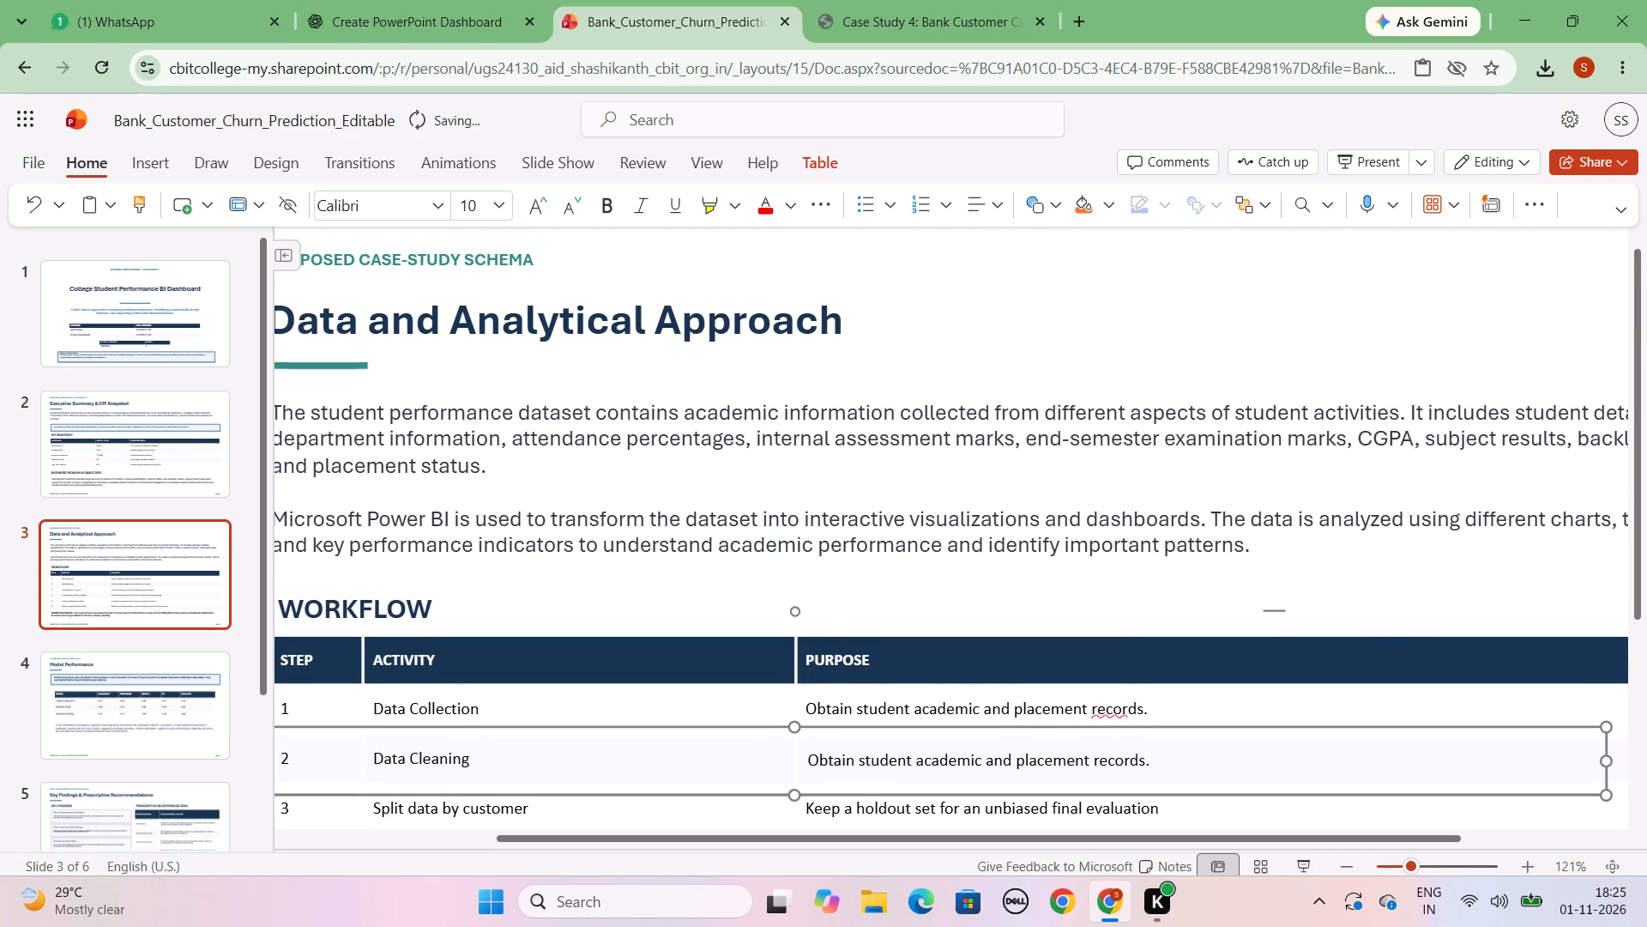
scroll(1399, 626, "down", 2)
scroll(1297, 652, "down", 2, "ctrl")
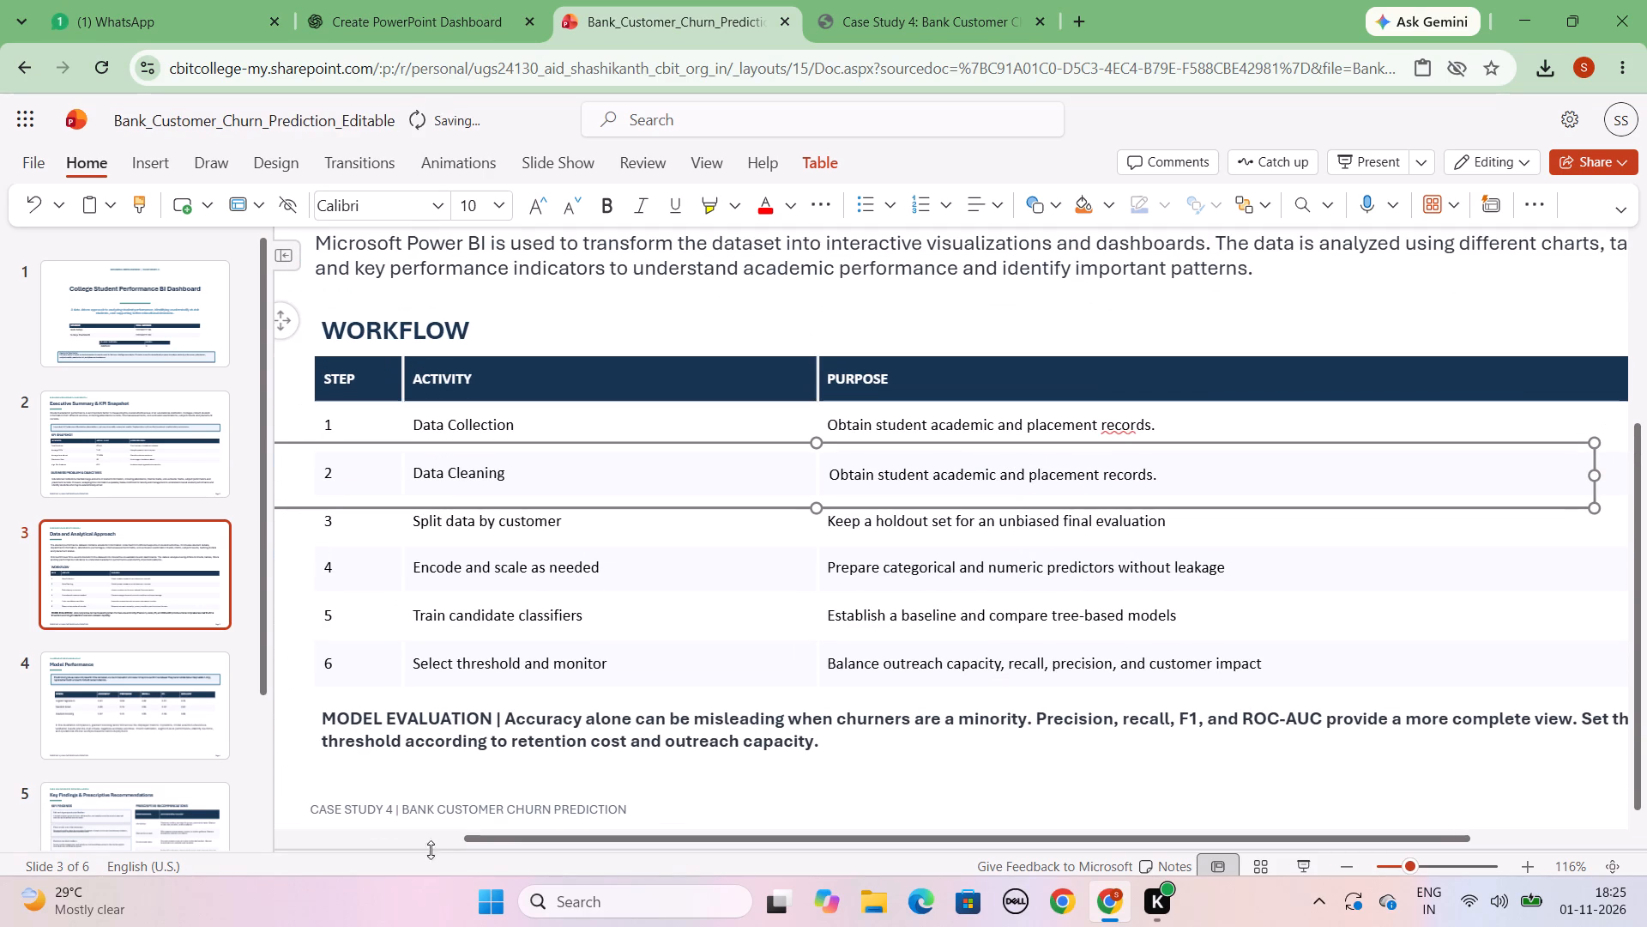
left_click(311, 776)
left_click(589, 513)
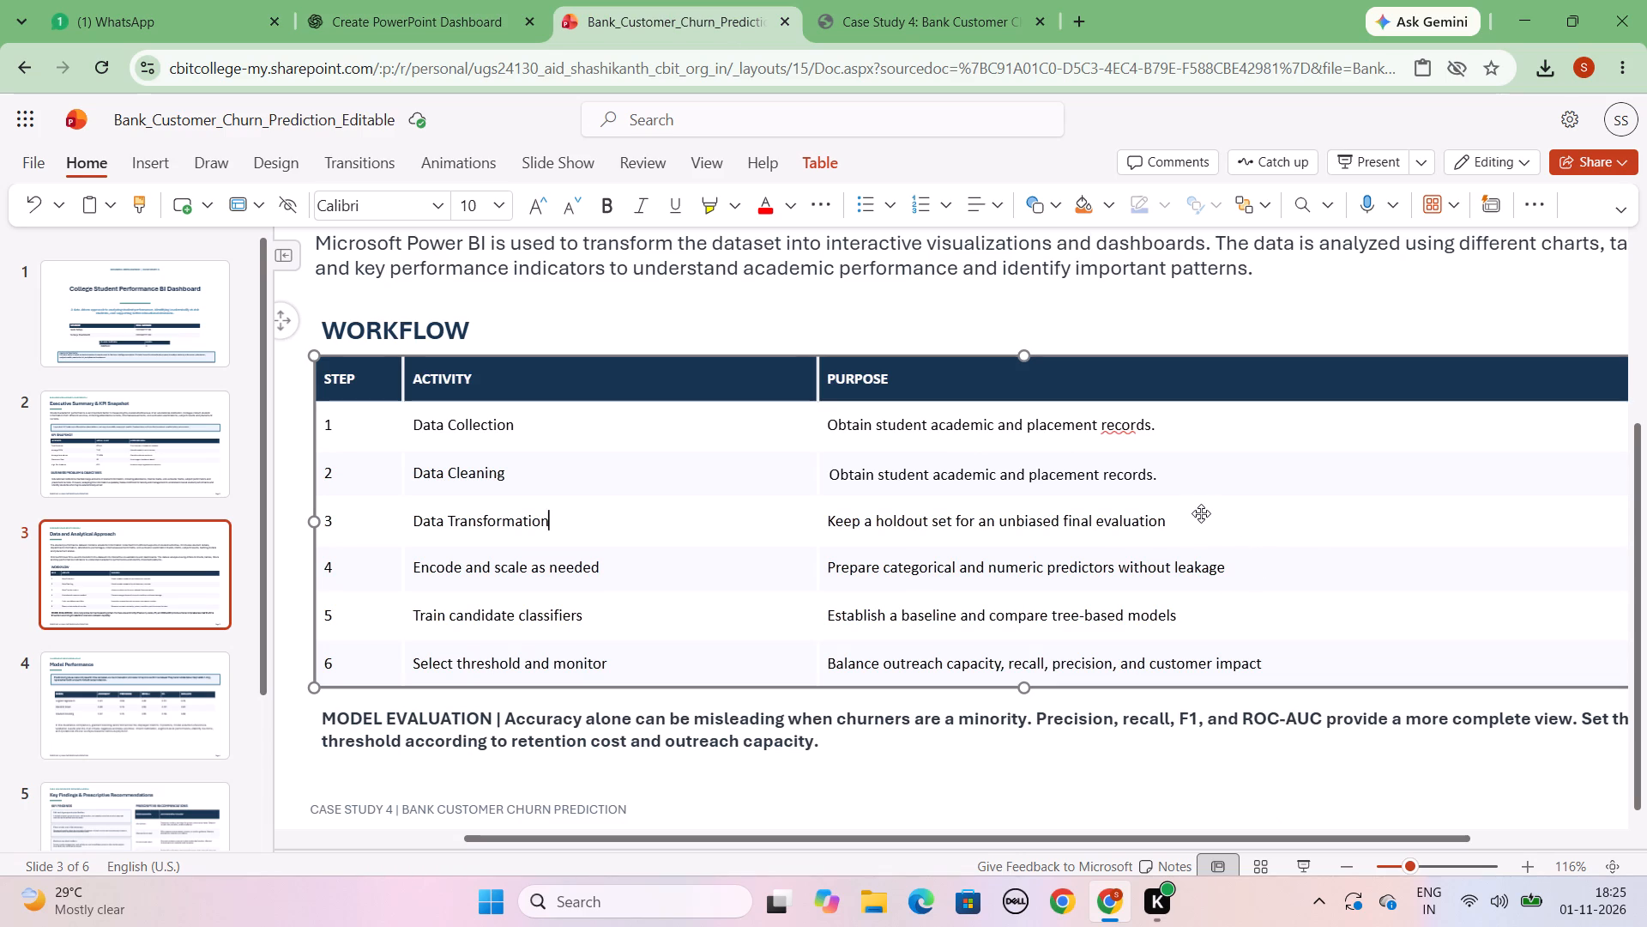
left_click(1192, 518)
left_click_drag(1181, 524, 812, 520)
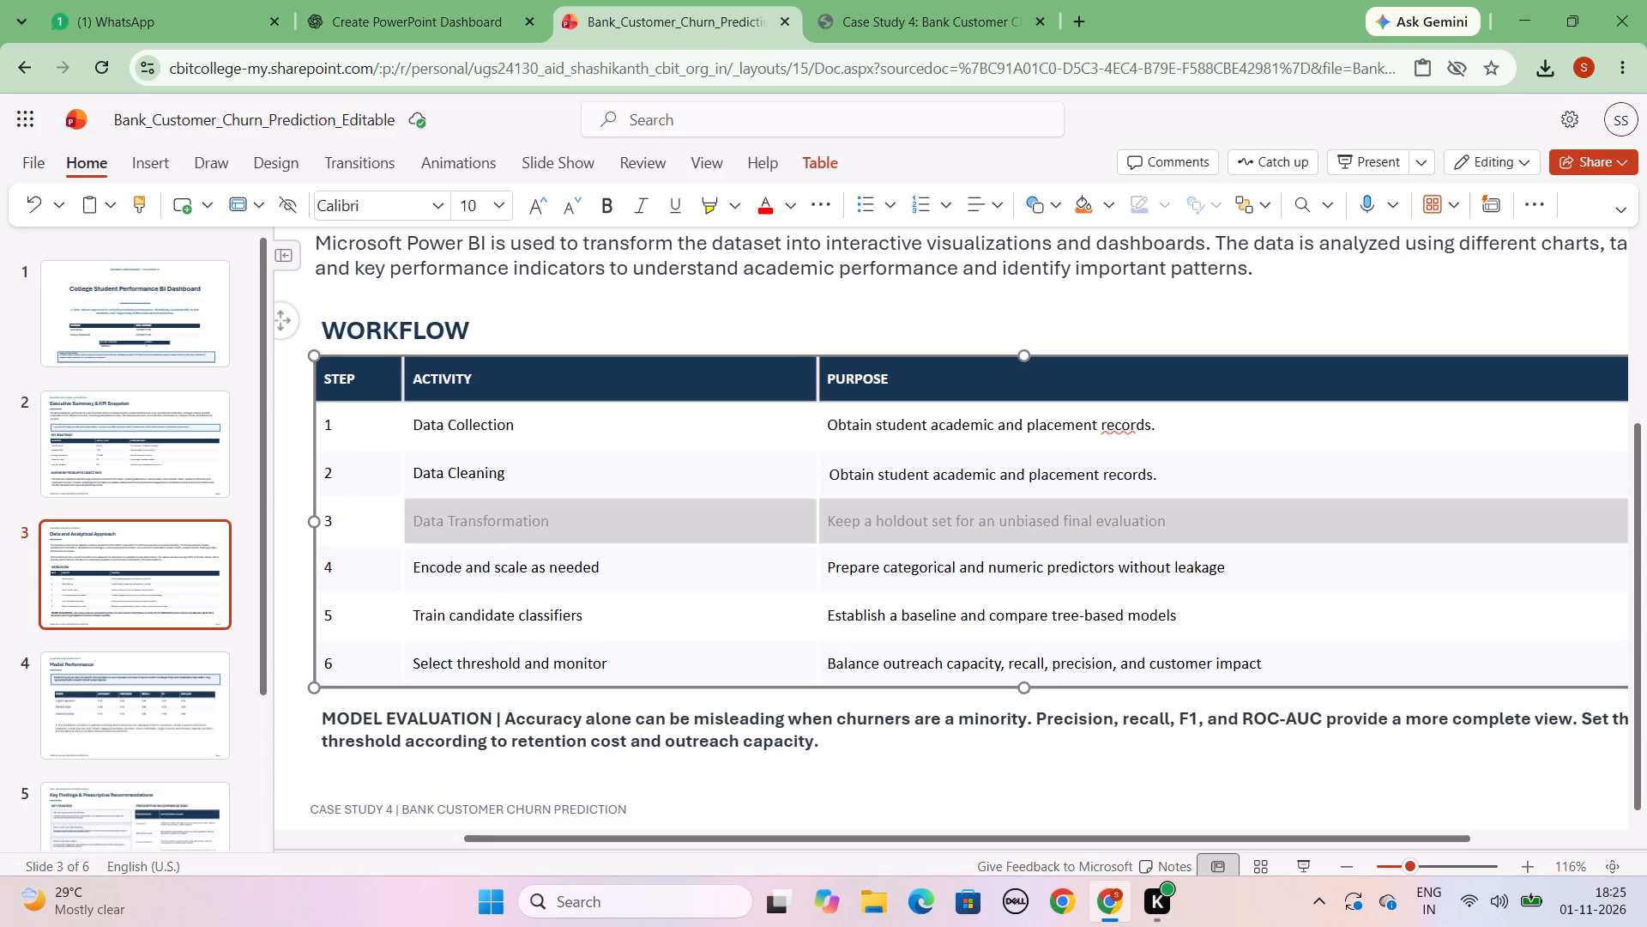
left_click_drag(812, 520, 824, 519)
key("ctrl+v")
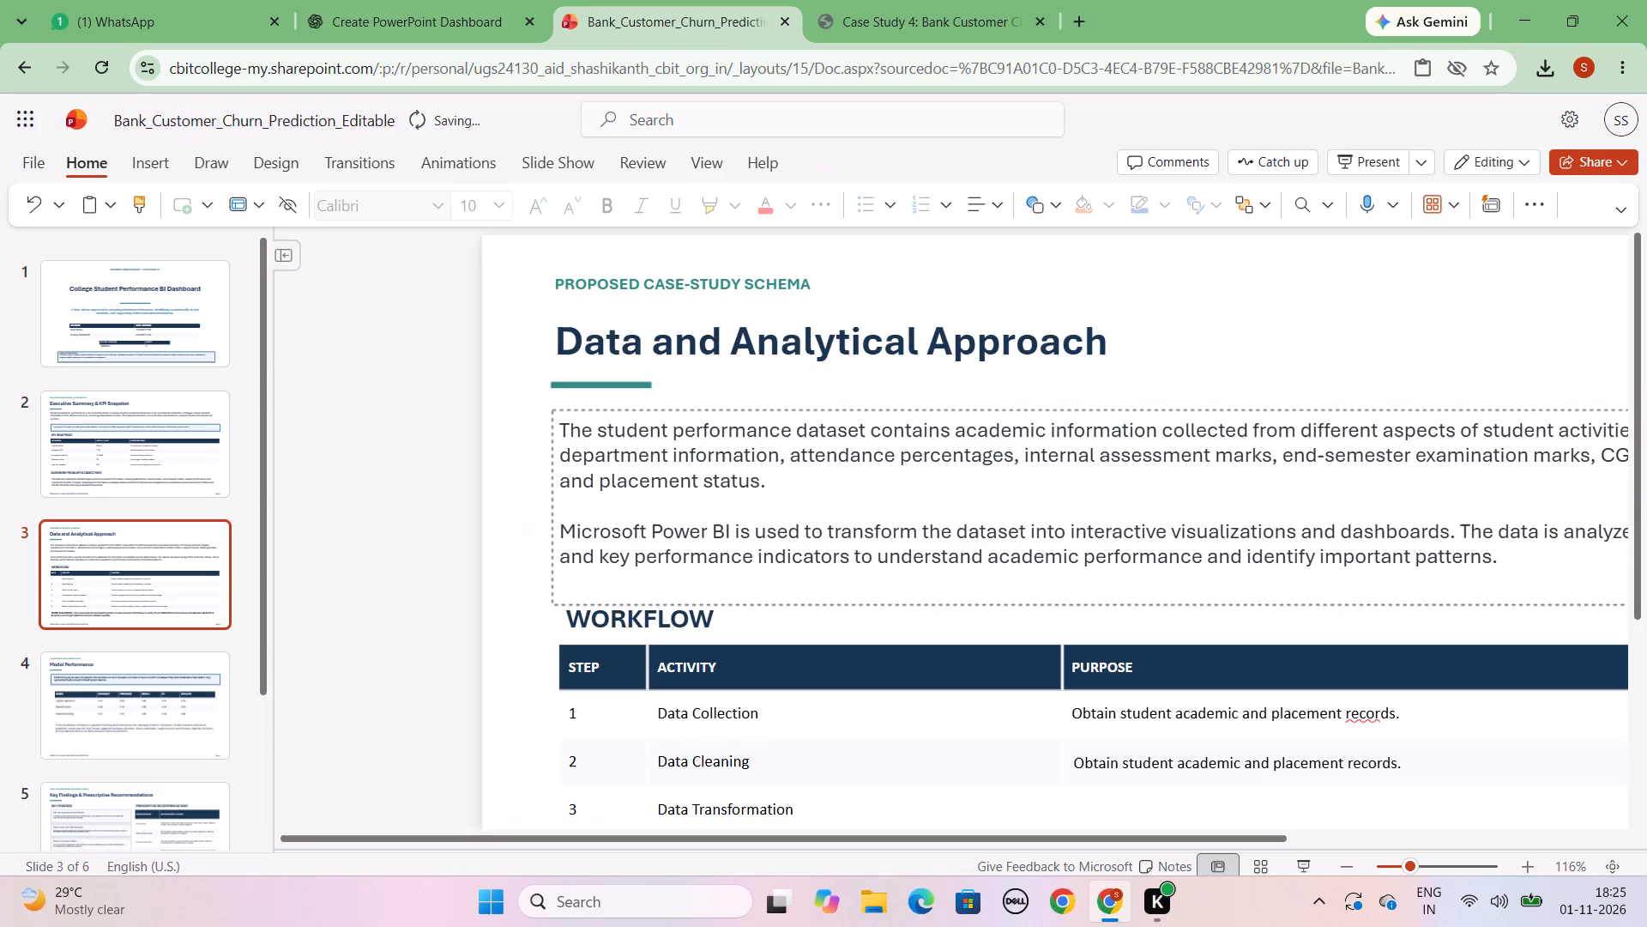
Set all text in the pasted "Prepare and organize data using Power Query." table to font size 10.
scroll(850, 623, "down", 2)
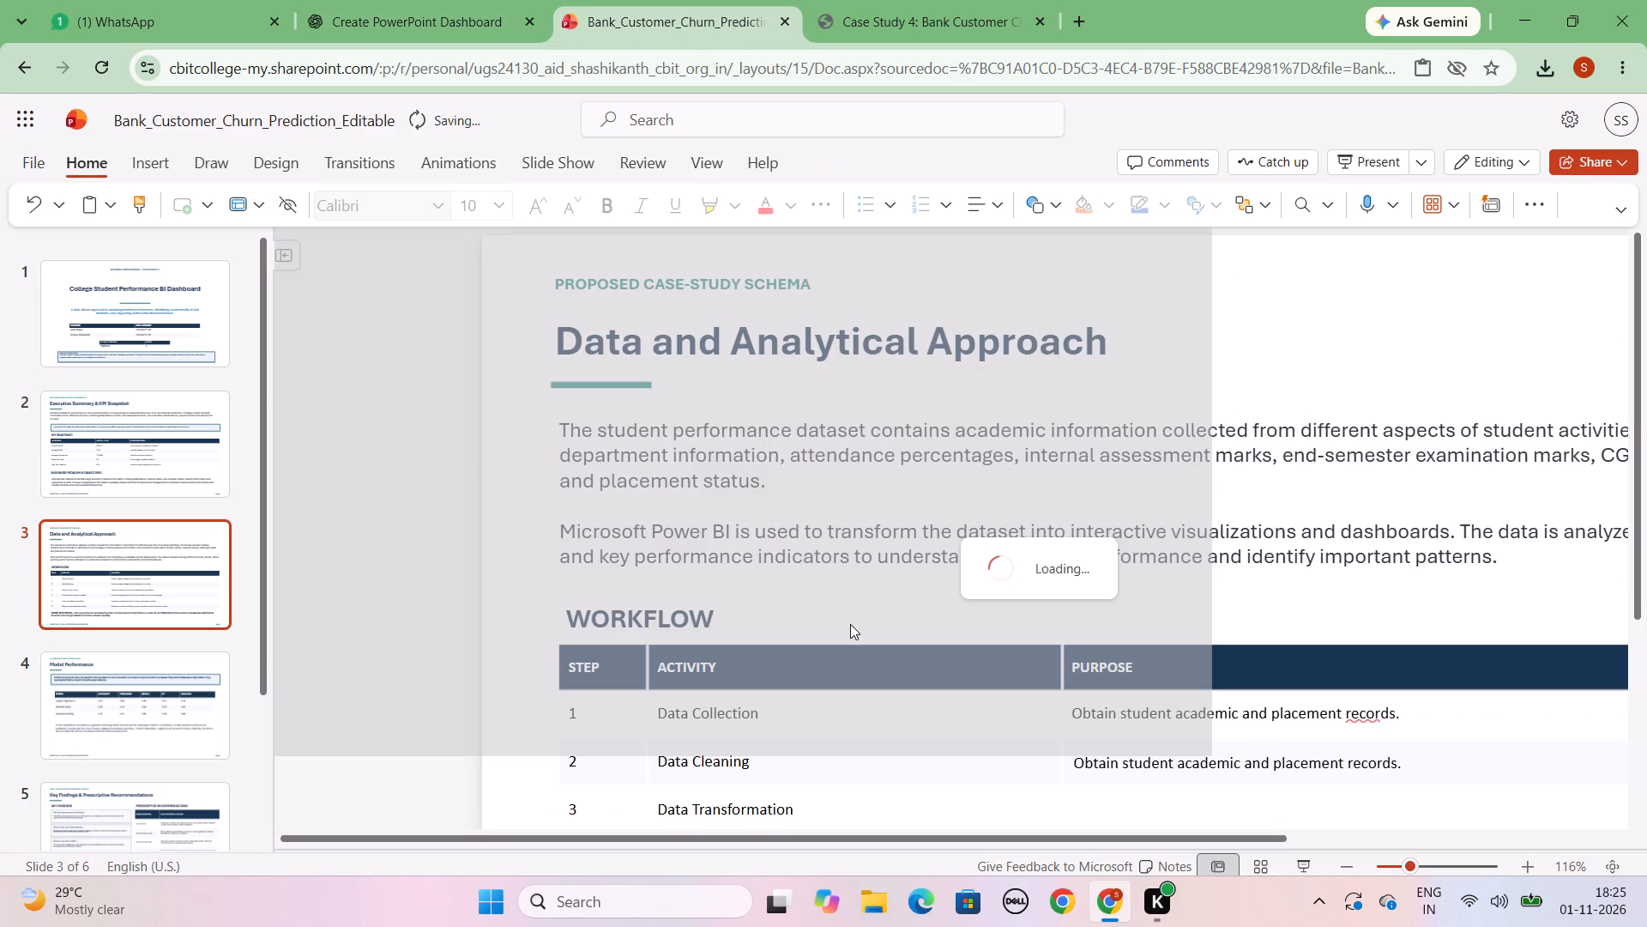
scroll(1251, 692, "down", 2)
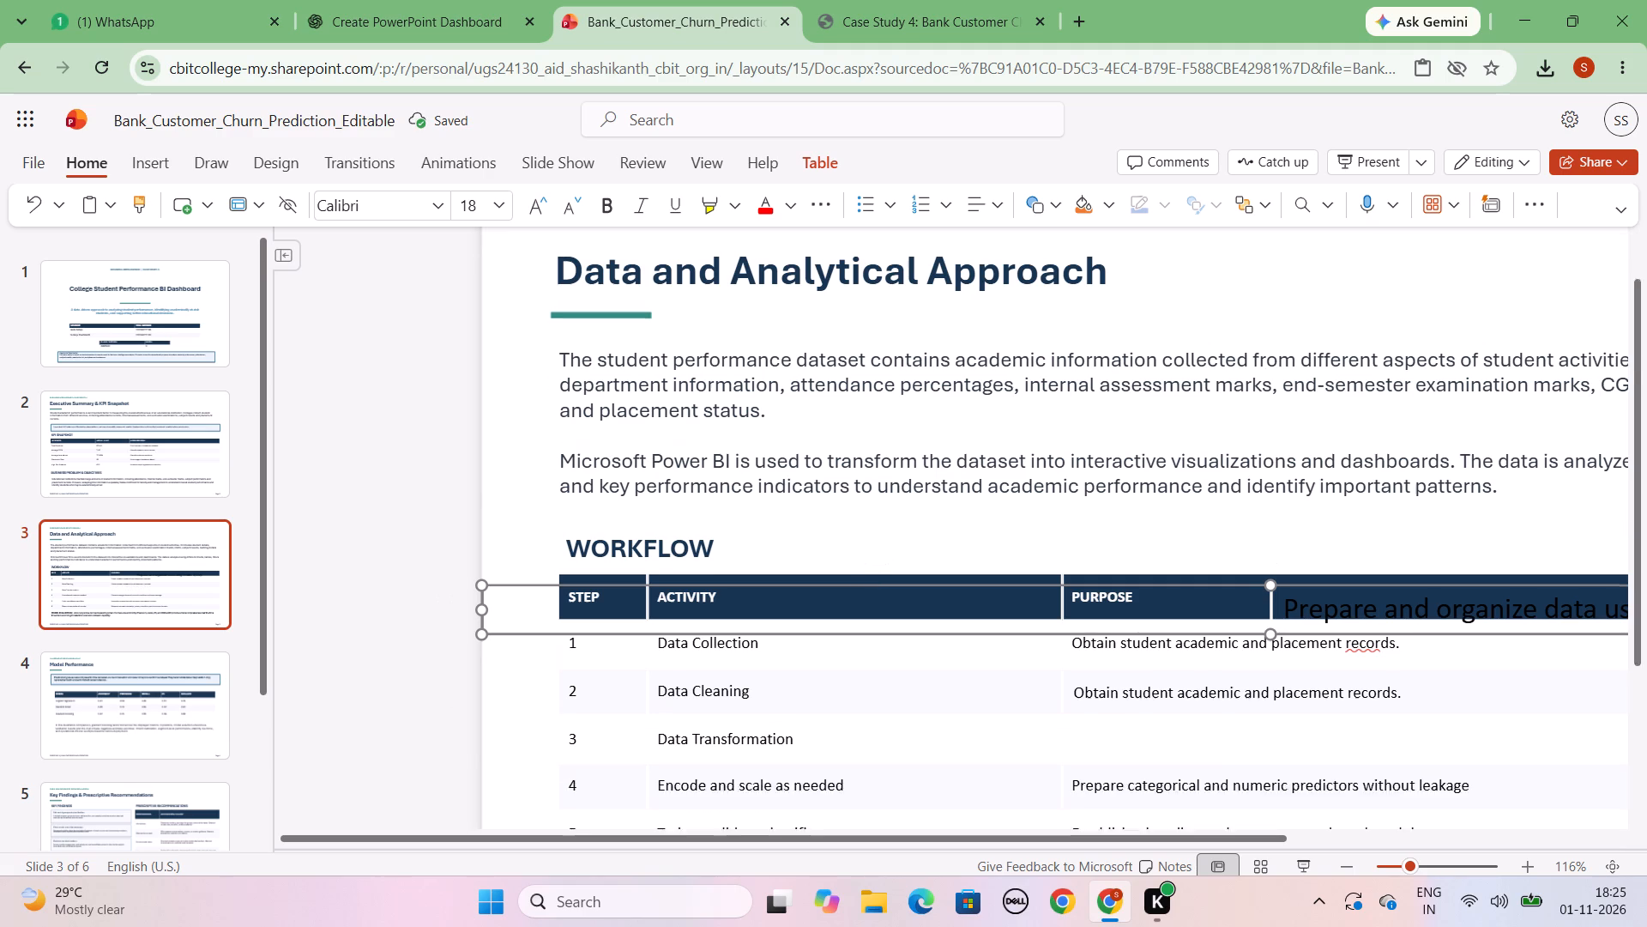
scroll(1246, 706, "down", 1, "ctrl")
scroll(1261, 682, "down", 1)
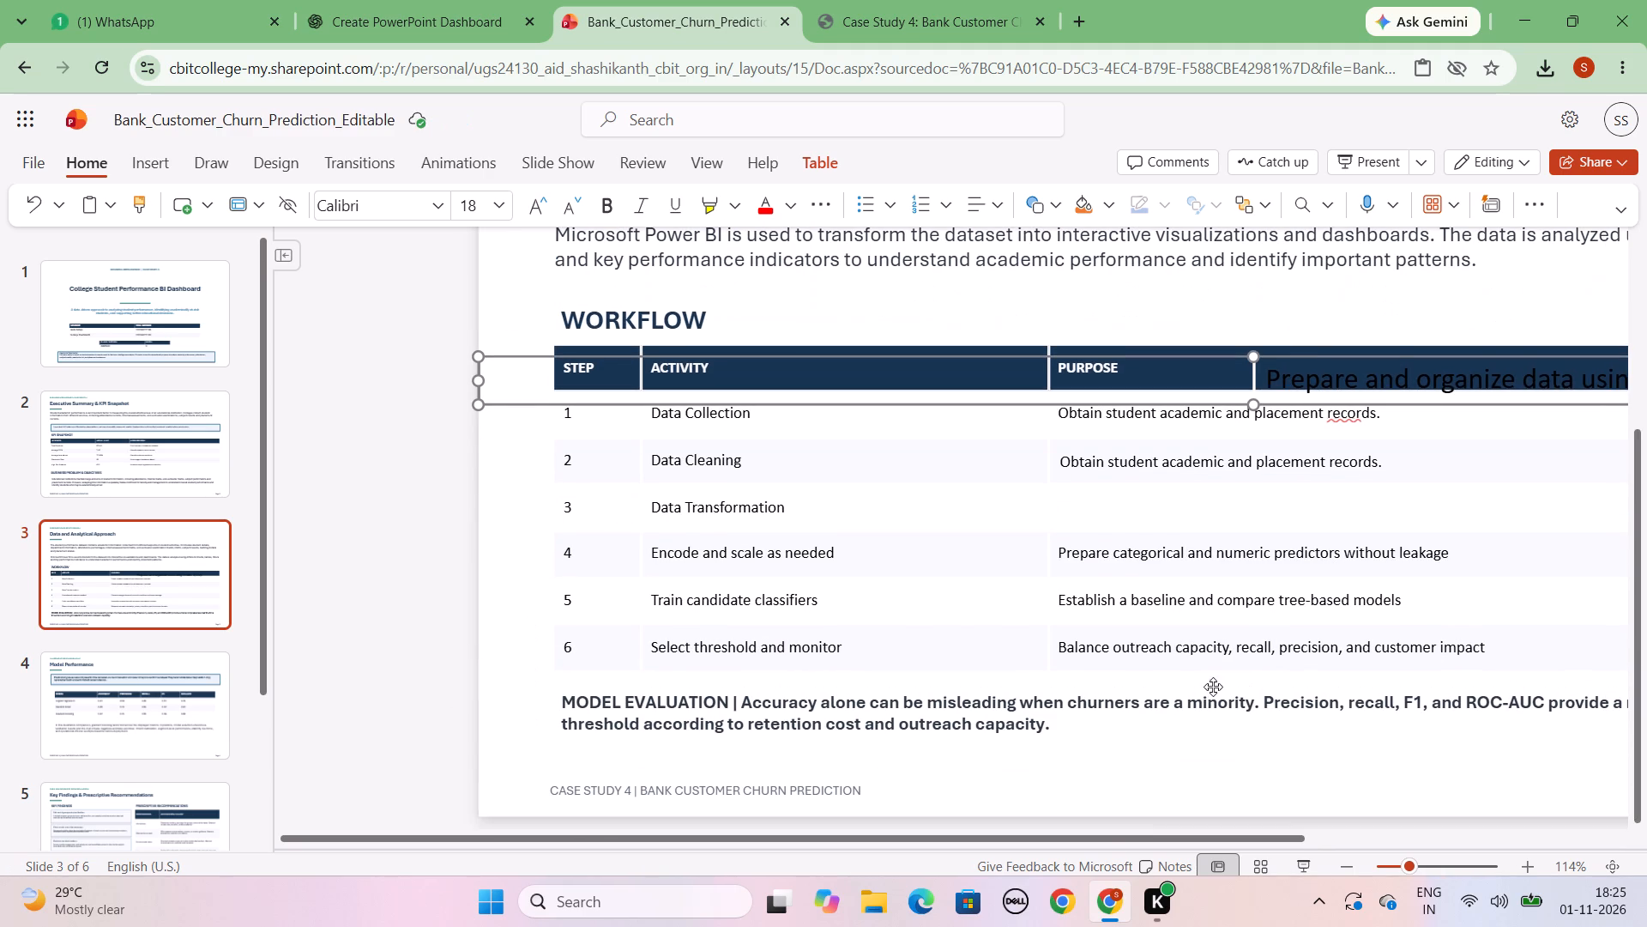
left_click_drag(1129, 834, 1361, 857)
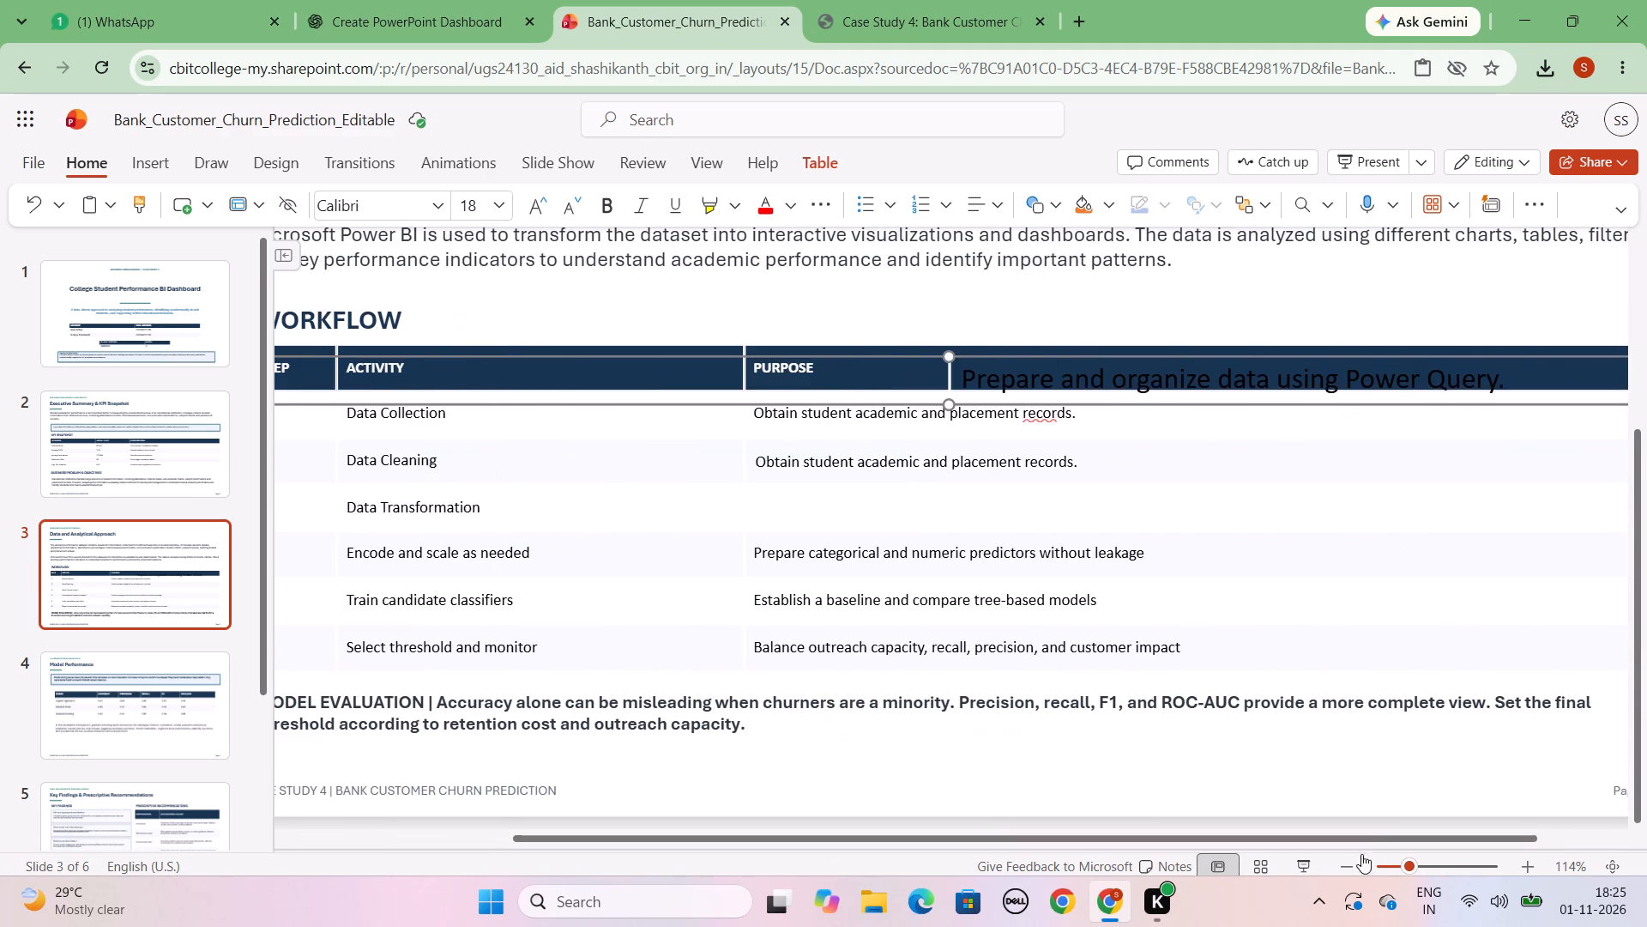
left_click(1172, 377)
key("ctrl+a")
left_click(512, 197)
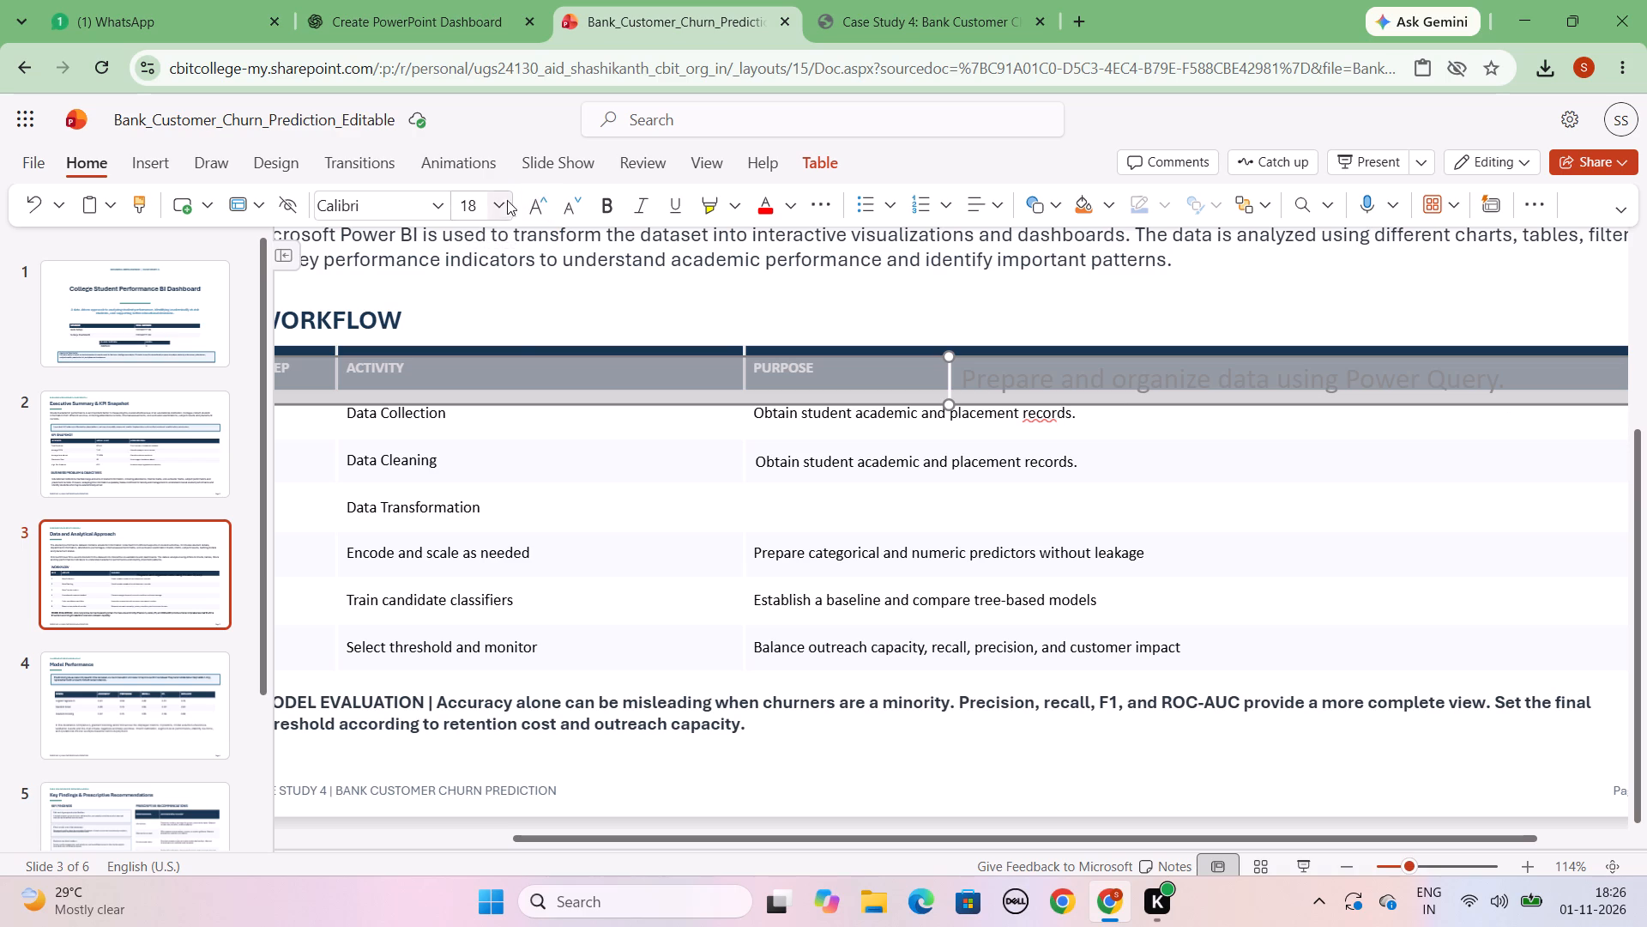
left_click(502, 203)
left_click(482, 302)
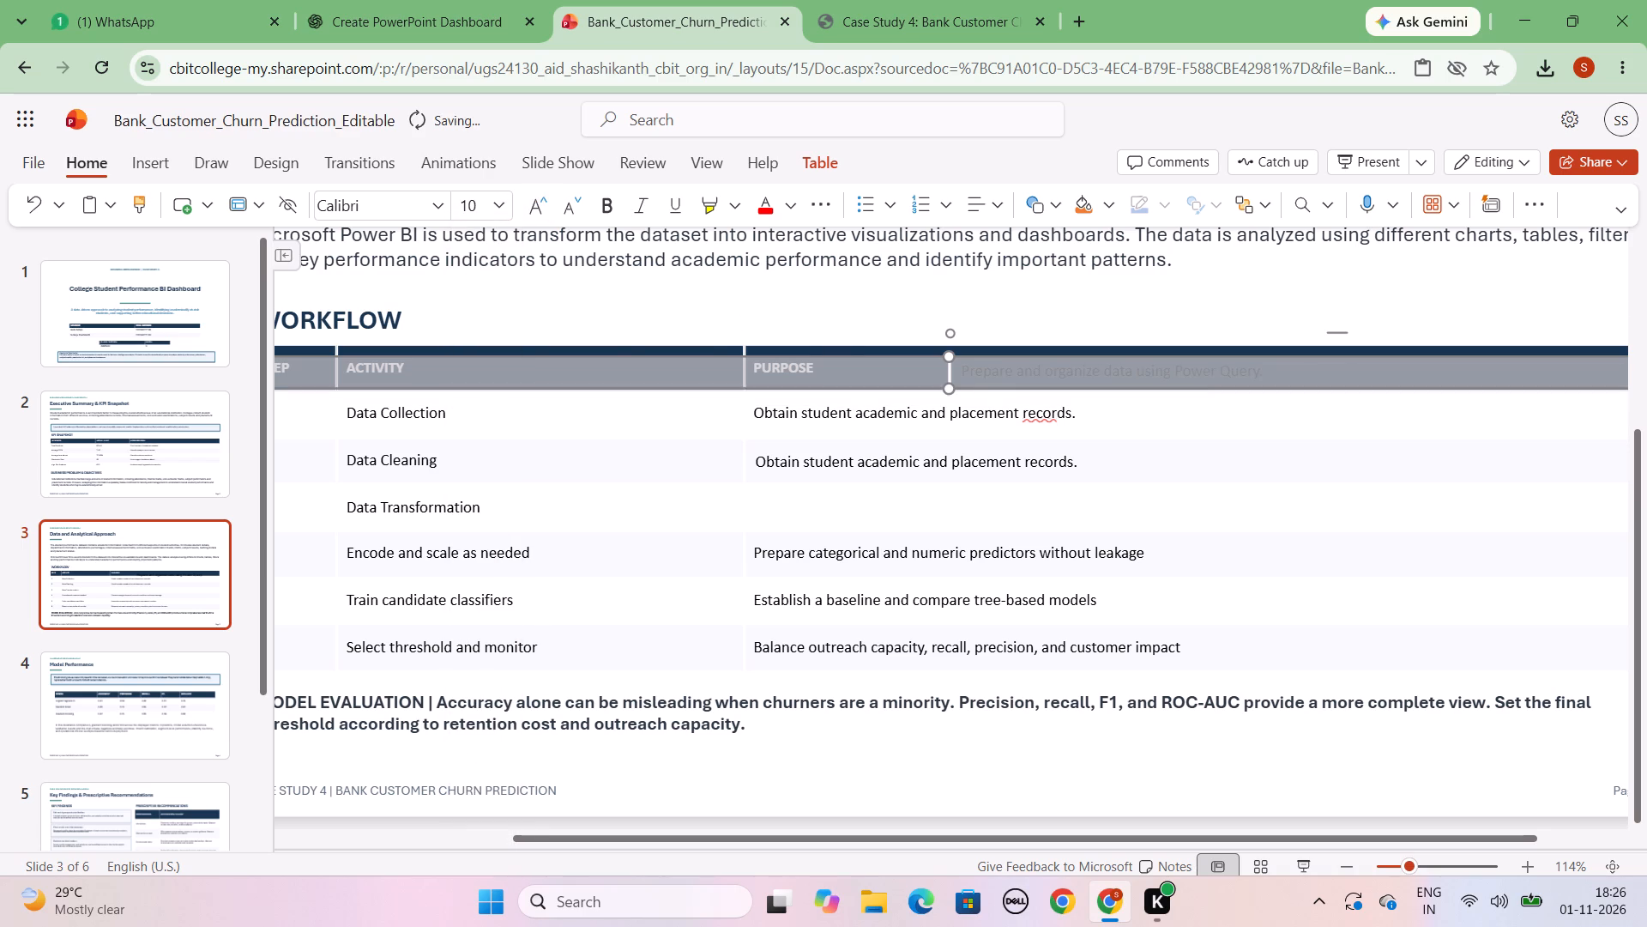
Move the pasted Power Query table onto the step 3 row, aligning its text with the Purpose column entries.
left_click_drag(1340, 384, 1342, 407)
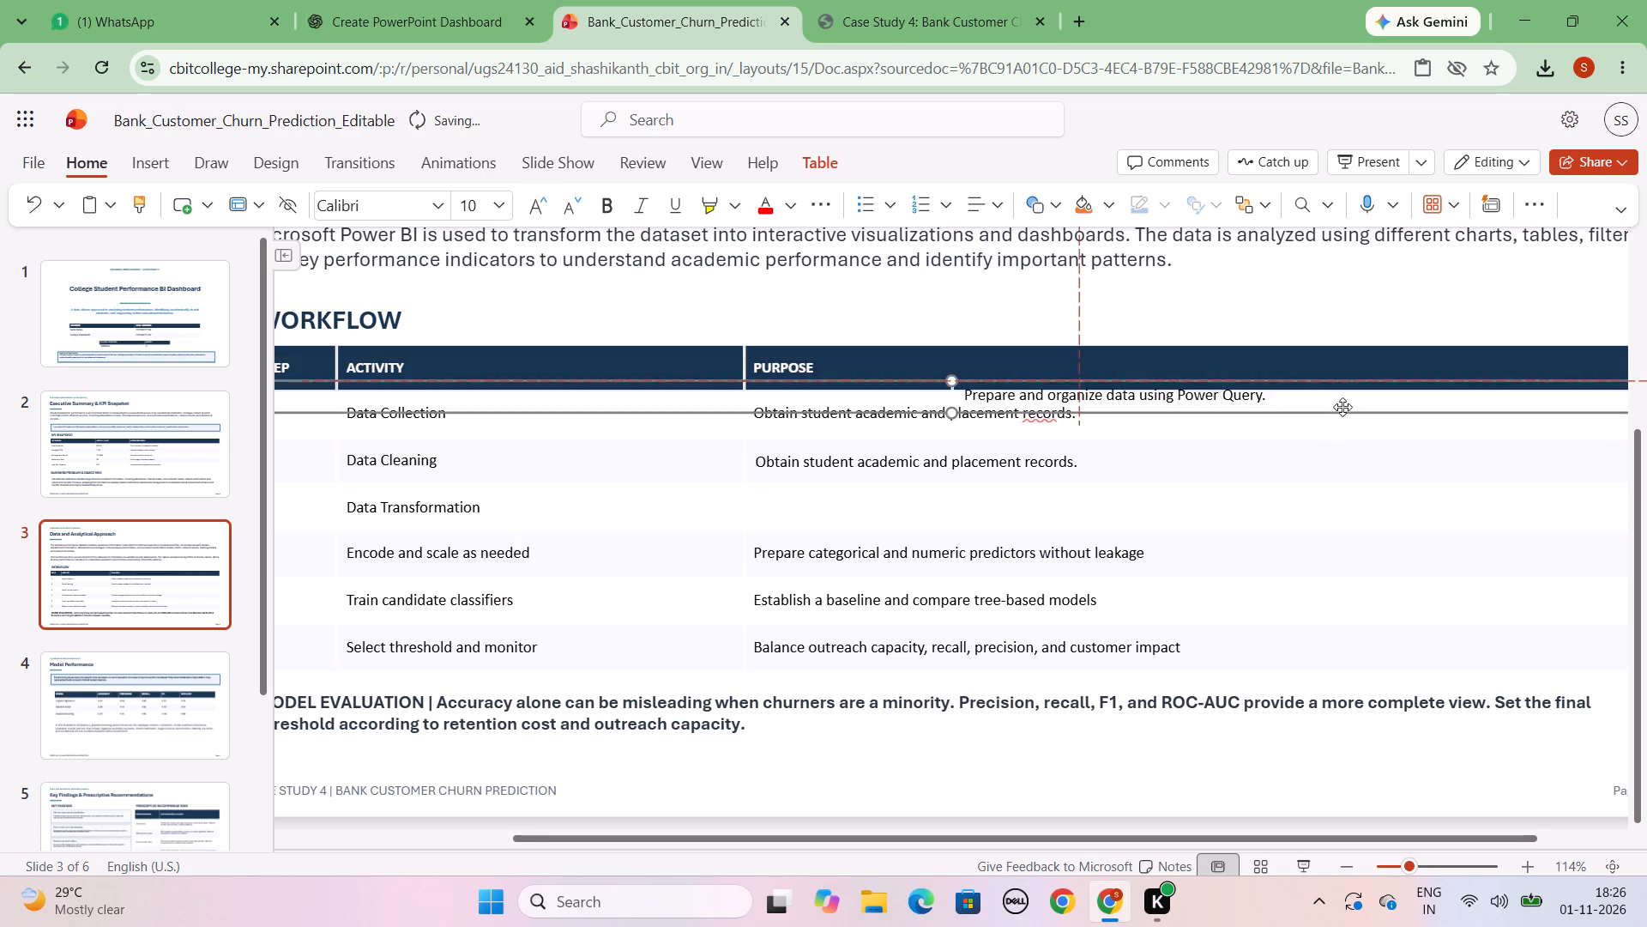
left_click_drag(1342, 407, 1160, 518)
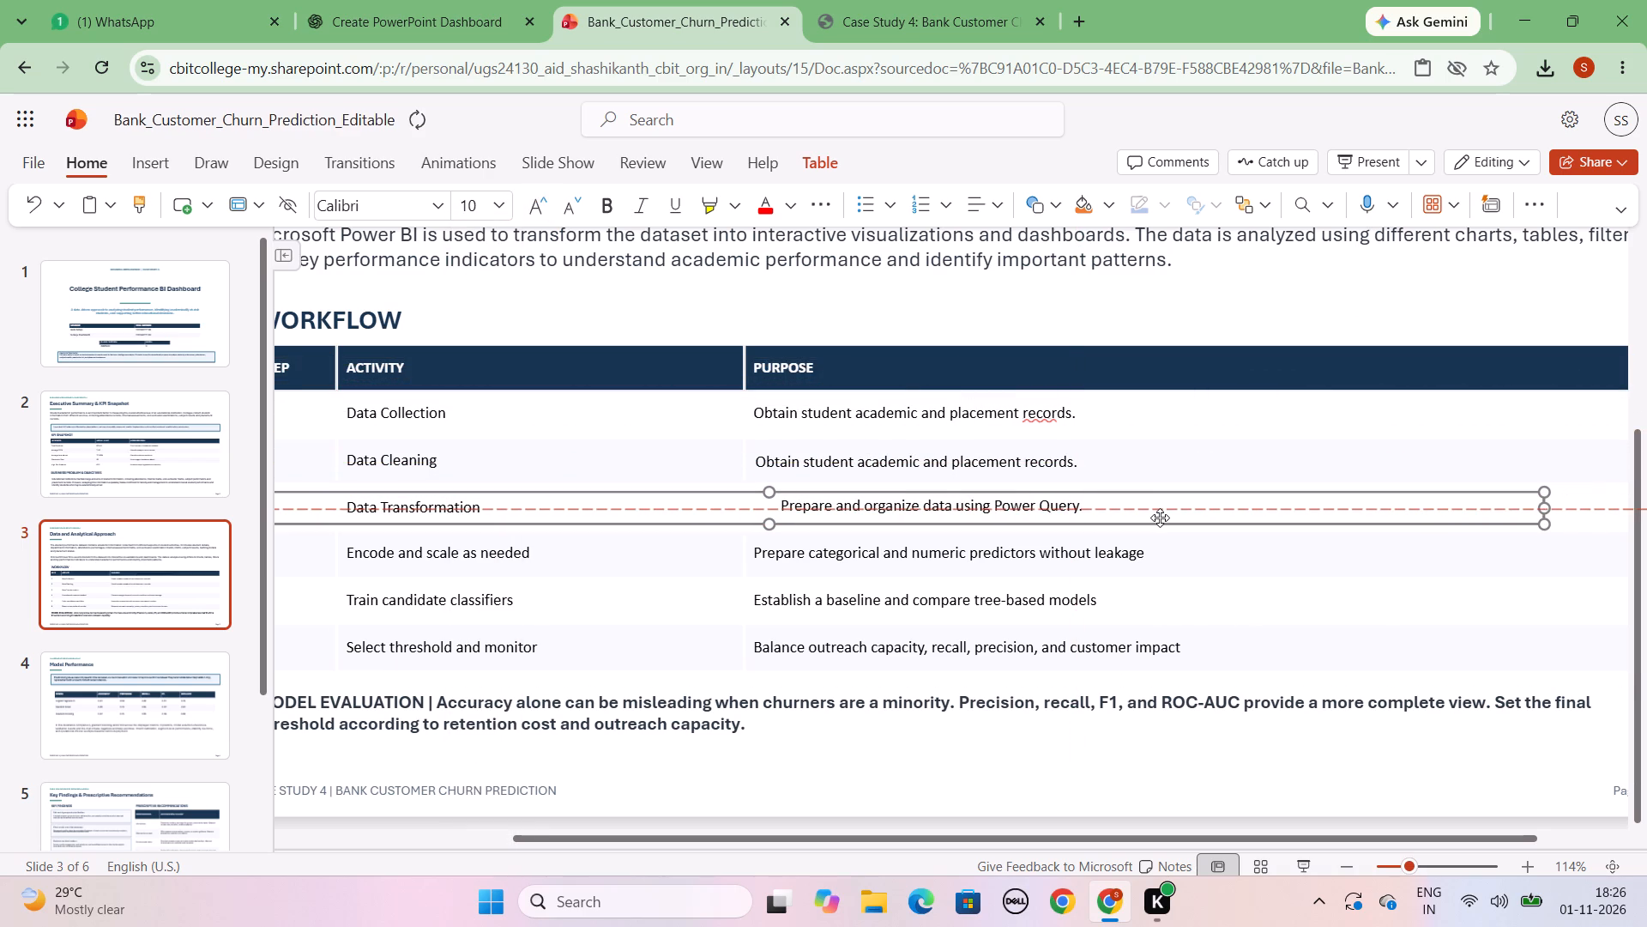
left_click_drag(1160, 518, 1140, 517)
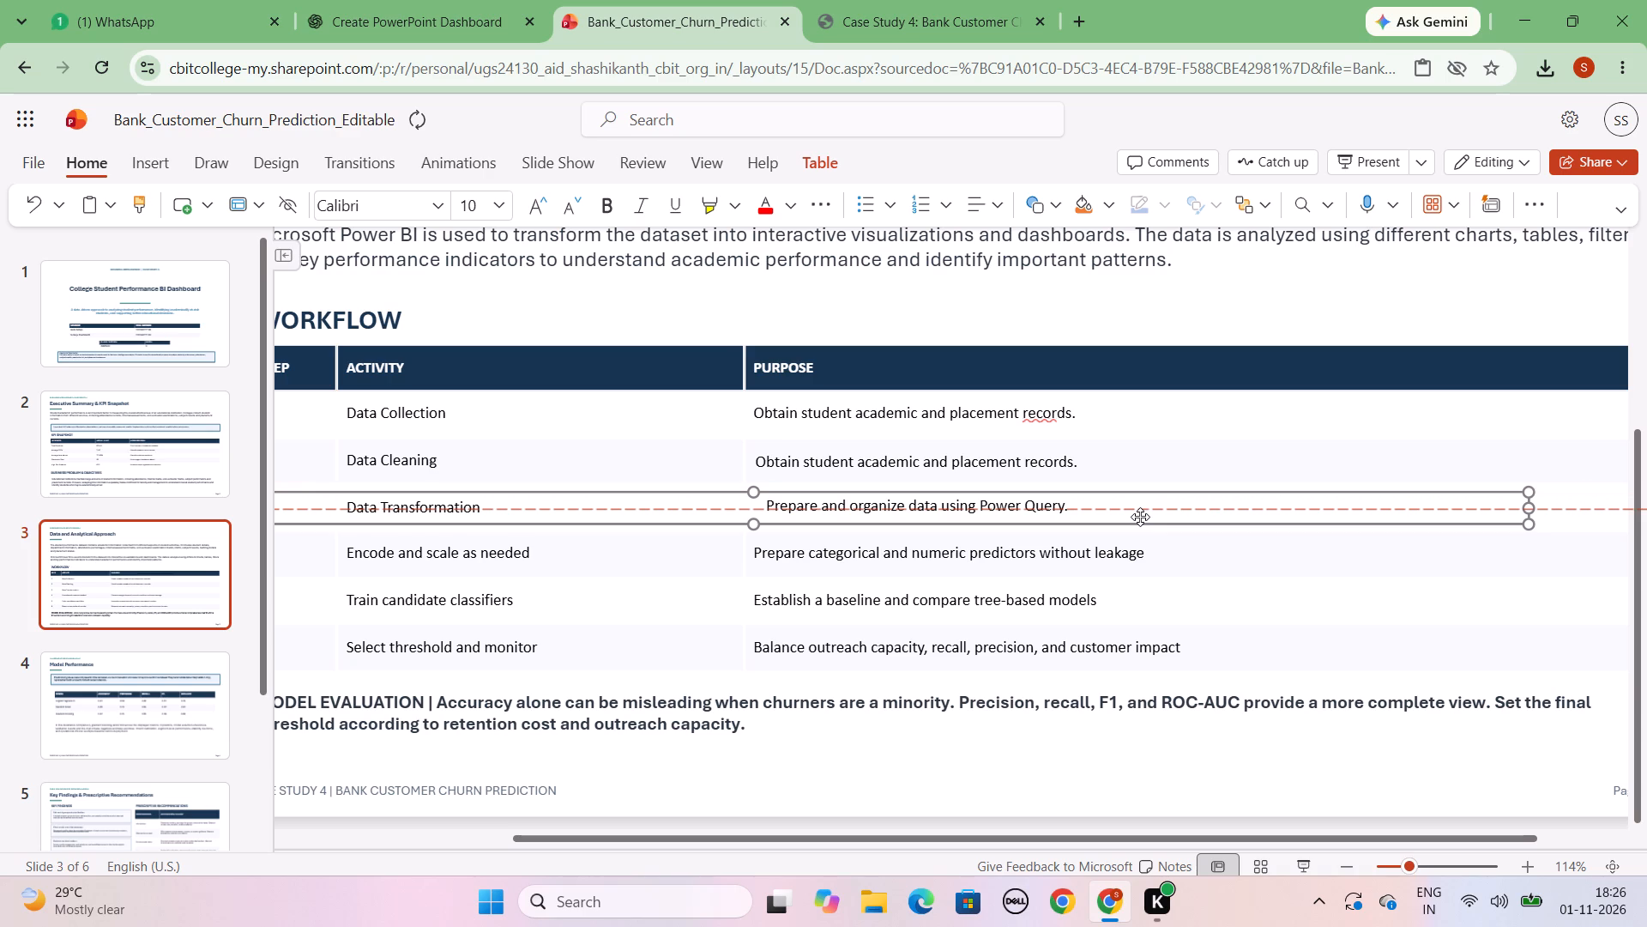
left_click_drag(1140, 517, 1137, 518)
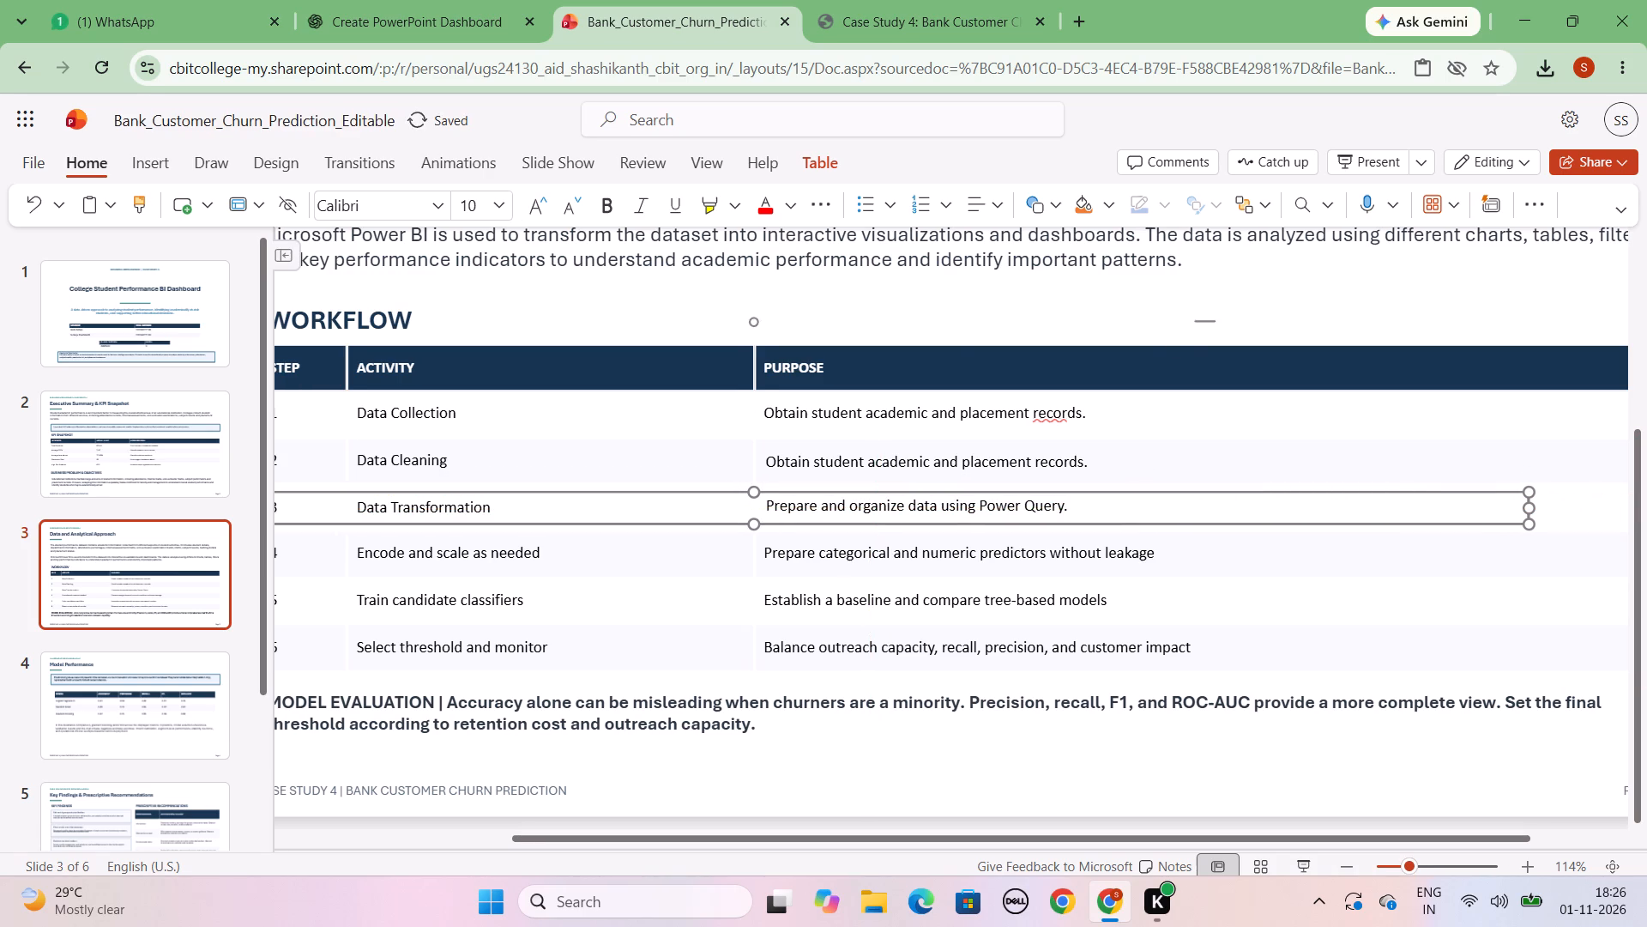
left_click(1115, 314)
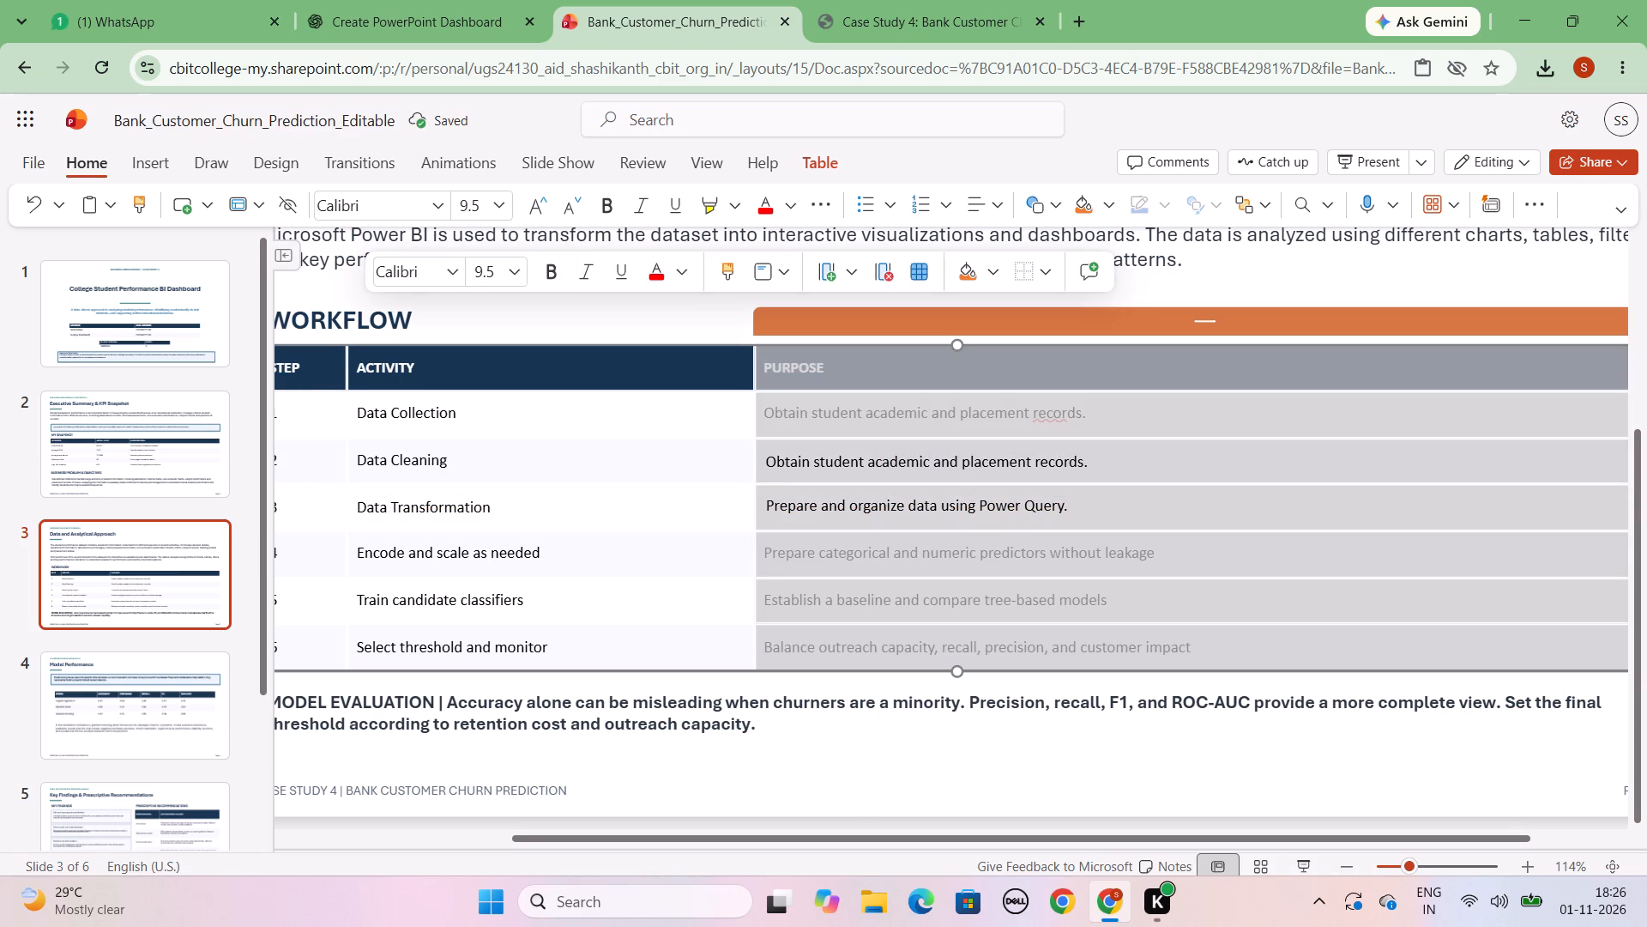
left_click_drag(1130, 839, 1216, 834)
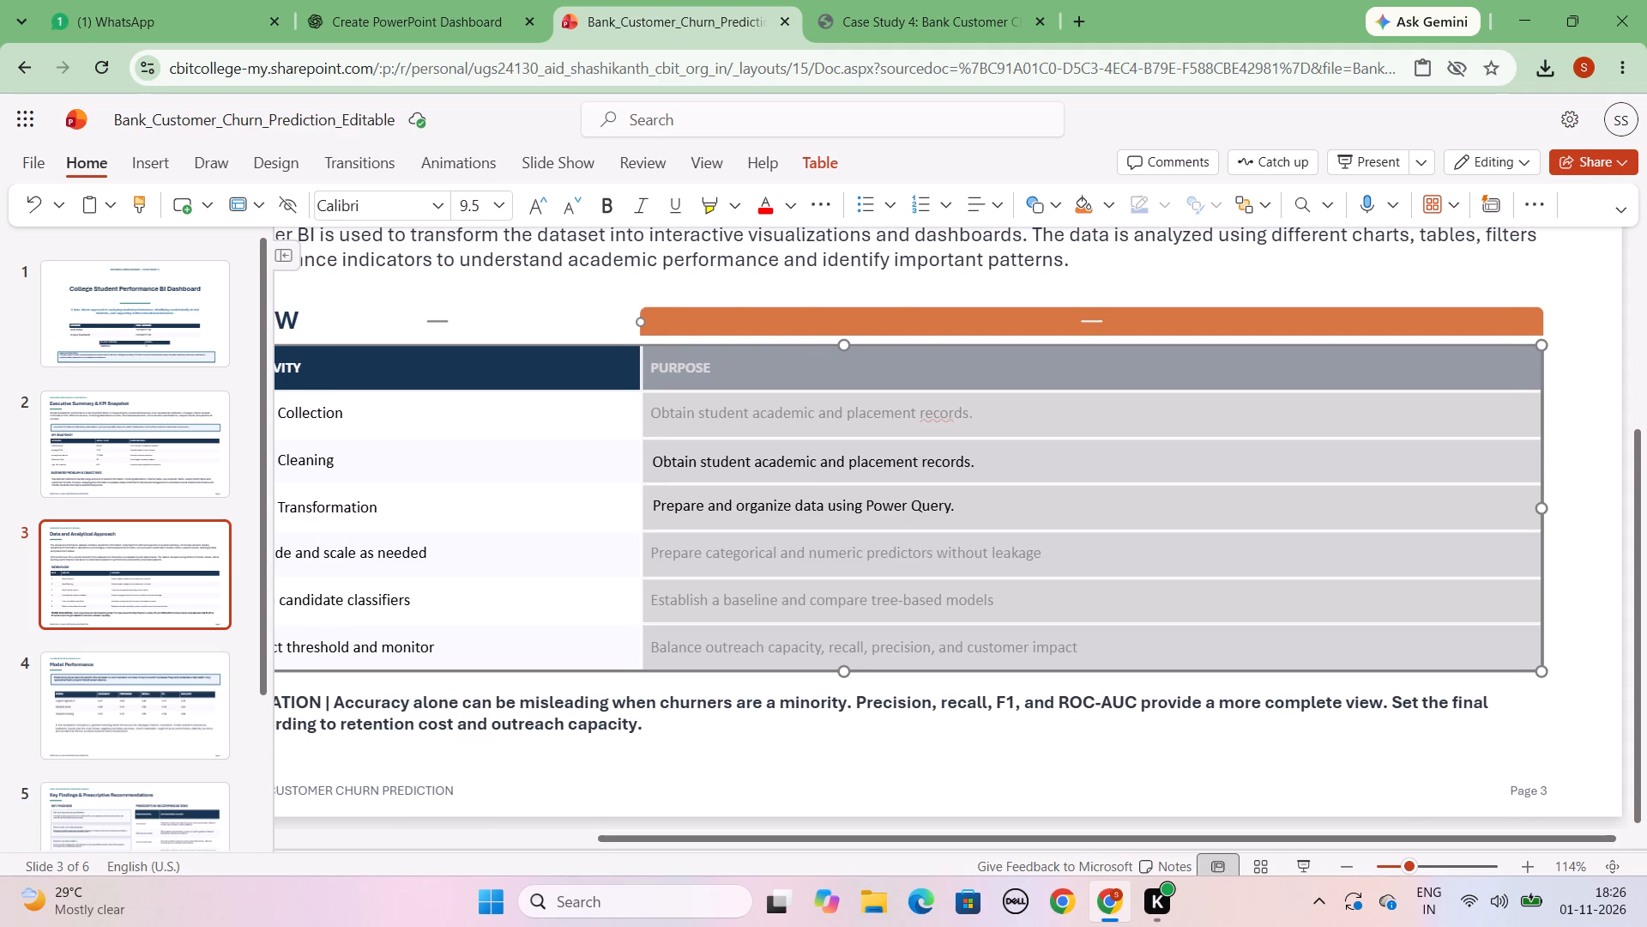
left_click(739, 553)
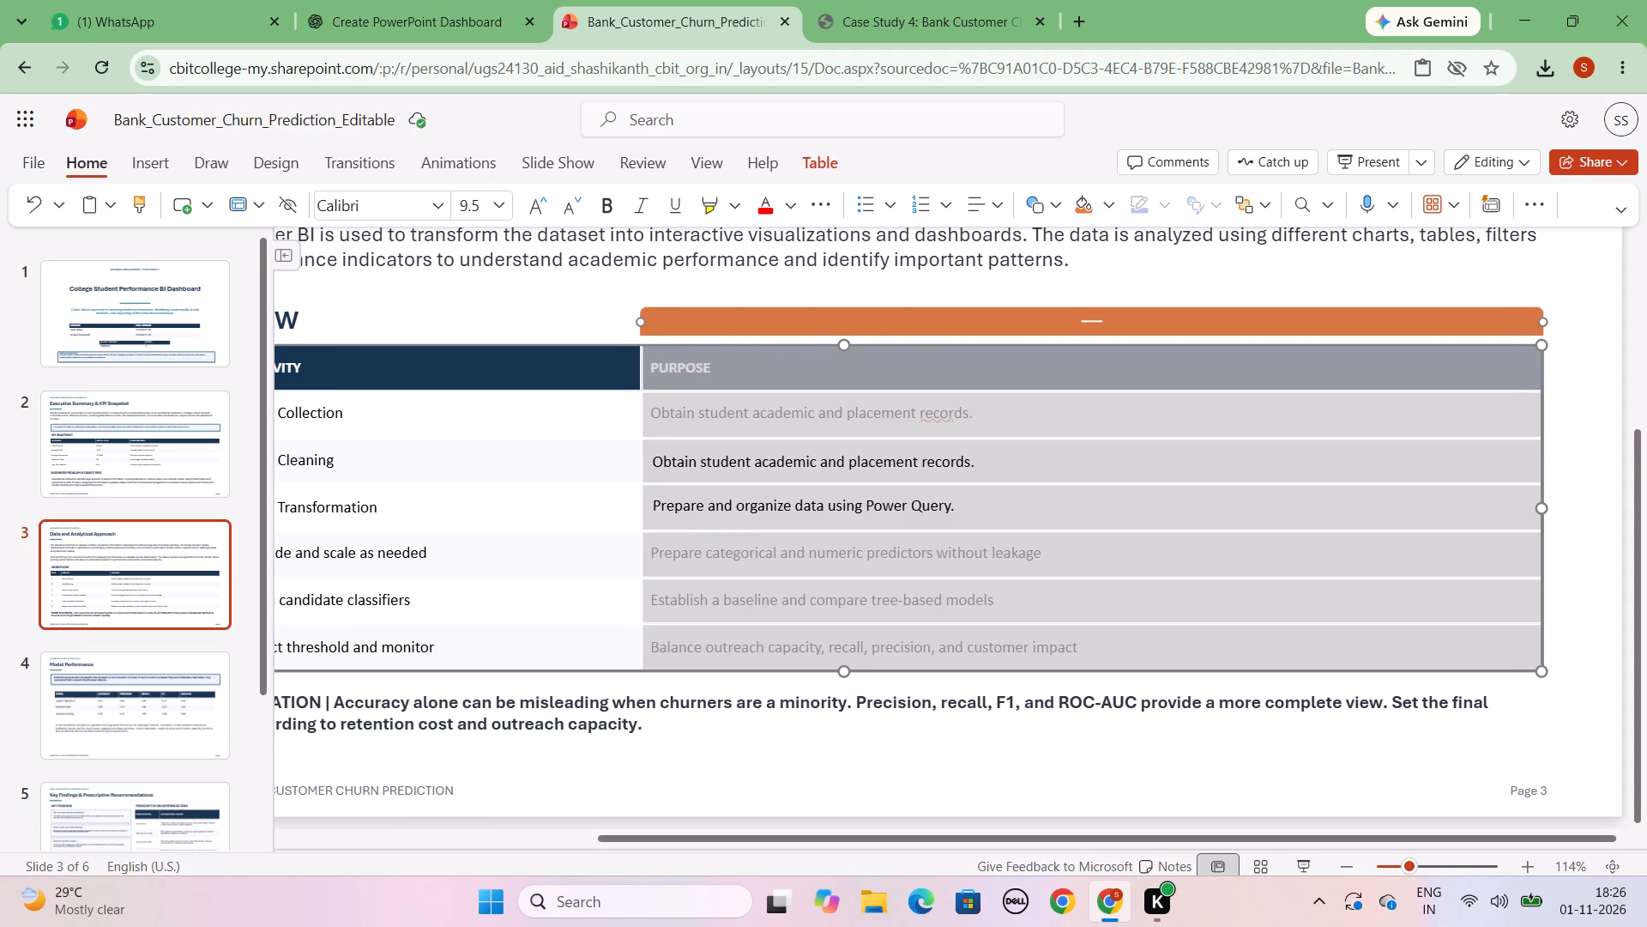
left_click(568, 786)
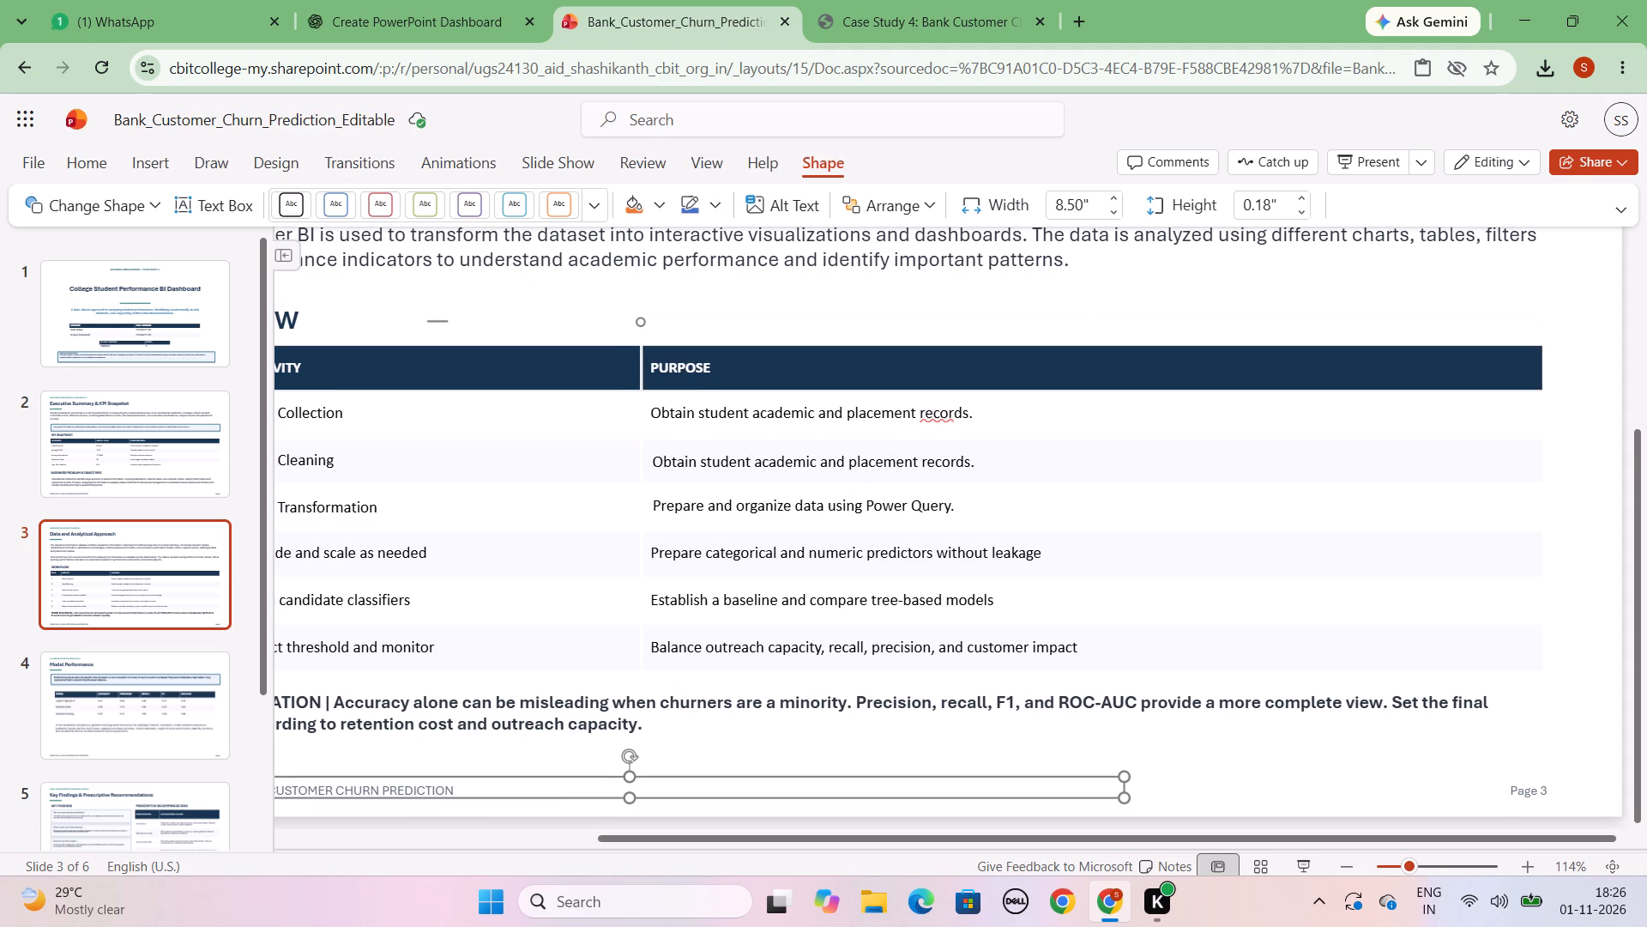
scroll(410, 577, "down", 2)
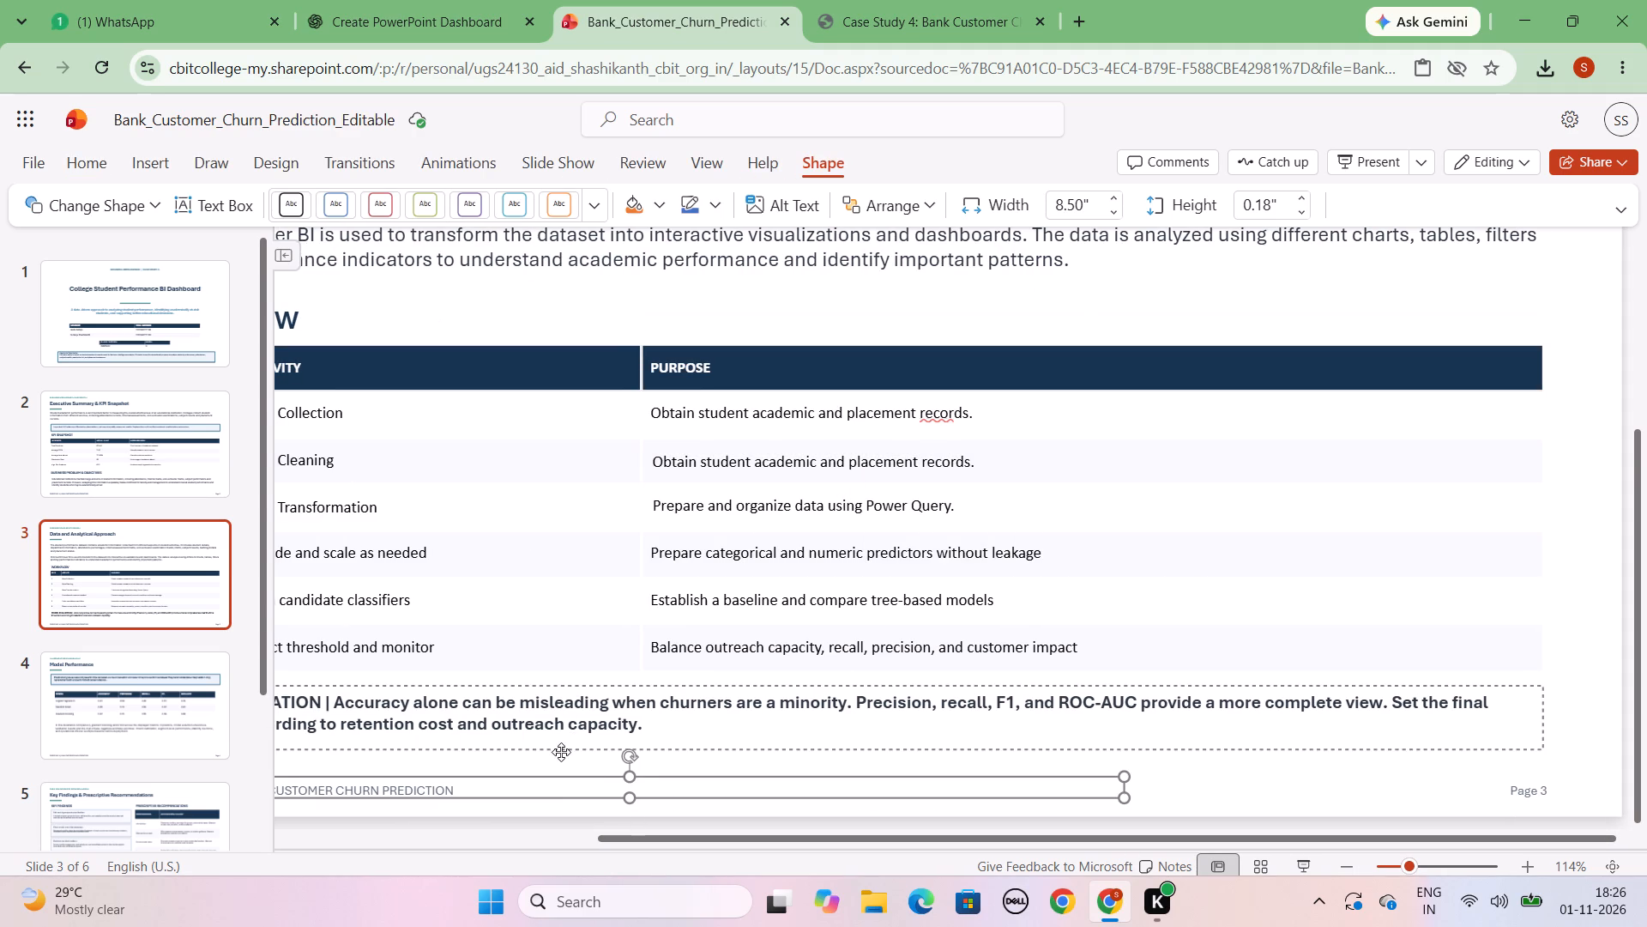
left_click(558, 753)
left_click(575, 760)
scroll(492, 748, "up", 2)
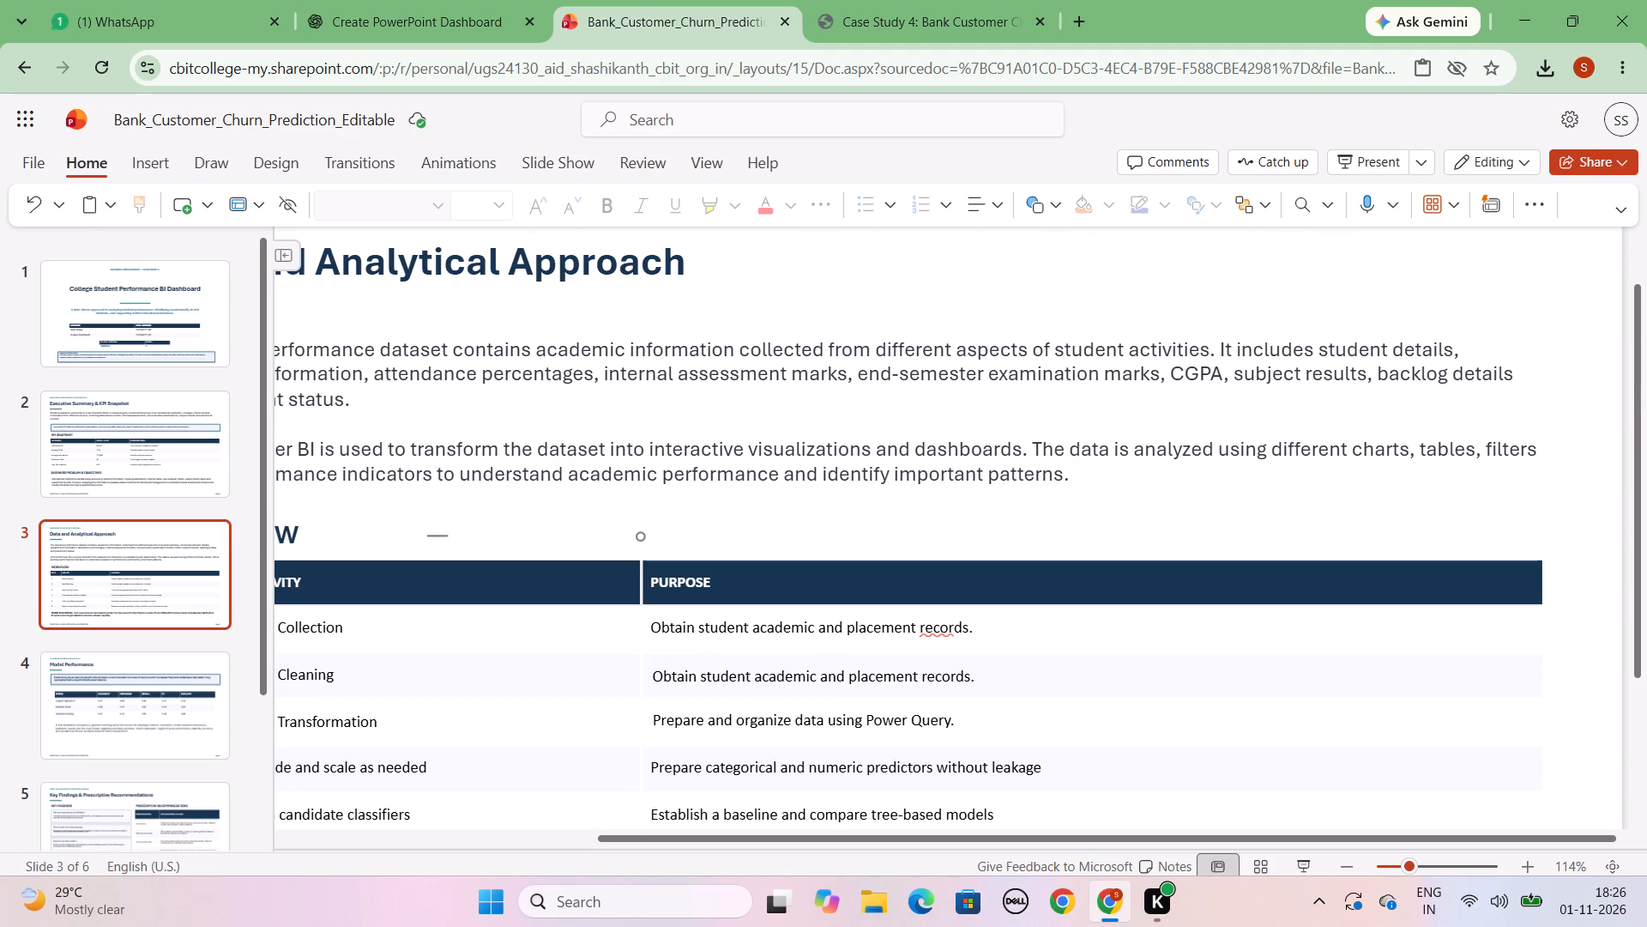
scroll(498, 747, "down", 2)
Cut the "CASE STUDY 4 | BANK CUSTOMER CHURN PREDICTION" footer text box from slide 2.
left_click(99, 426)
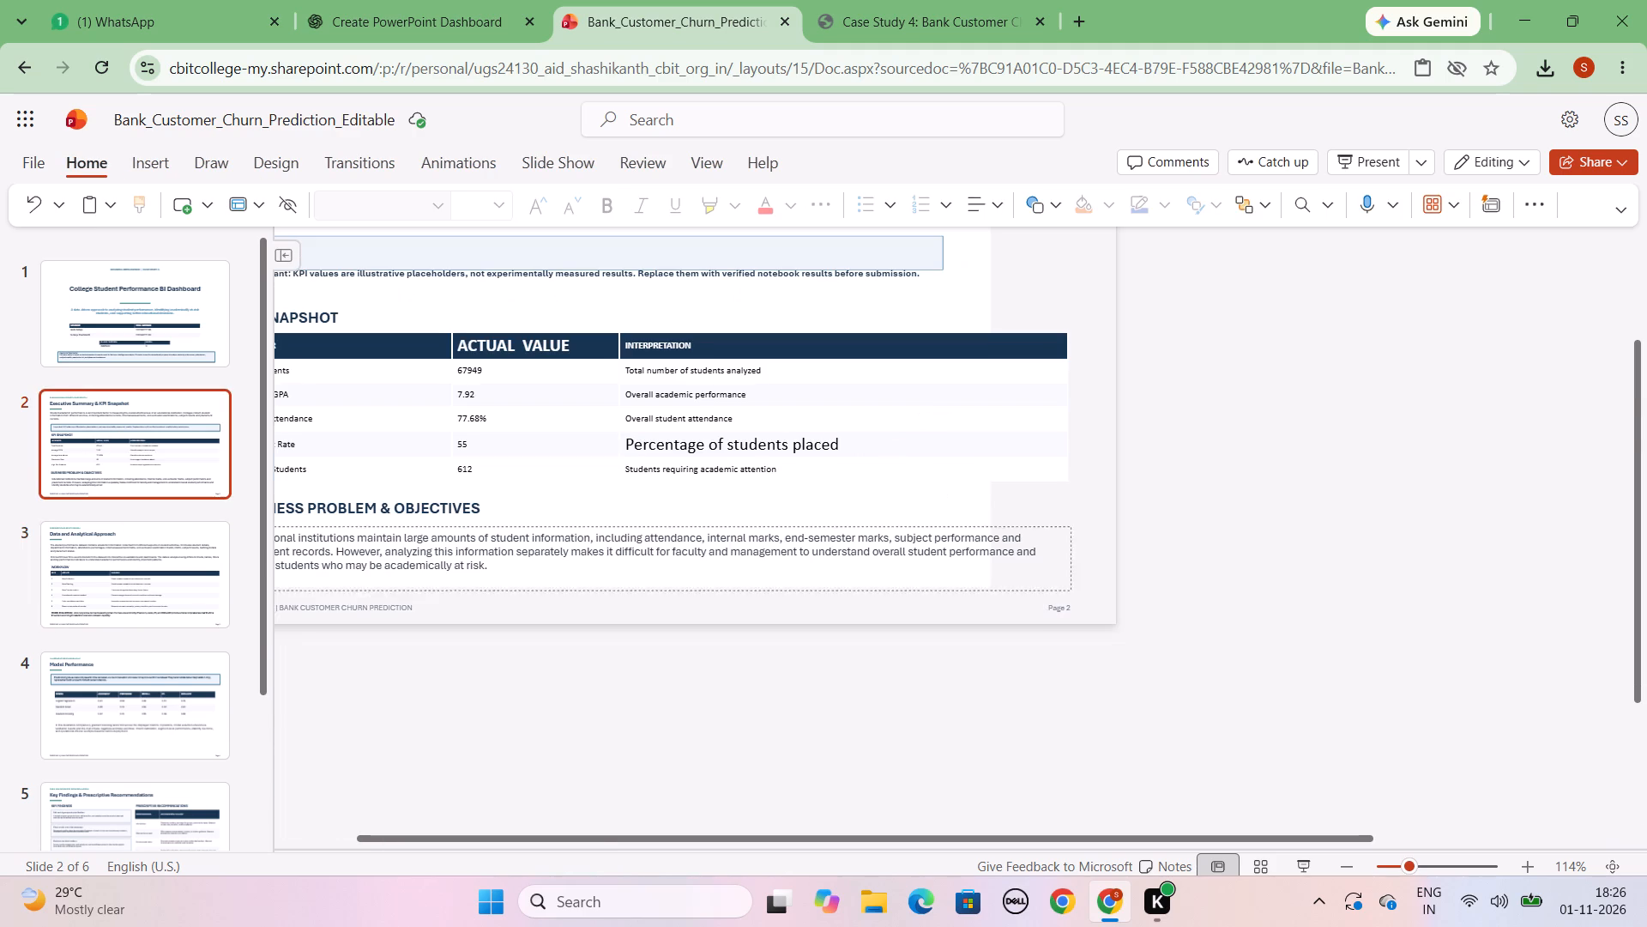
left_click(428, 604)
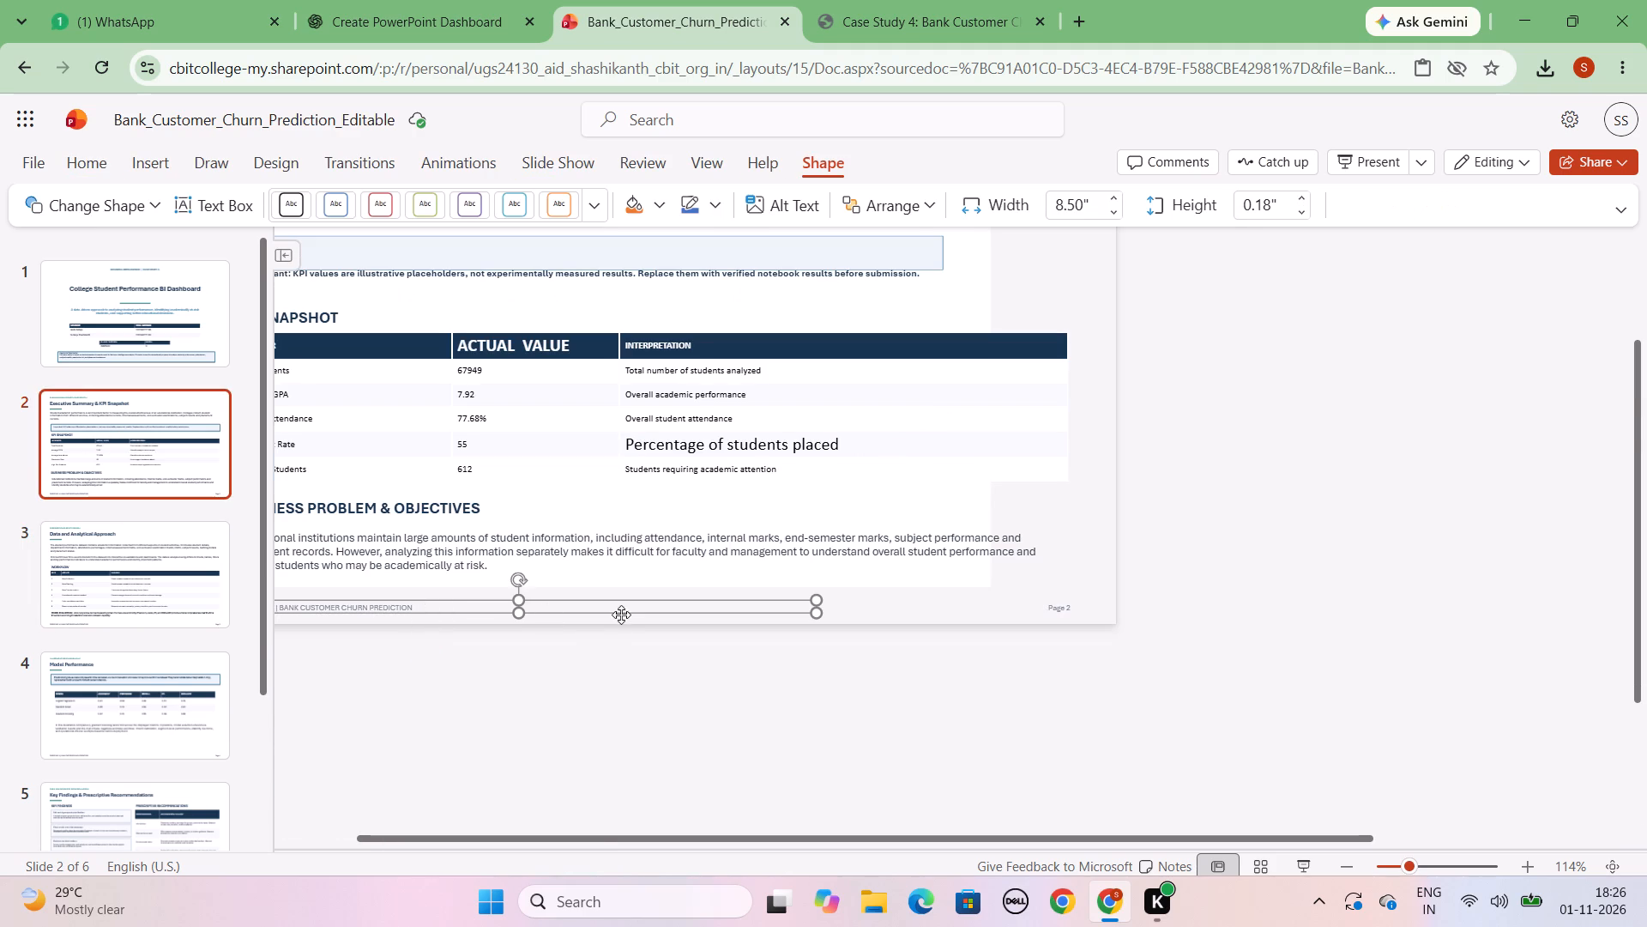
right_click(641, 609)
left_click(622, 603)
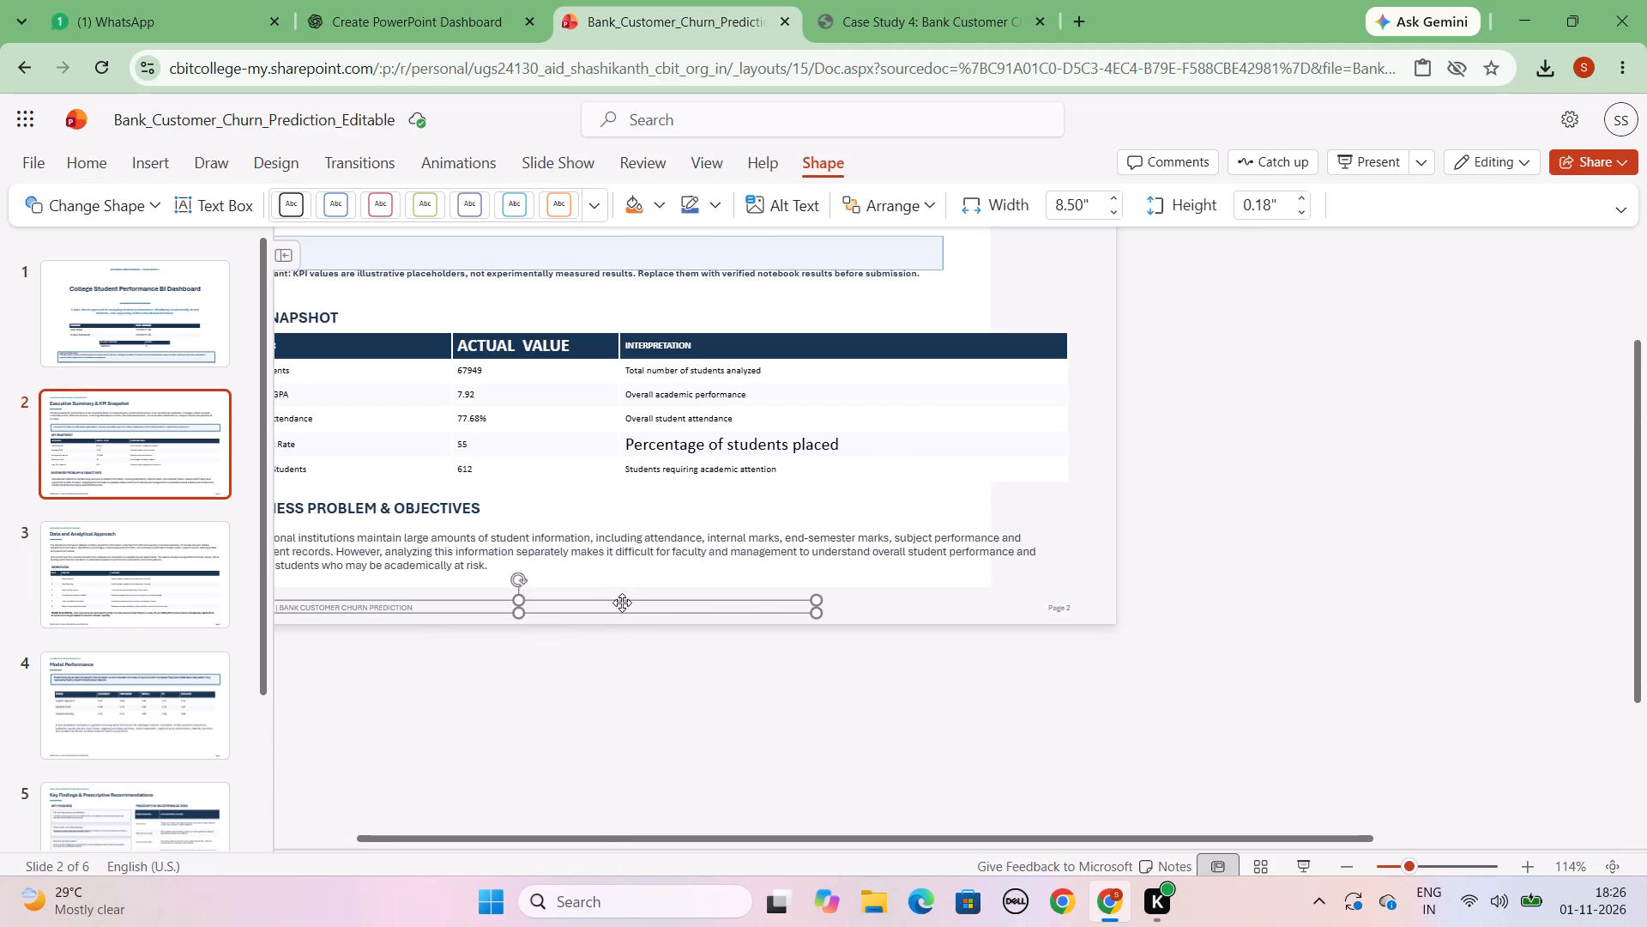
left_click(606, 610)
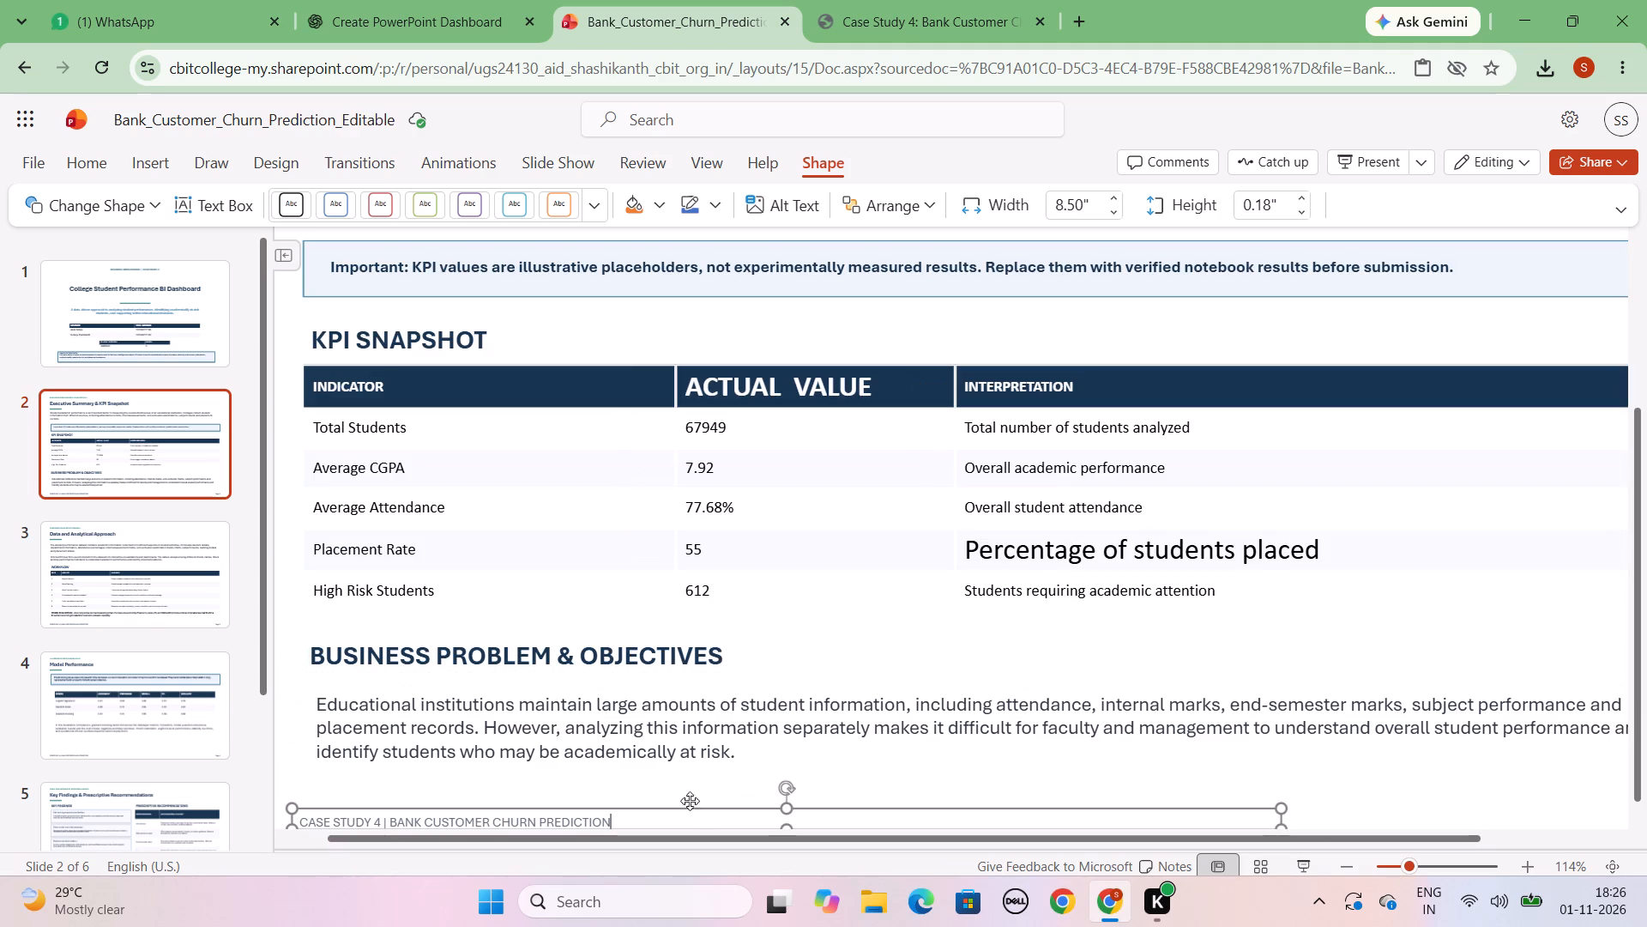
scroll(884, 758, "down", 1)
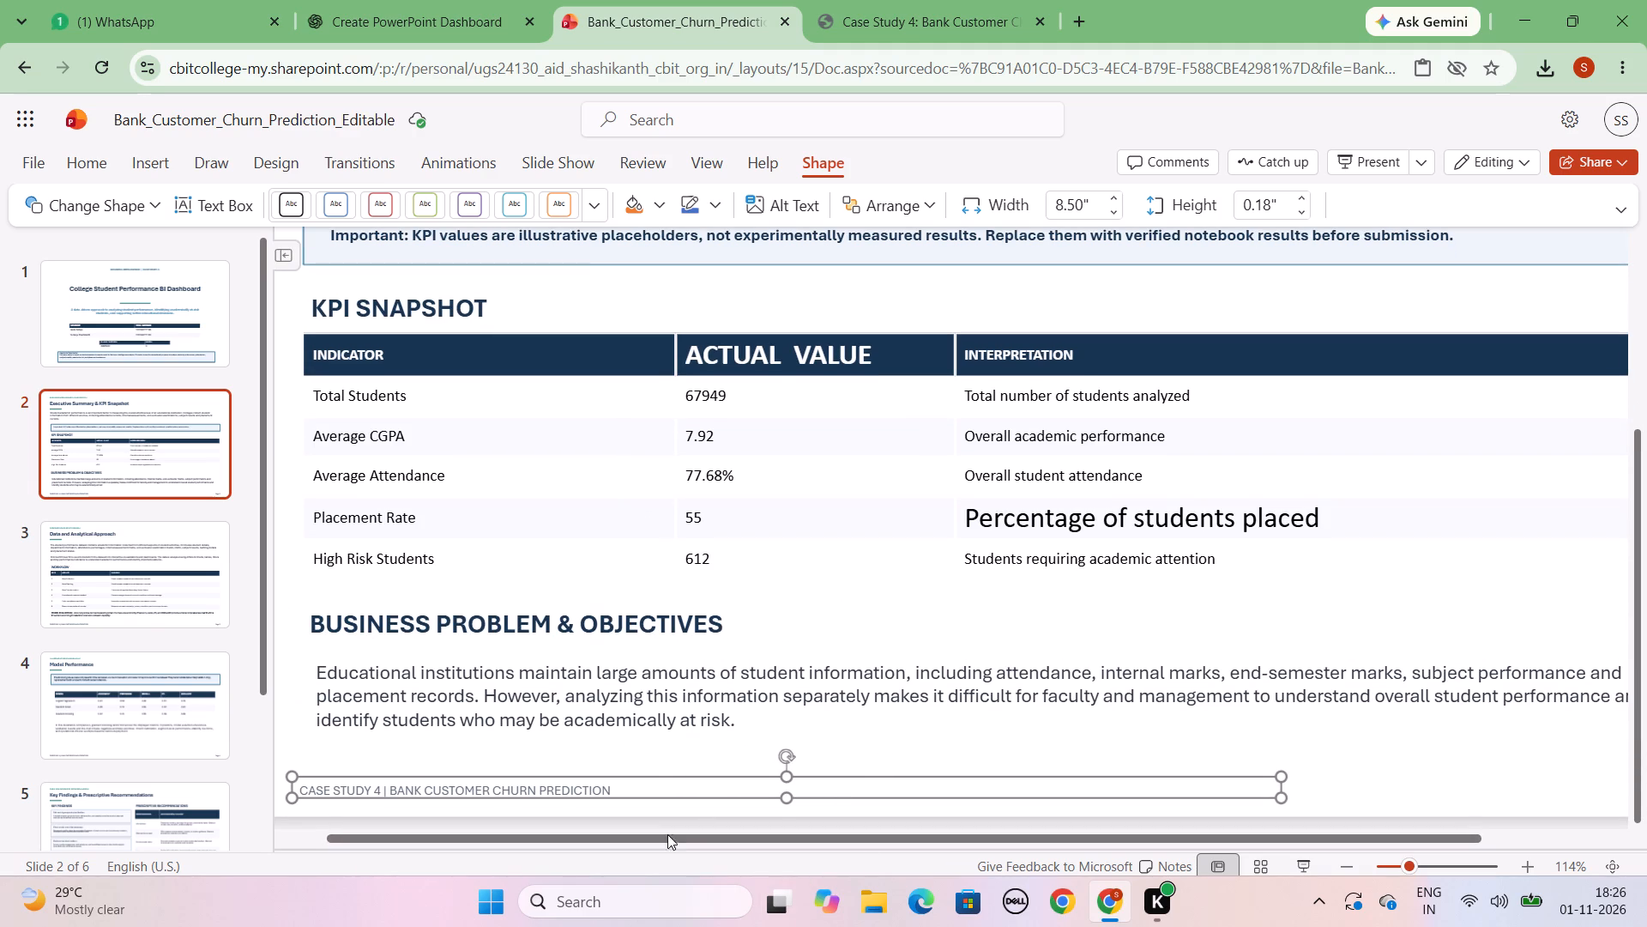
right_click(648, 786)
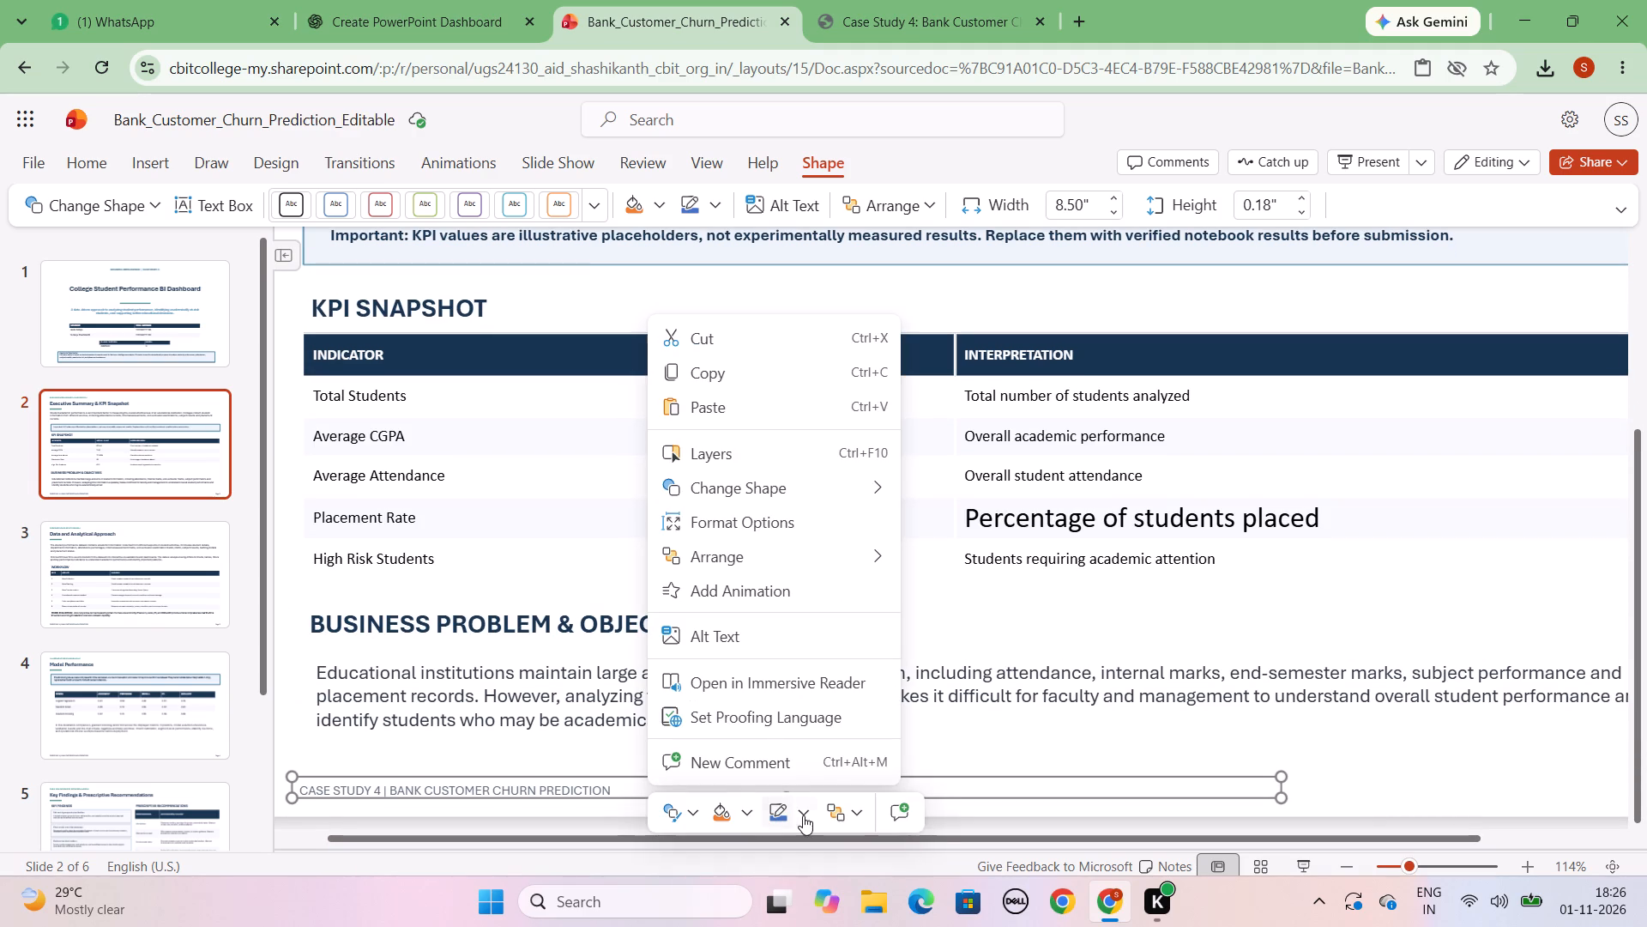
scroll(1162, 776, "down", 3, "ctrl")
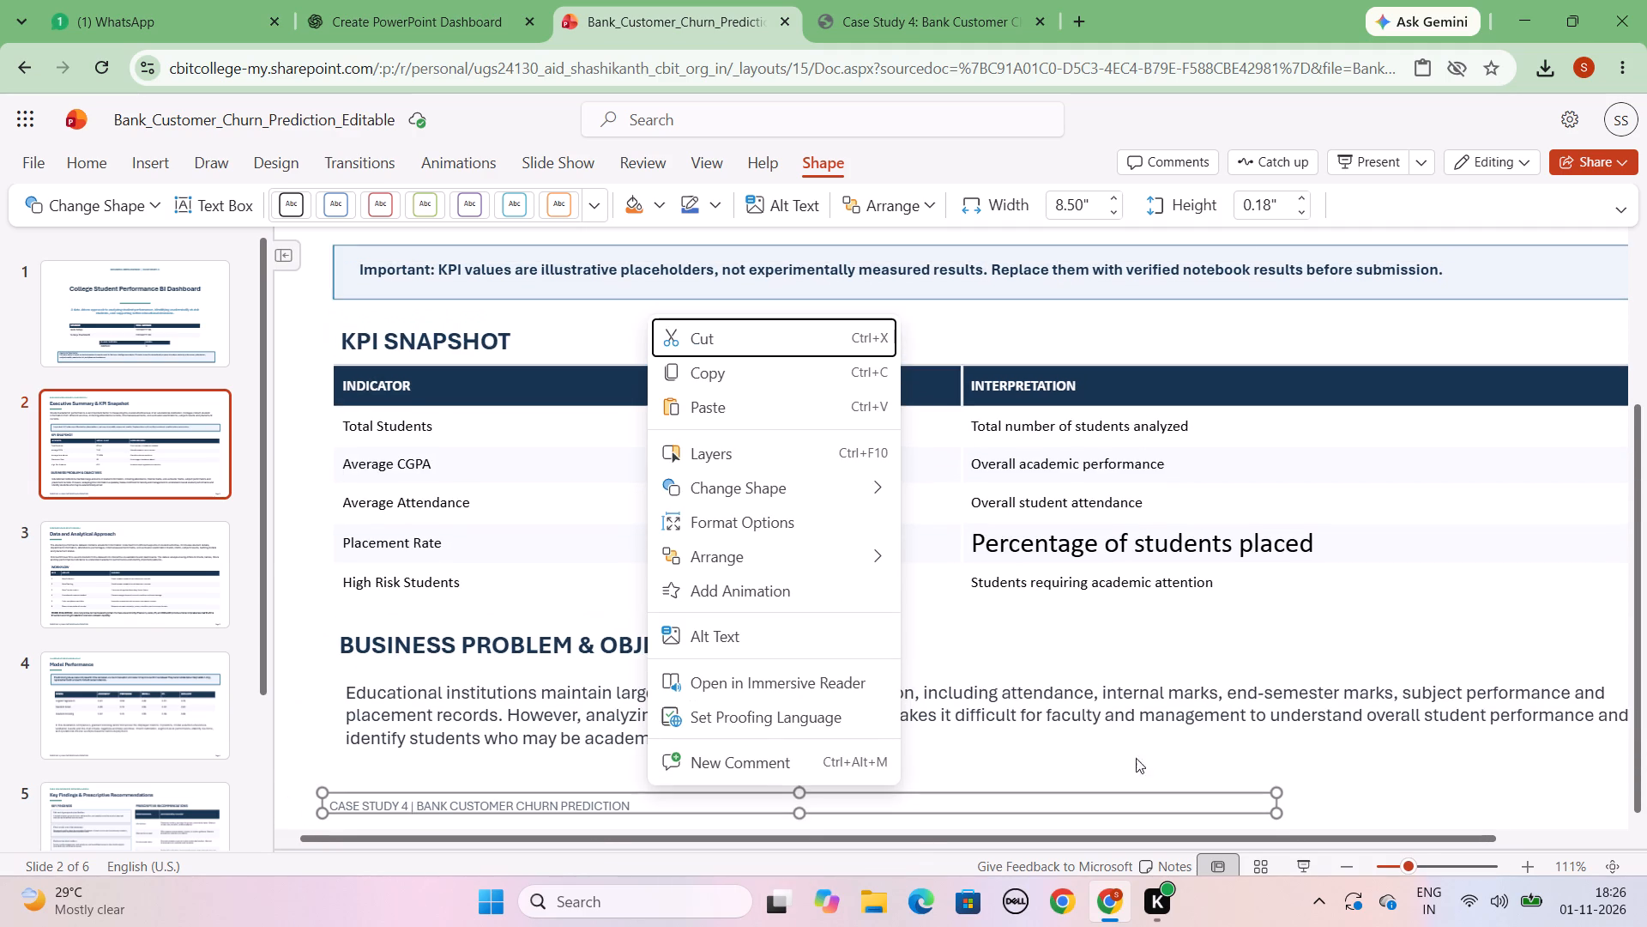
scroll(1136, 758, "down", 4, "ctrl")
scroll(972, 742, "down", 3, "ctrl")
scroll(1071, 713, "down", 2)
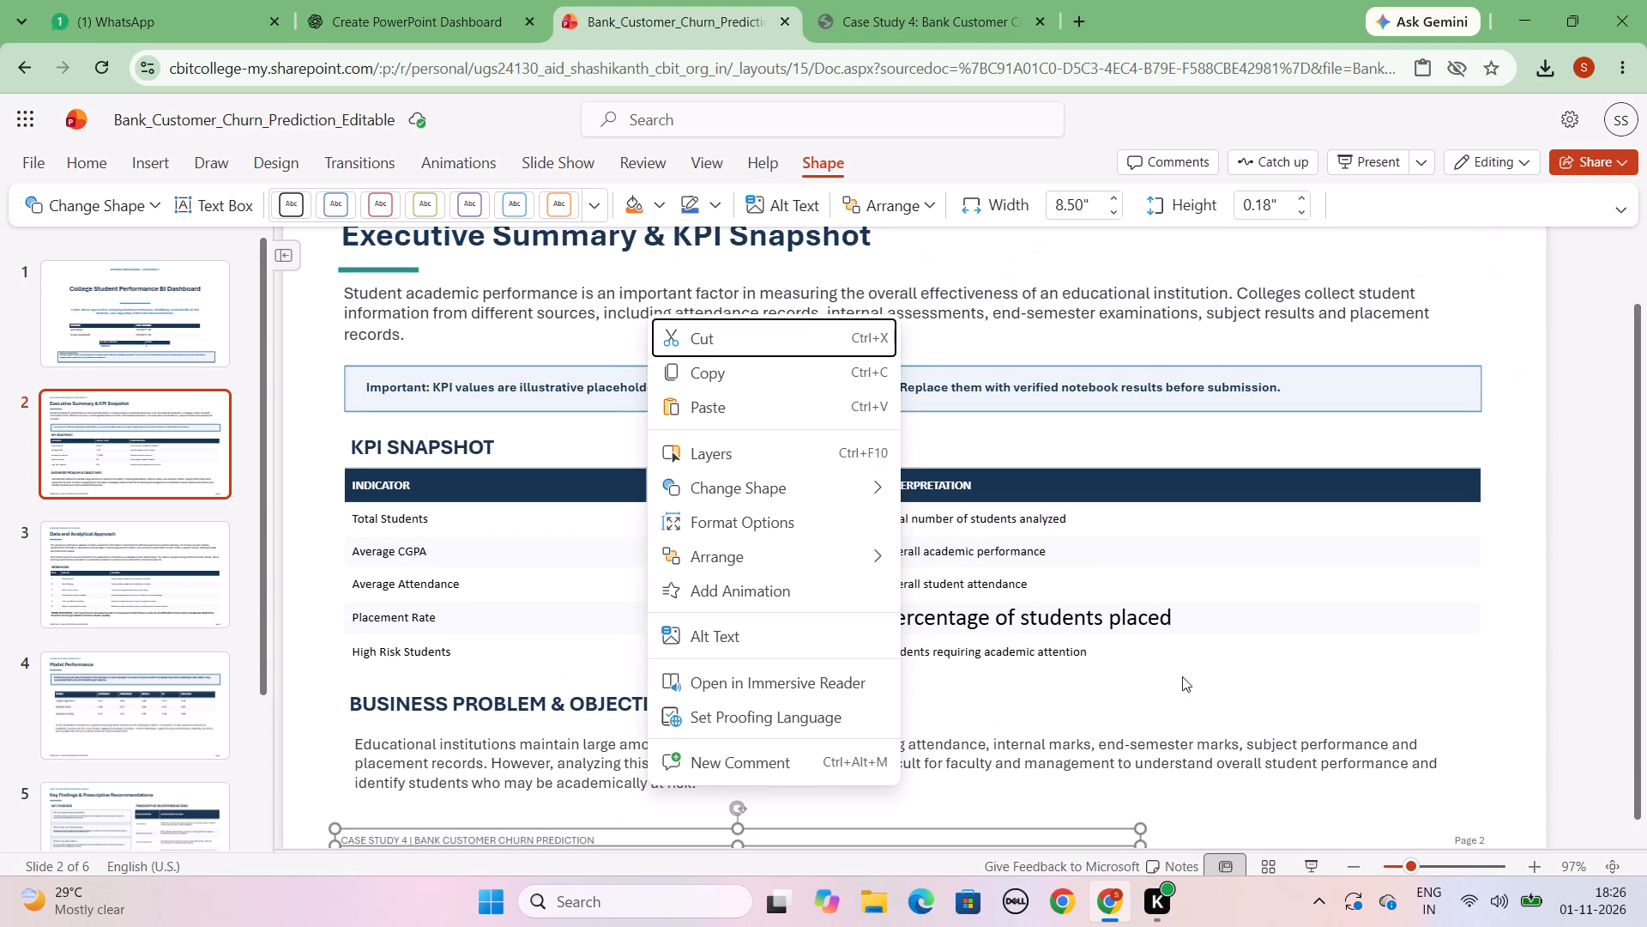
left_click(675, 330)
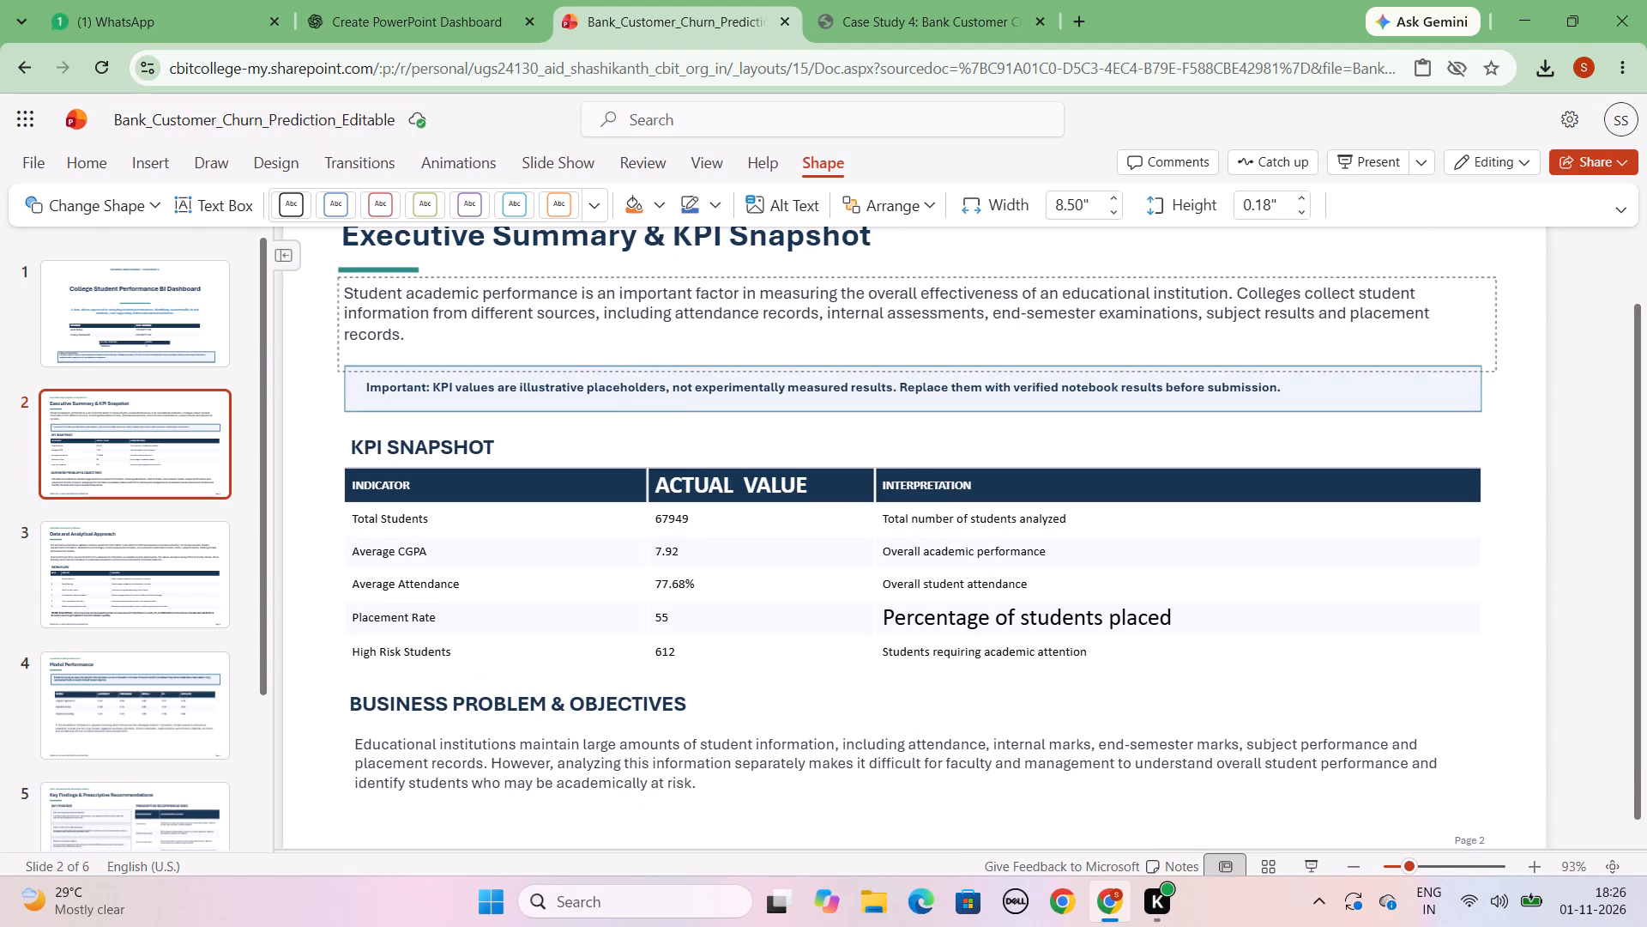
Following the Case Study 4 PDF cover, move slide 1's Class / Section table flush with the Student table's left edge, leaving a small gap below it.
left_click(135, 363)
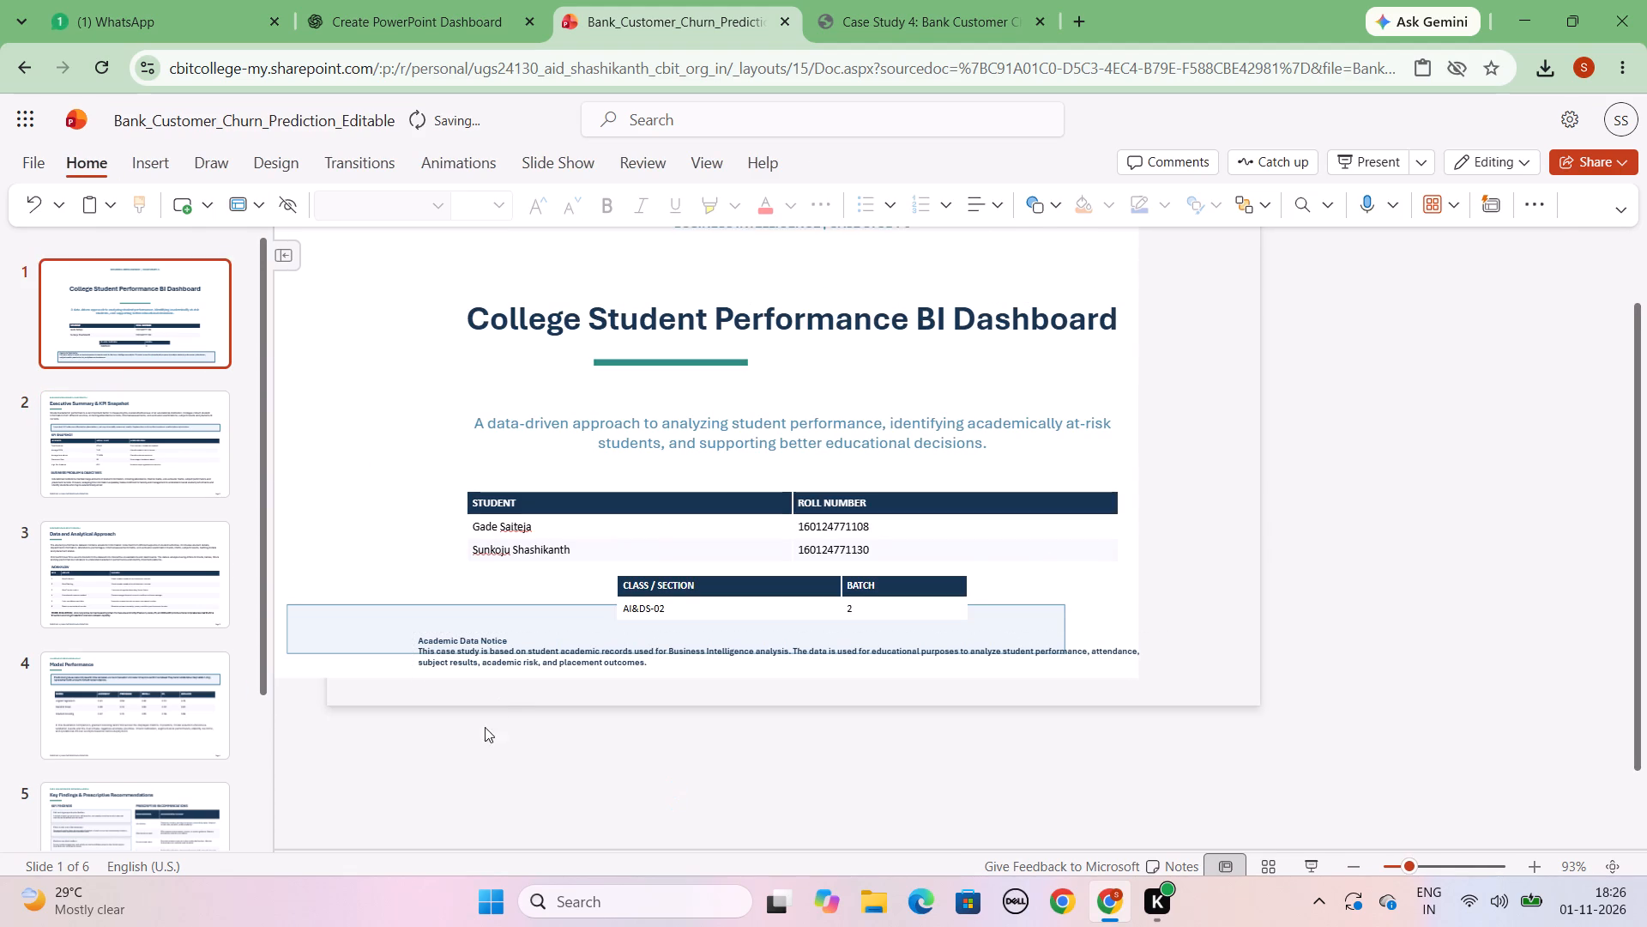
left_click(475, 744)
triple_click(415, 546)
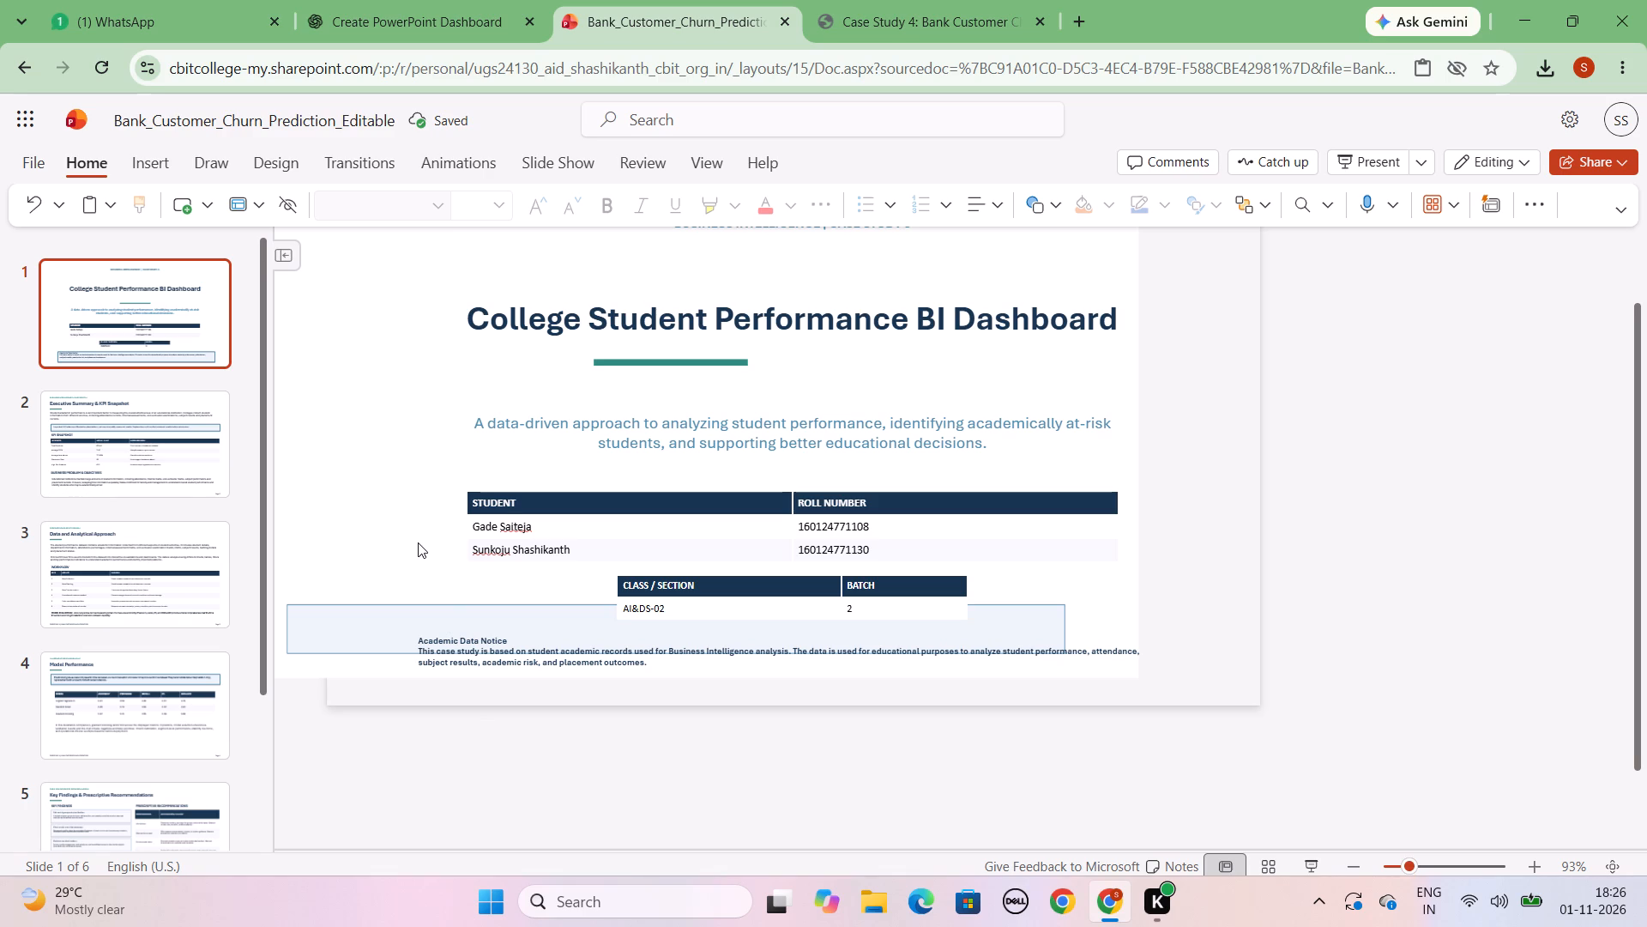
left_click(418, 542)
left_click(675, 608)
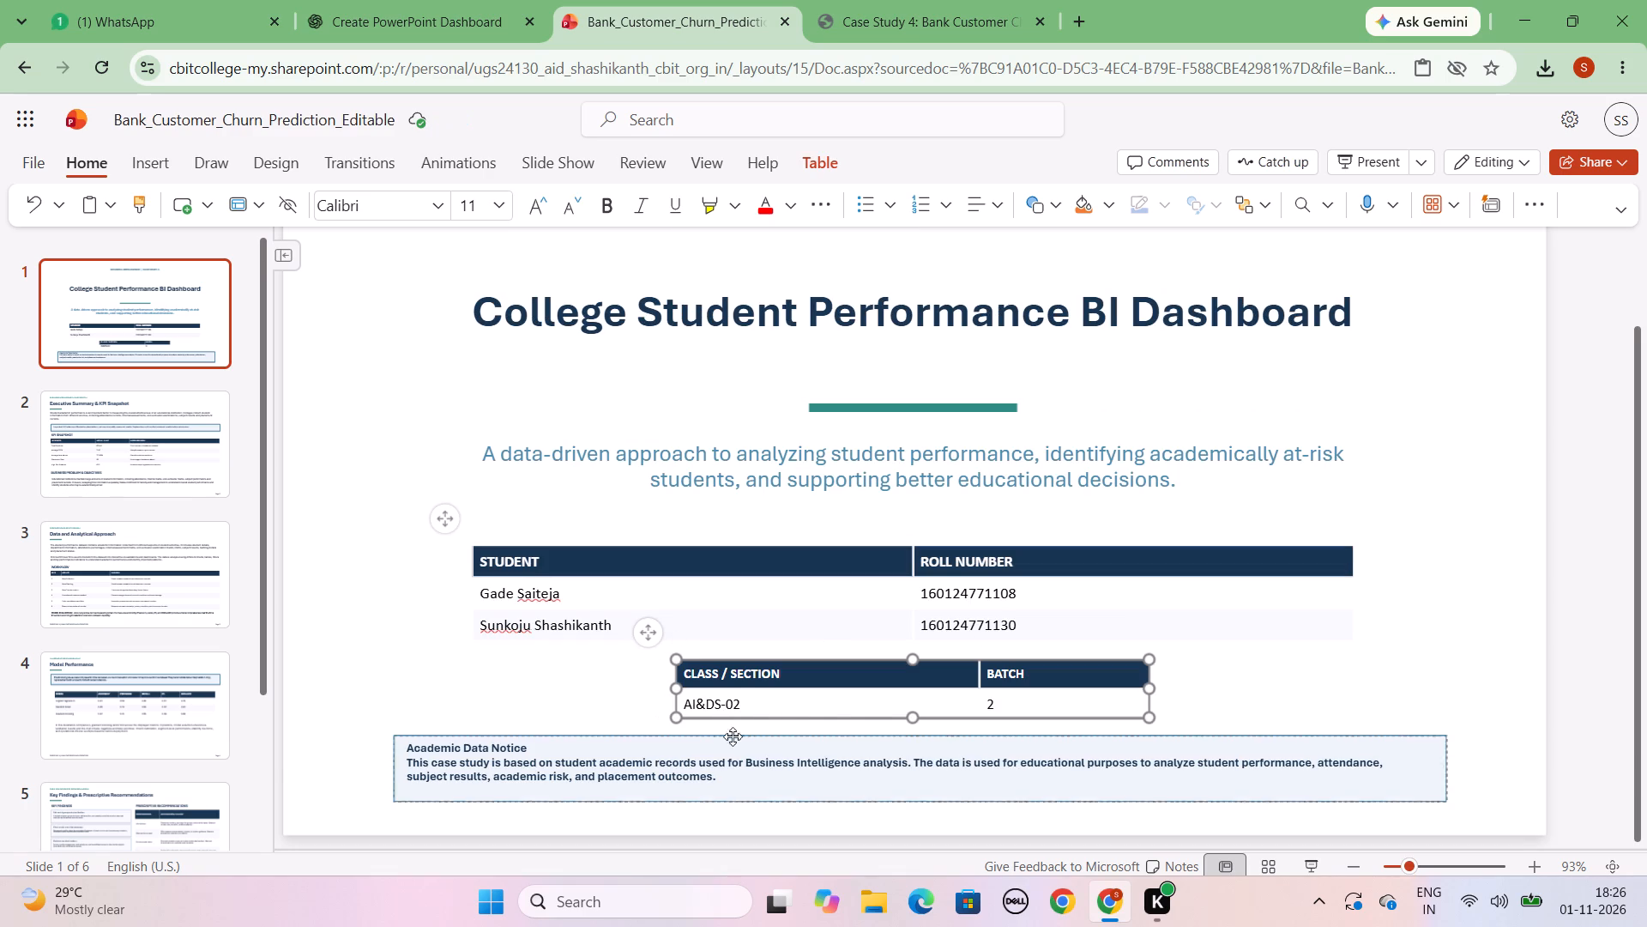
left_click(375, 668)
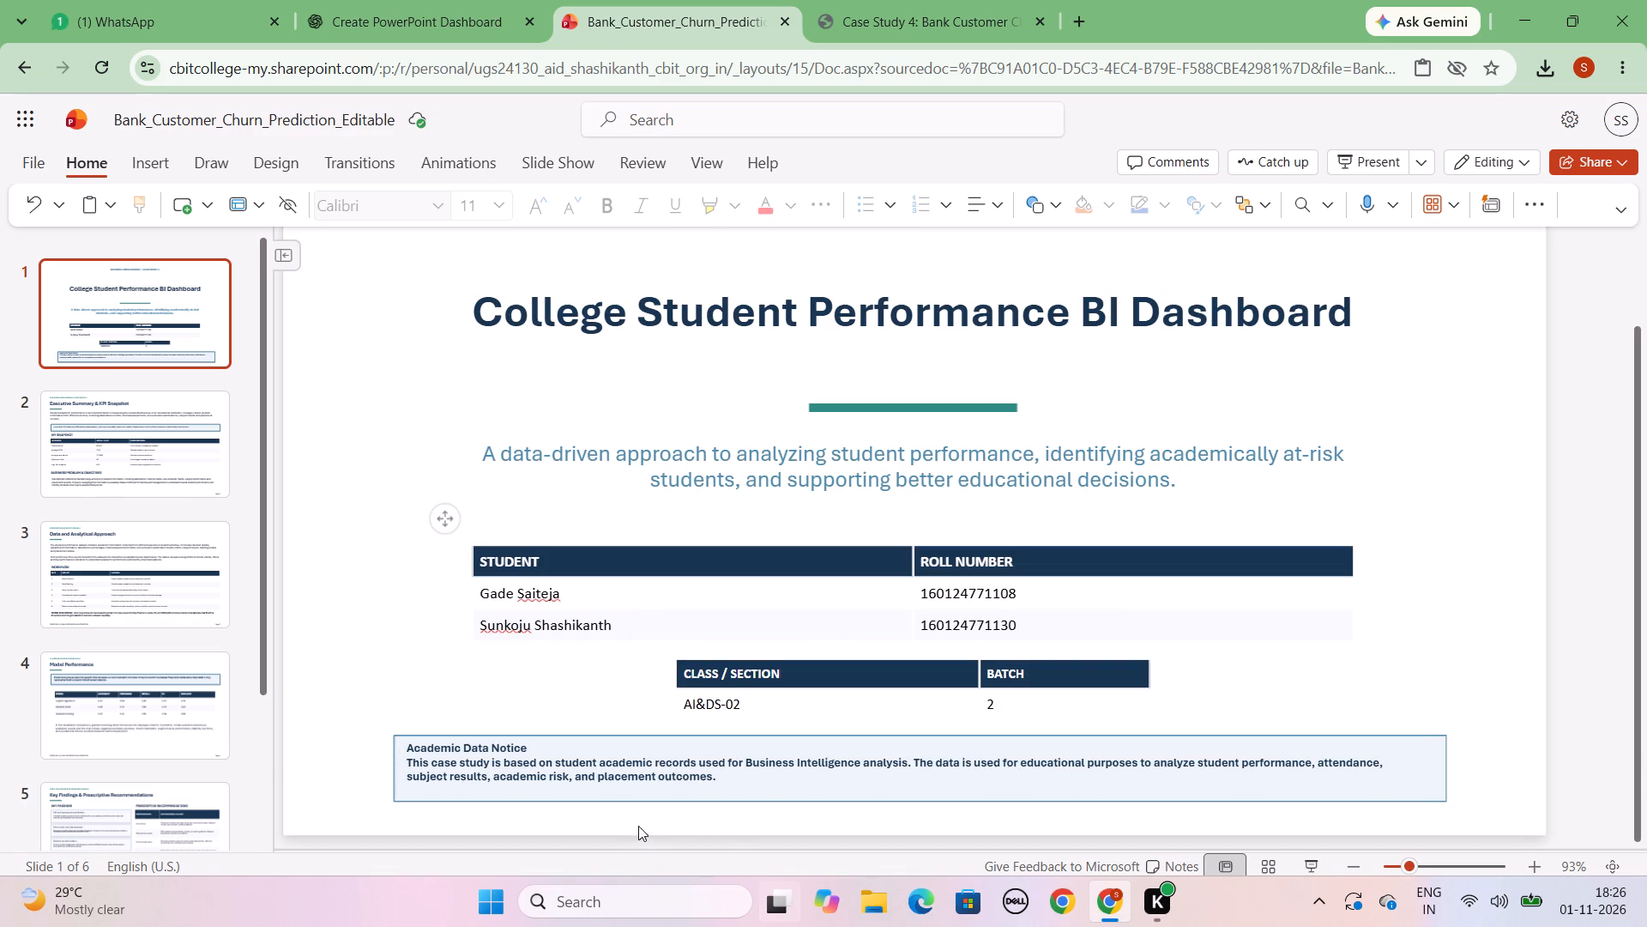
left_click(869, 0)
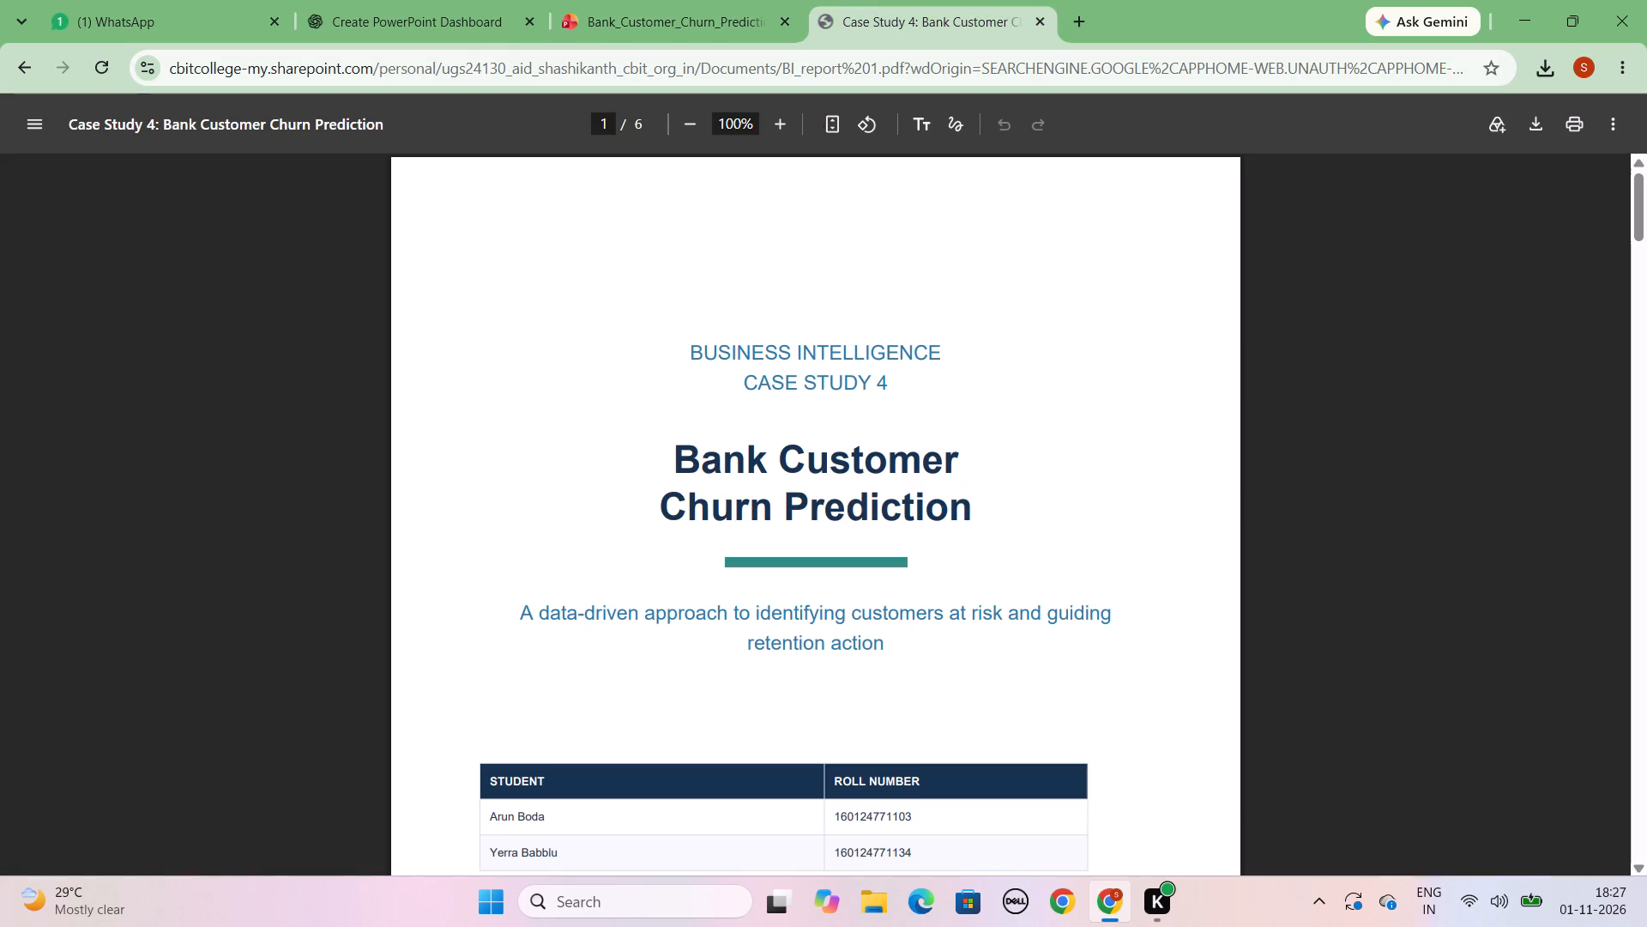
scroll(907, 579, "down", 3)
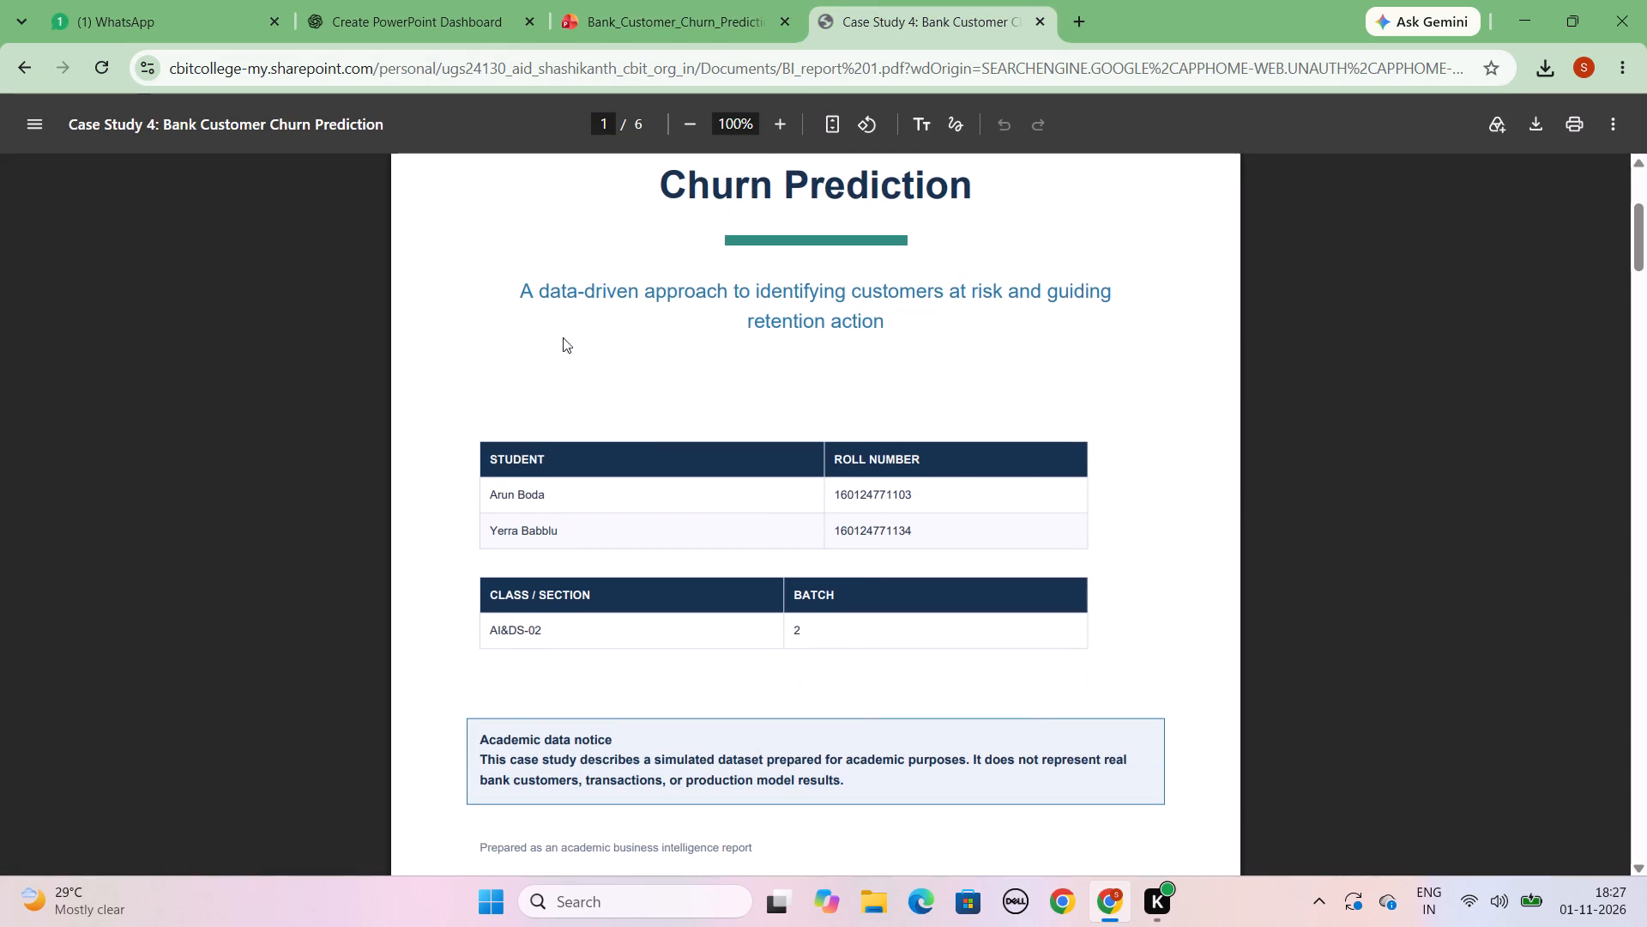
scroll(555, 325, "up", 1)
left_click(719, 17)
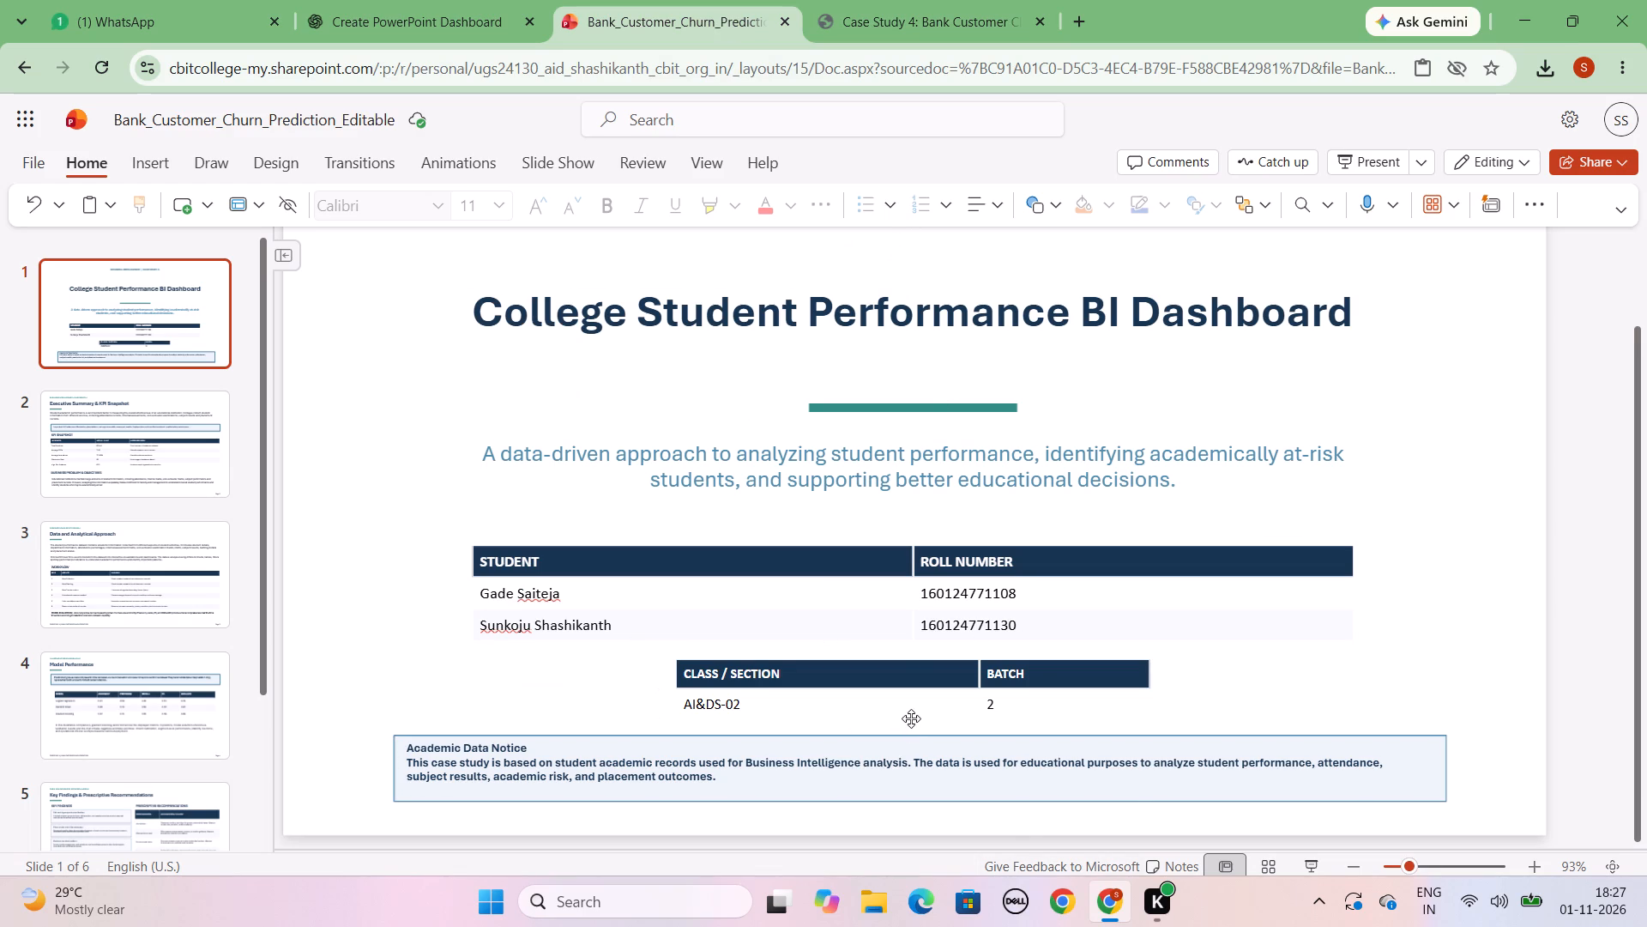
left_click_drag(911, 718, 702, 706)
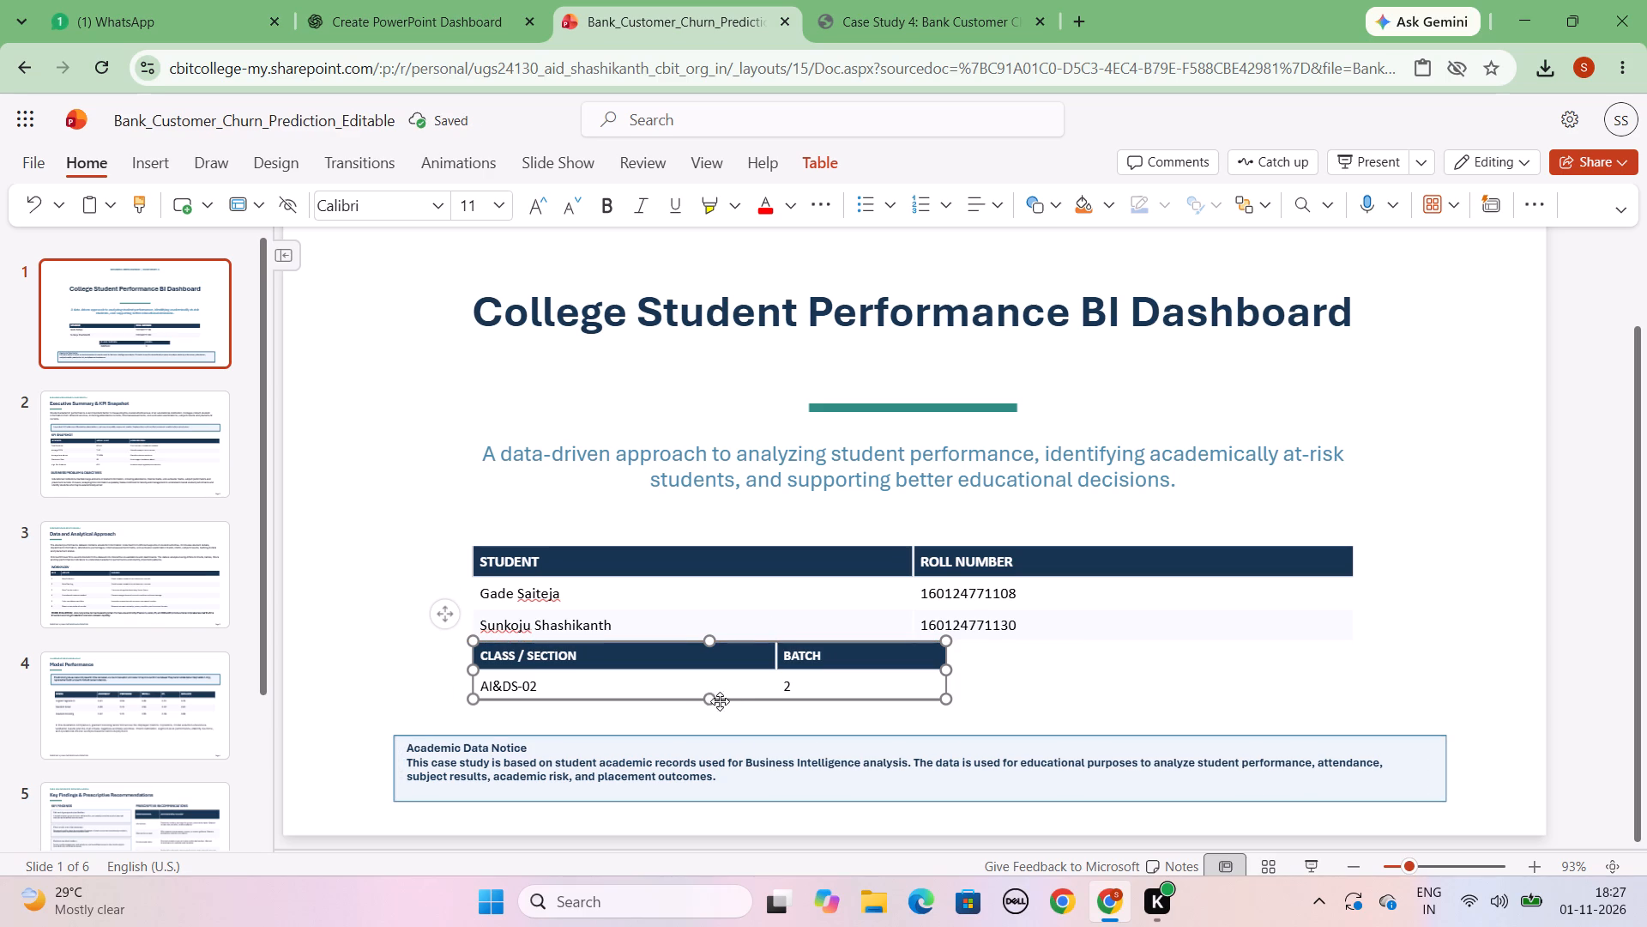
left_click_drag(738, 700, 742, 709)
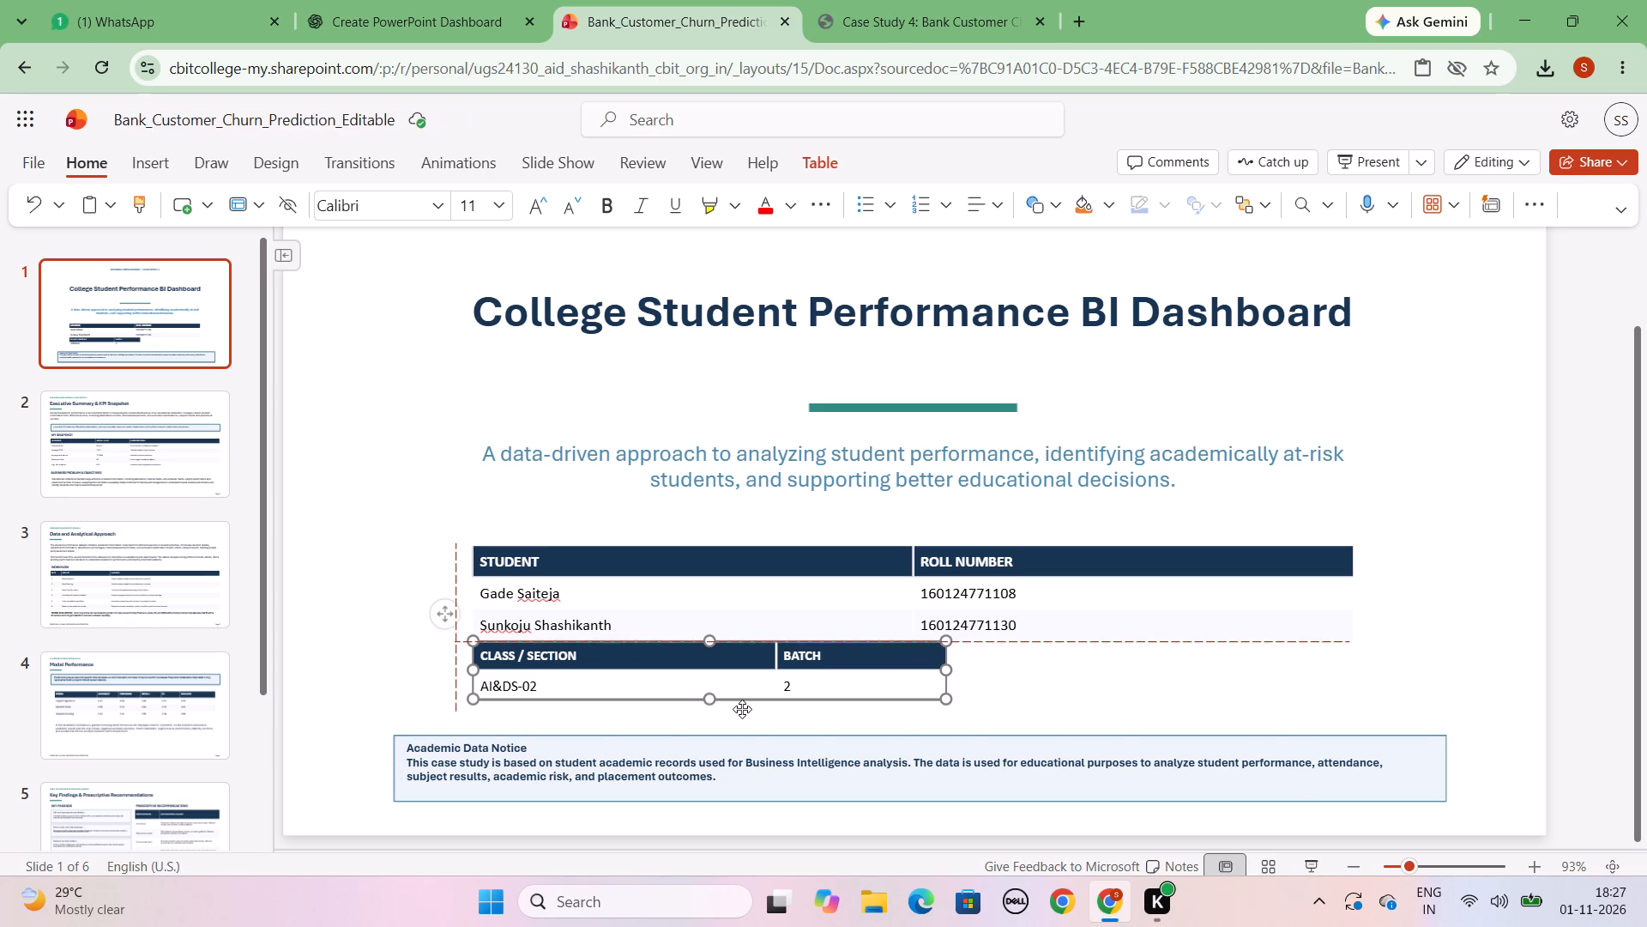
left_click_drag(742, 709, 747, 714)
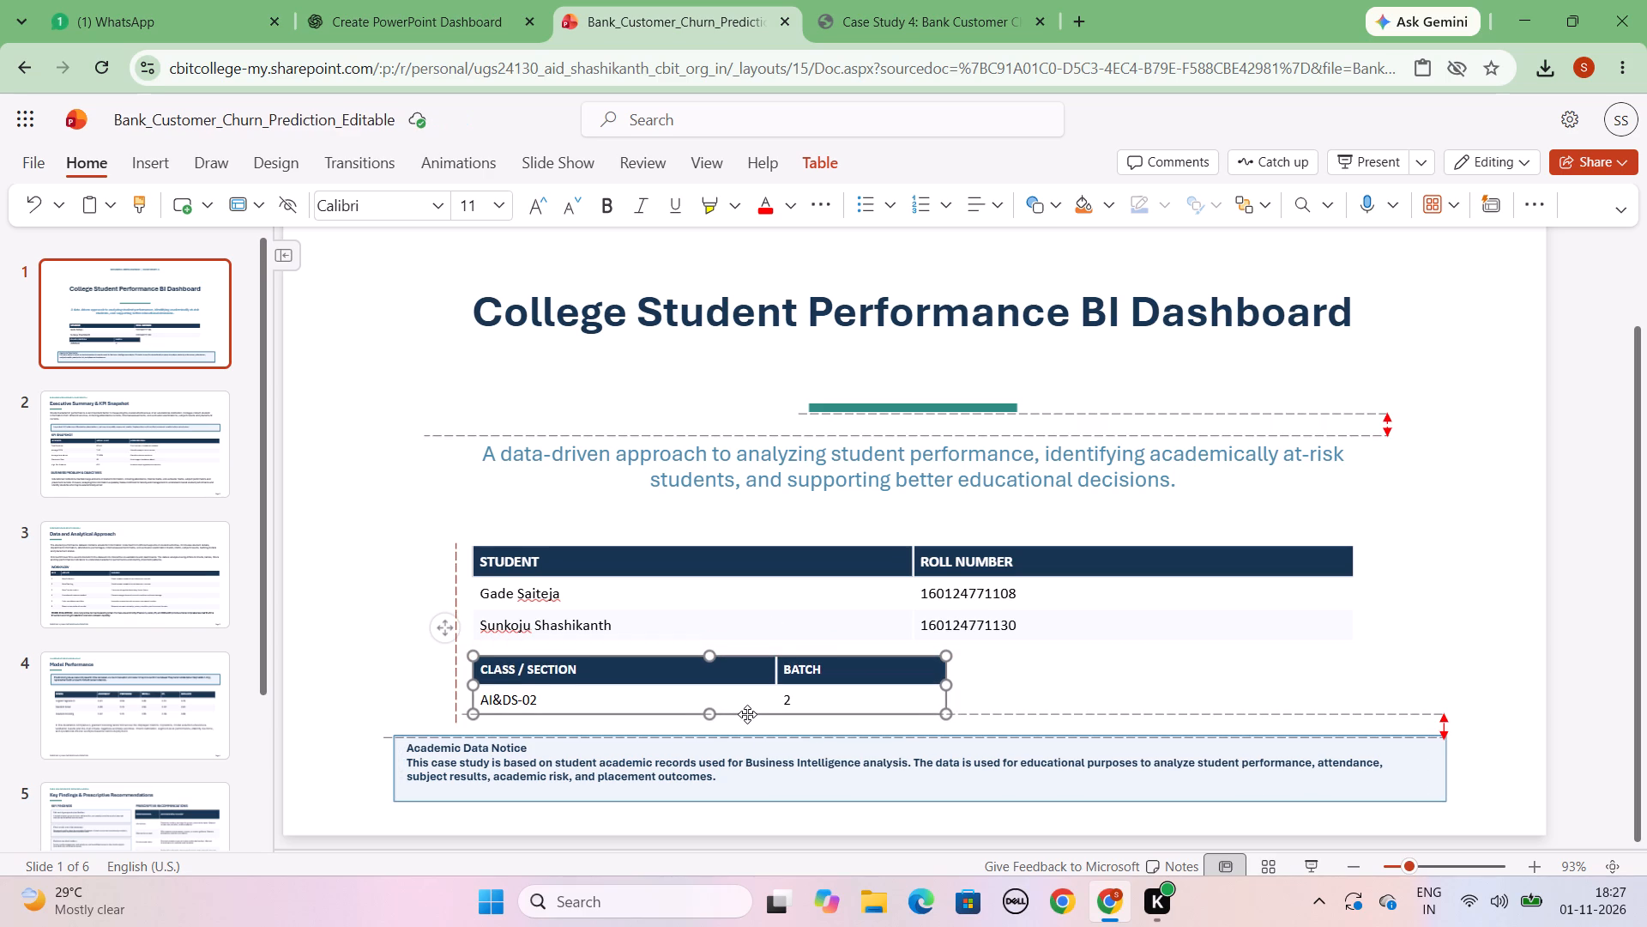
left_click_drag(747, 714, 743, 717)
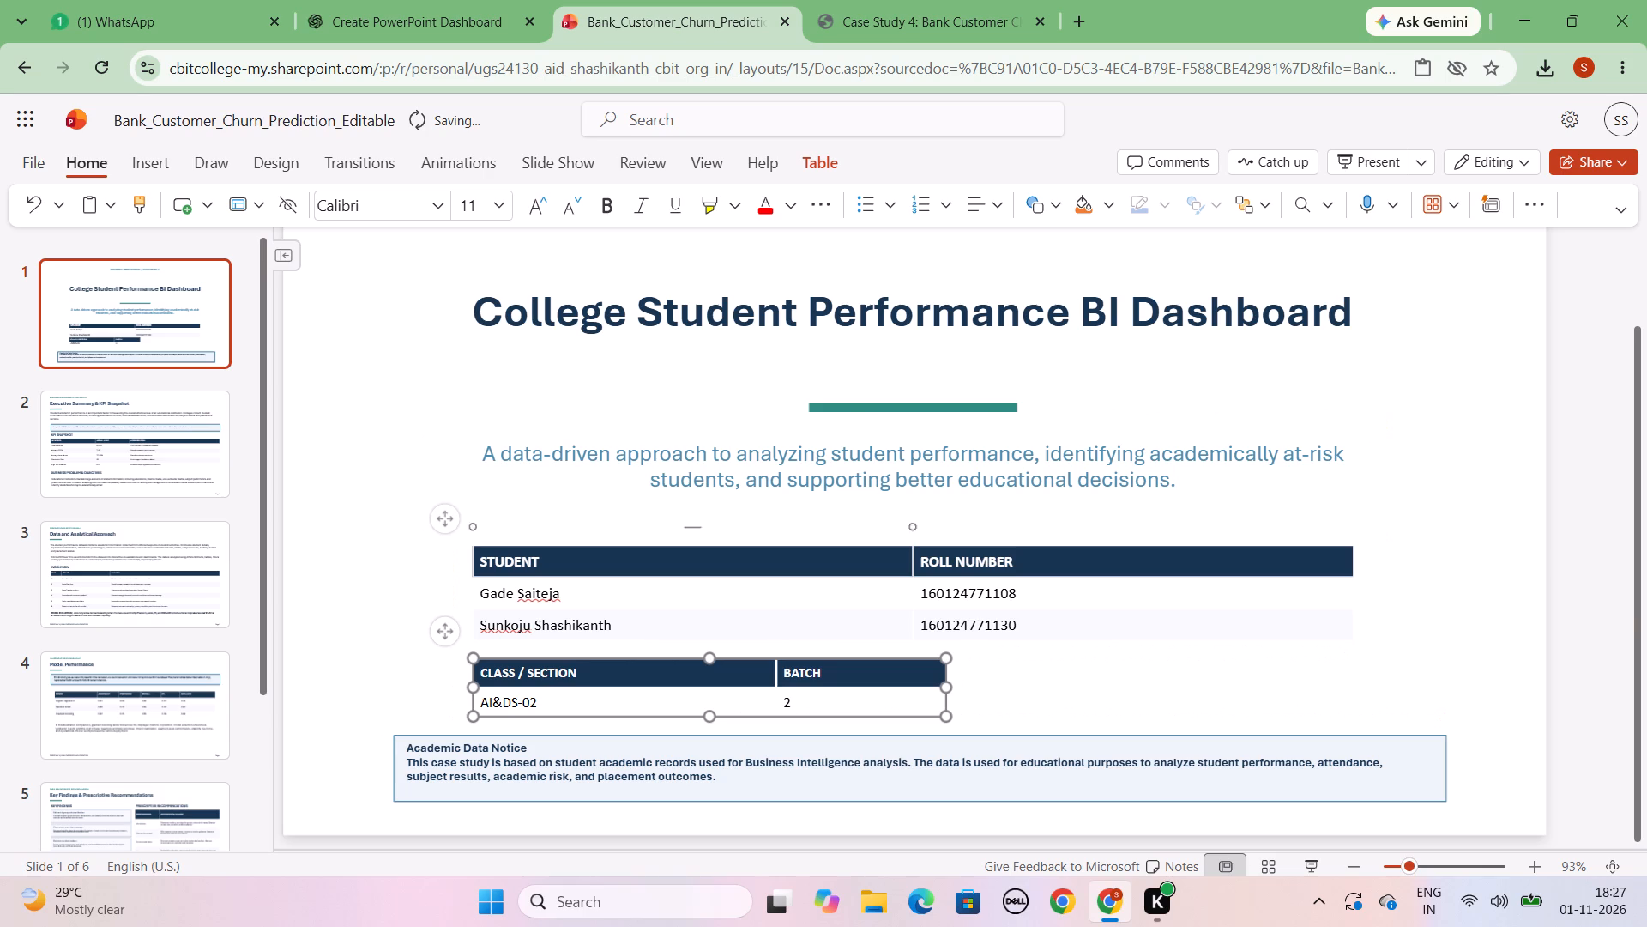
left_click(1572, 569)
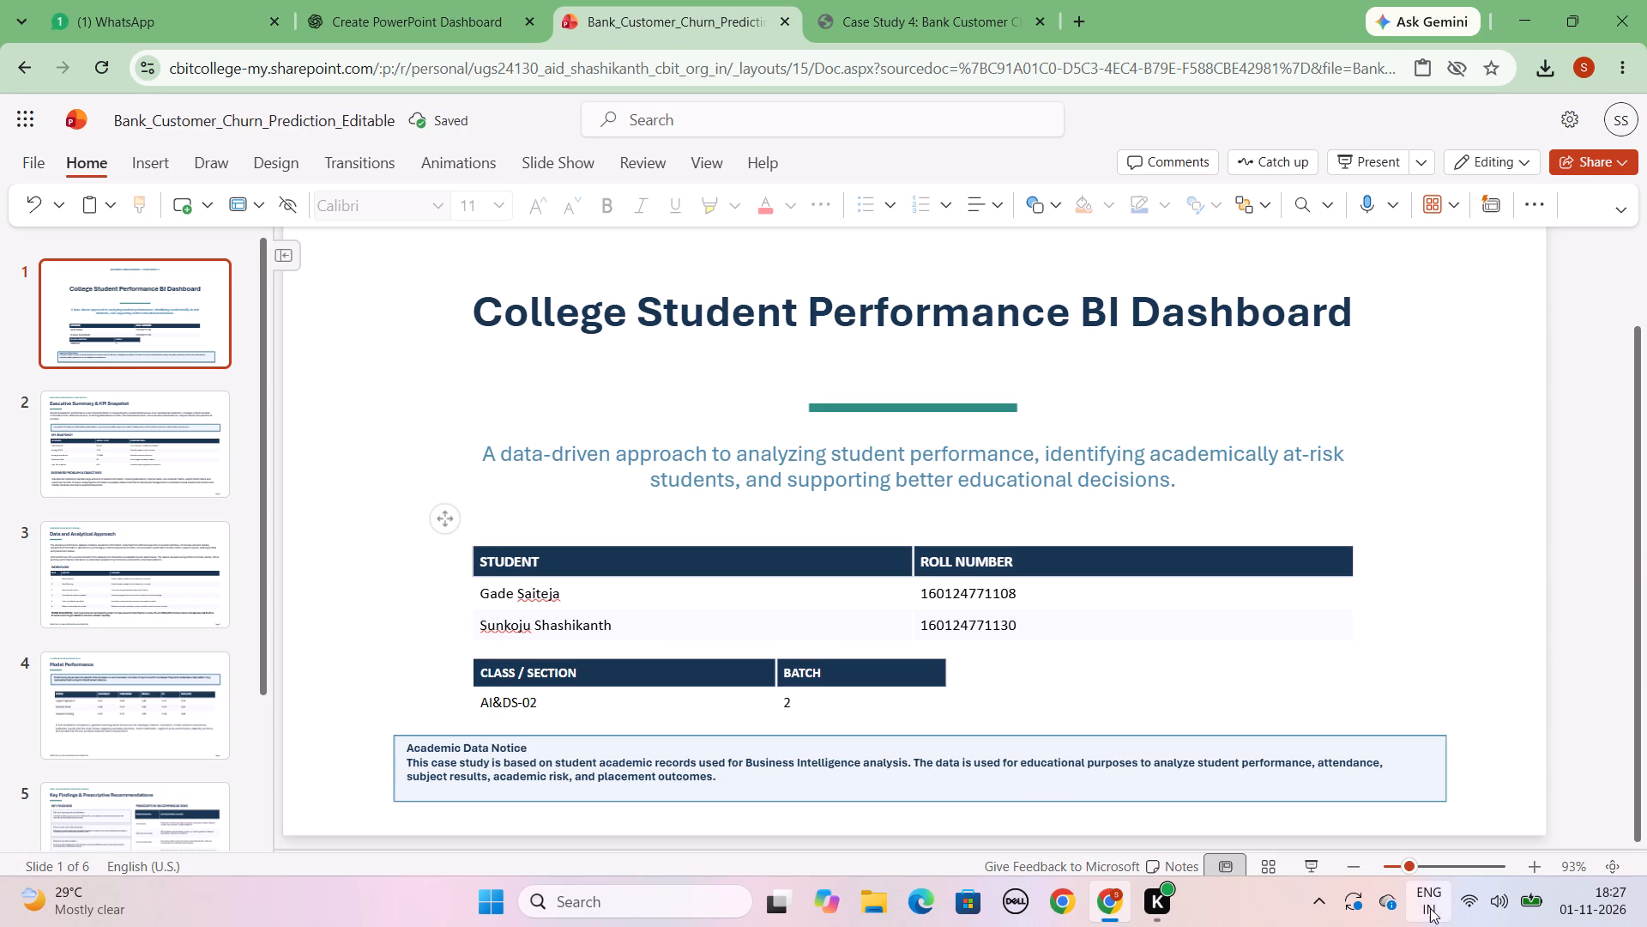
Examine the whole cover slide to check the placement of its heading, tables and Academic Data Notice.
scroll(519, 611, "up", 3, "ctrl")
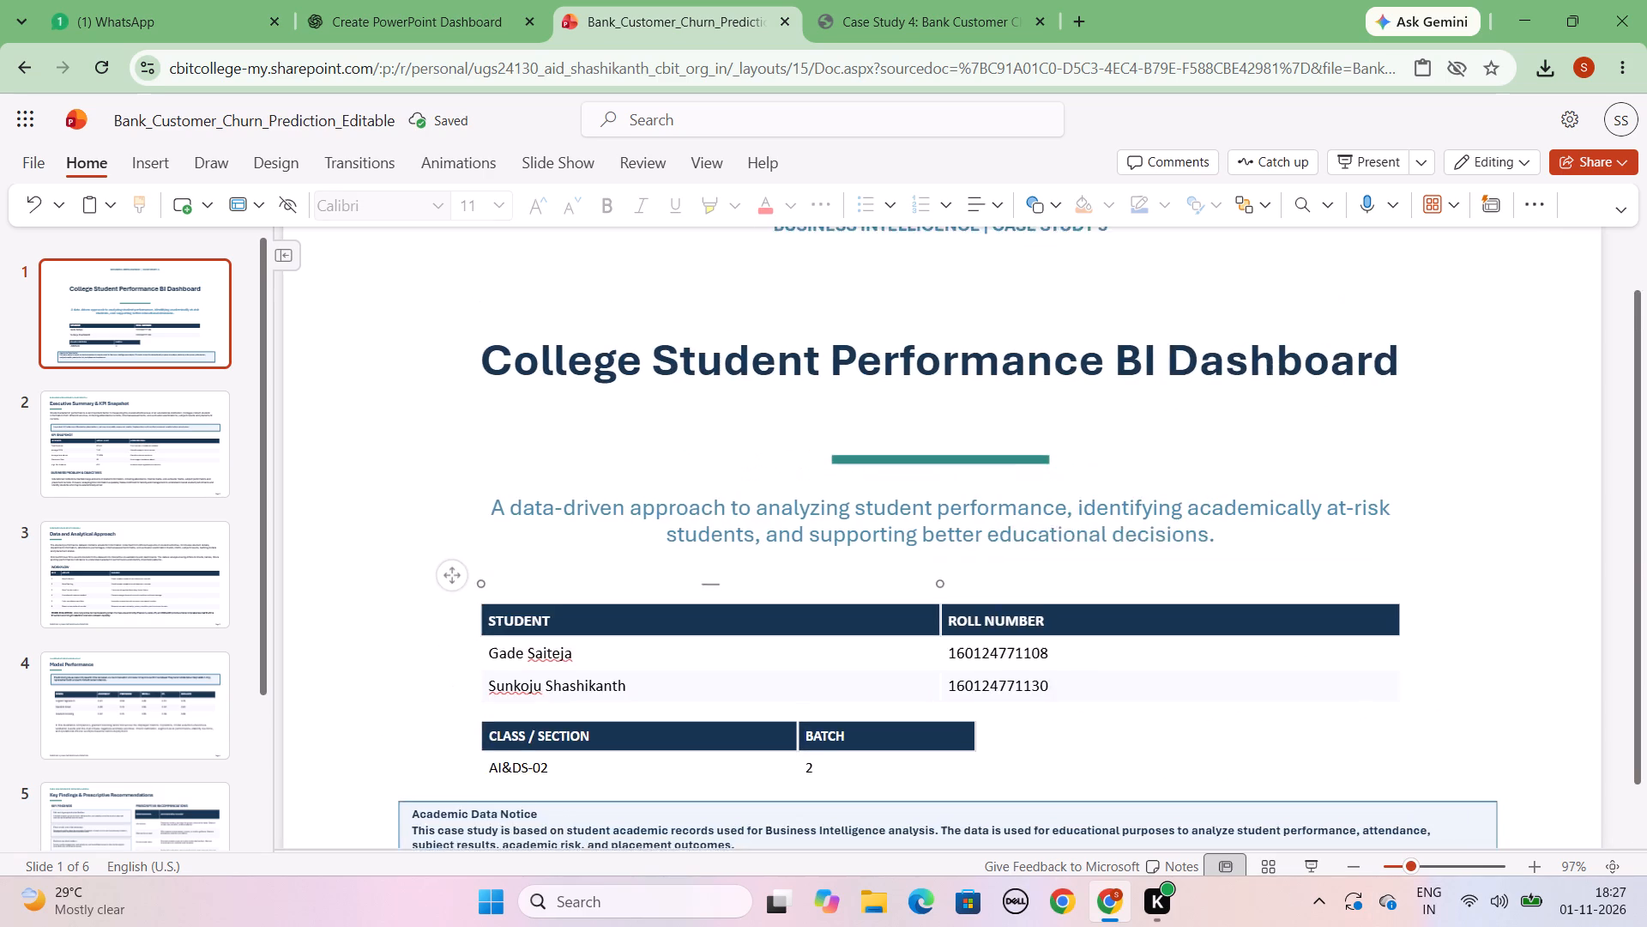
scroll(522, 617, "up", 11, "ctrl")
scroll(538, 604, "down", 5, "ctrl")
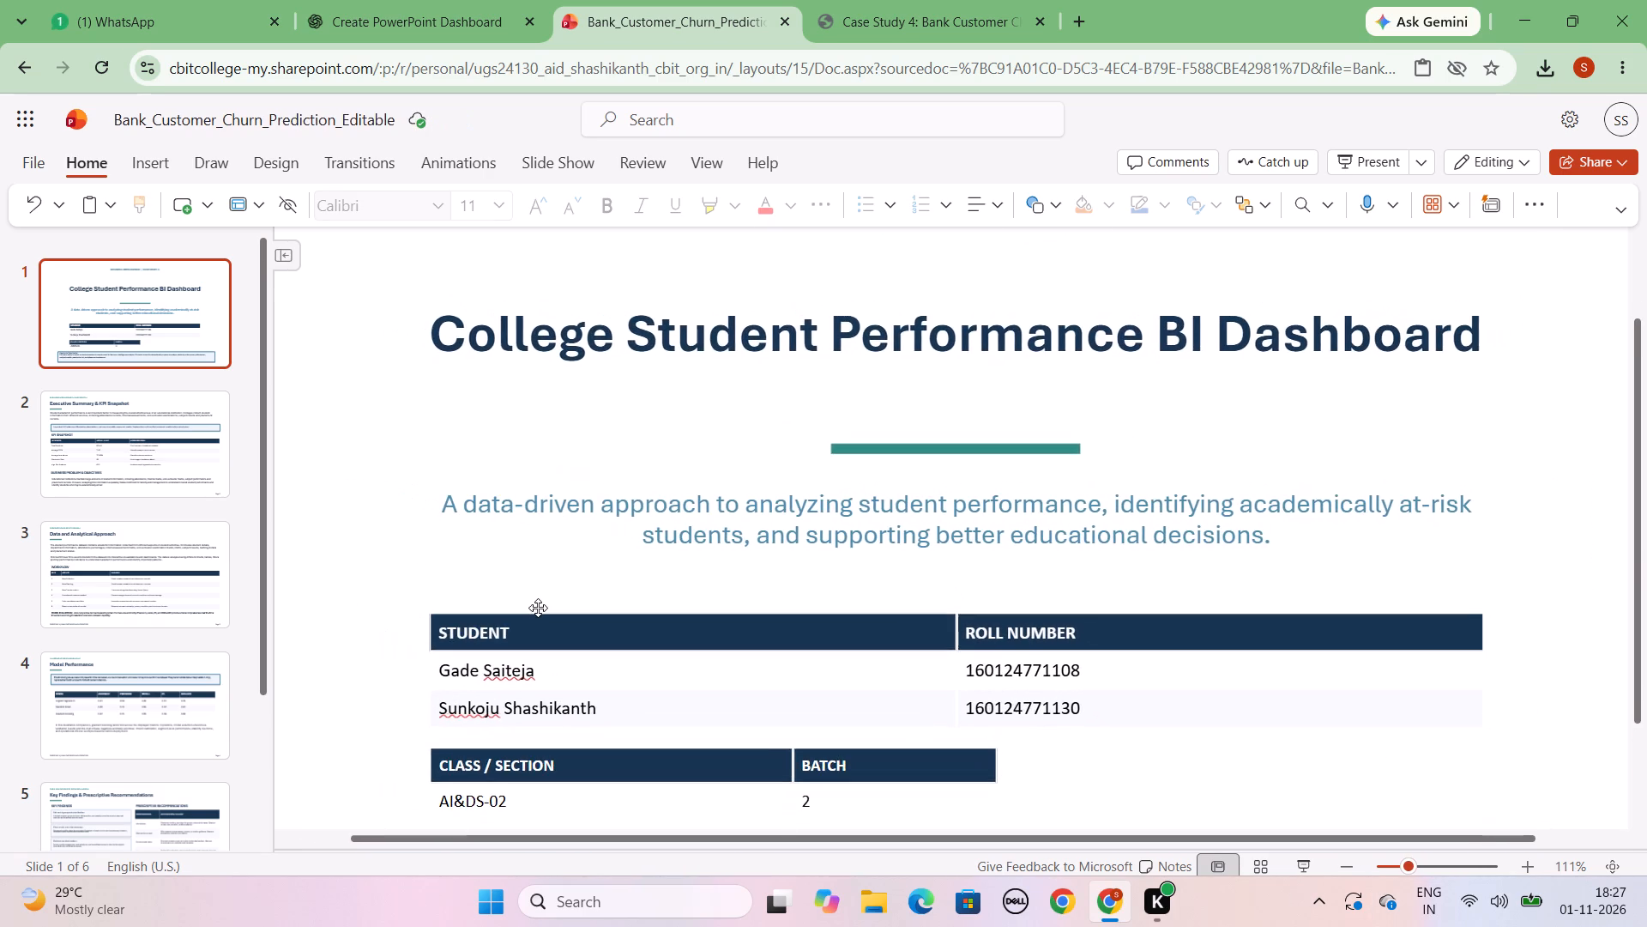
scroll(539, 610, "down", 4, "ctrl")
scroll(698, 539, "down", 4, "ctrl")
scroll(1126, 591, "down", 4, "ctrl")
left_click(1520, 623)
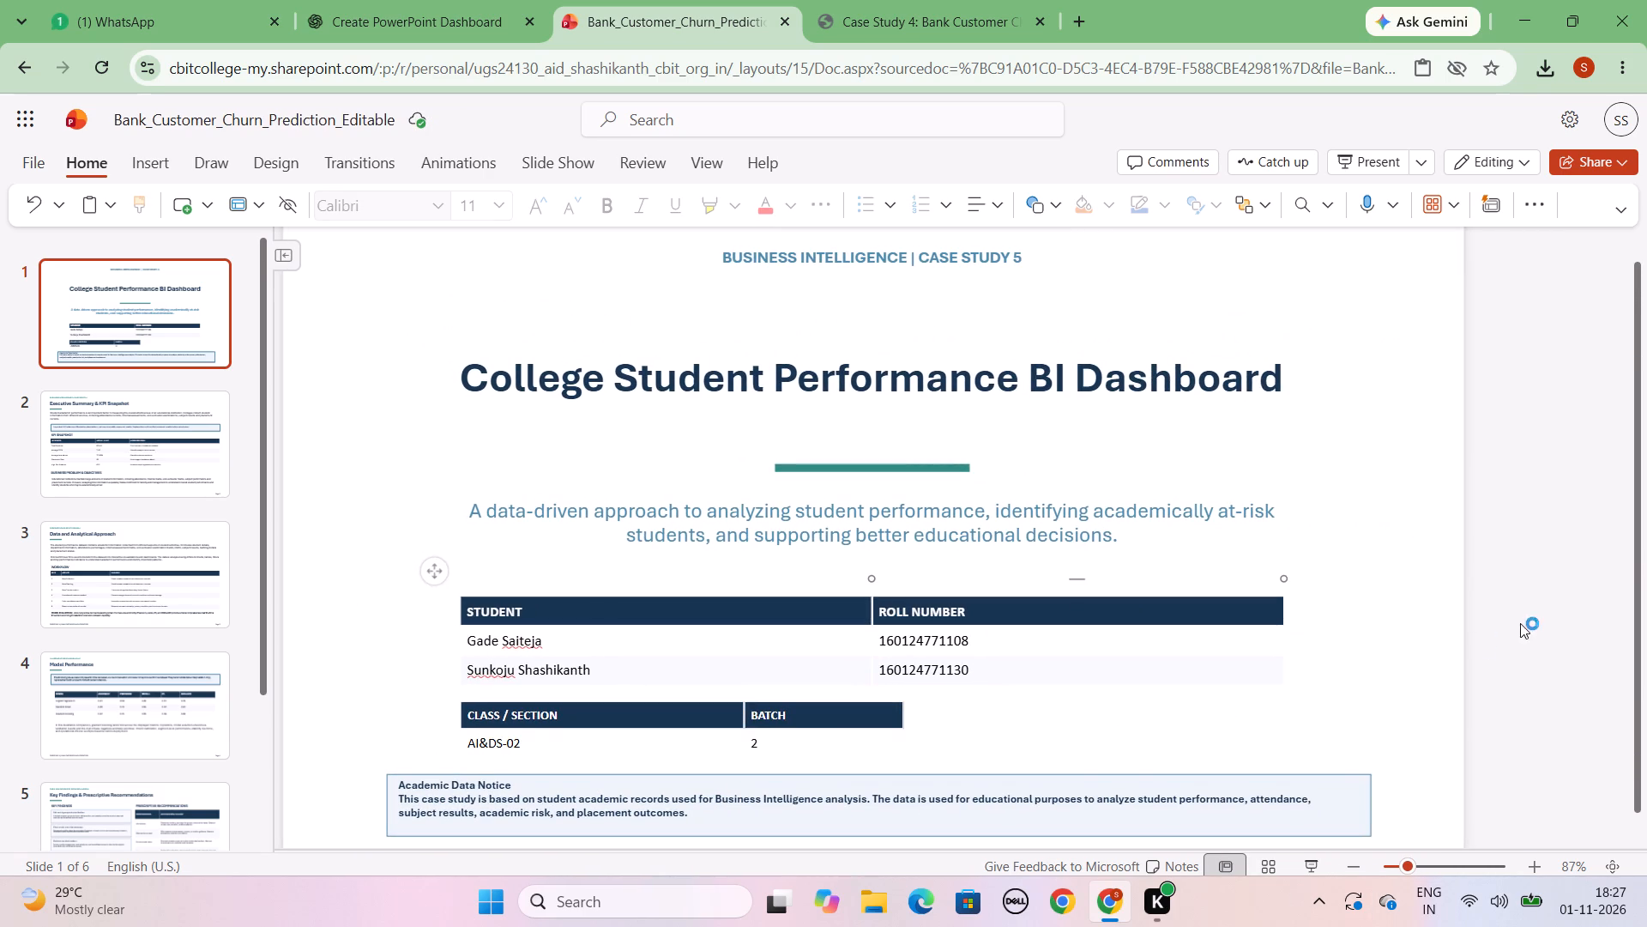
Return to slide 2, Executive Summary & KPI Snapshot.
left_click(116, 491)
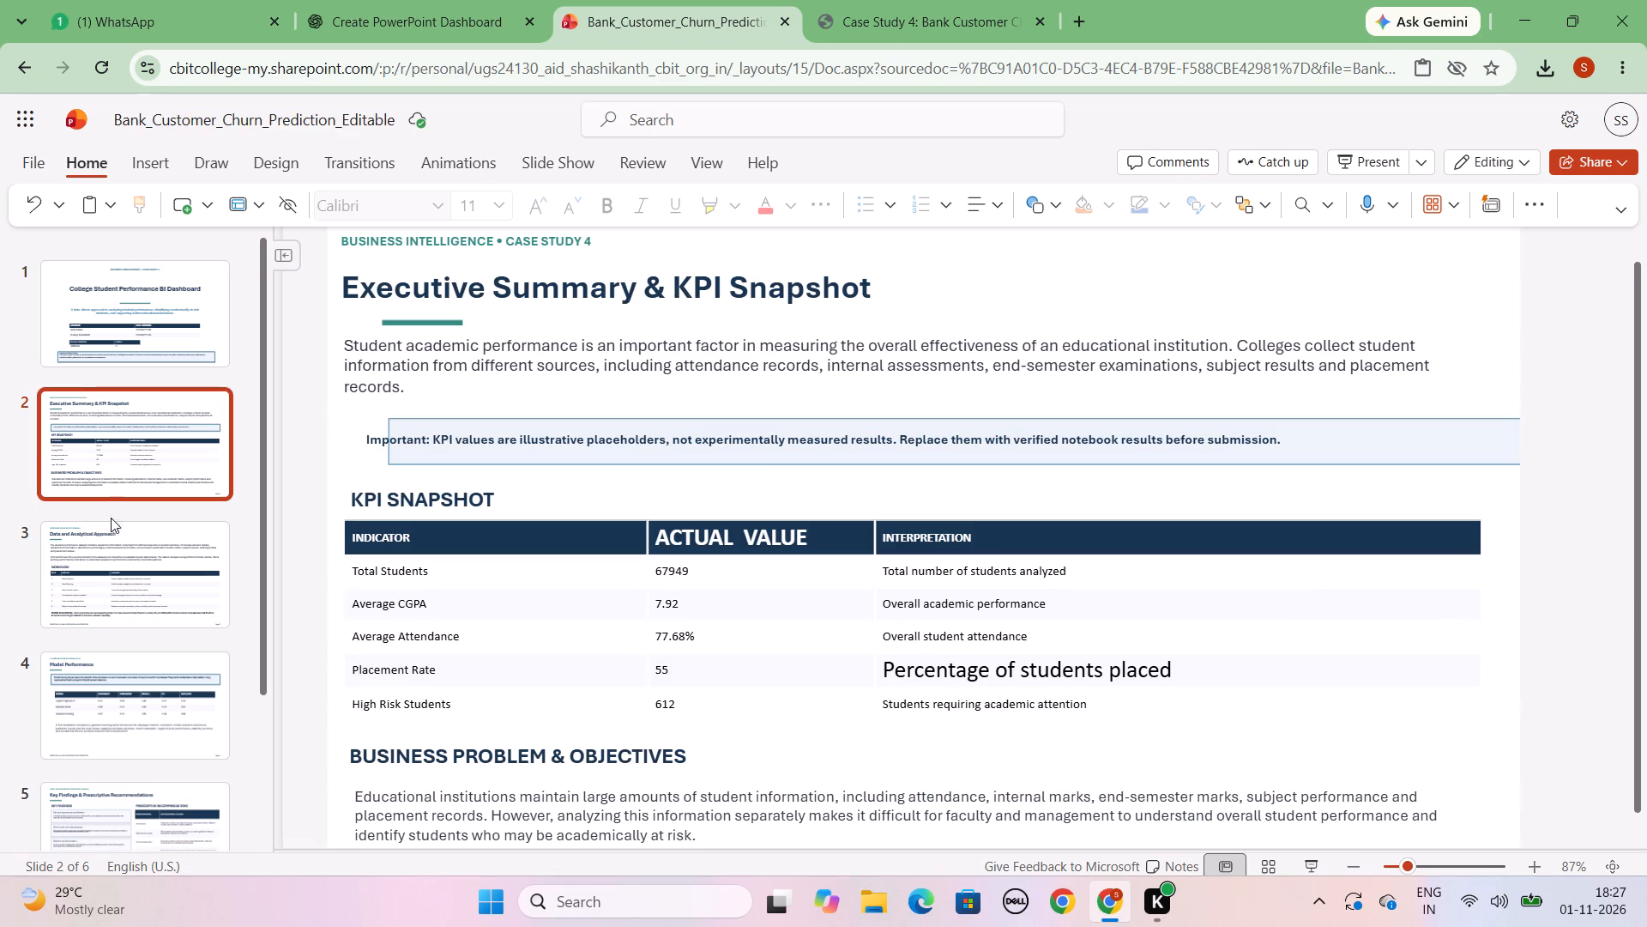
Go to slide 3, Data and Analytical Approach, with its whole Workflow table in view.
left_click(87, 277)
left_click(124, 476)
scroll(146, 613, "down", 1)
scroll(519, 459, "down", 4)
scroll(530, 586, "down", 4)
left_click(117, 505)
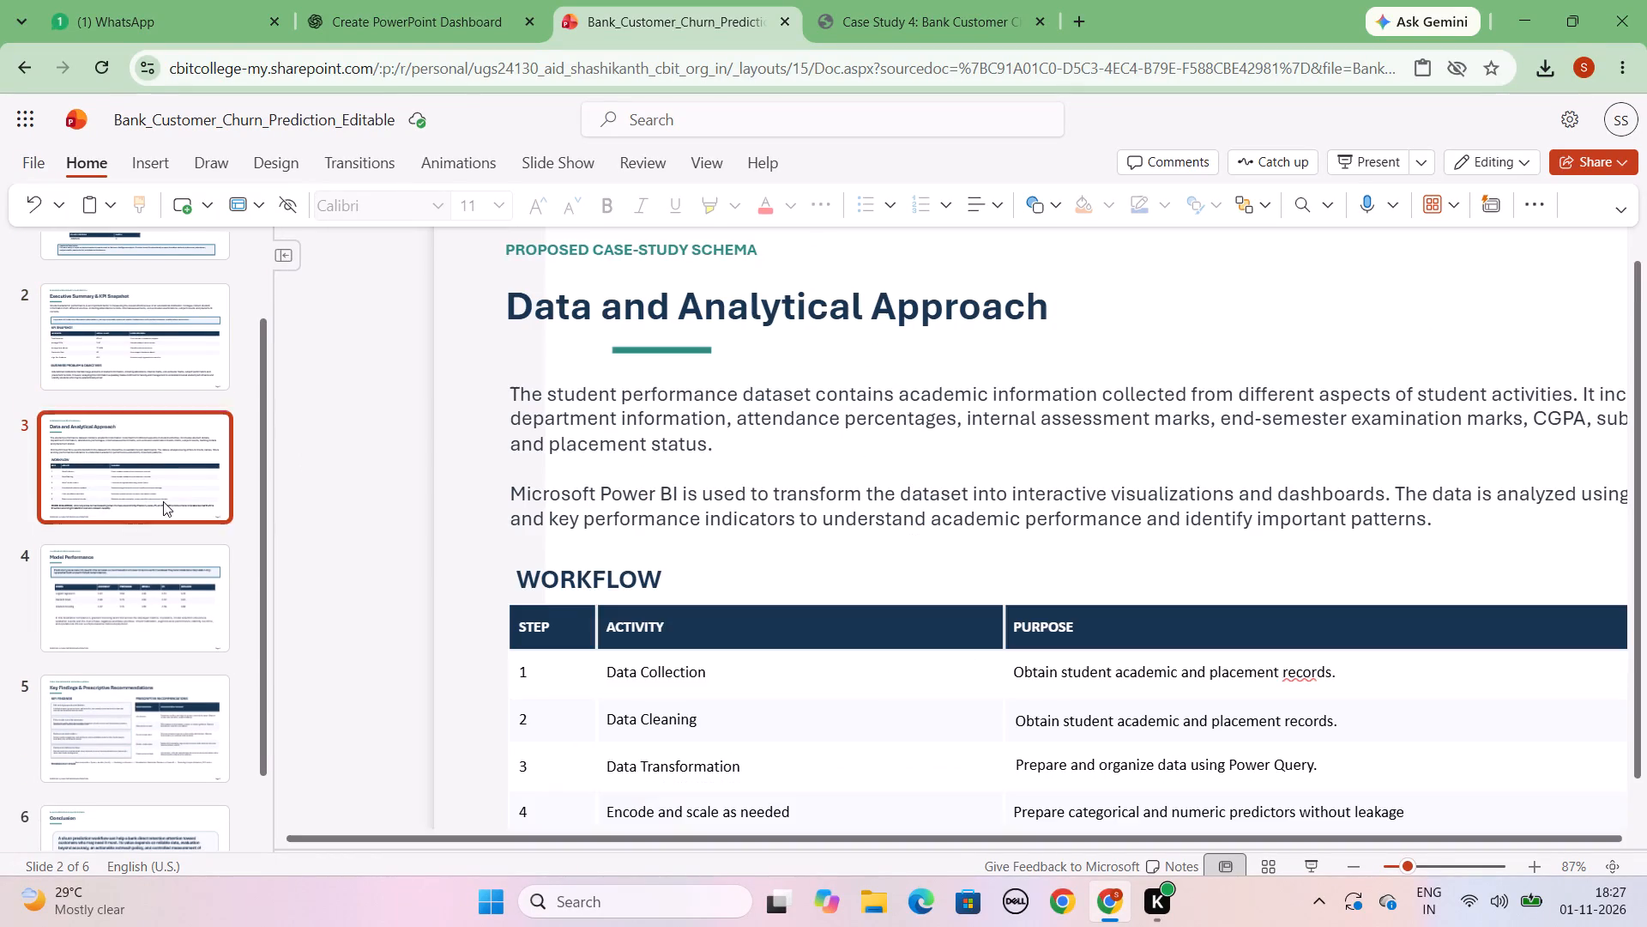
scroll(550, 516, "down", 6)
scroll(389, 537, "down", 4, "ctrl")
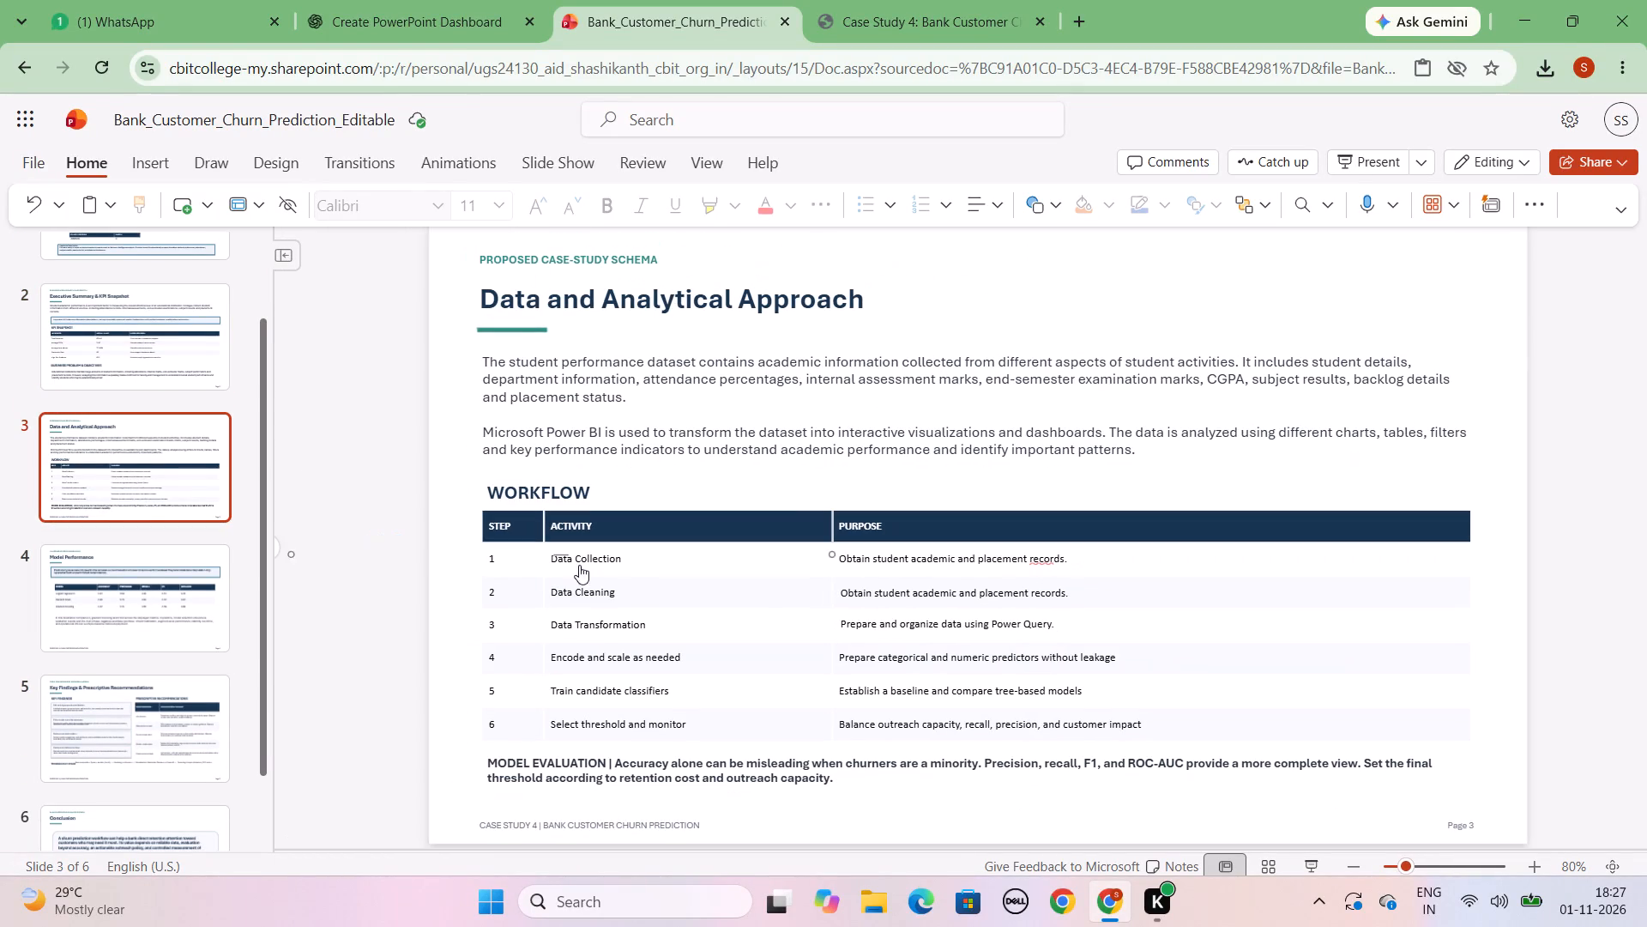
Copy the step 4 activity "KPI Creation" from the Workflow table in ChatGPT's written report.
left_click(694, 660)
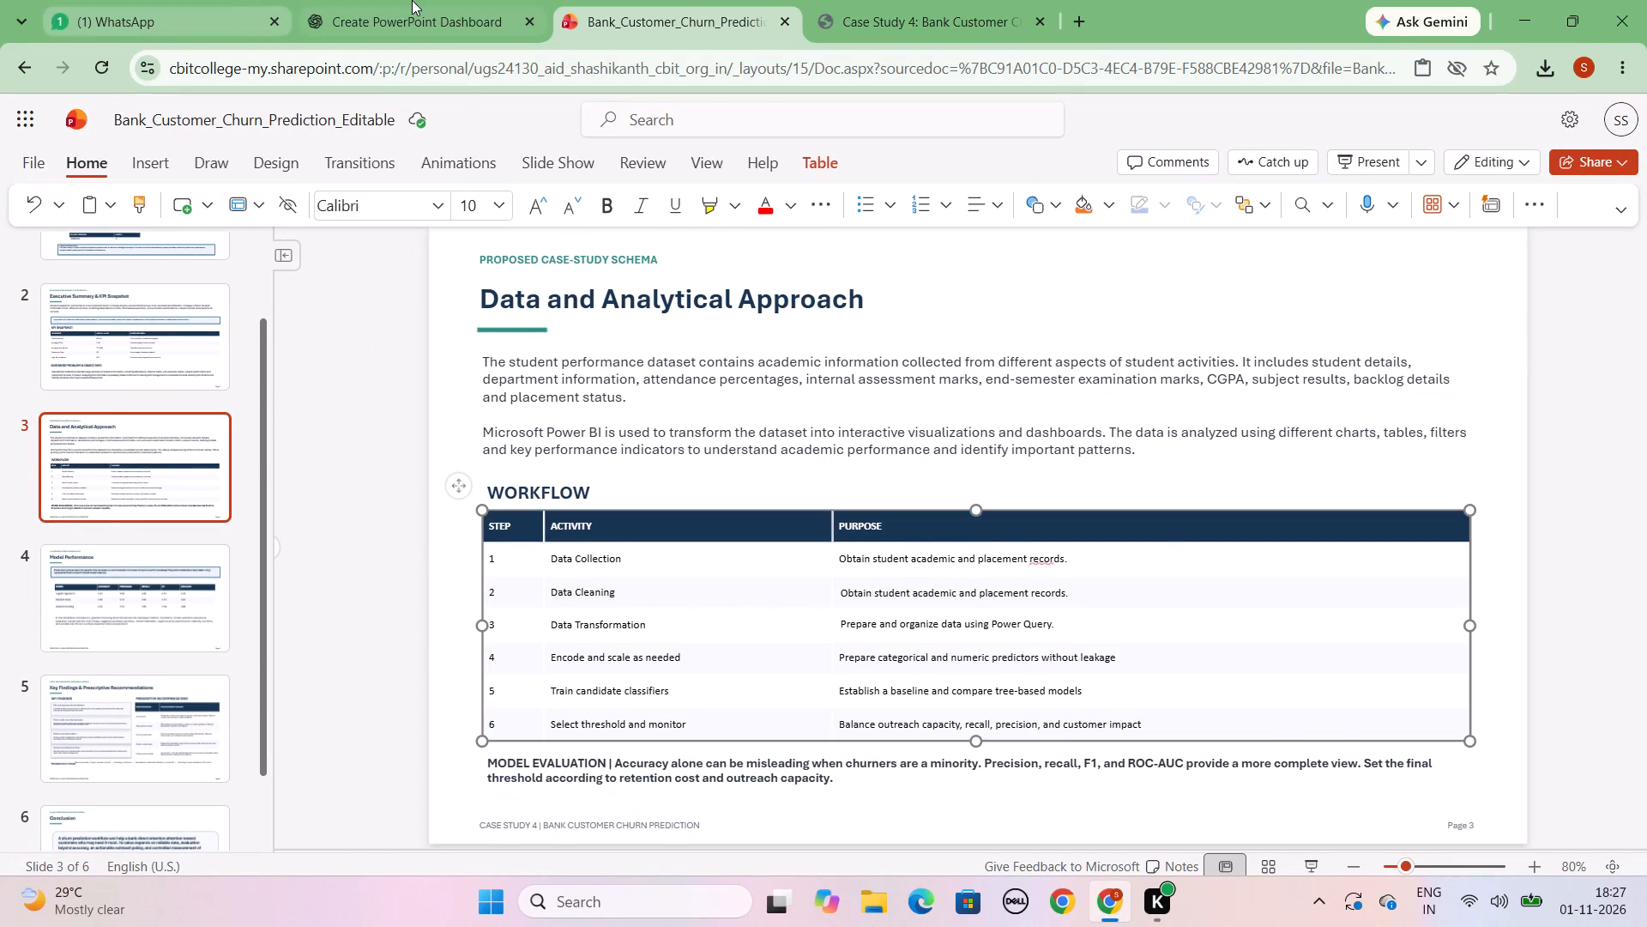
left_click(412, 0)
left_click_drag(777, 542, 617, 546)
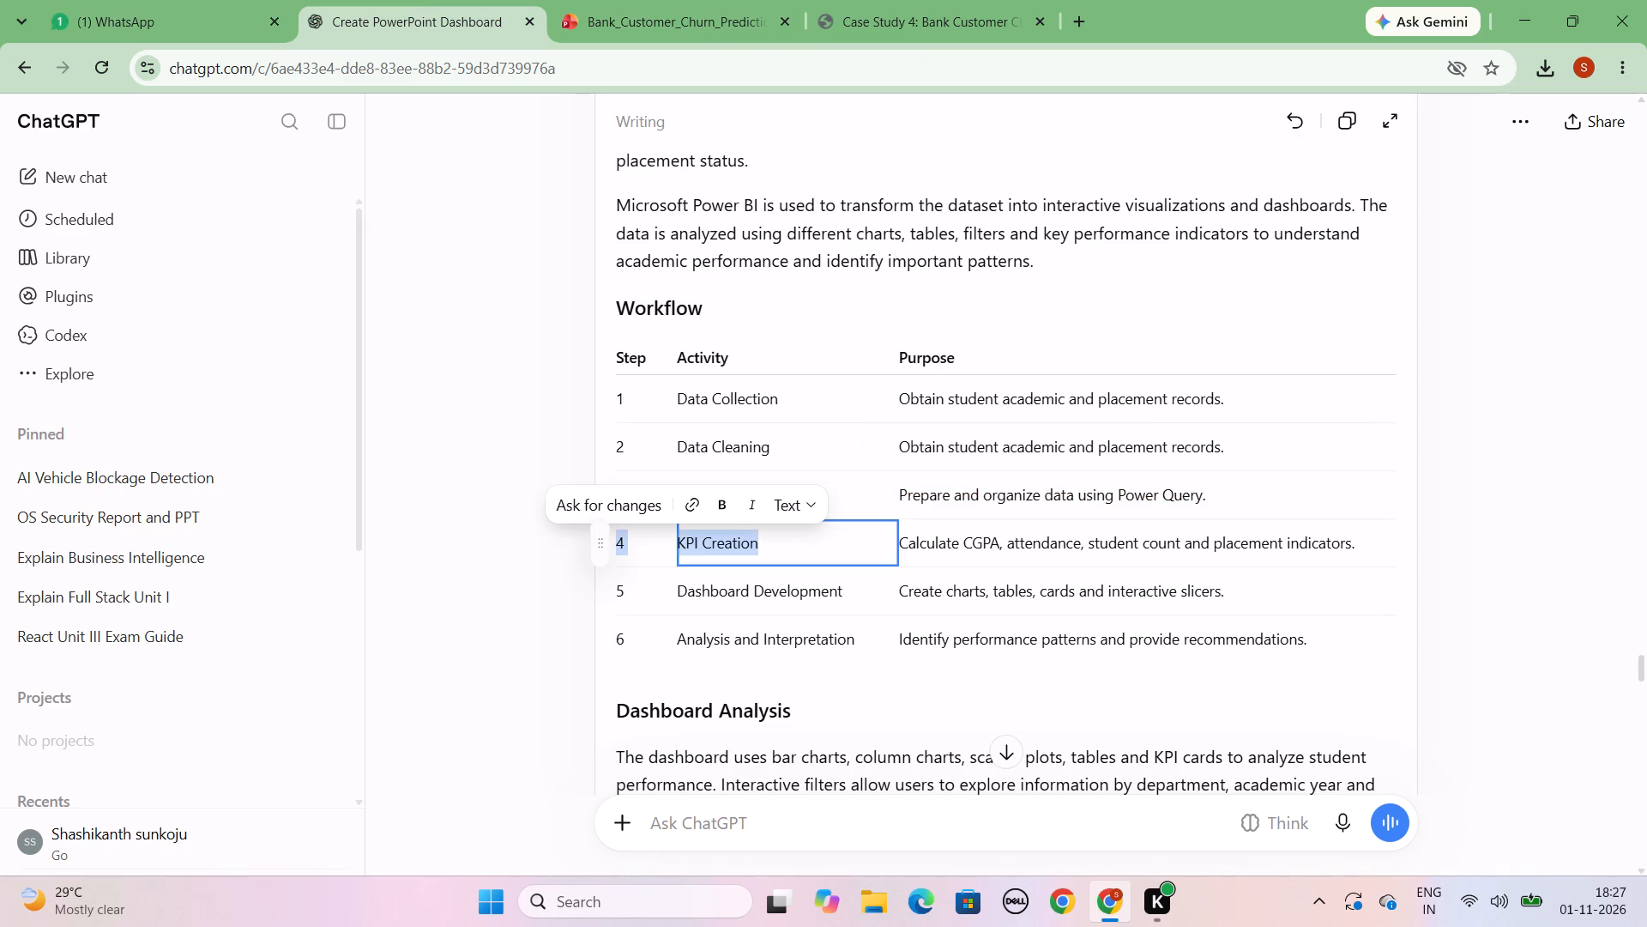
left_click(833, 552)
left_click_drag(819, 540, 659, 544)
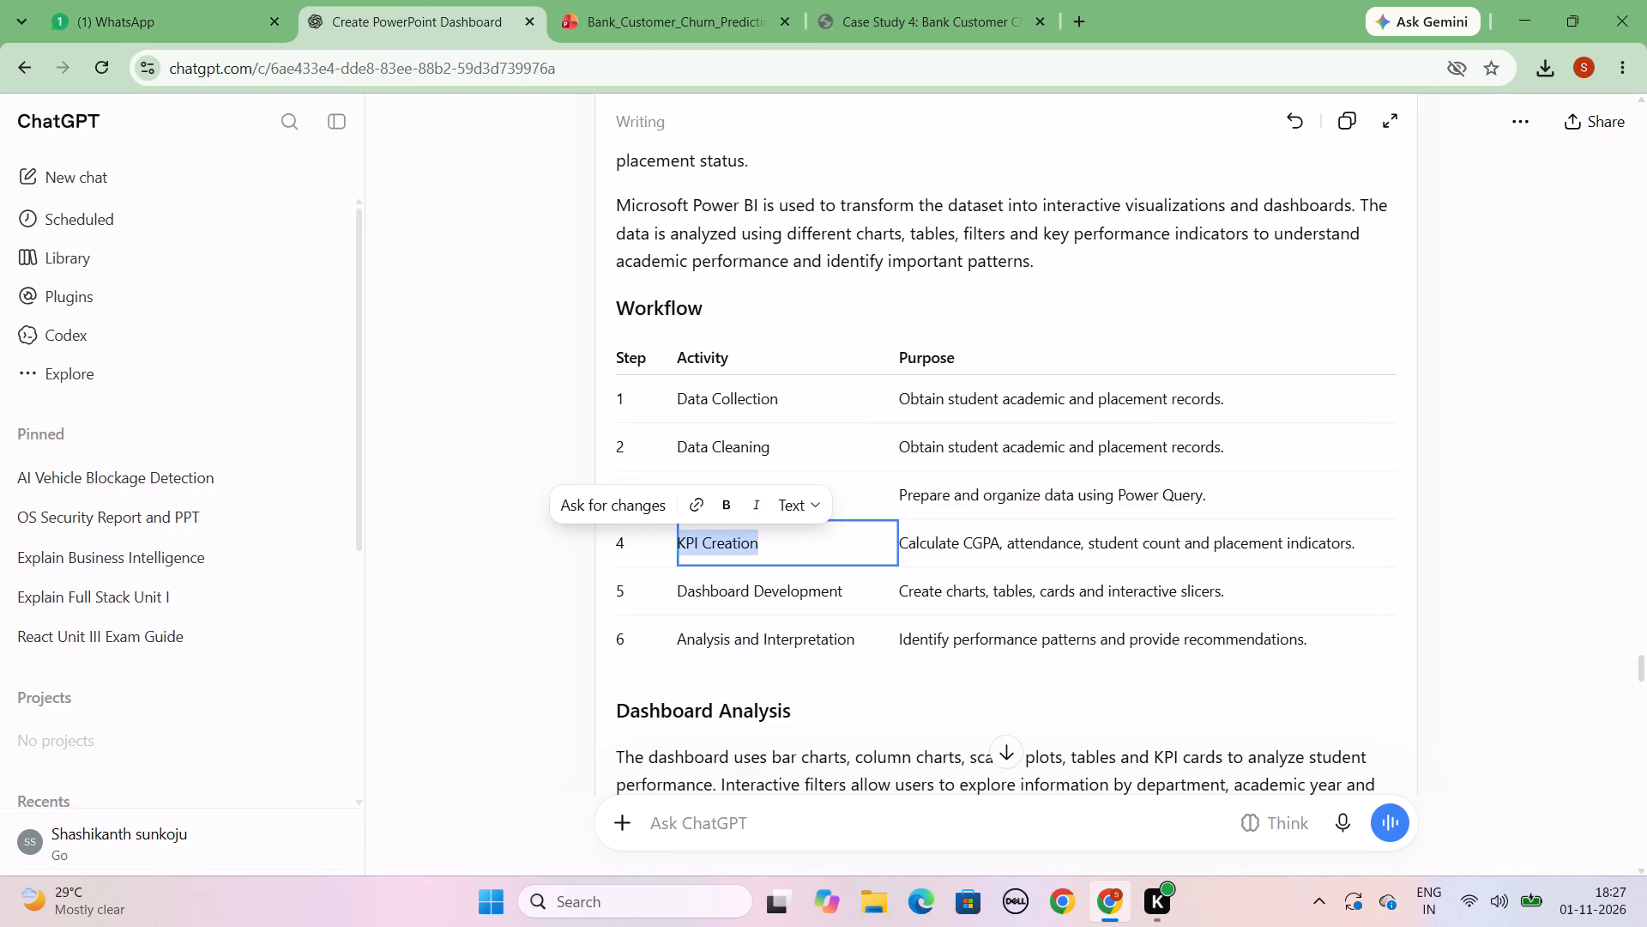
key("ctrl+c")
Back in the presentation, replace the activity text in step 4 of slide 3's Workflow table with "Kpi Creation".
left_click(665, 0)
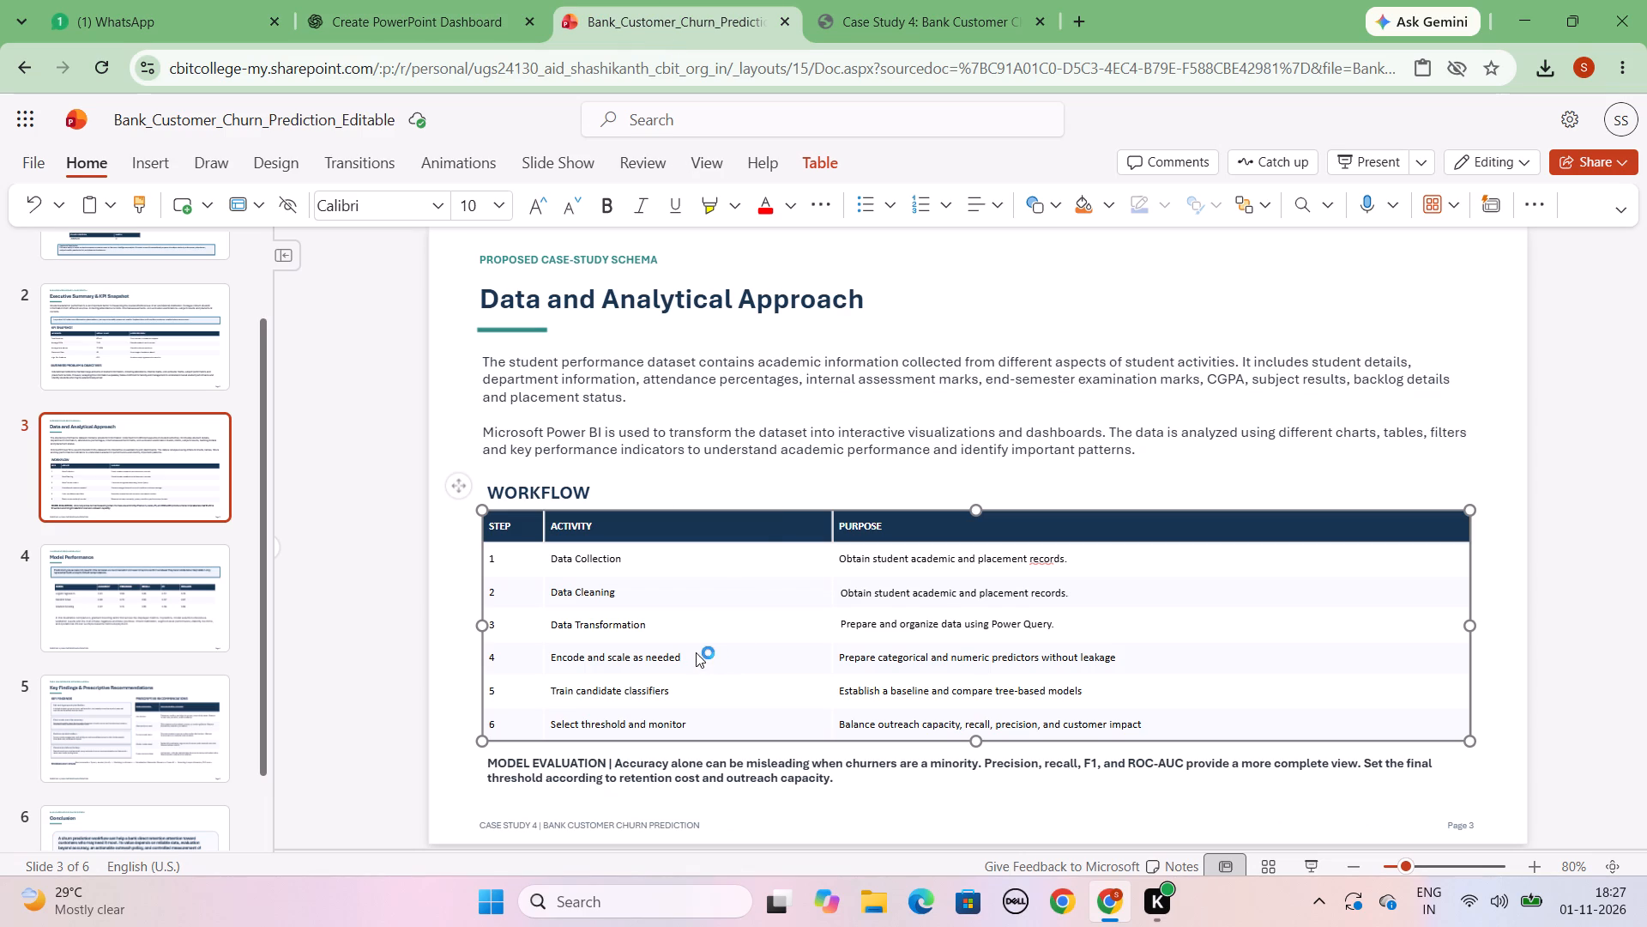
left_click(696, 651)
key("BackSpace")
key("BackSpace")
key("BackSpace")
key("BackSpace")
key("BackSpace")
key("BackSpace")
key("BackSpace")
key("BackSpace")
key("BackSpace")
key("BackSpace")
key("BackSpace")
key("BackSpace")
key("BackSpace")
key("BackSpace")
key("BackSpace")
key("BackSpace")
key("BackSpace")
key("BackSpace")
key("BackSpace")
key("BackSpace")
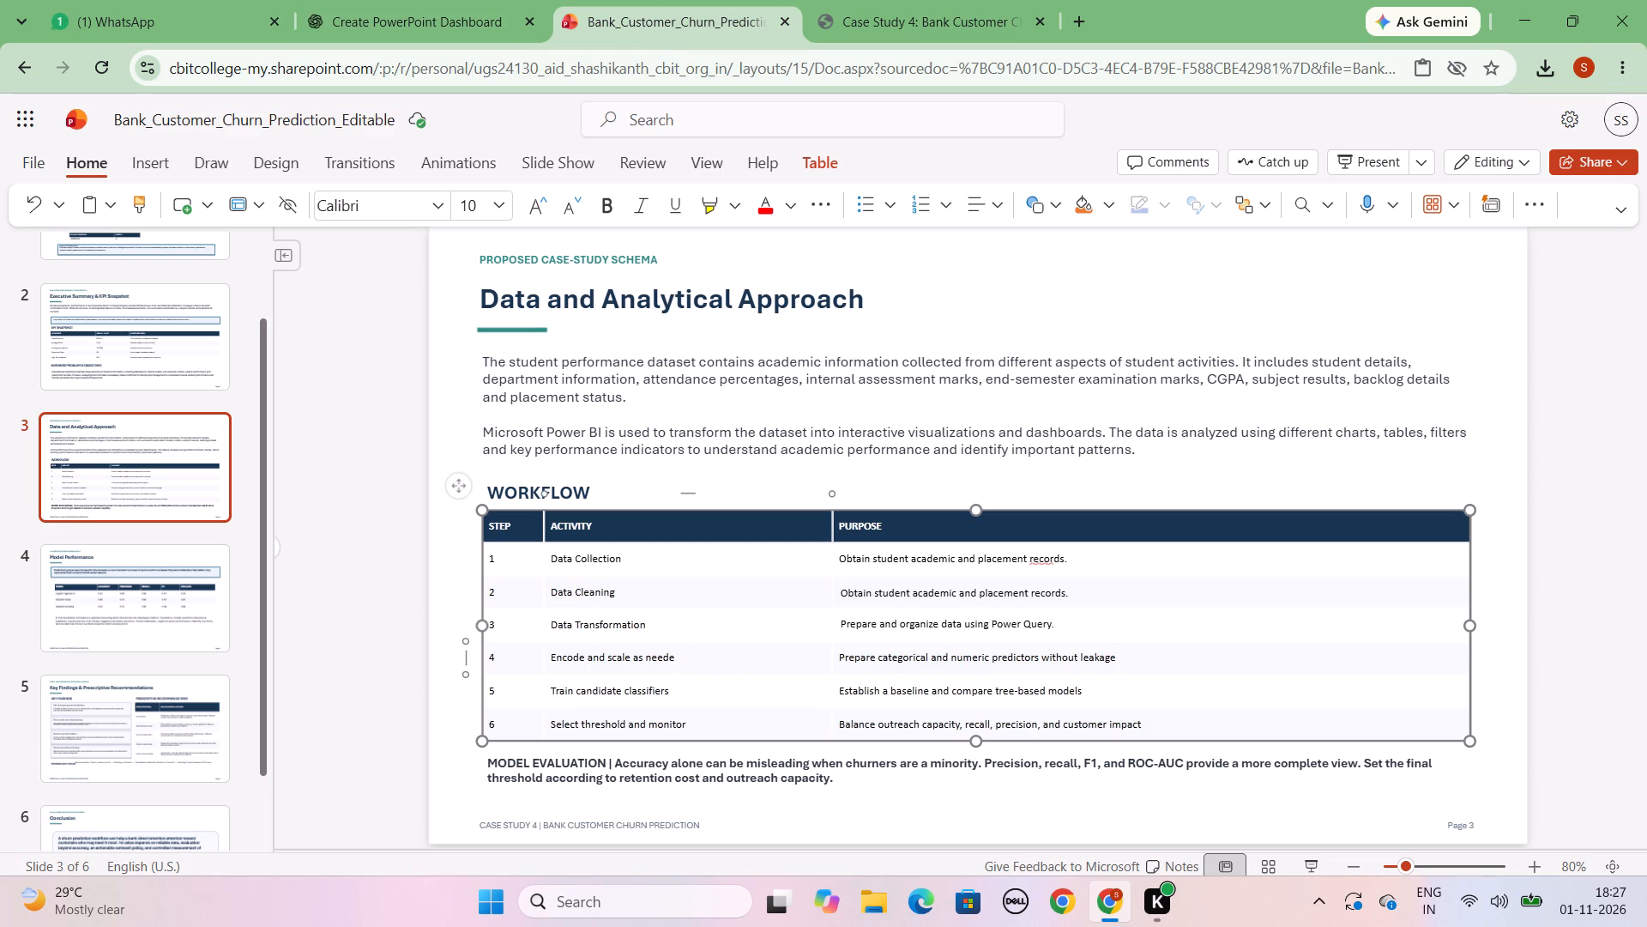
key("BackSpace")
key("BackSpace")
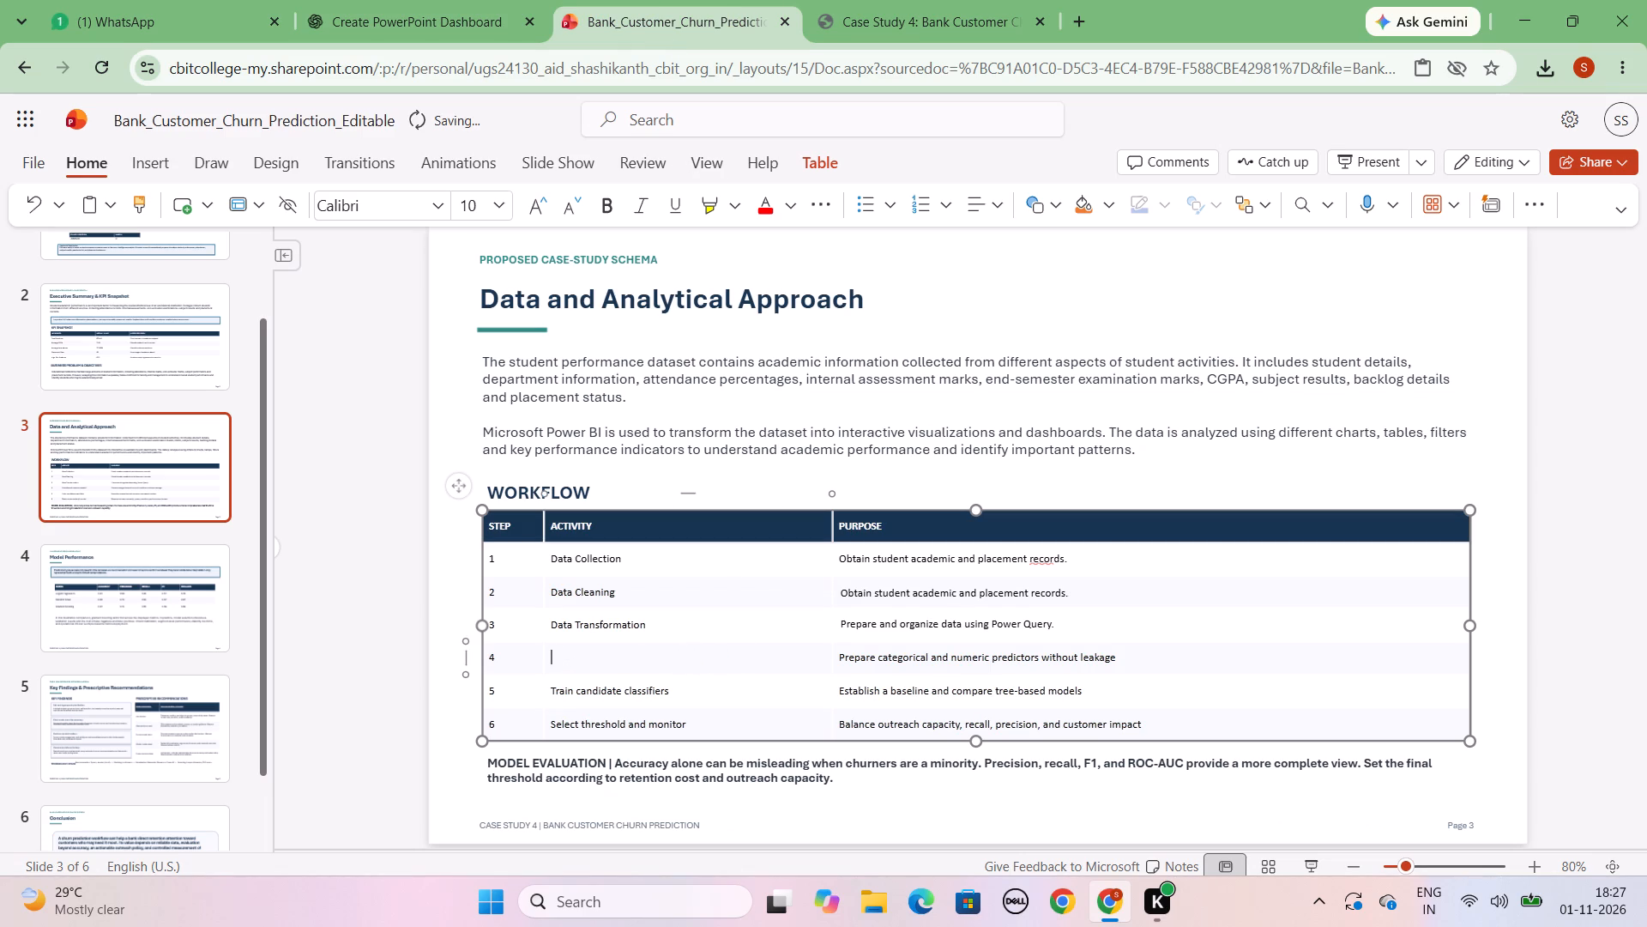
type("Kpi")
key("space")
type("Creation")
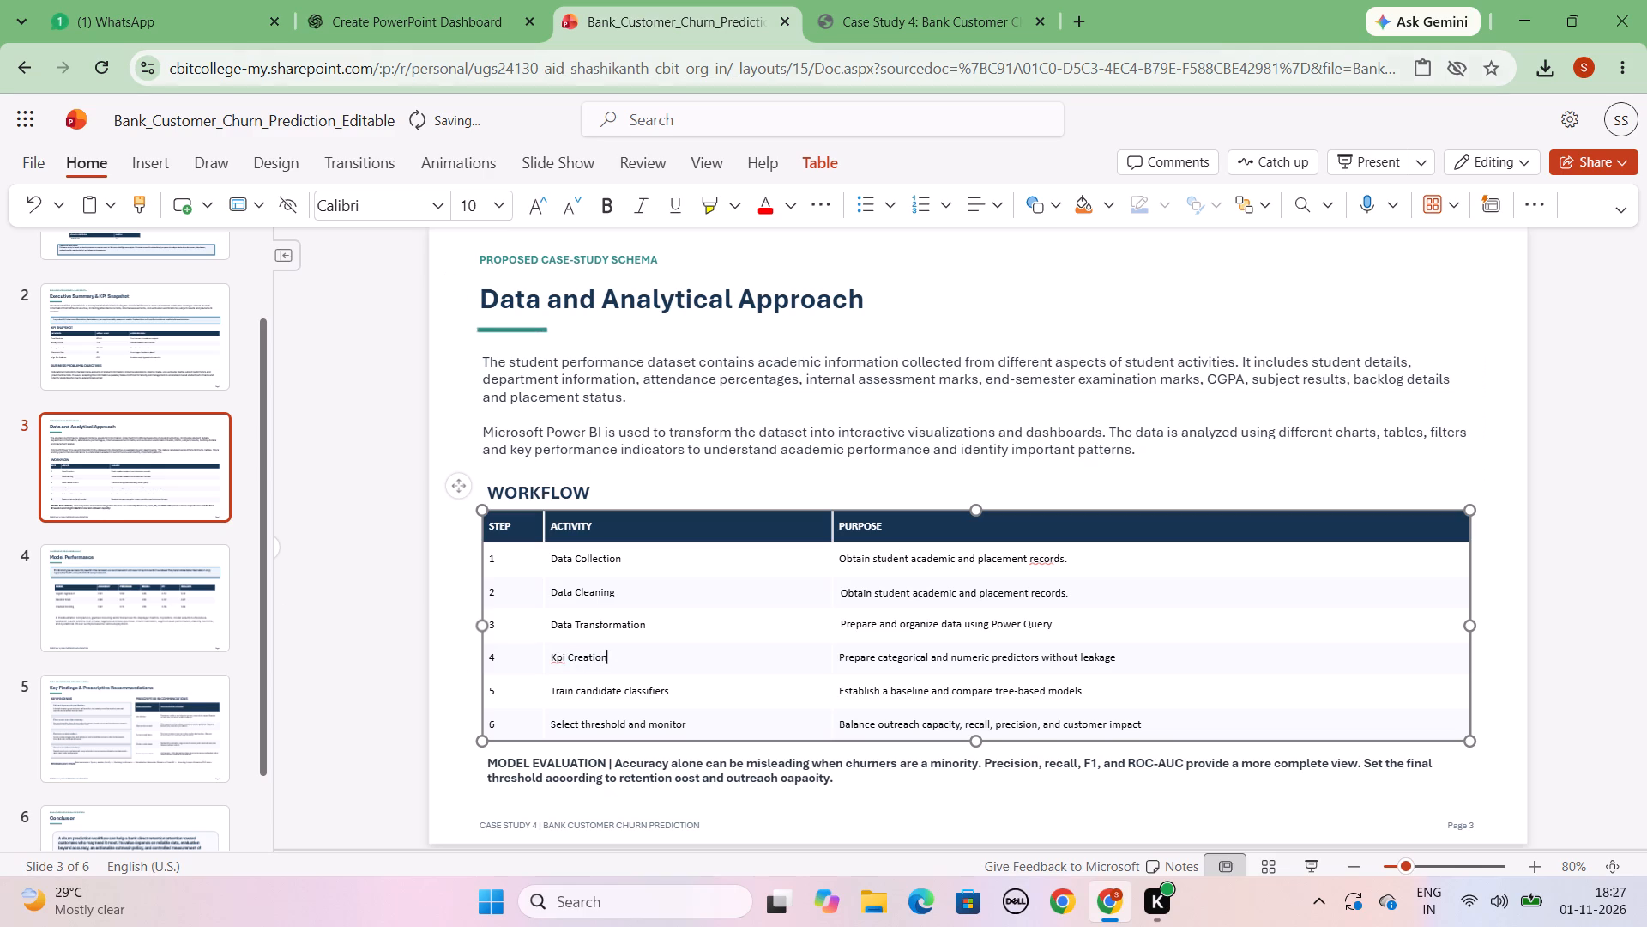
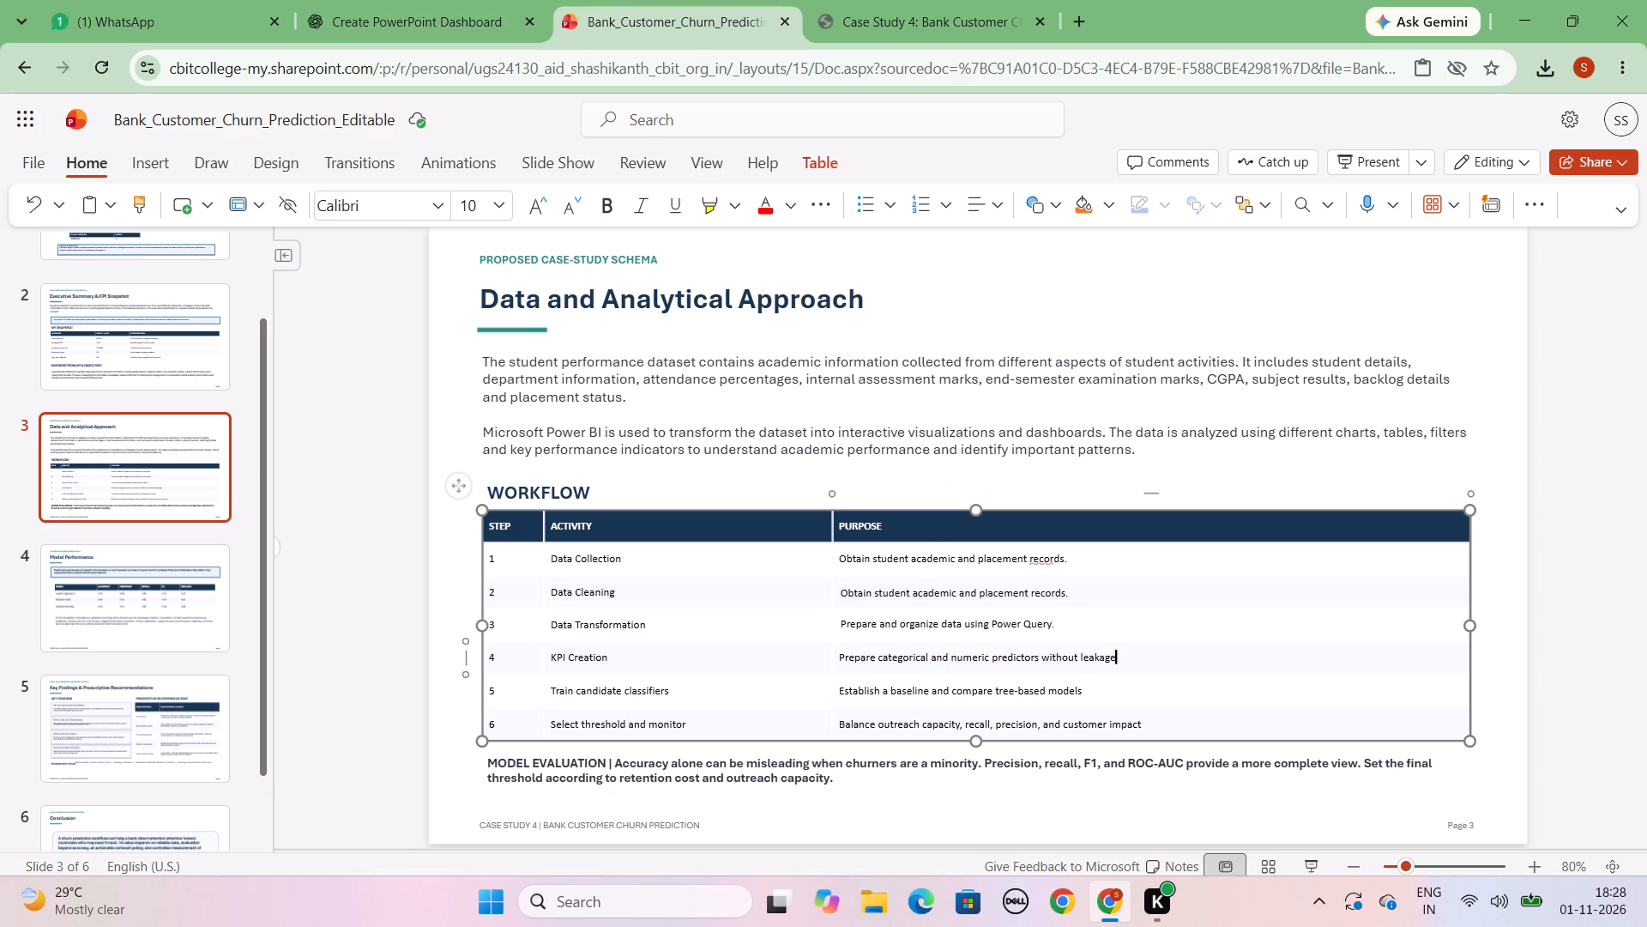
left_click_drag(1146, 651, 840, 661)
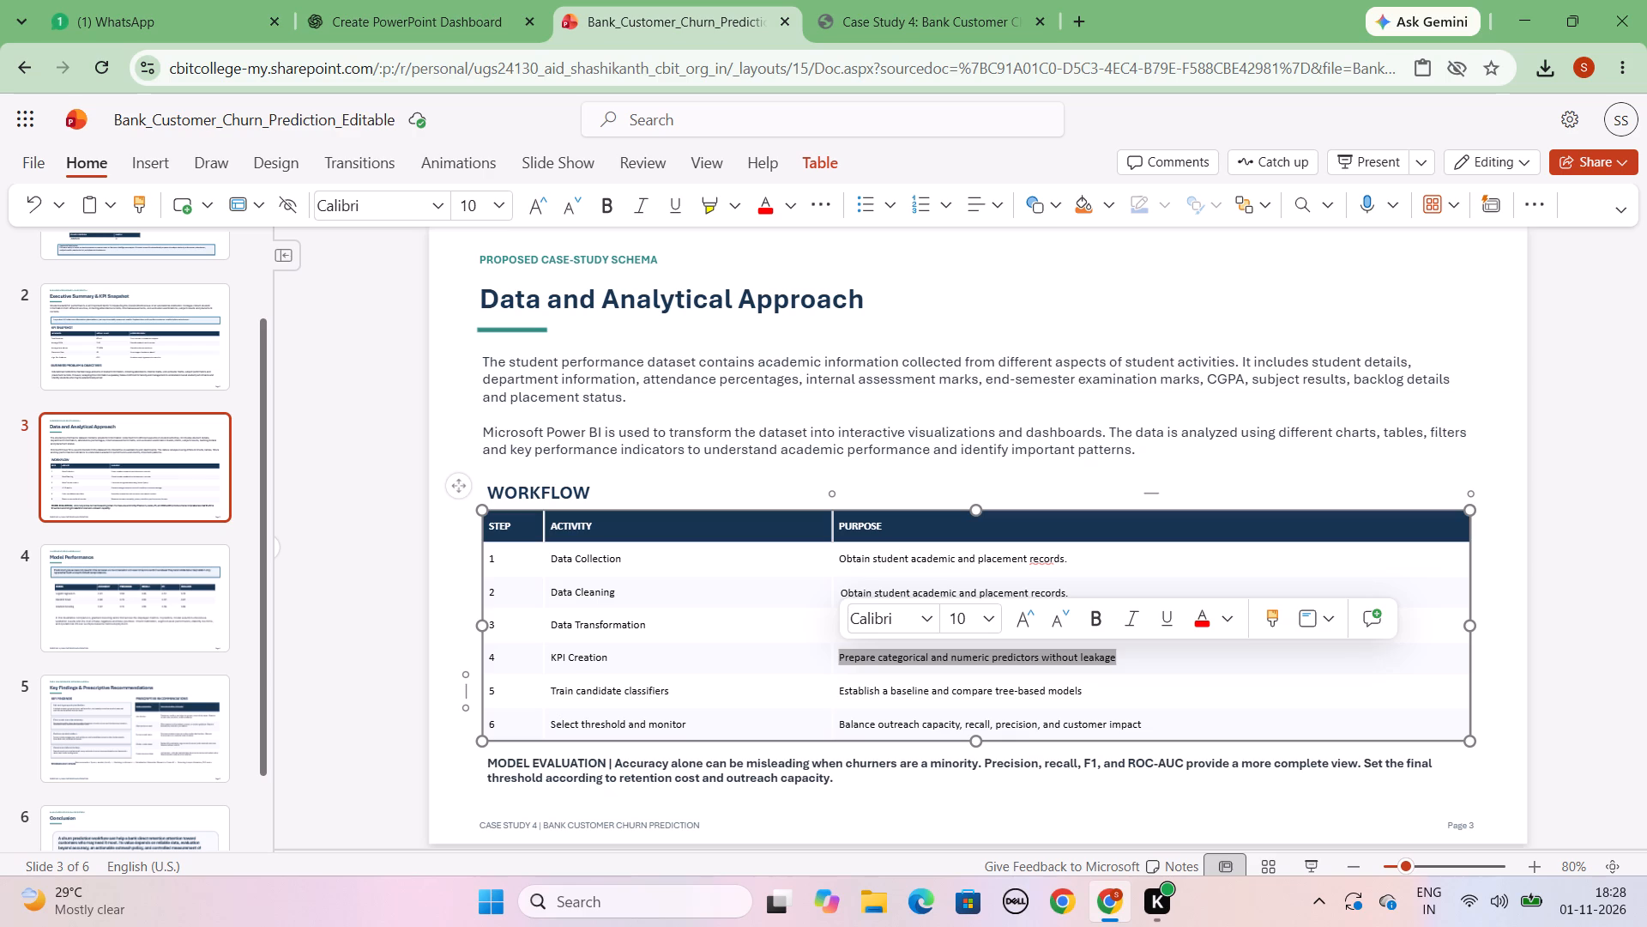
key("ctrl+v")
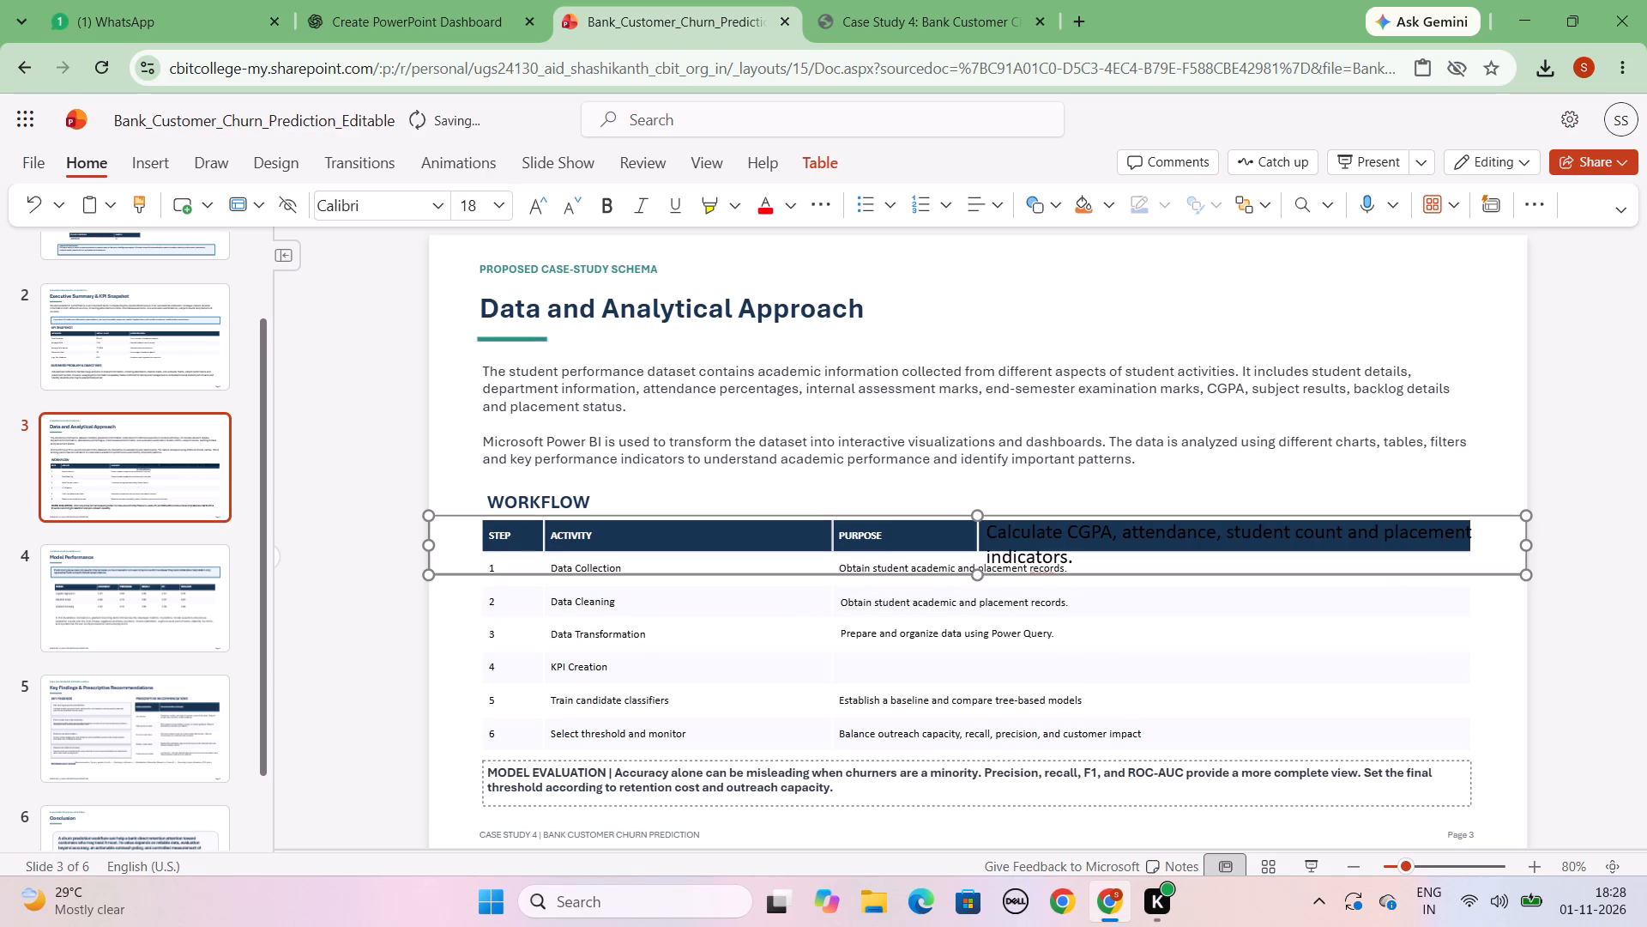
Set the pasted "Calculate CGPA…" text to font size 10.
left_click(1089, 561)
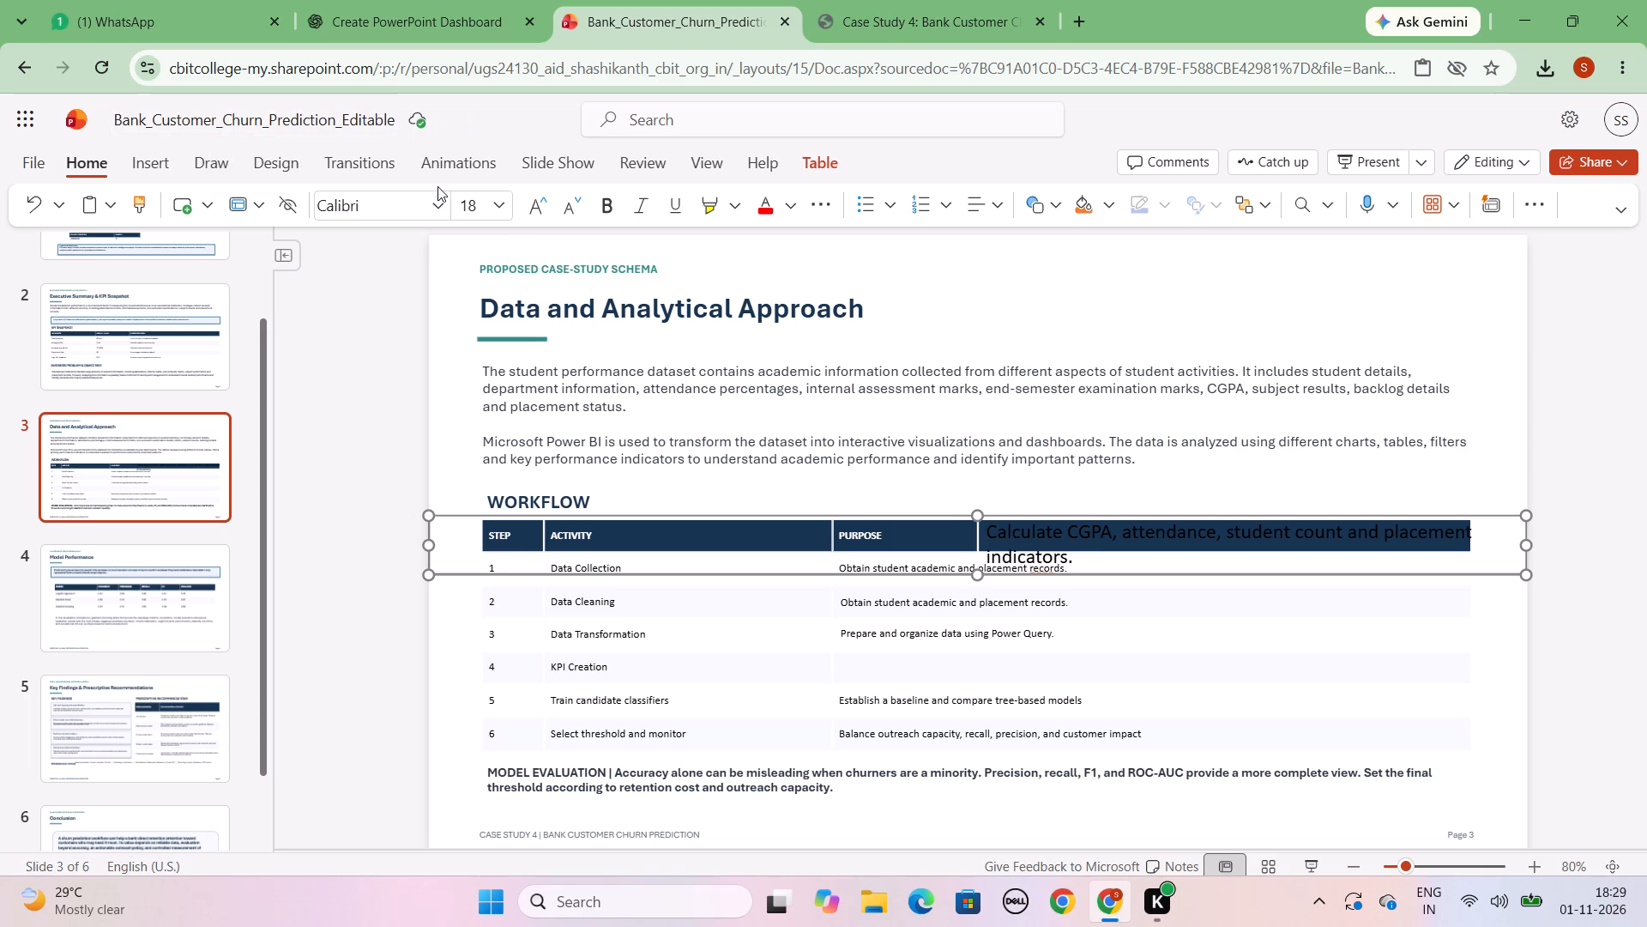
key("ctrl+a")
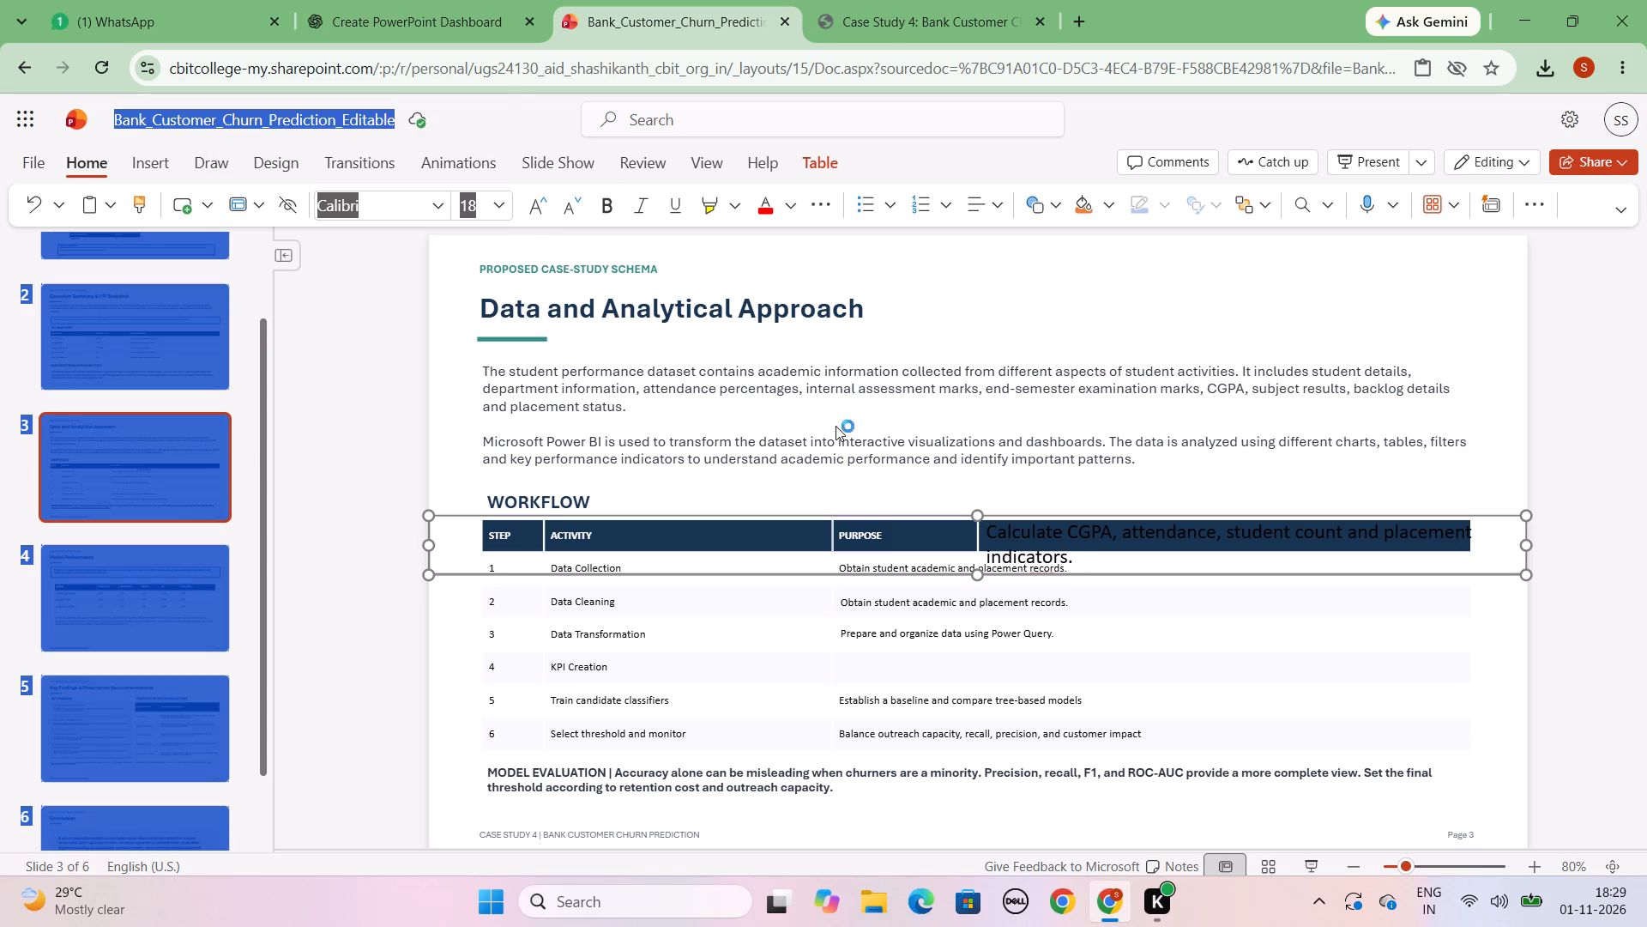
left_click(1089, 554)
left_click(1089, 554)
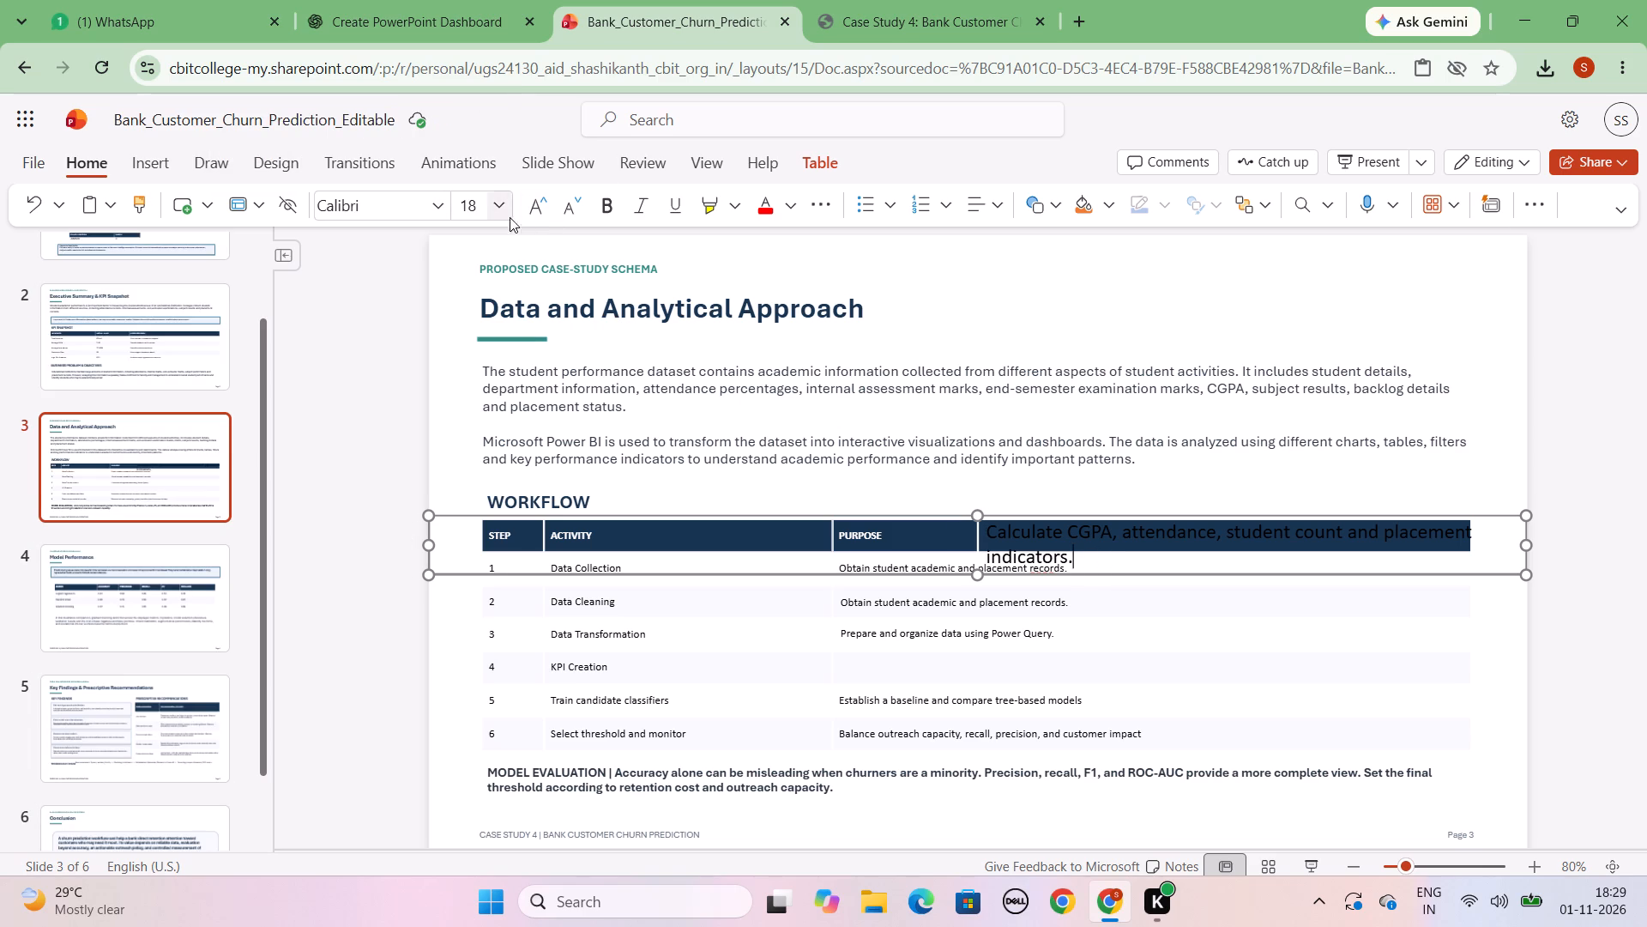
key("ctrl+a")
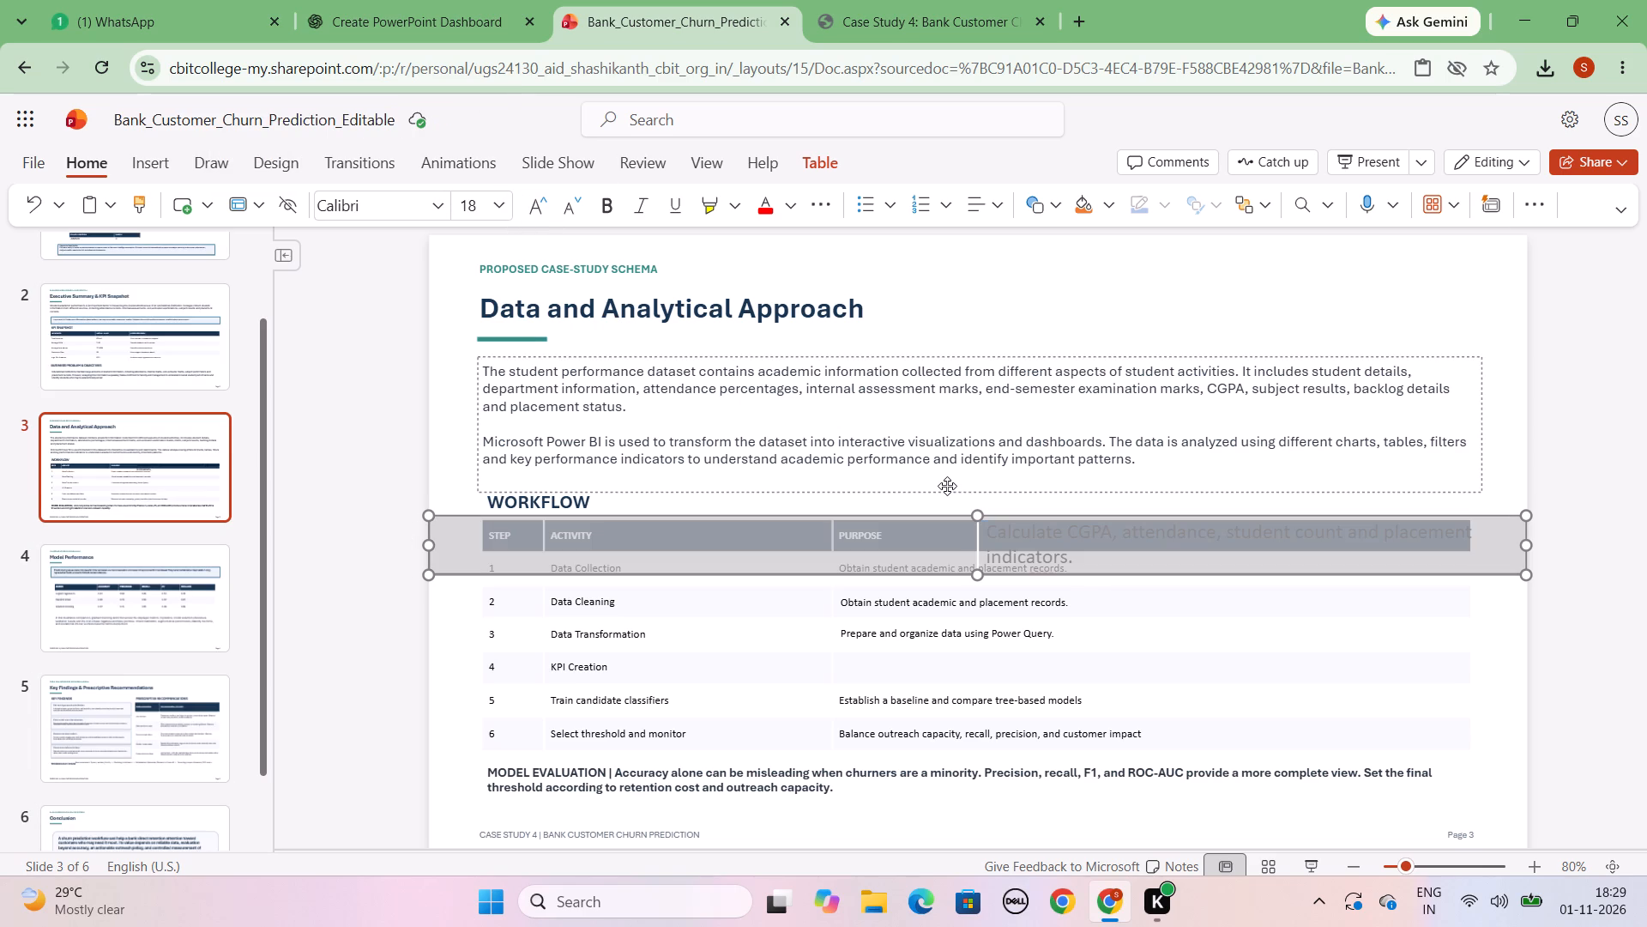
left_click(500, 200)
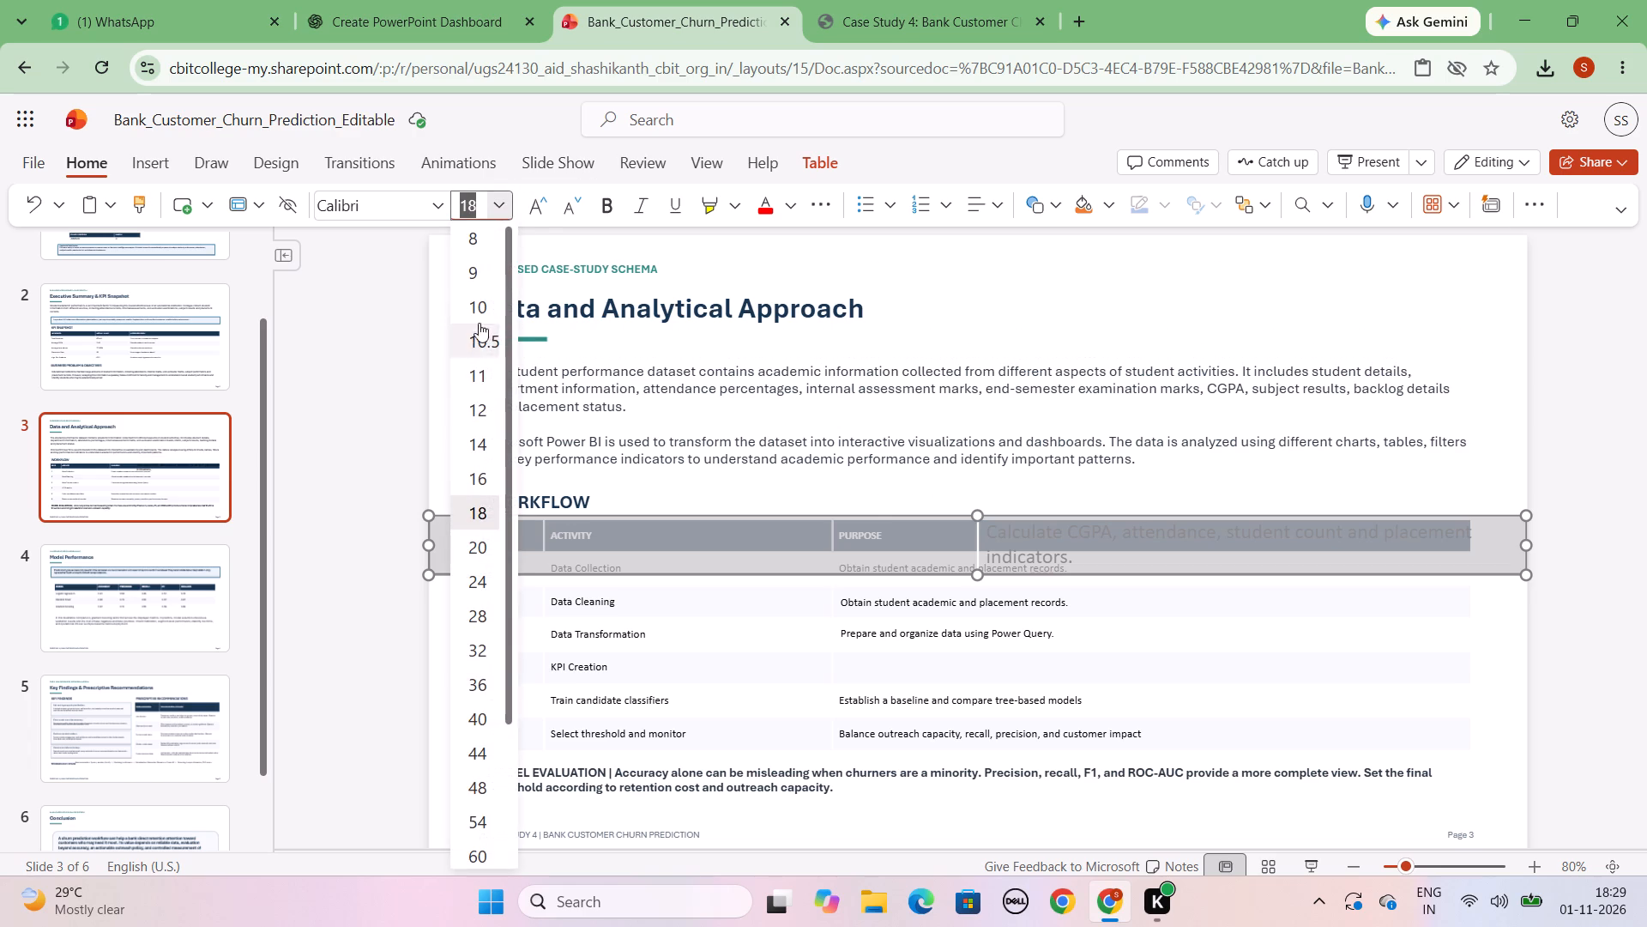
left_click(492, 308)
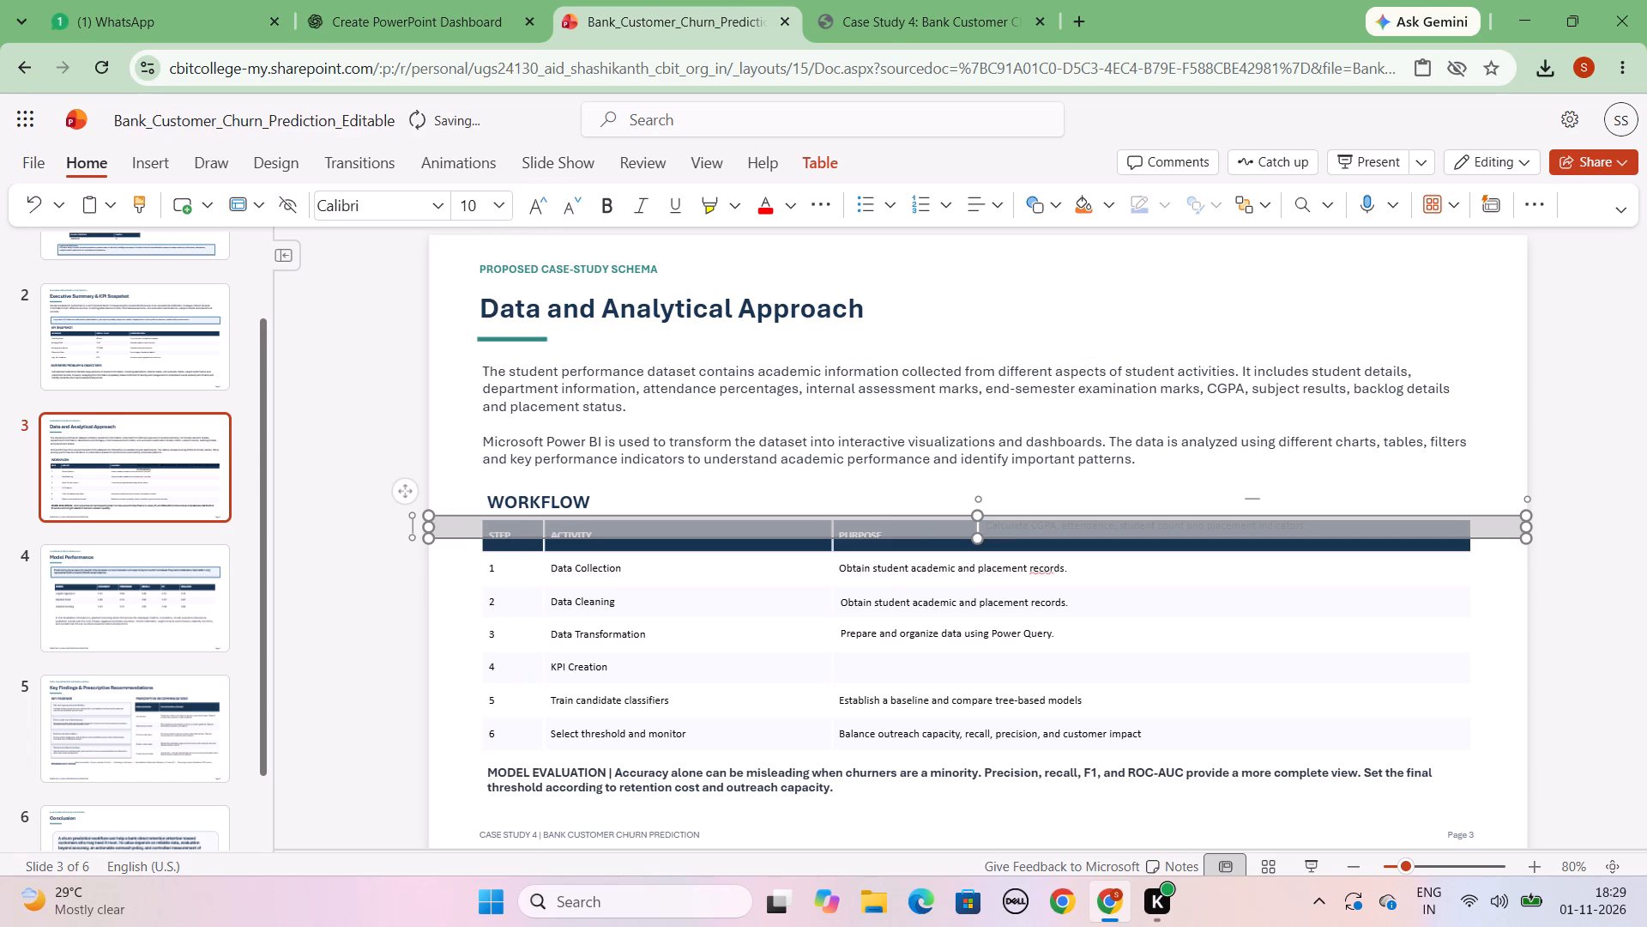
Move the pasted "Calculate CGPA…" table onto the KPI Creation row, lining its text up with the other Purpose entries.
left_click_drag(992, 536, 953, 679)
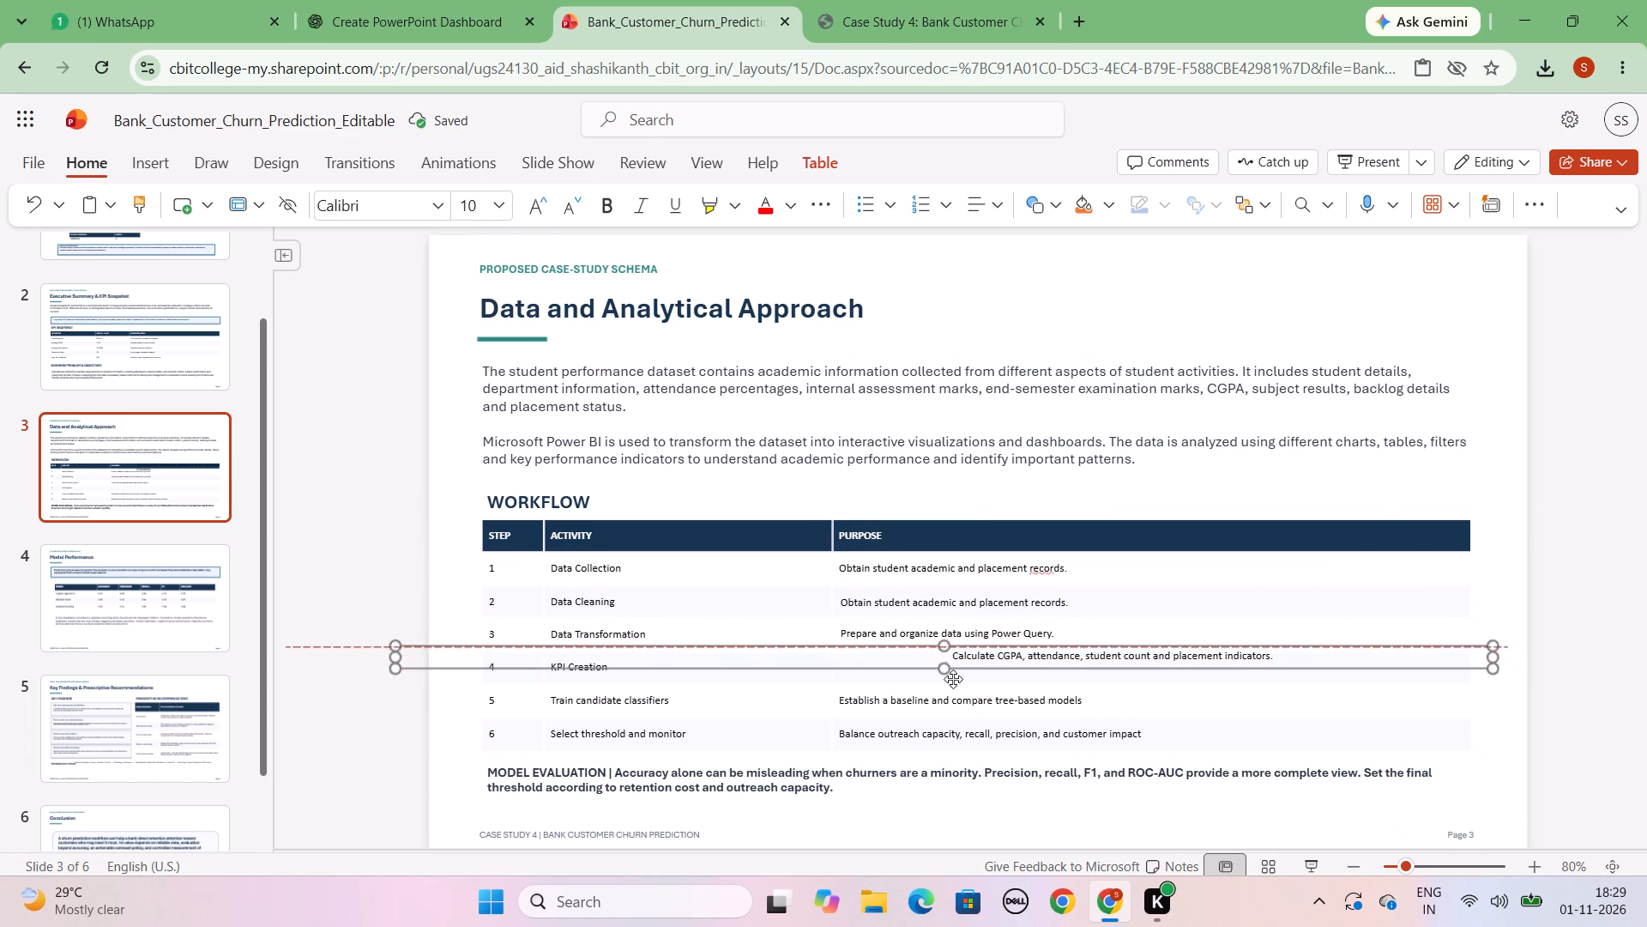
left_click_drag(953, 679, 877, 688)
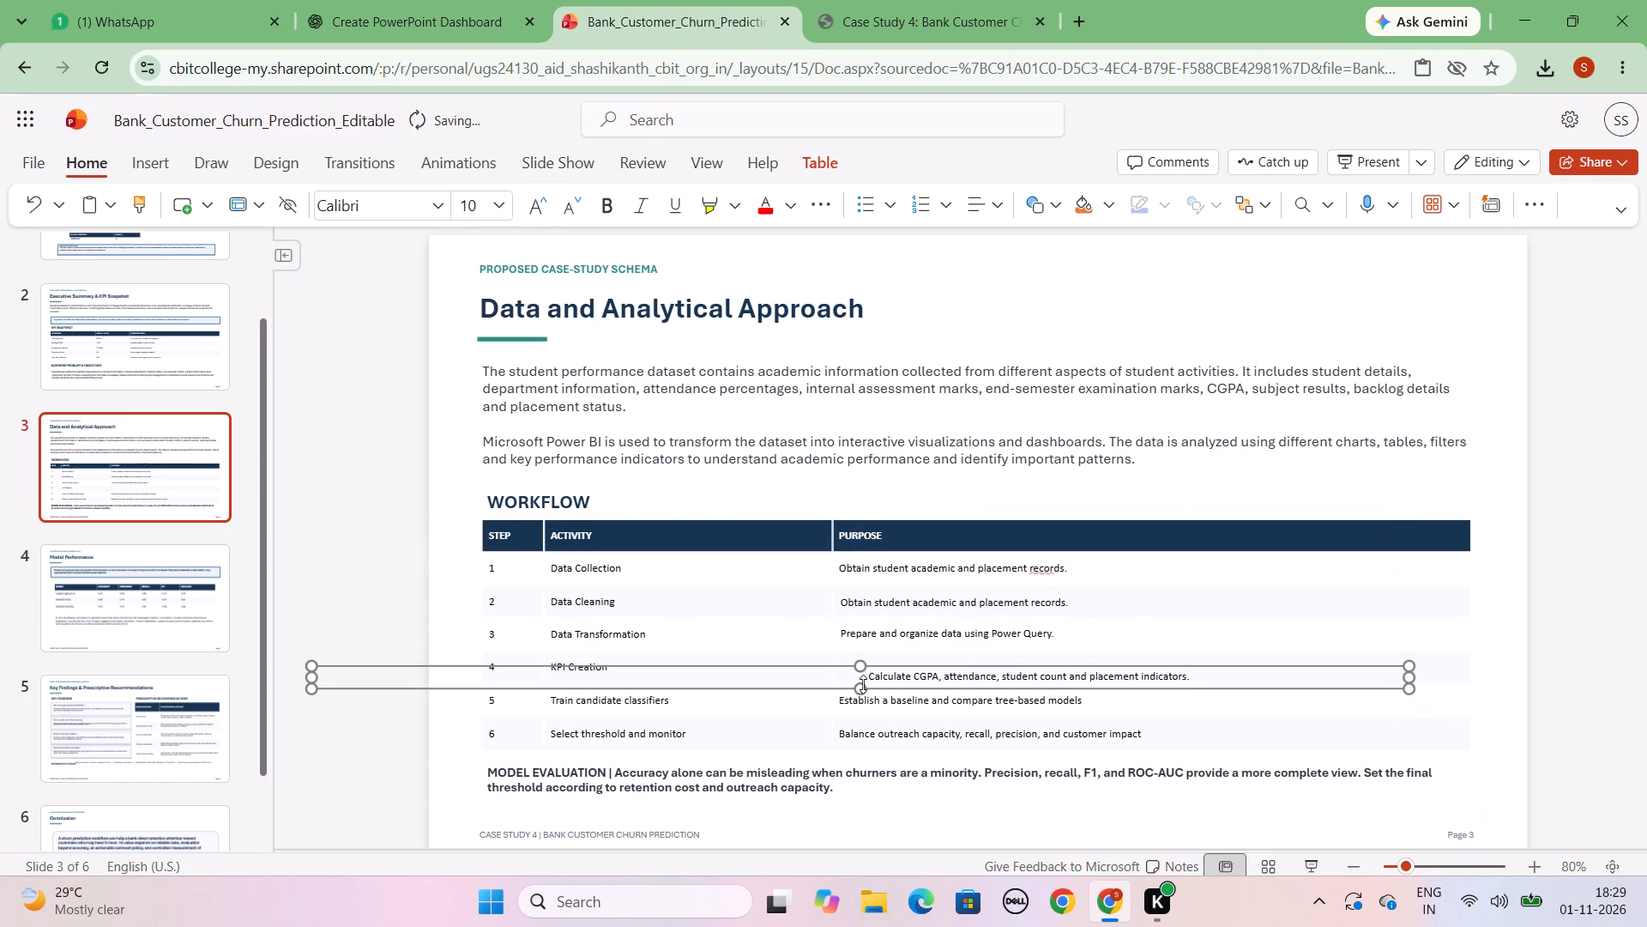
left_click(845, 656)
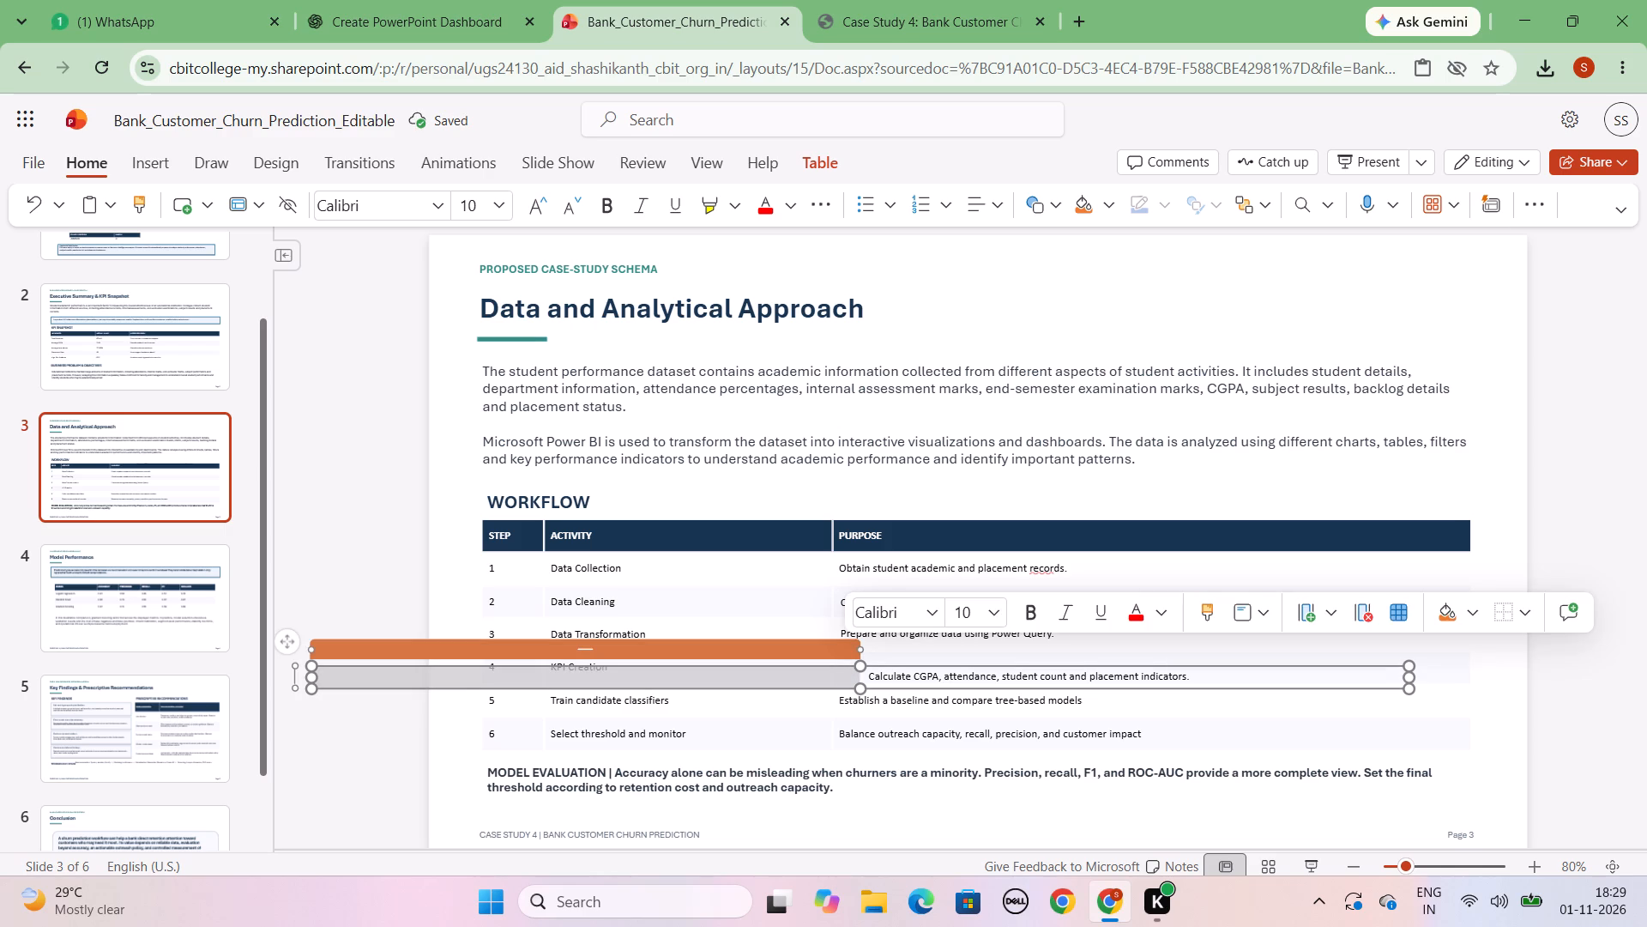
left_click(1602, 692)
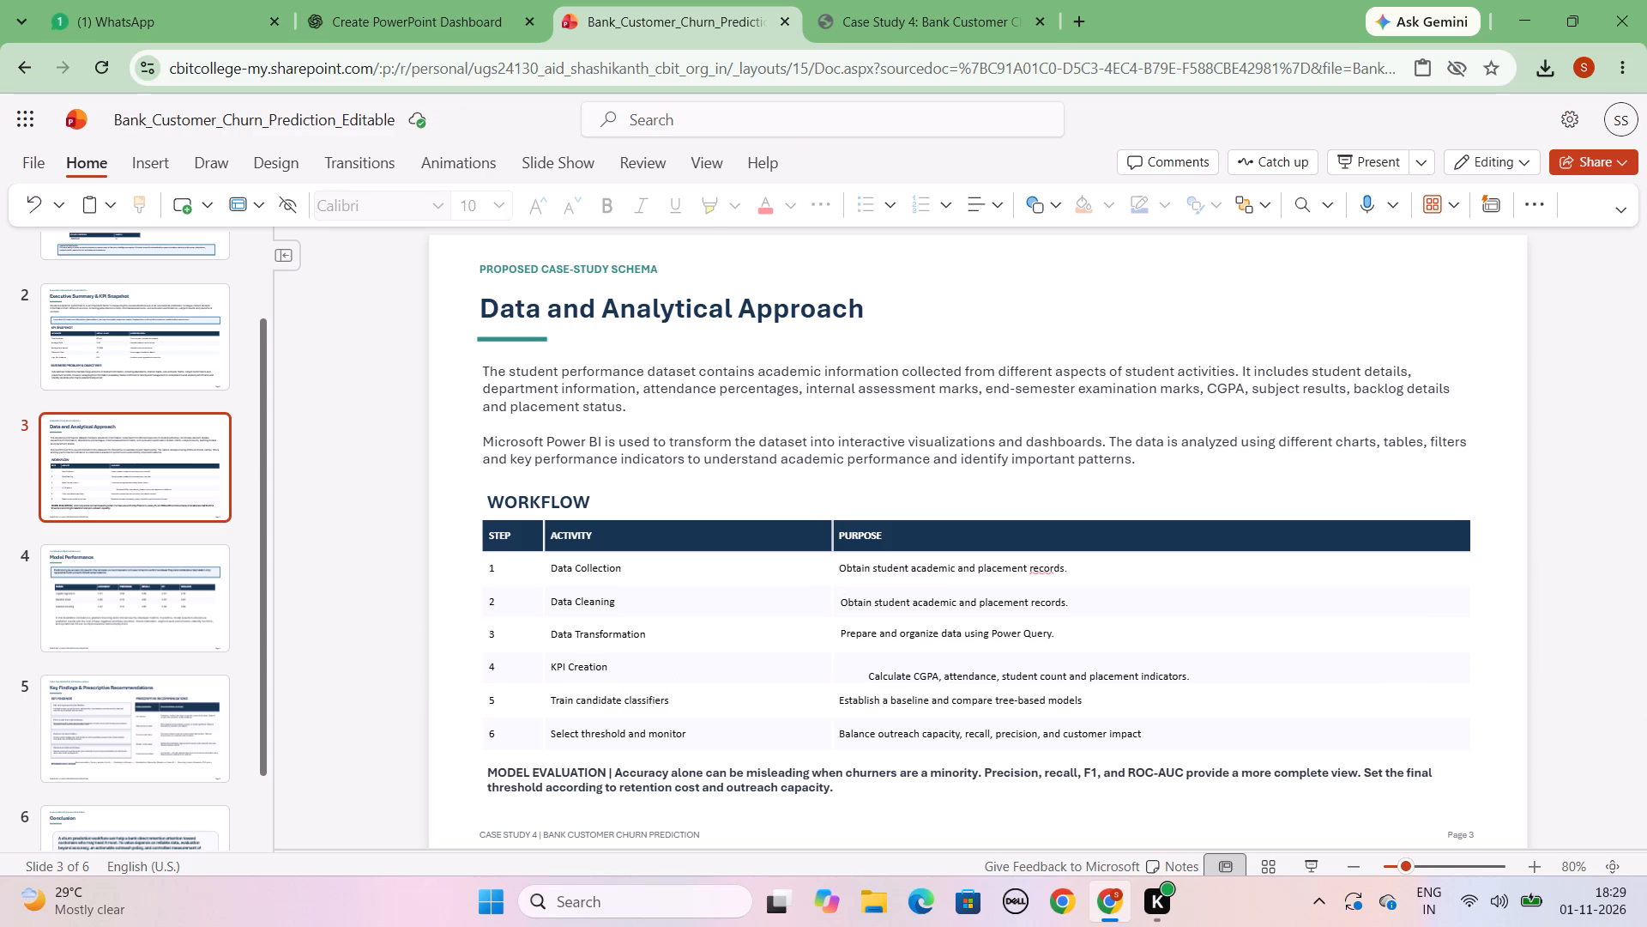
left_click_drag(942, 688, 908, 675)
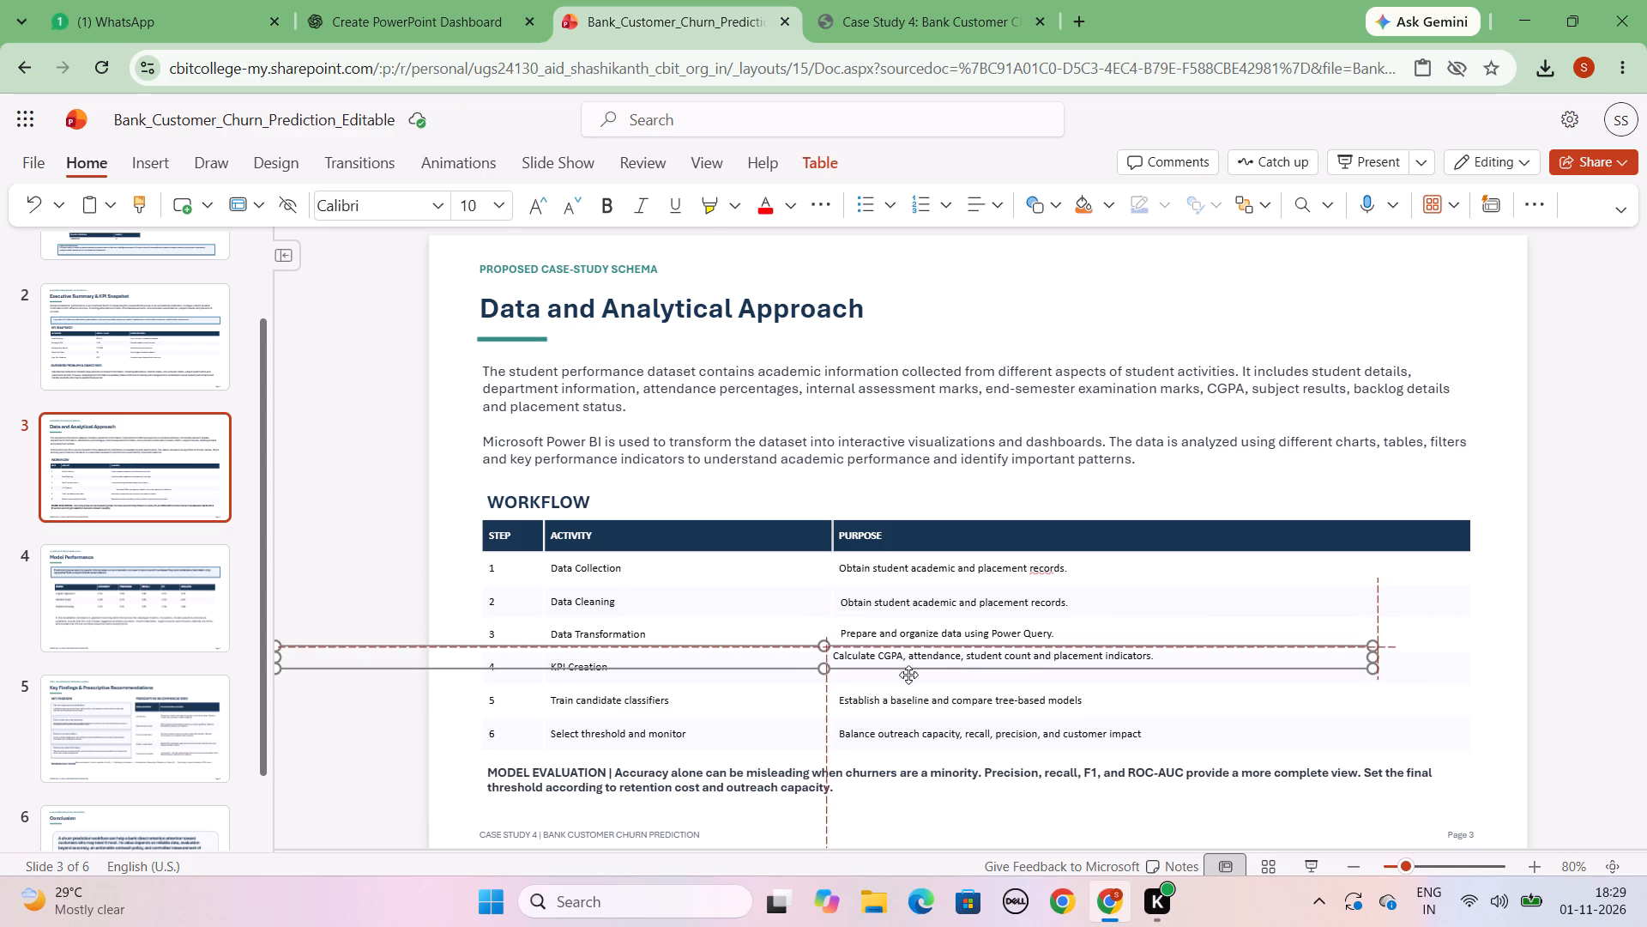
left_click_drag(908, 675, 920, 679)
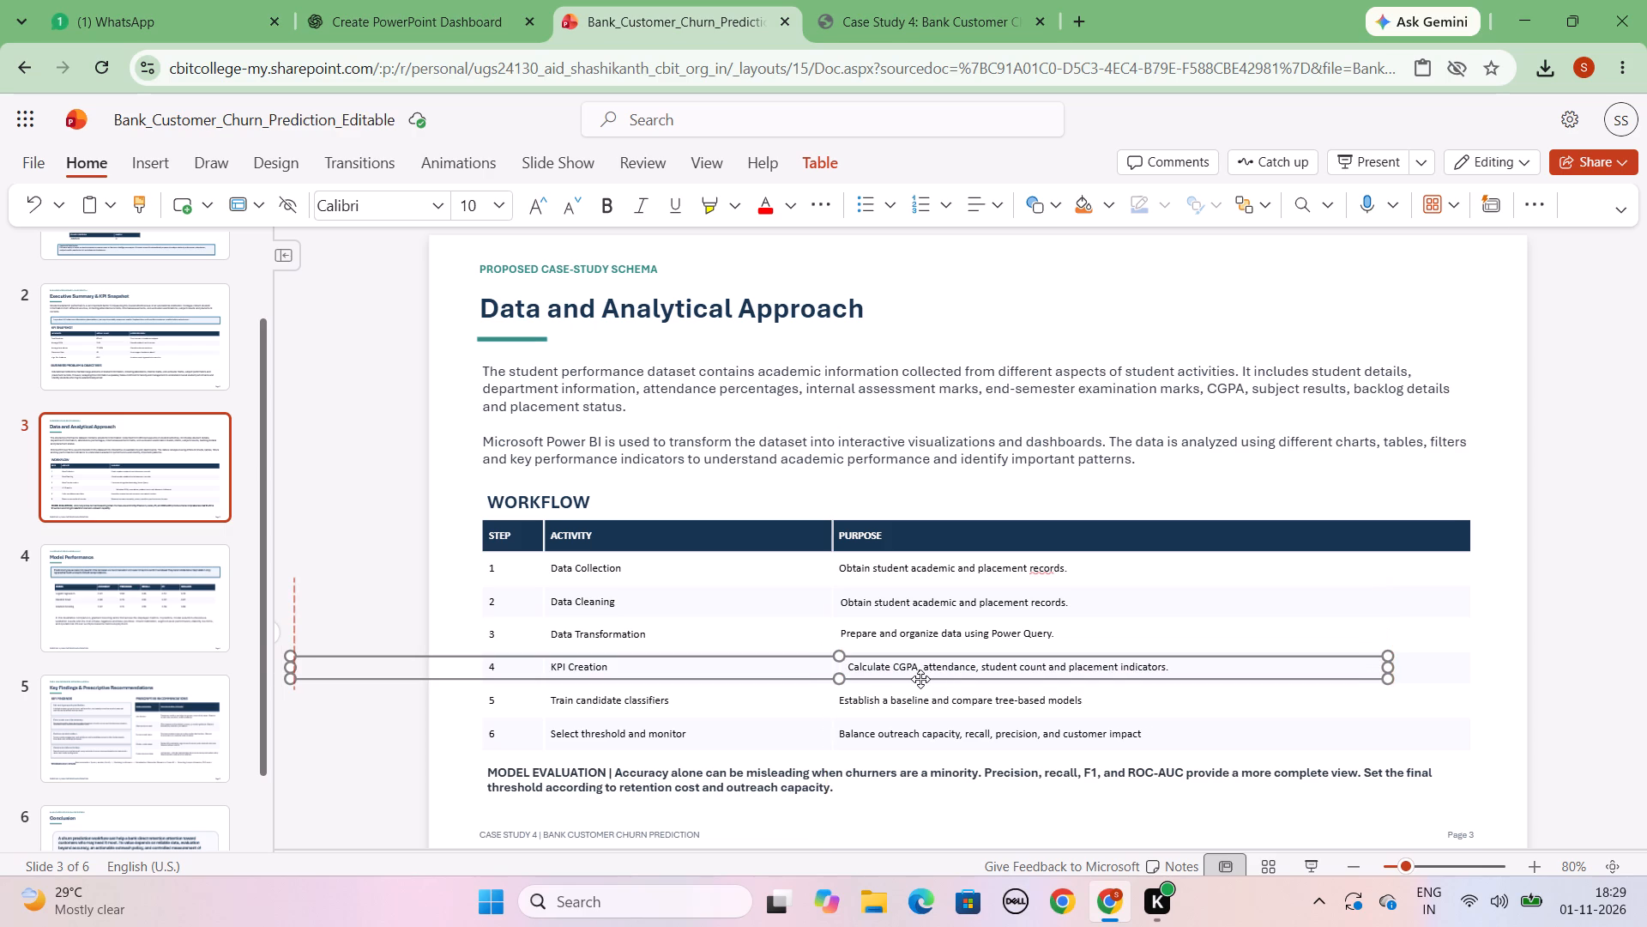
left_click_drag(920, 679, 916, 678)
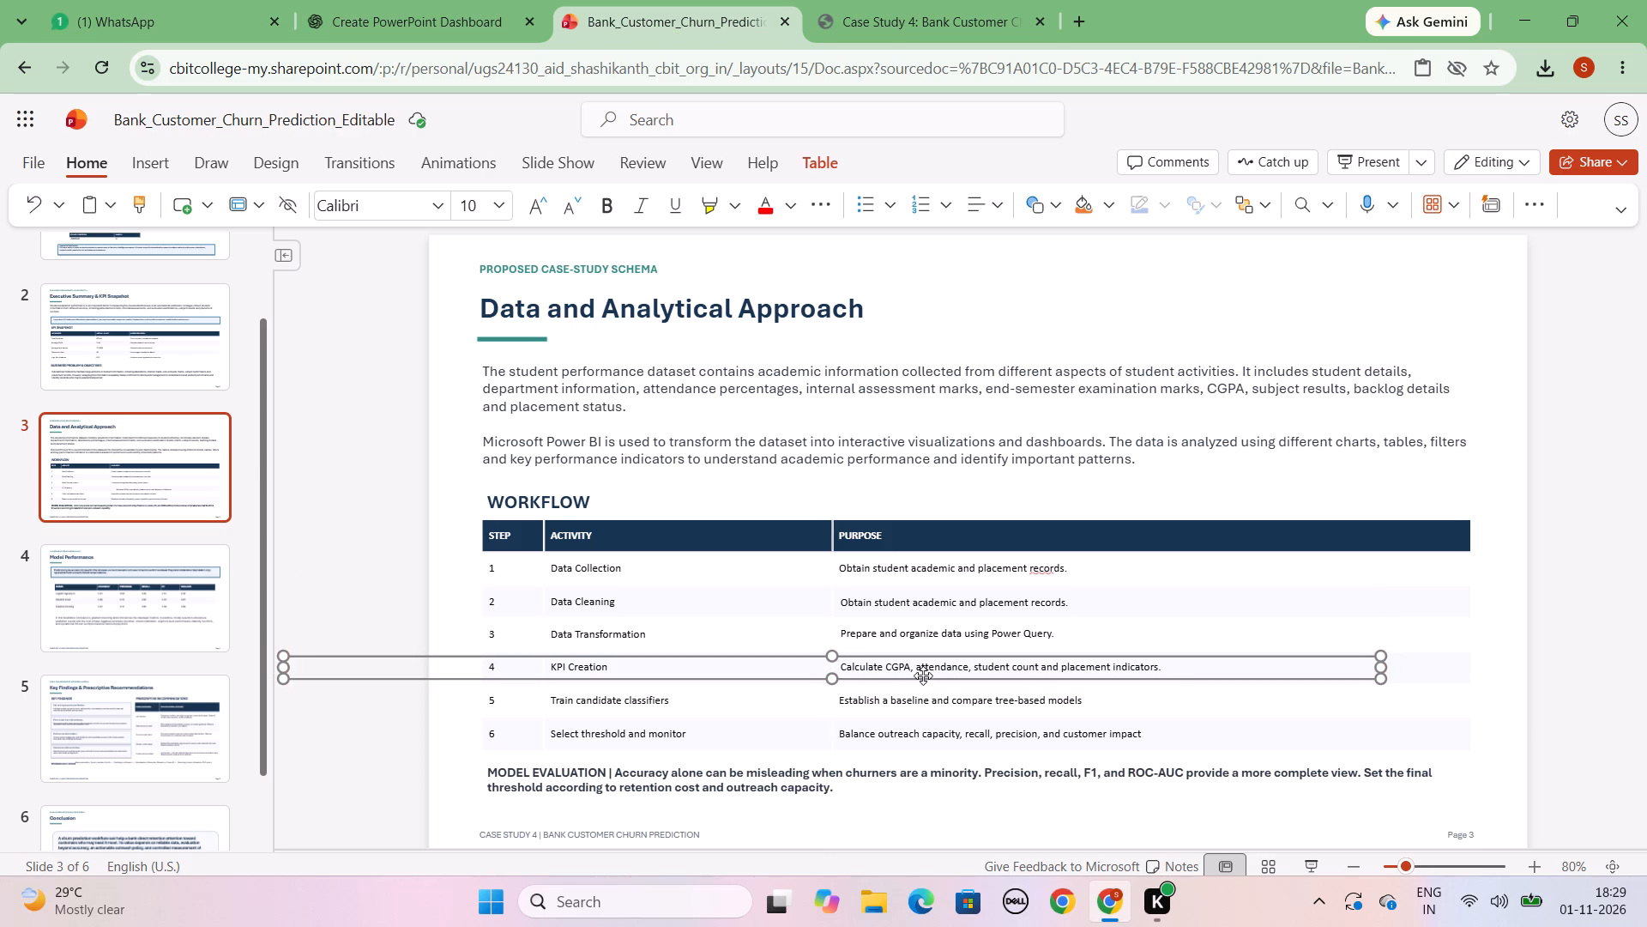
left_click(1571, 621)
scroll(734, 677, "down", 1)
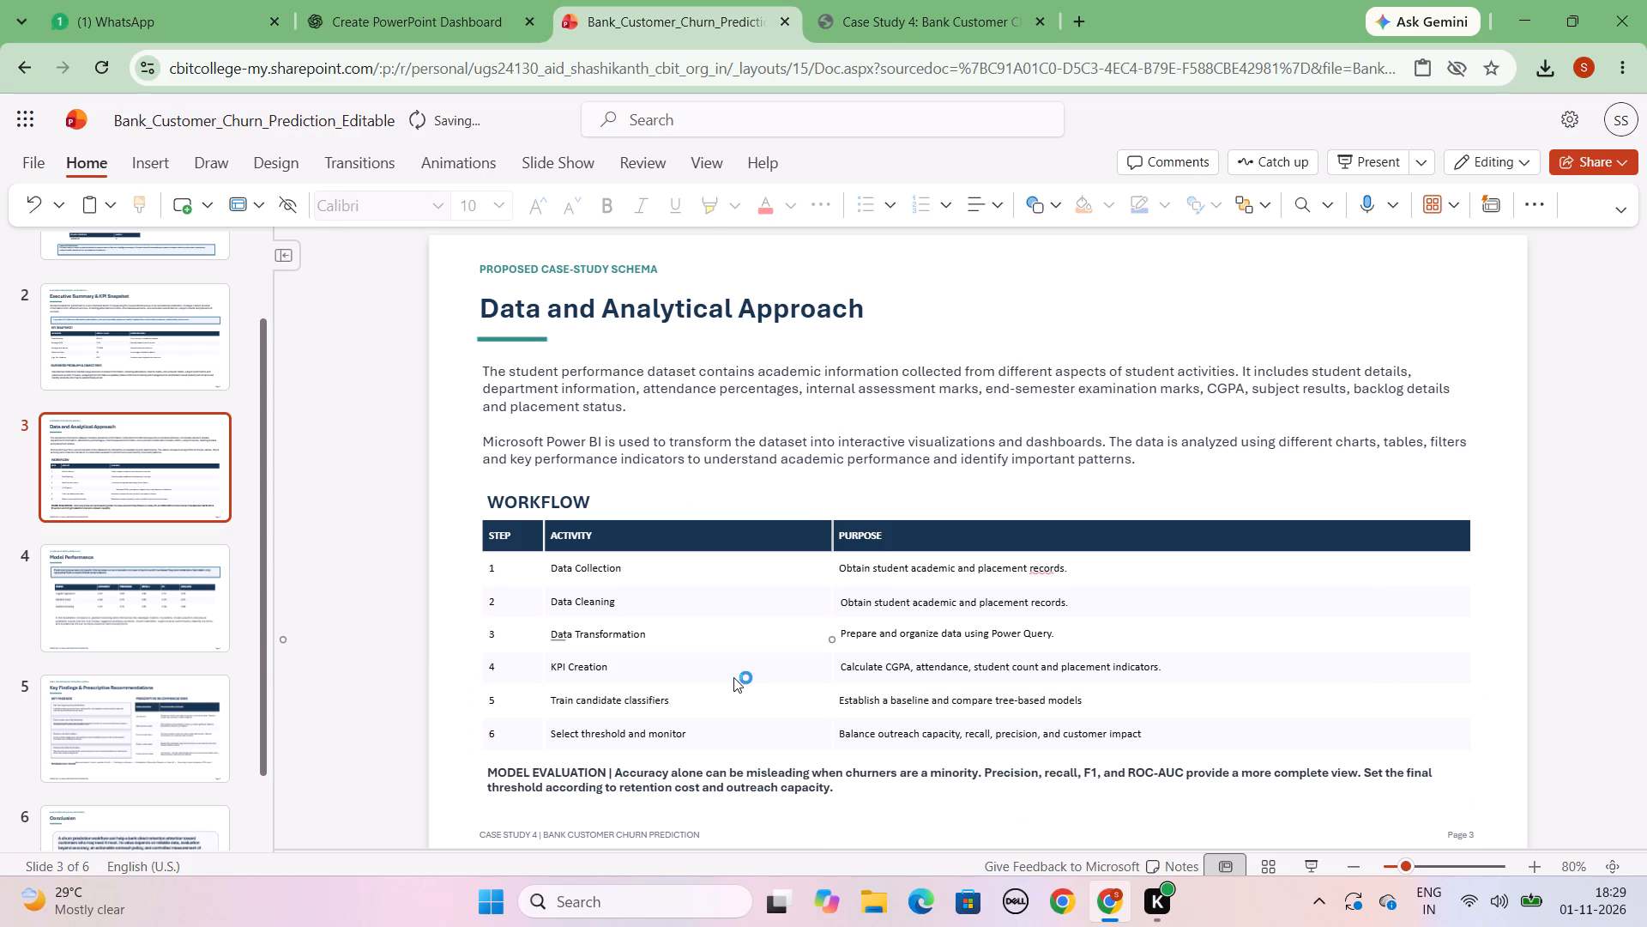
scroll(733, 677, "down", 1)
scroll(748, 670, "up", 1)
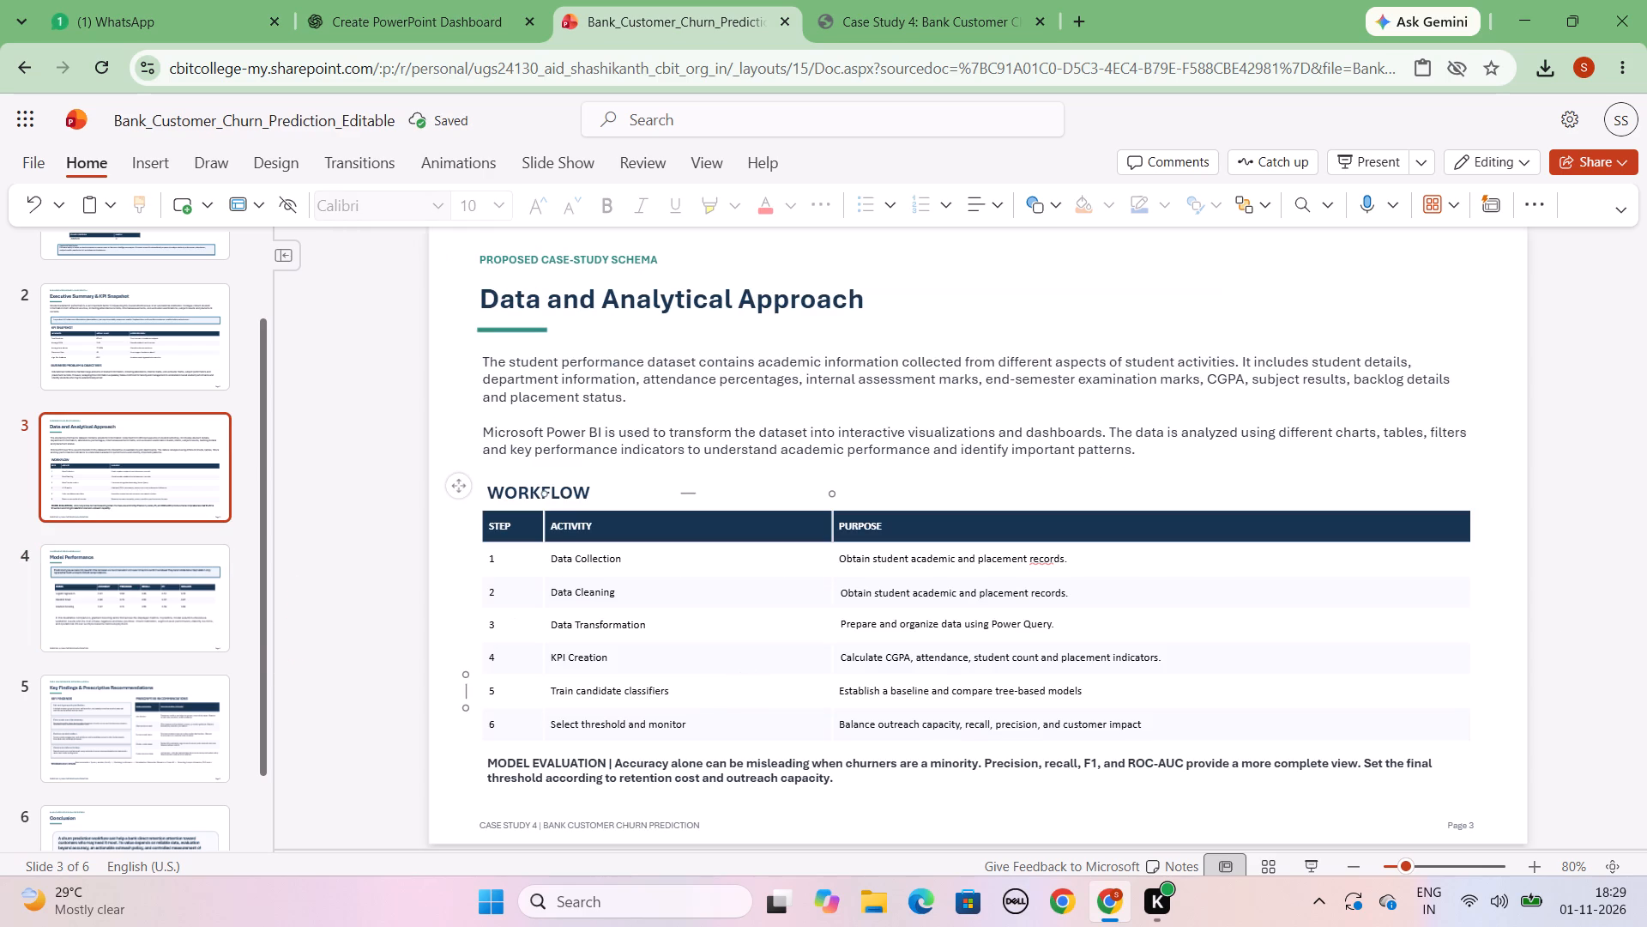
Replace the step 5 activity in slide 3's Workflow table with "Dashboard Development", checking the wording in ChatGPT.
left_click(680, 690)
left_click(353, 0)
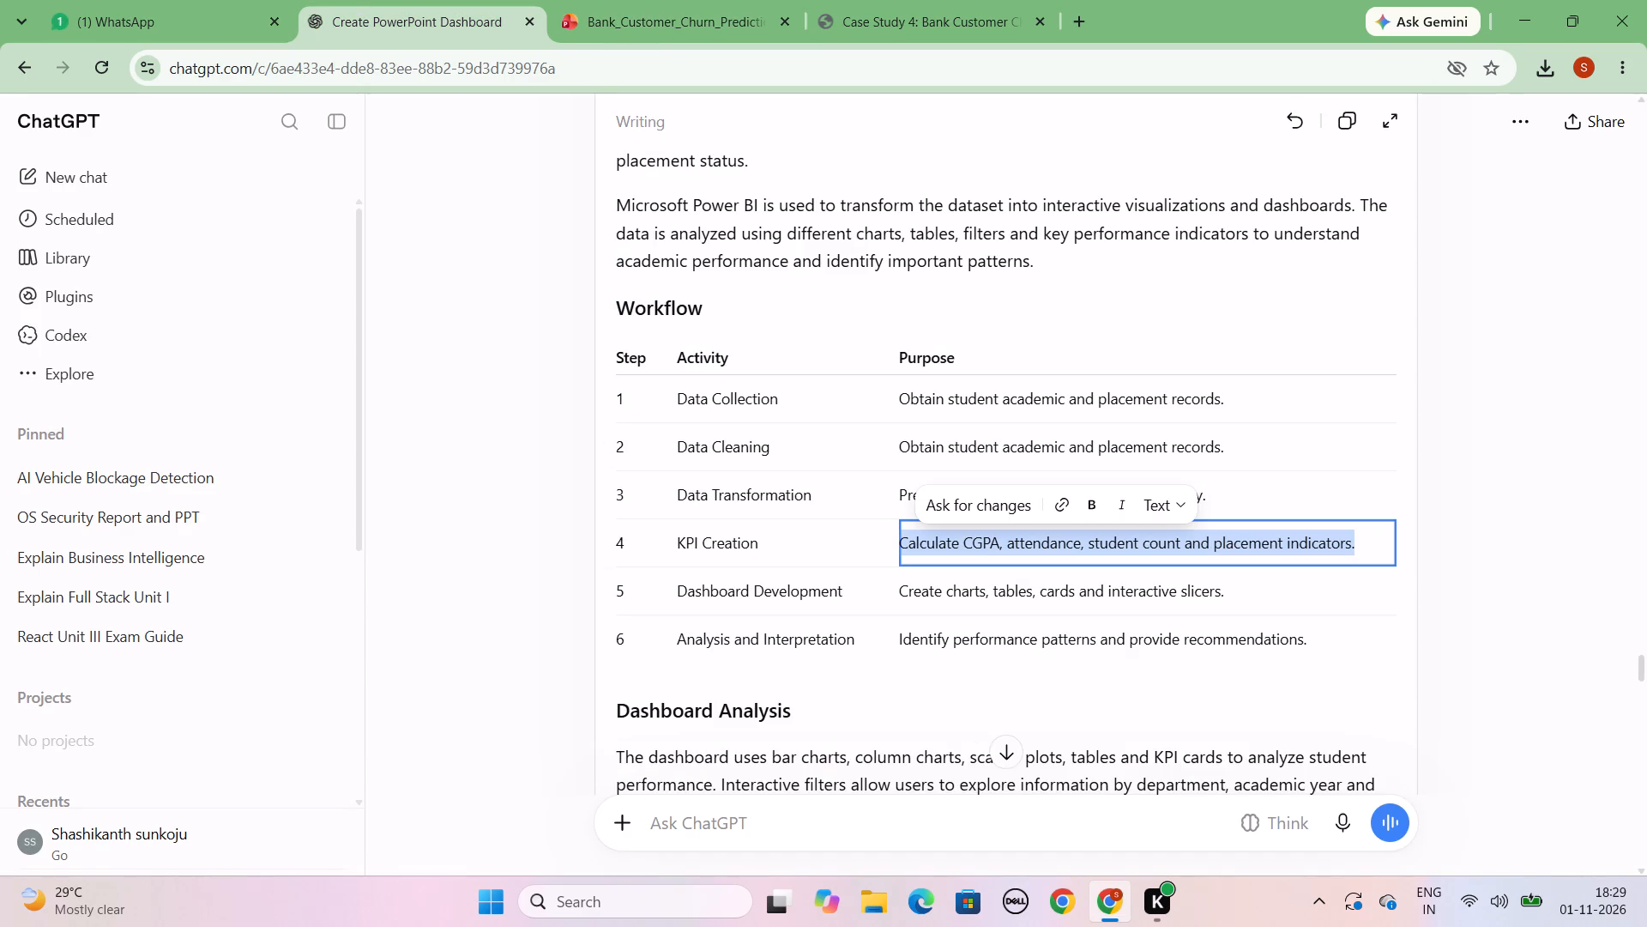
left_click(595, 9)
key("BackSpace")
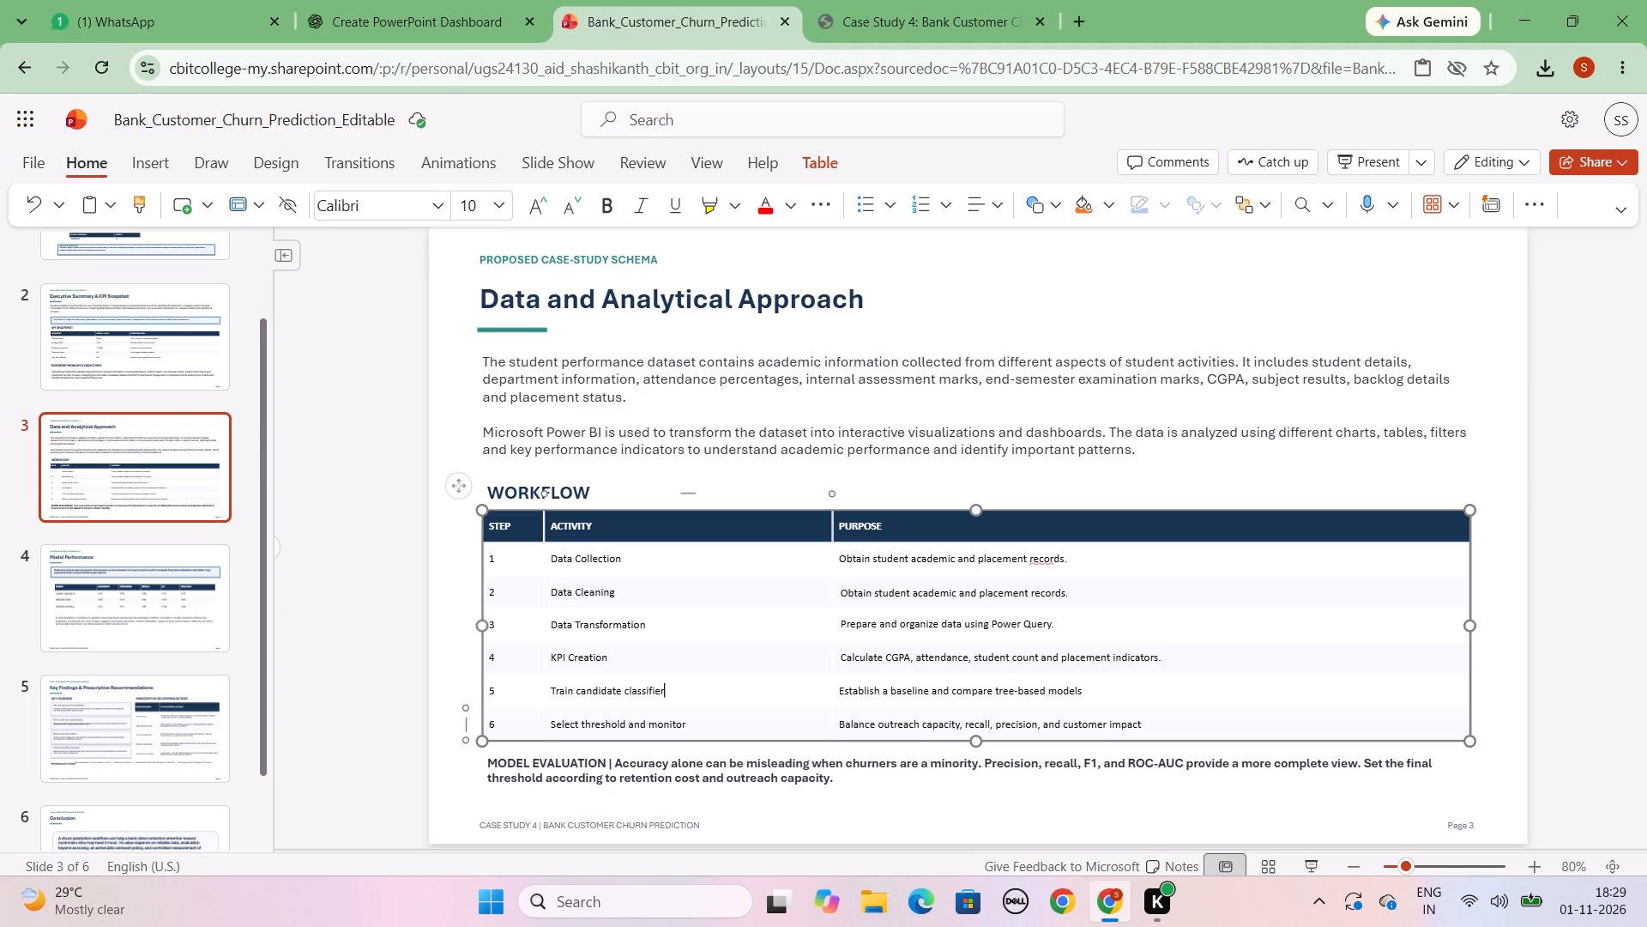
key("BackSpace")
key("BackSpace")
key("BackSpace")
key("BackSpace")
key("BackSpace")
key("BackSpace")
key("BackSpace")
key("BackSpace")
key("BackSpace")
key("BackSpace")
key("BackSpace")
key("BackSpace")
key("BackSpace")
key("BackSpace")
key("BackSpace")
key("BackSpace")
key("BackSpace")
key("BackSpace")
key("BackSpace")
key("BackSpace")
key("BackSpace")
key("BackSpace")
key("BackSpace")
type("Dash")
key("shift+b")
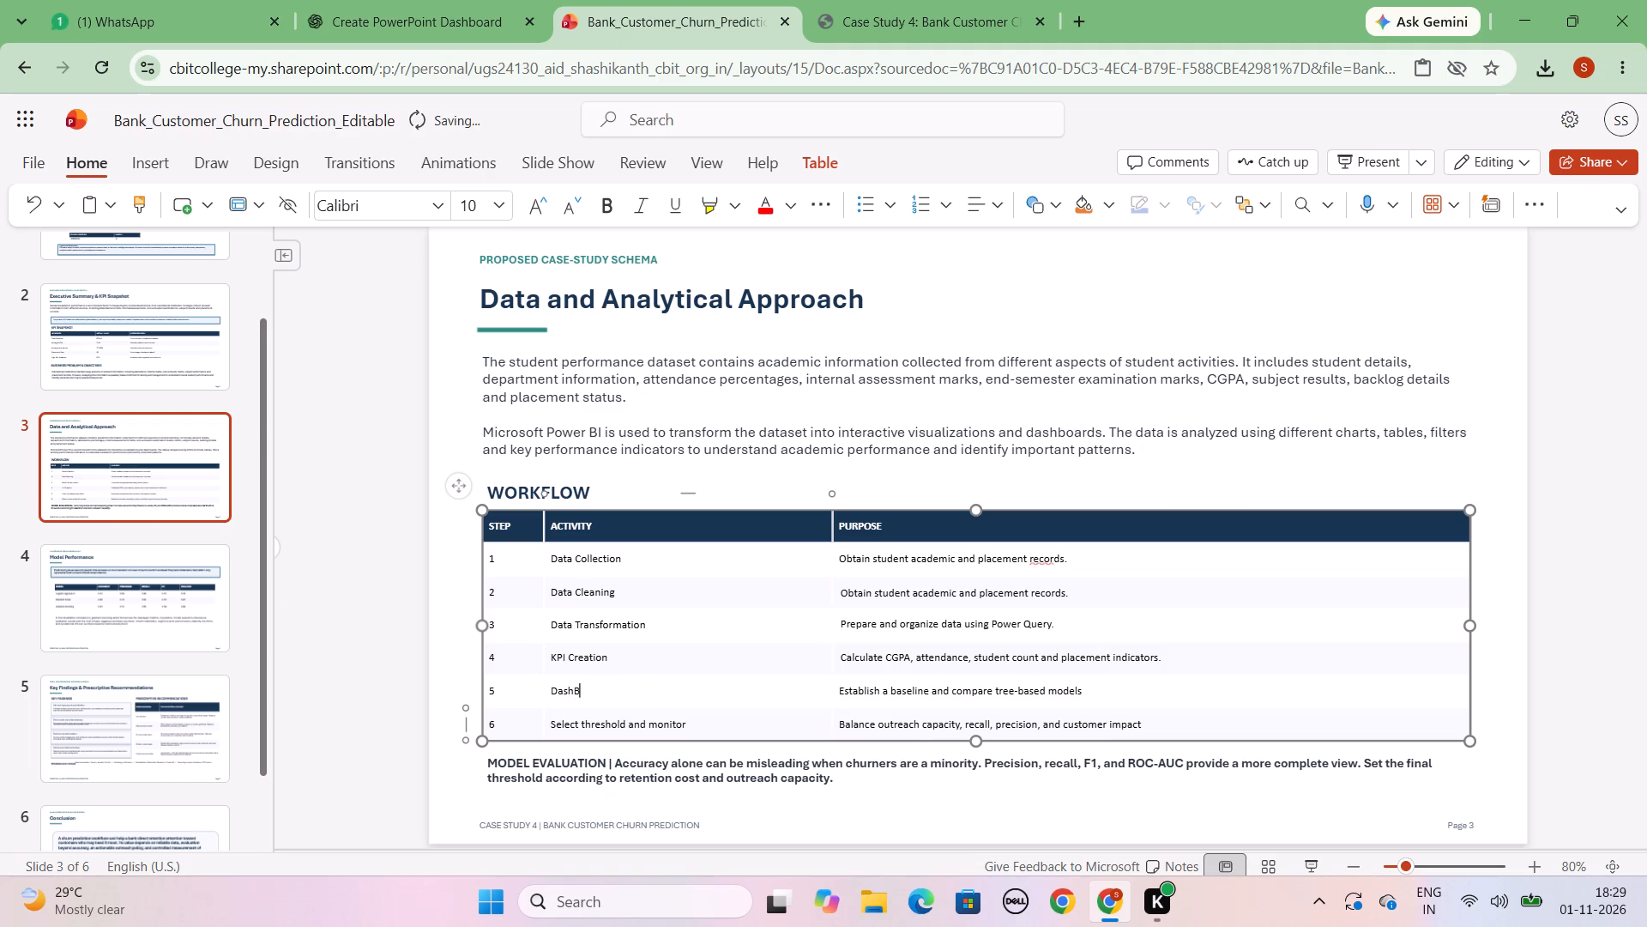
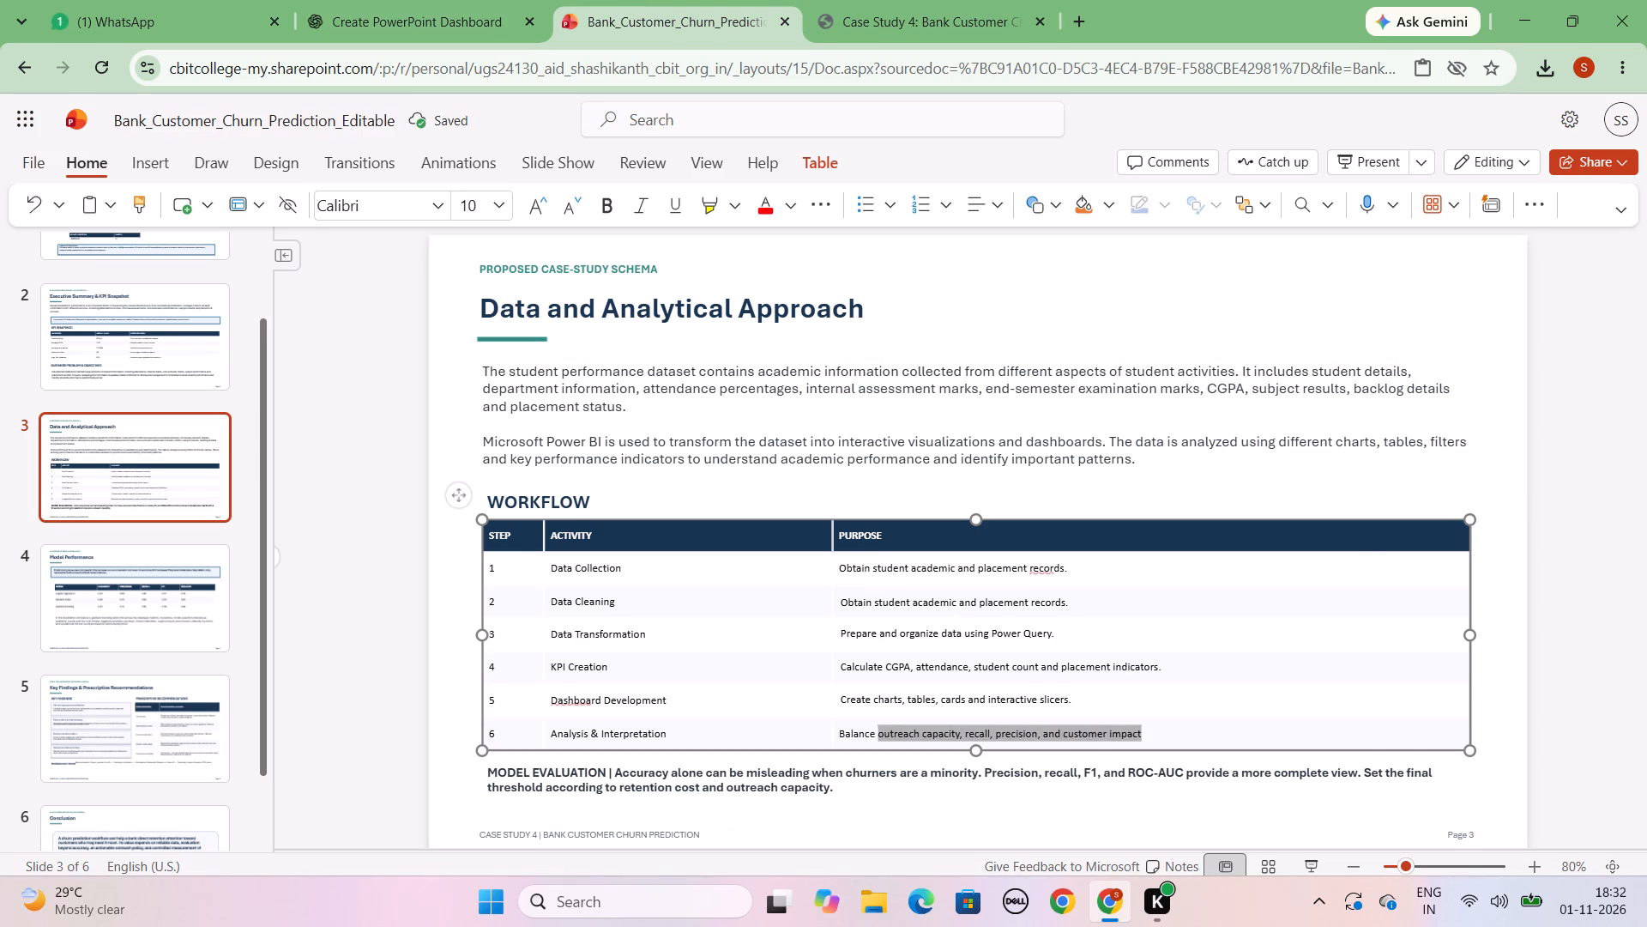
left_click_drag(865, 719, 832, 719)
key("ctrl+v")
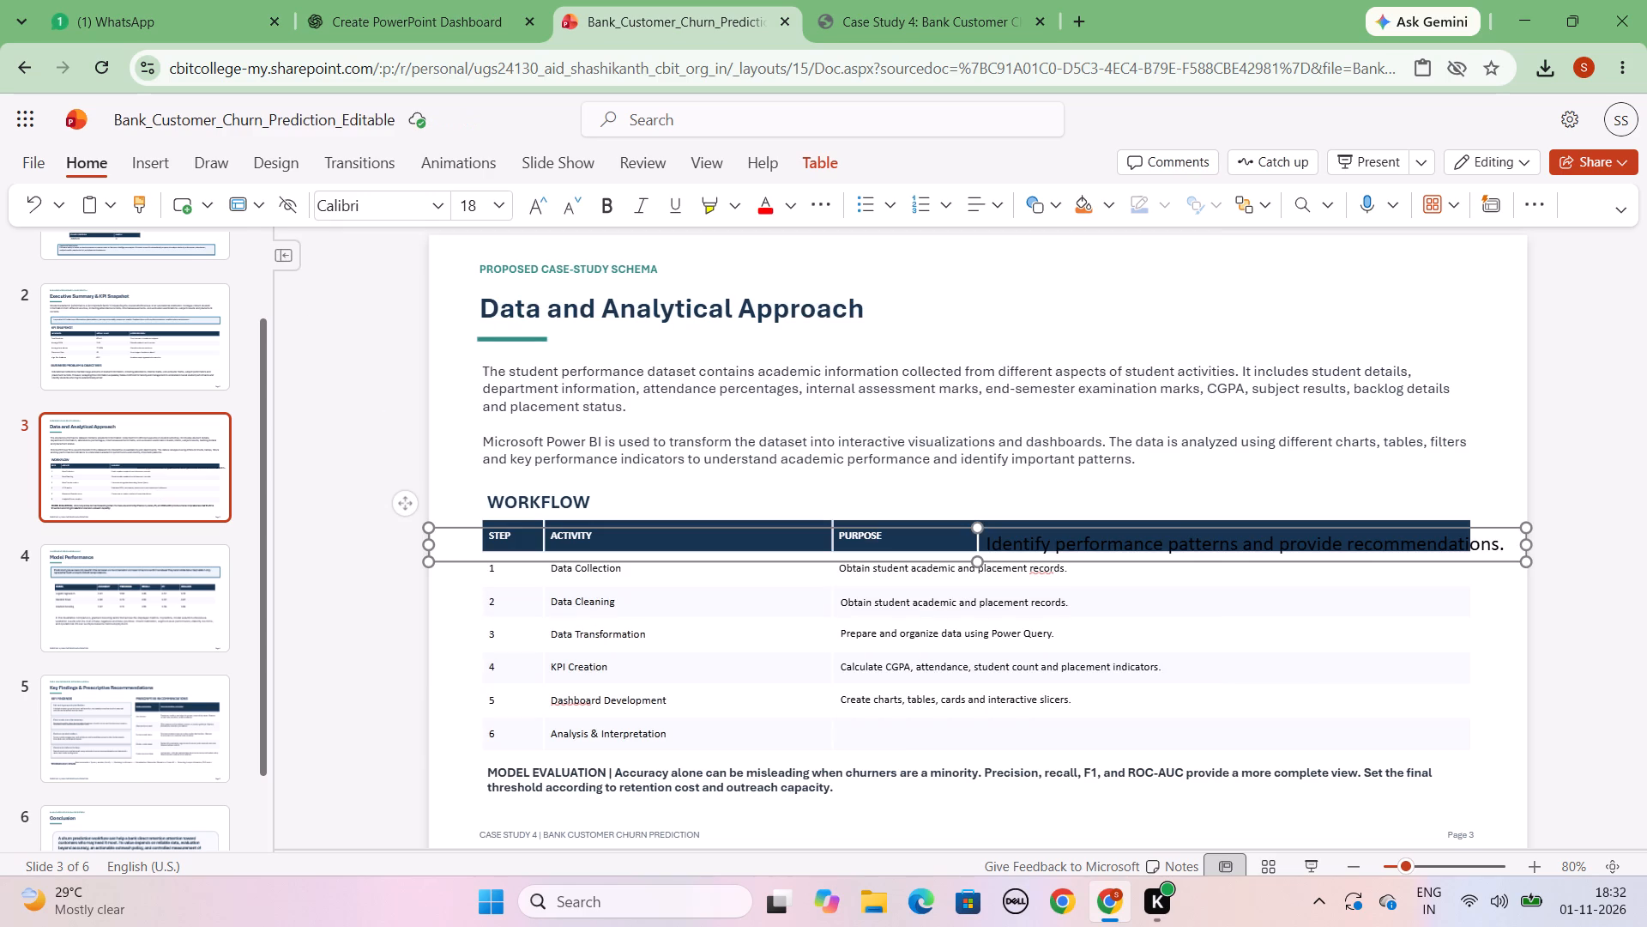
Set the font size of the pasted step 6 purpose text to 10.
left_click(1122, 547)
key("ctrl+a")
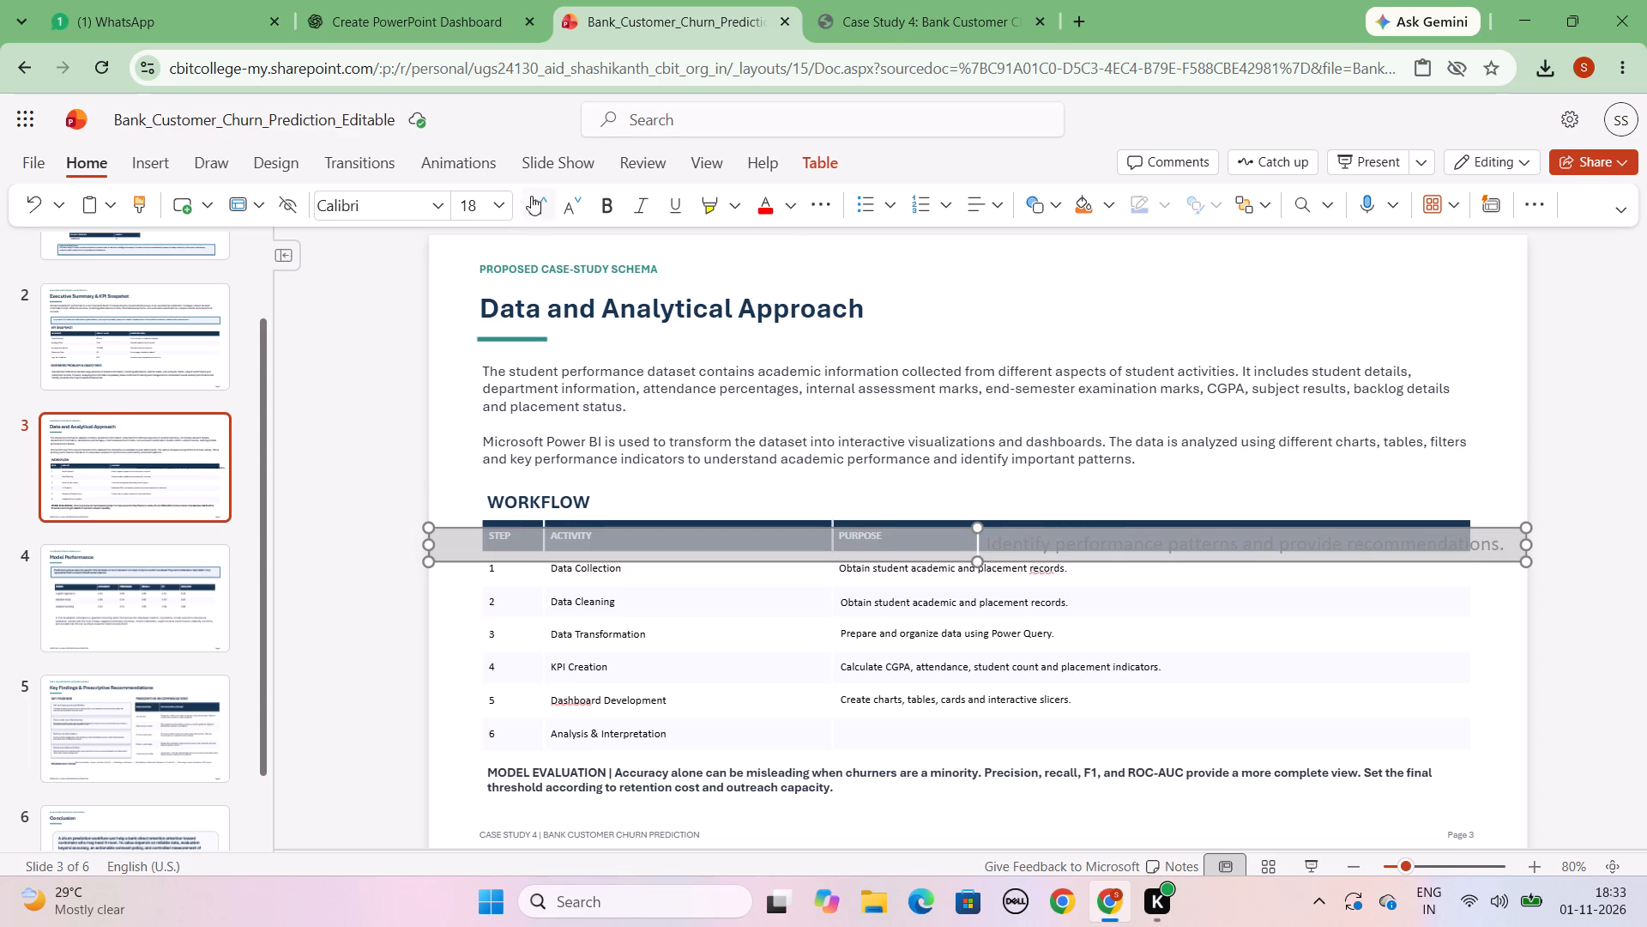
left_click(505, 197)
left_click(480, 317)
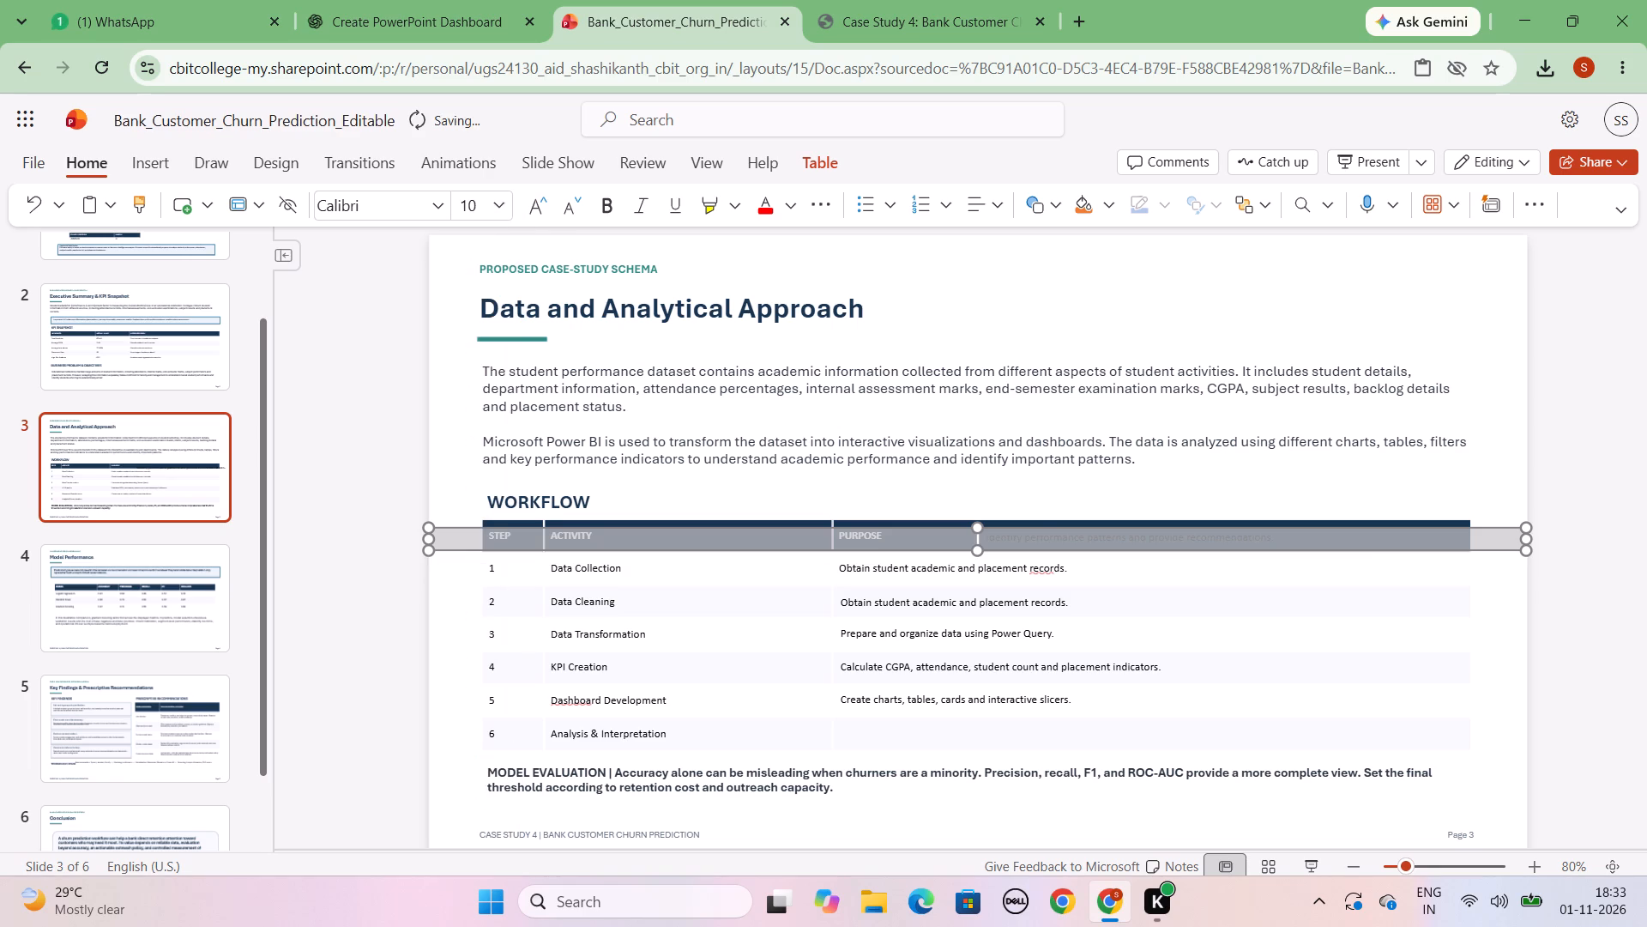
Move the pasted purpose text down into the Purpose column of row 6, lined up with the entries above.
left_click_drag(1128, 548, 1119, 612)
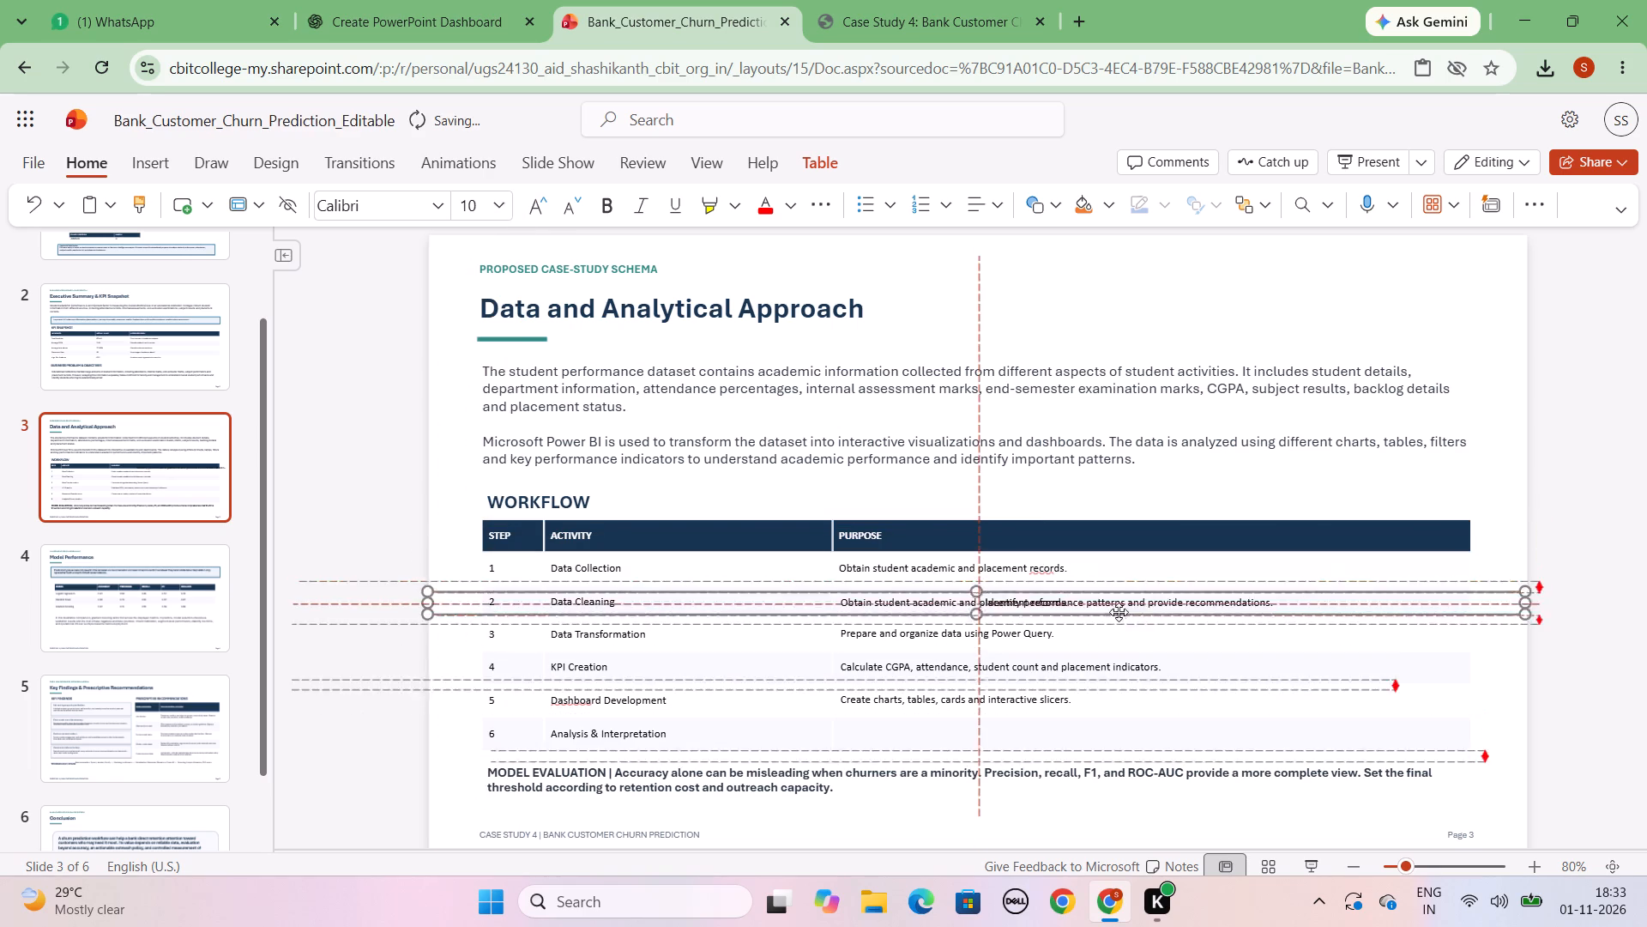
left_click_drag(1119, 612, 1077, 743)
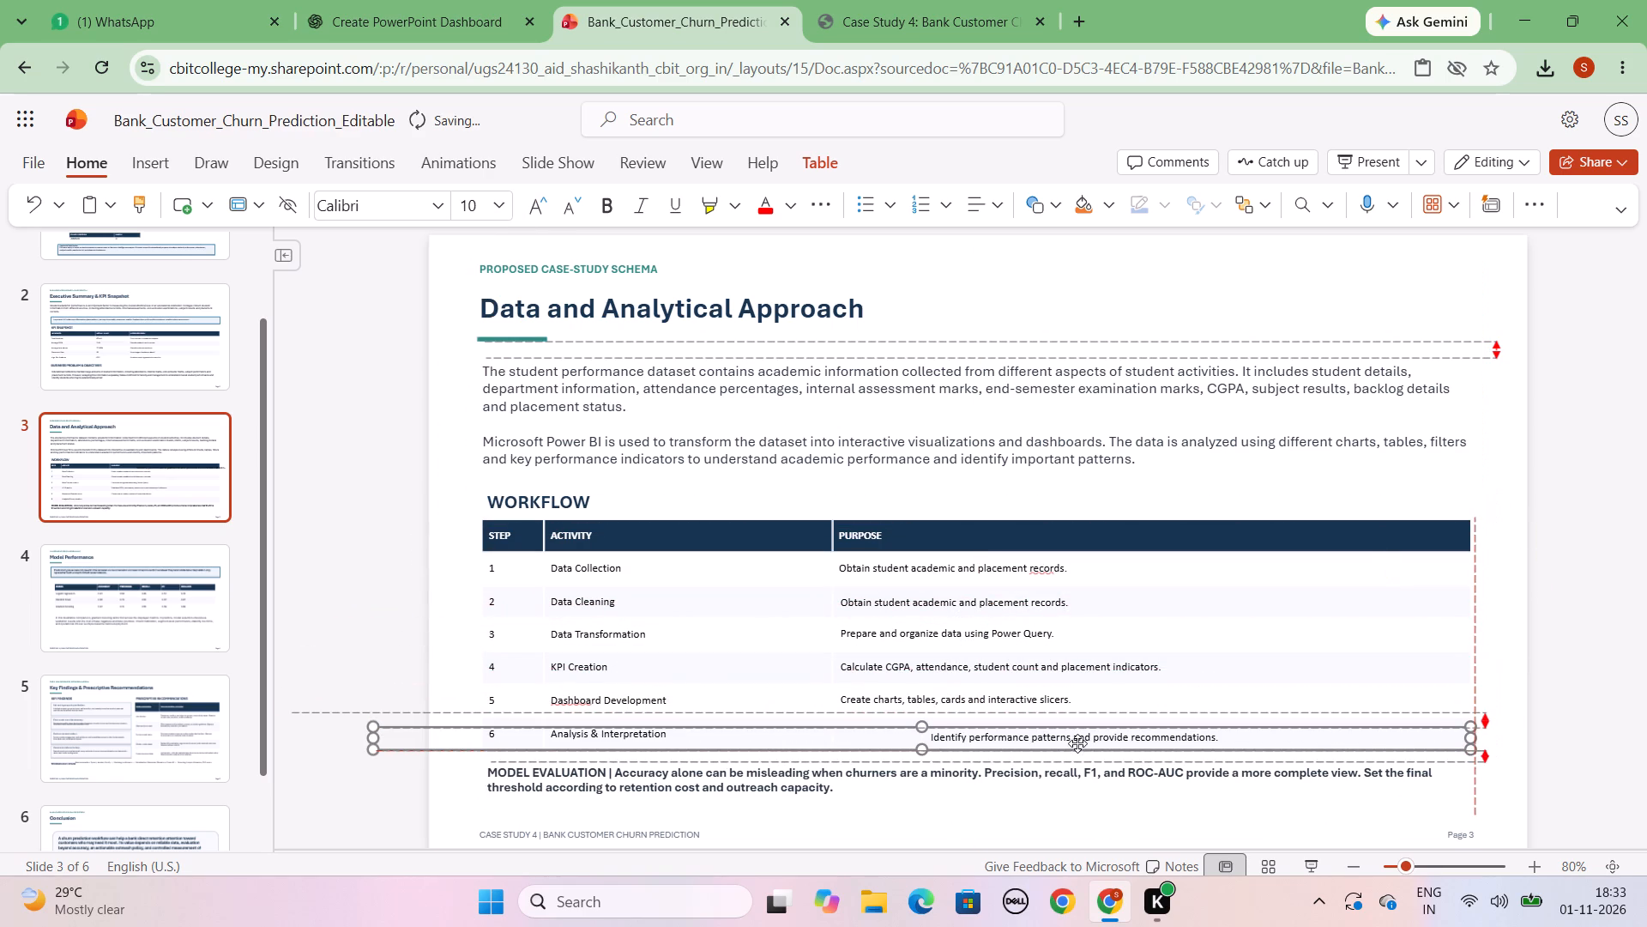
left_click_drag(1077, 743, 982, 746)
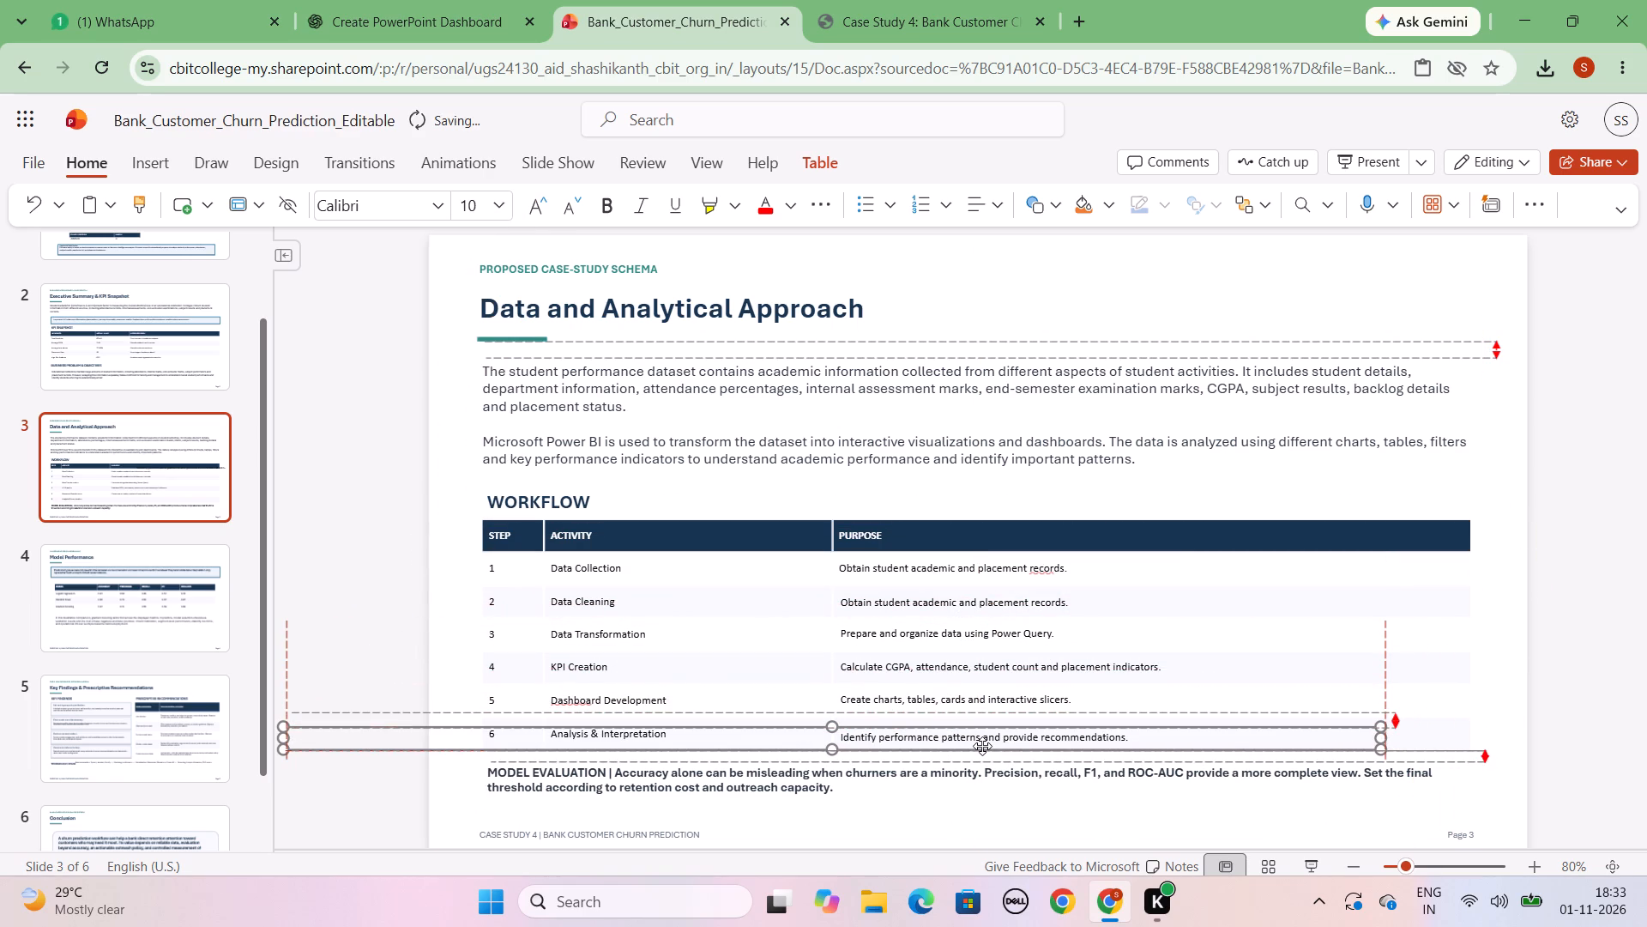
left_click_drag(982, 746, 975, 742)
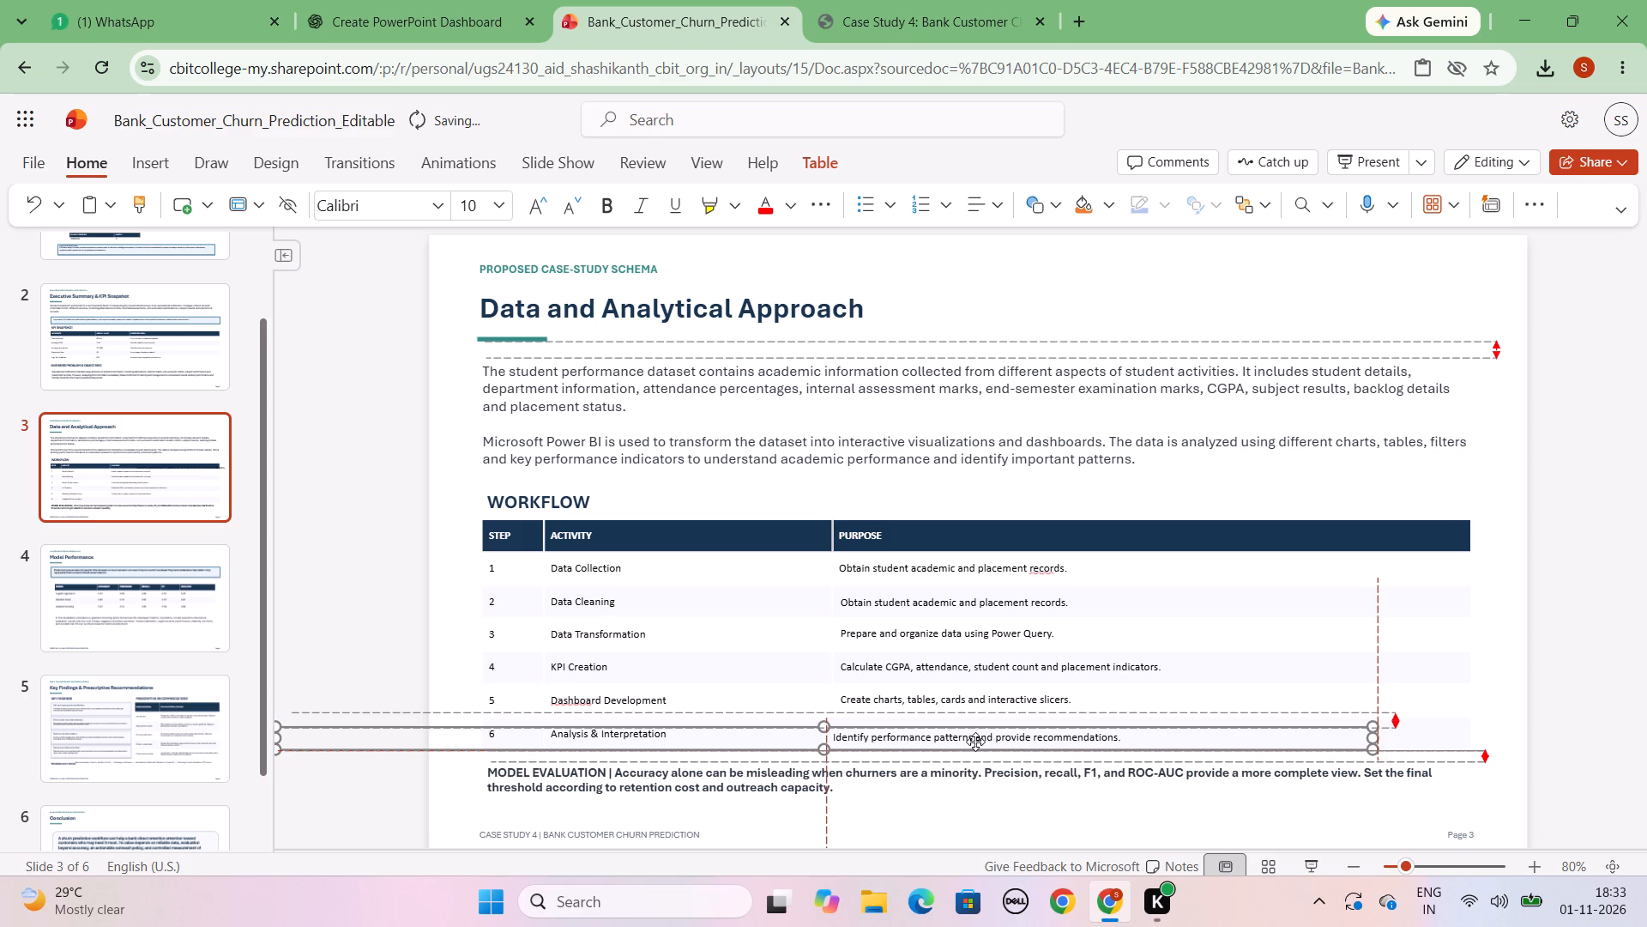
left_click_drag(975, 742, 987, 734)
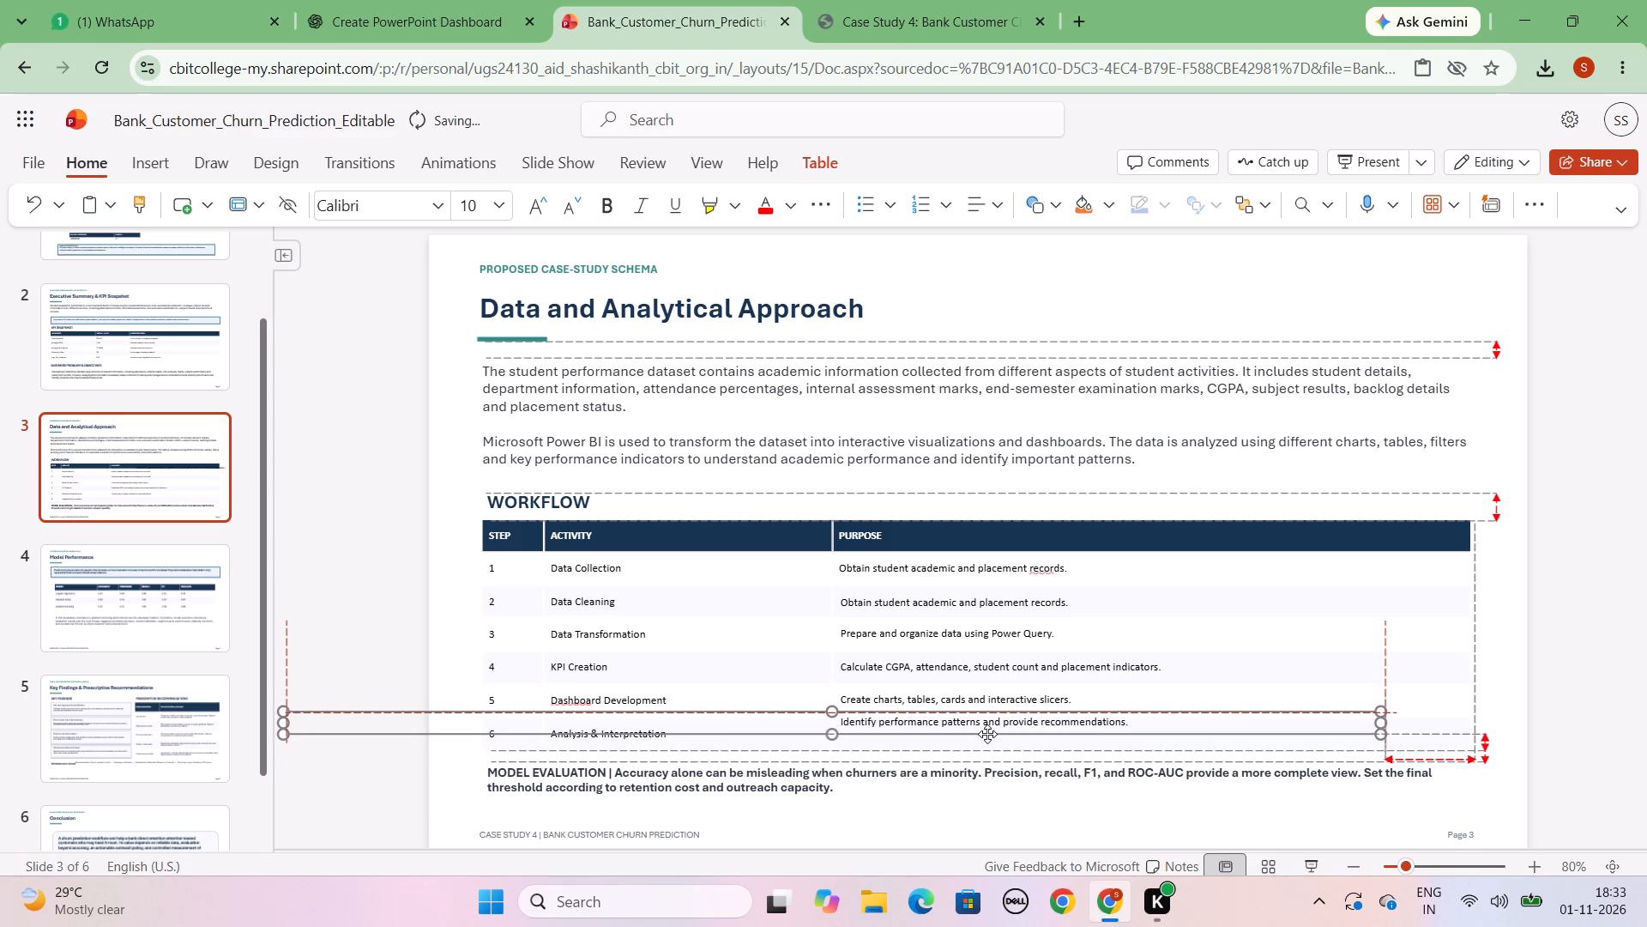
left_click_drag(987, 734, 990, 742)
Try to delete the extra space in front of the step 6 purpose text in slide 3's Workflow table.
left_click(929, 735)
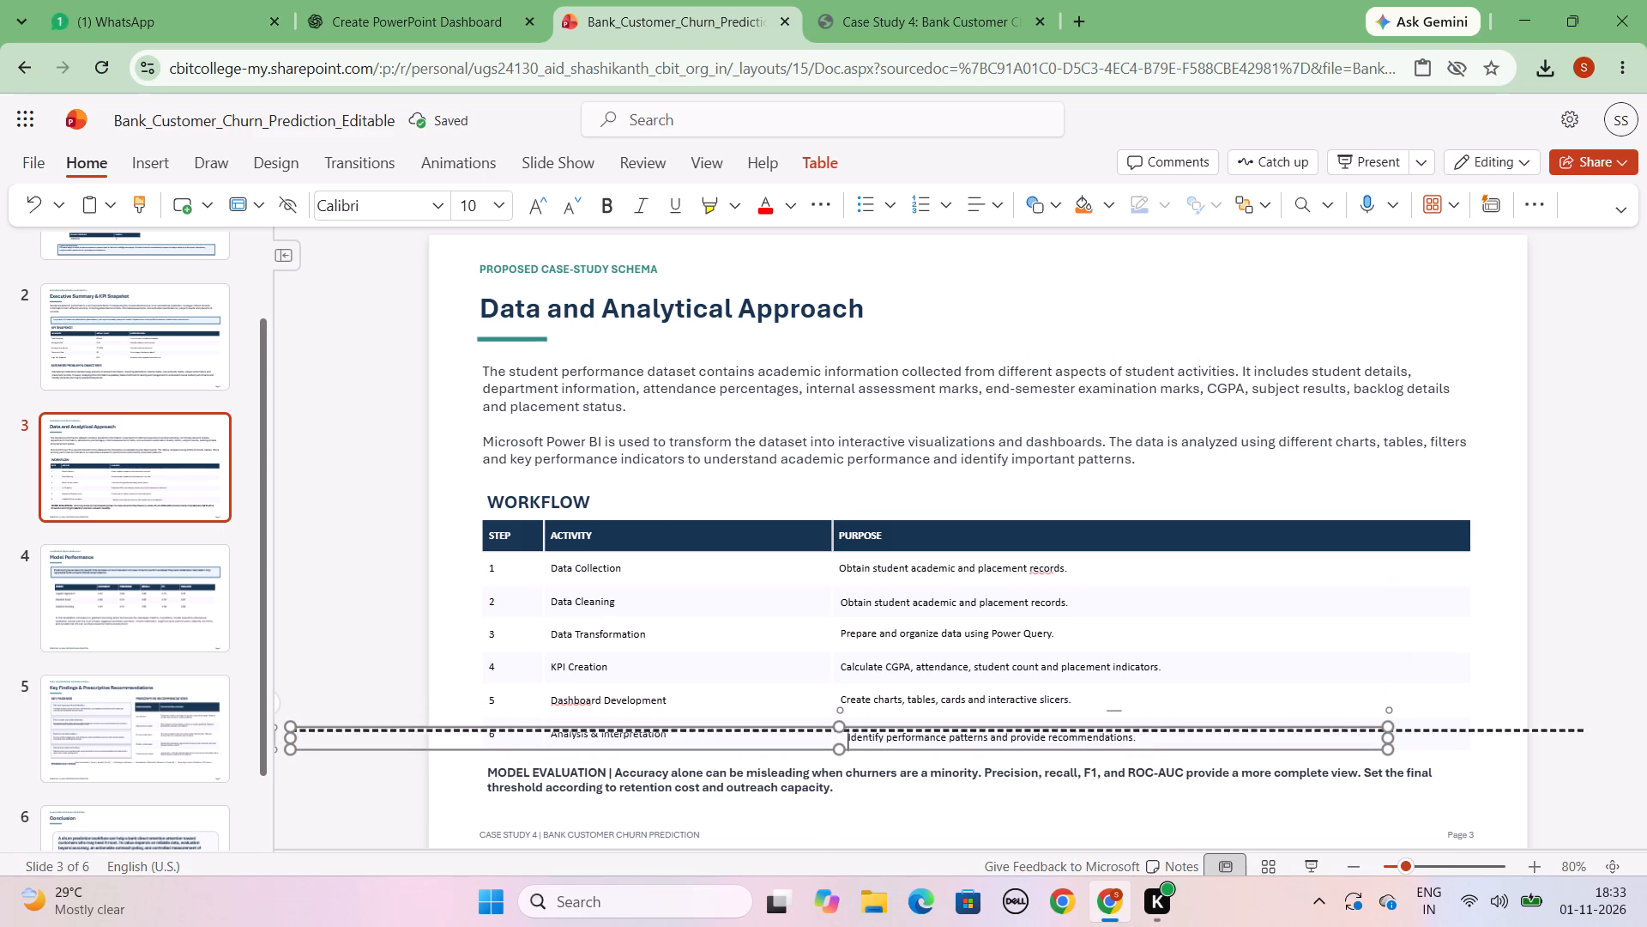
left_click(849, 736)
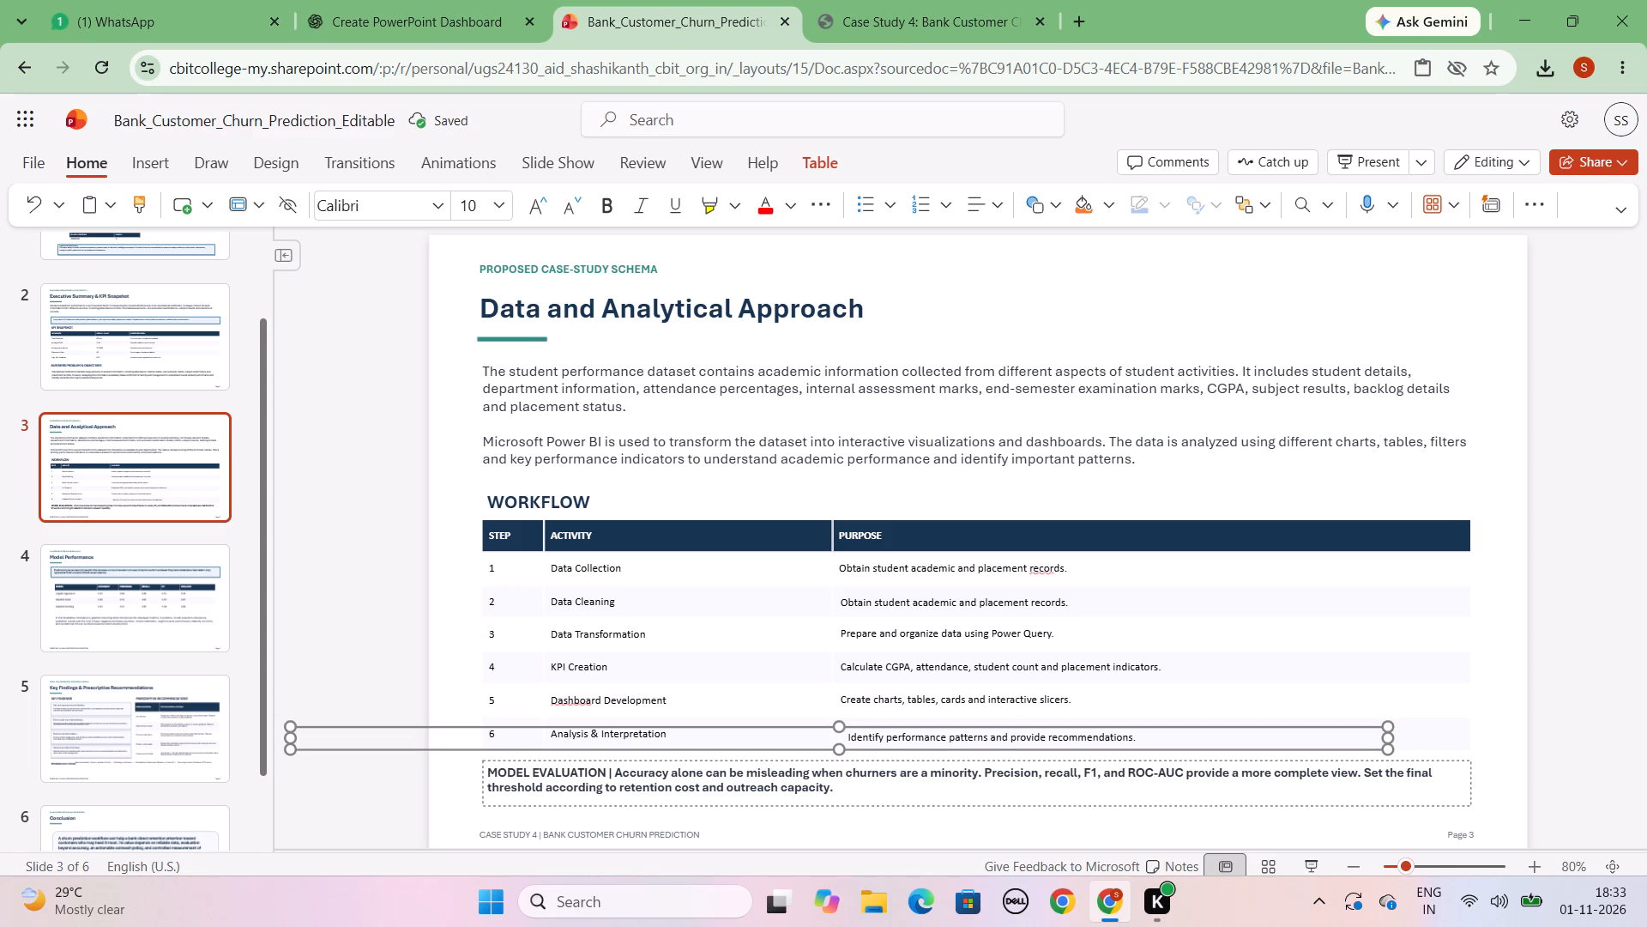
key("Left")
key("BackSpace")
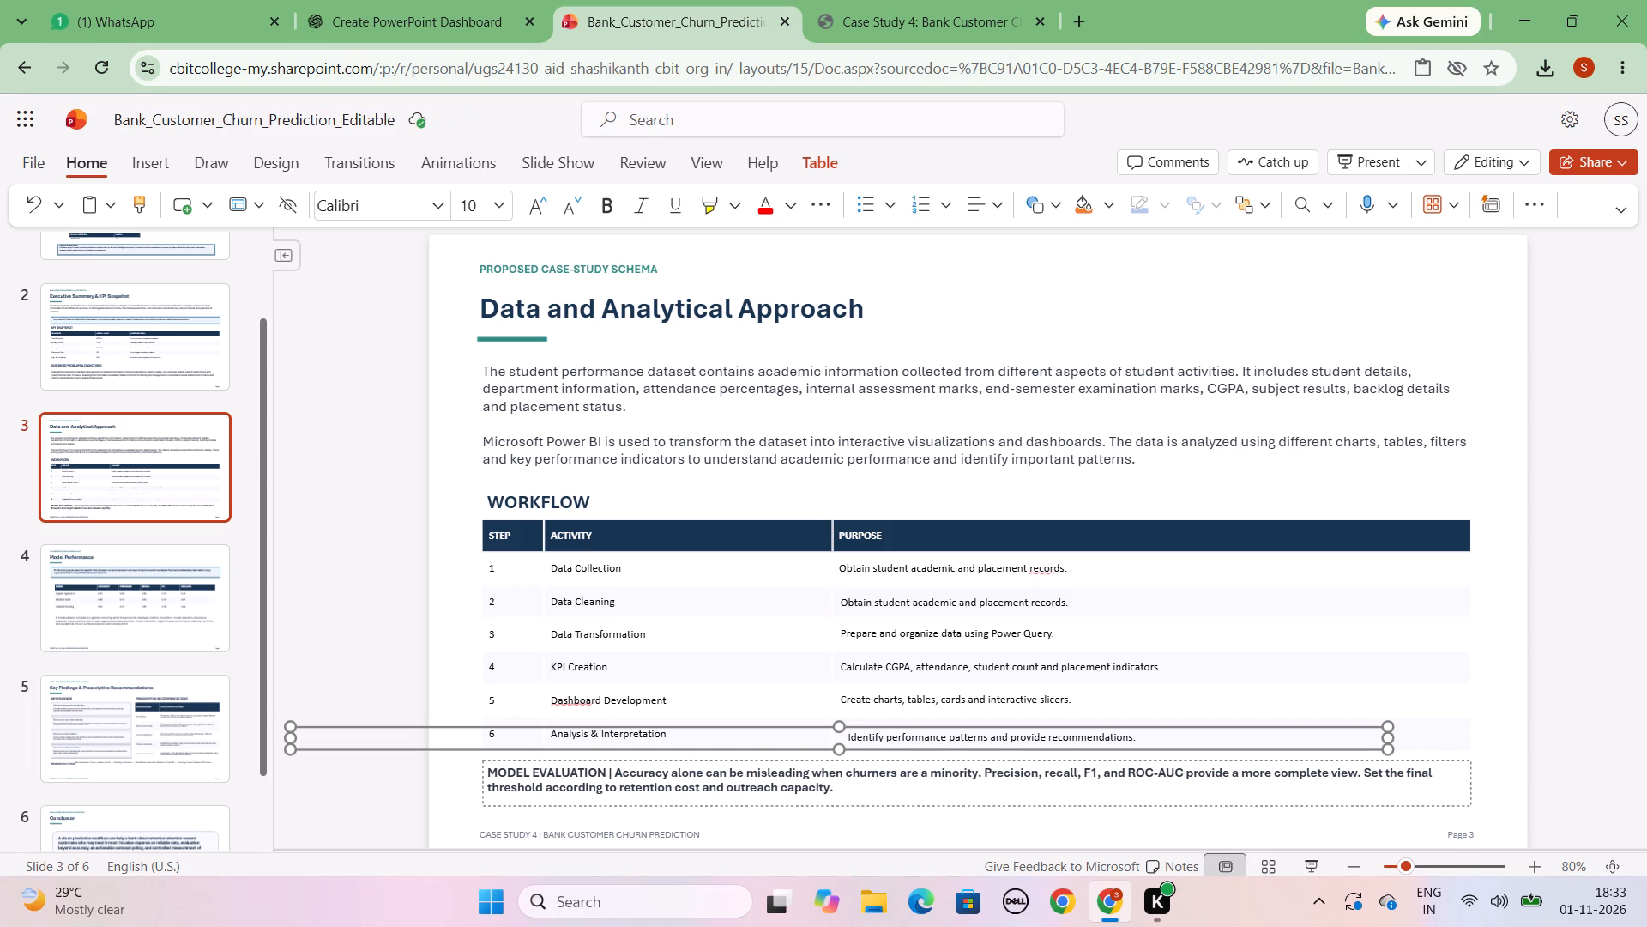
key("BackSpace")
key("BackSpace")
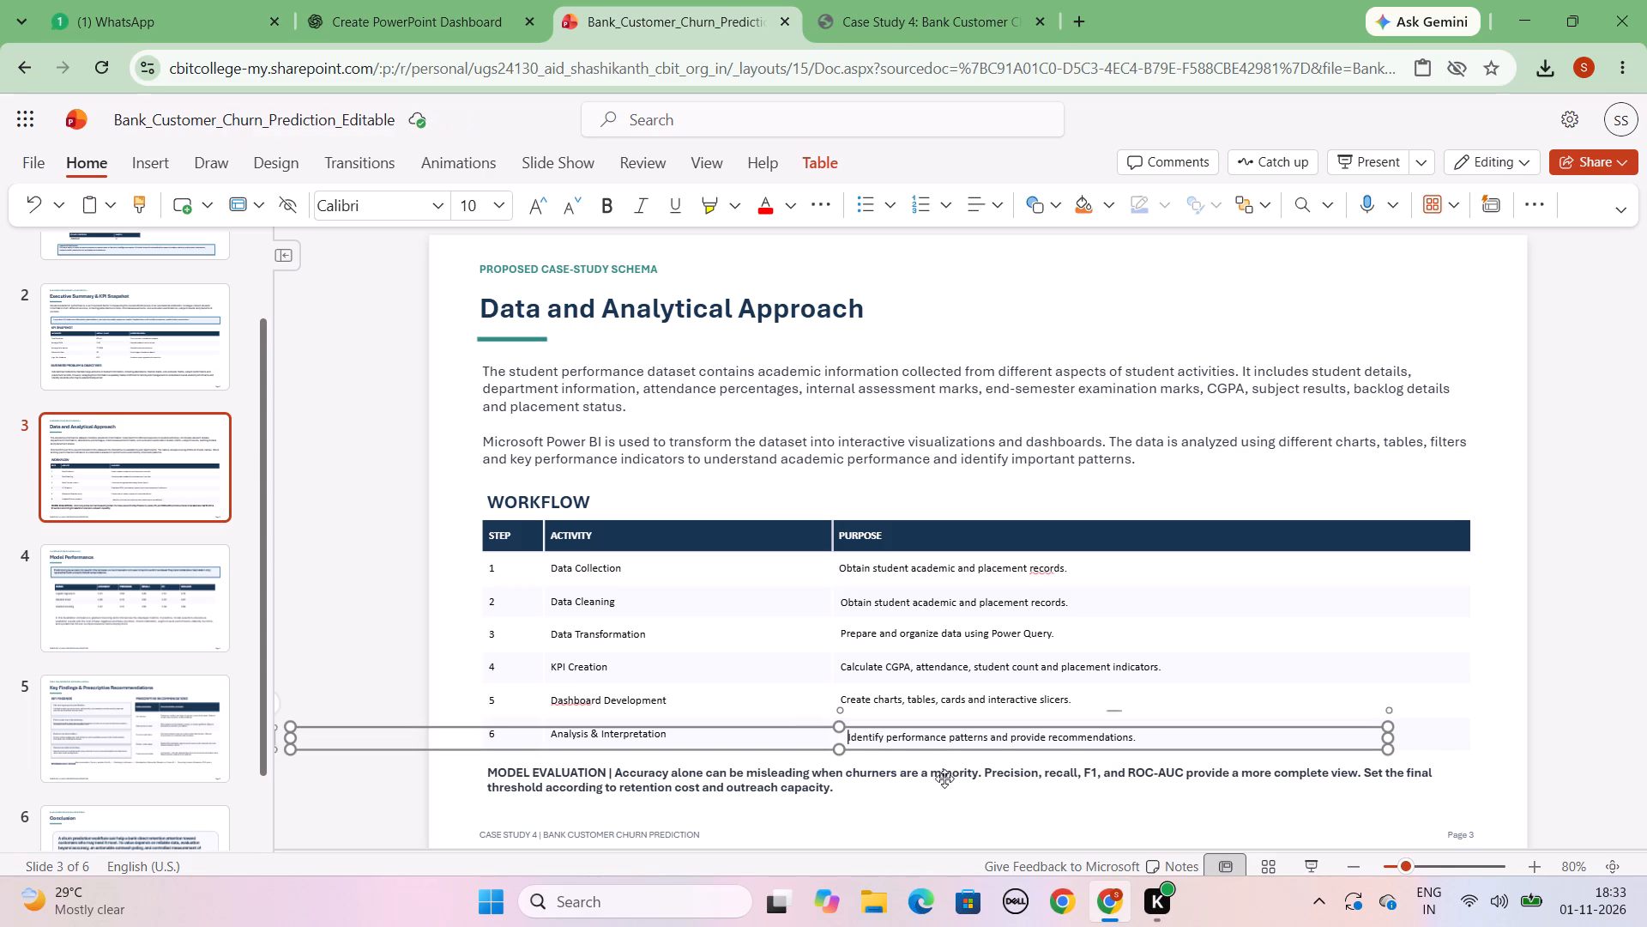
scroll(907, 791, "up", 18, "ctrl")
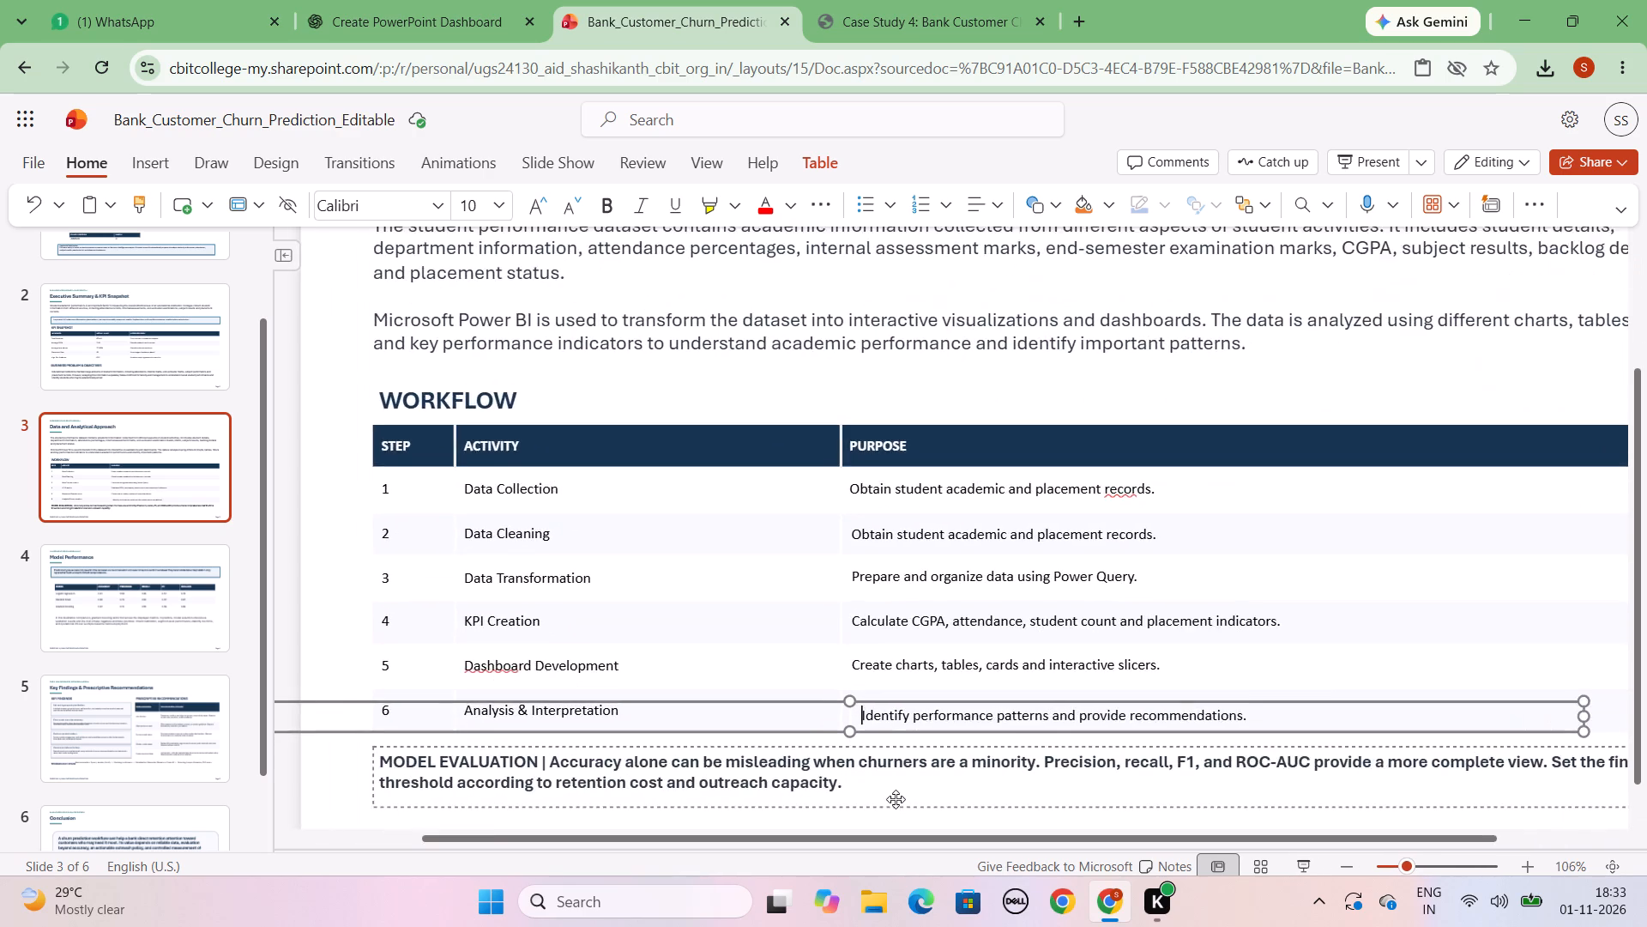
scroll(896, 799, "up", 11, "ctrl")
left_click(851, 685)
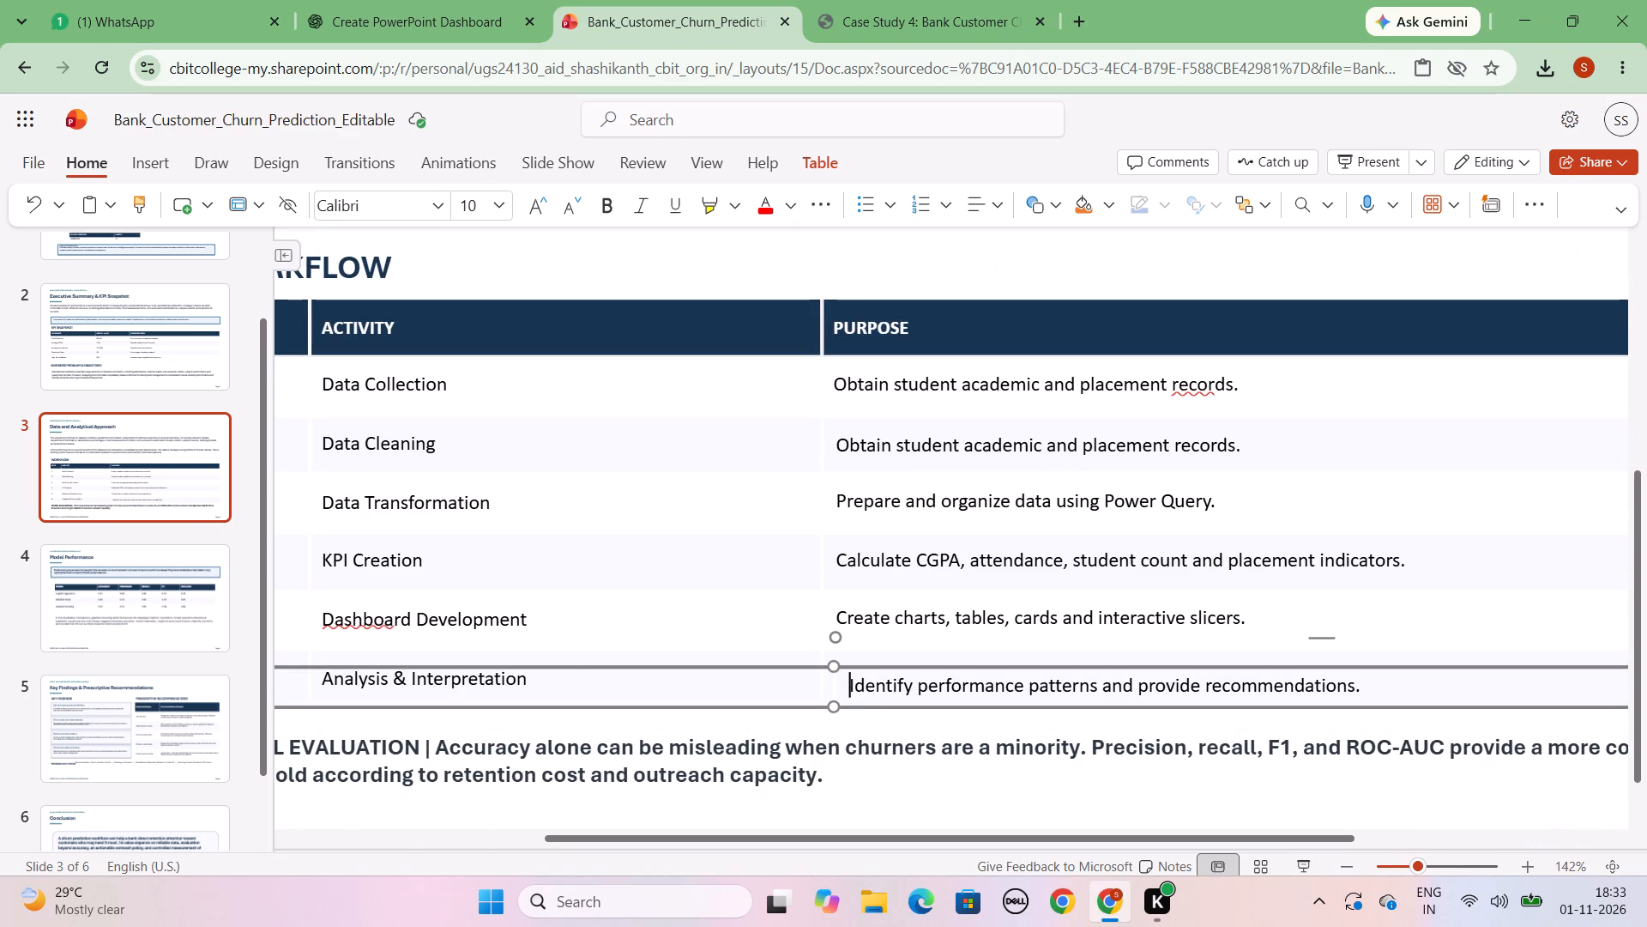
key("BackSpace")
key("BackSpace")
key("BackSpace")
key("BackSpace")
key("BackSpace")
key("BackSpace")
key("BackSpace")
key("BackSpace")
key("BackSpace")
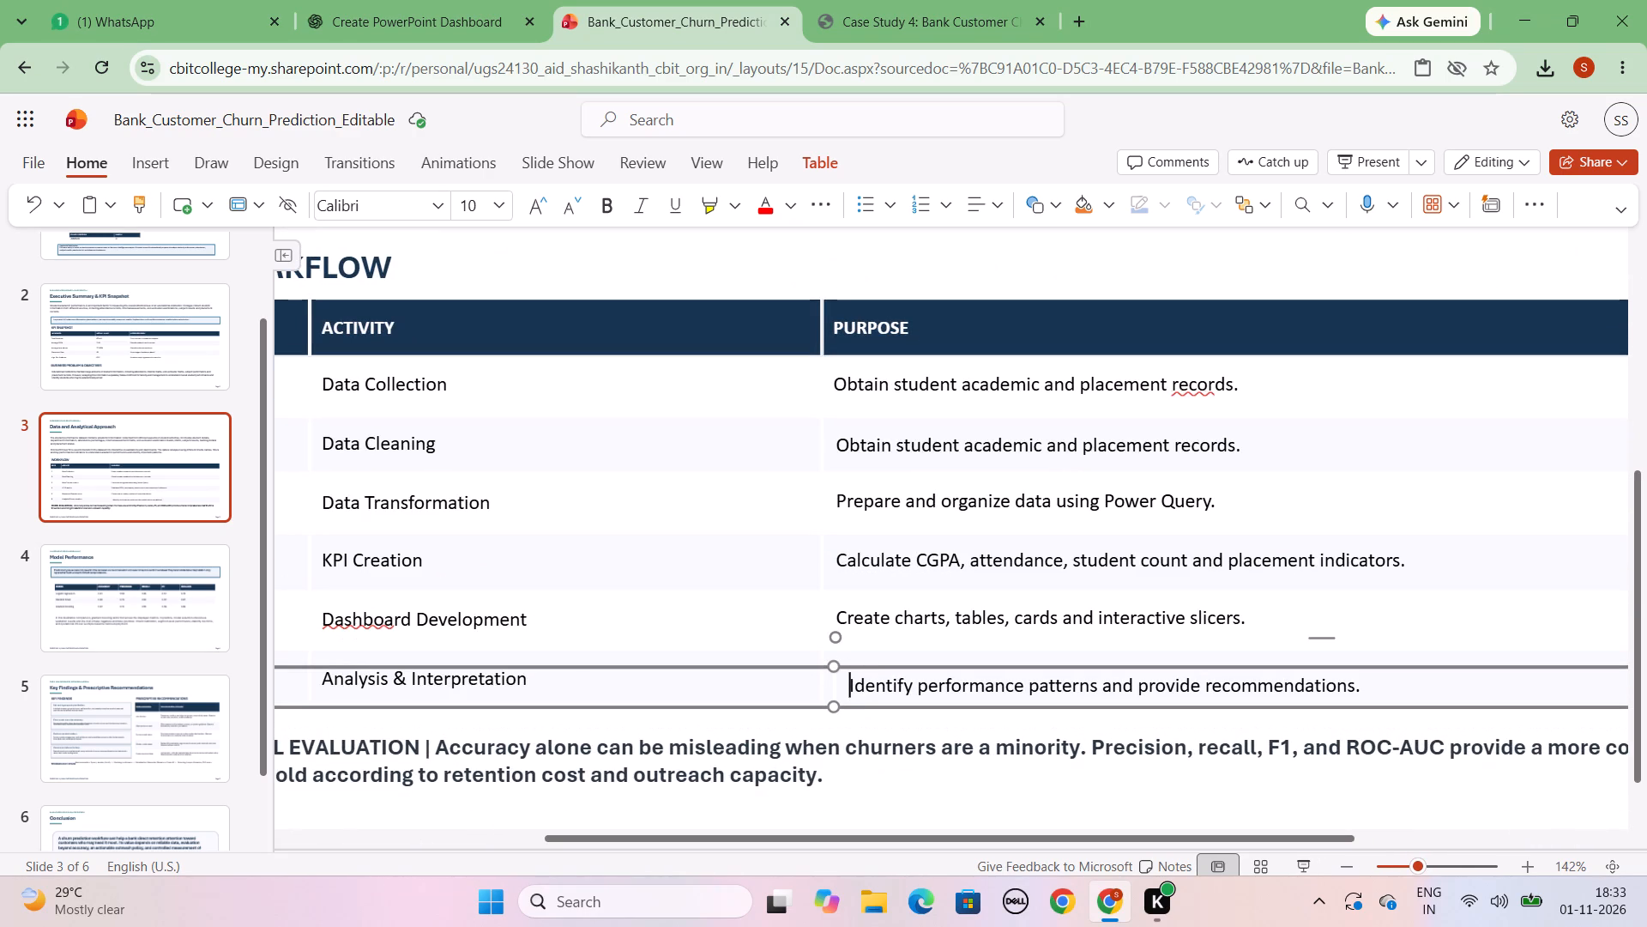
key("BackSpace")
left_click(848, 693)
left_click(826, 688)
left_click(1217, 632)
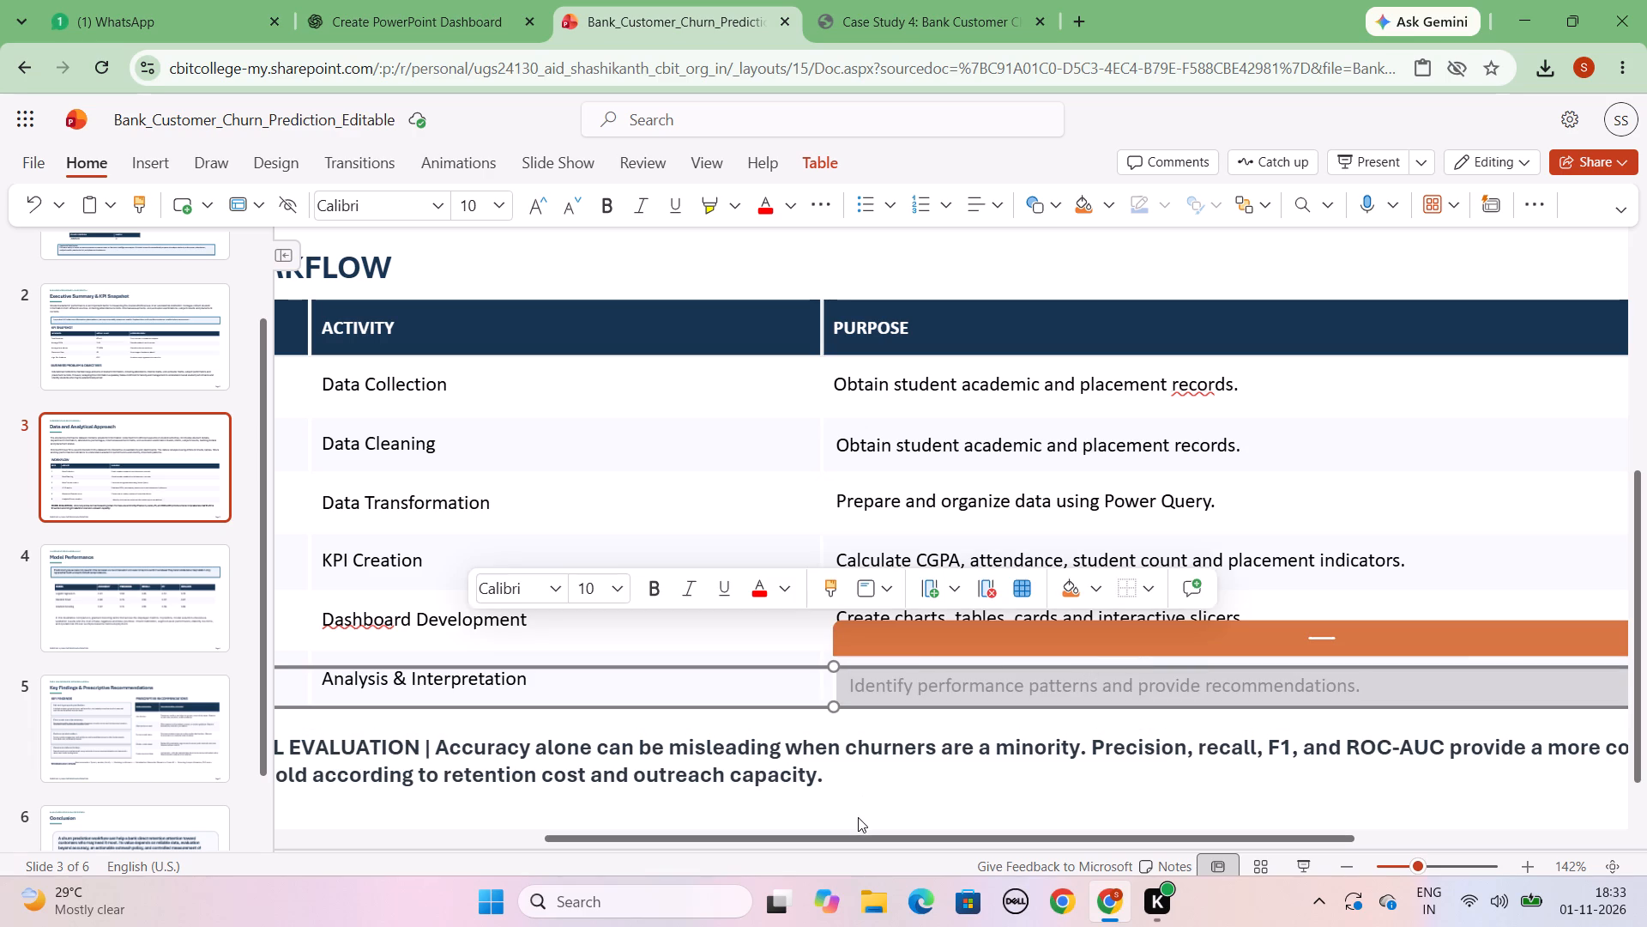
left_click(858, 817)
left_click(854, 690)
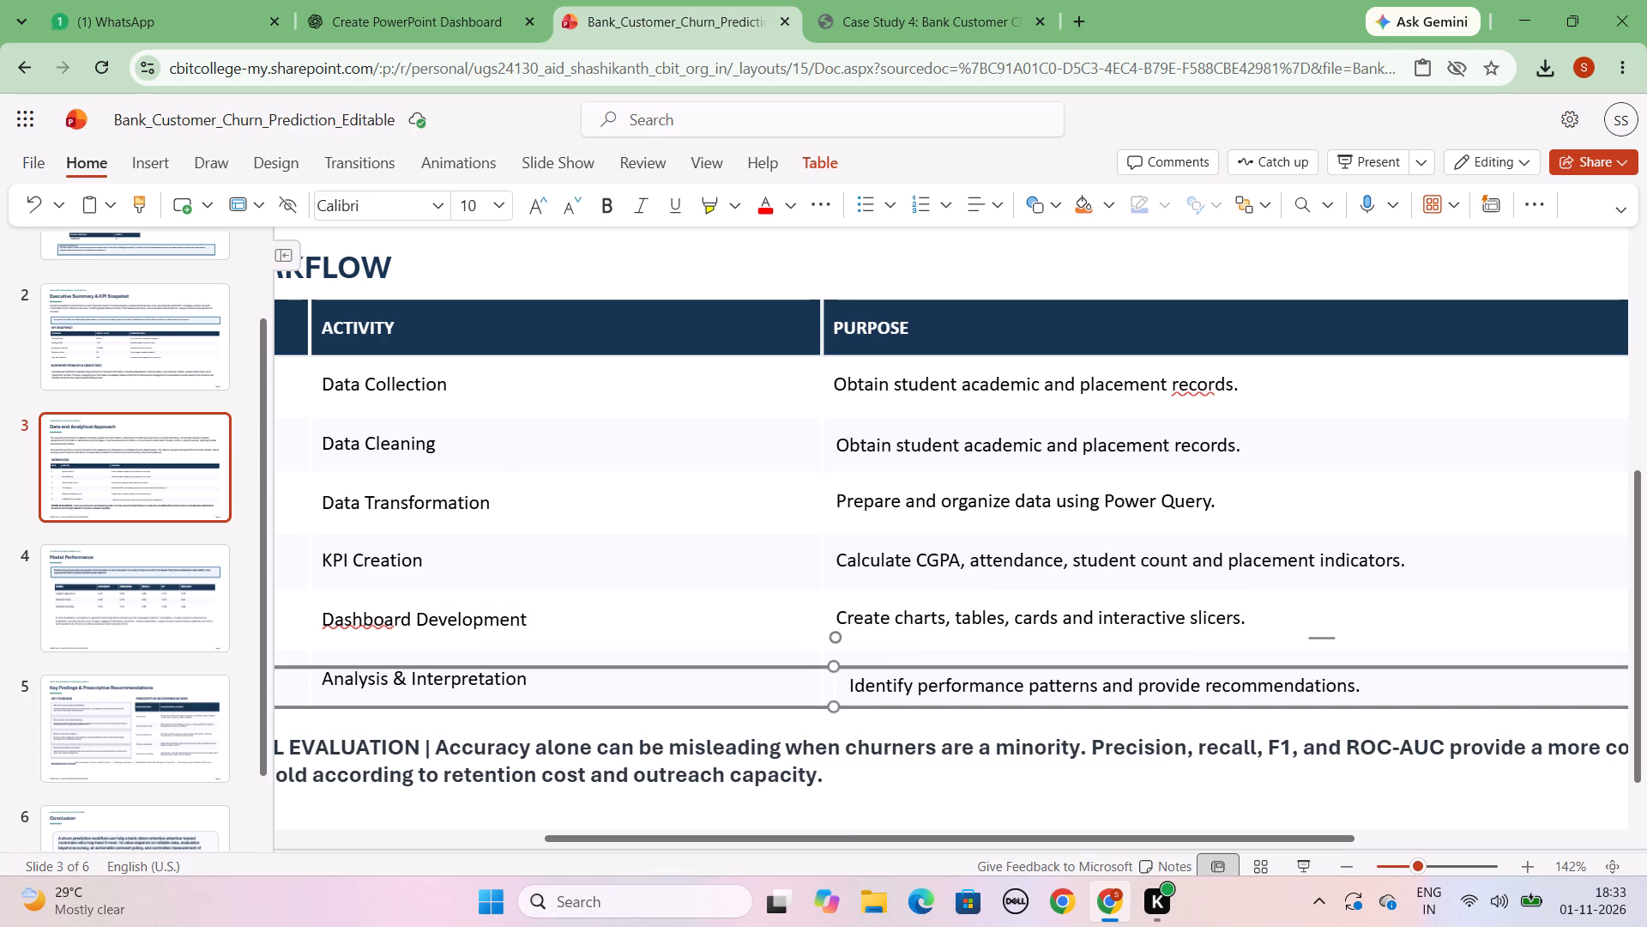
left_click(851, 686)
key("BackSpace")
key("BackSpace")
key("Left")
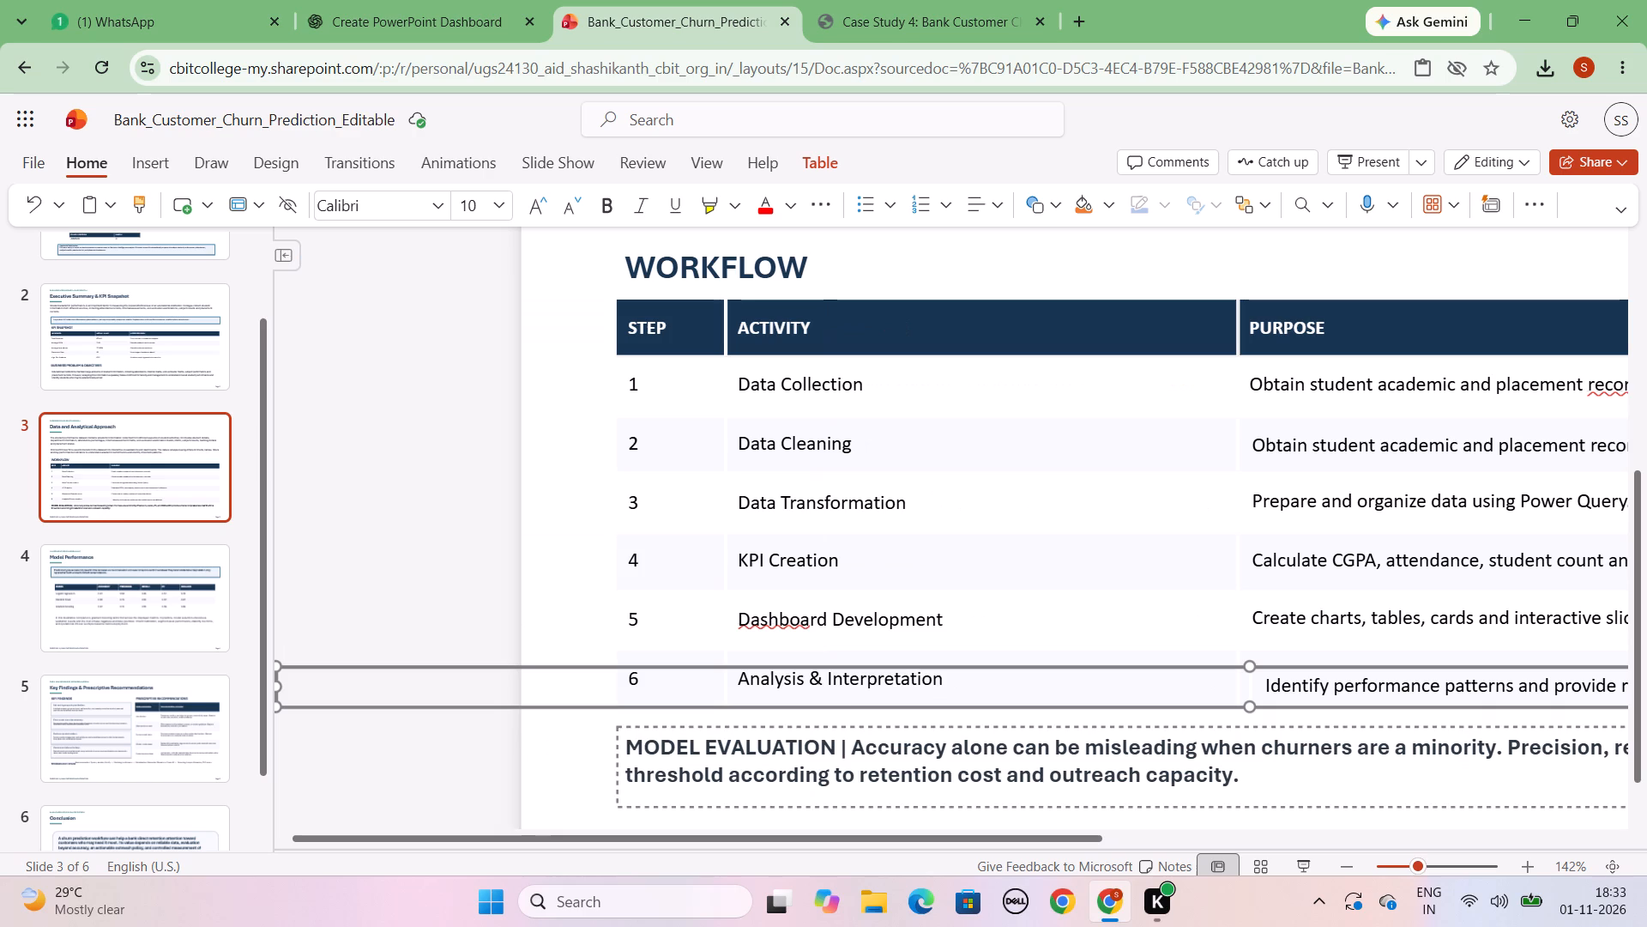
Narrow the pasted step 6 purpose table slightly by pulling its outer lower corner inward toward the slide.
left_click(278, 702)
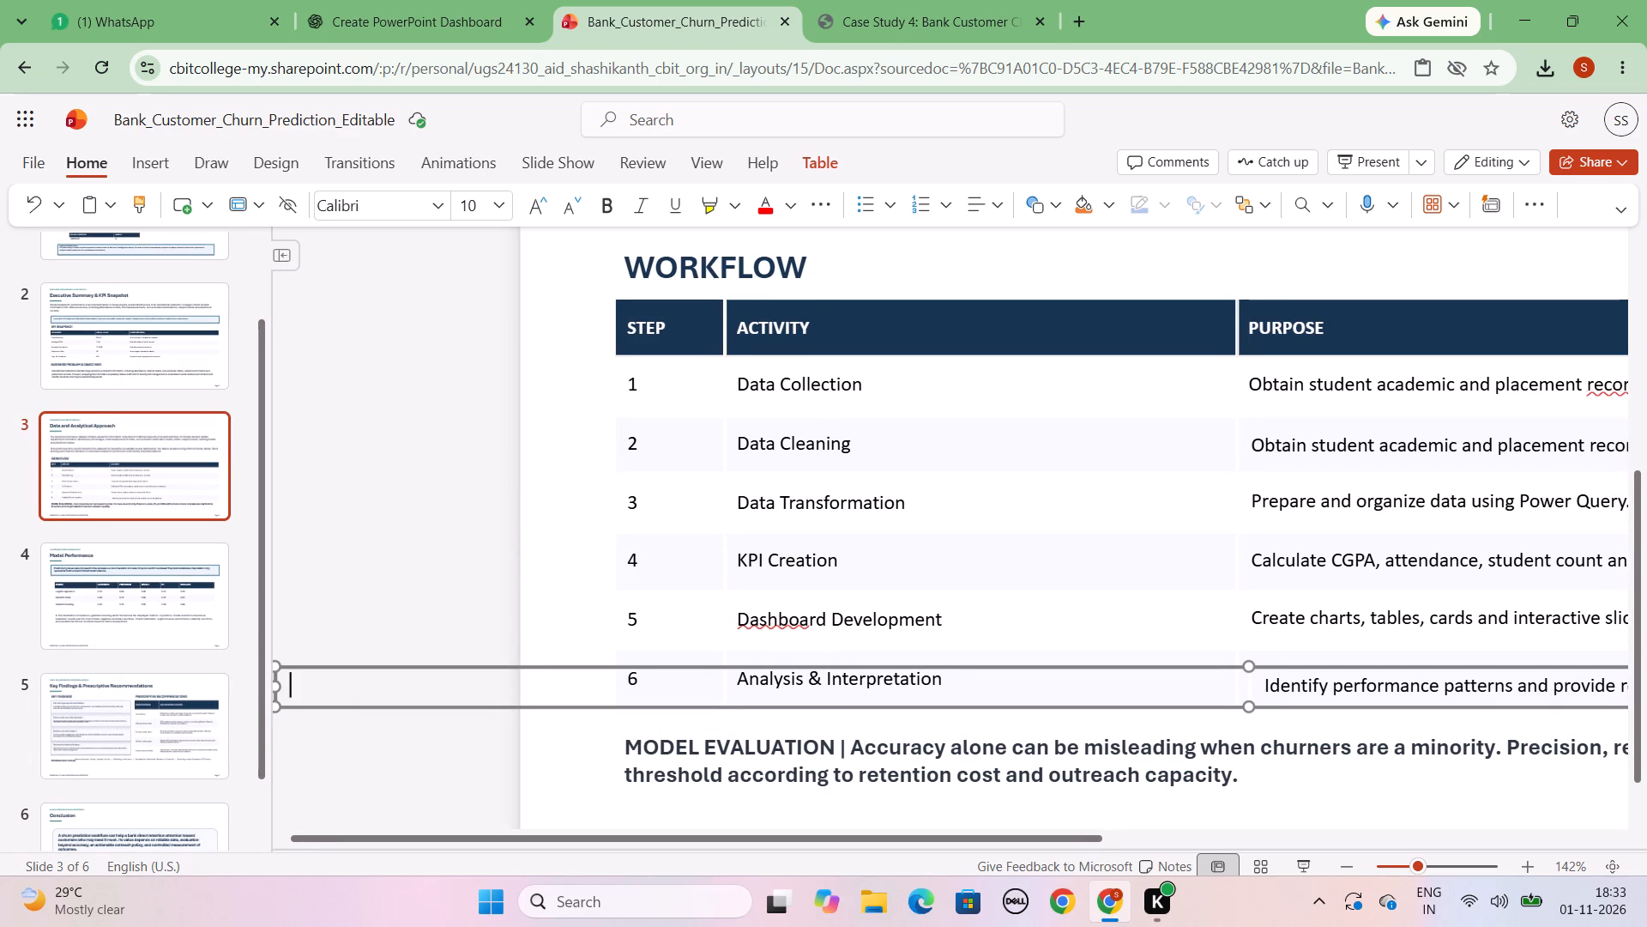
scroll(673, 750, "down", 1)
scroll(406, 700, "down", 2, "ctrl")
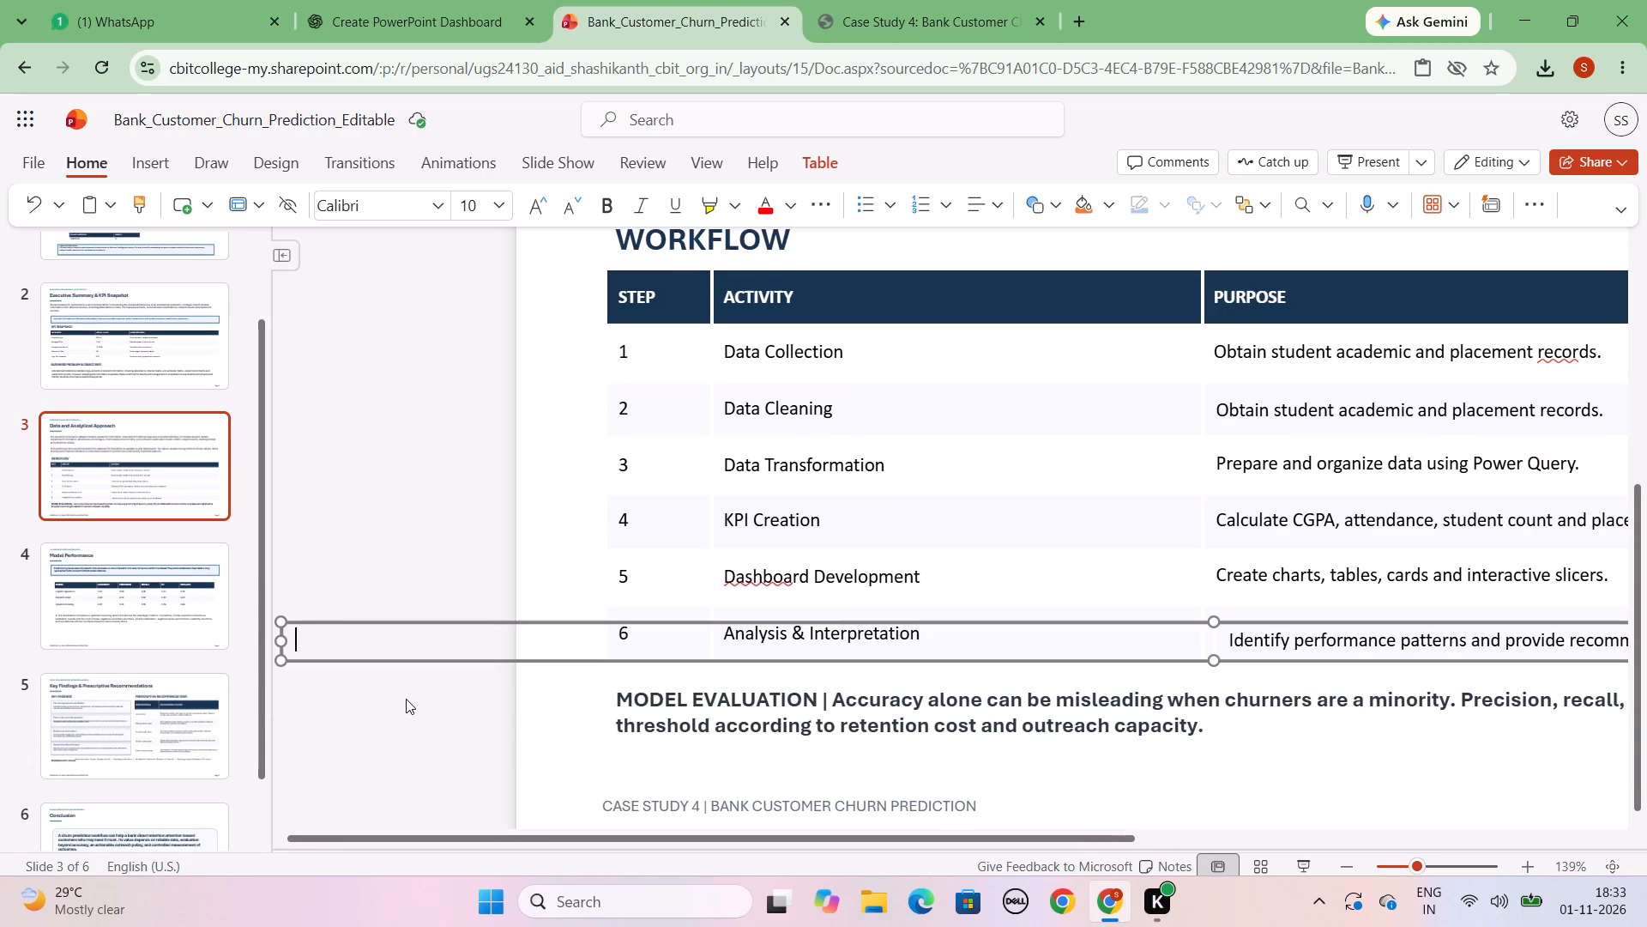
left_click_drag(283, 660, 303, 658)
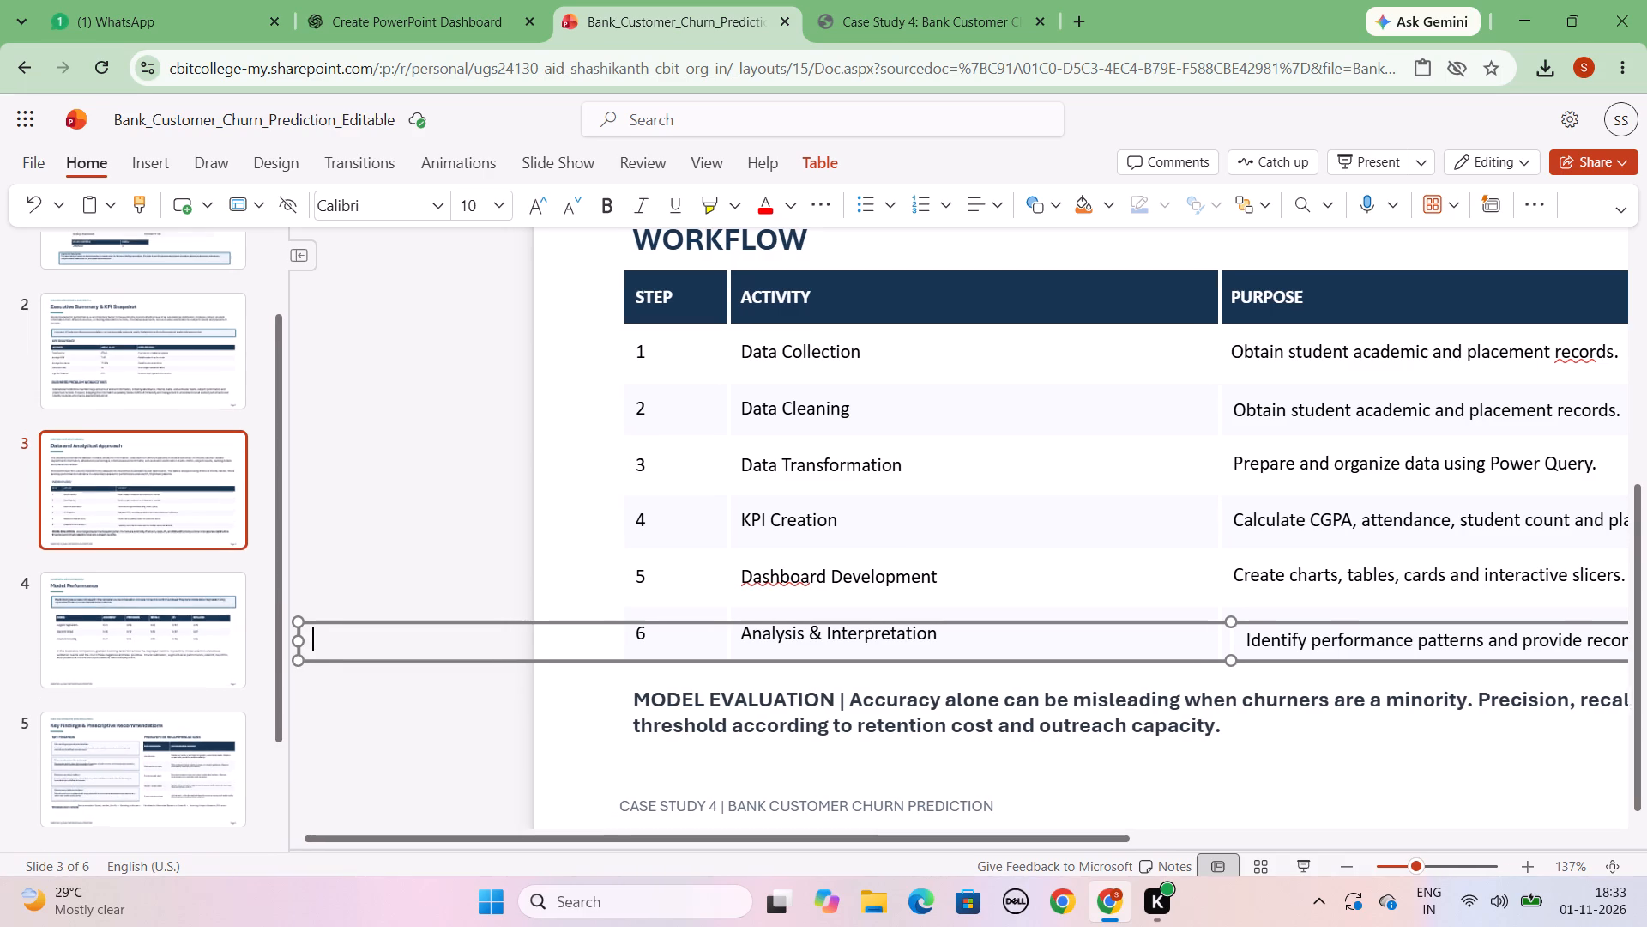
left_click_drag(303, 658, 316, 665)
left_click_drag(305, 659, 323, 661)
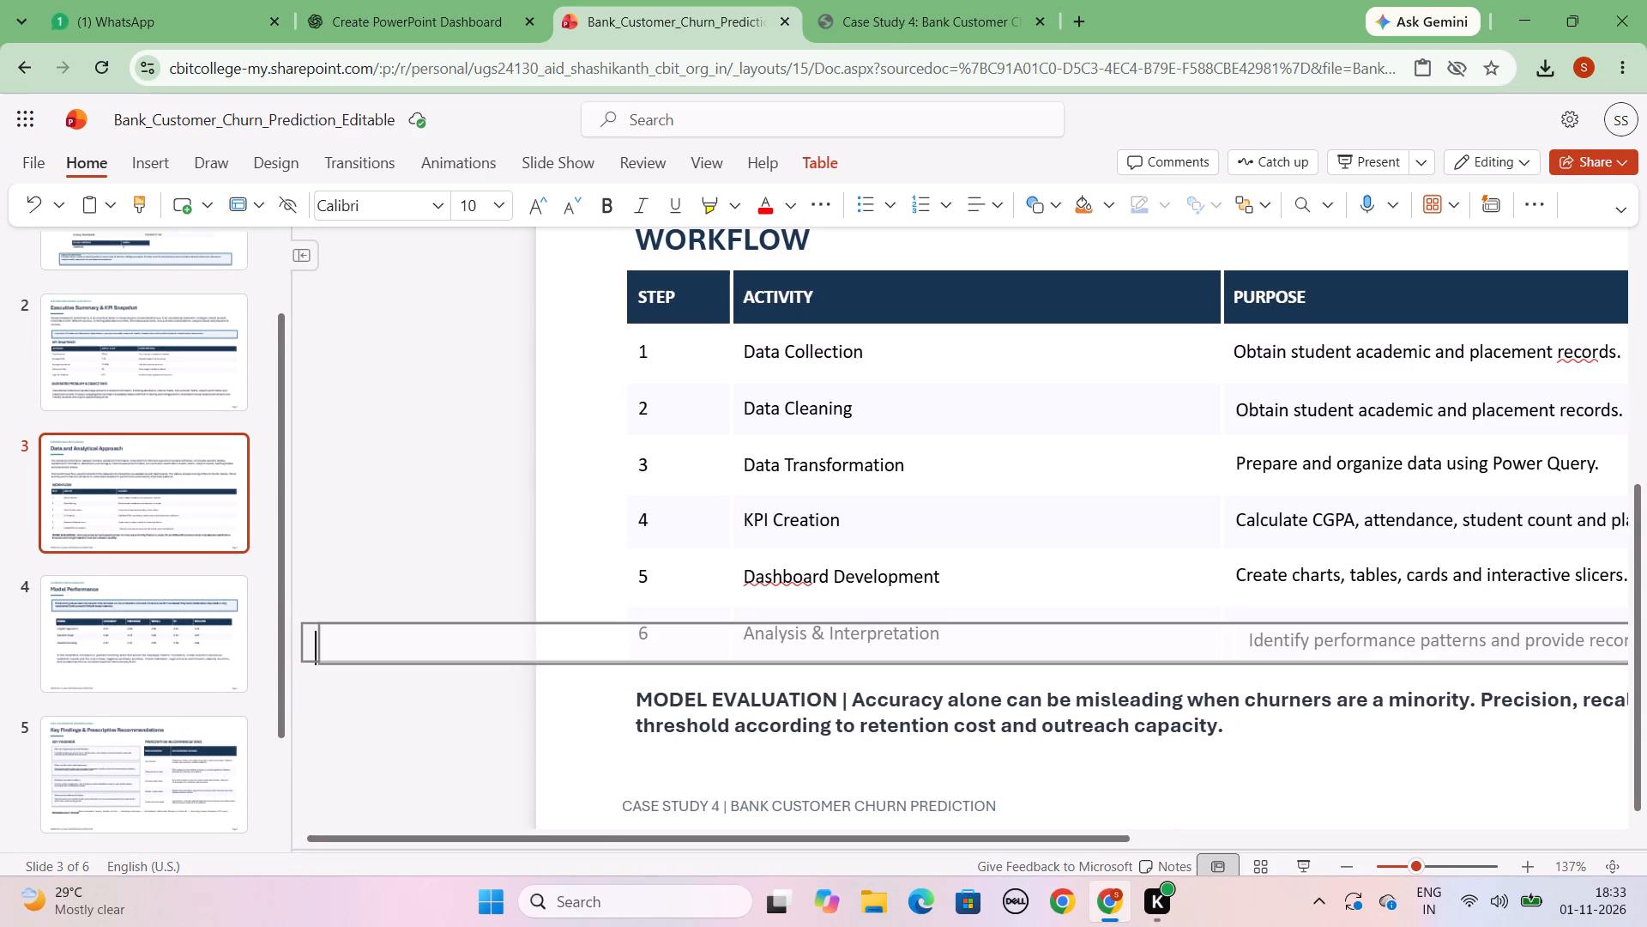
left_click_drag(323, 661, 329, 661)
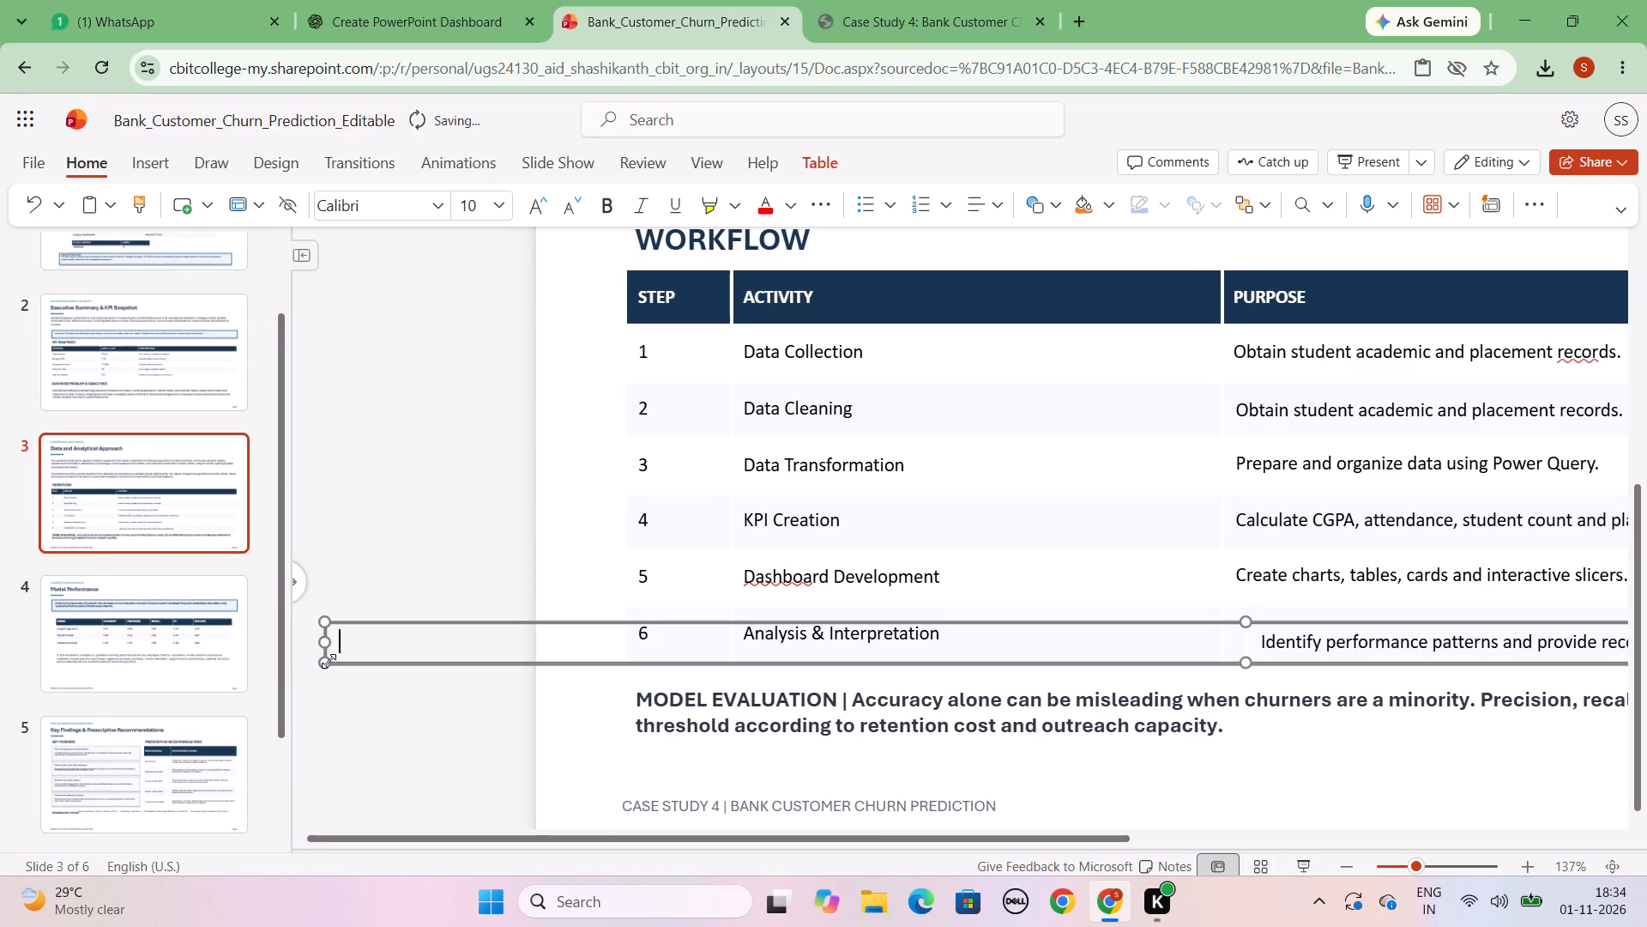
scroll(1128, 736, "down", 1, "ctrl")
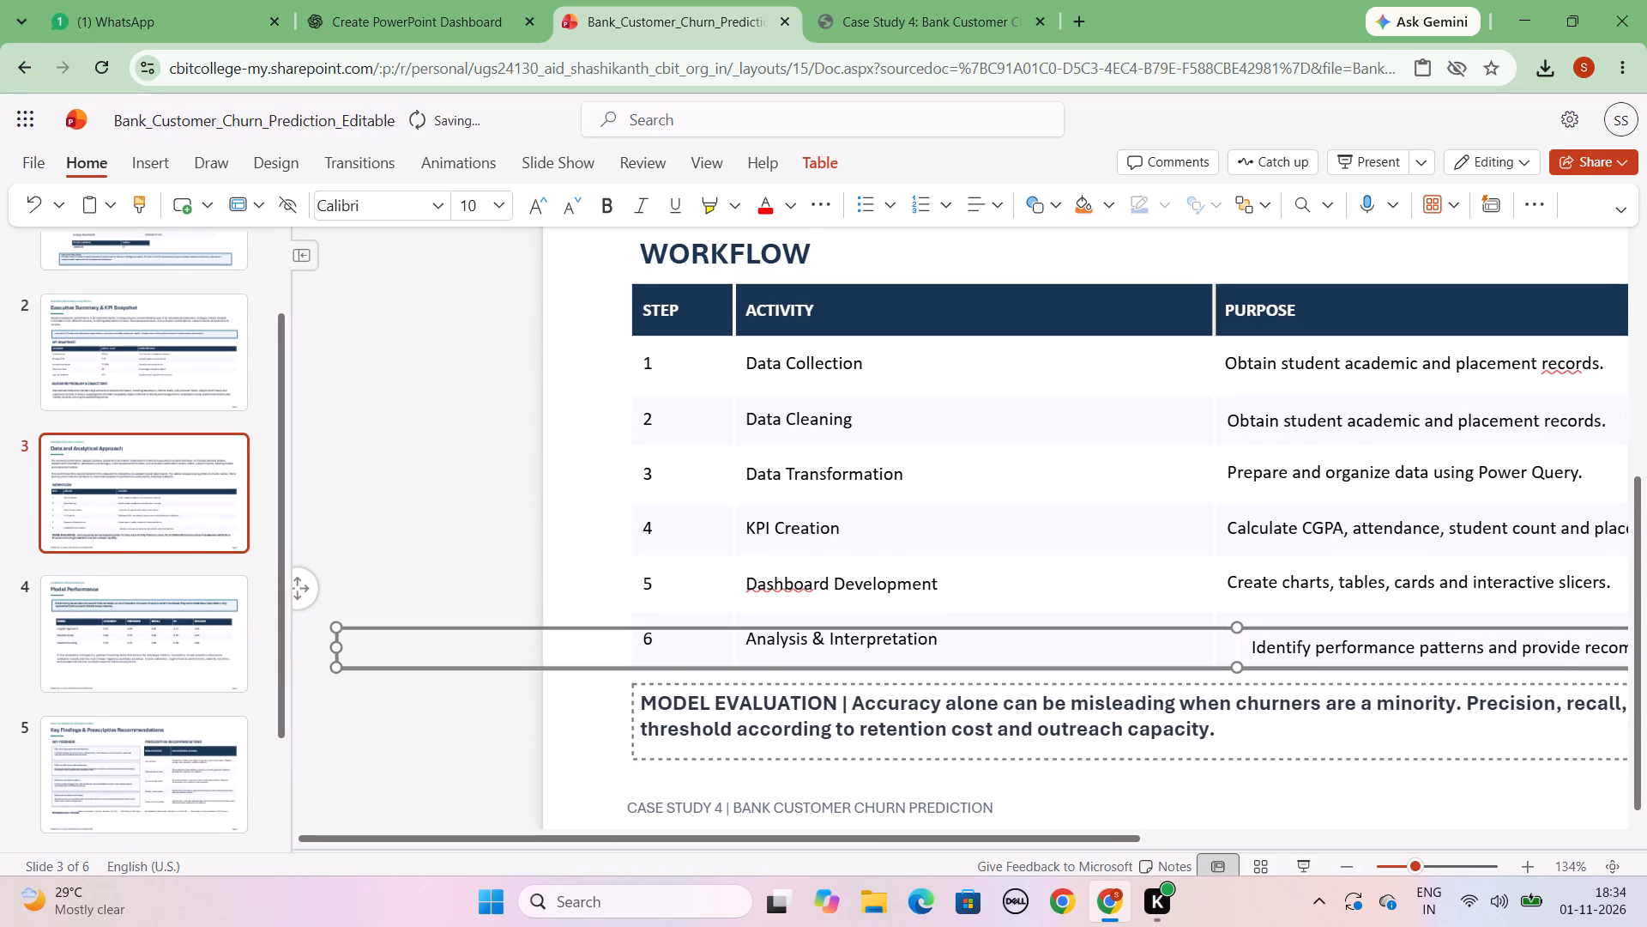
scroll(1070, 736, "down", 1, "ctrl")
left_click_drag(368, 745, 343, 744)
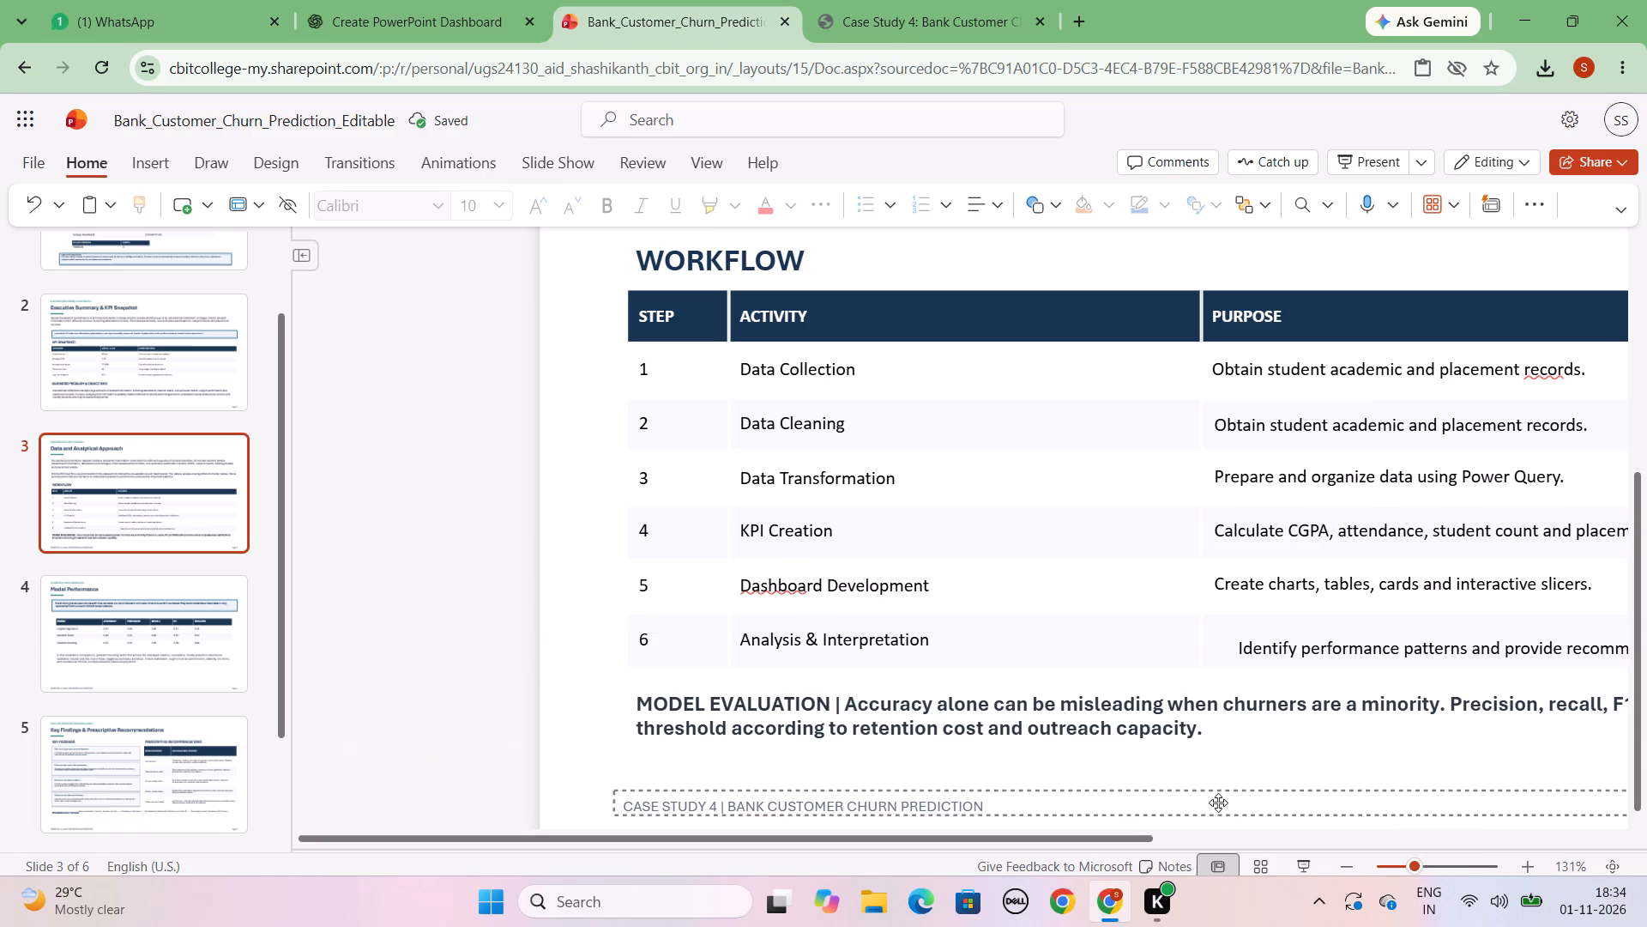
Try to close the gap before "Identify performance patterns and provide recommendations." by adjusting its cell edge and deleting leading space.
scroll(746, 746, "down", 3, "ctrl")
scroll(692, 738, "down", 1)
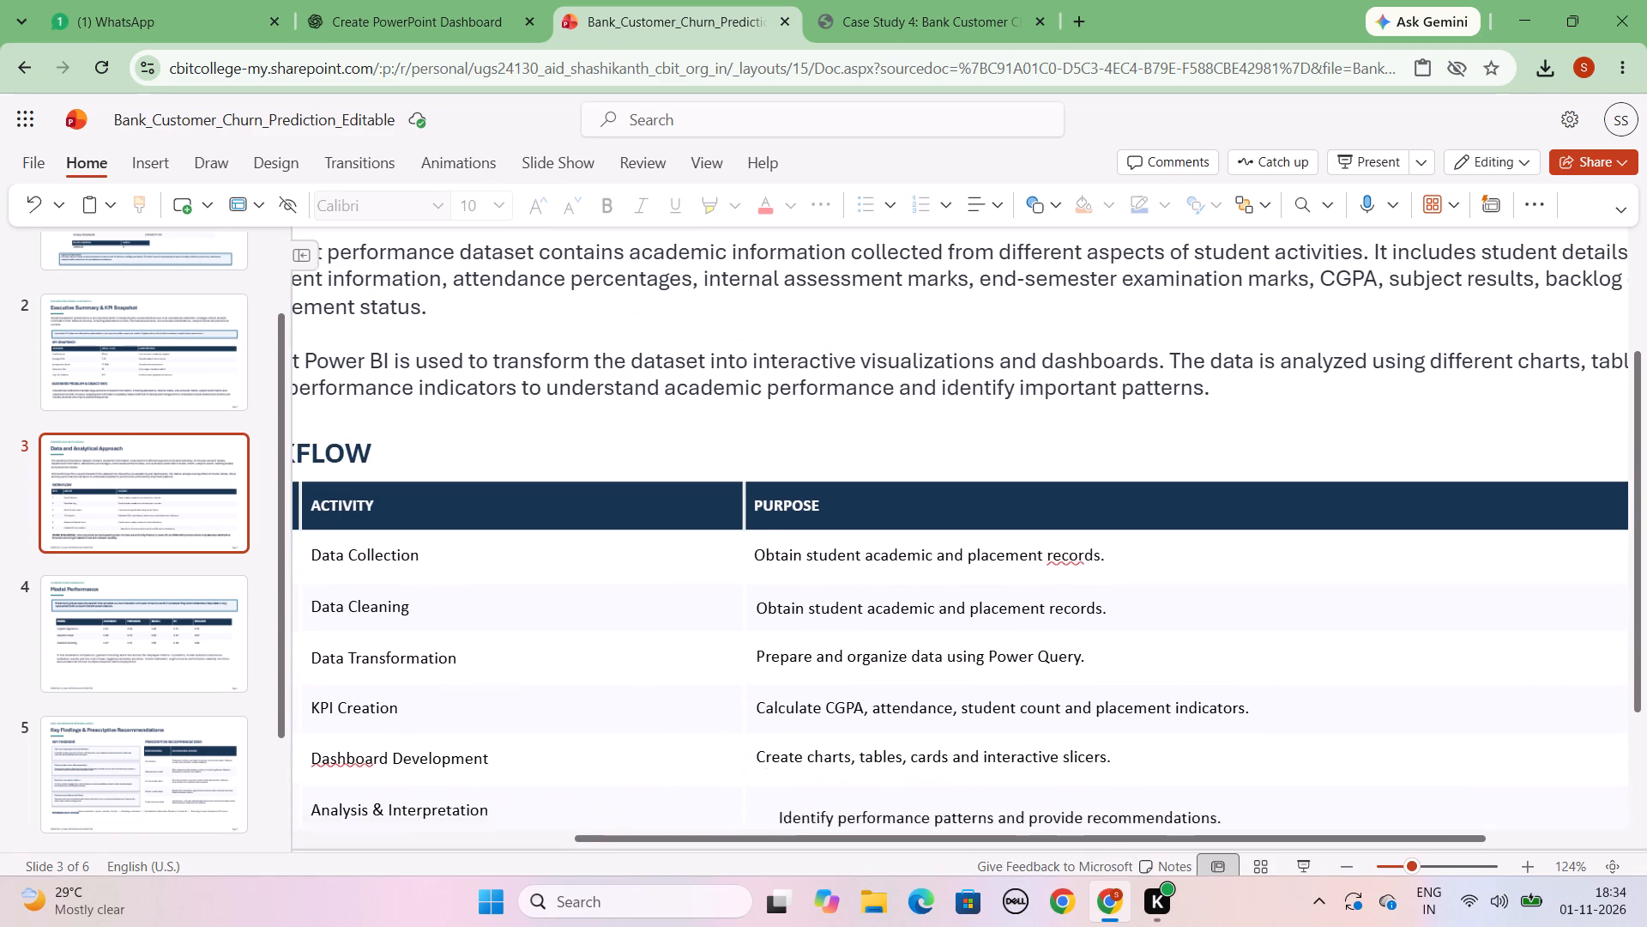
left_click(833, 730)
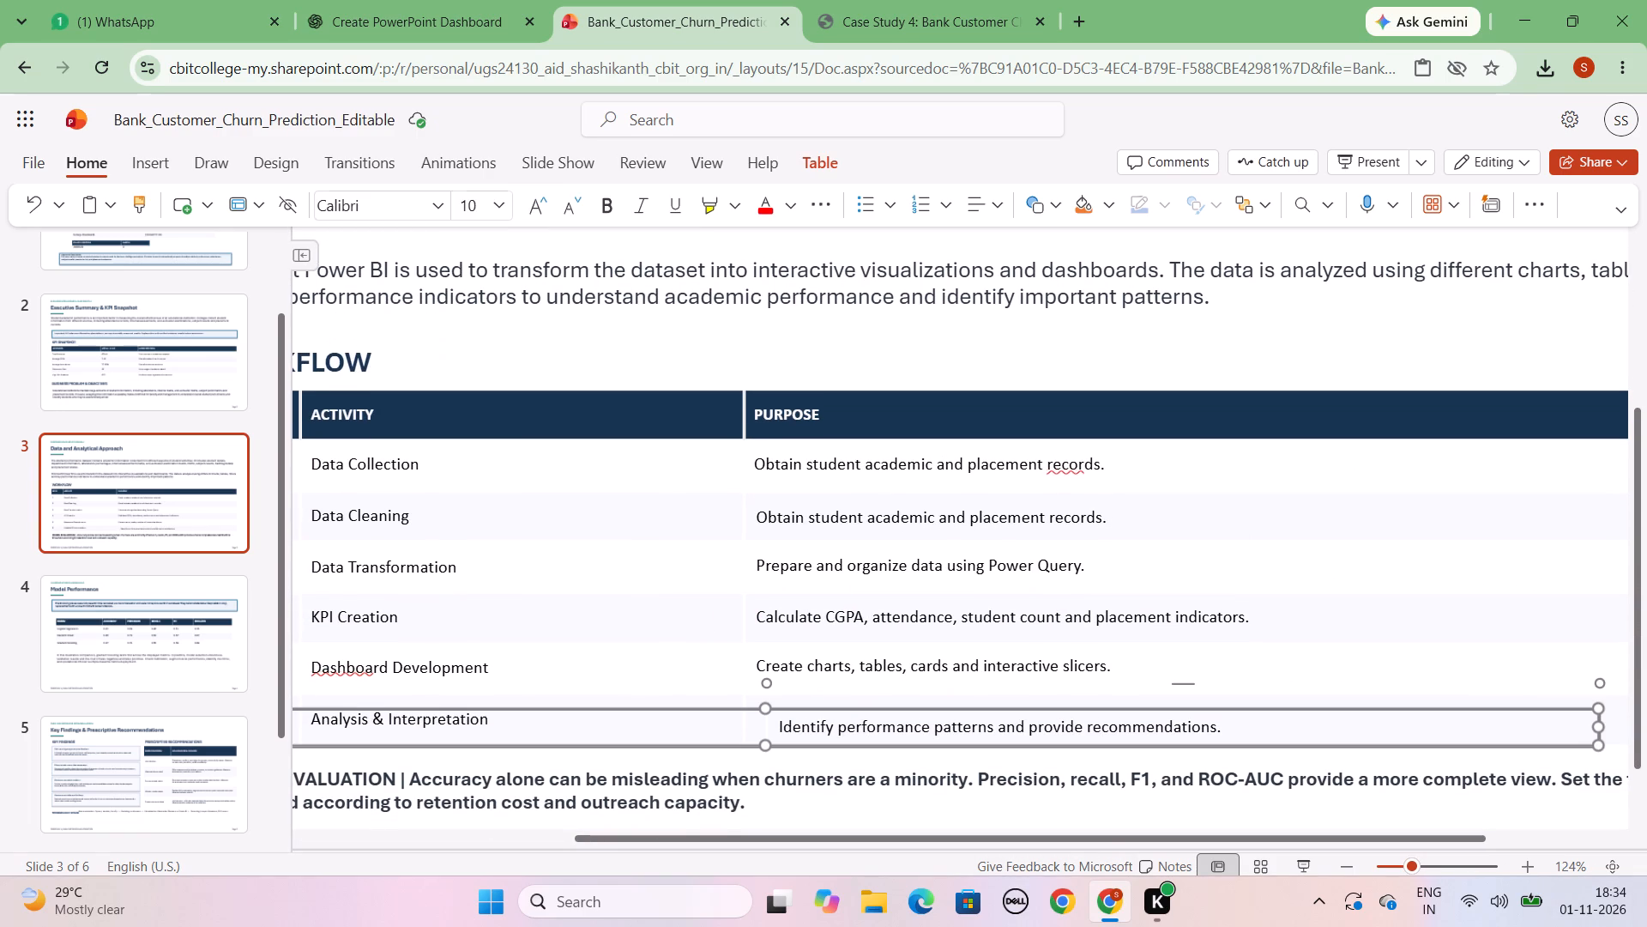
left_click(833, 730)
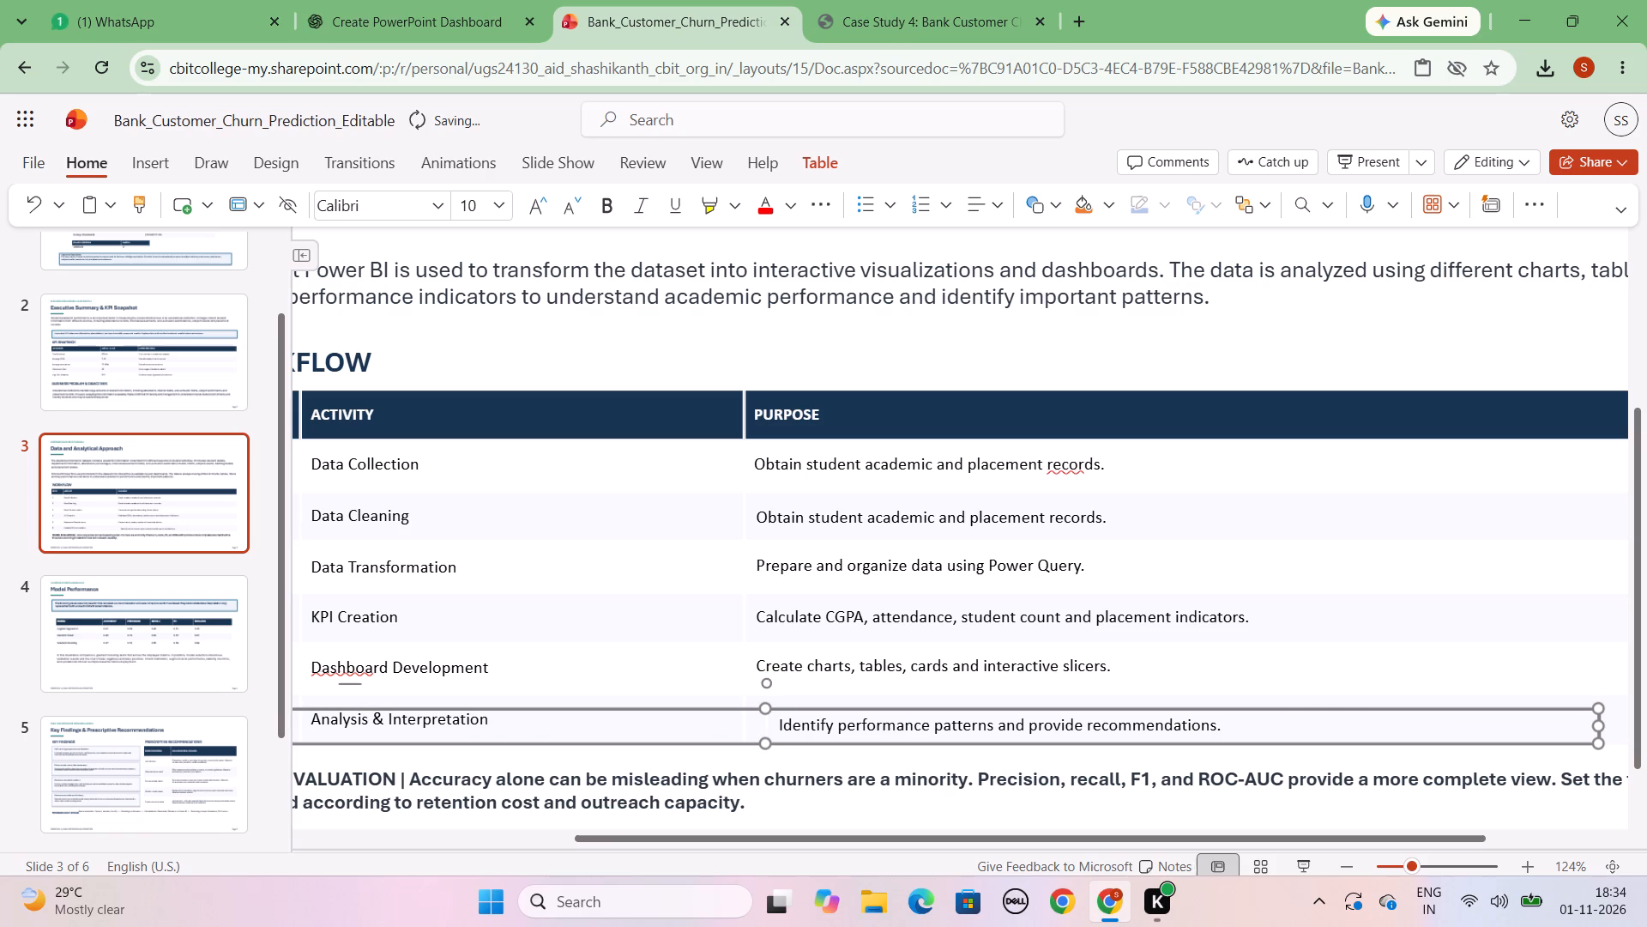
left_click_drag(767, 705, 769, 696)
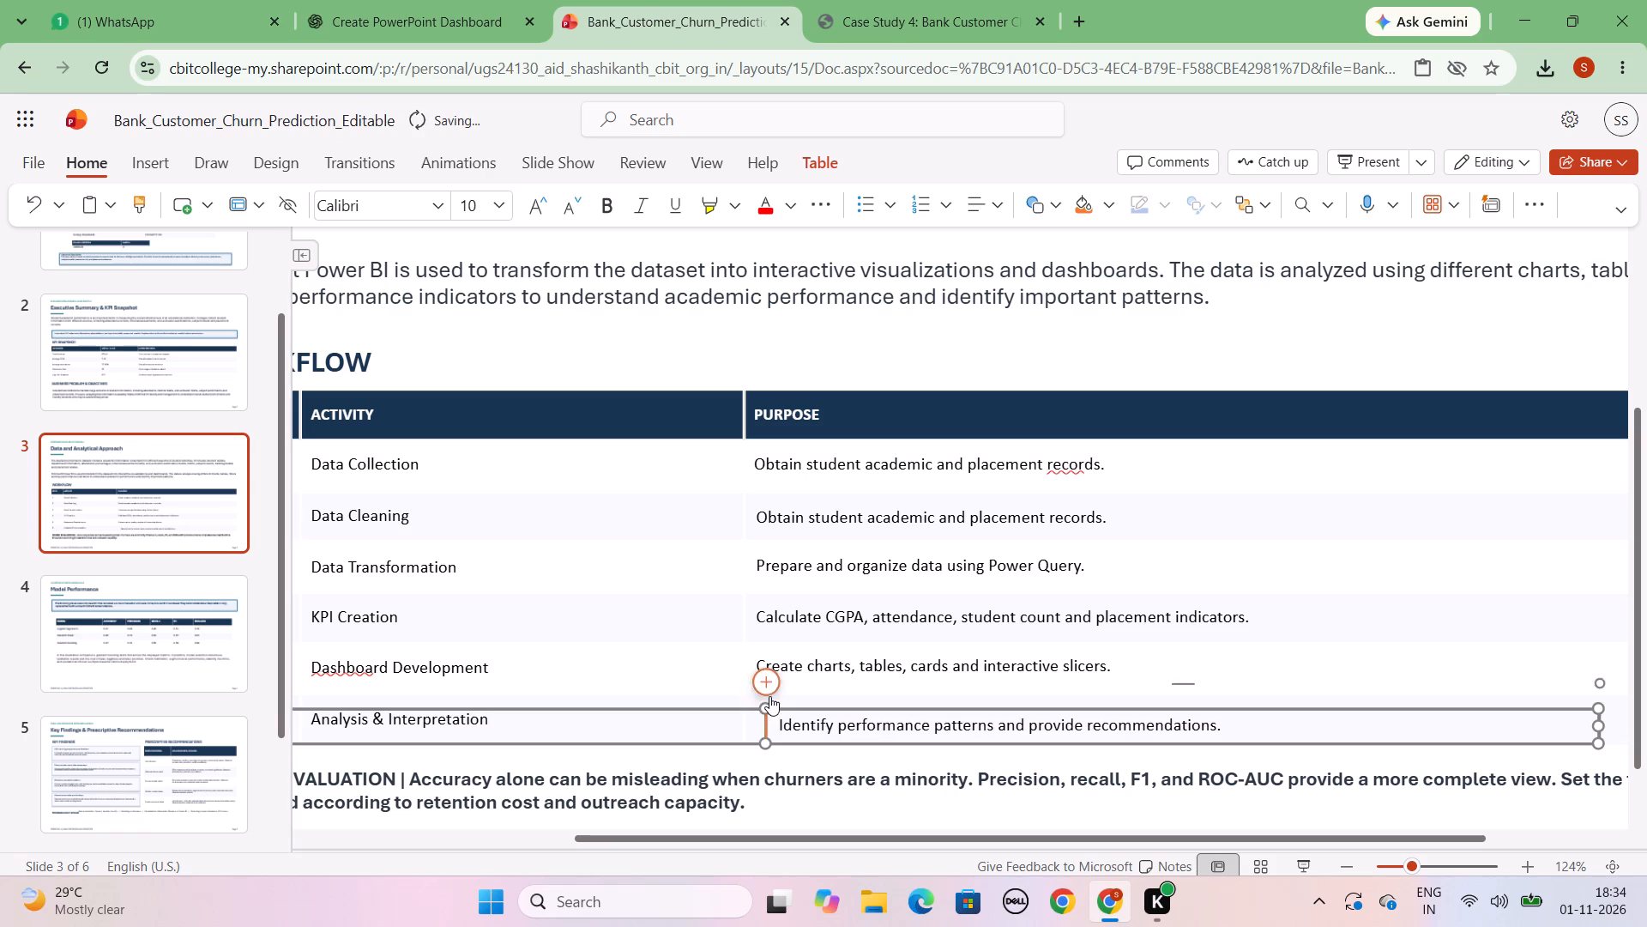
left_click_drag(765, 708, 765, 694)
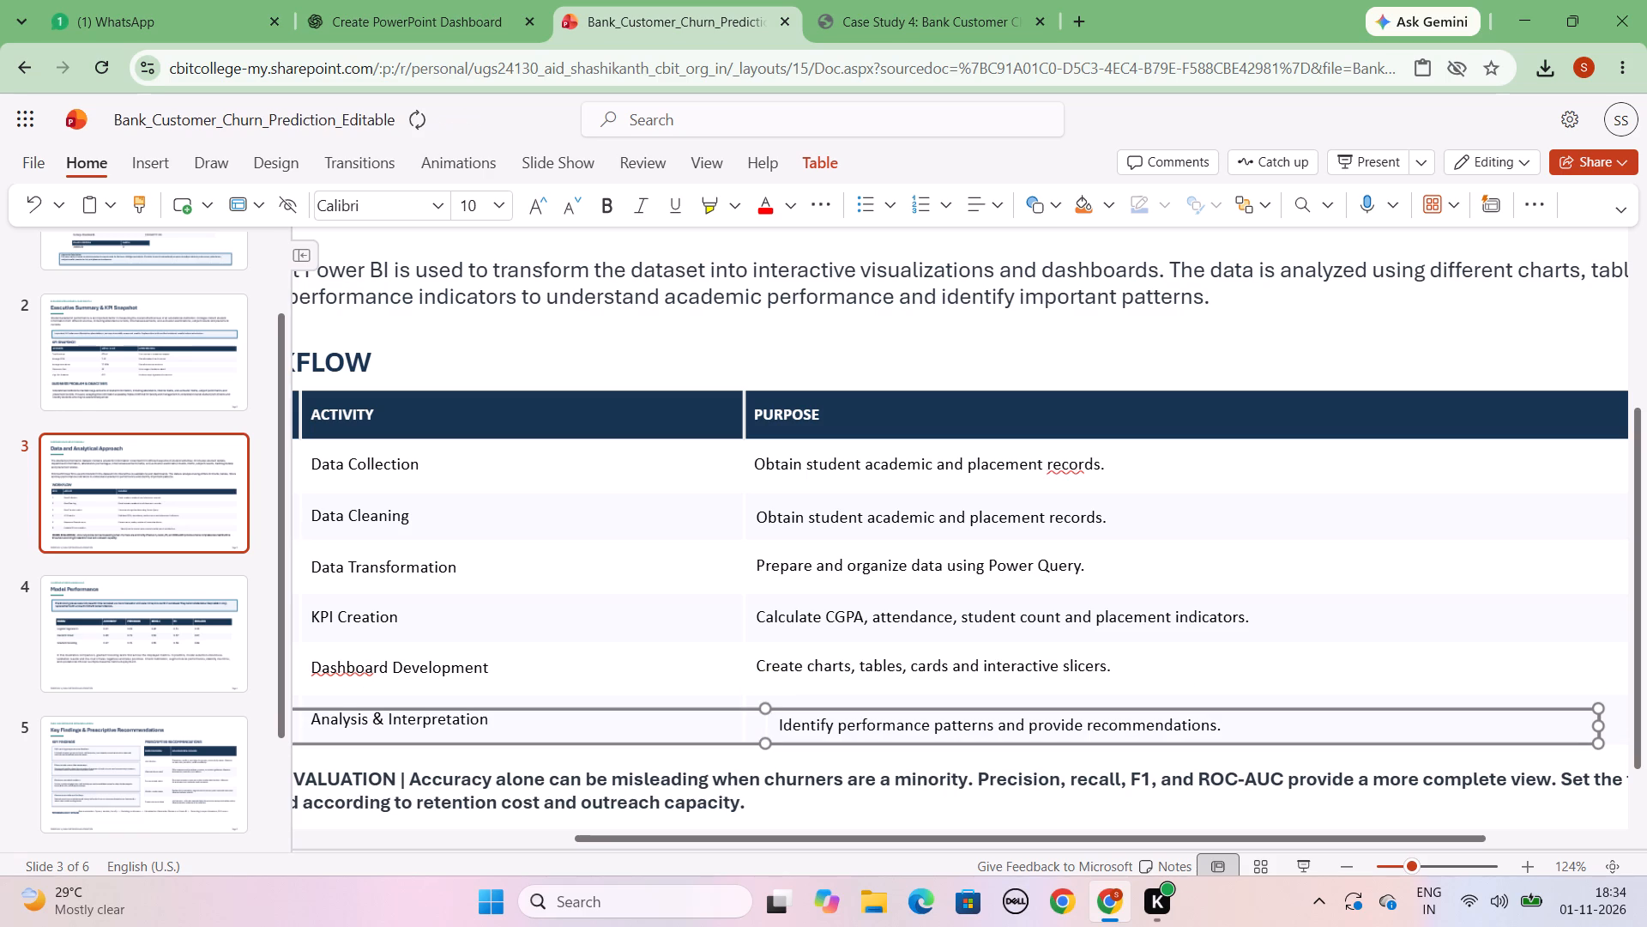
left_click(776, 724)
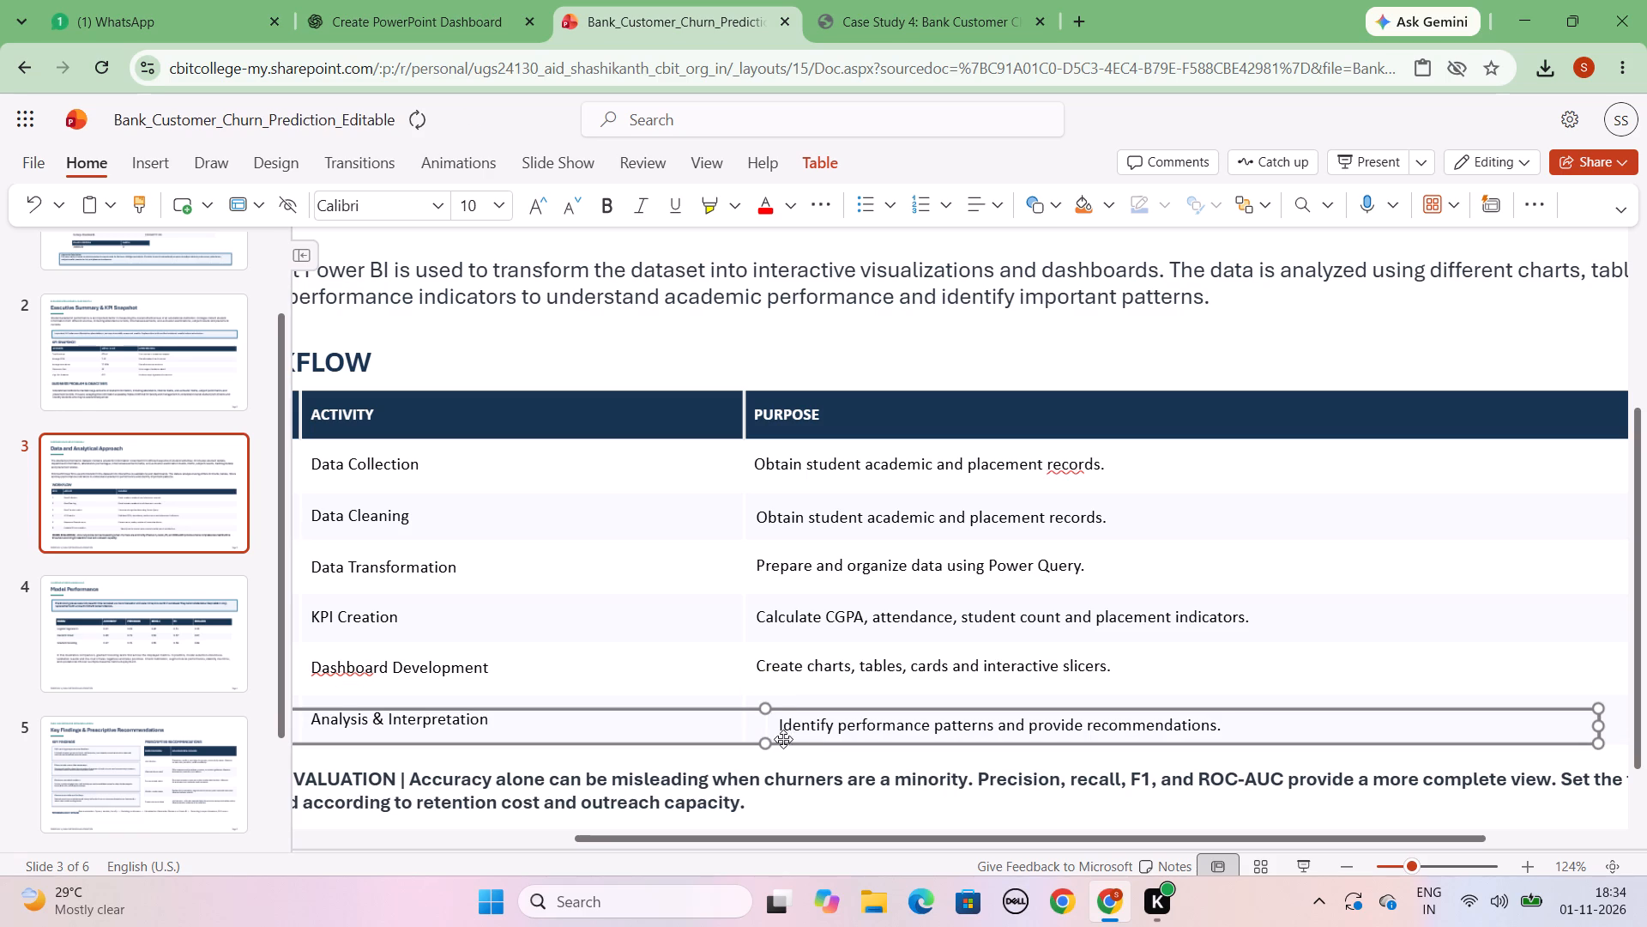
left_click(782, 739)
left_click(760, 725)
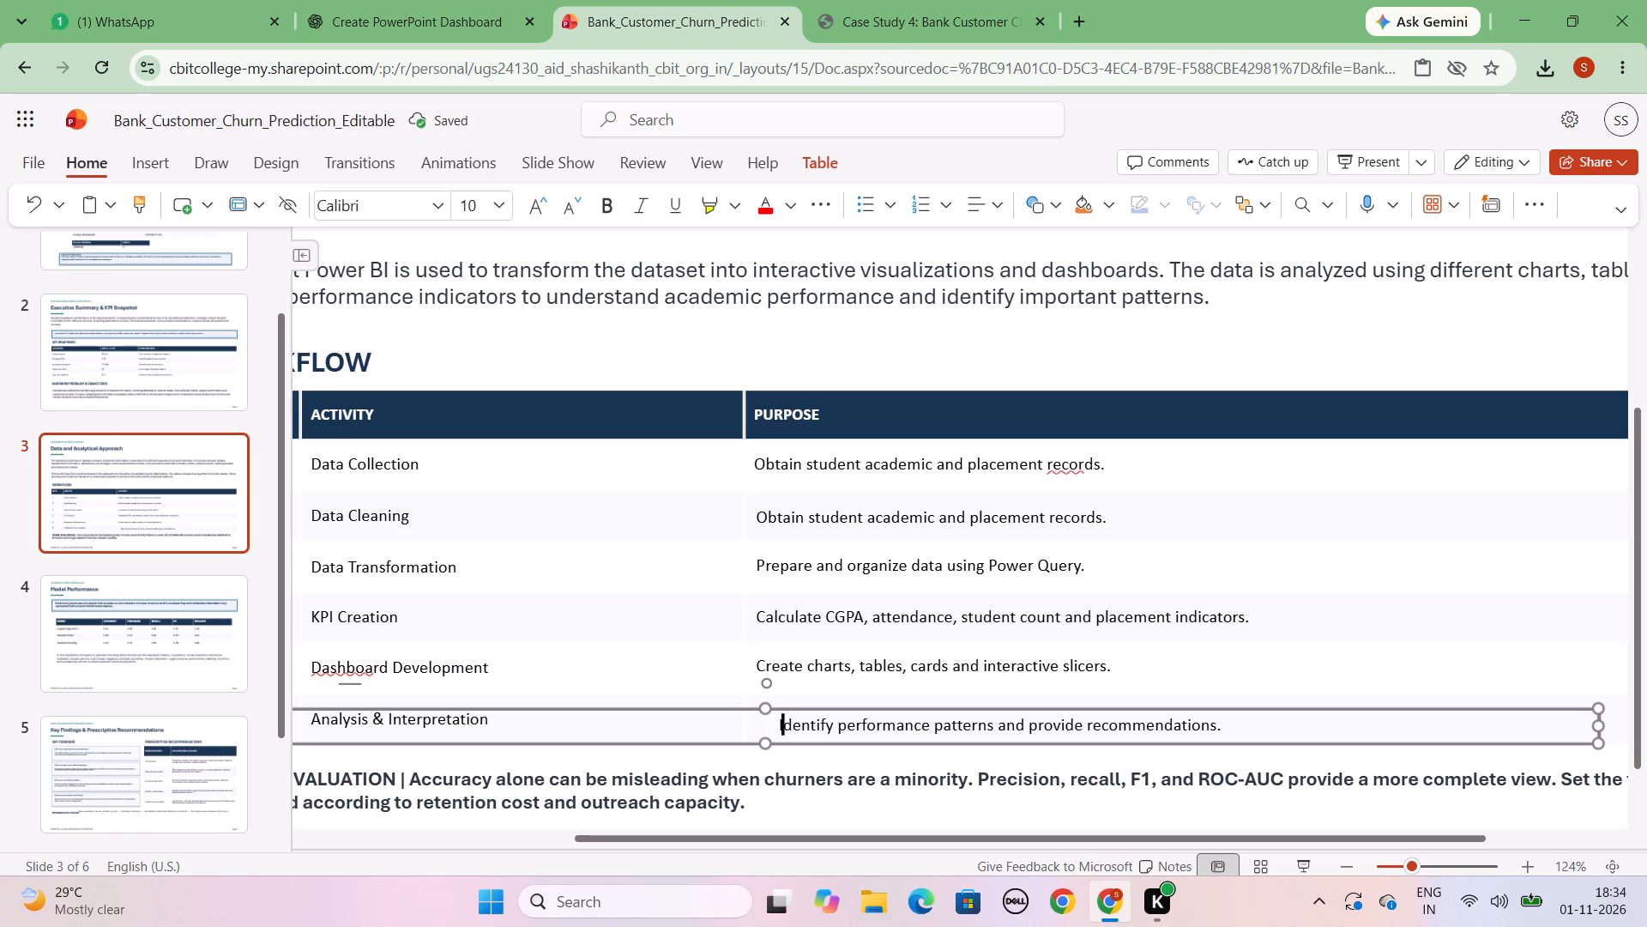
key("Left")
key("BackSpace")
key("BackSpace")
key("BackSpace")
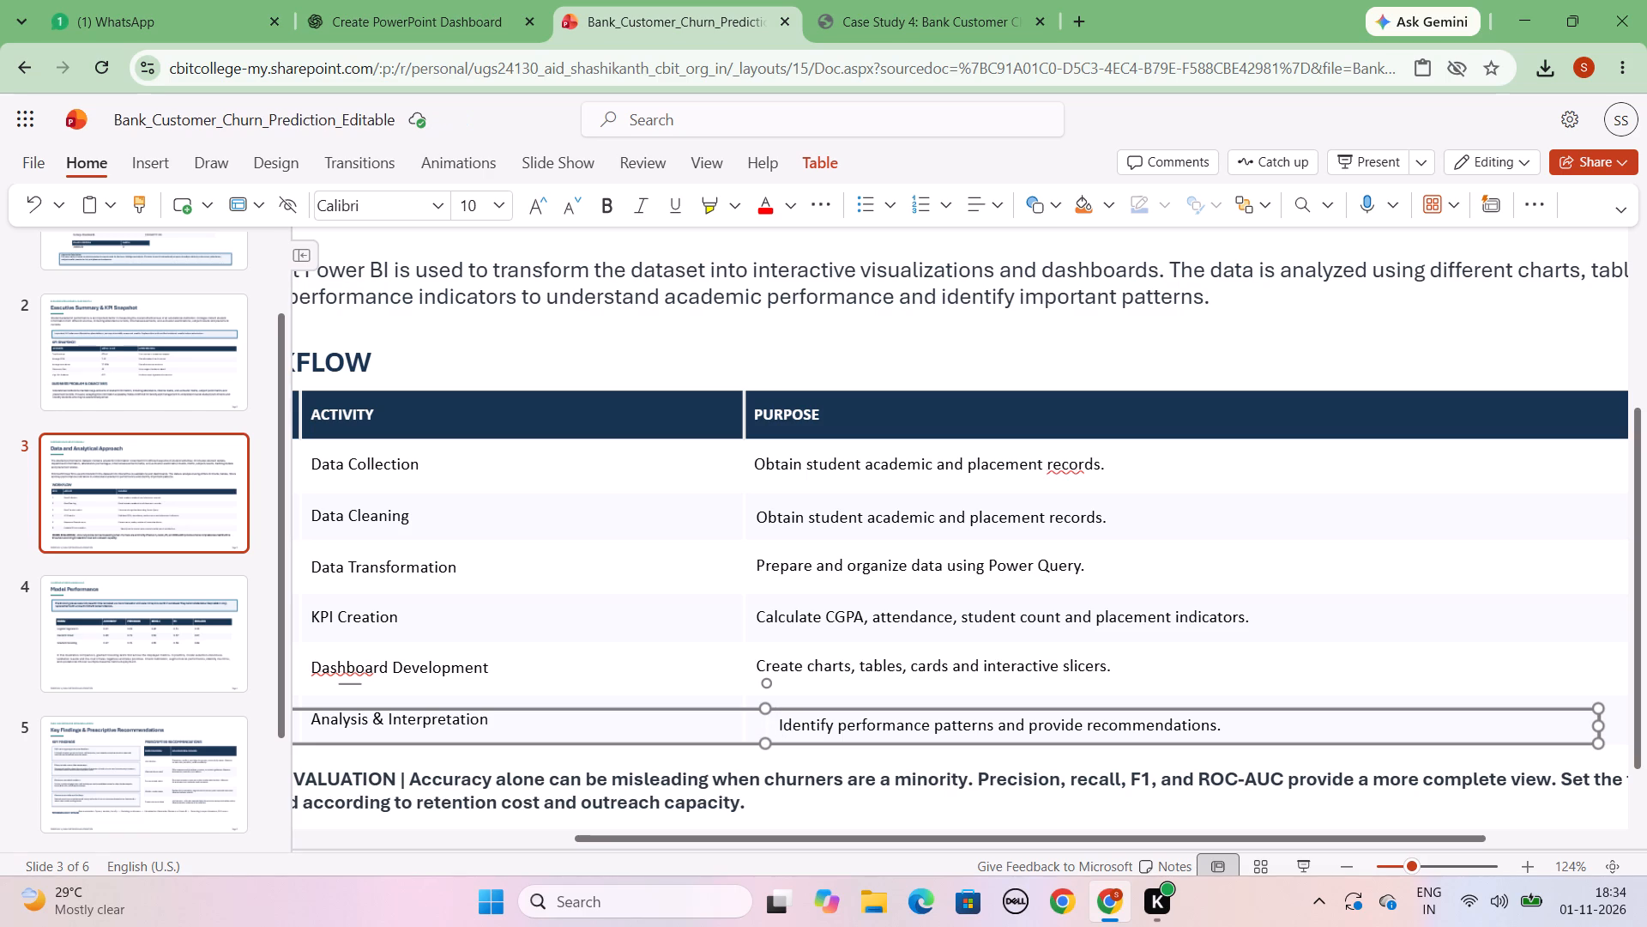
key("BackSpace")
Move the step 6 purpose text sideways to line up its start with the other entries in the Purpose column, and deselect it.
scroll(775, 734, "down", 8, "ctrl")
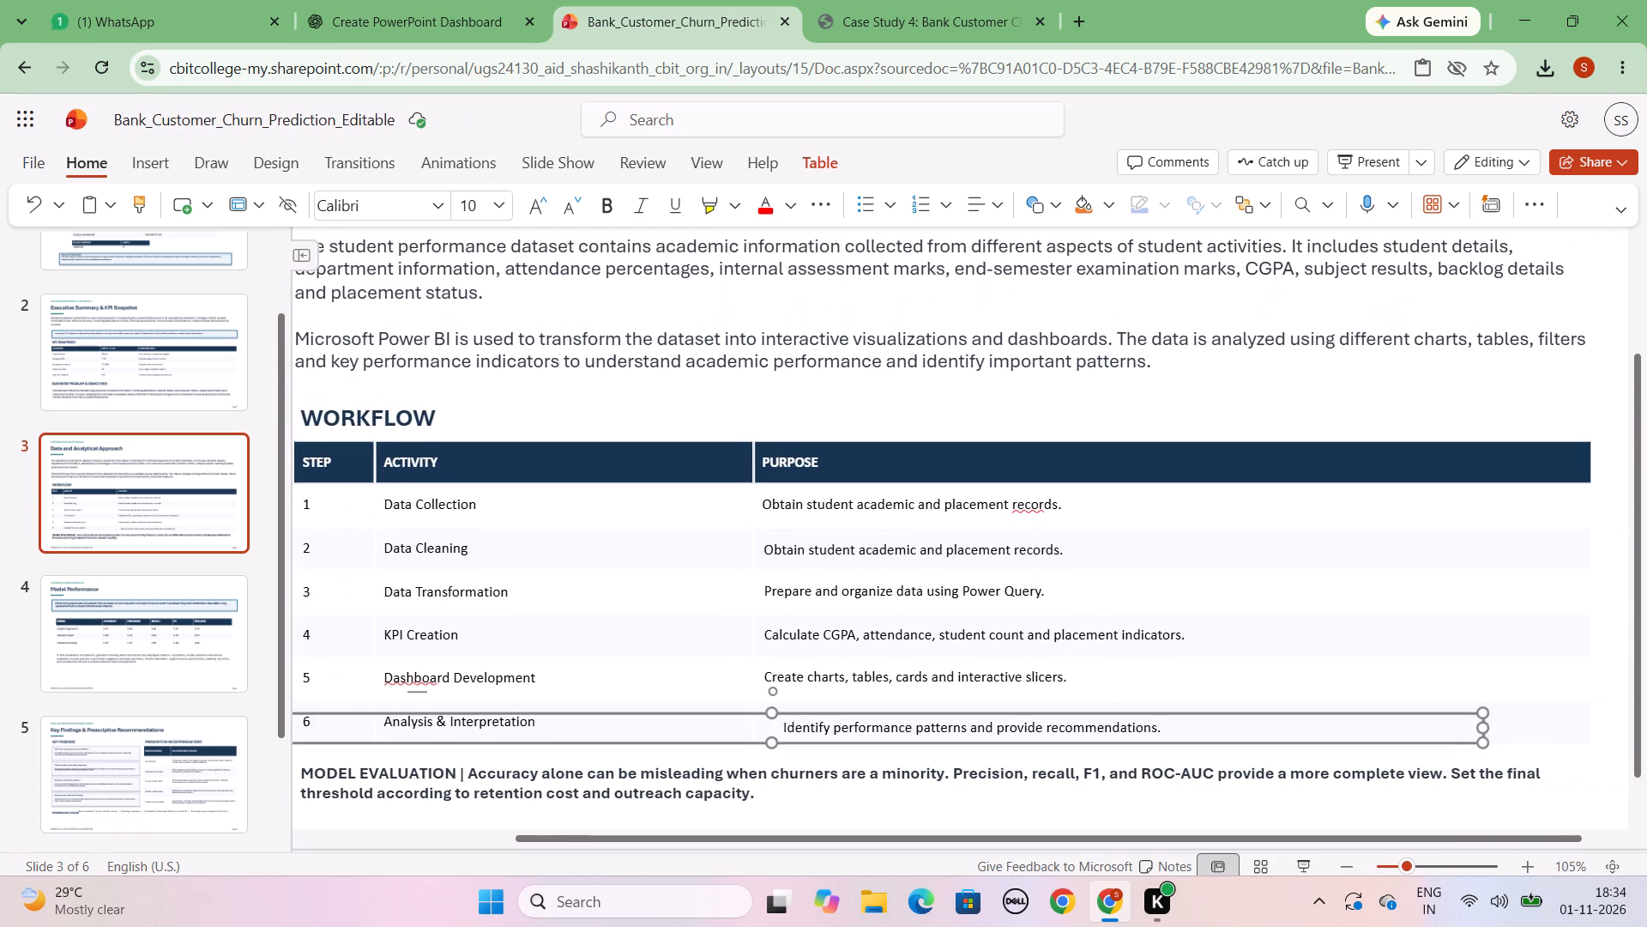
scroll(637, 726, "down", 4, "ctrl")
scroll(656, 840, "down", 1)
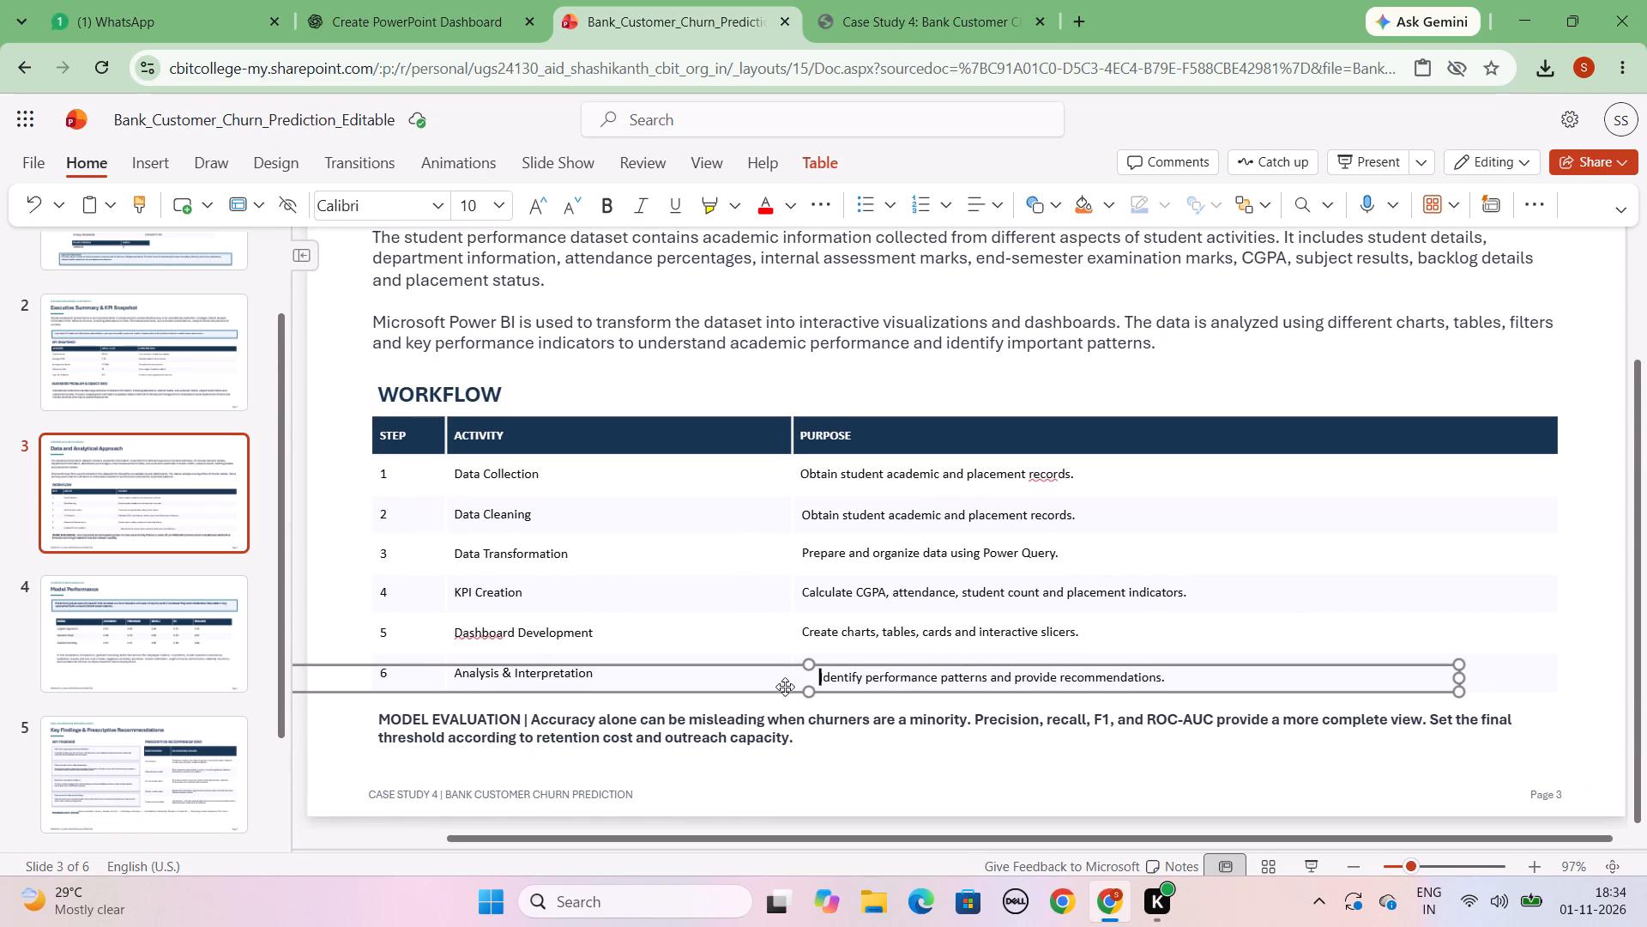
left_click_drag(843, 692, 836, 692)
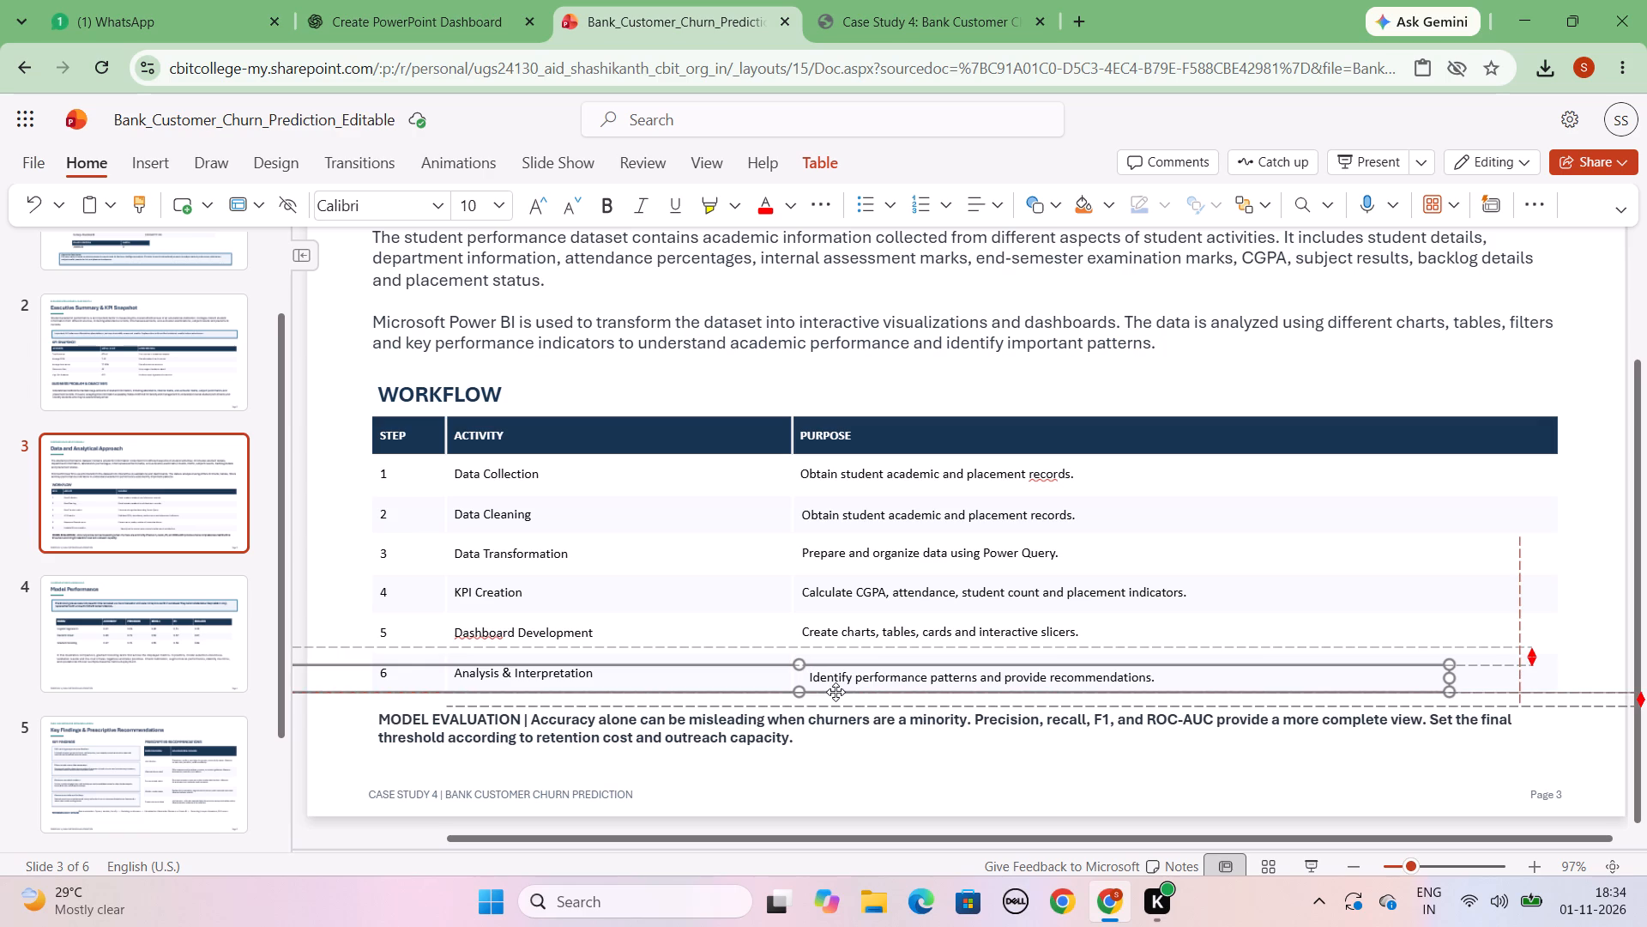
left_click_drag(836, 692, 817, 686)
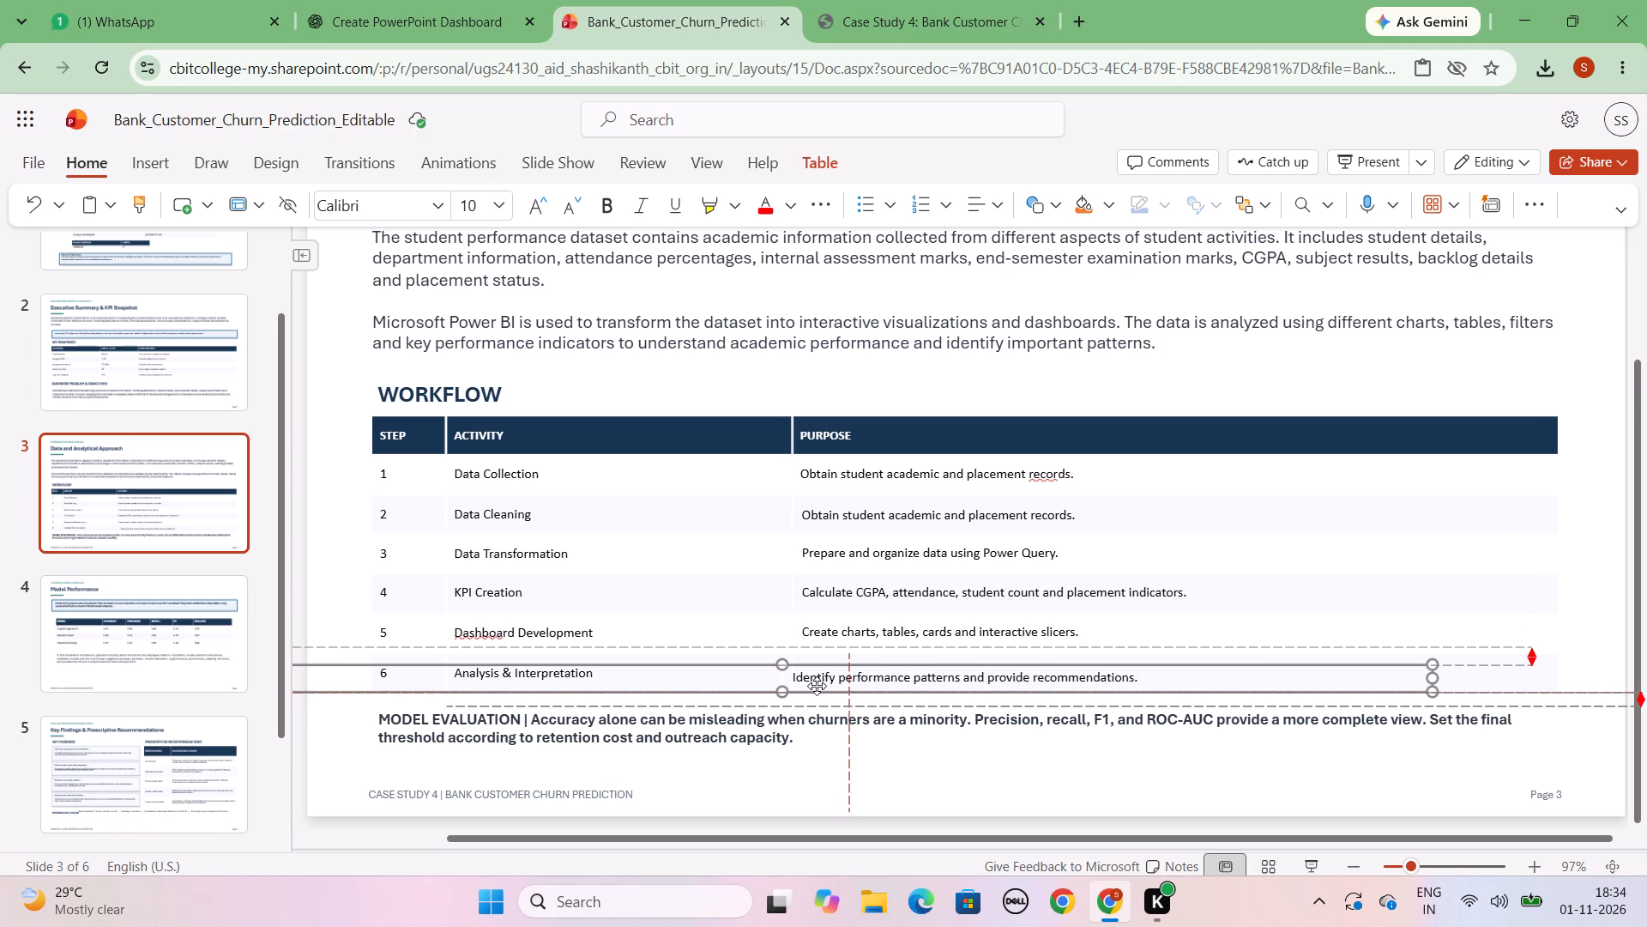
left_click_drag(817, 686, 829, 683)
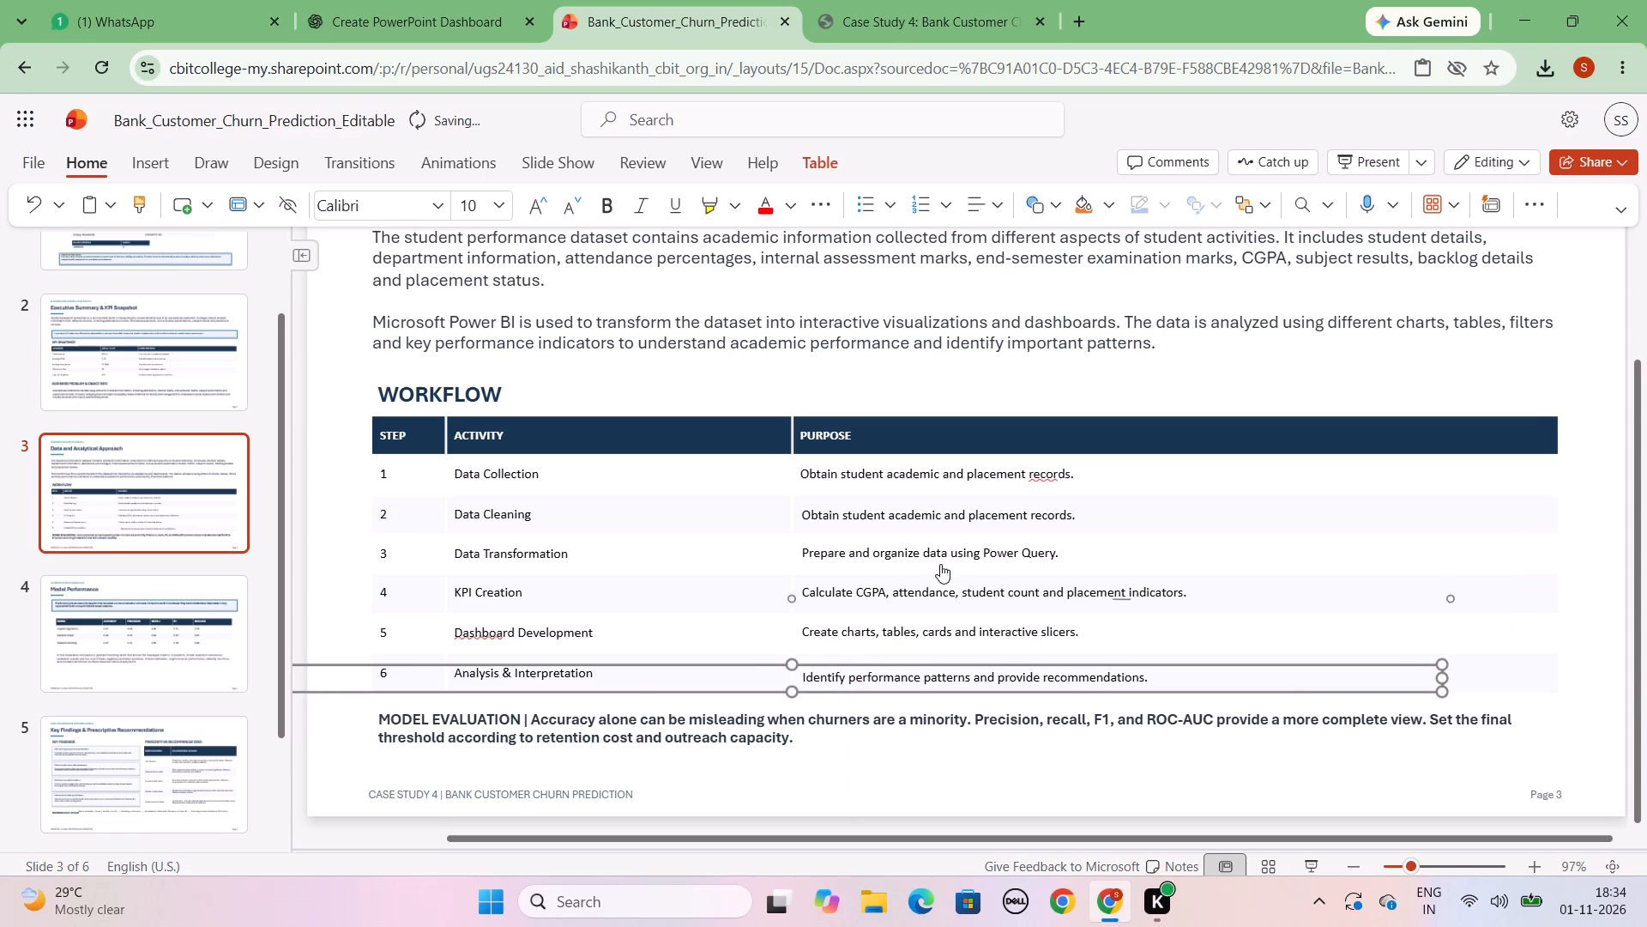
left_click(1613, 646)
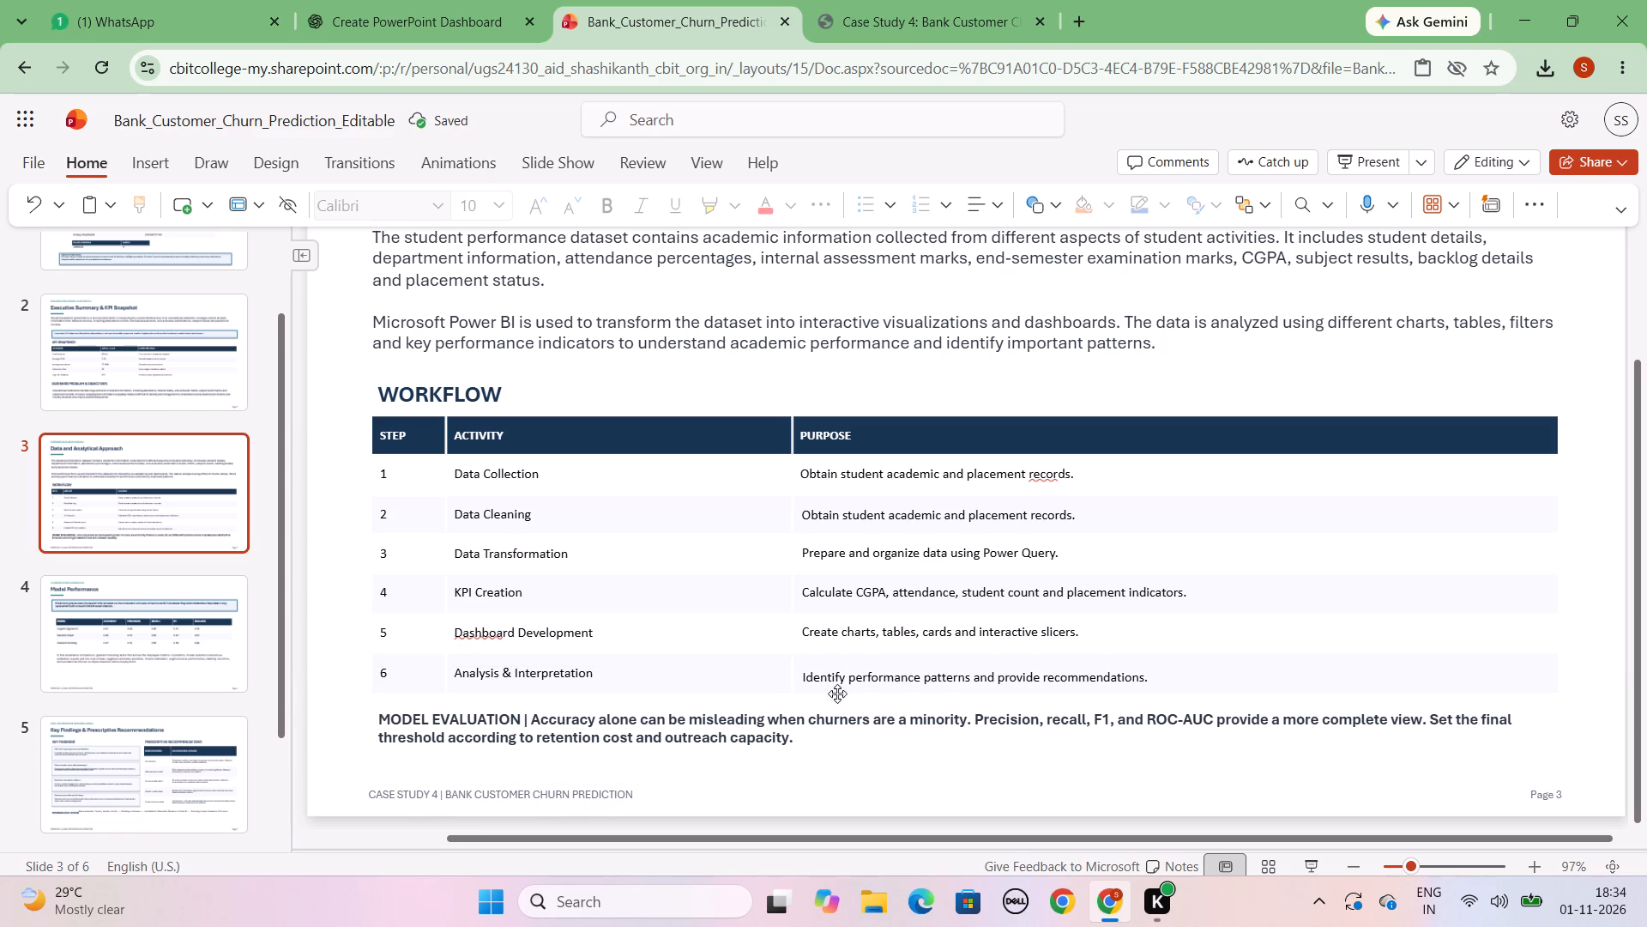
left_click(857, 776)
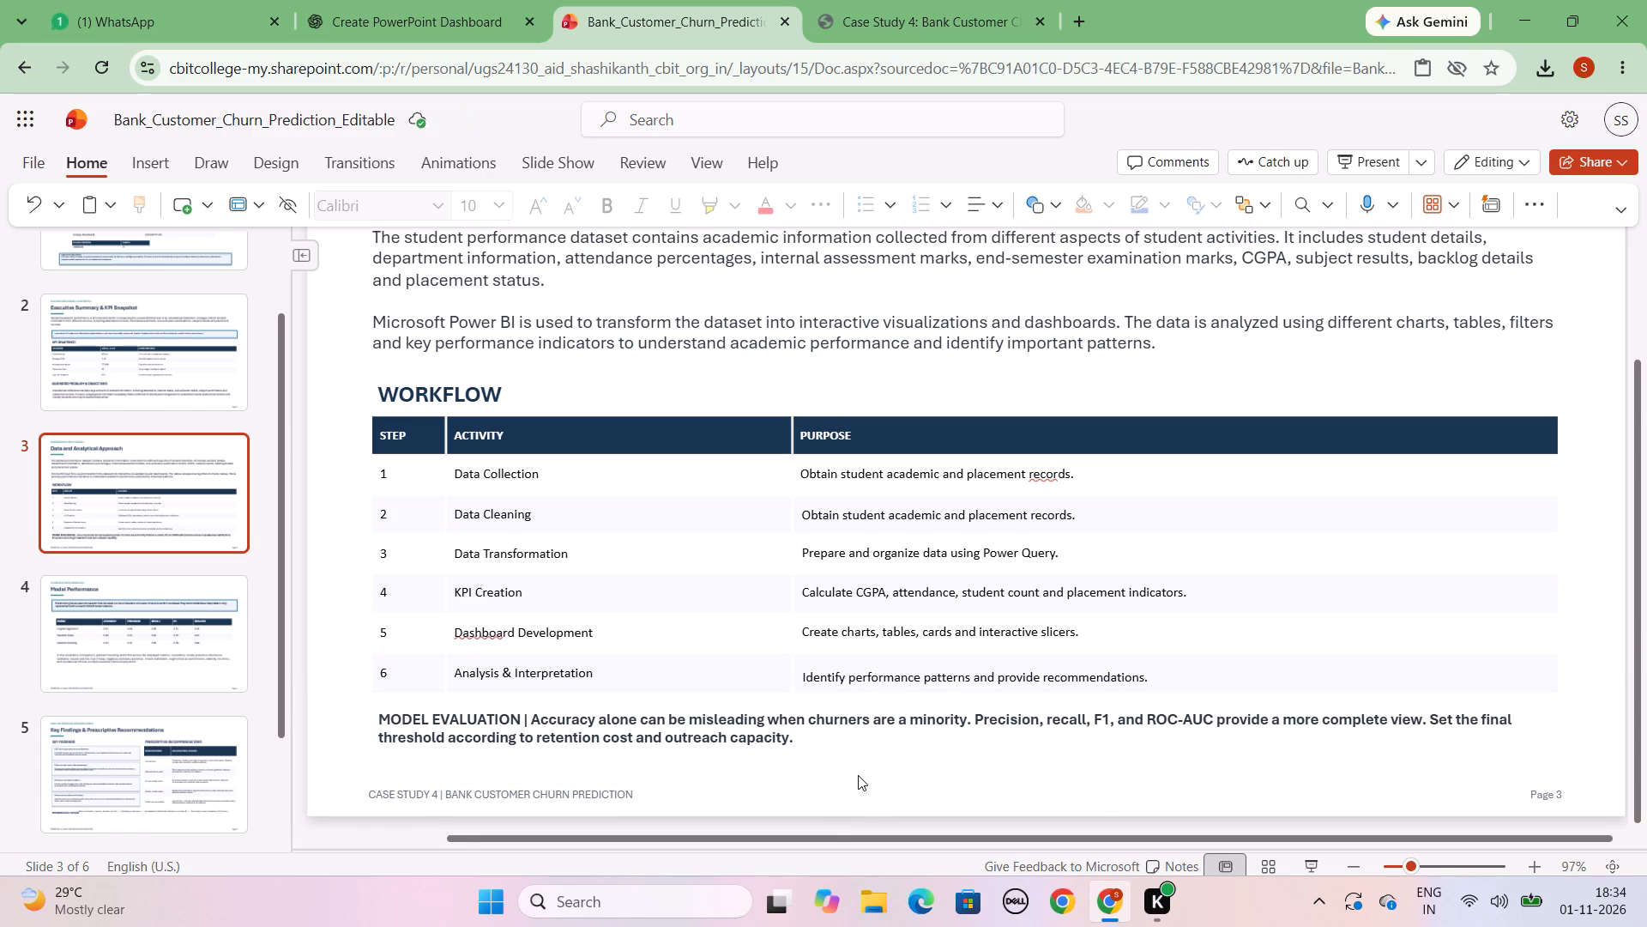
Switch to ChatGPT and copy the Dashboard Analysis paragraph below the Workflow table in the page 3 draft.
left_click(418, 0)
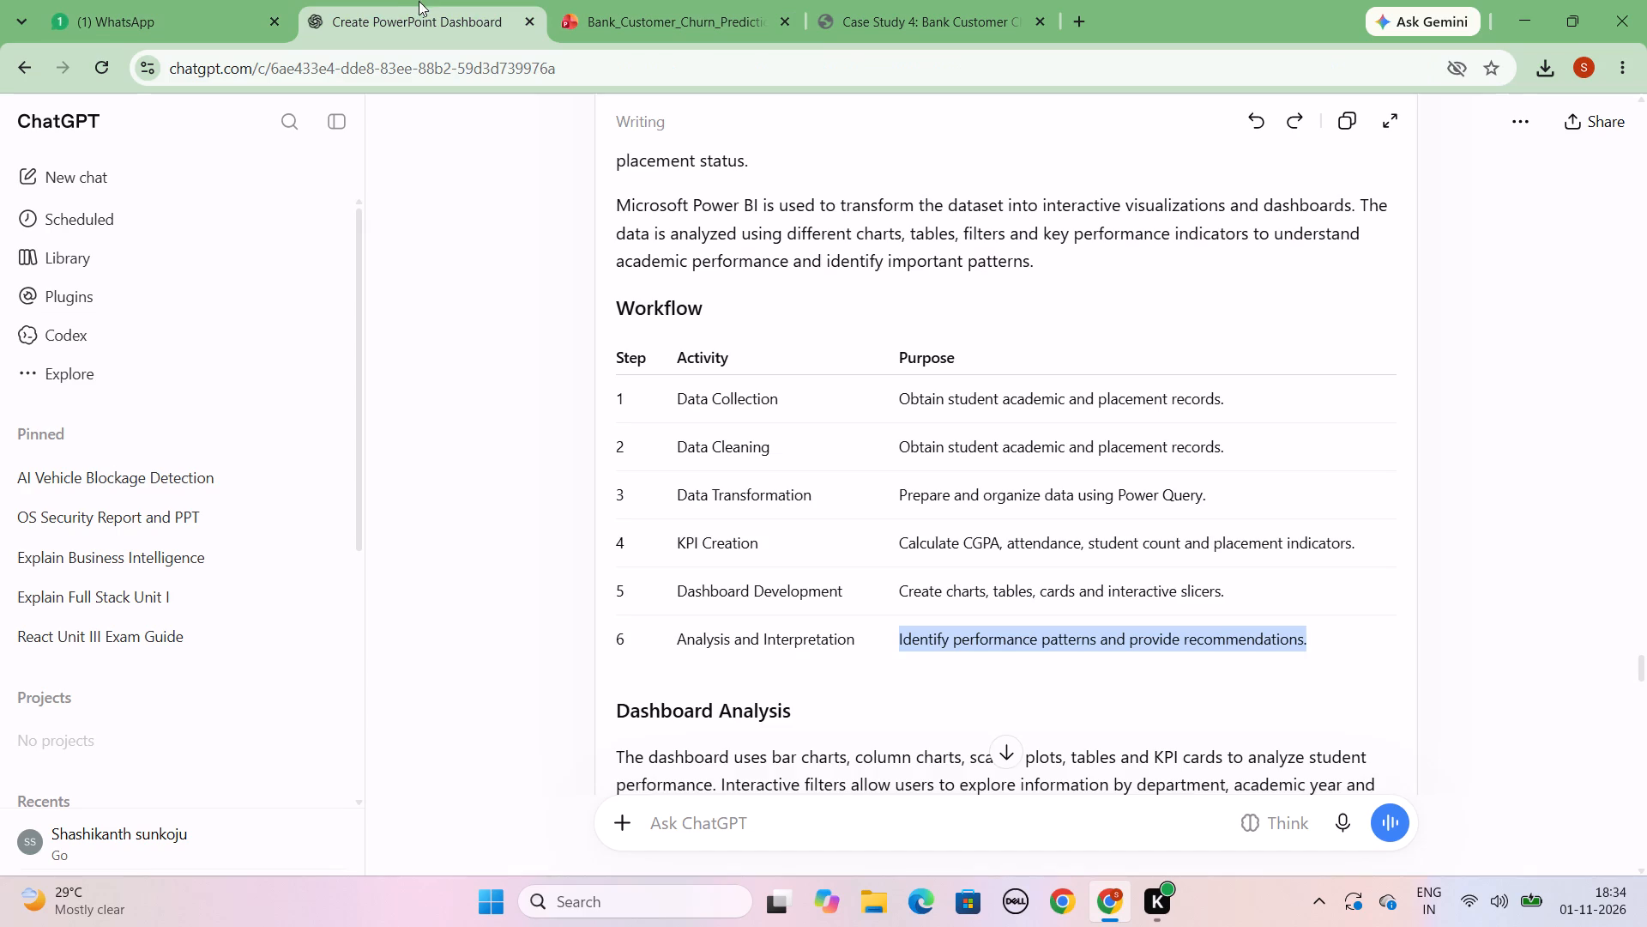
scroll(708, 619, "down", 2)
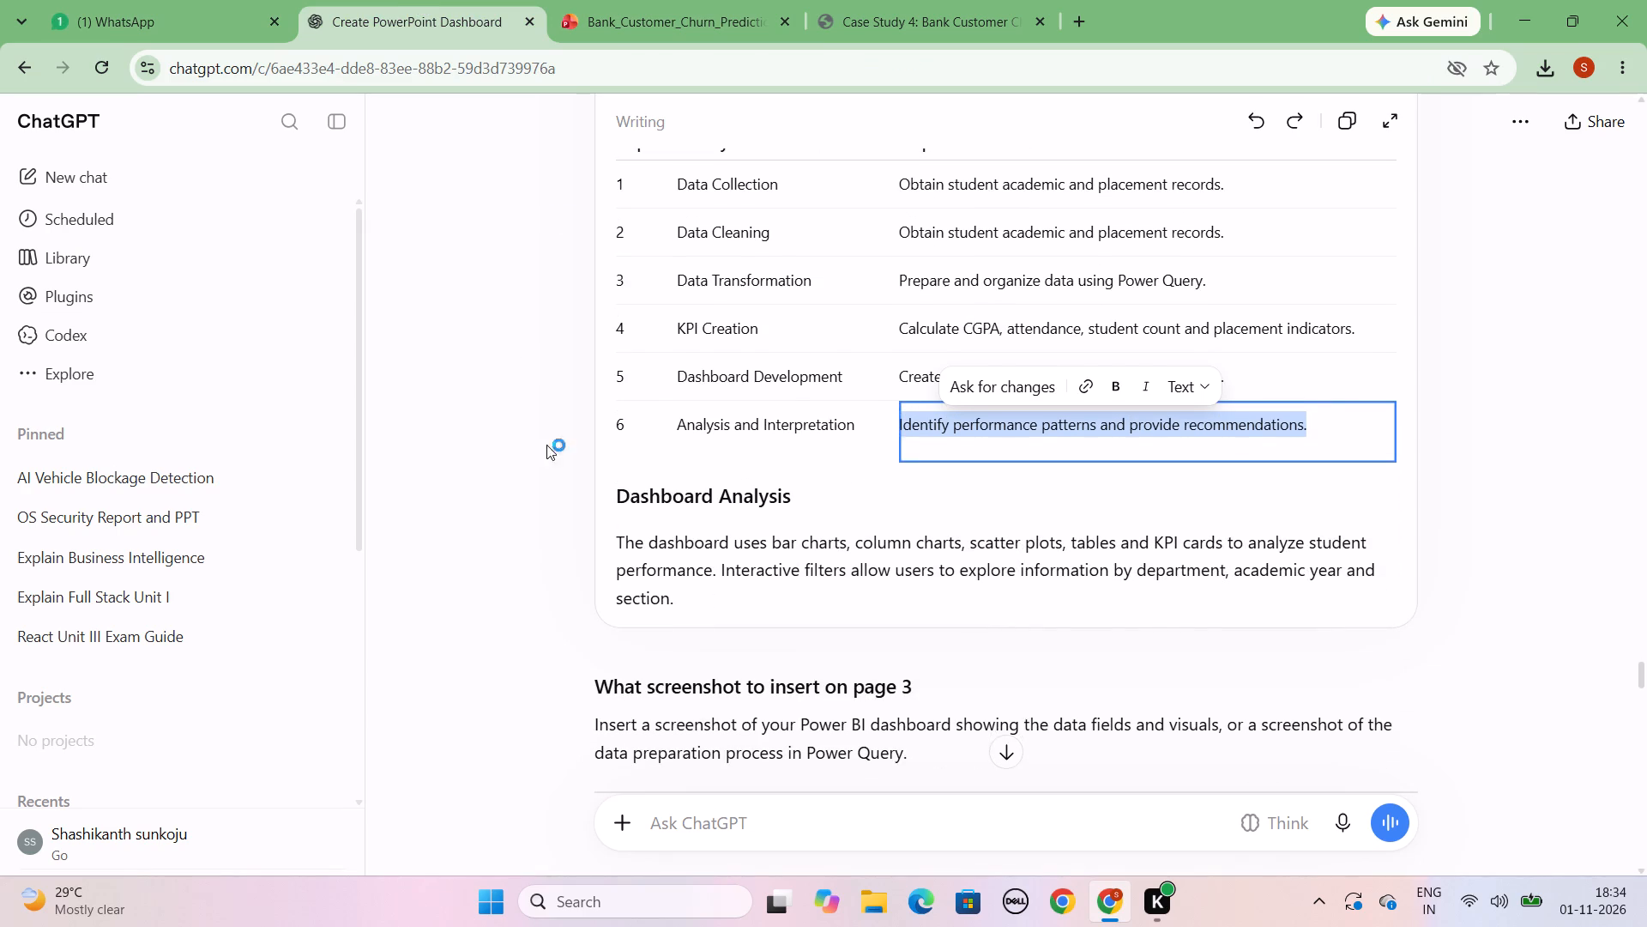
left_click(648, 9)
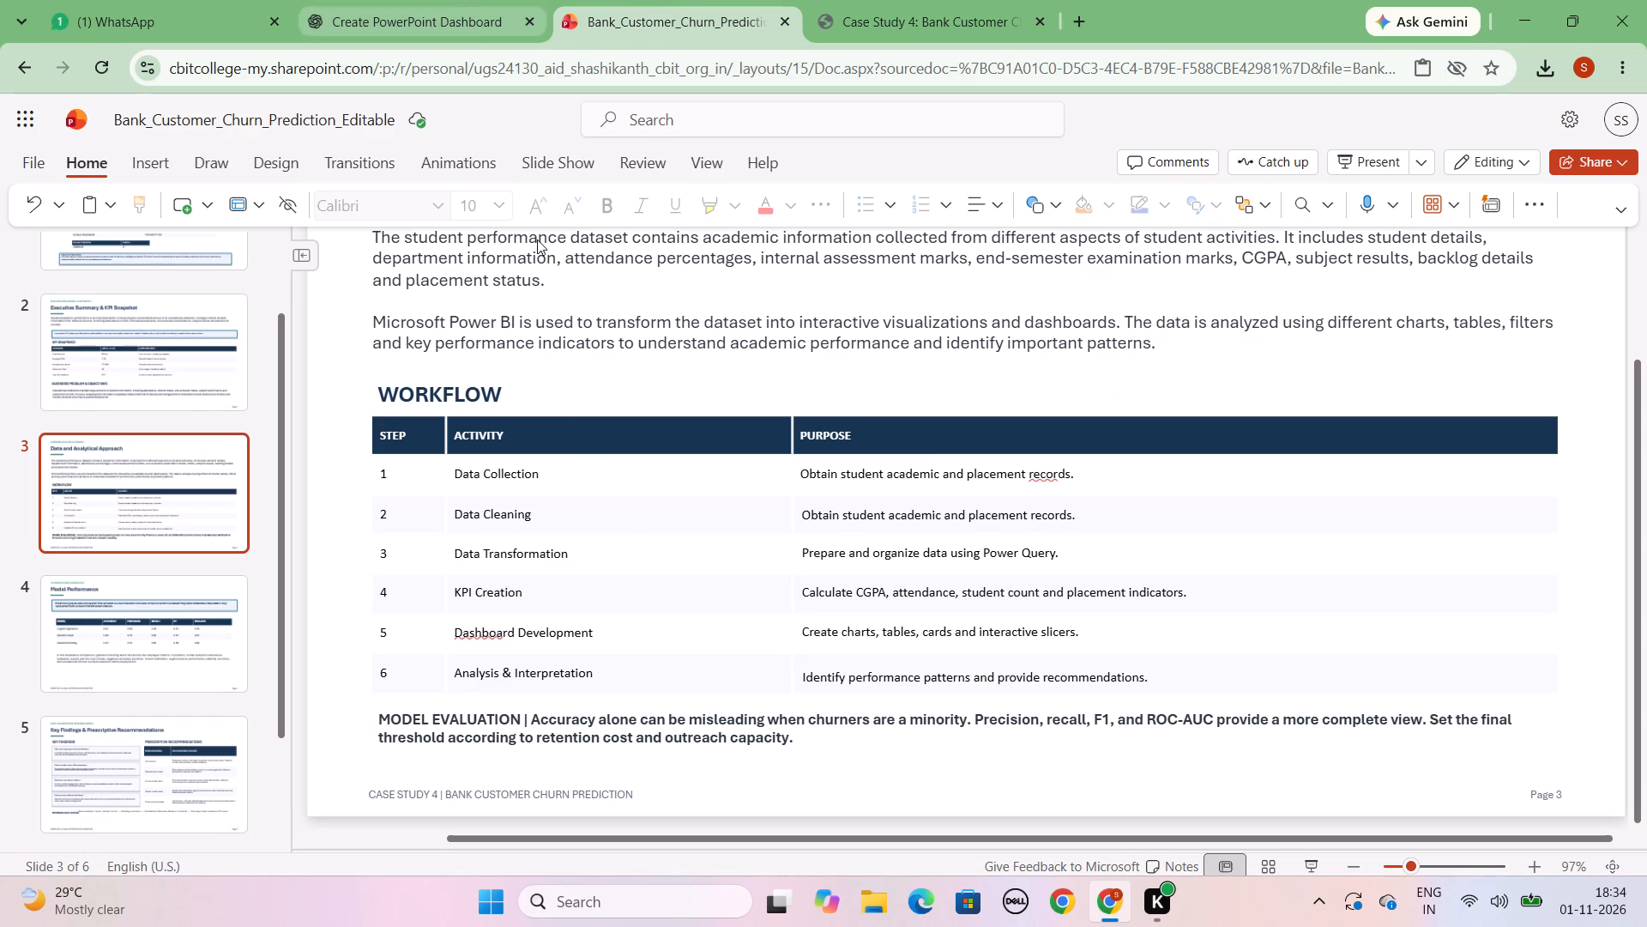
scroll(568, 431, "down", 3)
left_click(97, 606)
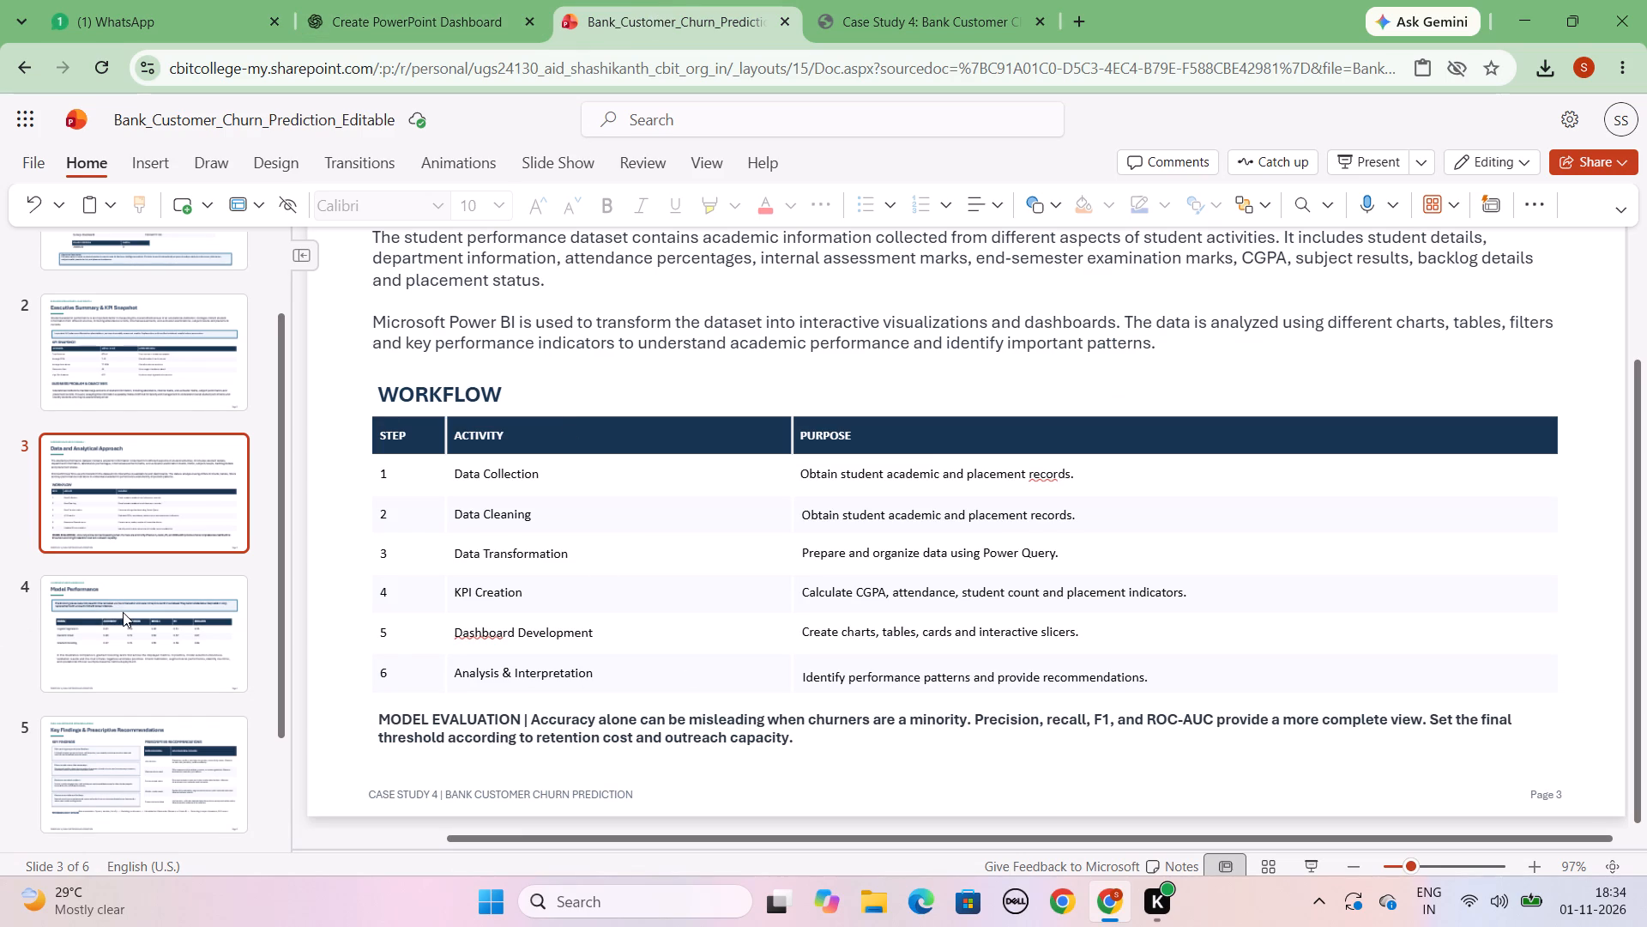
left_click(127, 612)
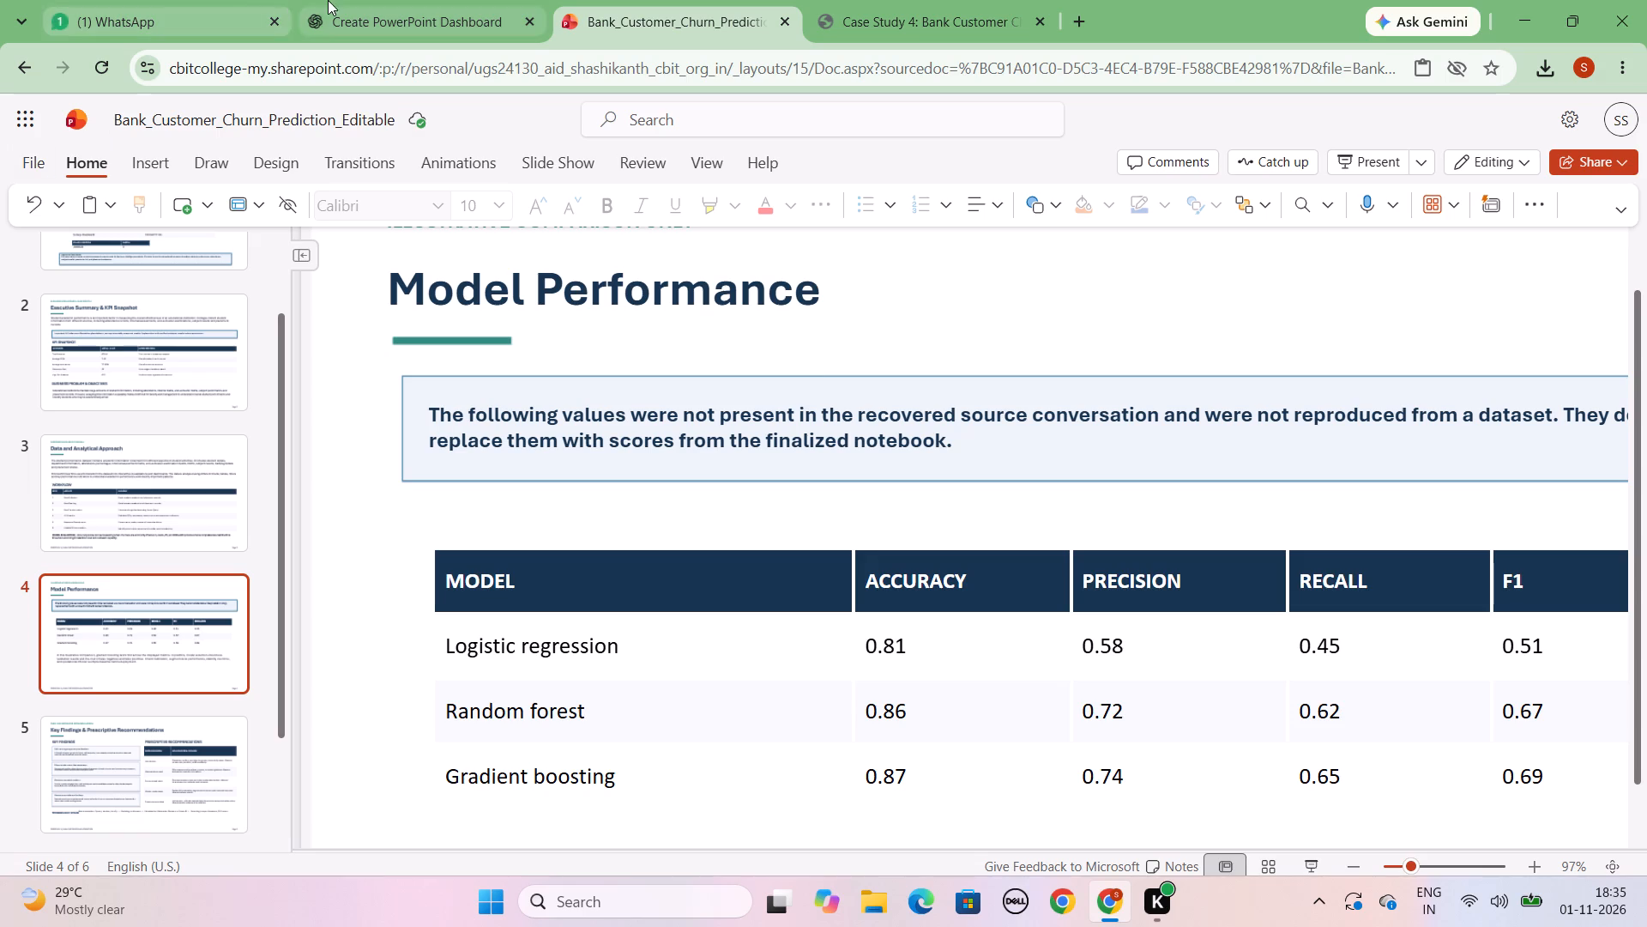
left_click(401, 0)
scroll(671, 491, "down", 2)
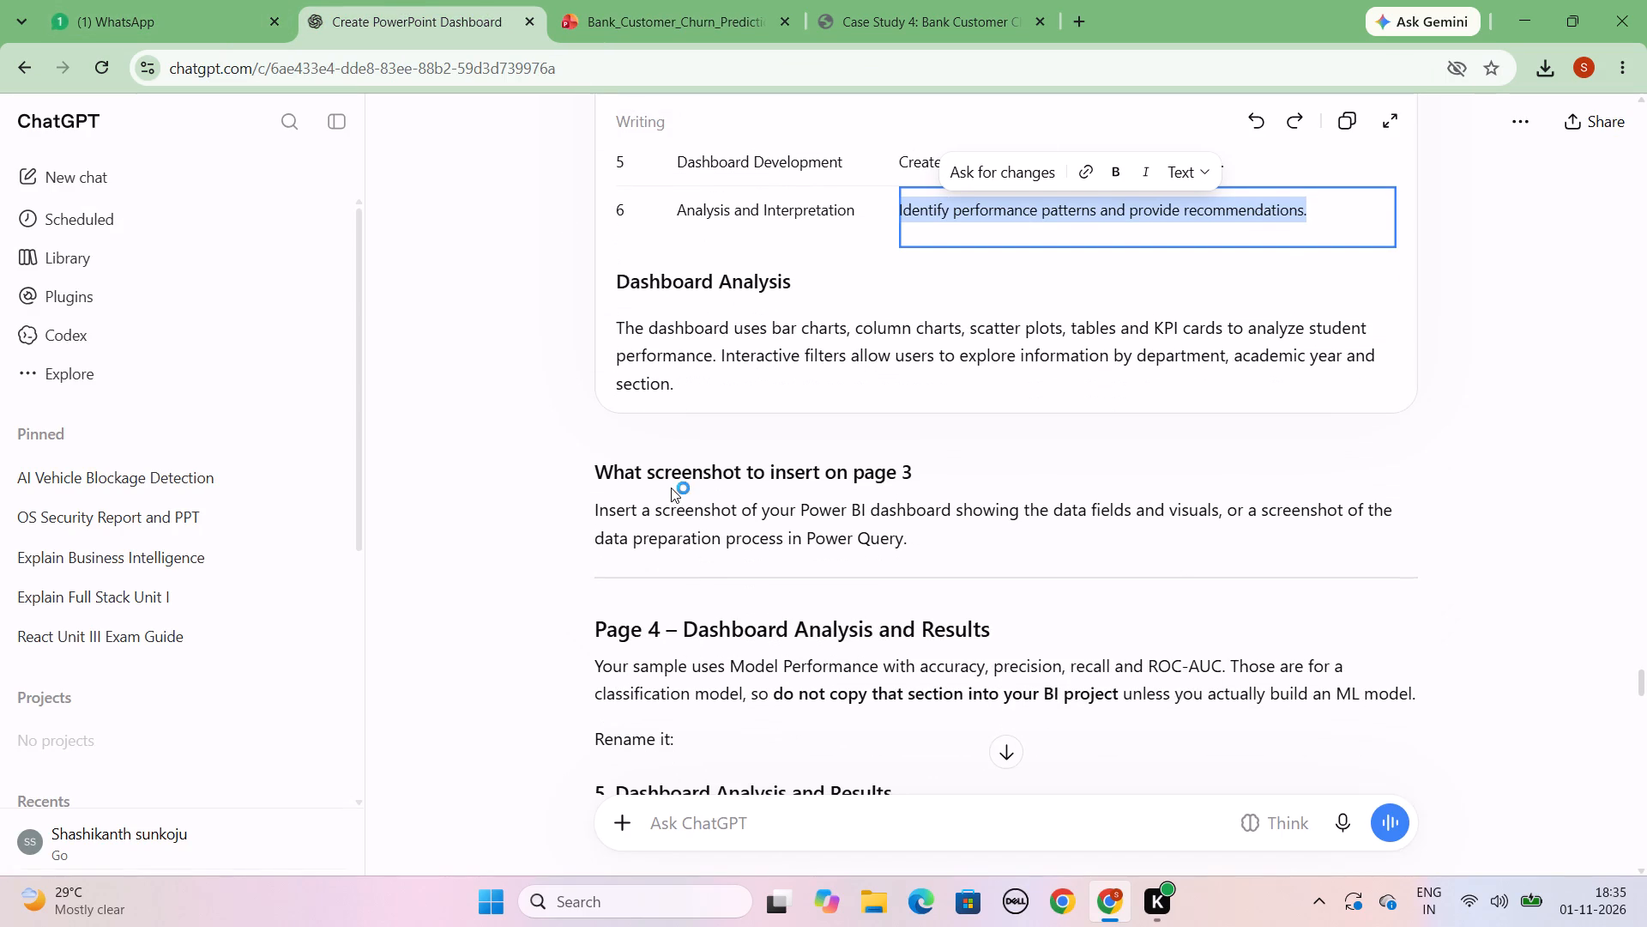
scroll(661, 478, "up", 1)
left_click_drag(681, 487, 661, 482)
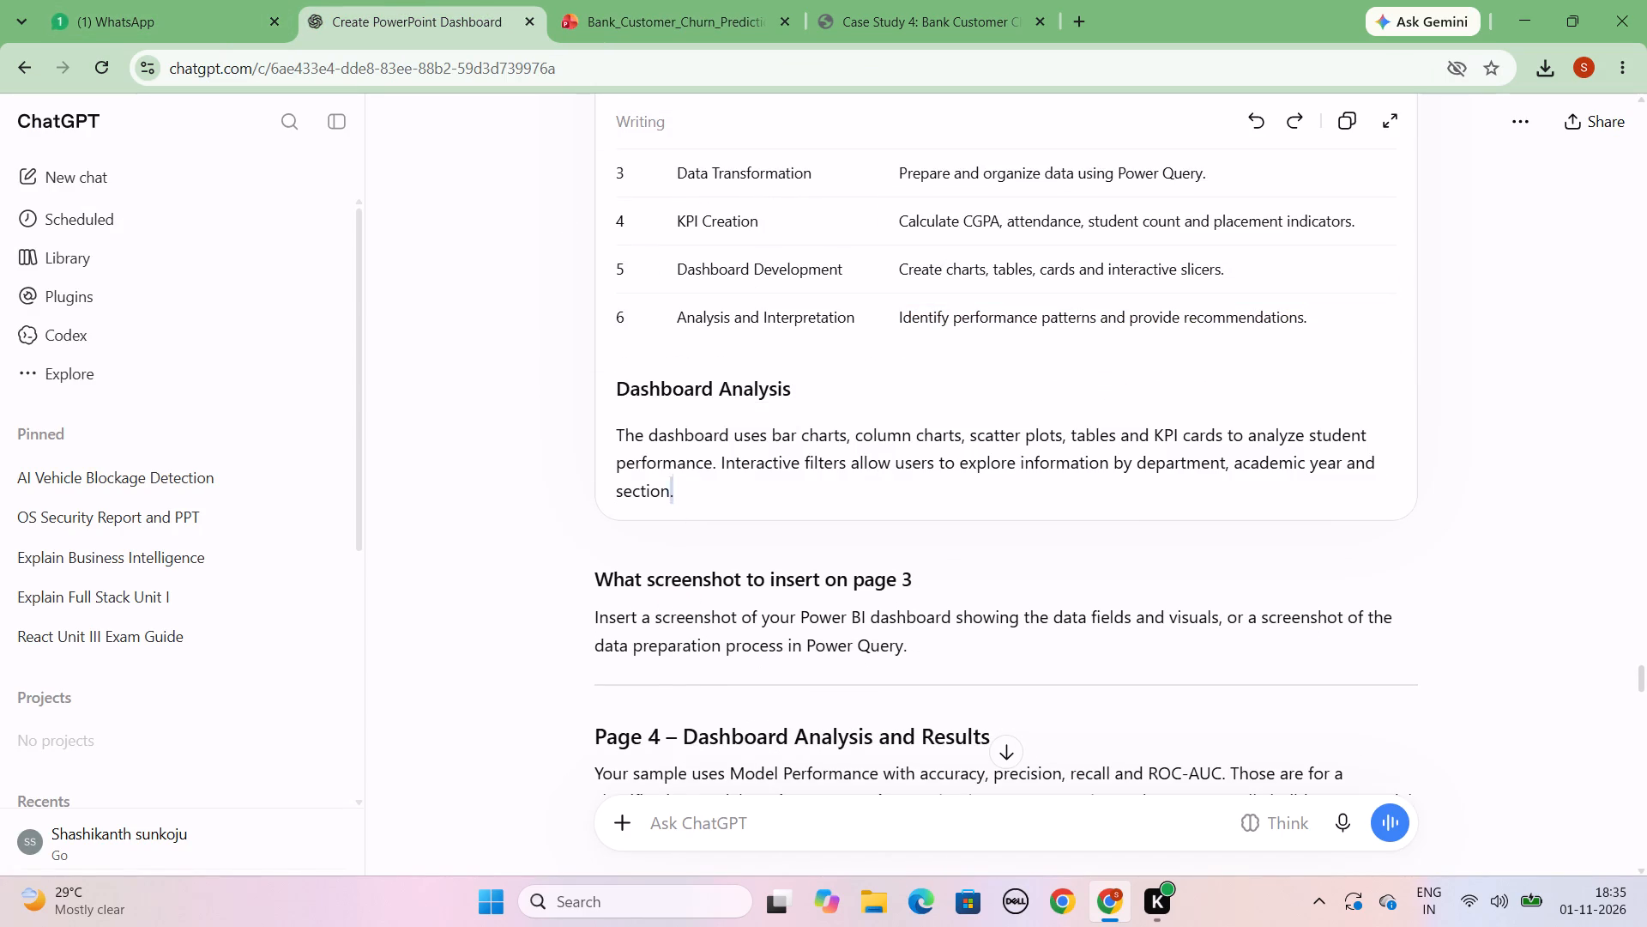
left_click_drag(661, 482, 620, 422)
key("ctrl+c")
Switch back to the presentation and open slide 3, Data and Analytical Approach.
left_click(652, 0)
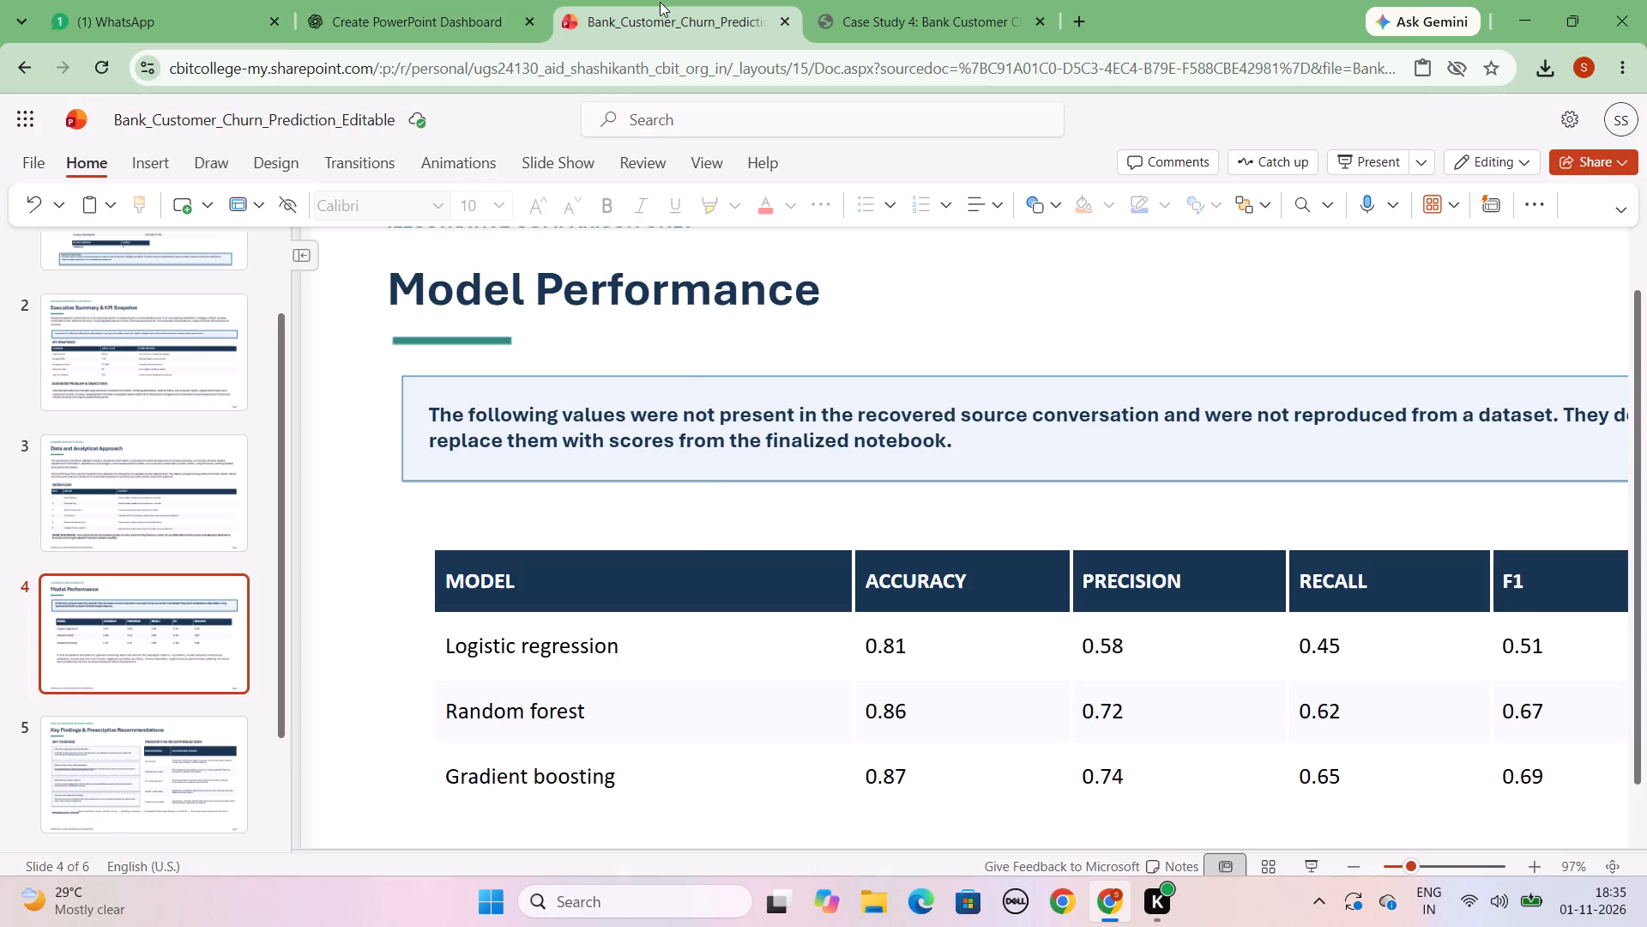
scroll(595, 564, "down", 3)
scroll(534, 537, "down", 2, "ctrl")
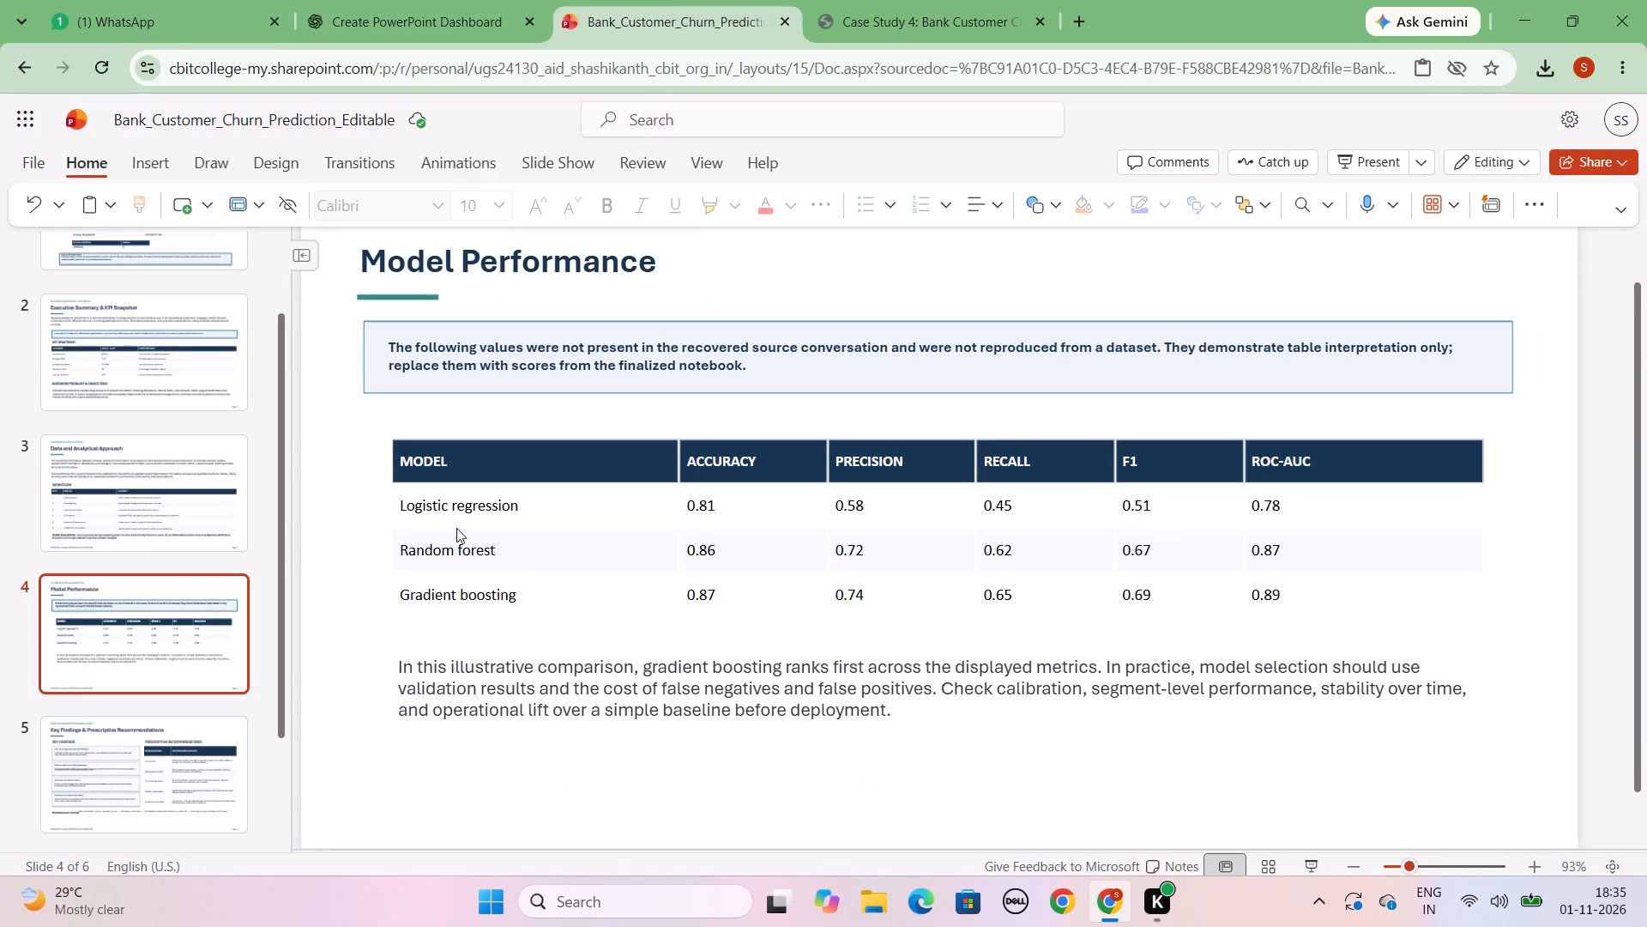
left_click(141, 515)
left_click(156, 516)
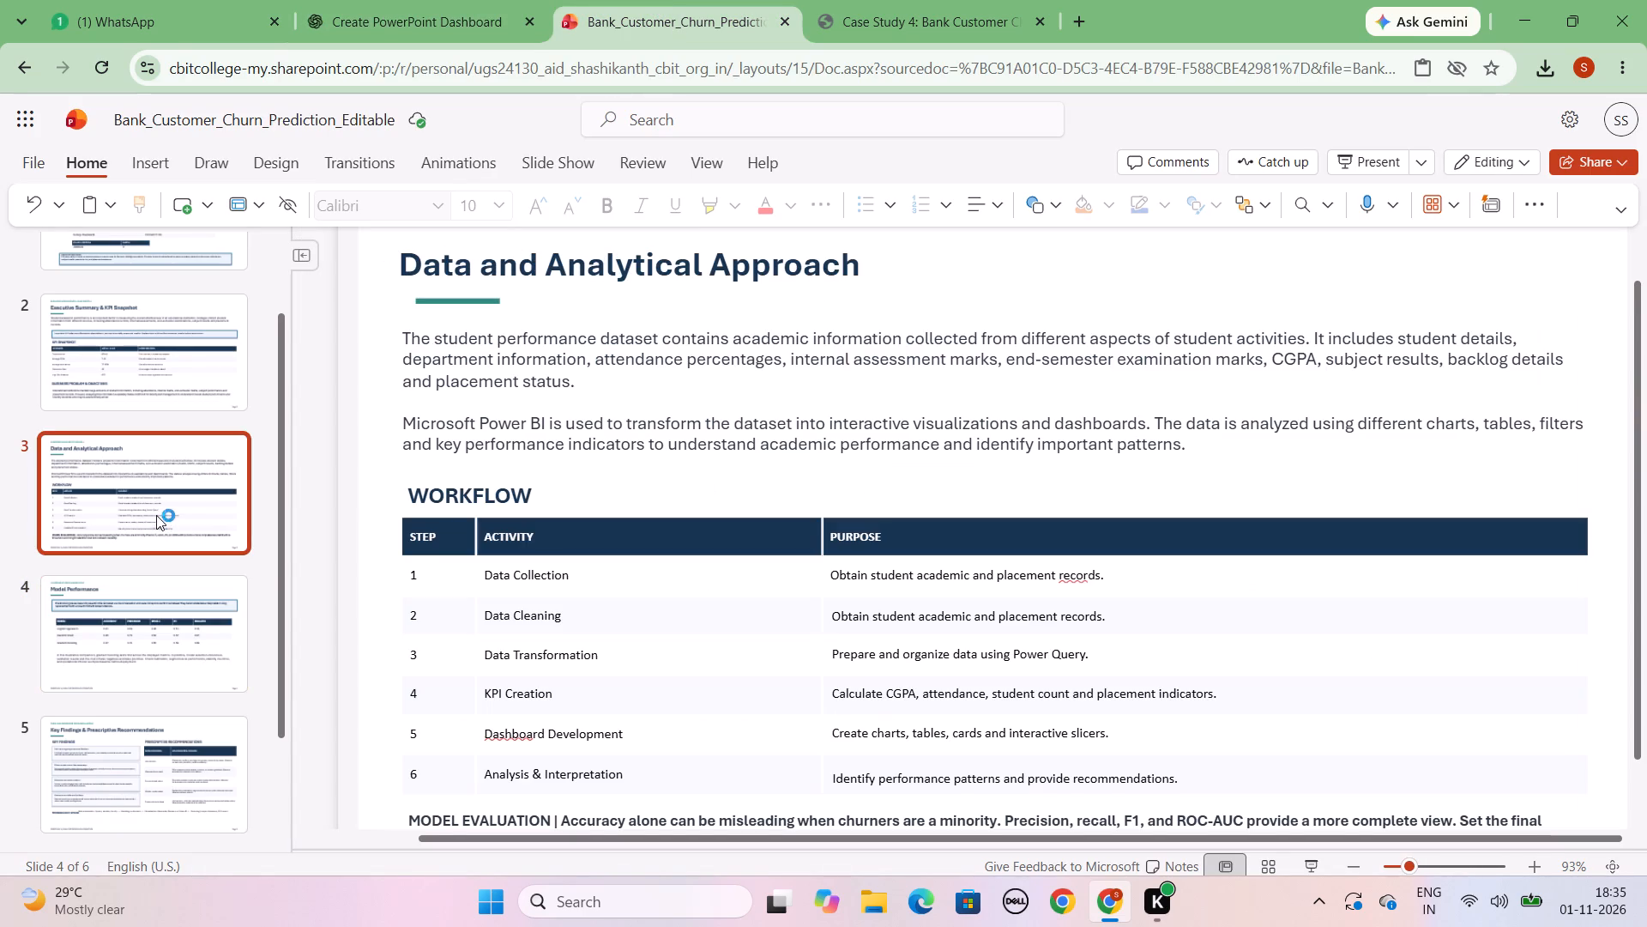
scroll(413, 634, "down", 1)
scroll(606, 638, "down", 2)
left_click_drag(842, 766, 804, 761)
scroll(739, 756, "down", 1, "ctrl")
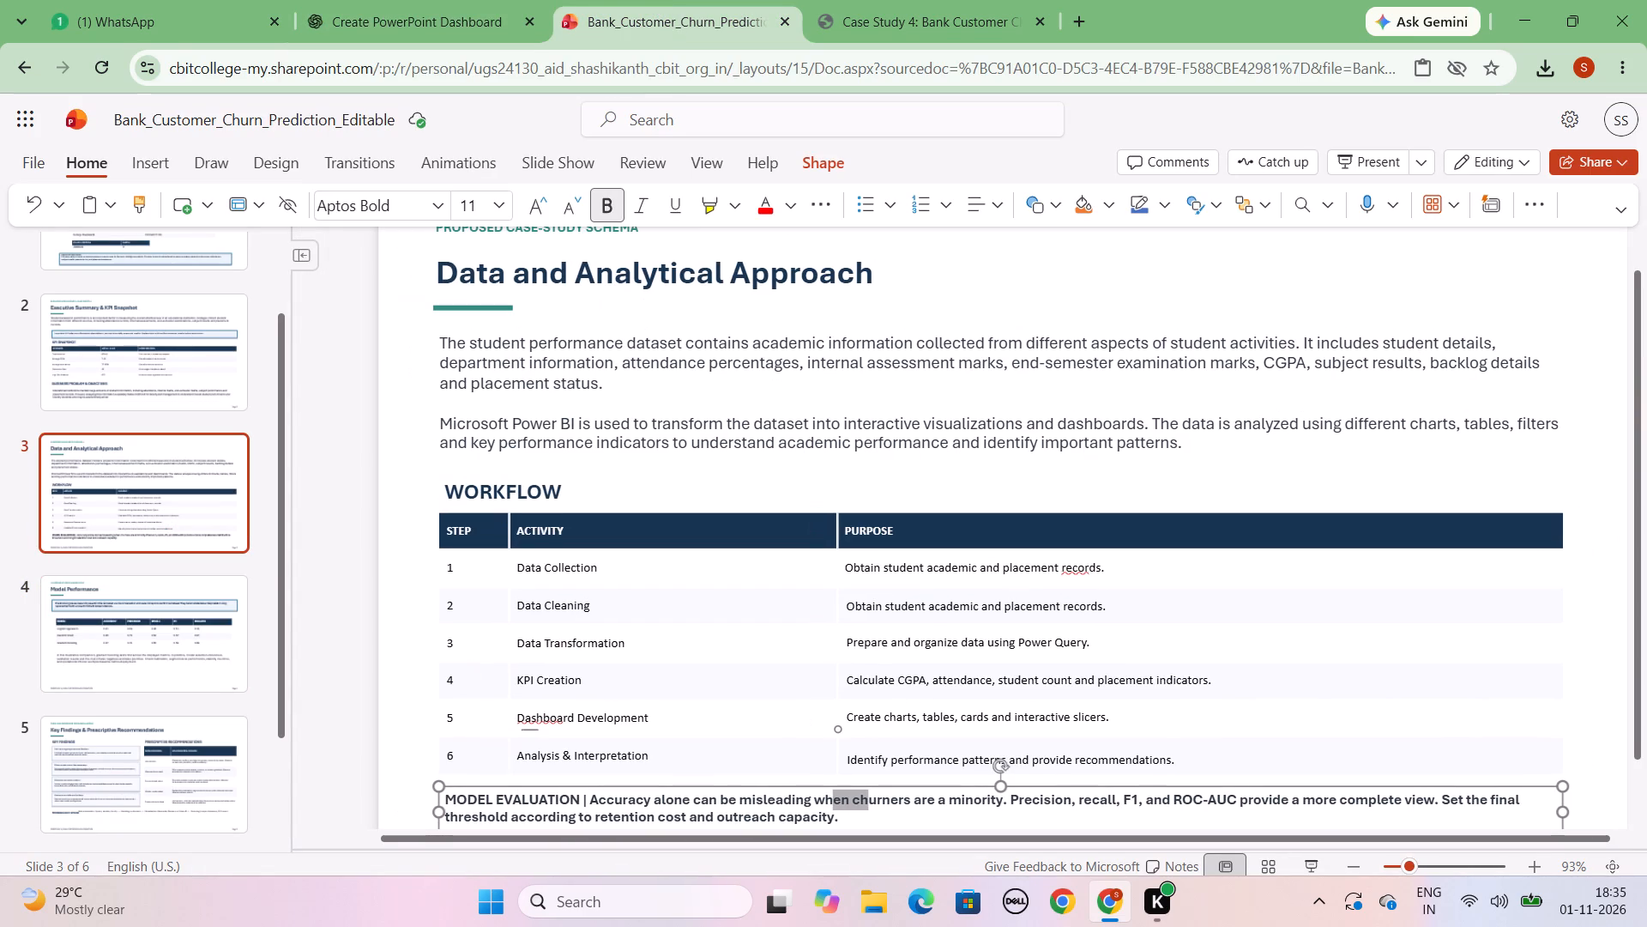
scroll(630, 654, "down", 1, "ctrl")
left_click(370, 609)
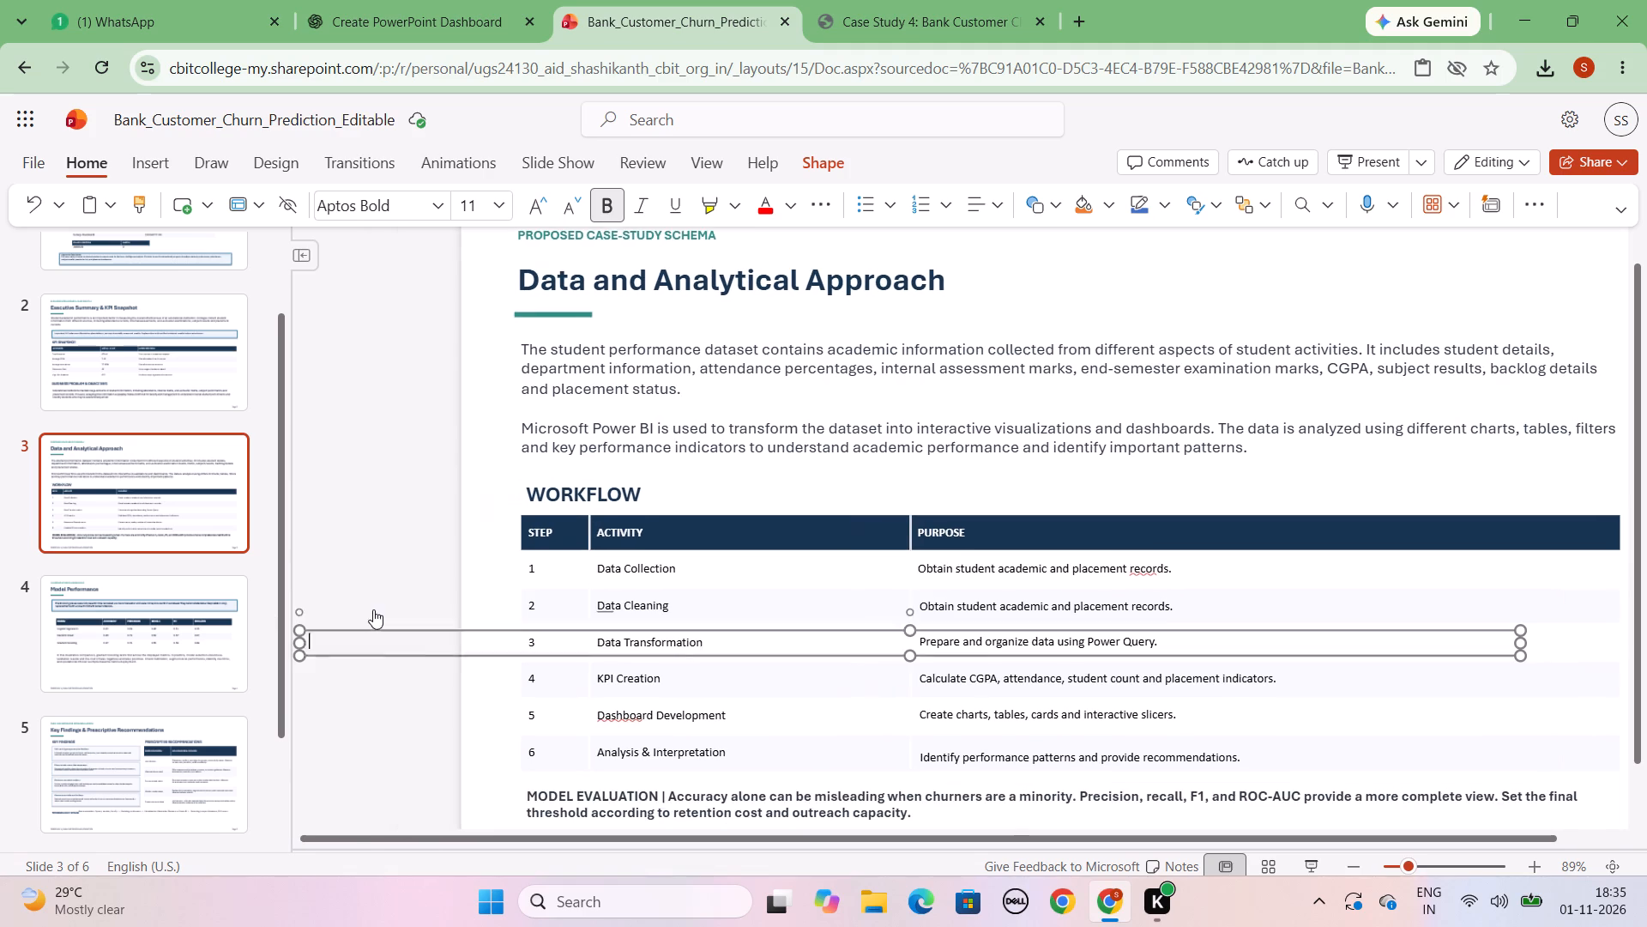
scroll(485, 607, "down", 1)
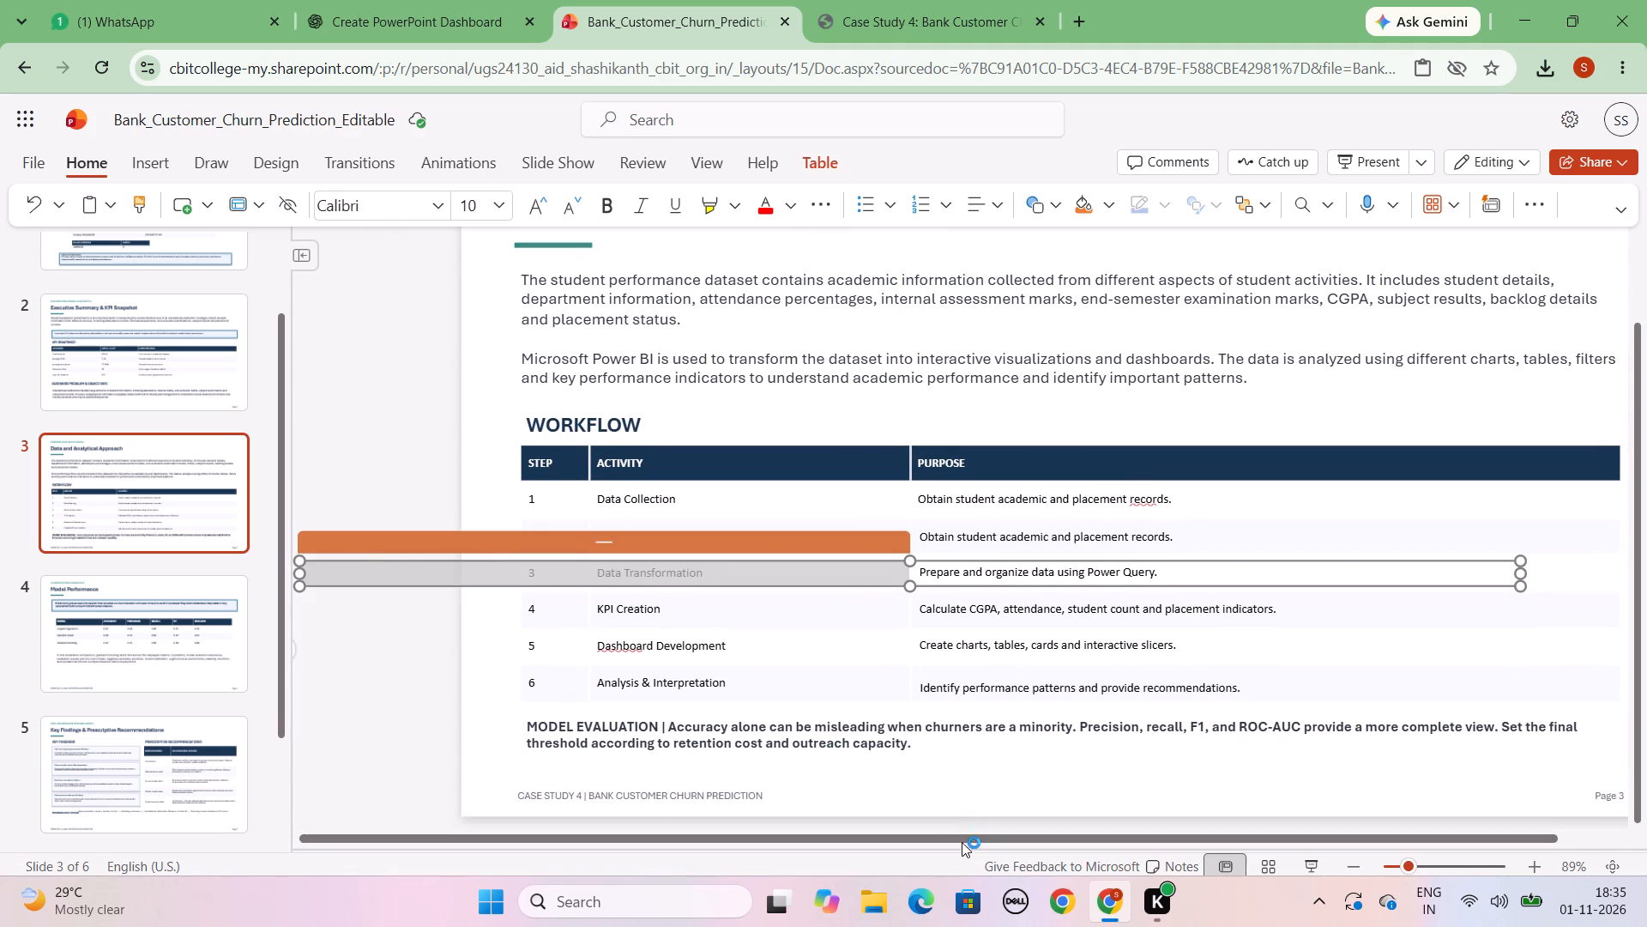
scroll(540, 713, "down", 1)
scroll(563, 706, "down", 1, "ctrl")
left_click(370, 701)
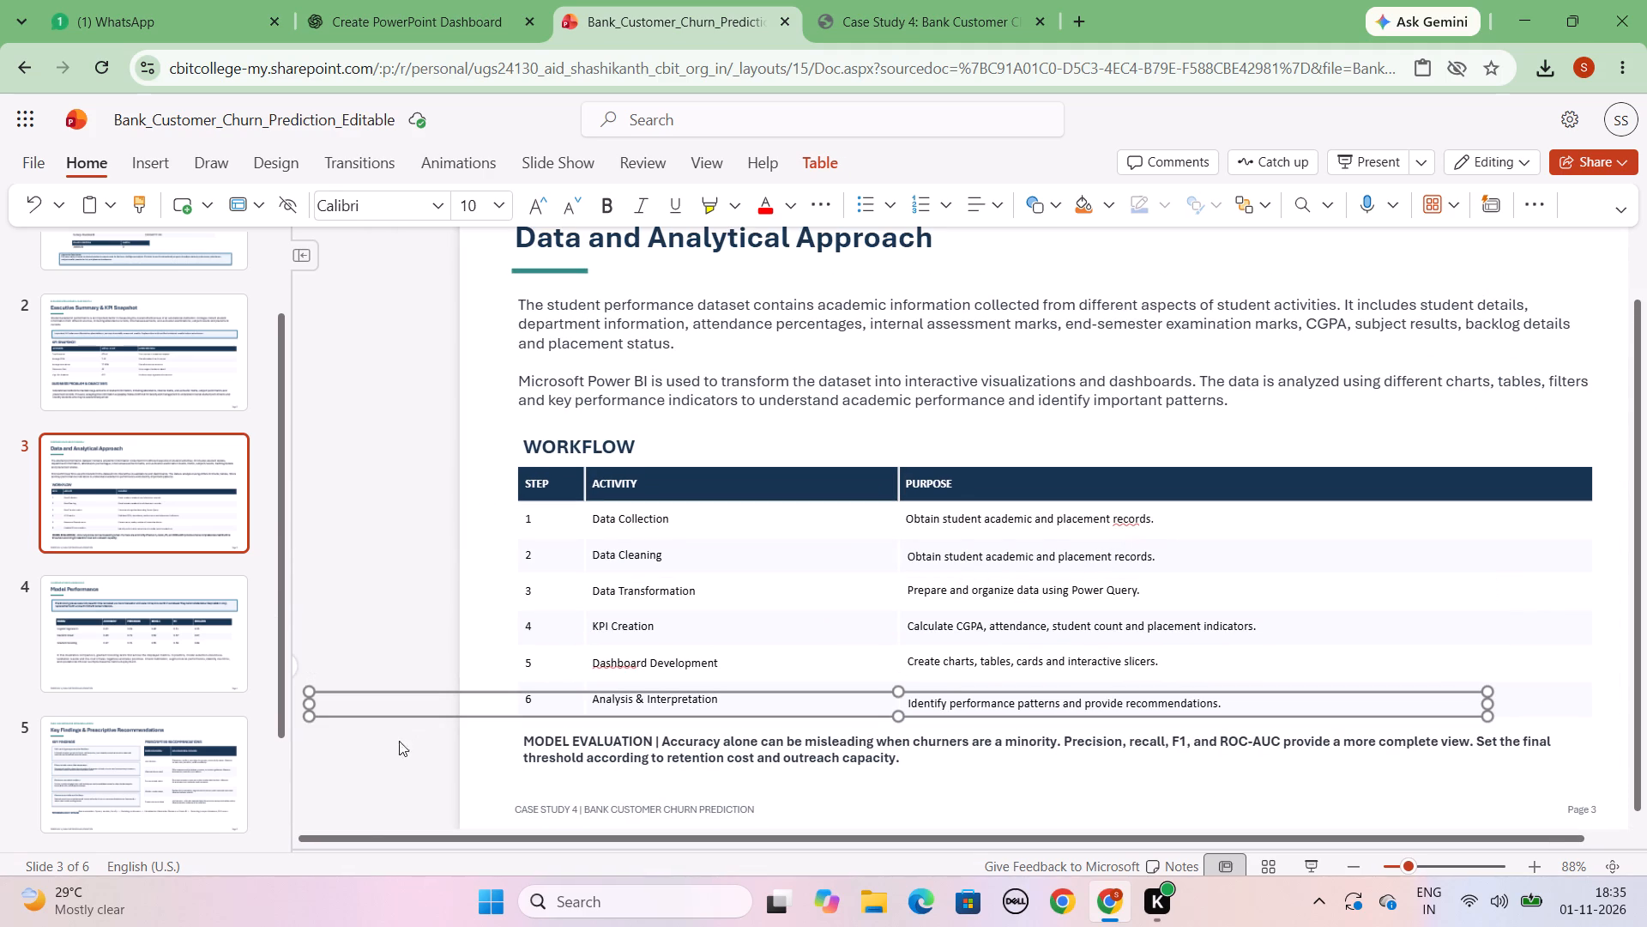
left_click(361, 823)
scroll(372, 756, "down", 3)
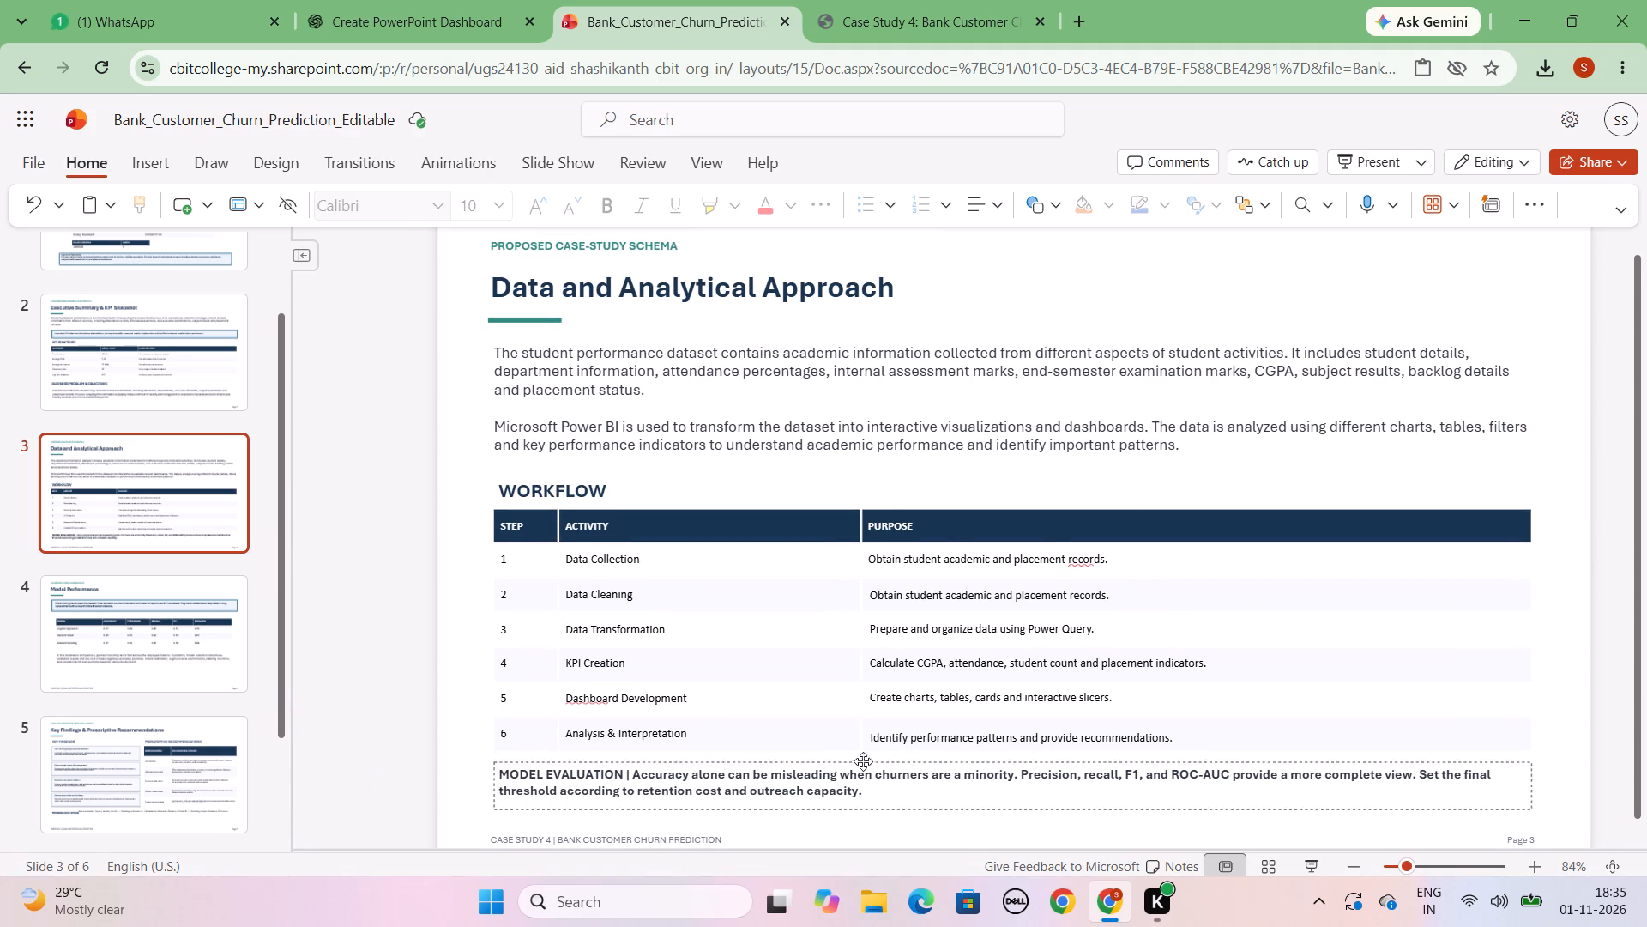
Replace the text after "MODEL EVALUATION |" on slide 3 with the copied Dashboard Analysis paragraph, and deselect the box.
scroll(833, 755, "down", 2)
left_click(916, 765)
left_click_drag(907, 768, 665, 755)
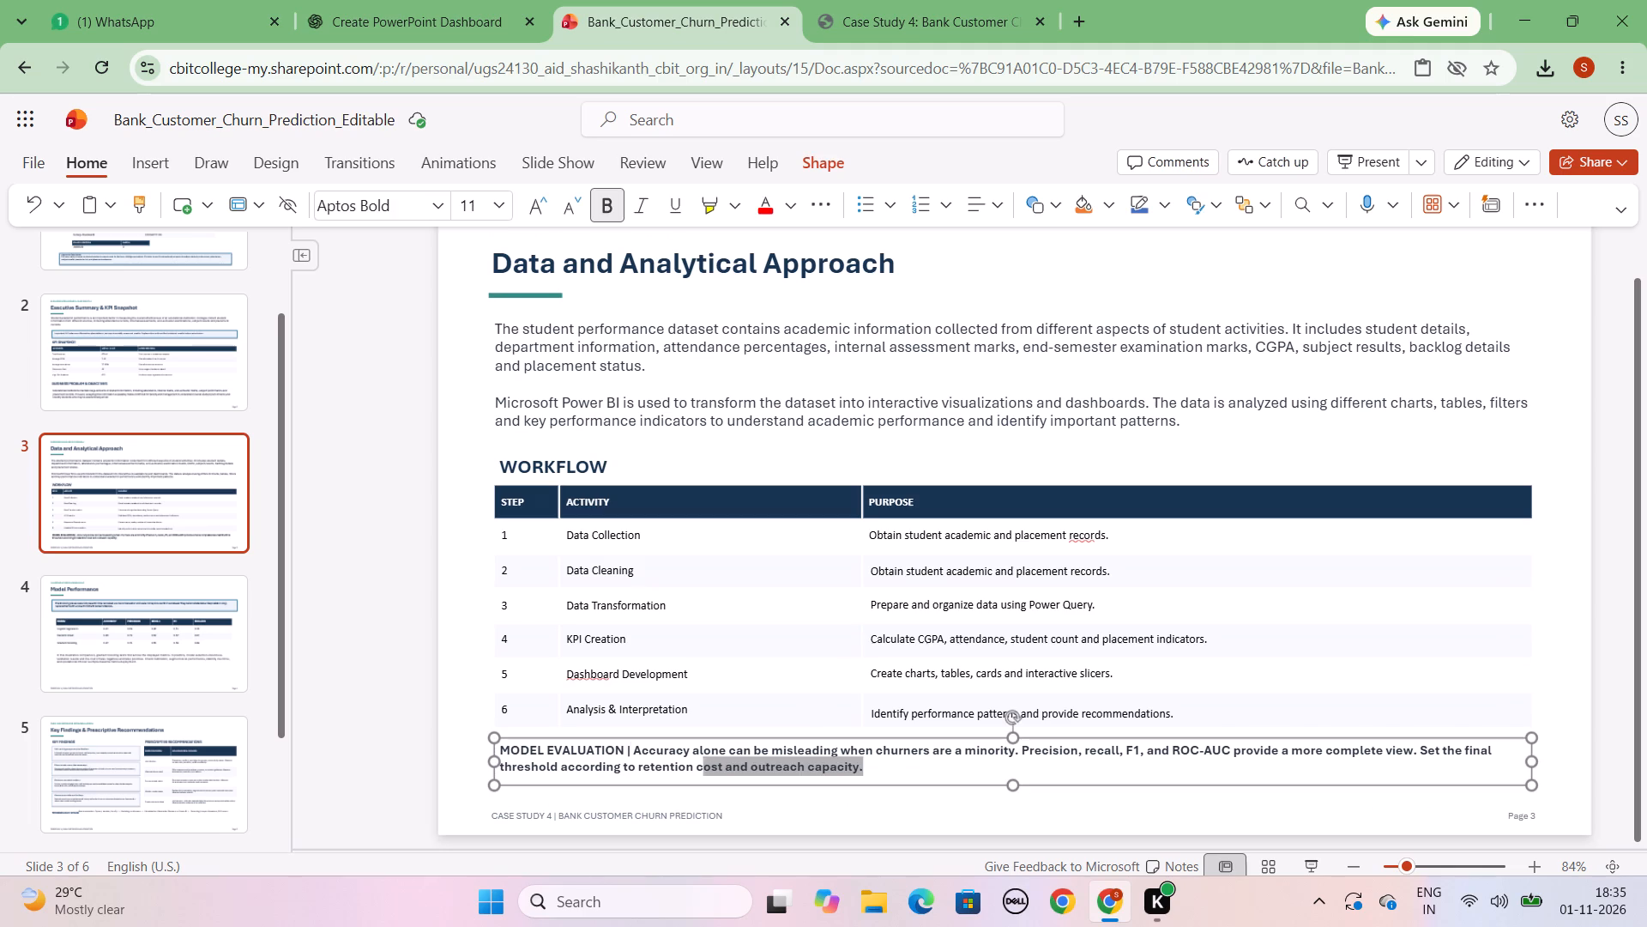
left_click_drag(665, 755, 632, 746)
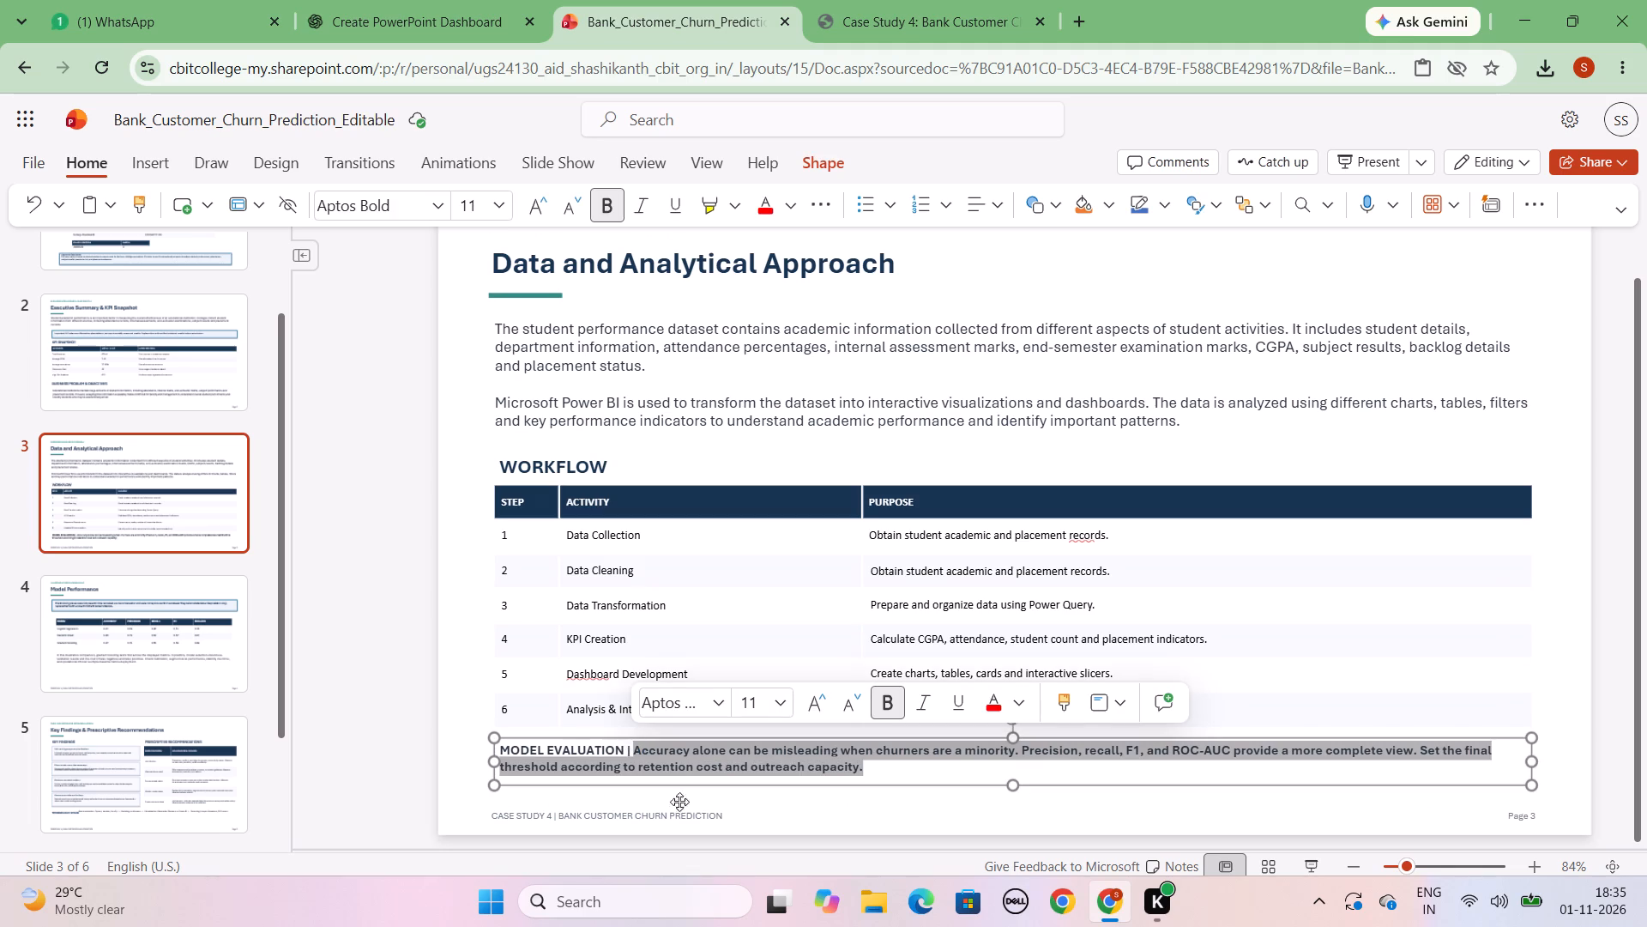
key("ctrl+v")
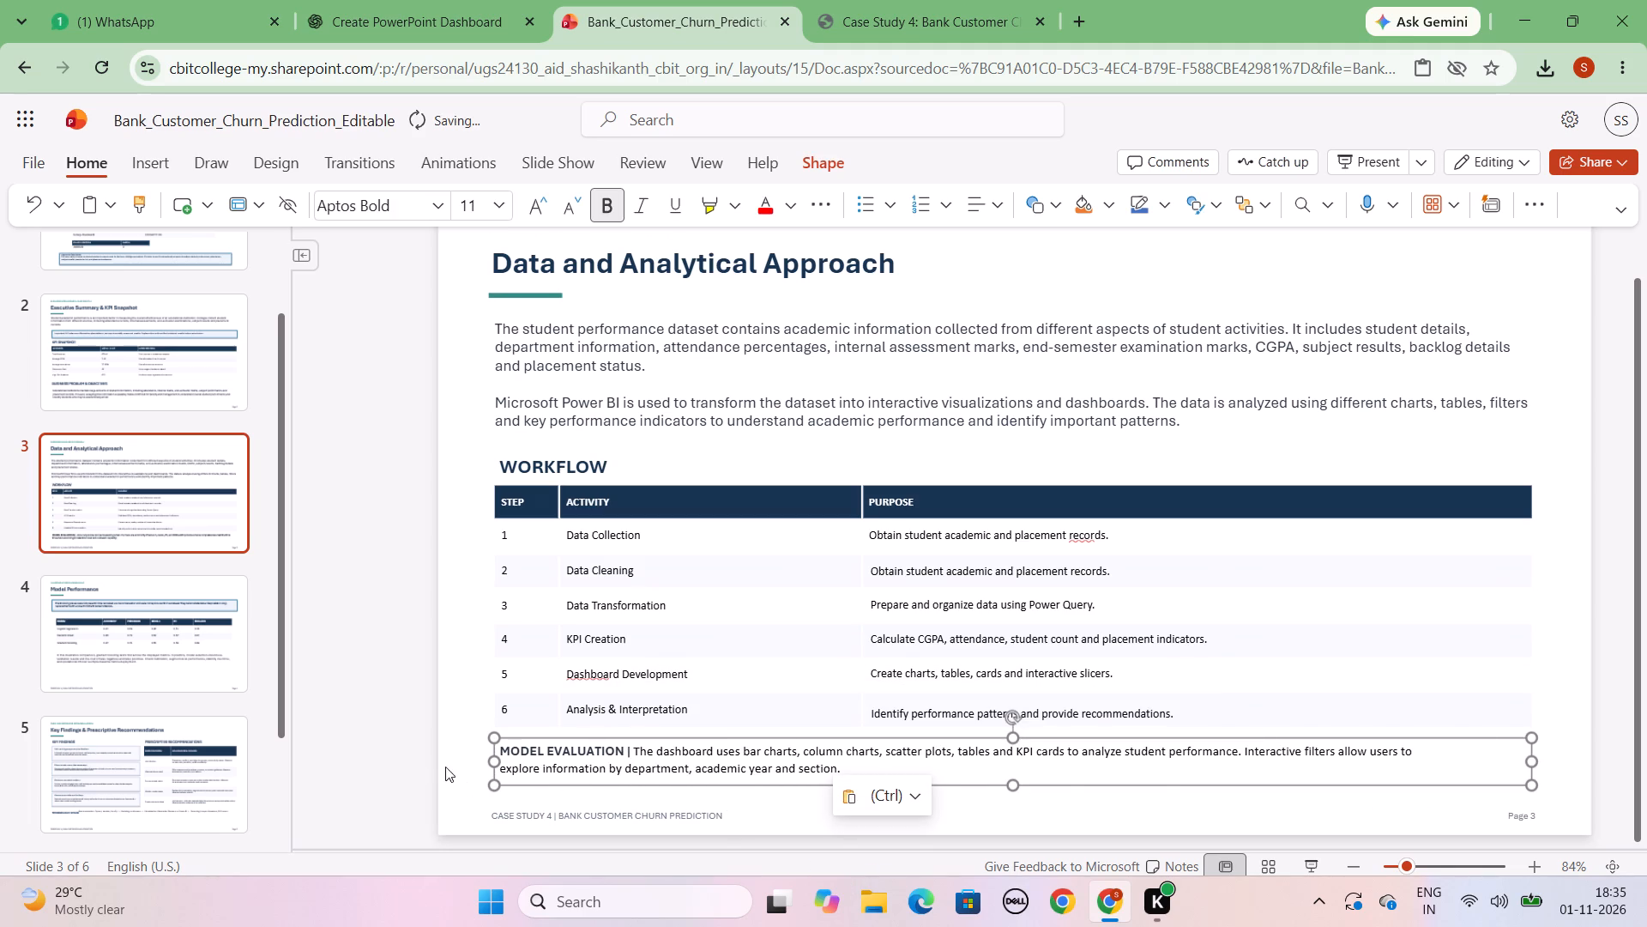
left_click(401, 780)
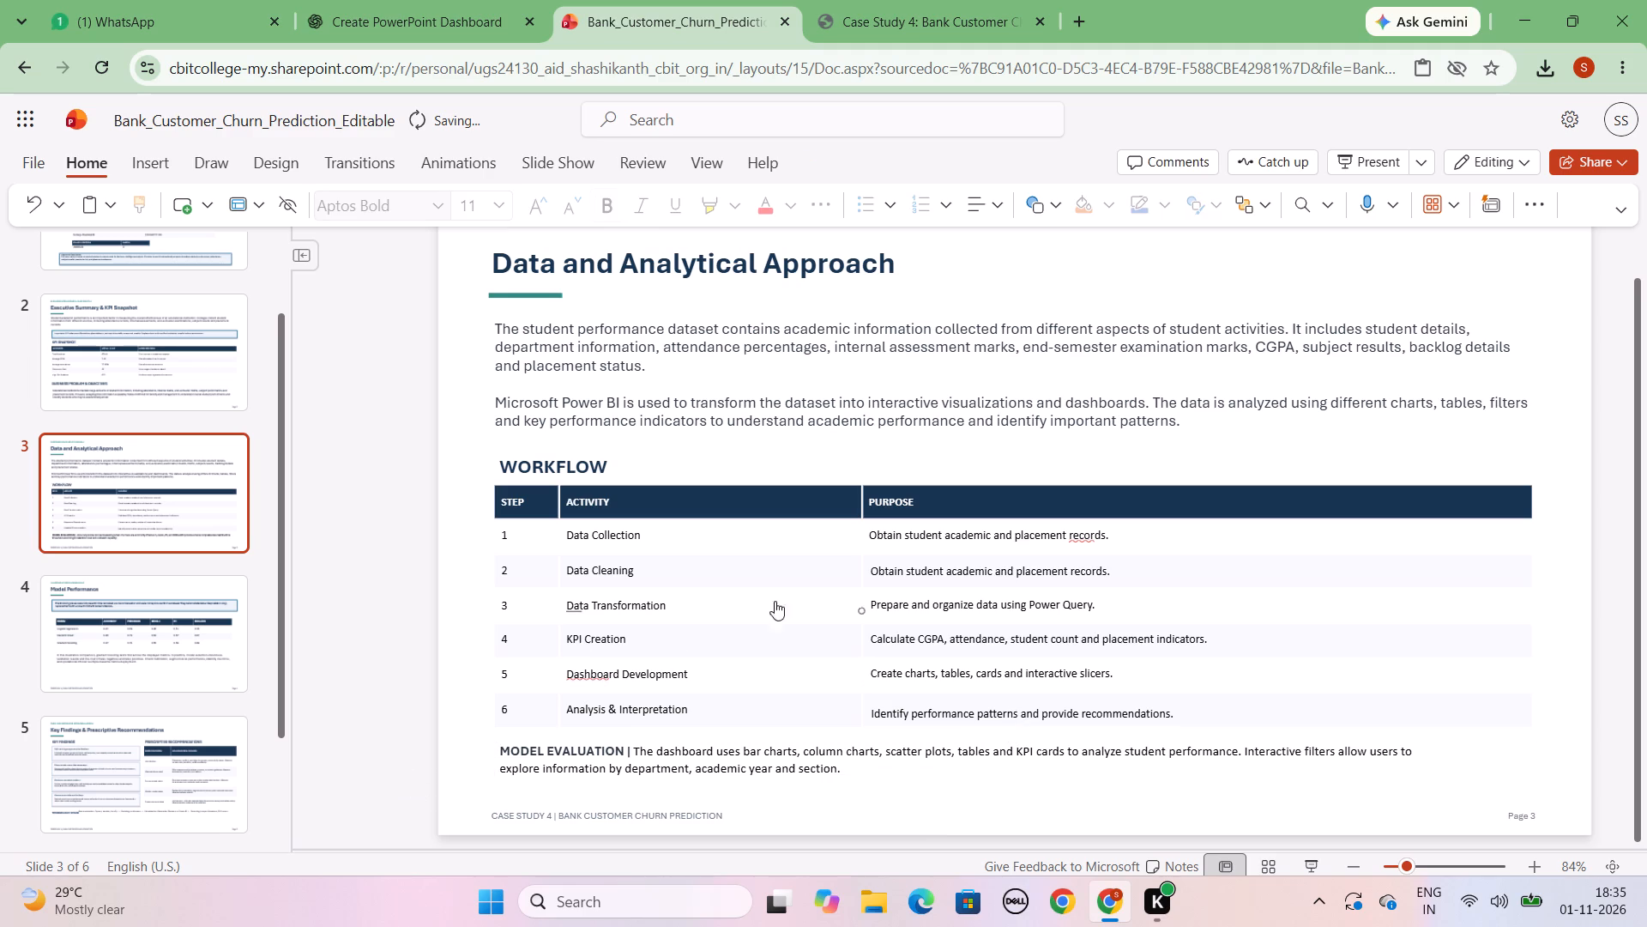
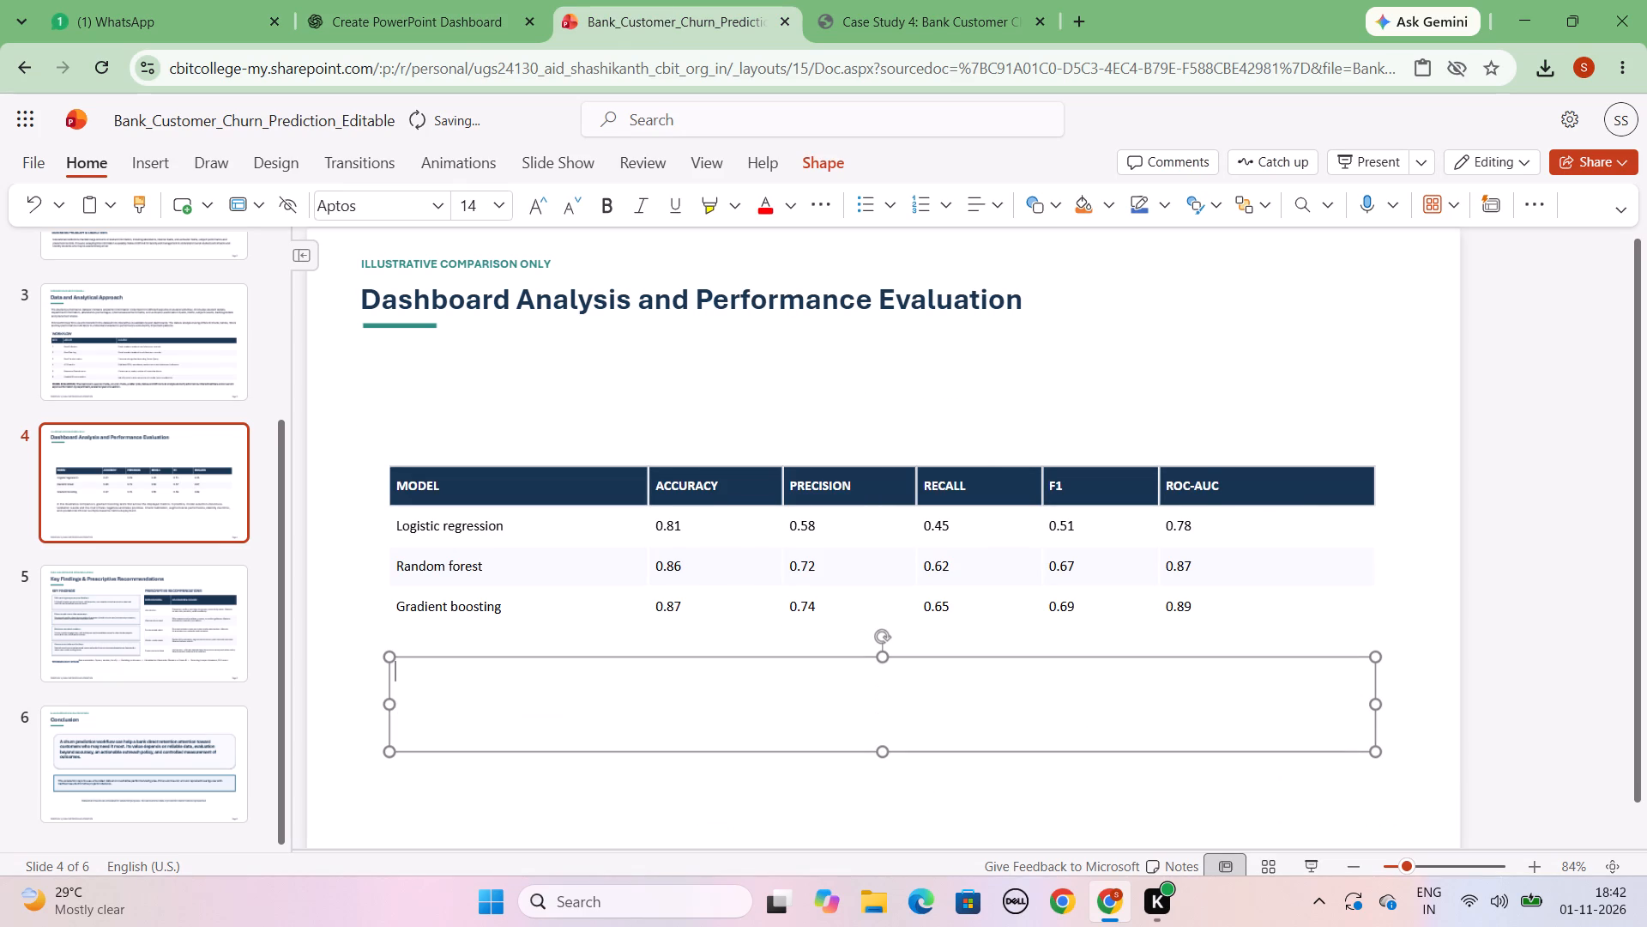
Delete the entire model metrics table from slide 4.
left_click(707, 614)
right_click(707, 613)
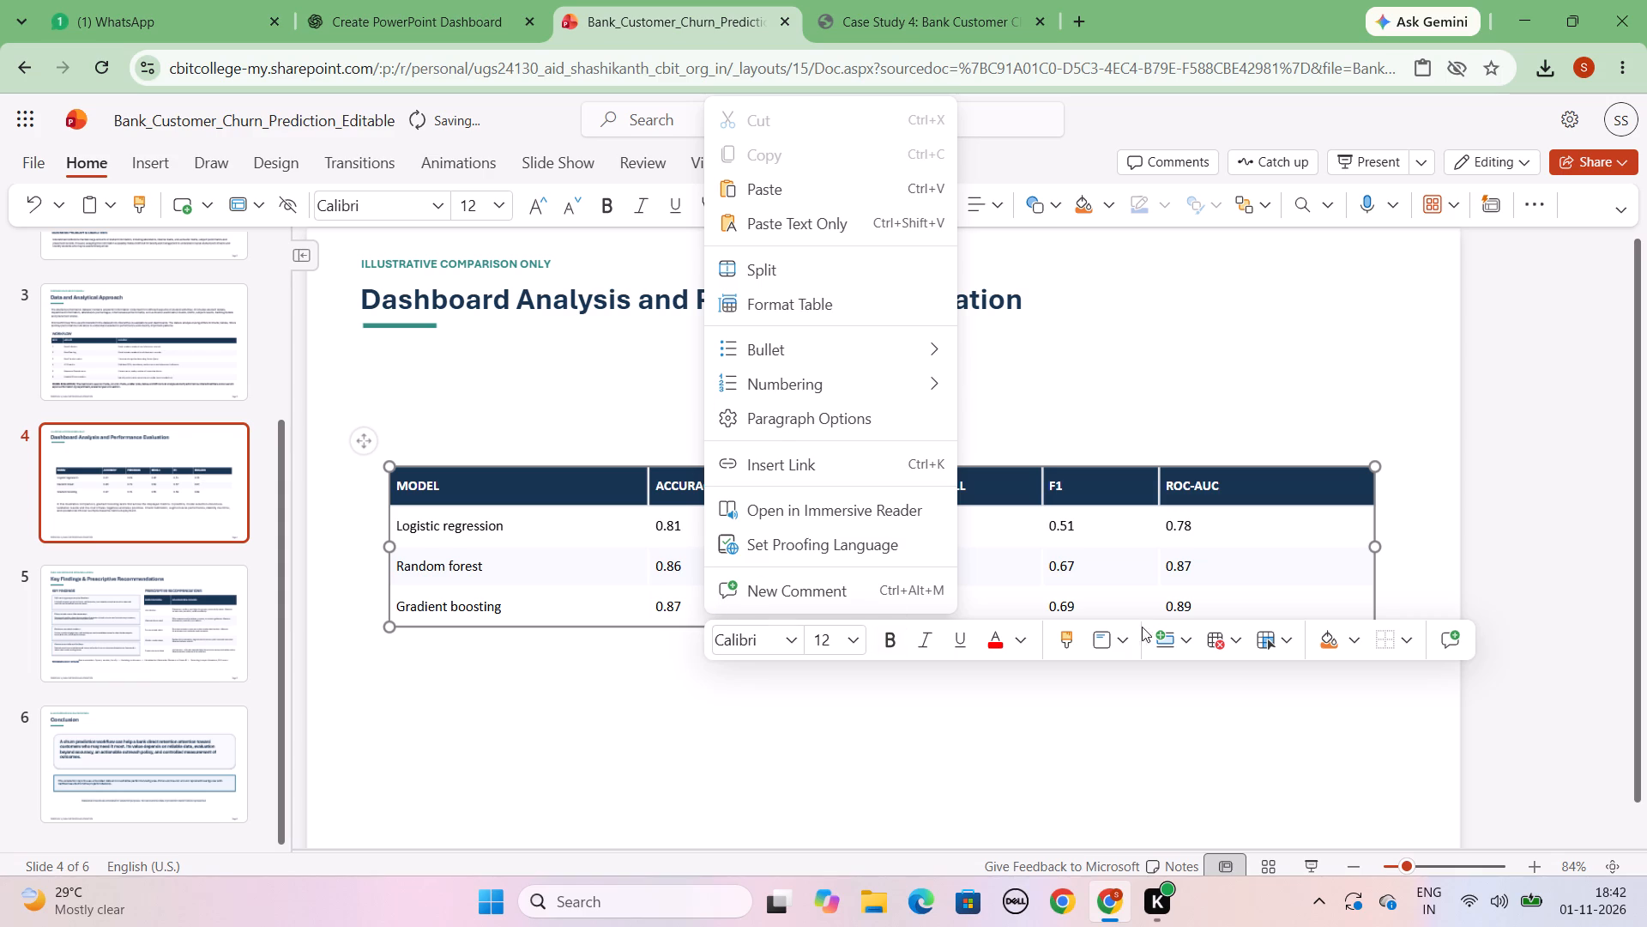
left_click(1217, 642)
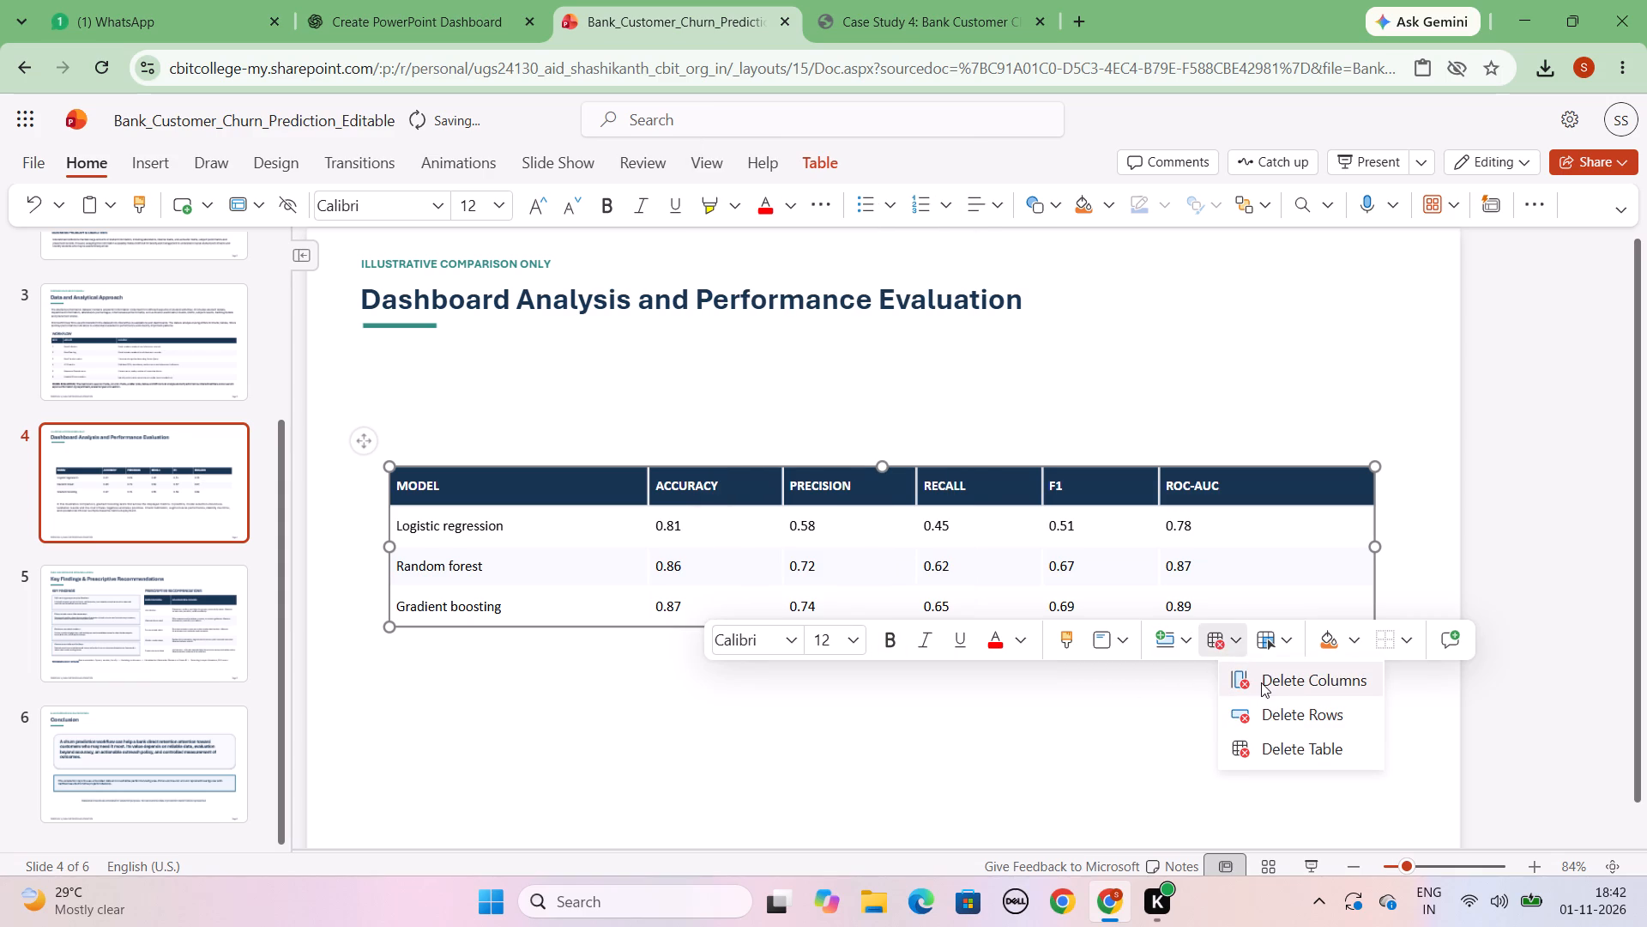
left_click(1272, 755)
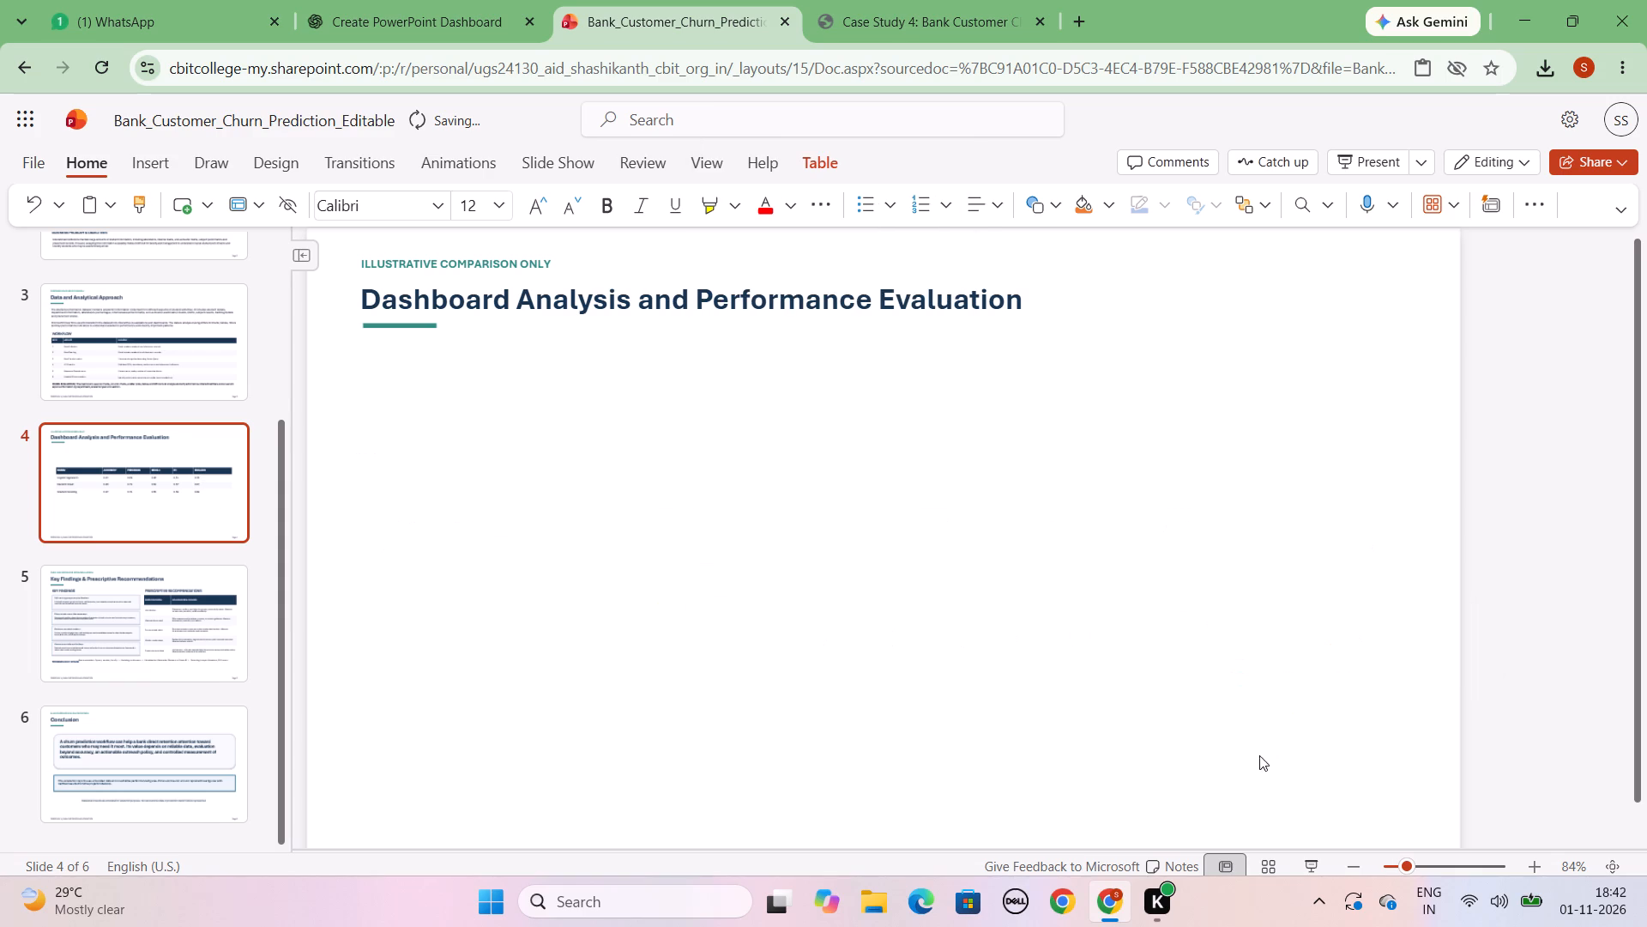
Replace all of slide 4's title text with the copied ChatGPT Page 4 content.
left_click(497, 306)
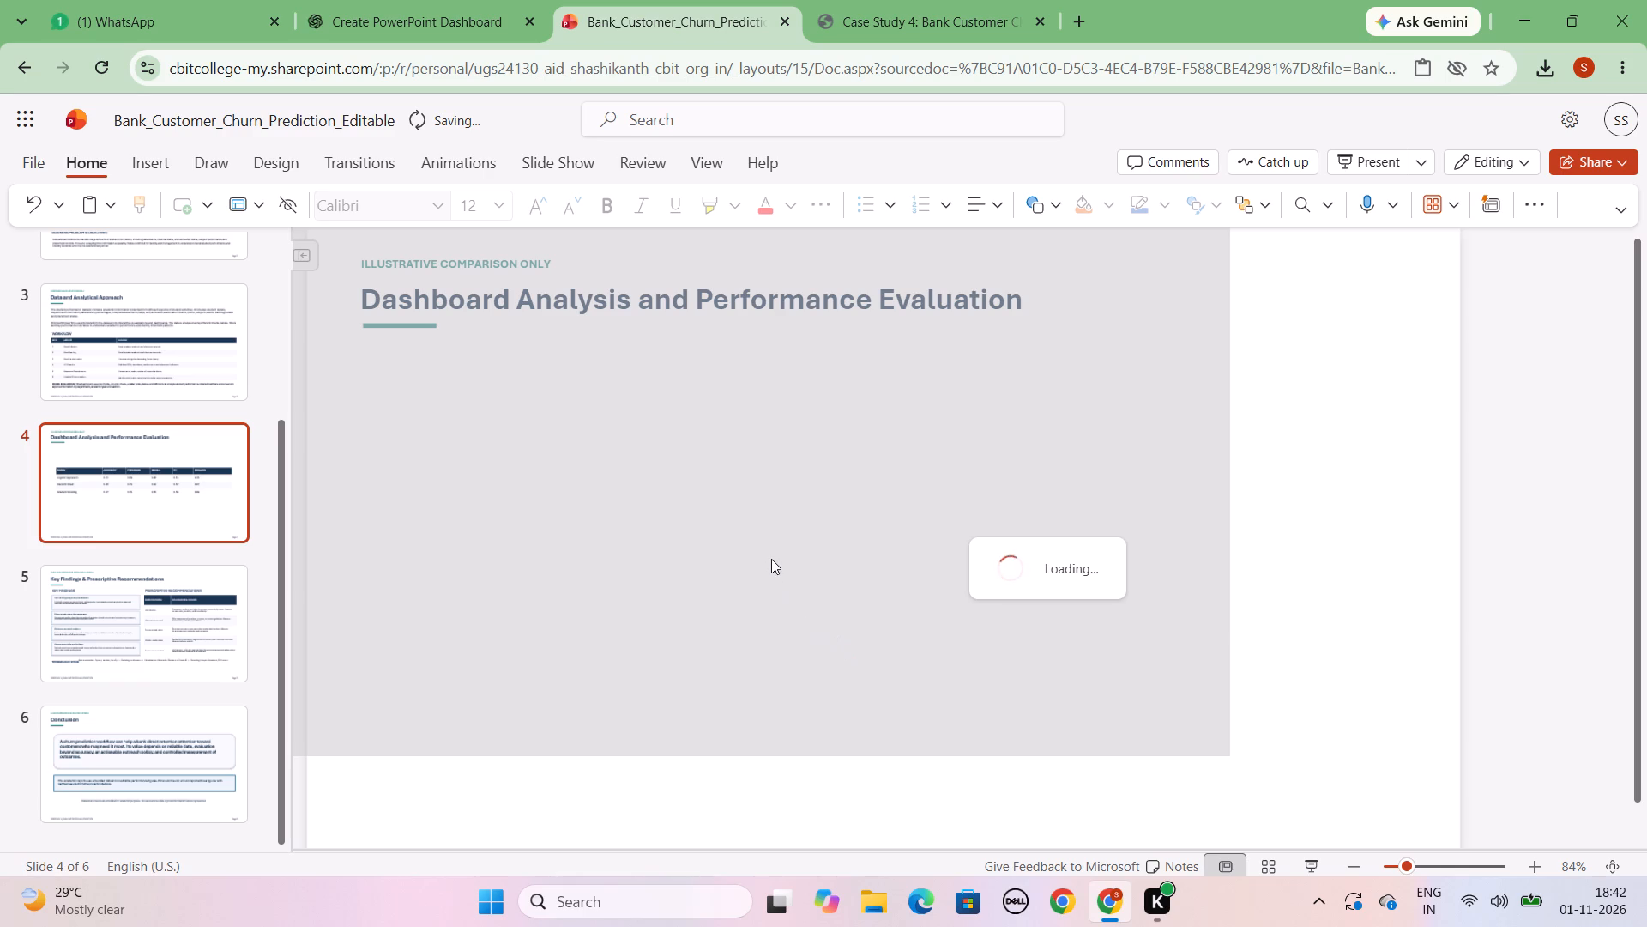
left_click(681, 290)
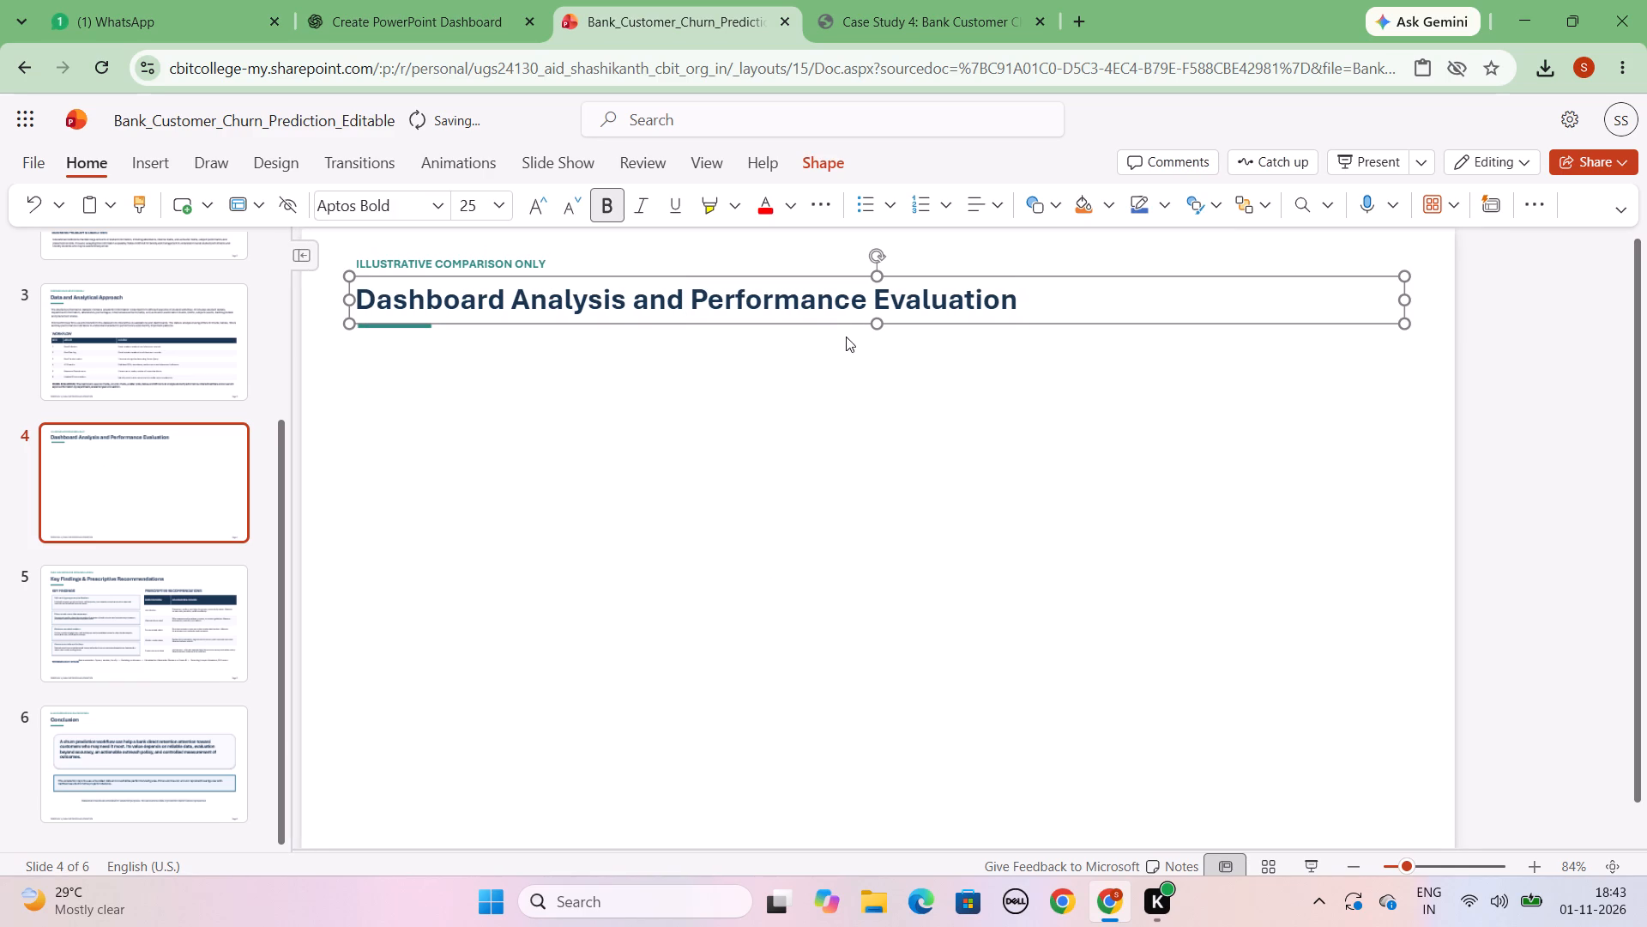
key("ctrl+a")
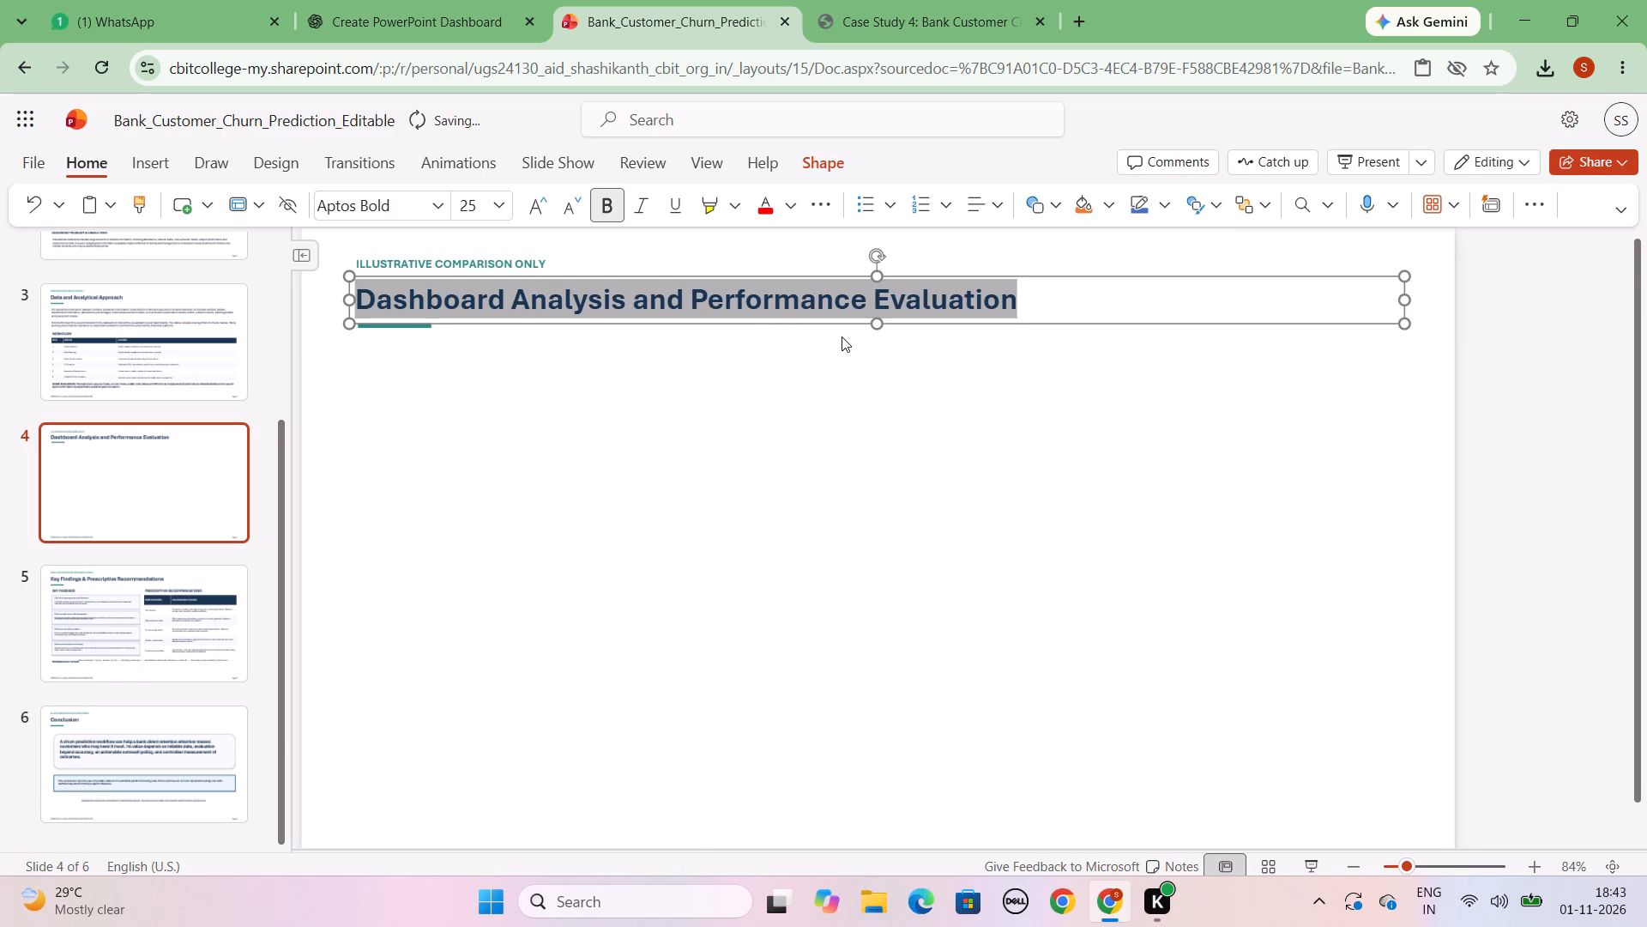
key("ctrl+v")
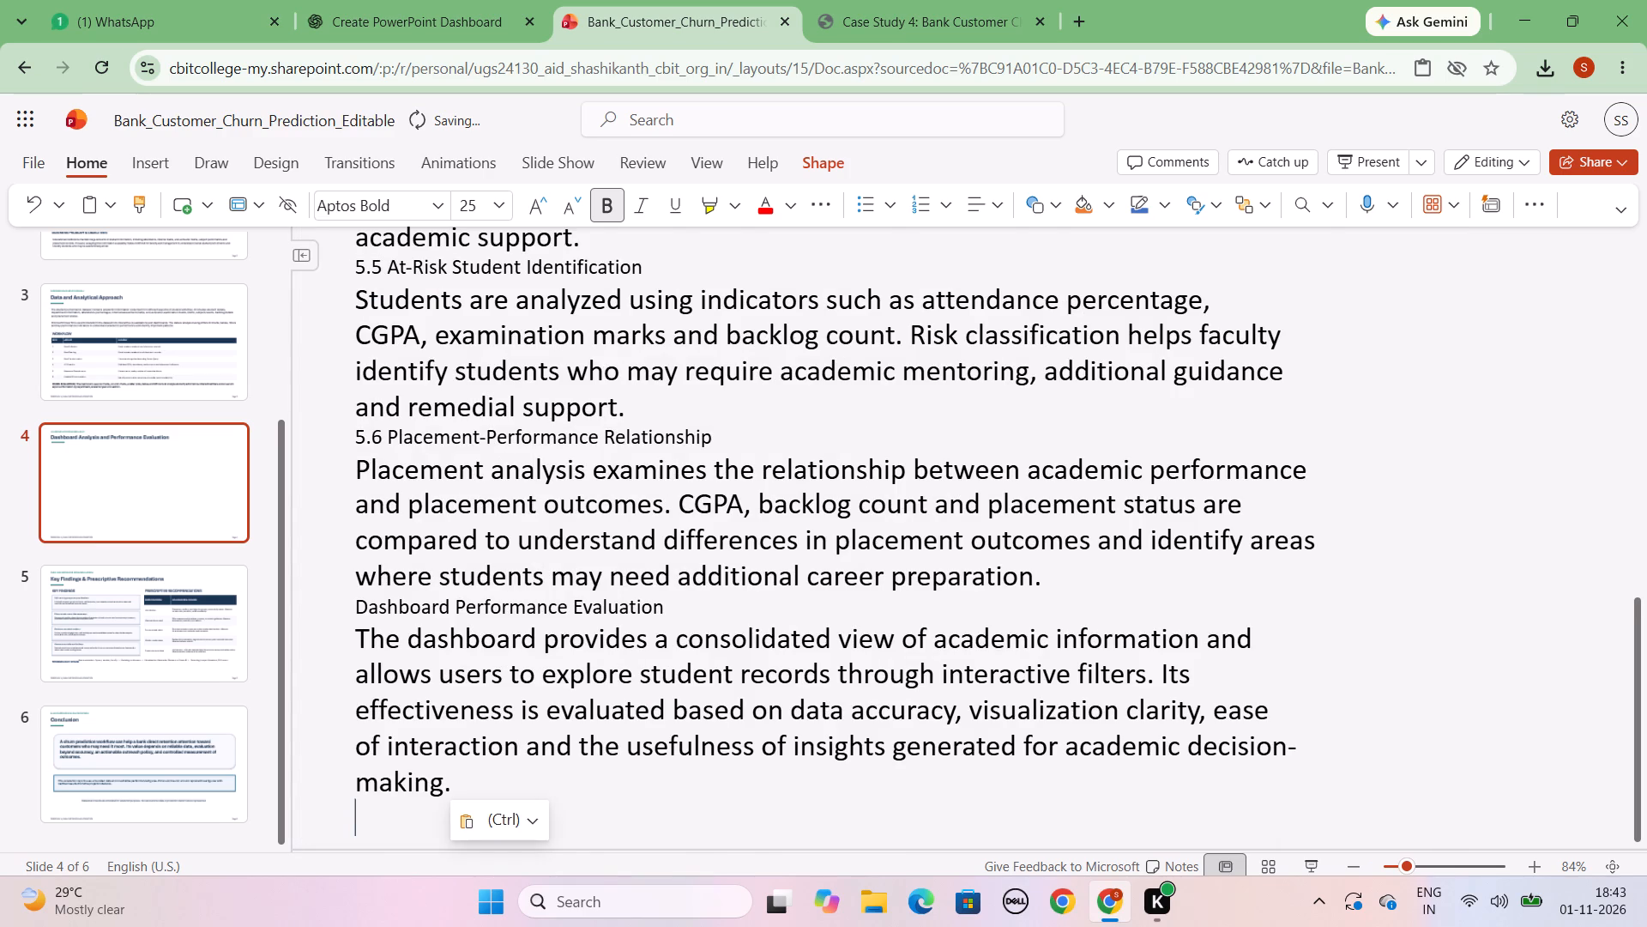
Examine how the pasted text fits slide 4, from section 5 through Dashboard Performance Evaluation.
scroll(829, 367, "down", 4, "ctrl")
scroll(586, 502, "down", 3, "ctrl")
scroll(612, 672, "down", 3, "ctrl")
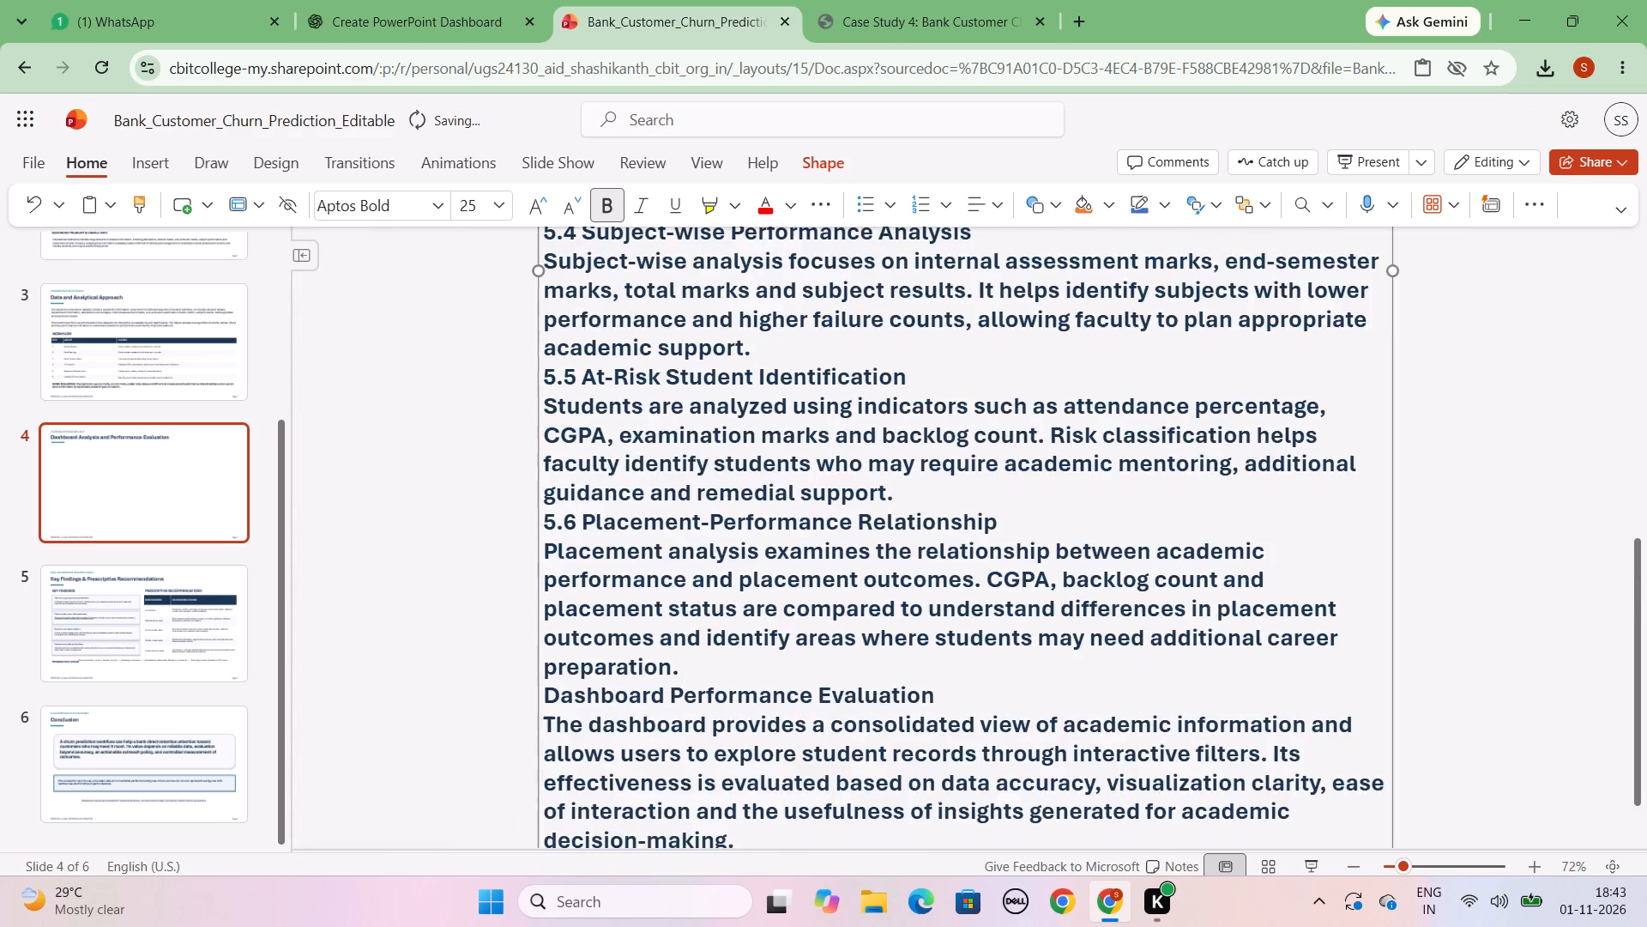
left_click(417, 653)
scroll(470, 653, "down", 3, "ctrl")
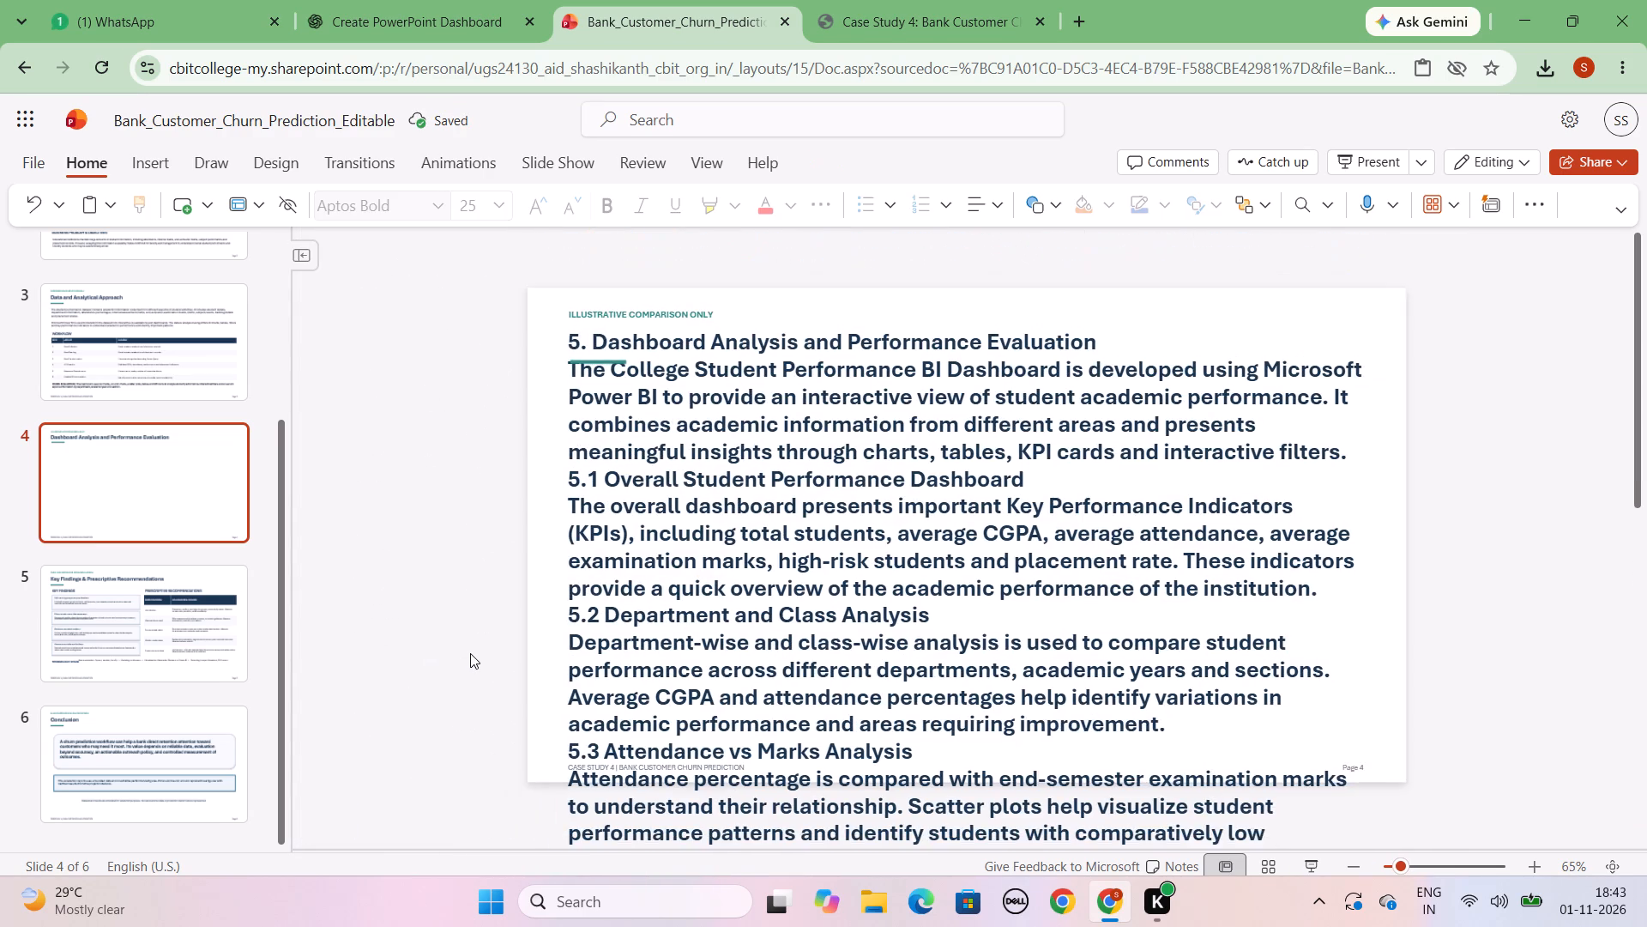
scroll(470, 653, "down", 5, "ctrl")
scroll(435, 631, "down", 8)
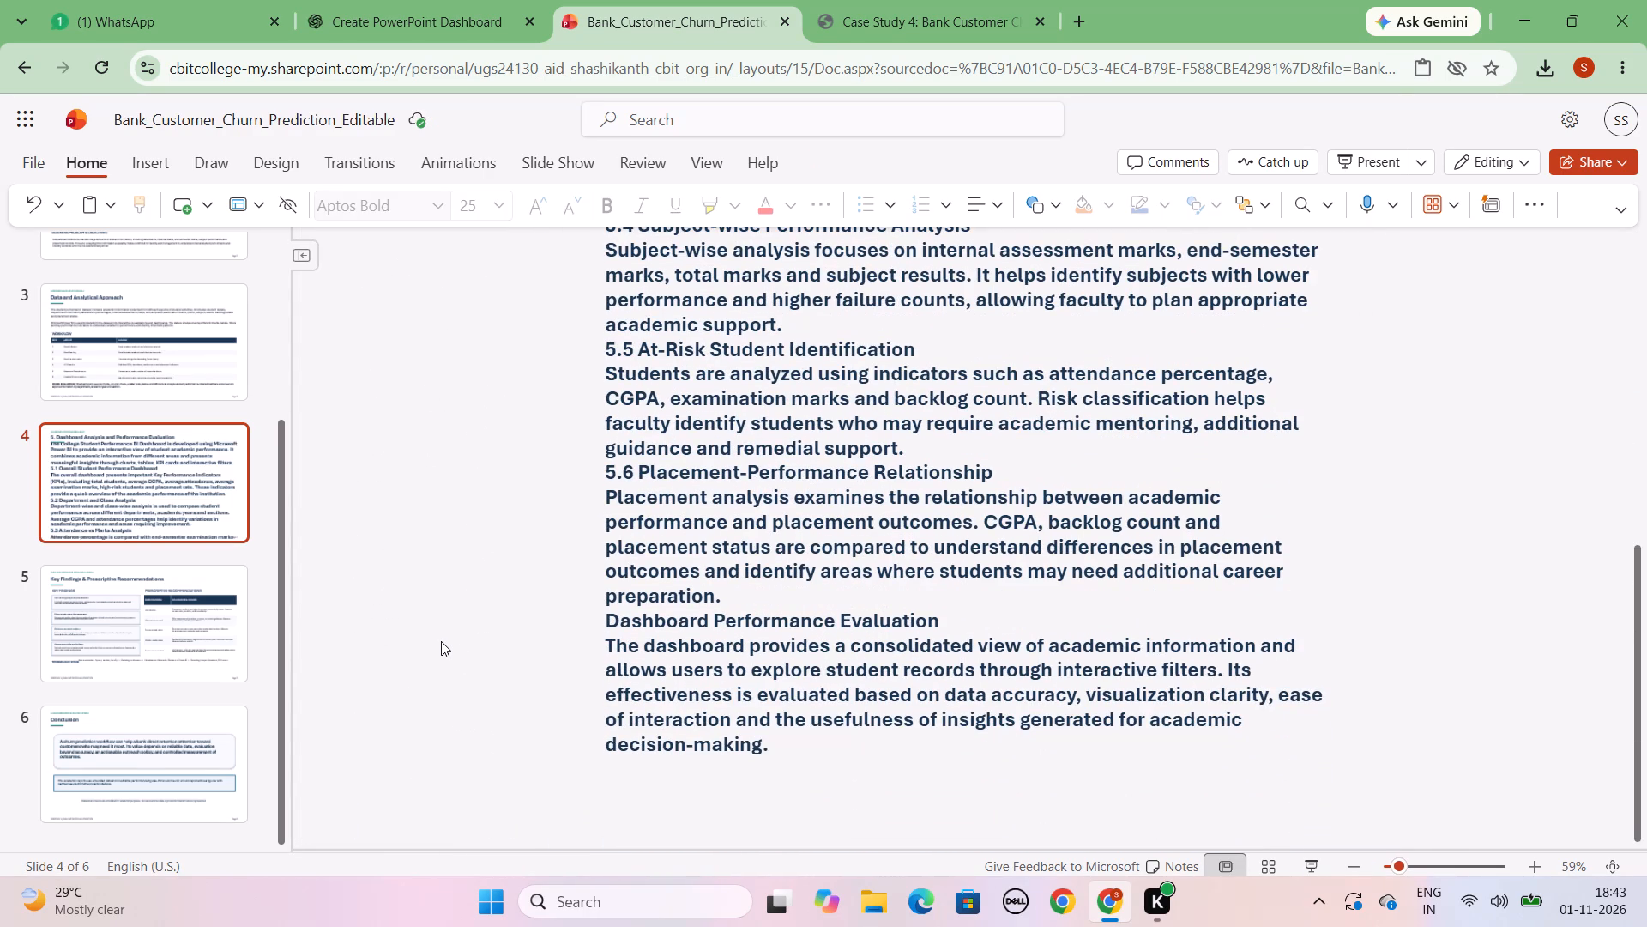
scroll(441, 641, "down", 3)
scroll(438, 645, "down", 9, "ctrl")
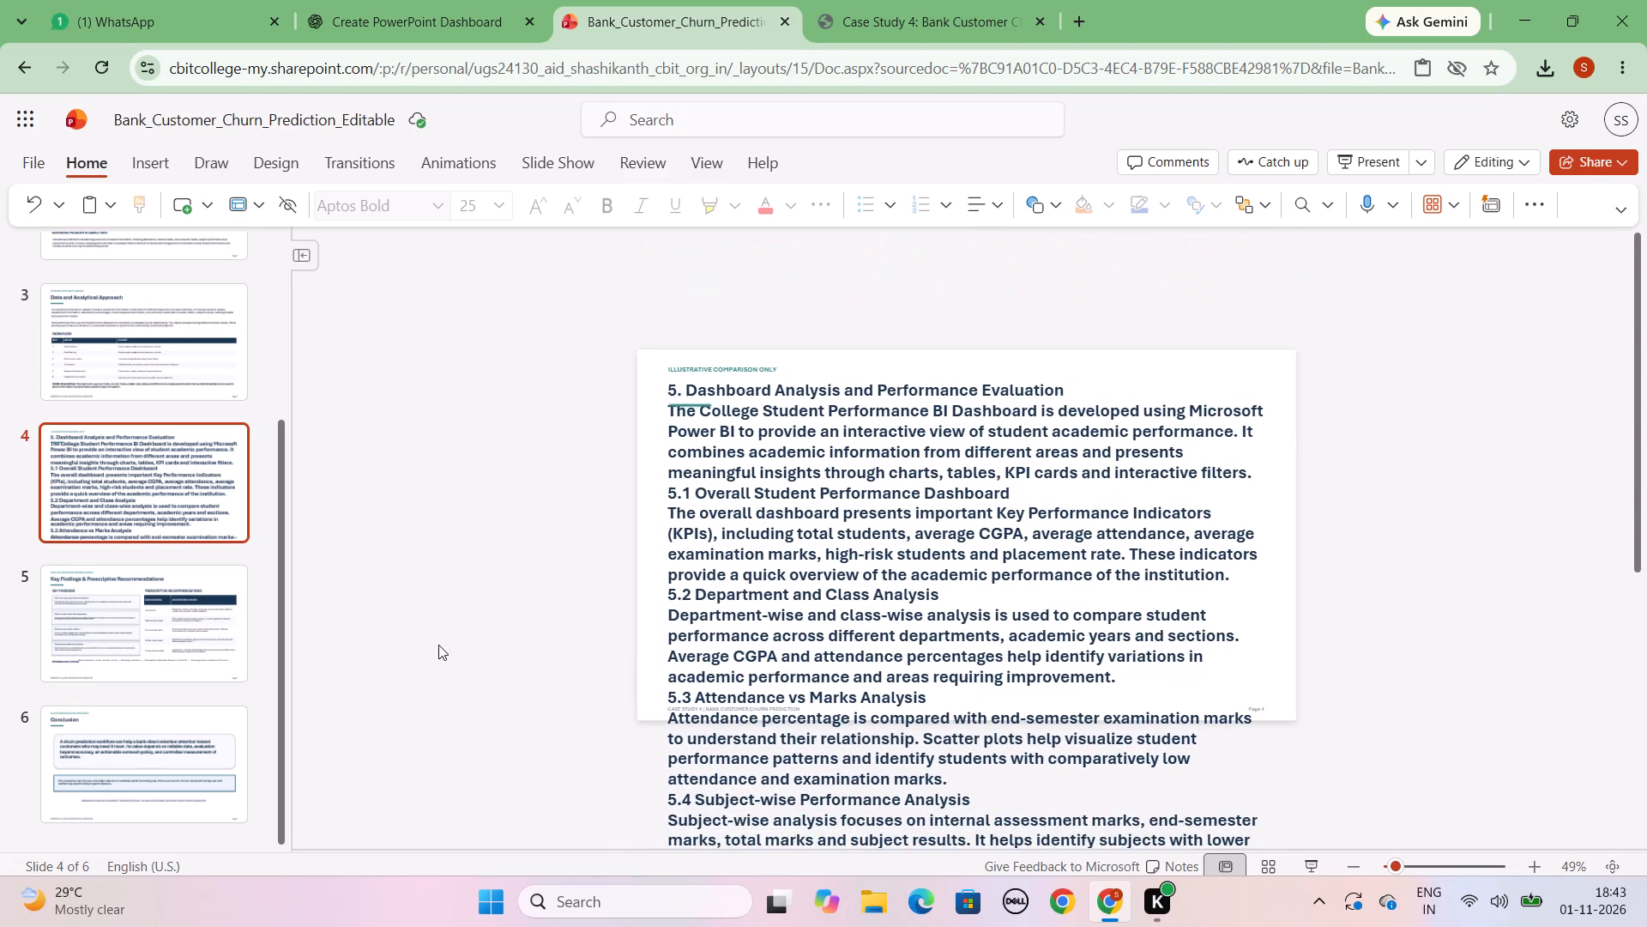
scroll(432, 635, "down", 5)
left_click(1404, 497)
scroll(1288, 682, "up", 2)
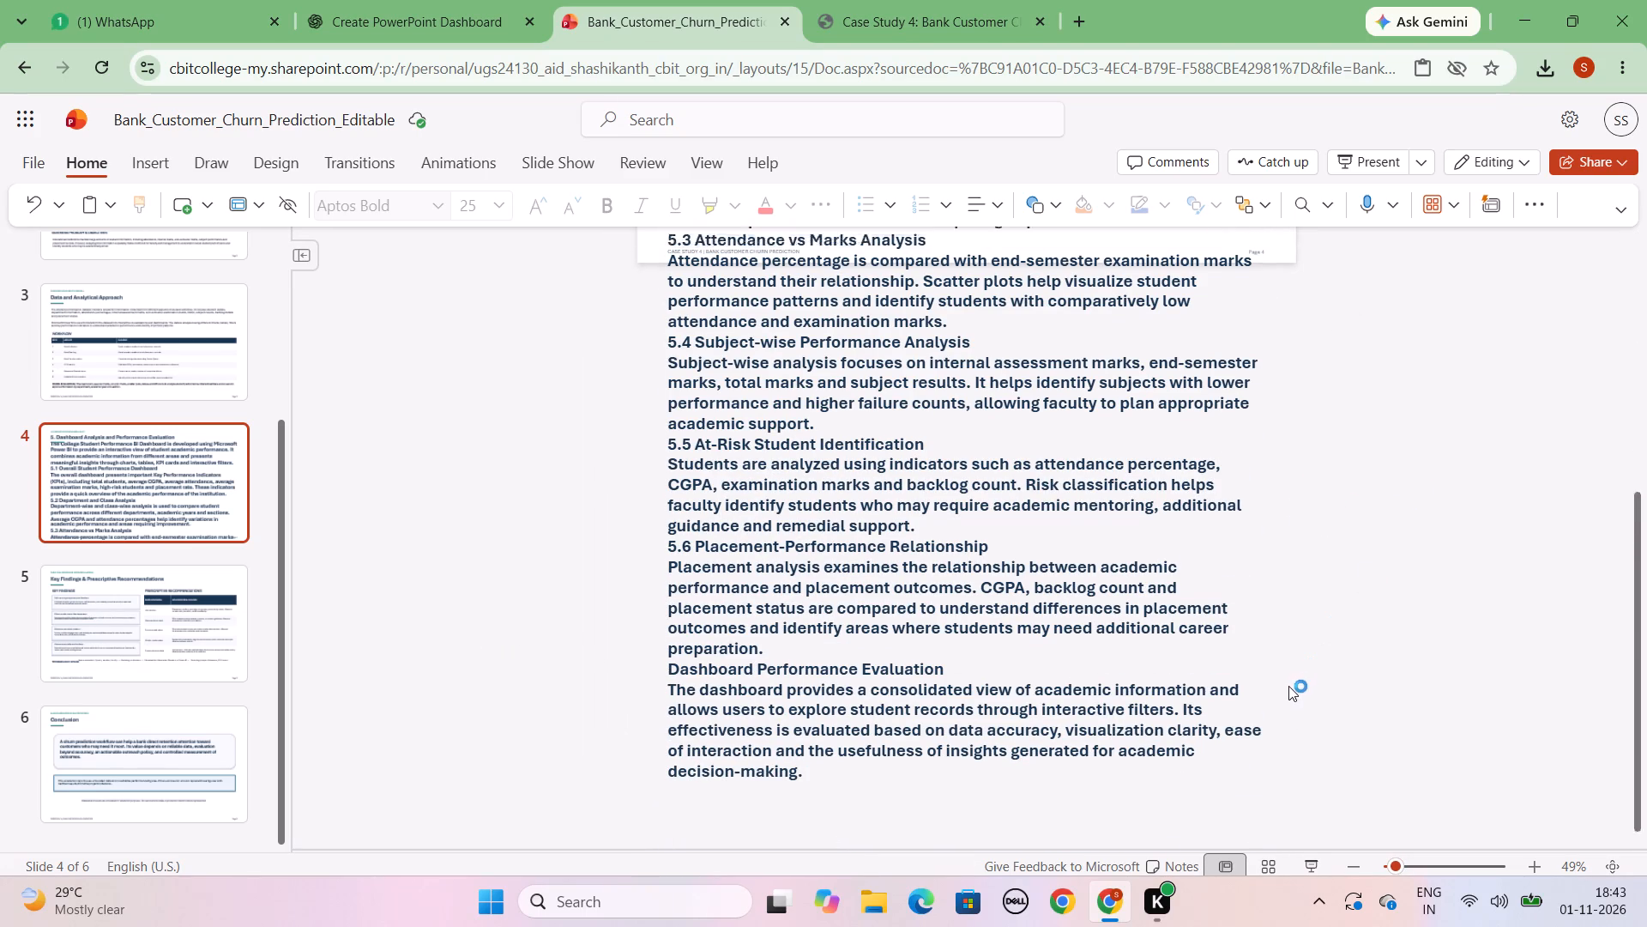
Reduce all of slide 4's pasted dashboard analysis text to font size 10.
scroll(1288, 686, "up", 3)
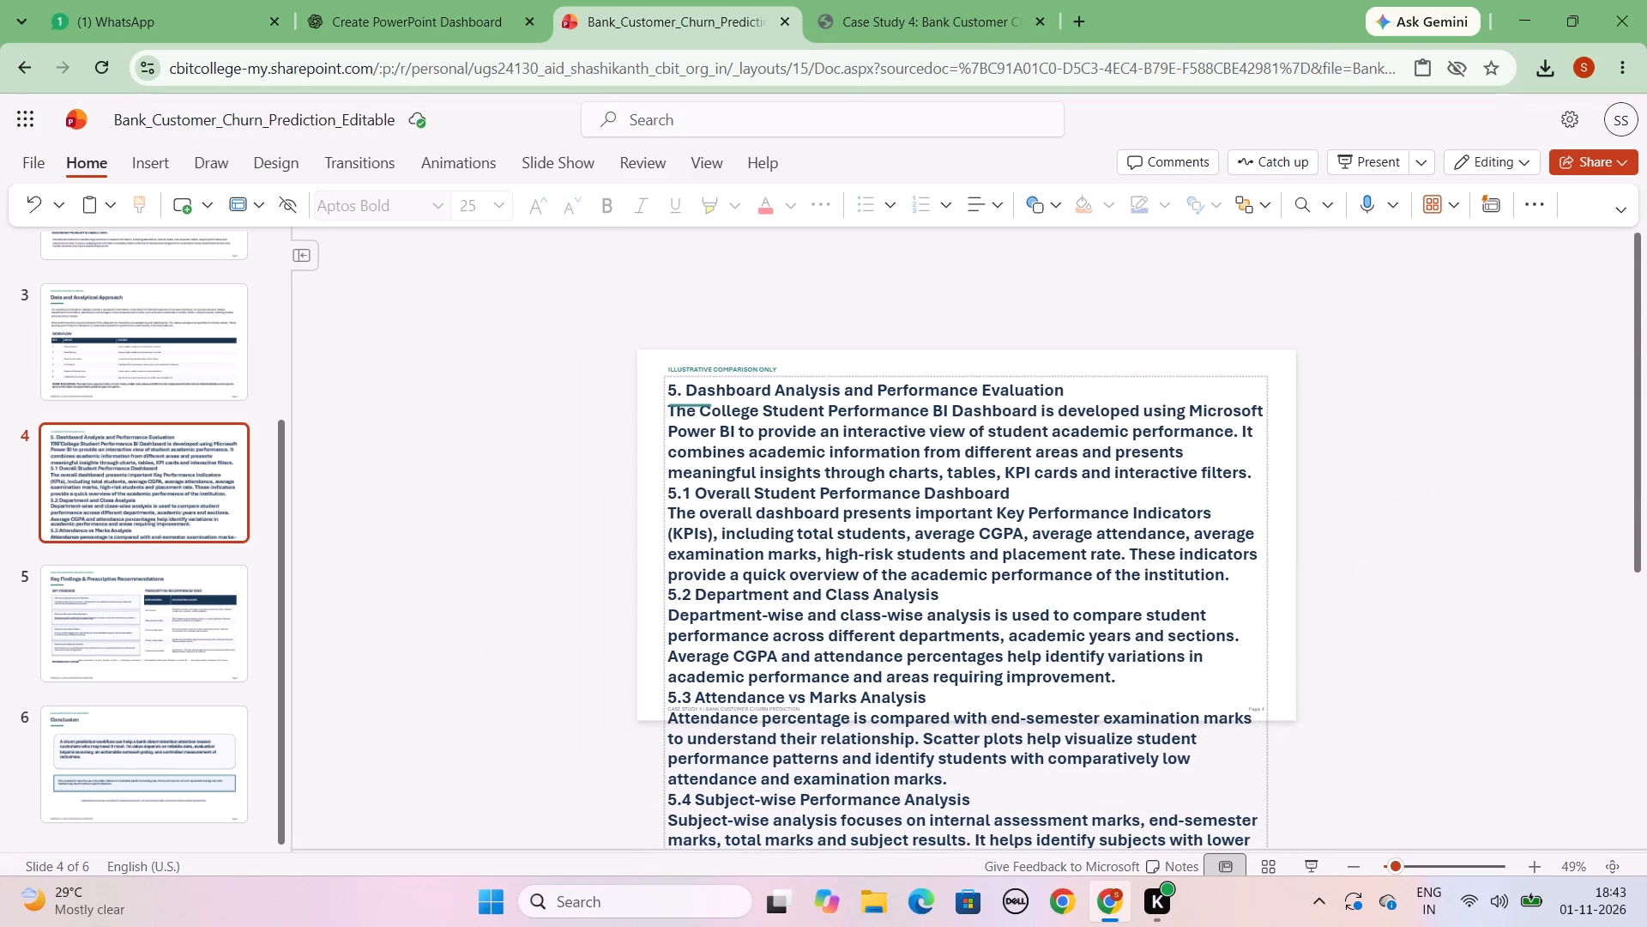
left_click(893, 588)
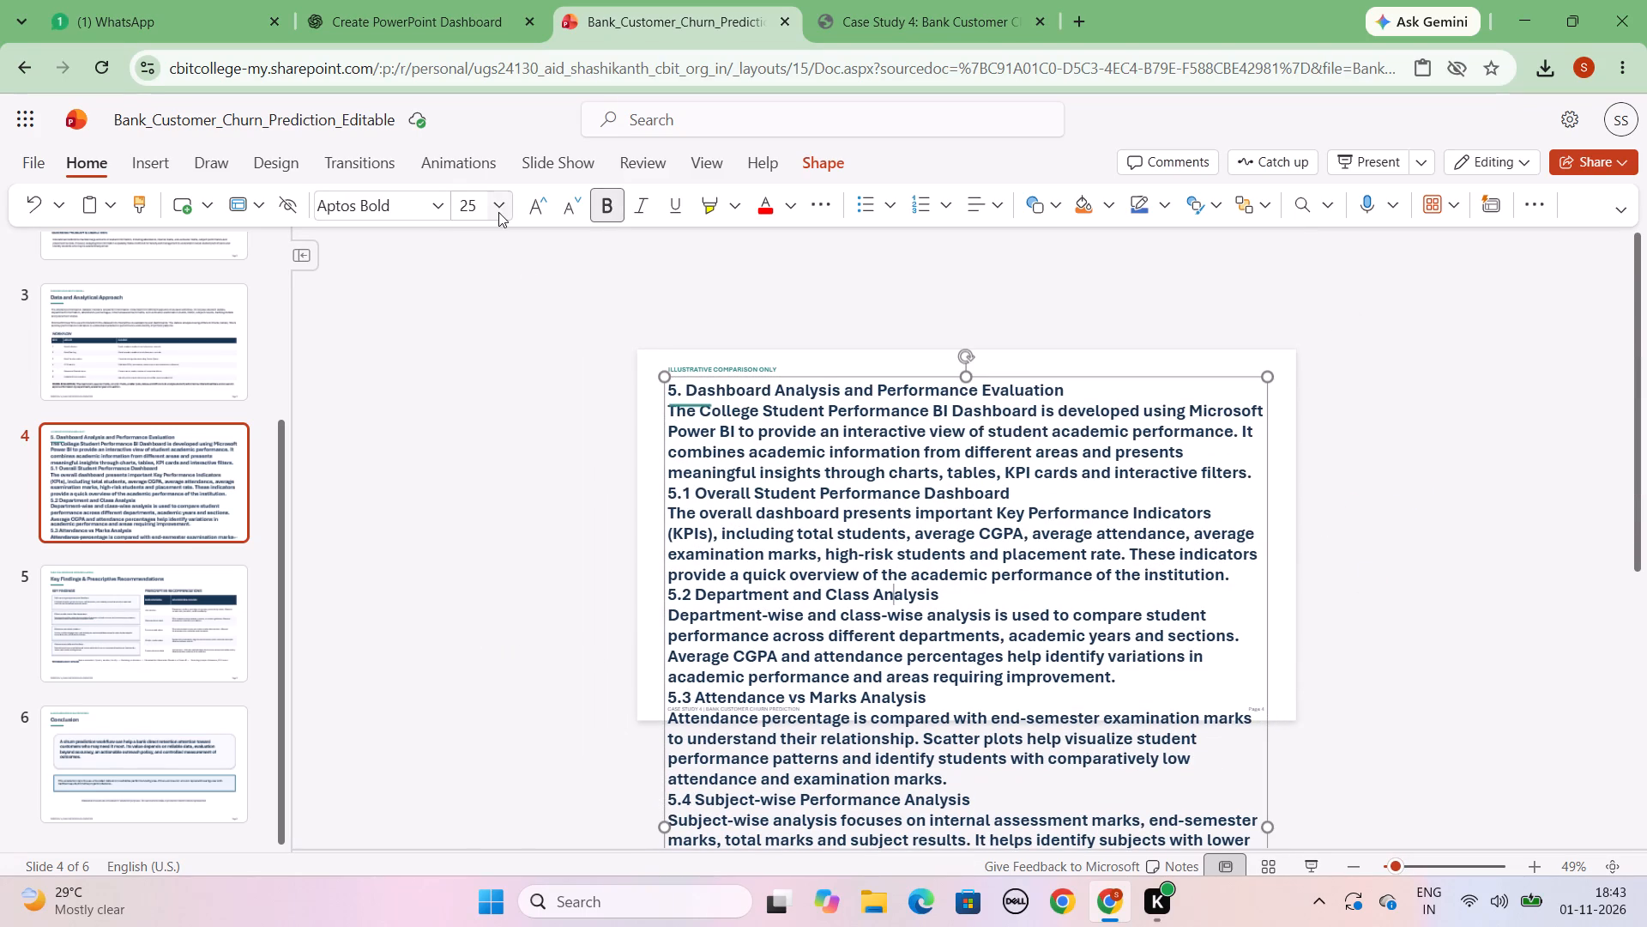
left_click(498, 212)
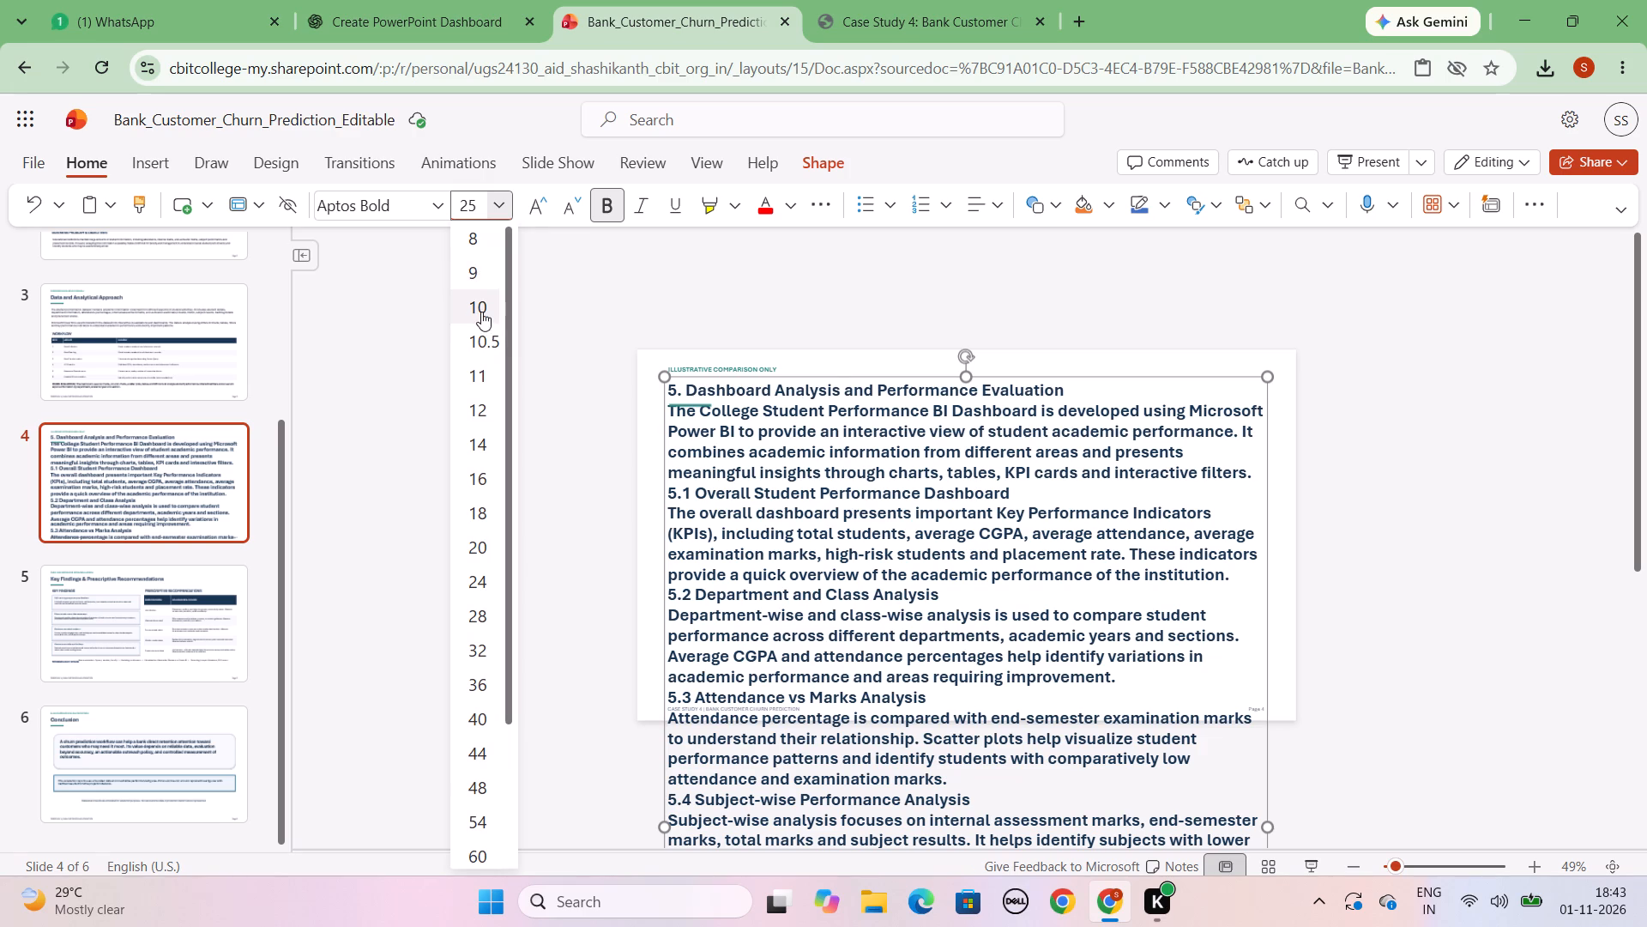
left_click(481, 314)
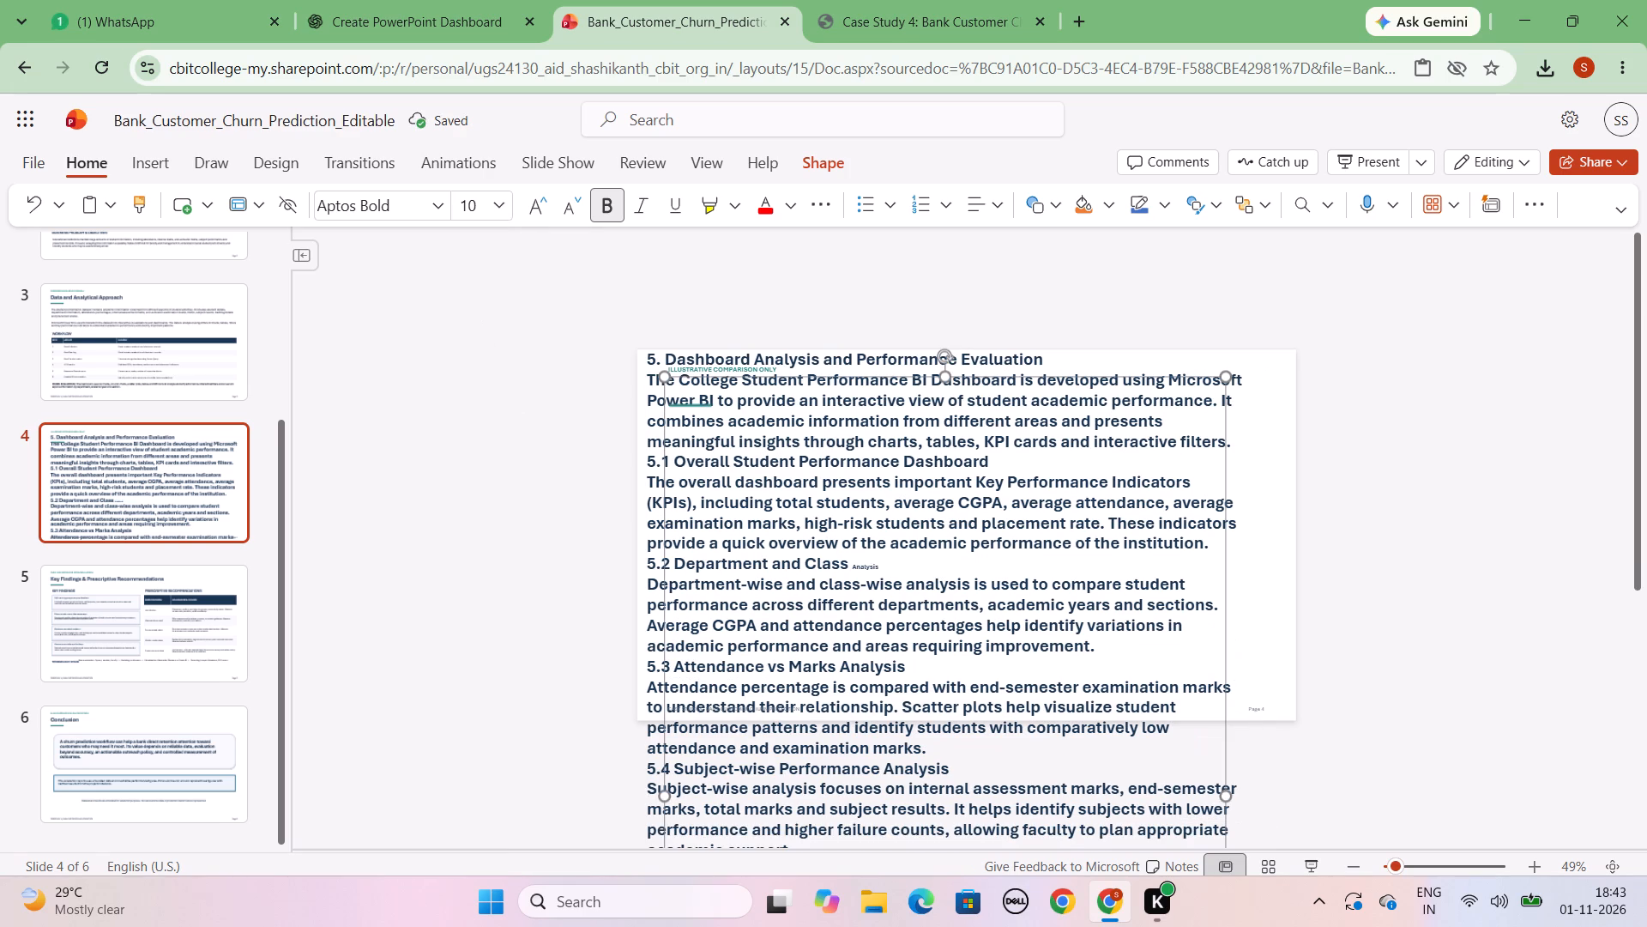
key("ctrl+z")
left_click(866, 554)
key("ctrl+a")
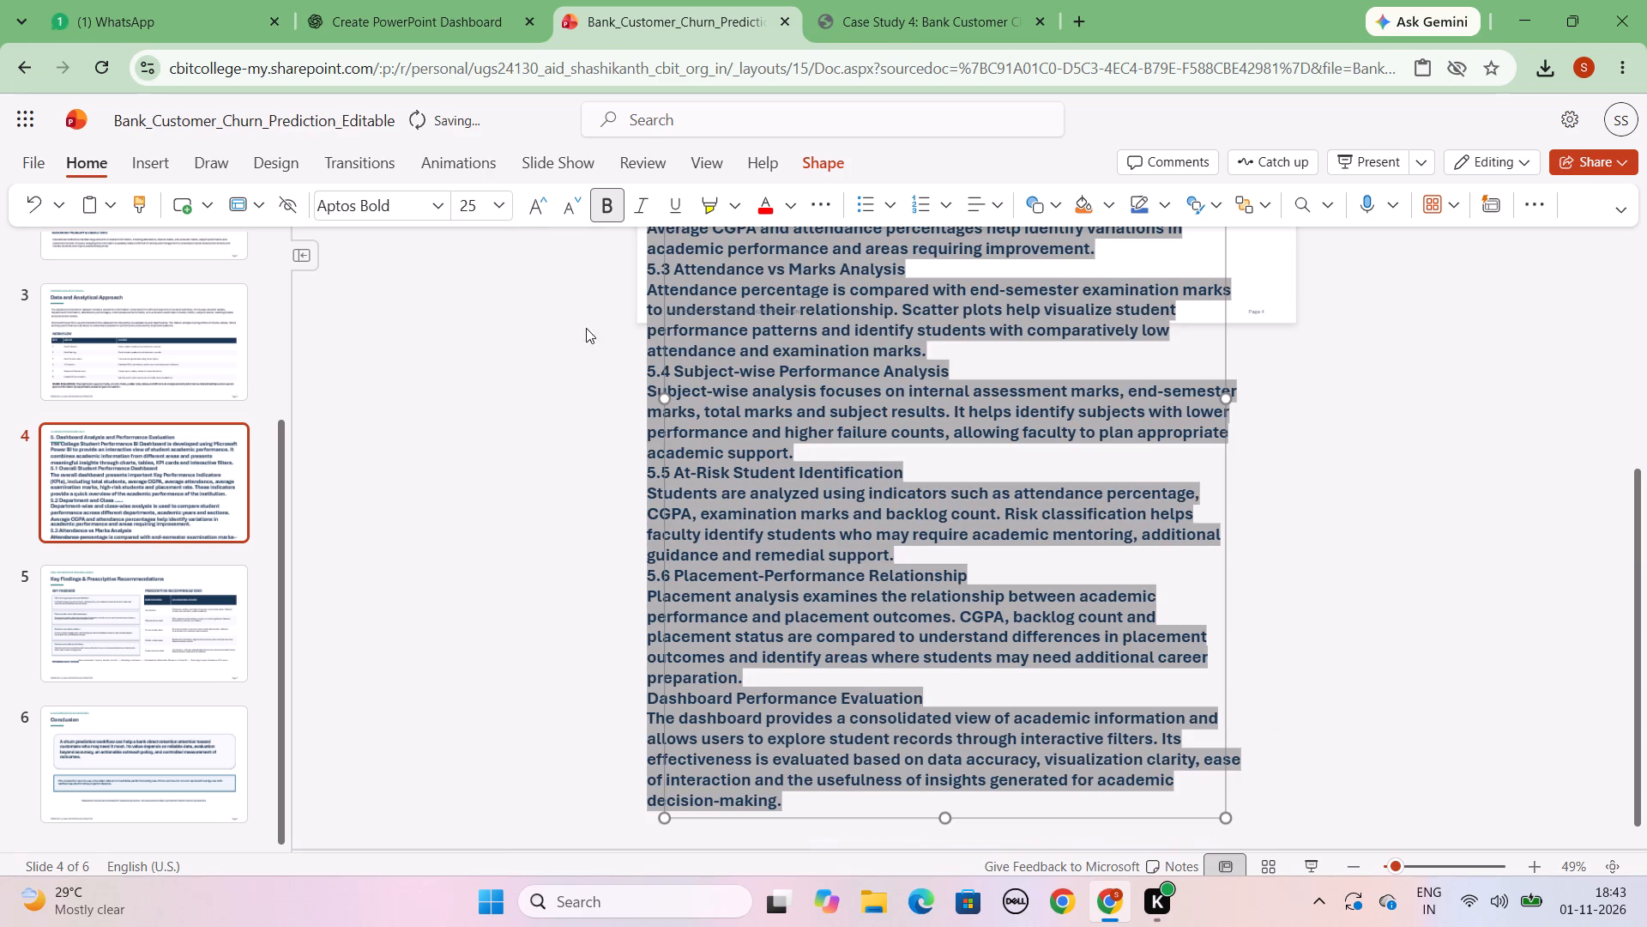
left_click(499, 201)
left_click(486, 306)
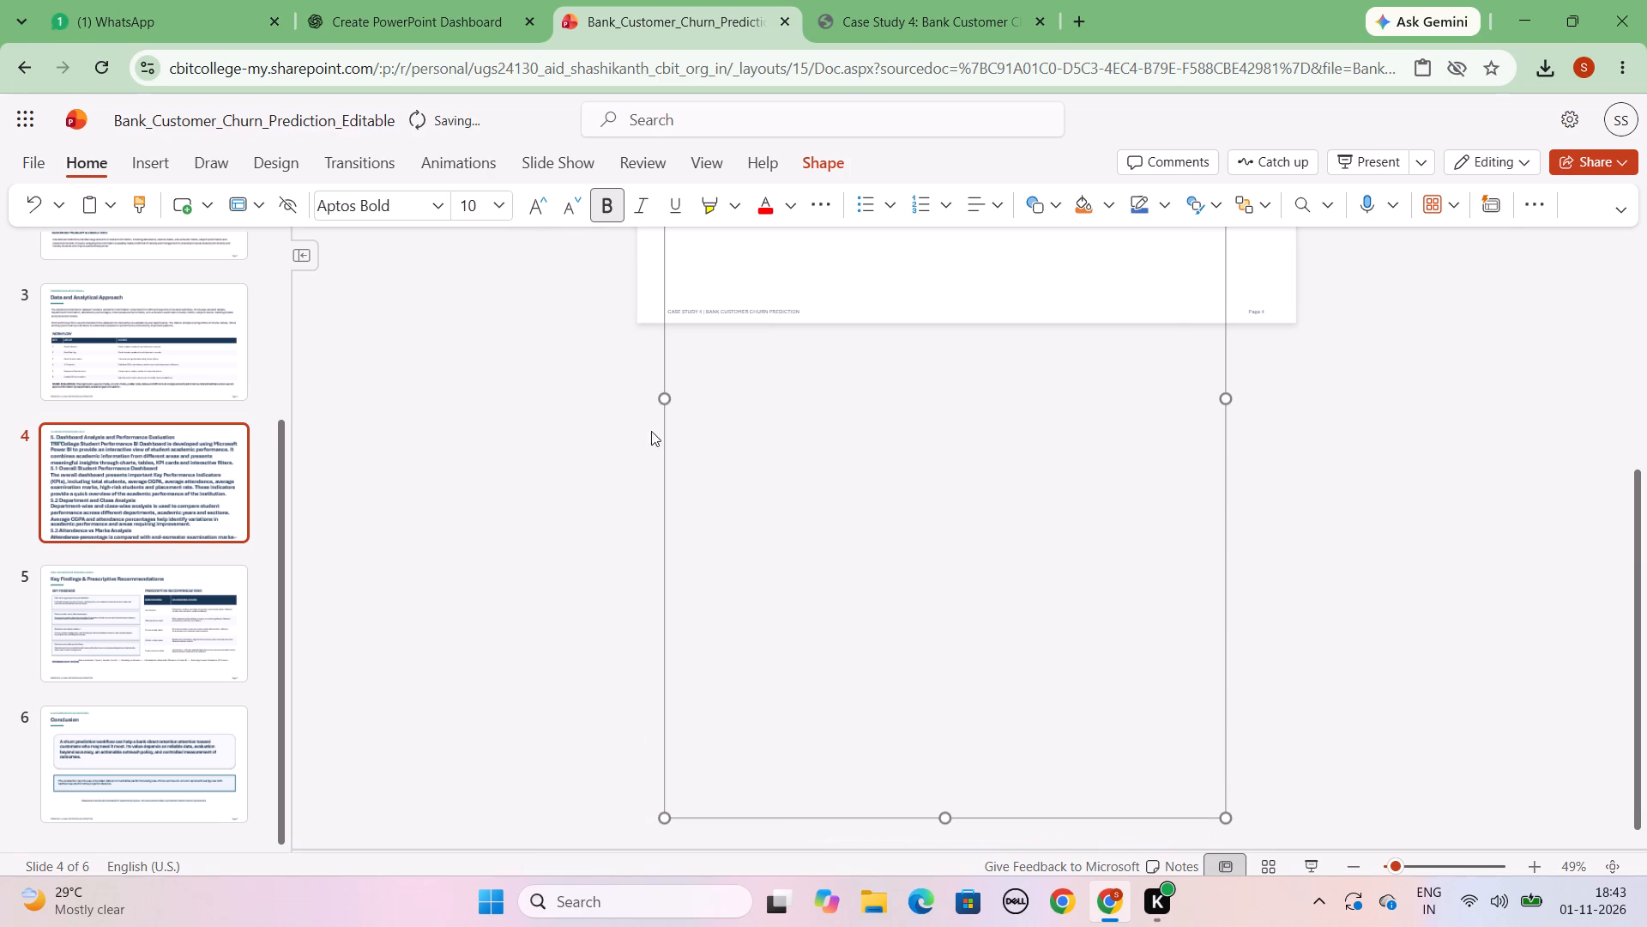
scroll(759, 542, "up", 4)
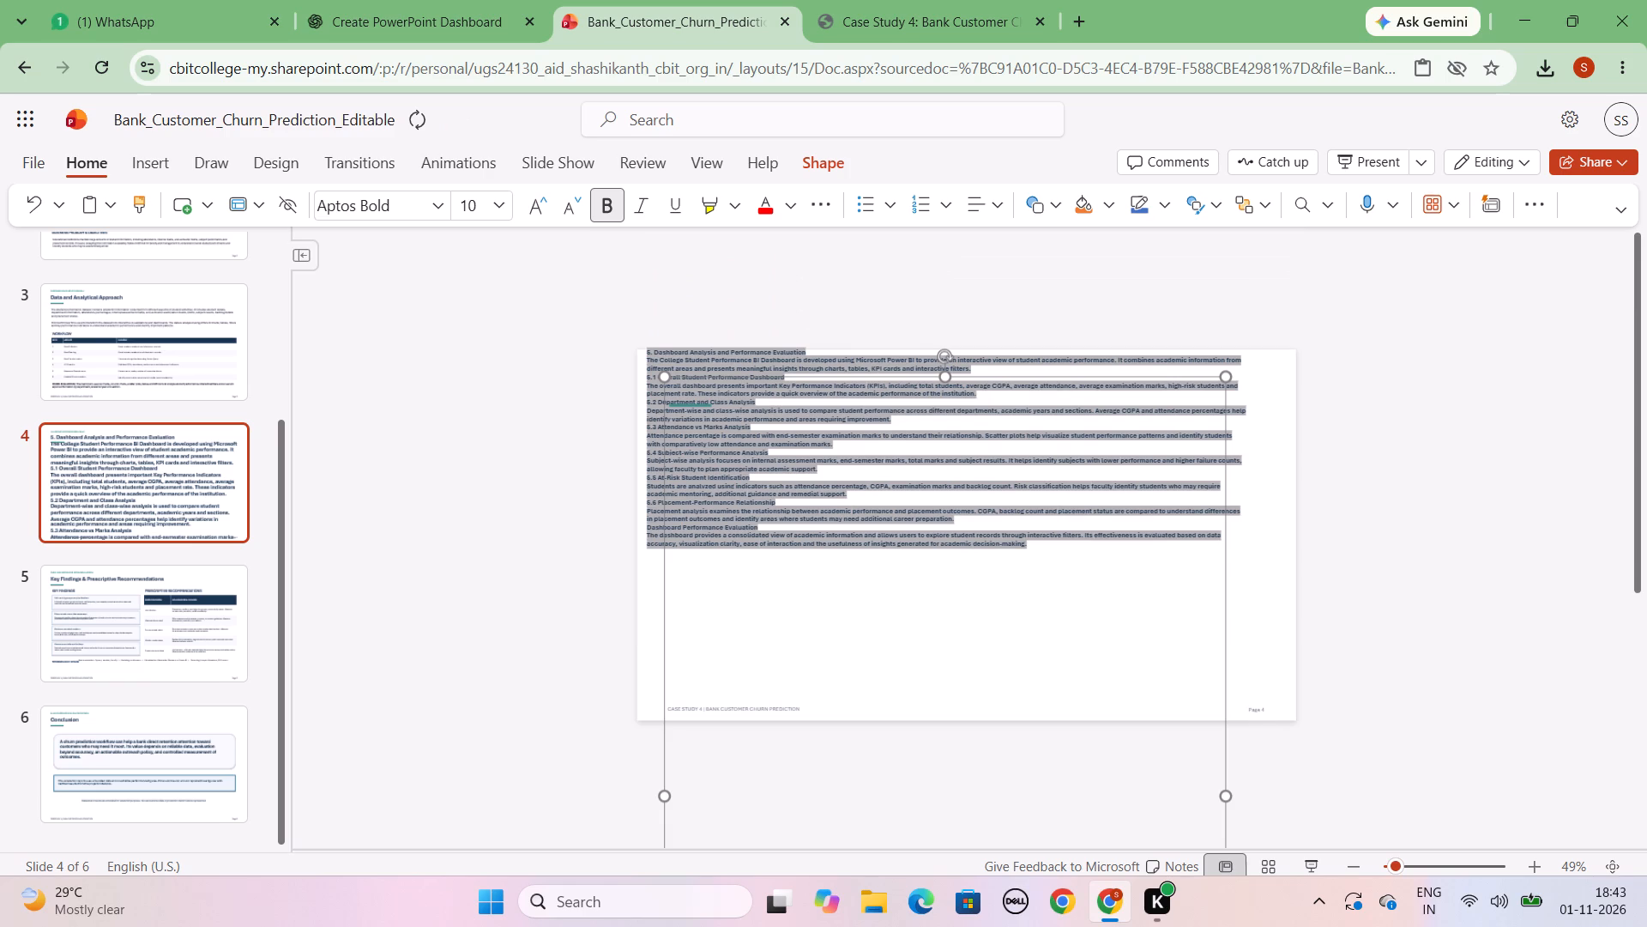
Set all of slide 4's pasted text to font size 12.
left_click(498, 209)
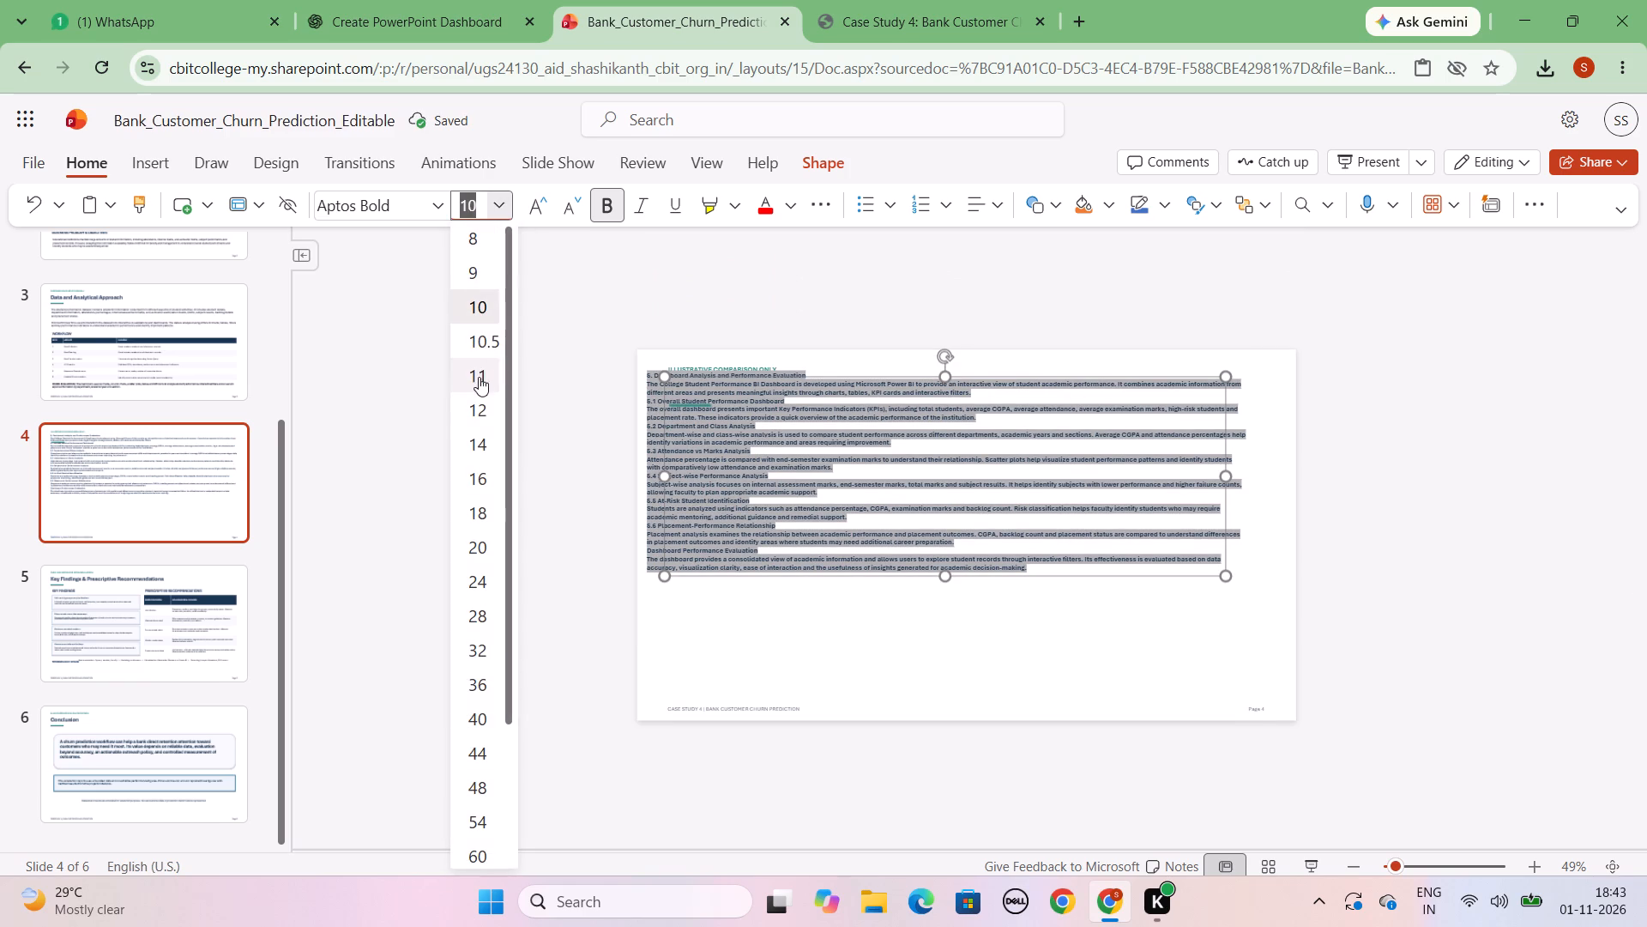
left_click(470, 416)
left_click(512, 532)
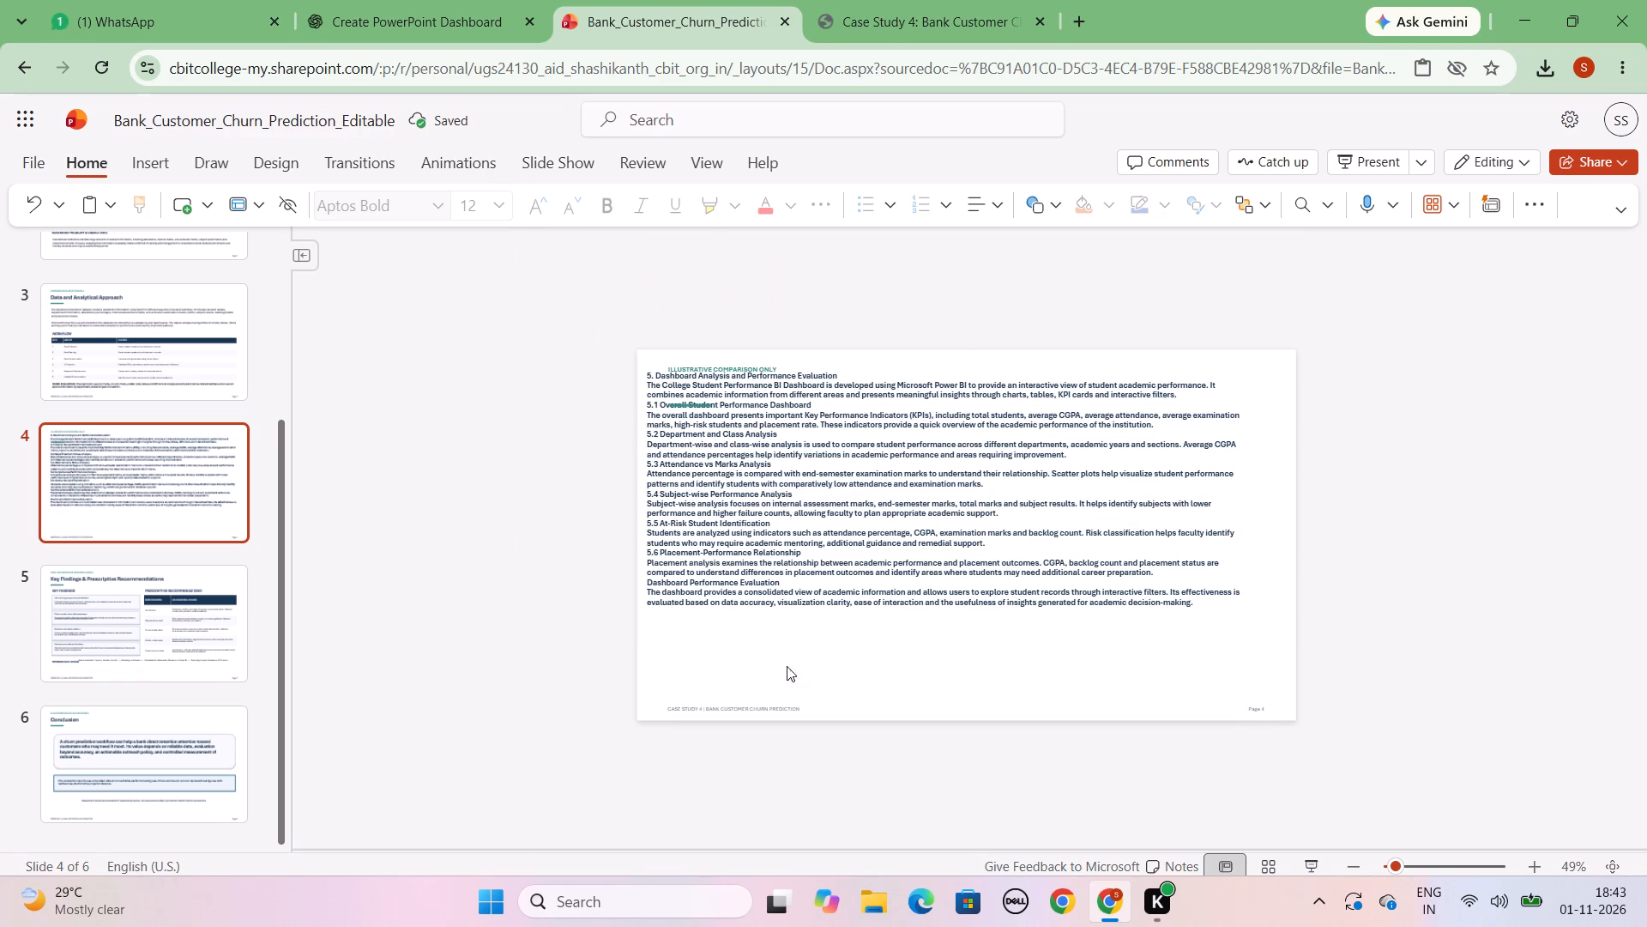
Undo slide 4's font size changes, the pasted ChatGPT content and the model metrics table deletion.
key("ctrl+z")
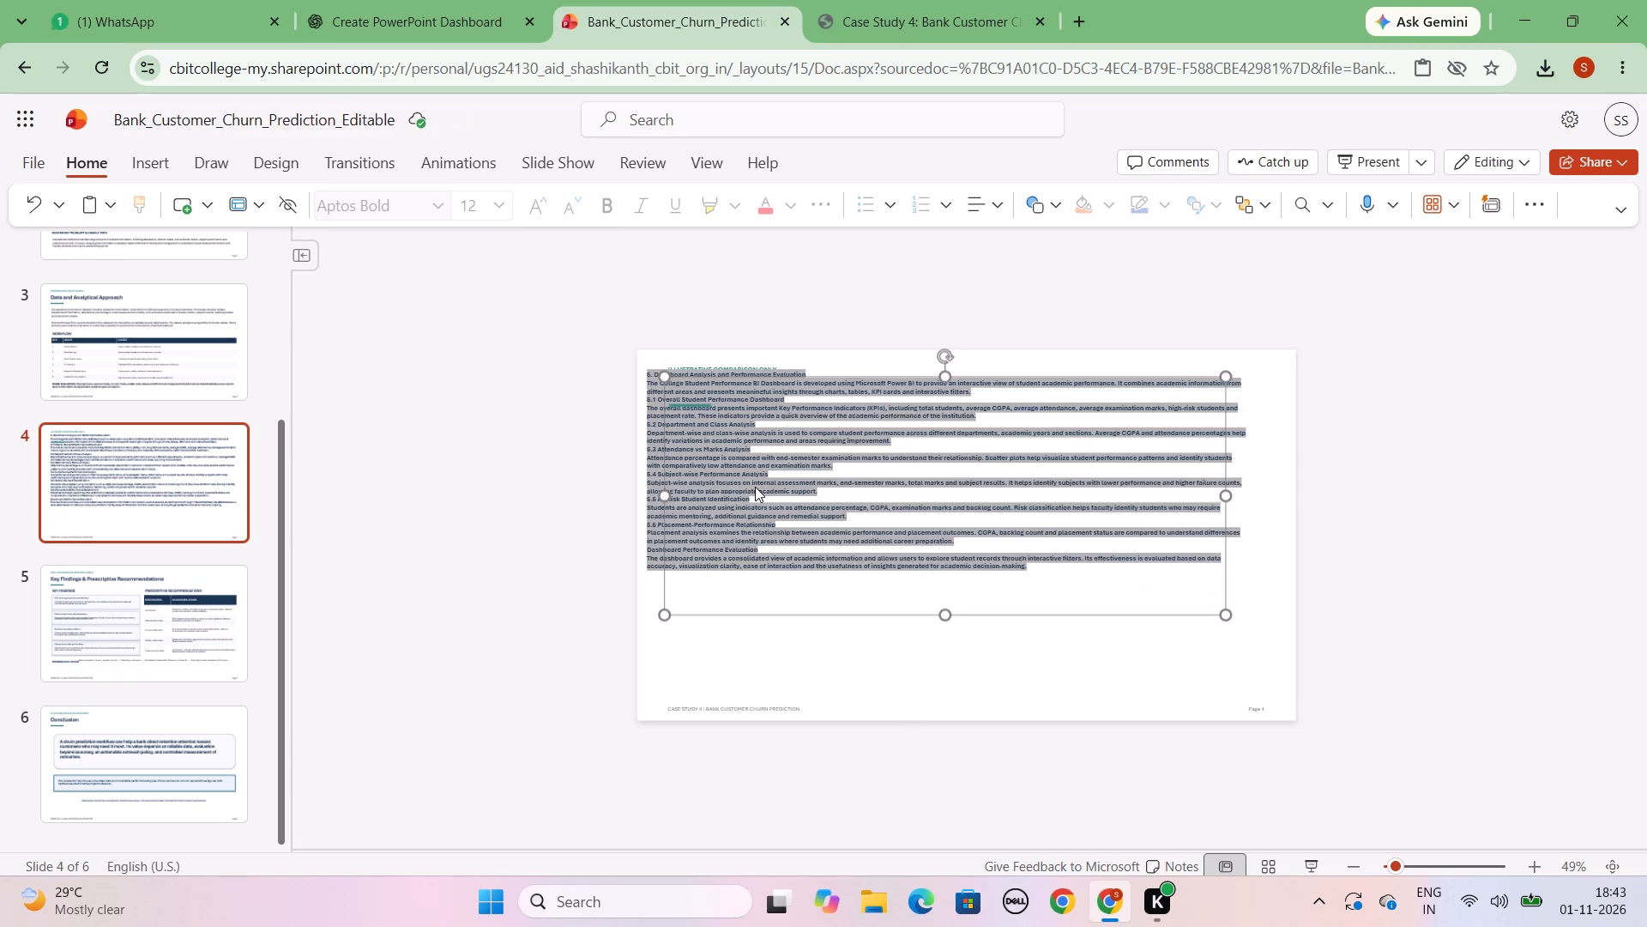
key("ctrl+z")
key("ctrl+z")
left_click(775, 458)
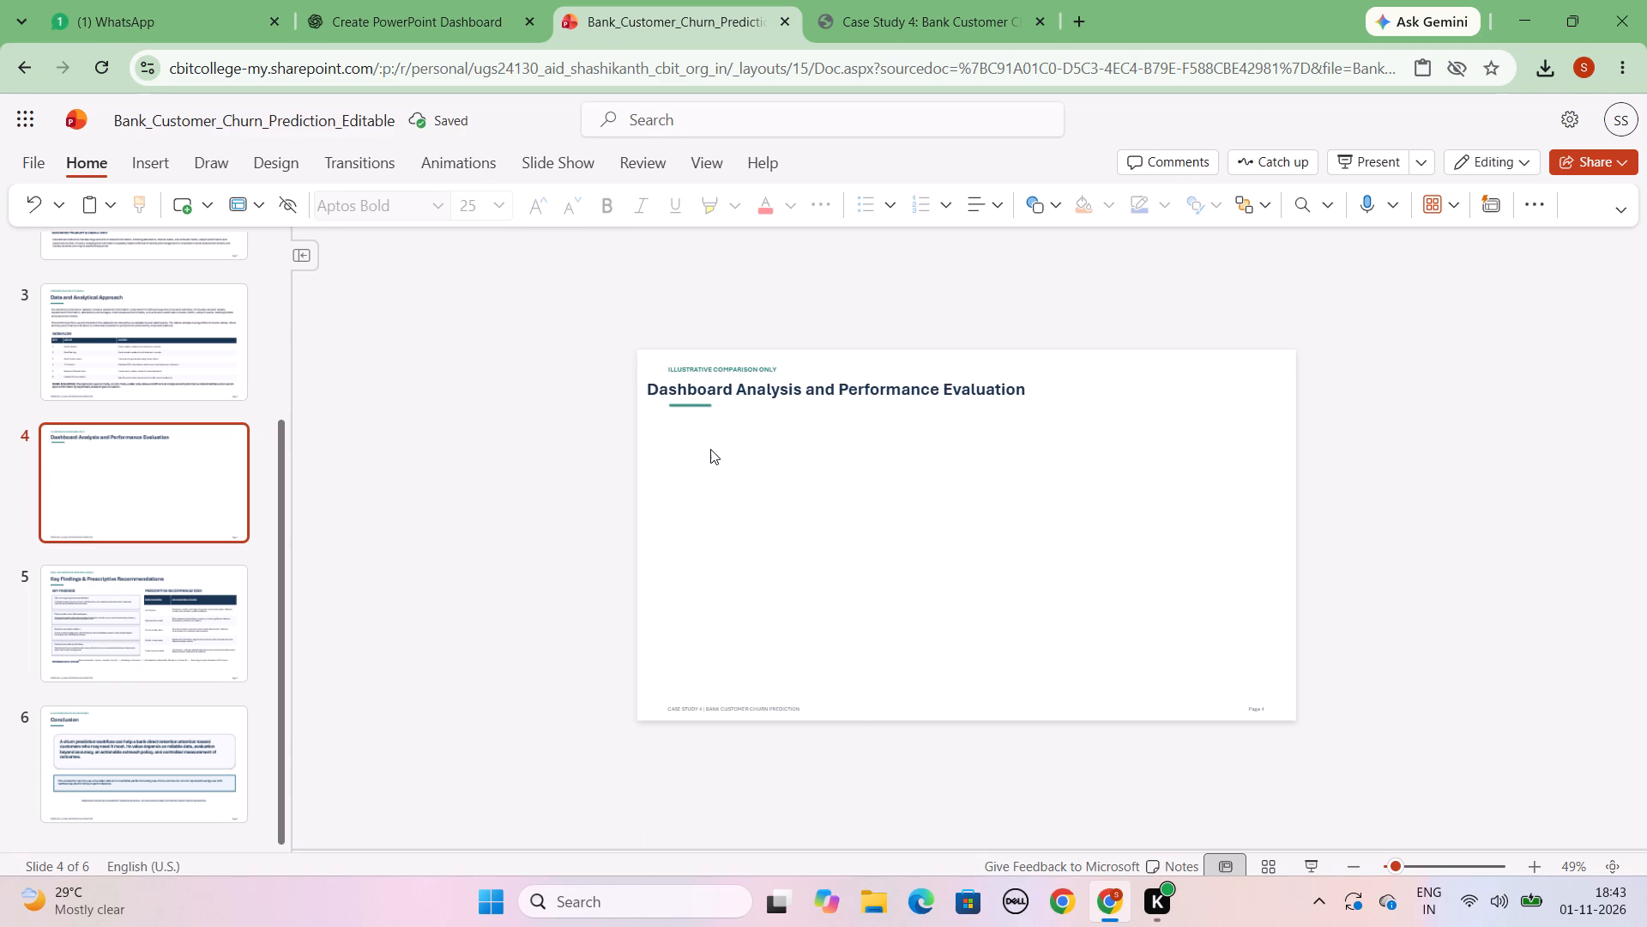
key("ctrl+z")
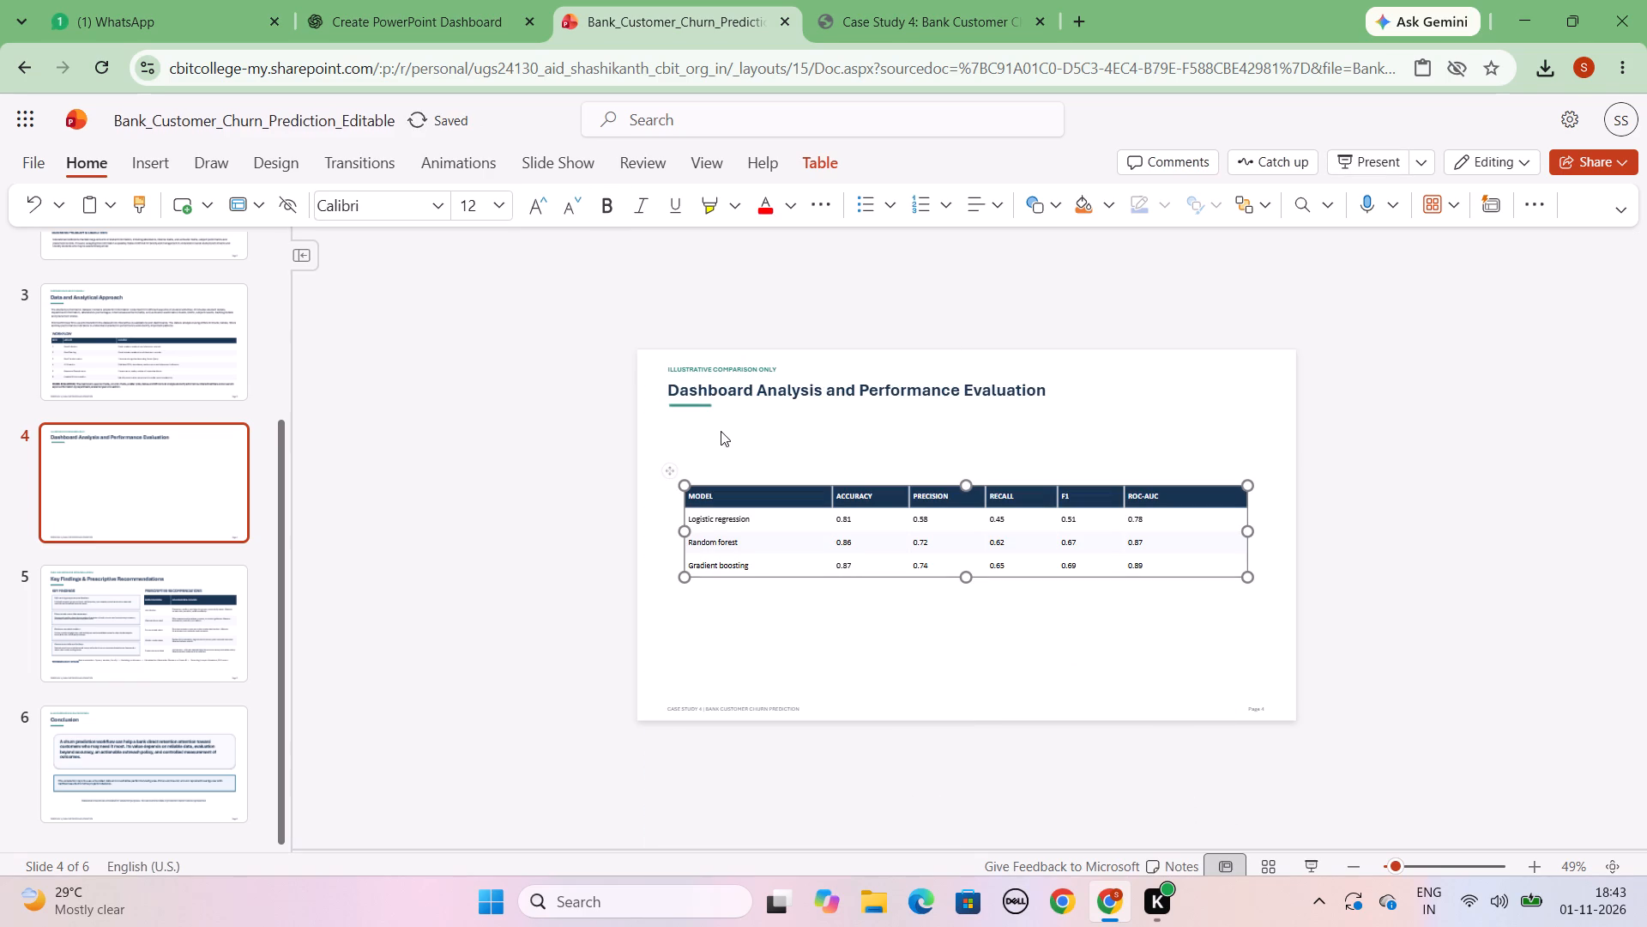
Delete the entire model metrics table from slide 4 again.
left_click(721, 431)
left_click(793, 535)
right_click(869, 569)
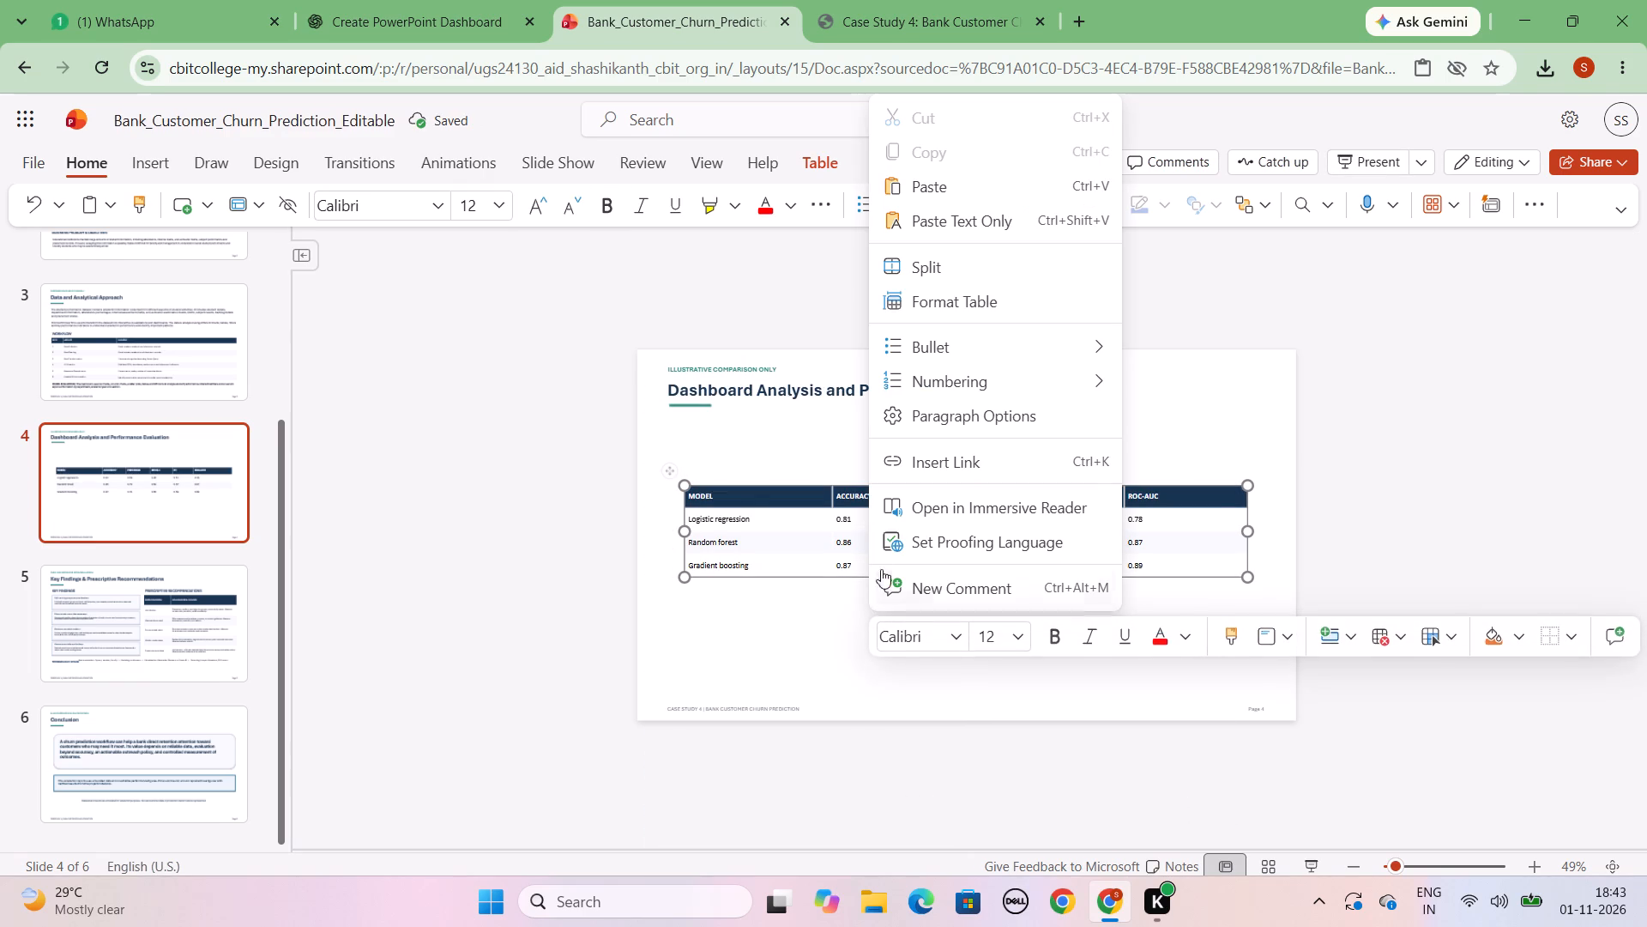
left_click(1378, 647)
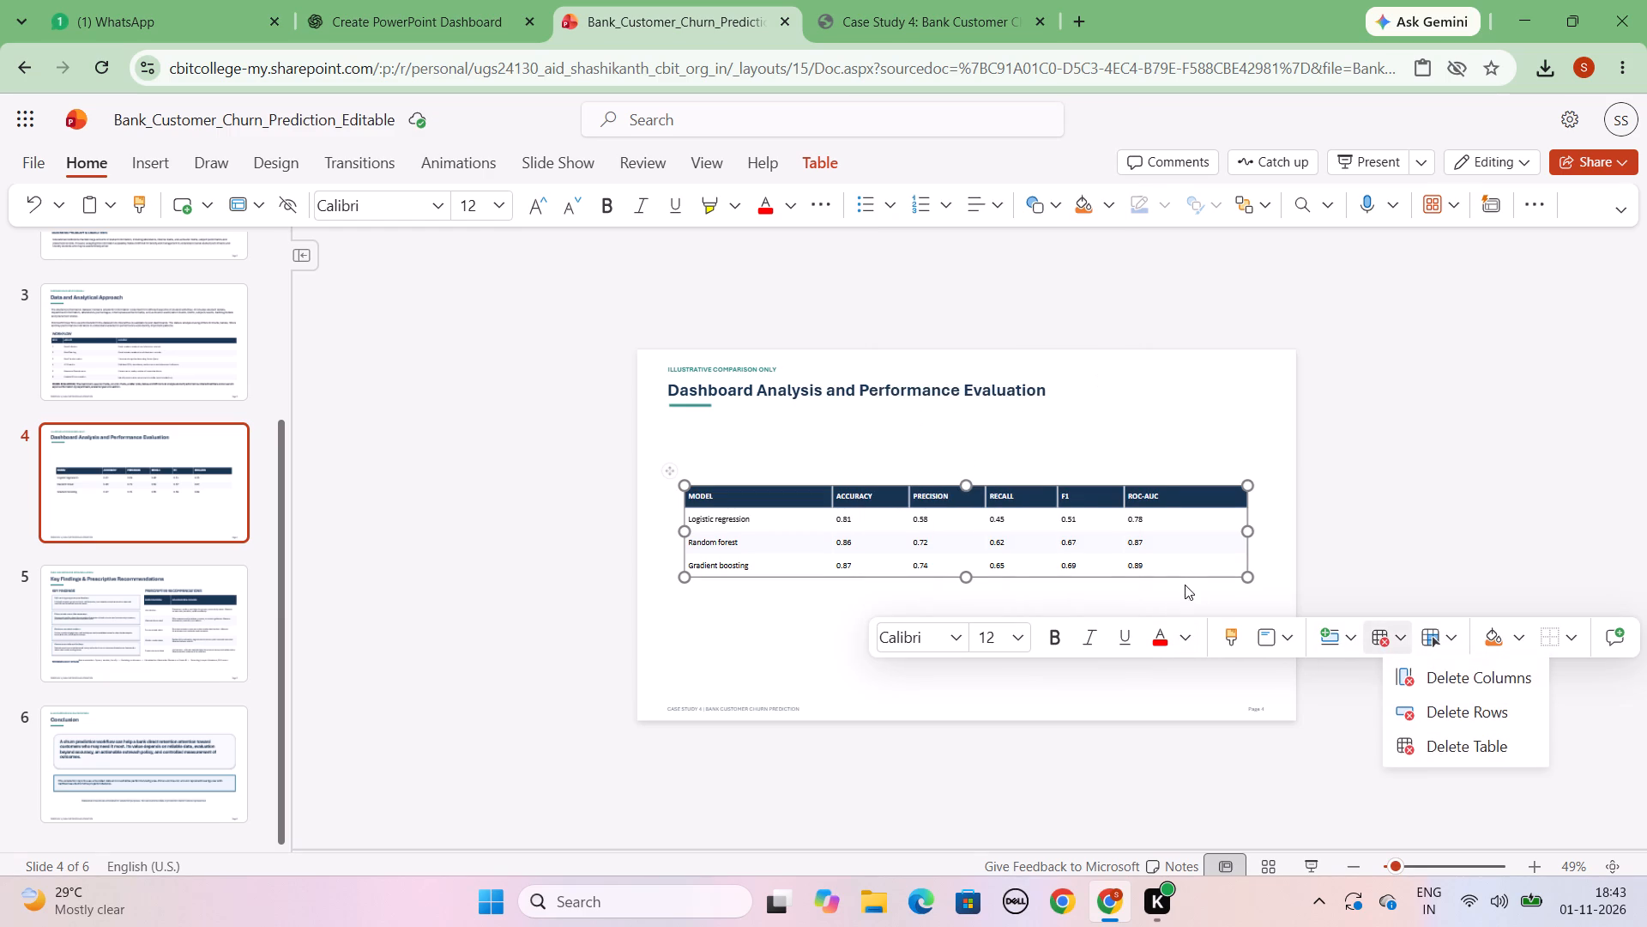
left_click(1483, 750)
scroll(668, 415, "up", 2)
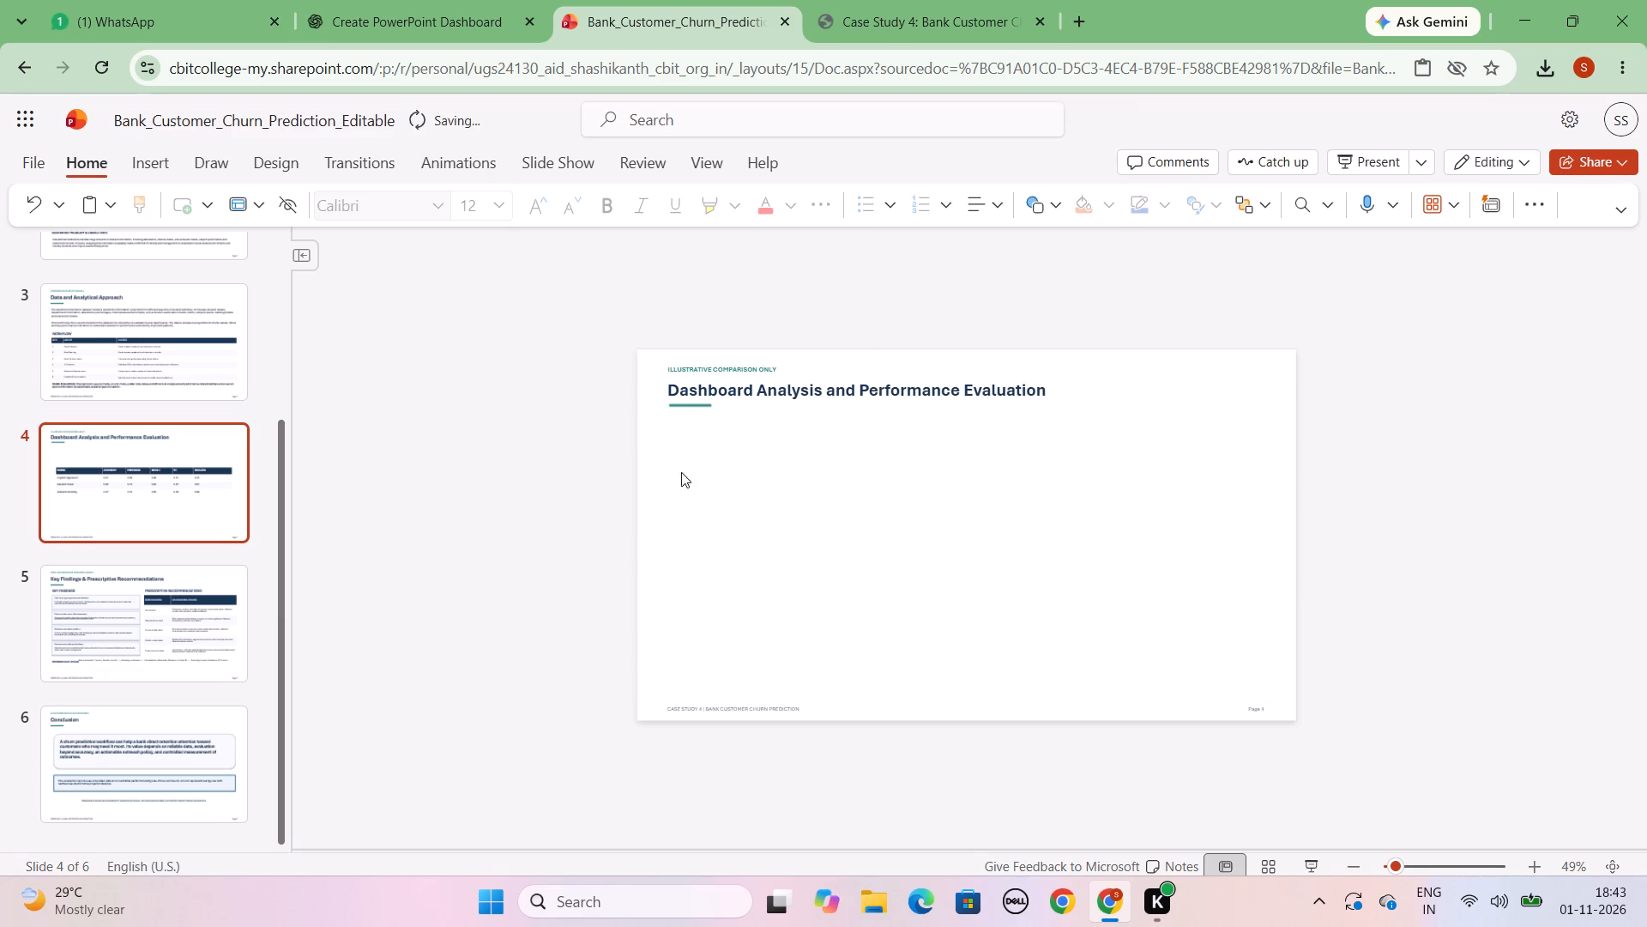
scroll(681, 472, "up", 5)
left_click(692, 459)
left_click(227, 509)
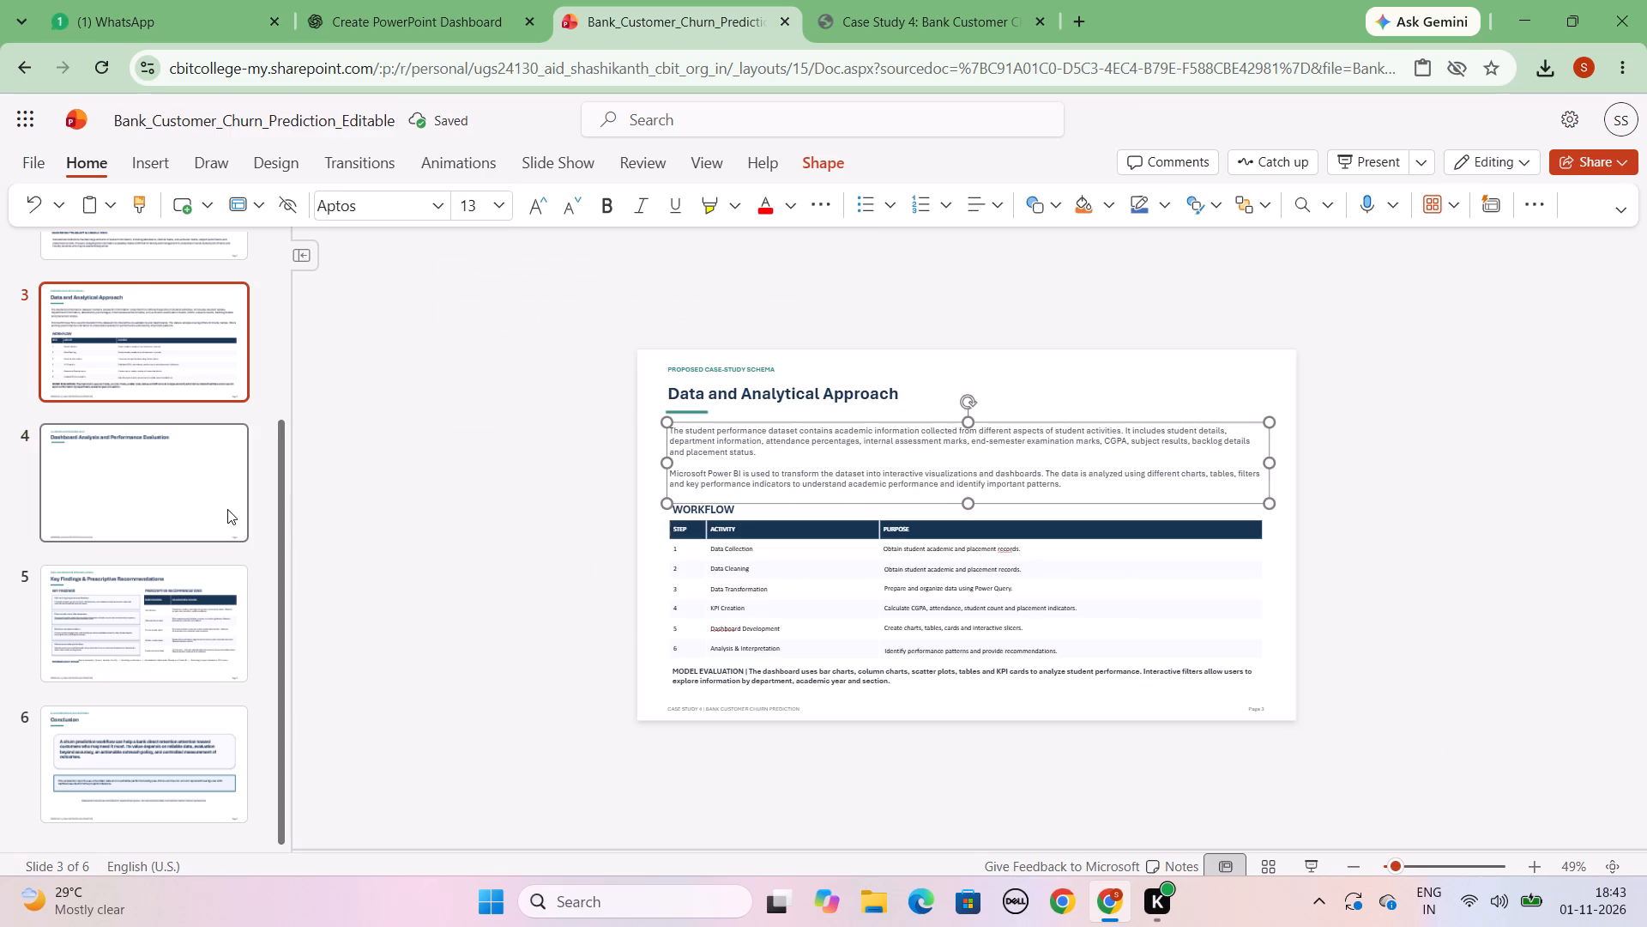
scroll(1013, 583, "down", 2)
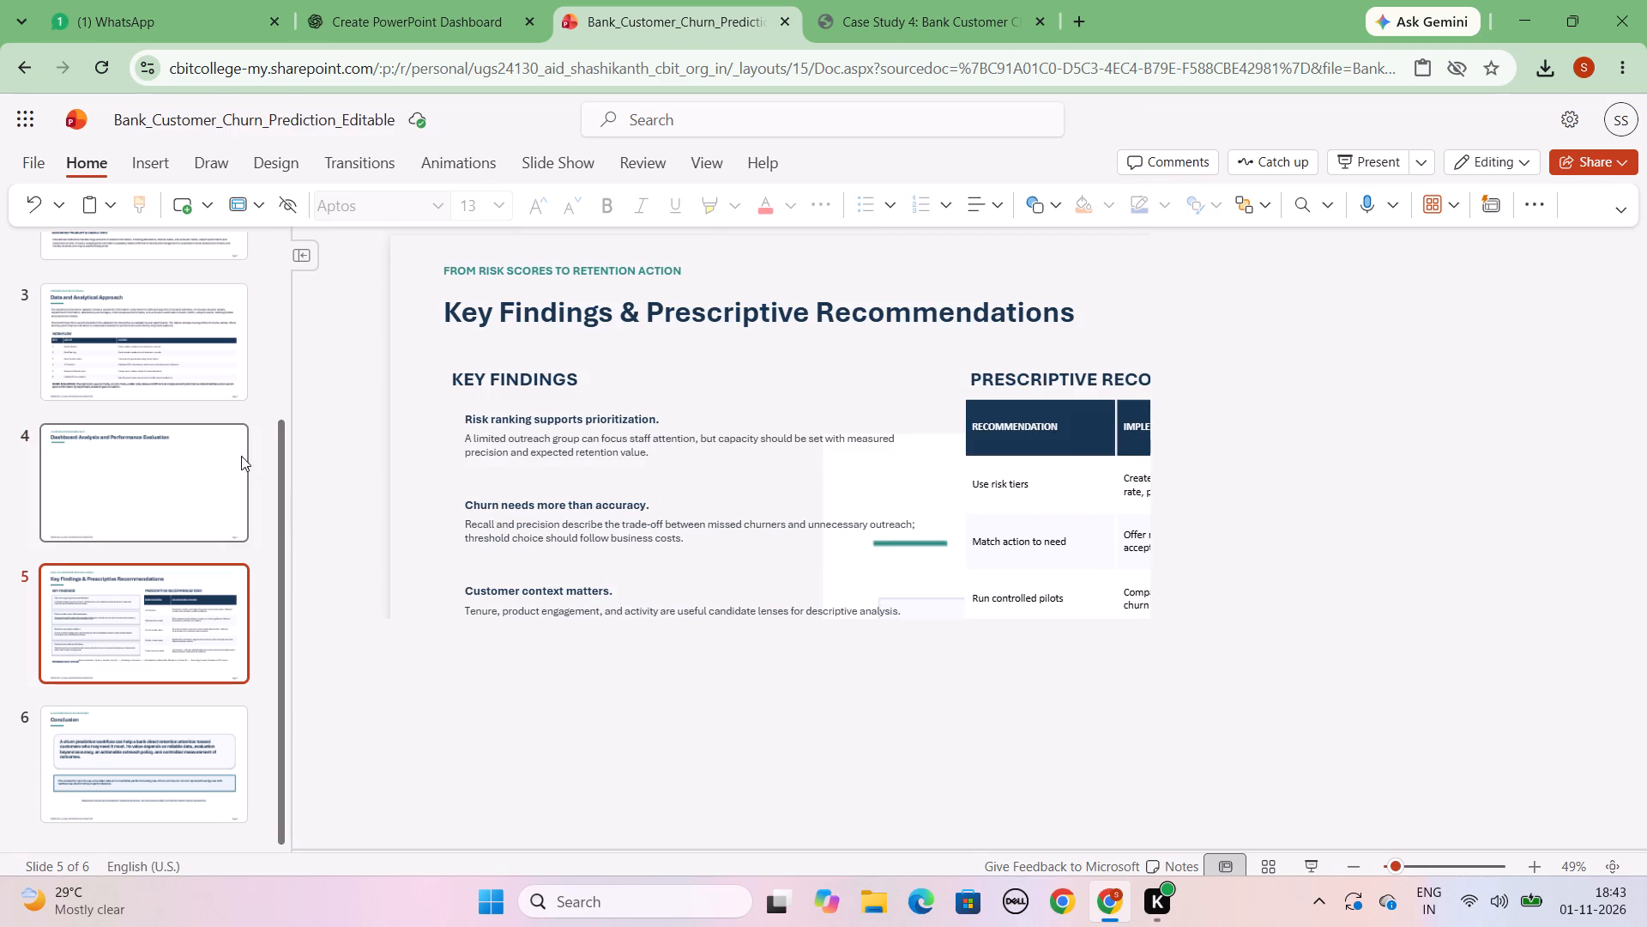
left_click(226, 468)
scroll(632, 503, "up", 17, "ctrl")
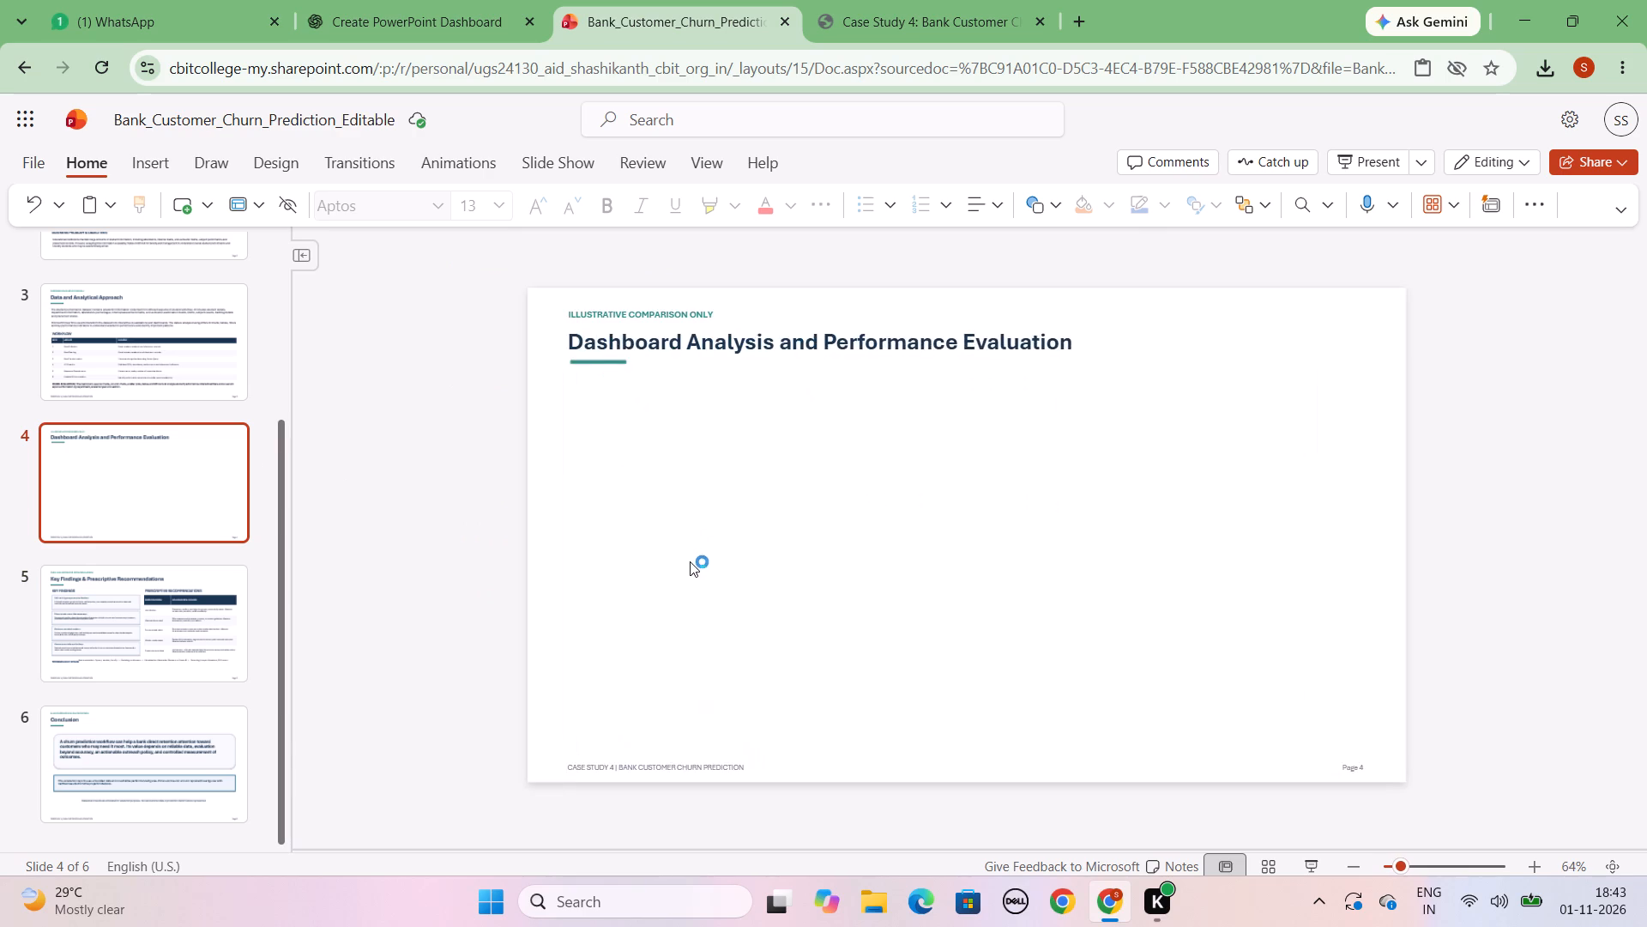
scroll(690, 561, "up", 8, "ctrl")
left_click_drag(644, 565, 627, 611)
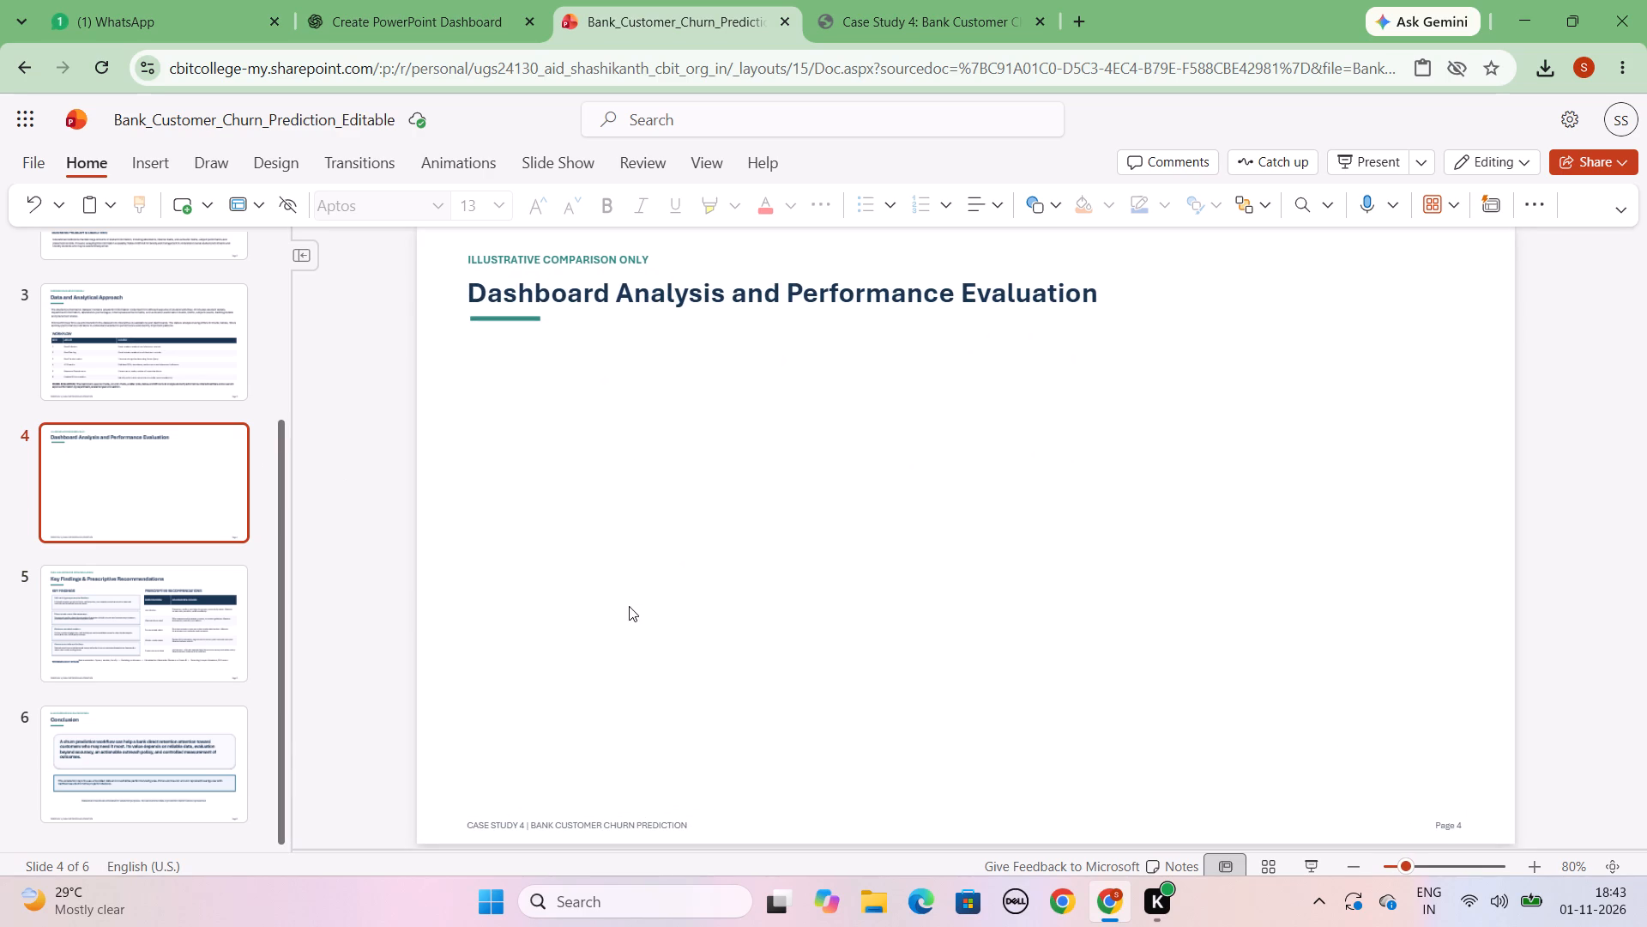
Cut the "CASE STUDY 4 | BANK CUSTOMER CHURN PREDICTION" footer text box from slide 4.
left_click(630, 827)
right_click(639, 823)
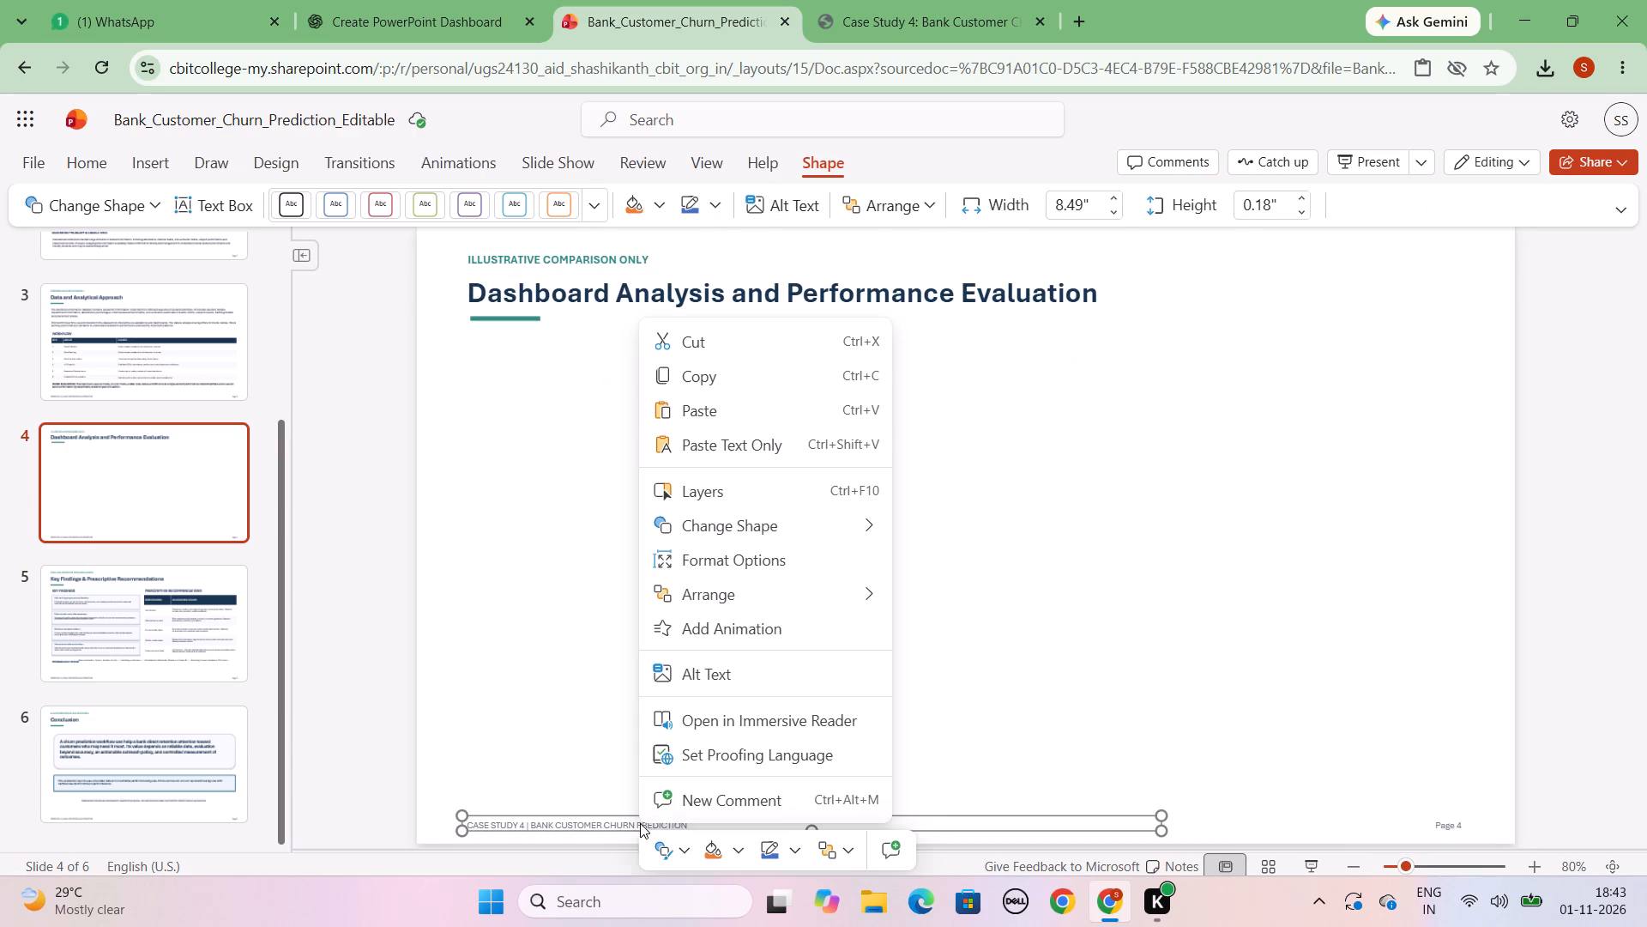
left_click(1065, 801)
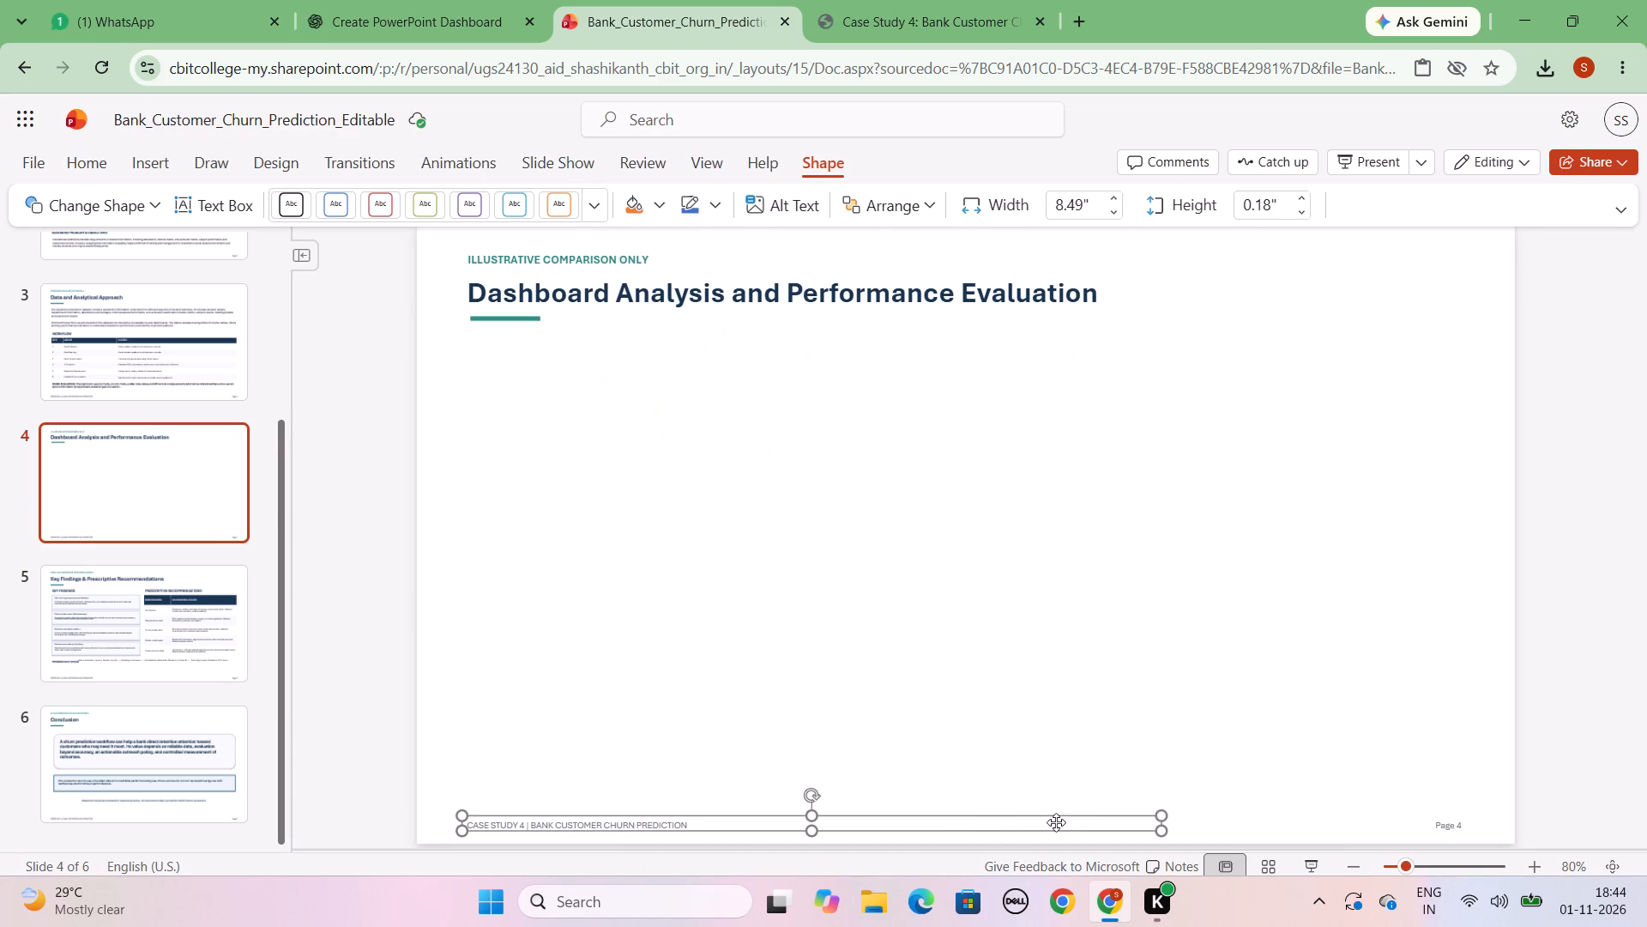
left_click_drag(1049, 827, 1041, 776)
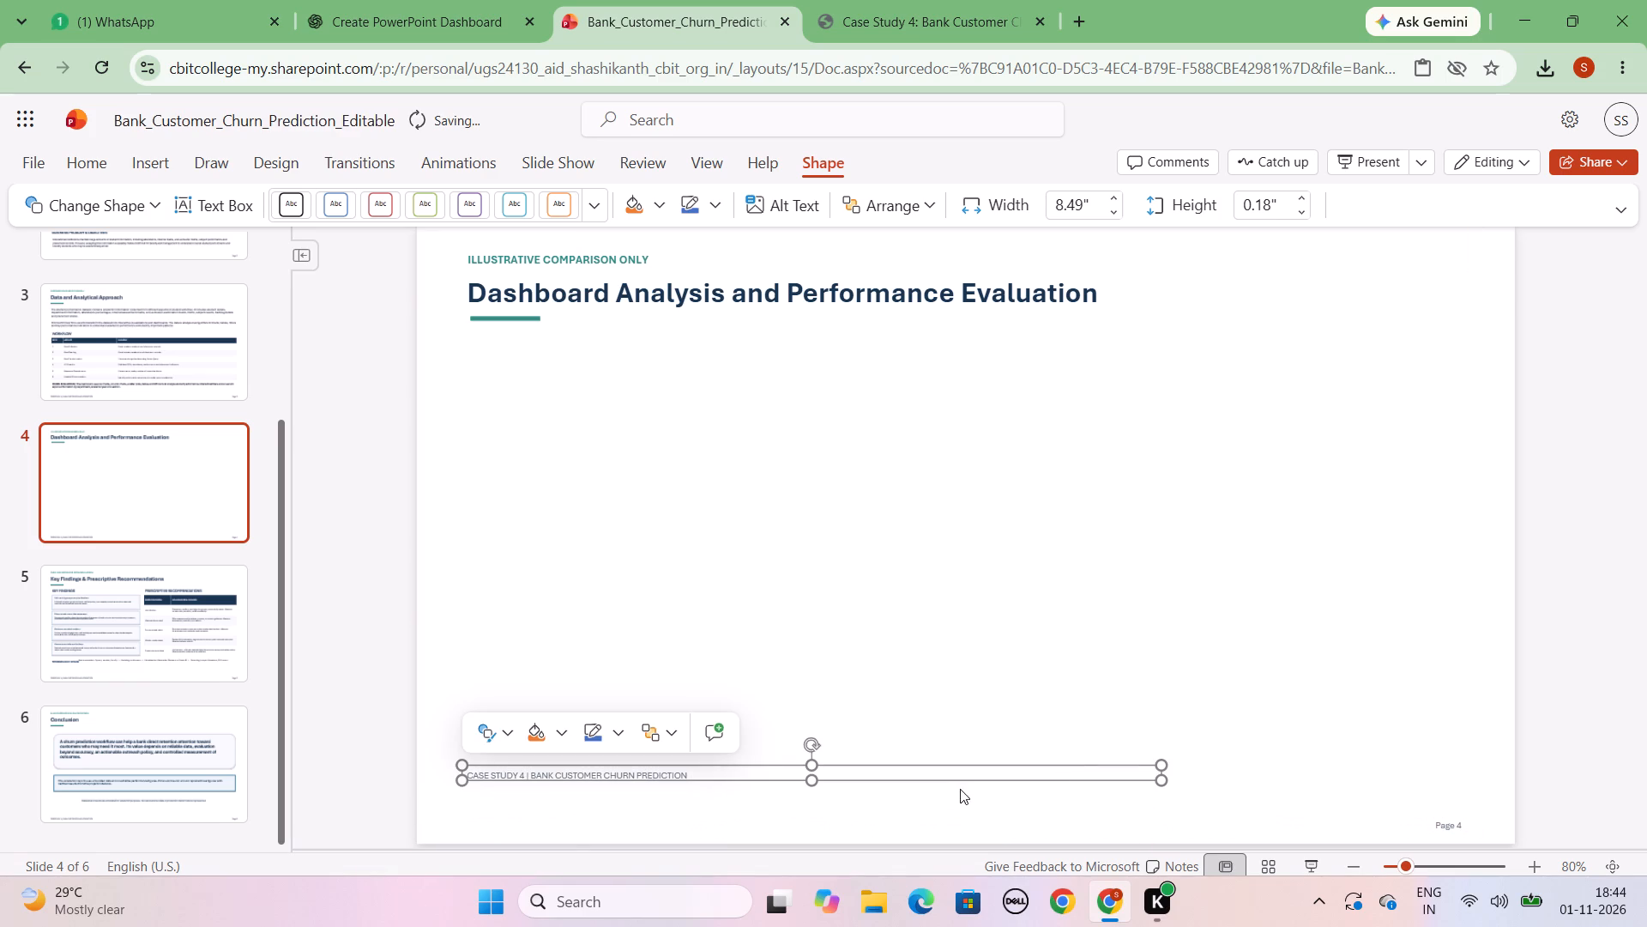
right_click(754, 779)
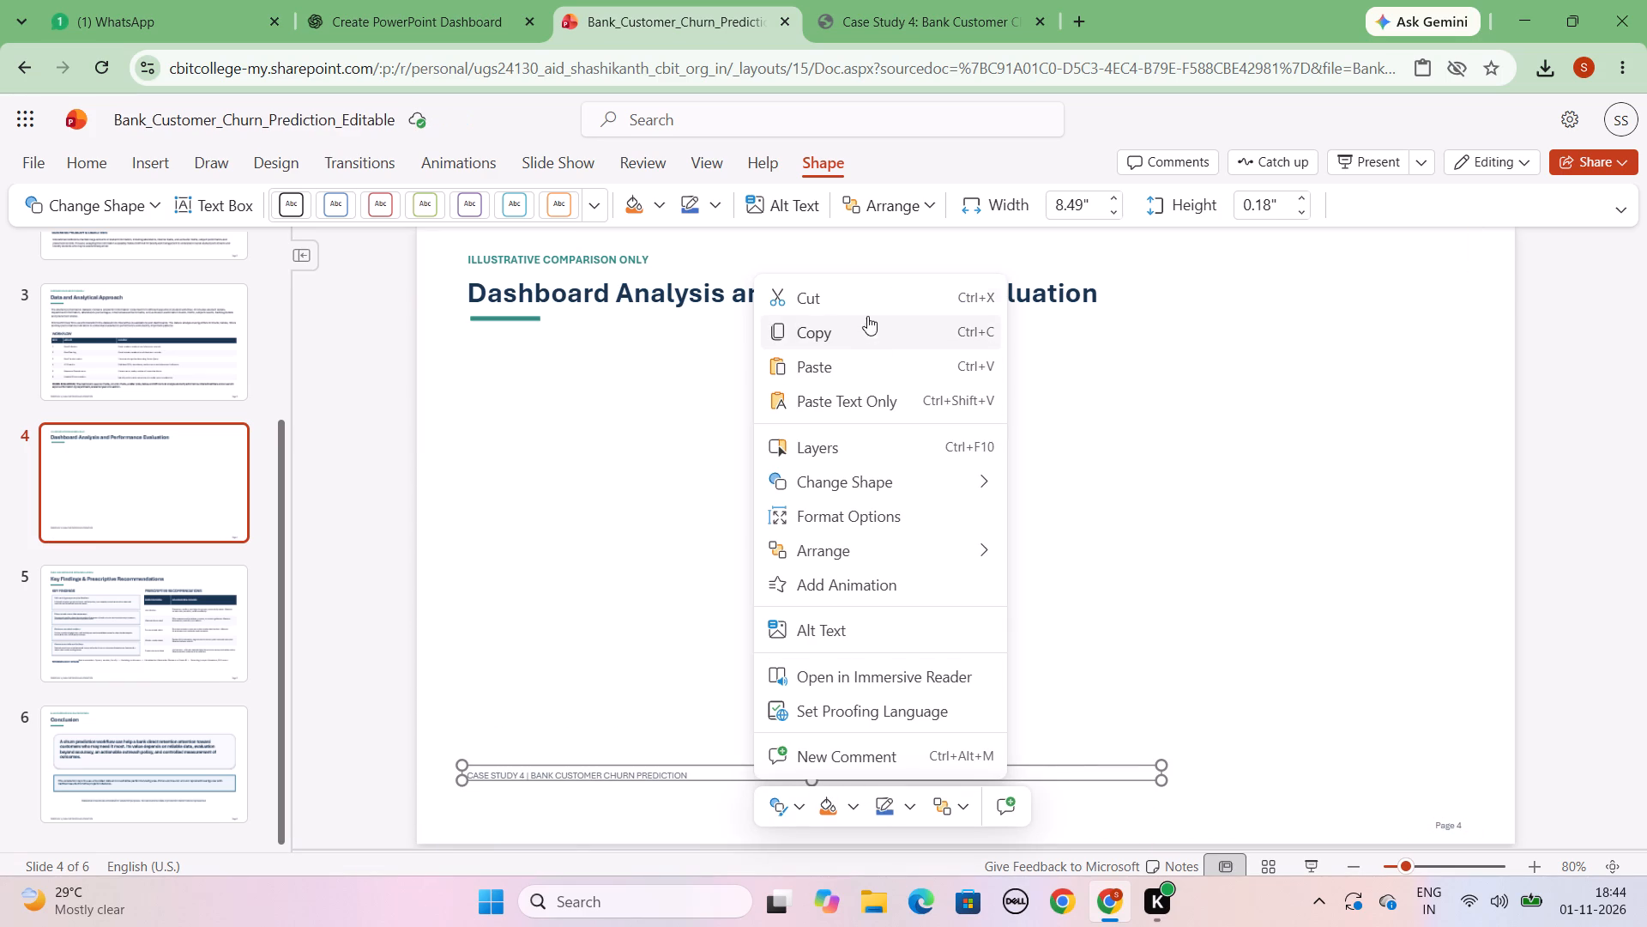
left_click(865, 288)
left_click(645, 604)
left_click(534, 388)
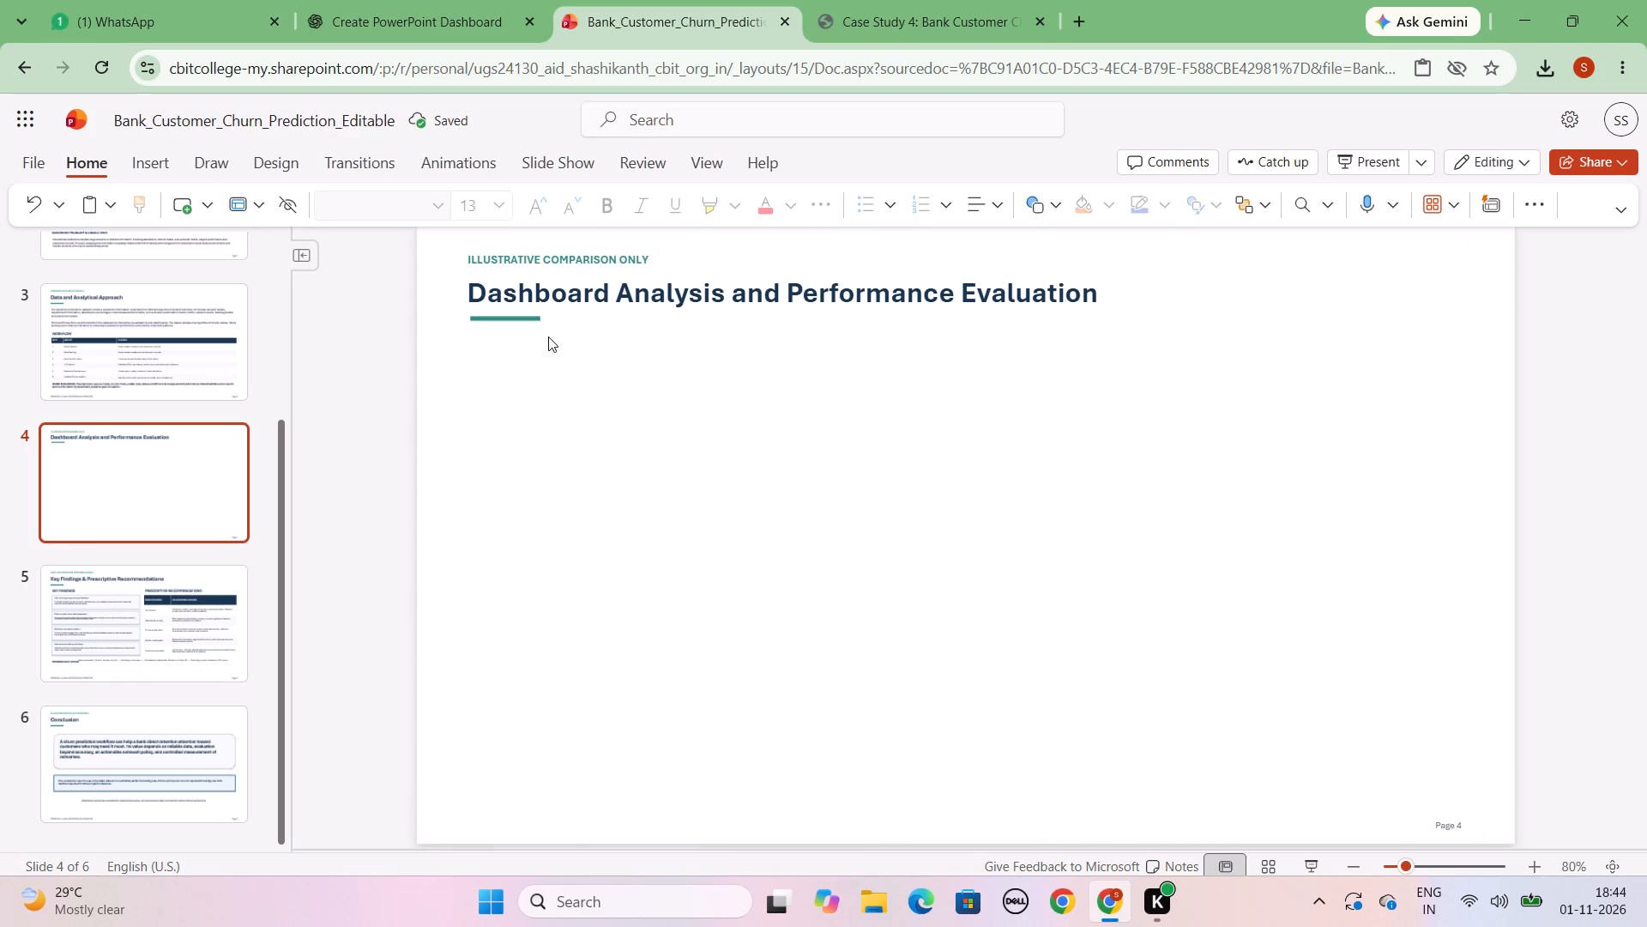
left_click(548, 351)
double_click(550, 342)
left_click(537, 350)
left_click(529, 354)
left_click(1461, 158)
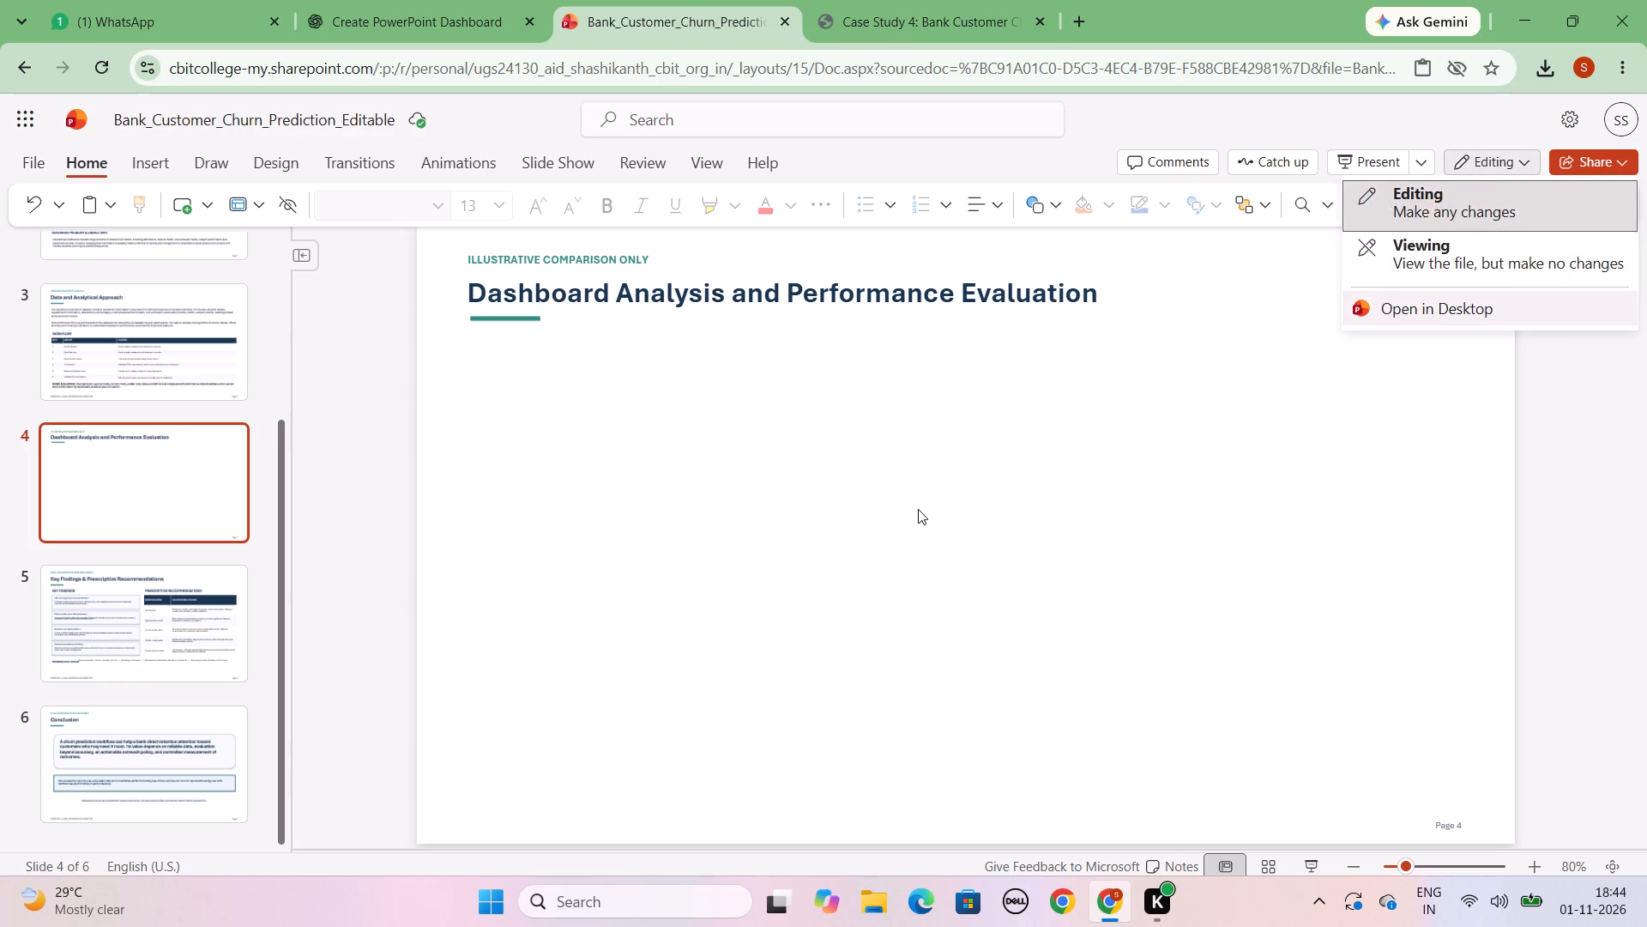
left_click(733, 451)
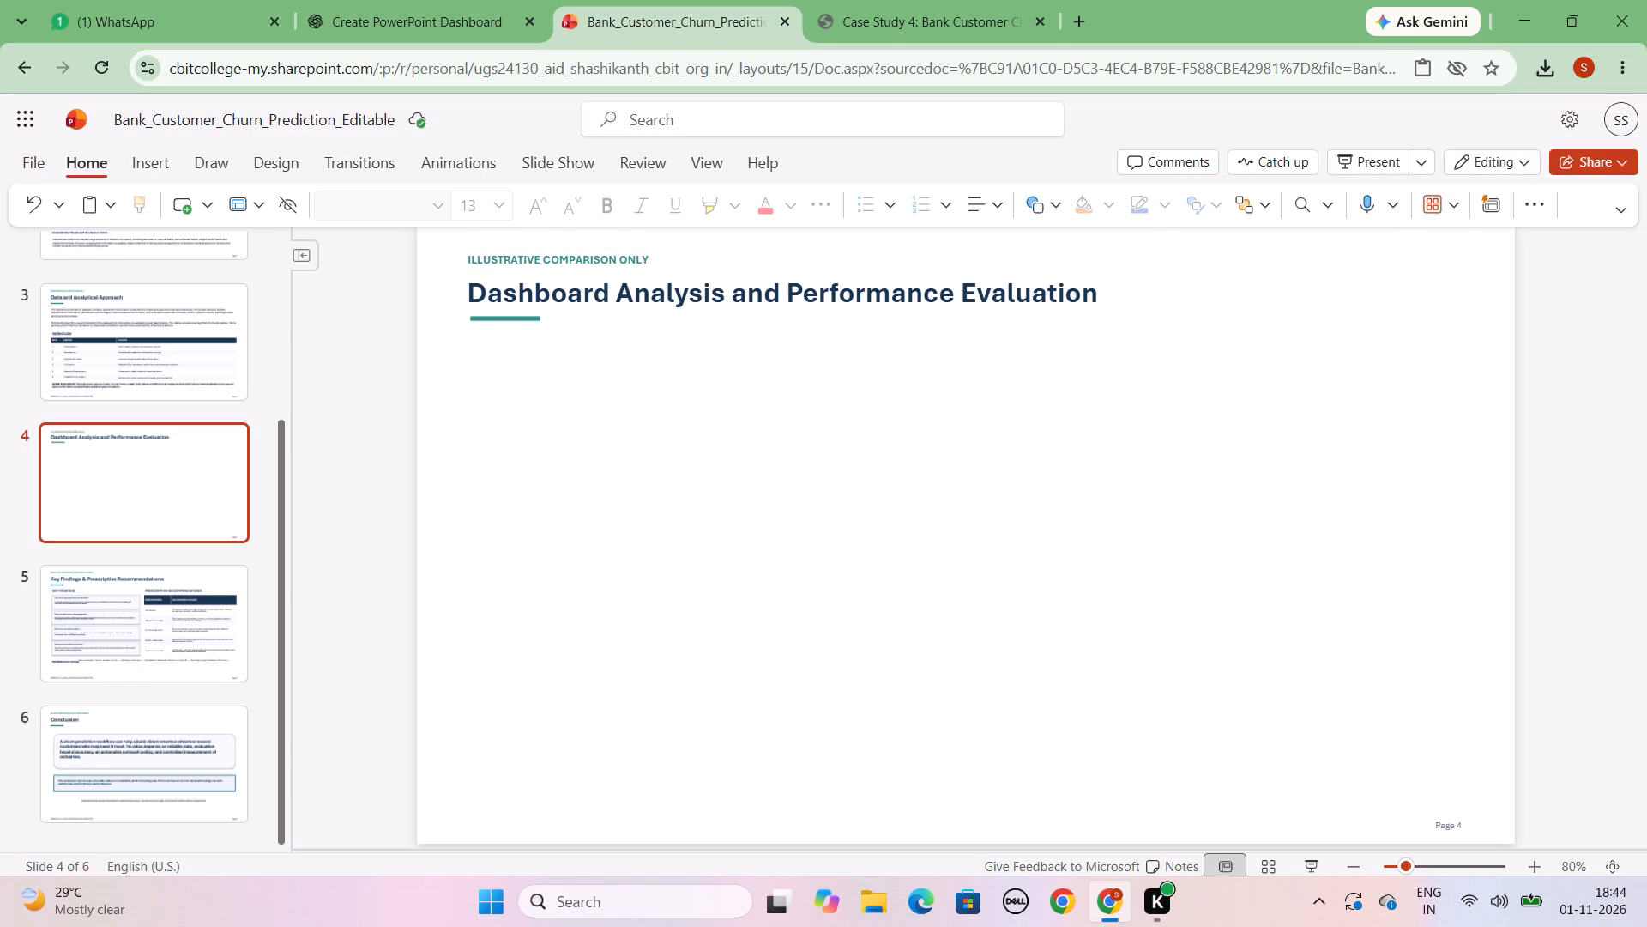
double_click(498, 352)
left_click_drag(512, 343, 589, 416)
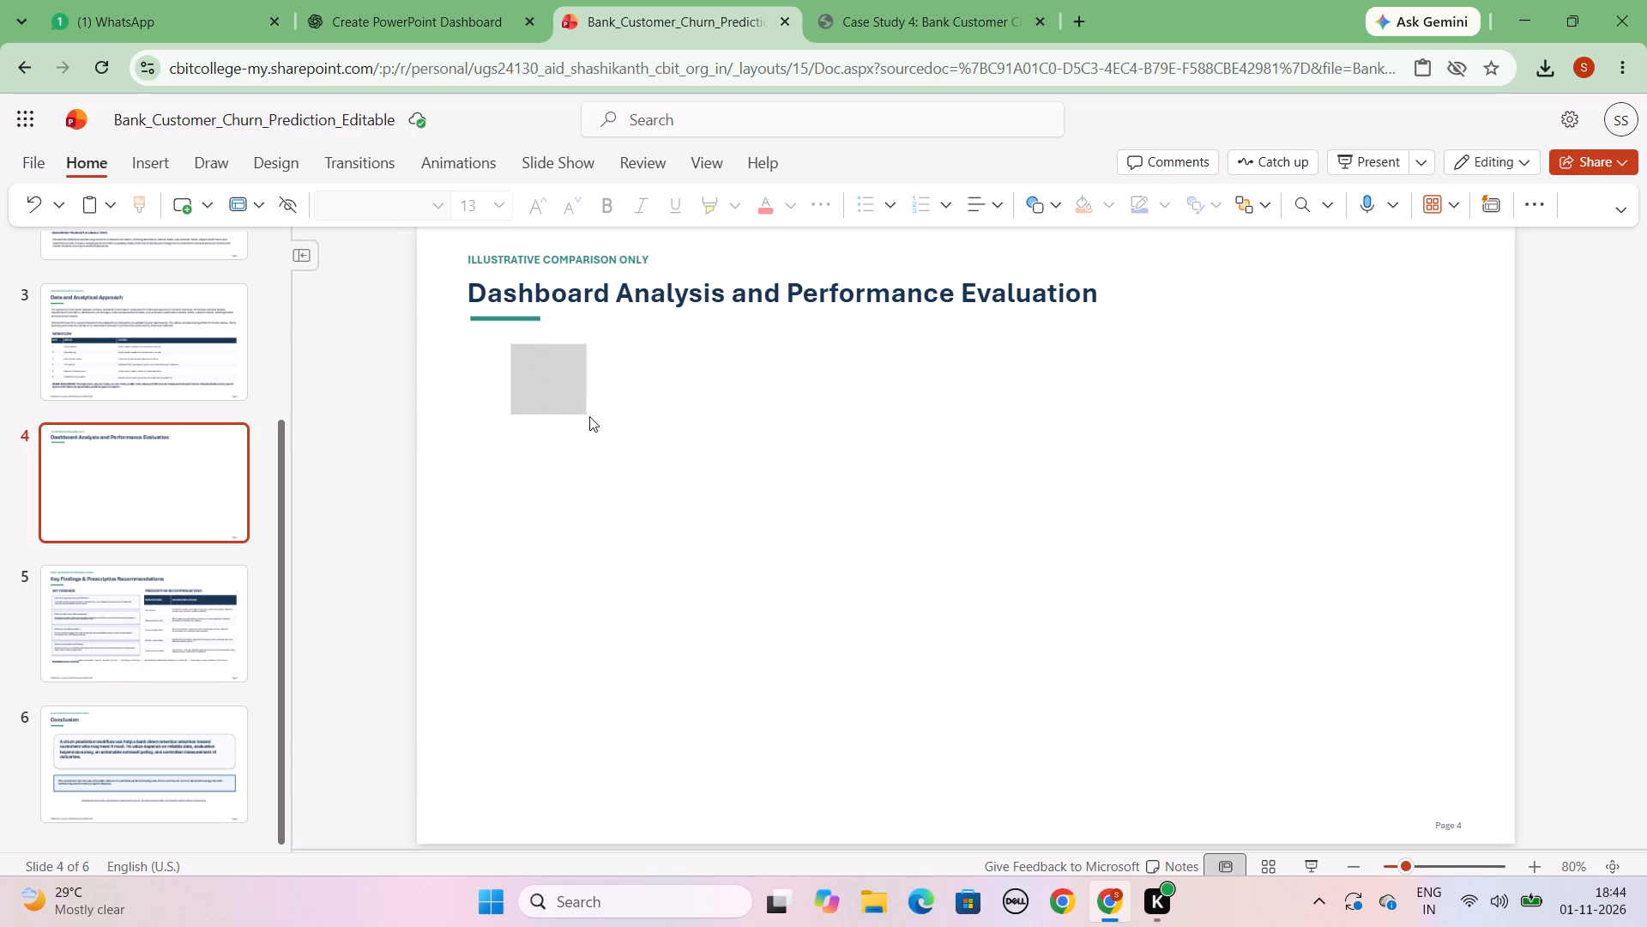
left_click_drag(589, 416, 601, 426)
Apply the Title and Content layout to slide 4 and place the cursor in its body text placeholder.
right_click_drag(572, 376, 557, 376)
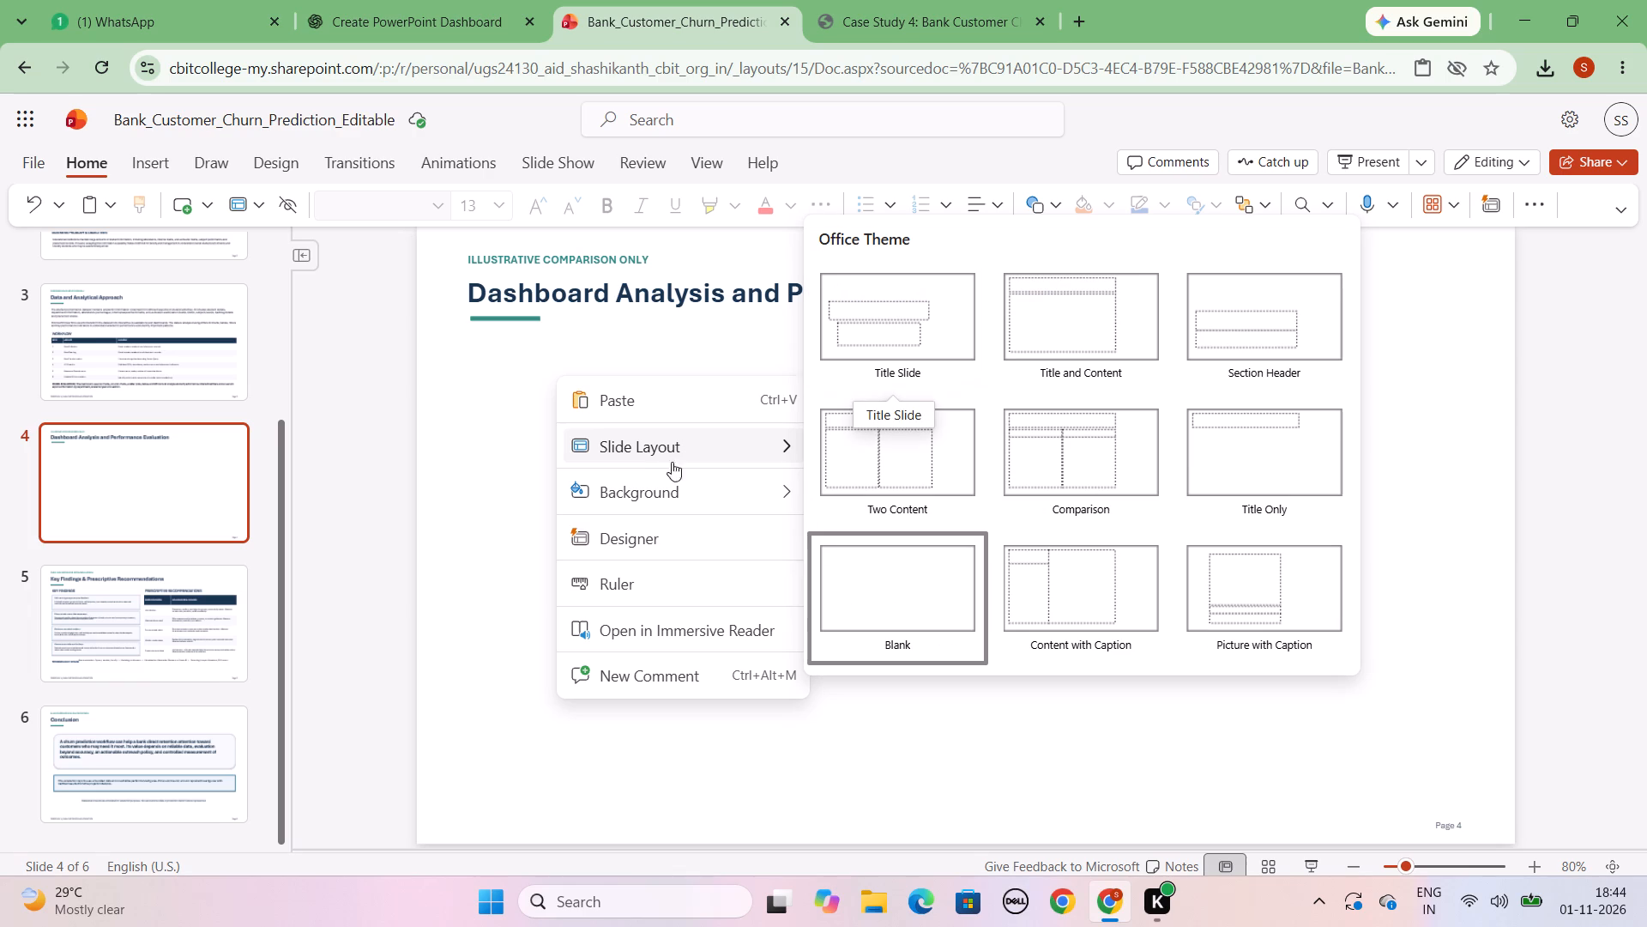
left_click(1023, 307)
left_click(510, 349)
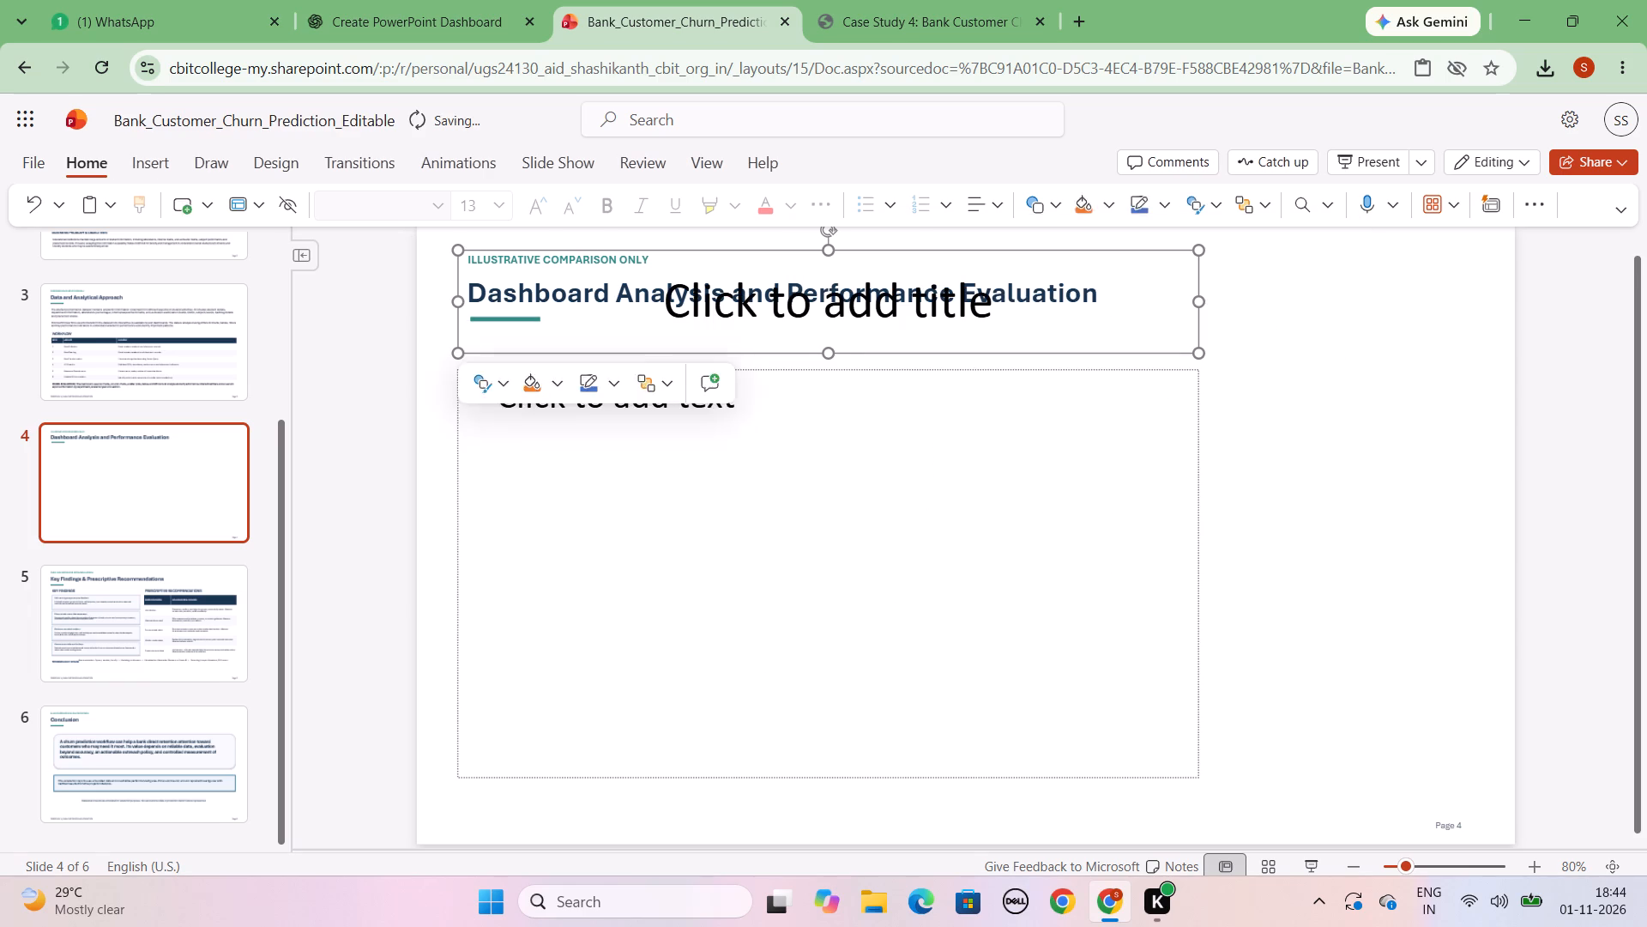
left_click(526, 426)
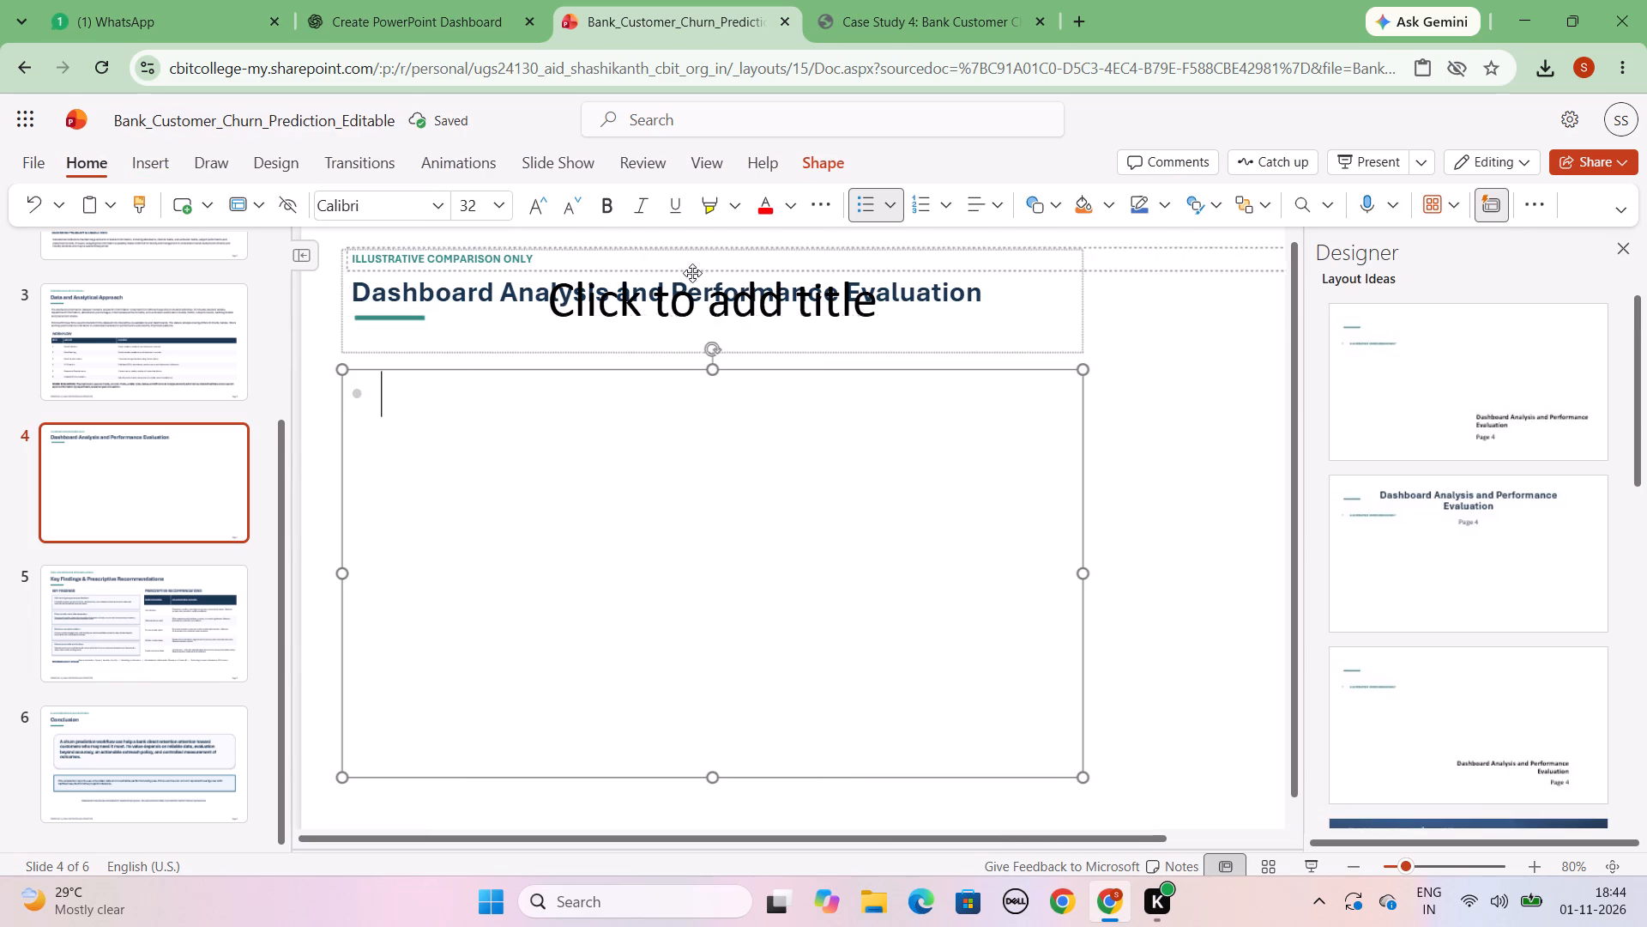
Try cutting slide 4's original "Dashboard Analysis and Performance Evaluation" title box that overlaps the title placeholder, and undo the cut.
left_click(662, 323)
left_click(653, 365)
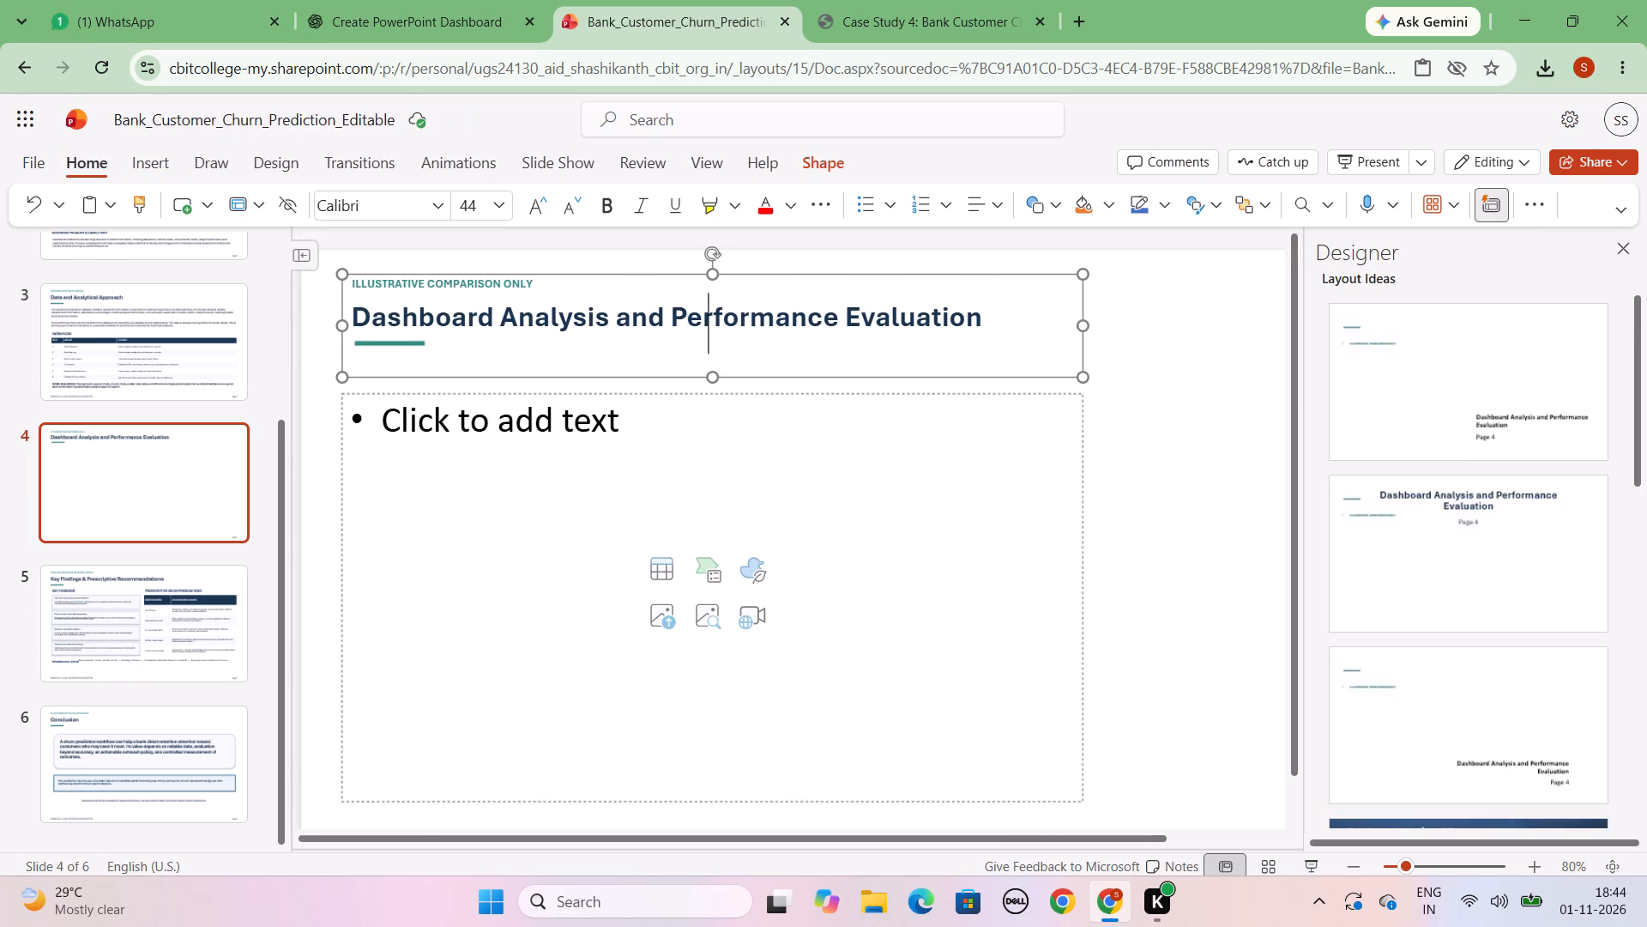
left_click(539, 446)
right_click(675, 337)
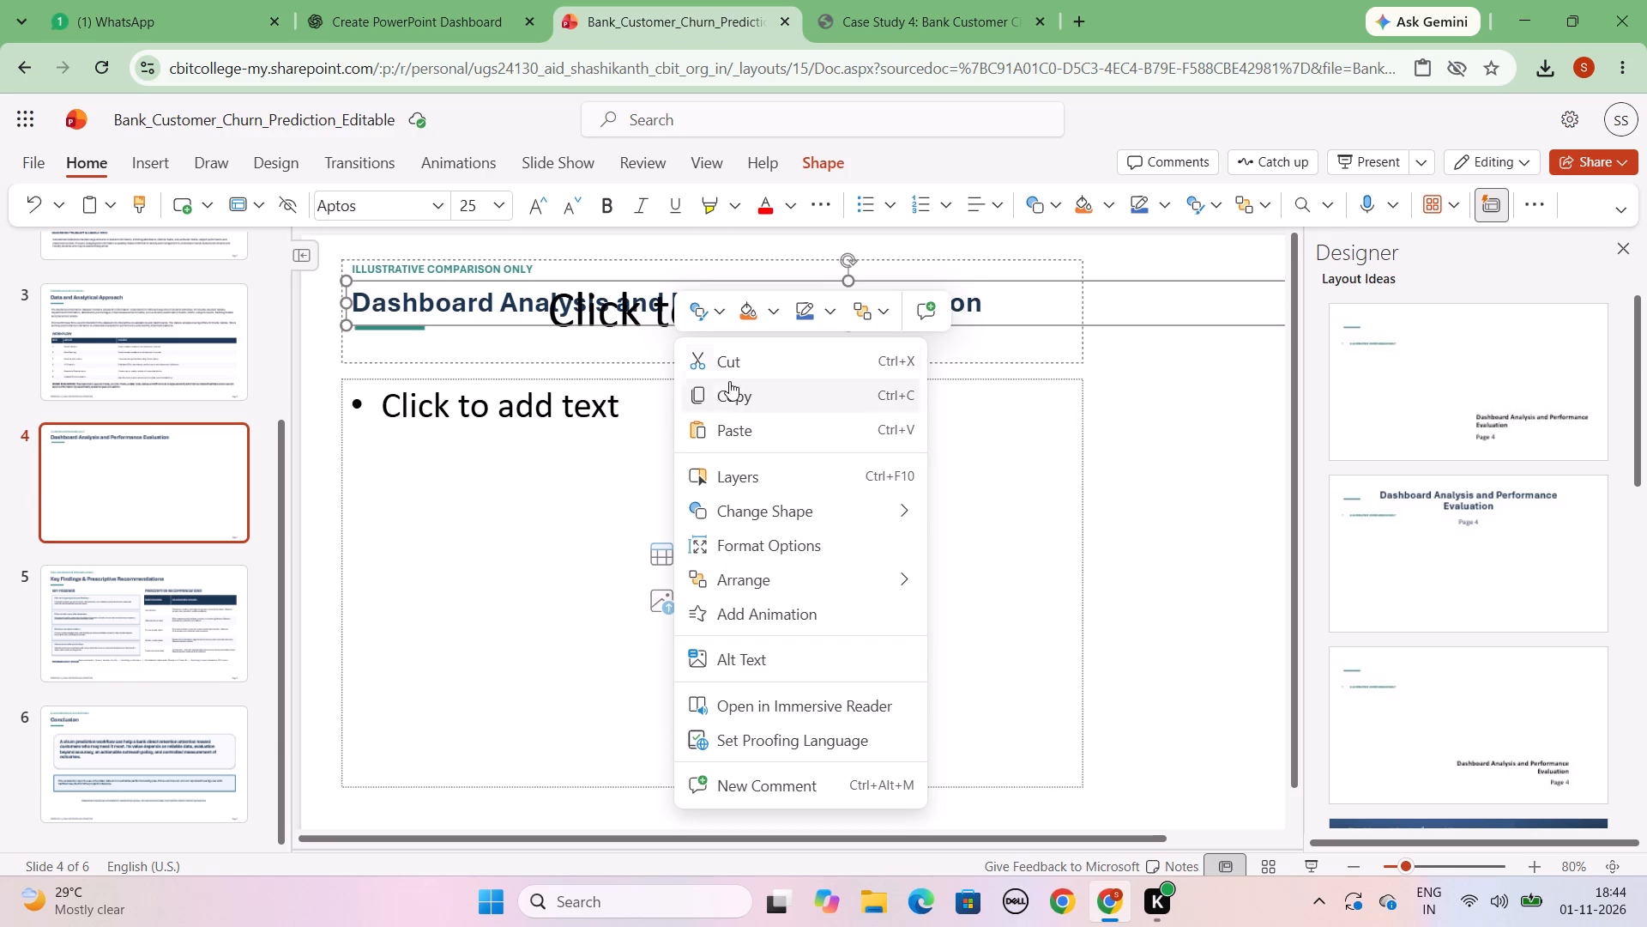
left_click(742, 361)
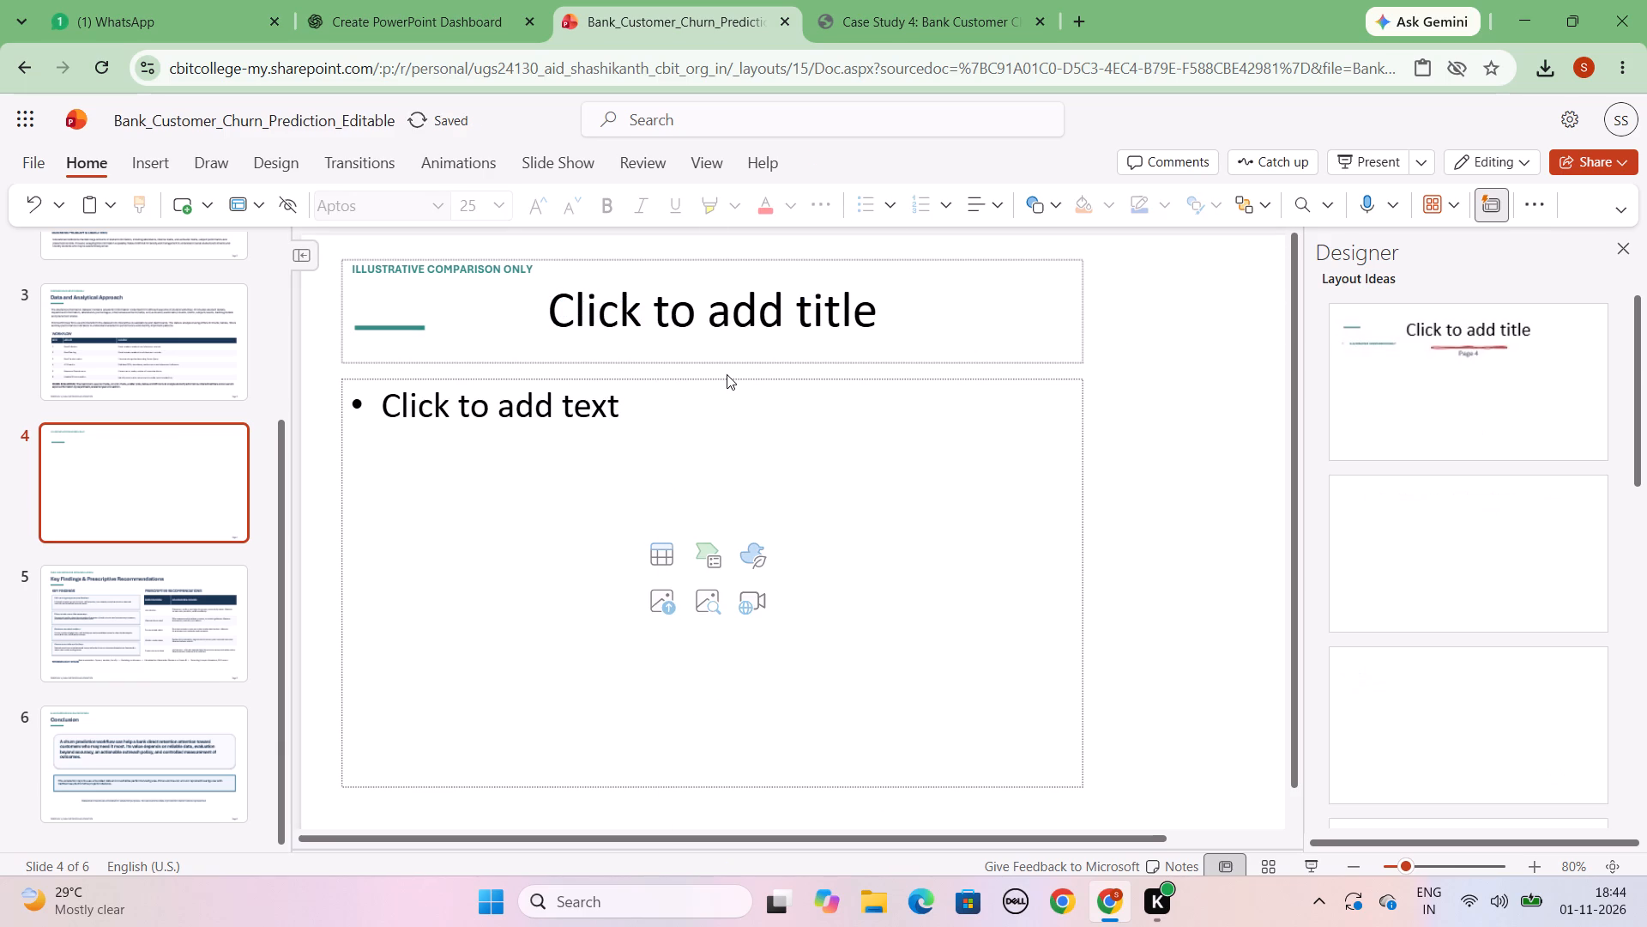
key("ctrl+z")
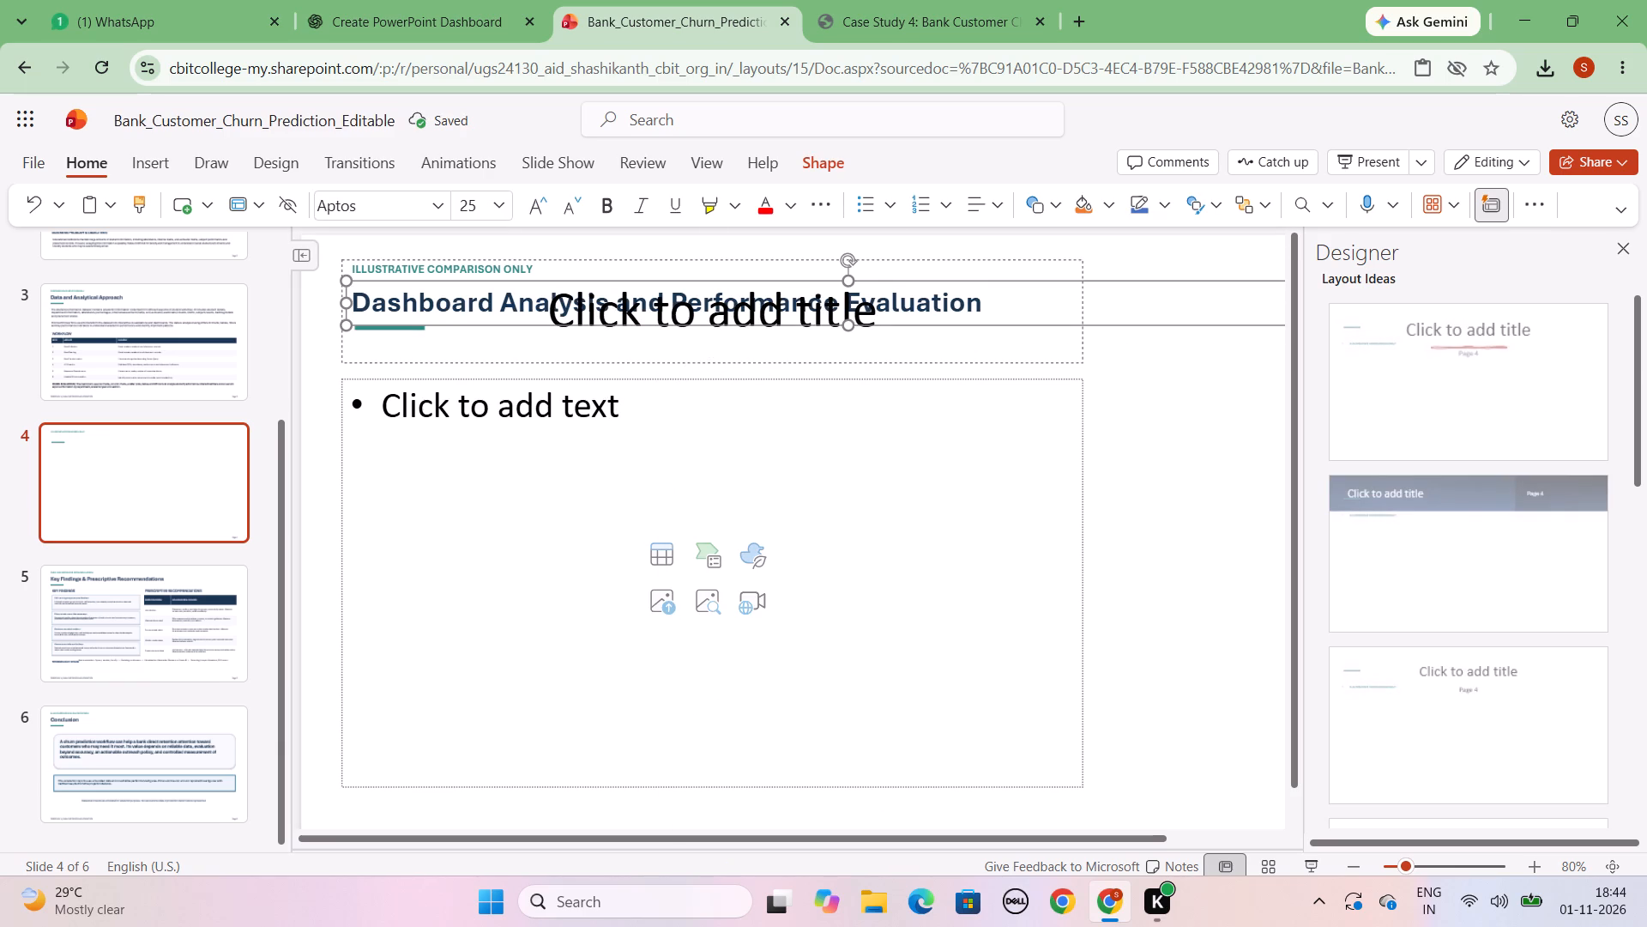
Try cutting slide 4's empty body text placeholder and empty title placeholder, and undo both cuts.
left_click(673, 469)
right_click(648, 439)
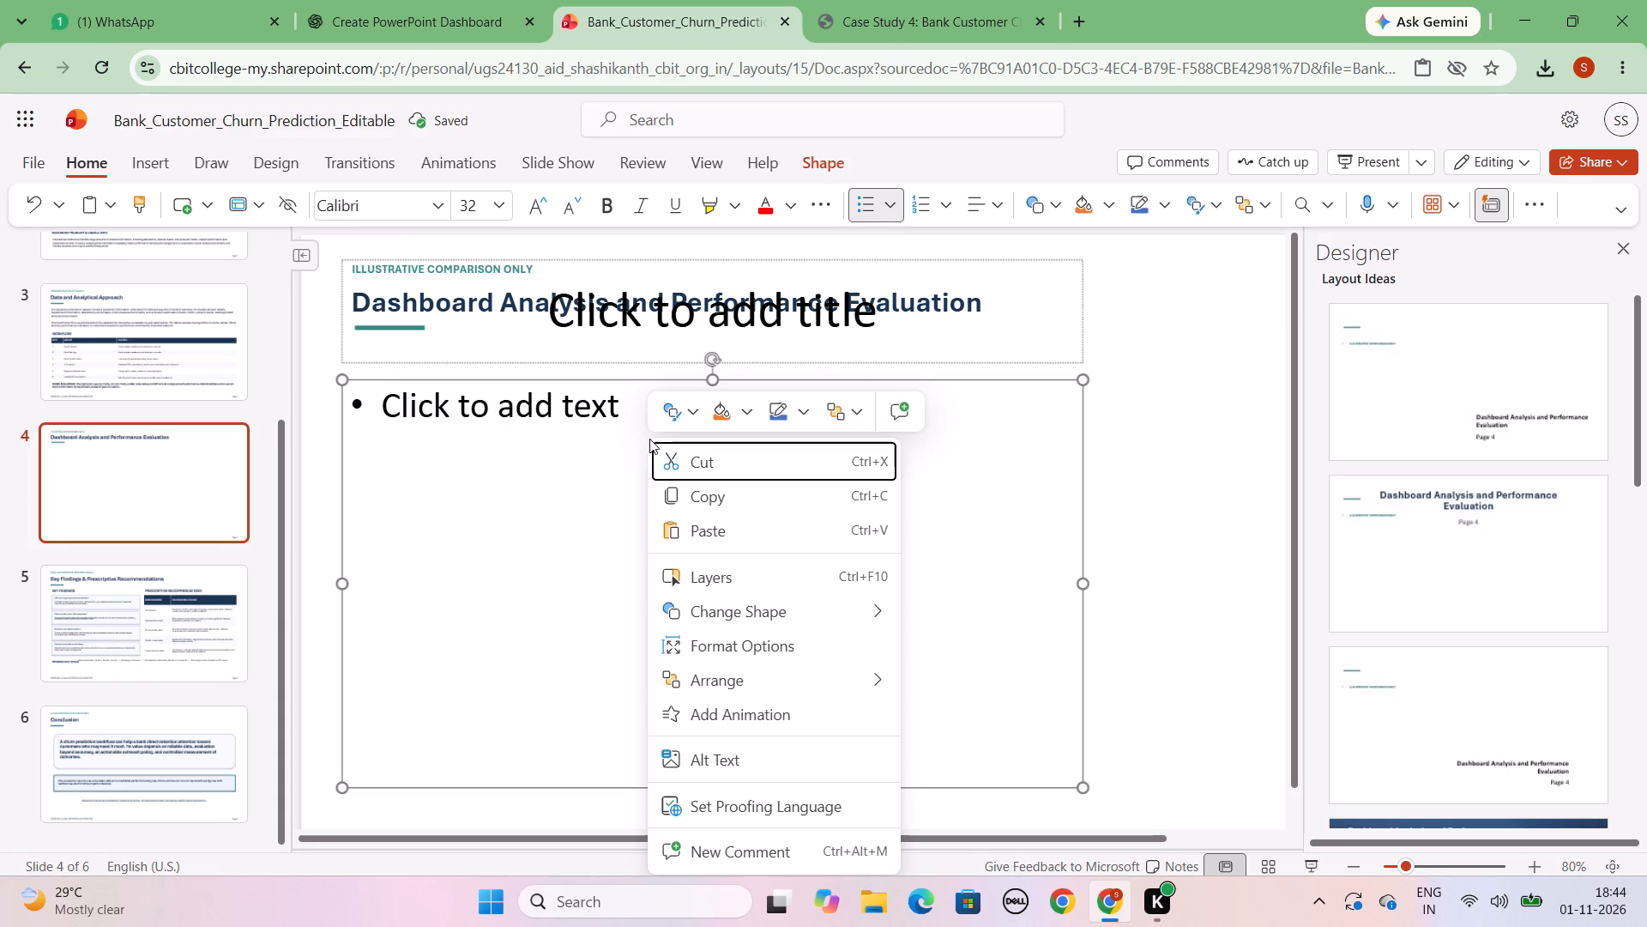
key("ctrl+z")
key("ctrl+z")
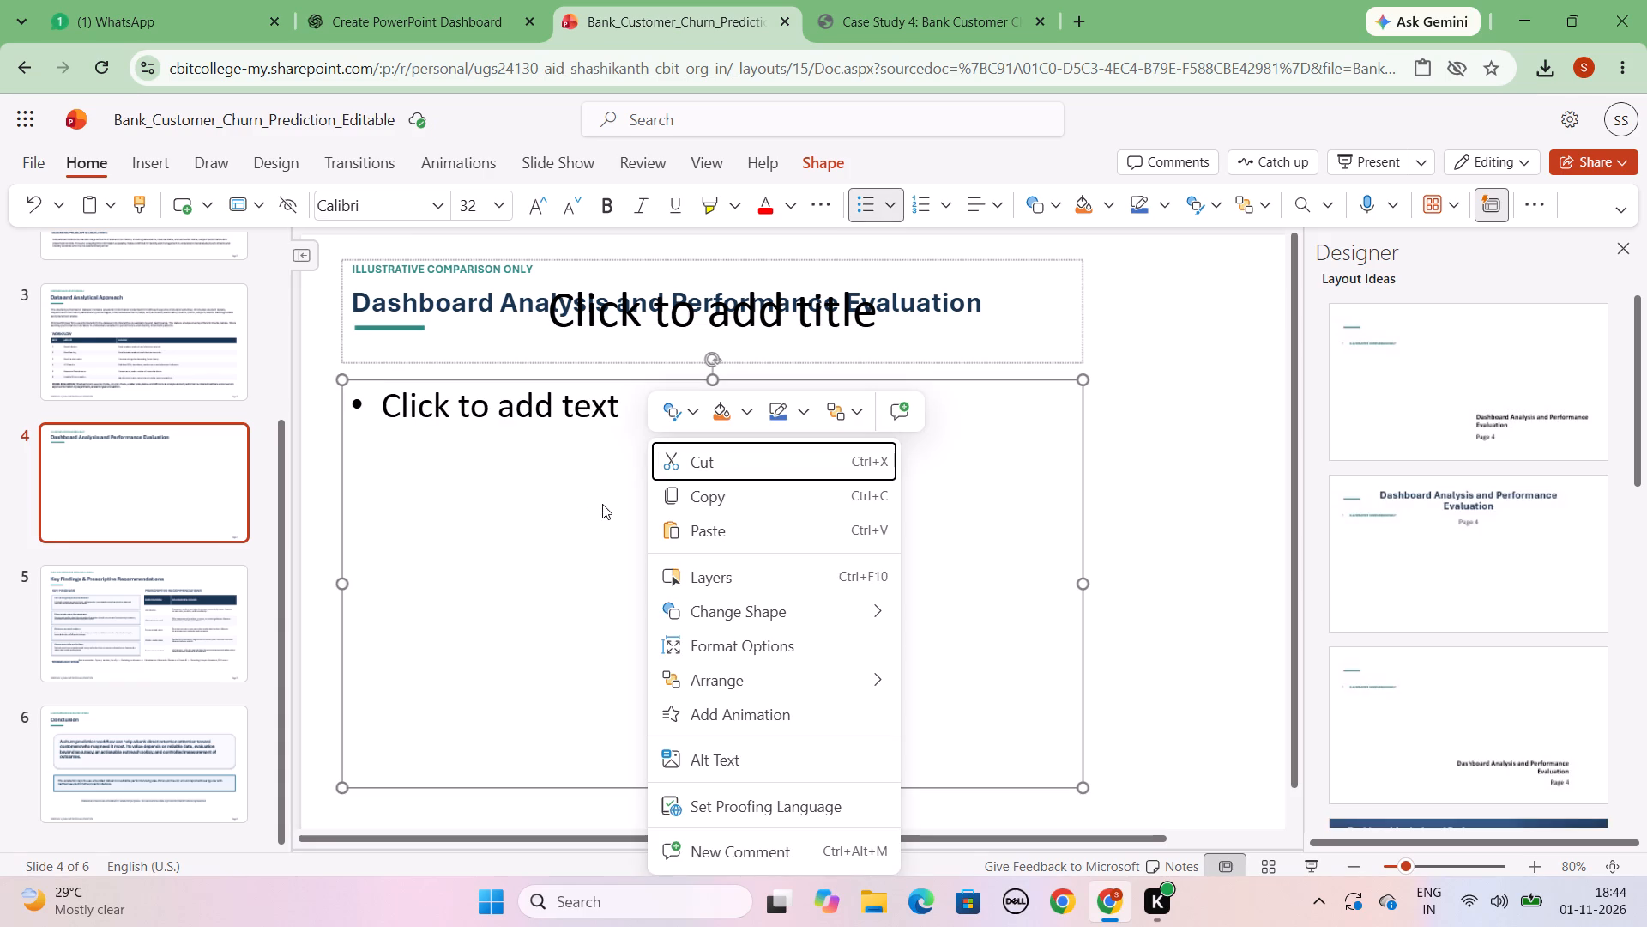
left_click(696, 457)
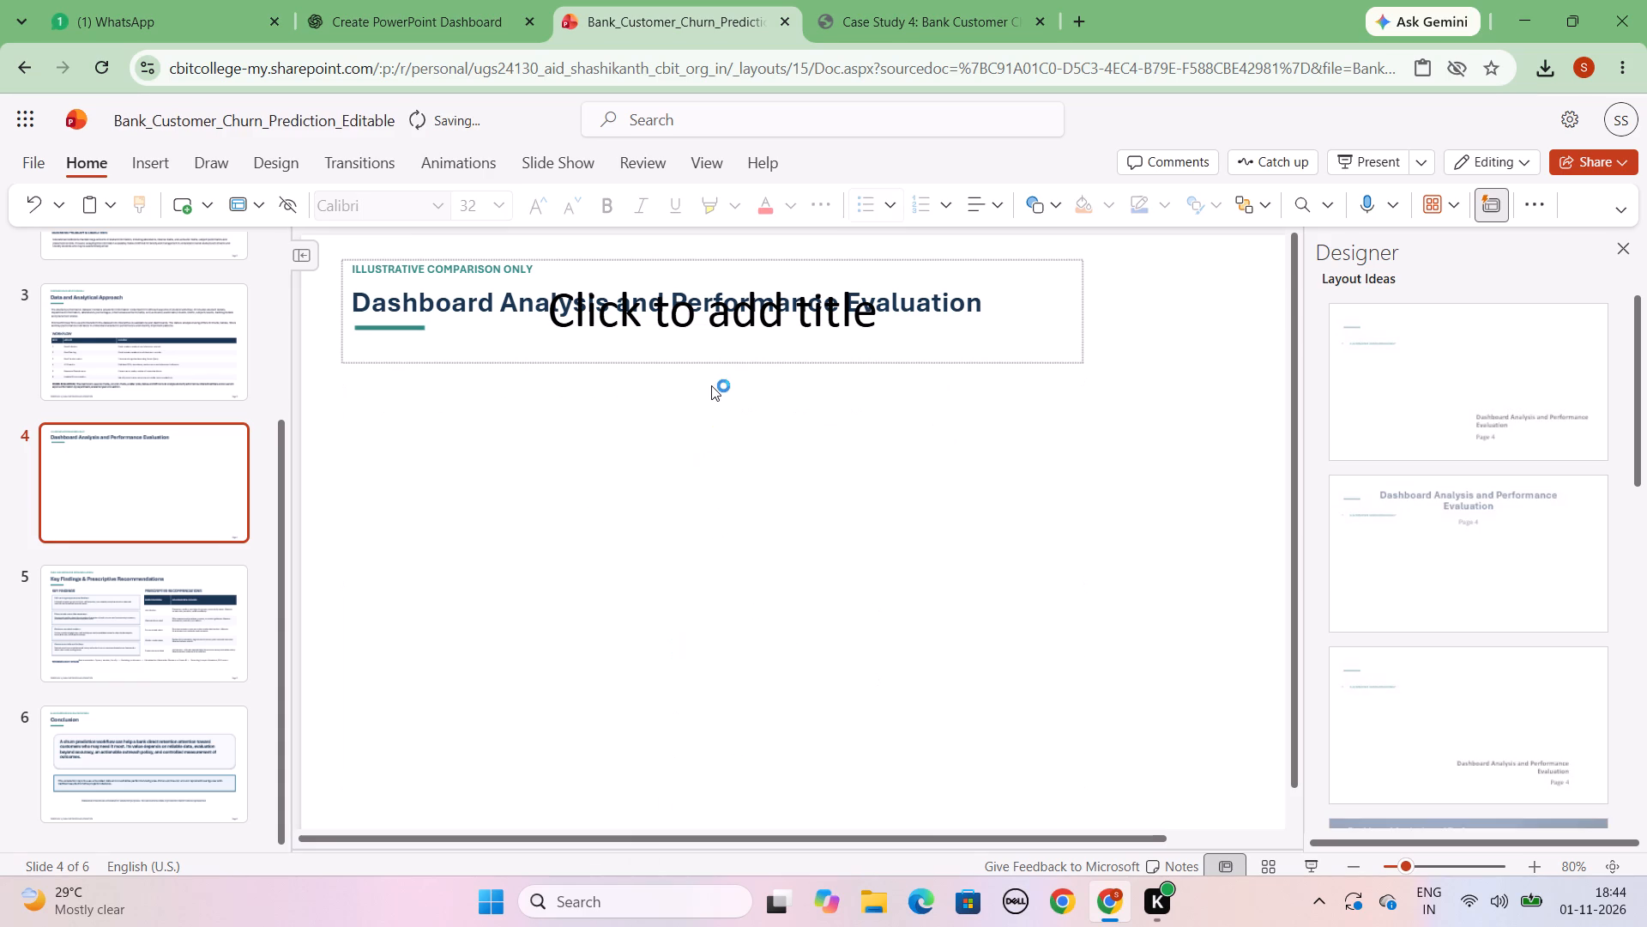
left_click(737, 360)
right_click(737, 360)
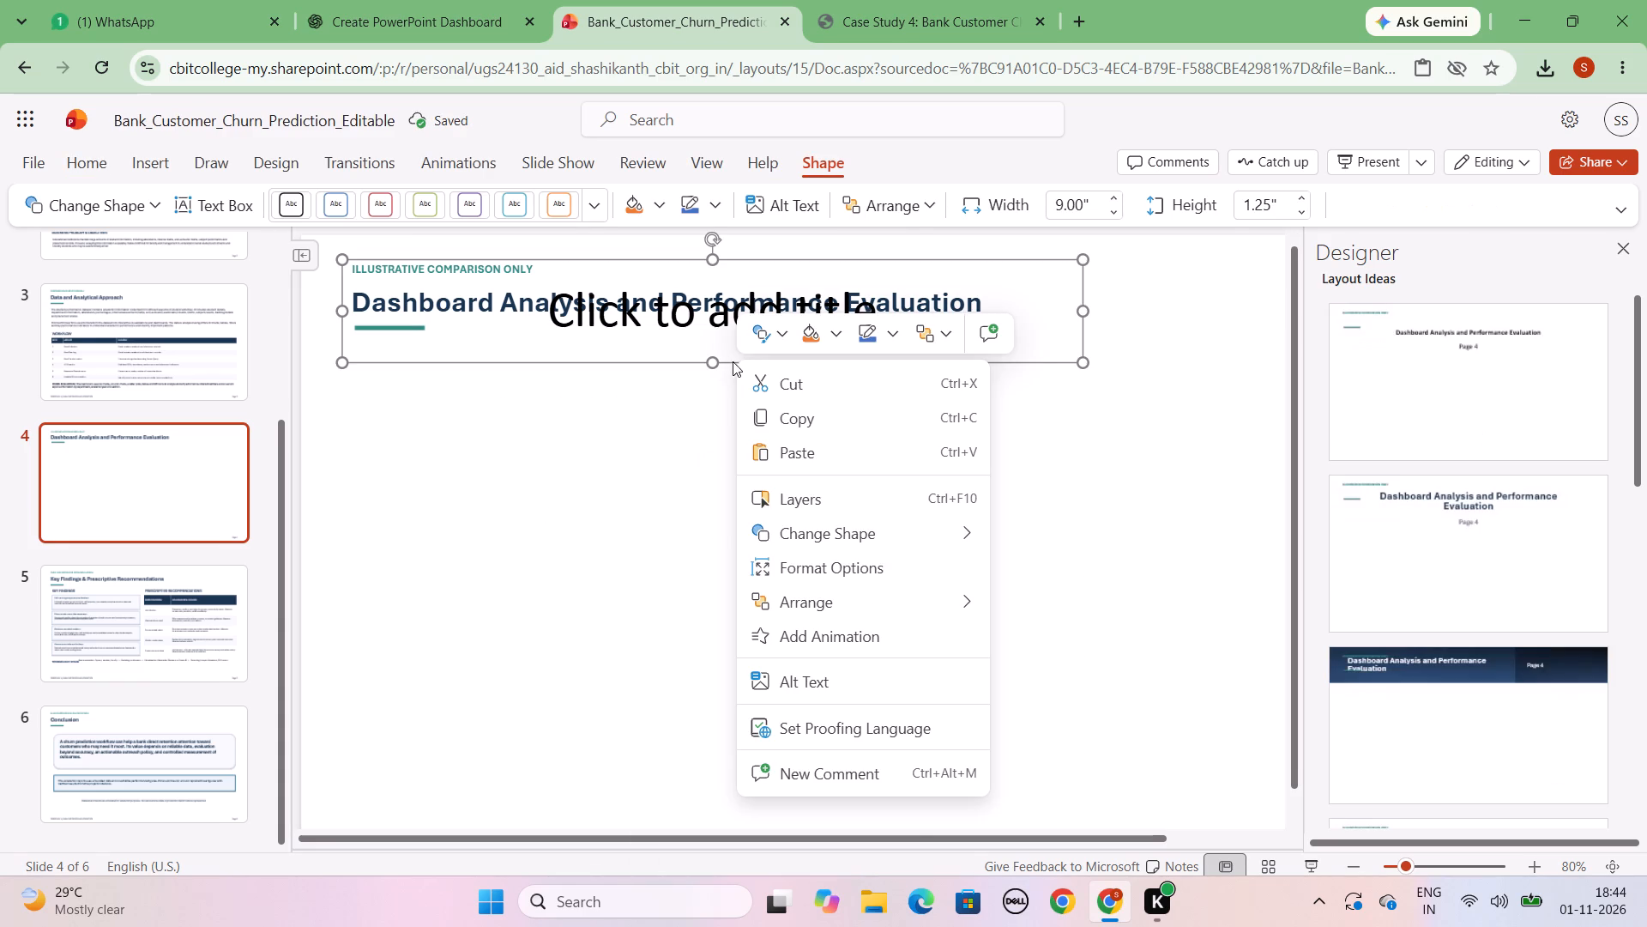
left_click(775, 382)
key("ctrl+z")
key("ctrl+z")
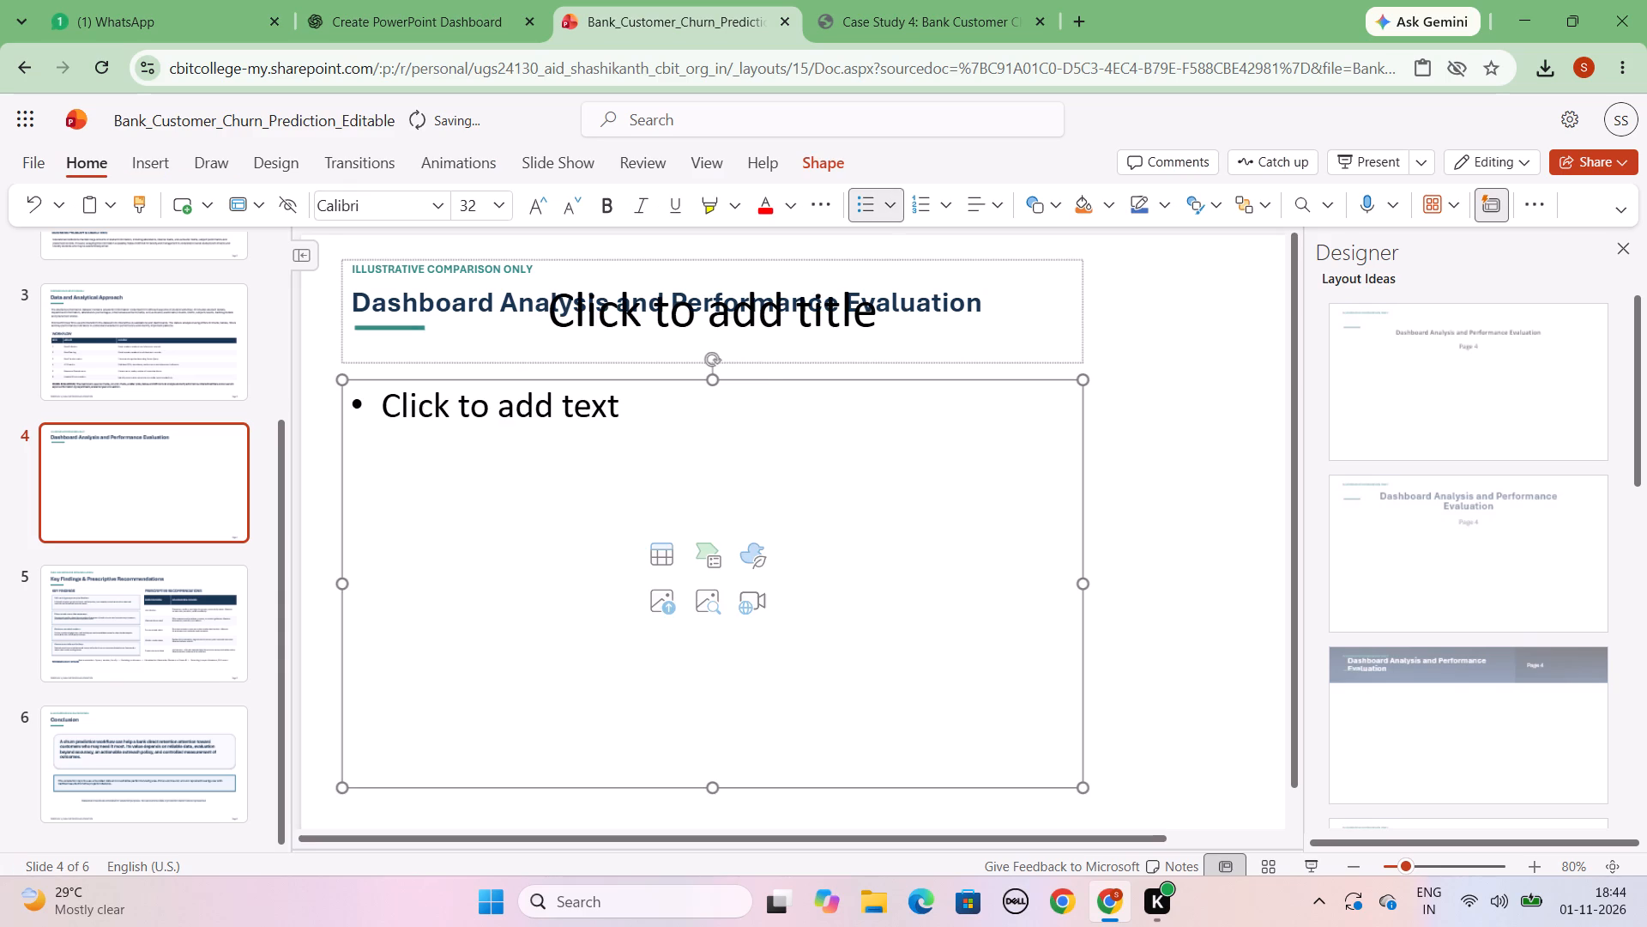
left_click(780, 347)
left_click(763, 367)
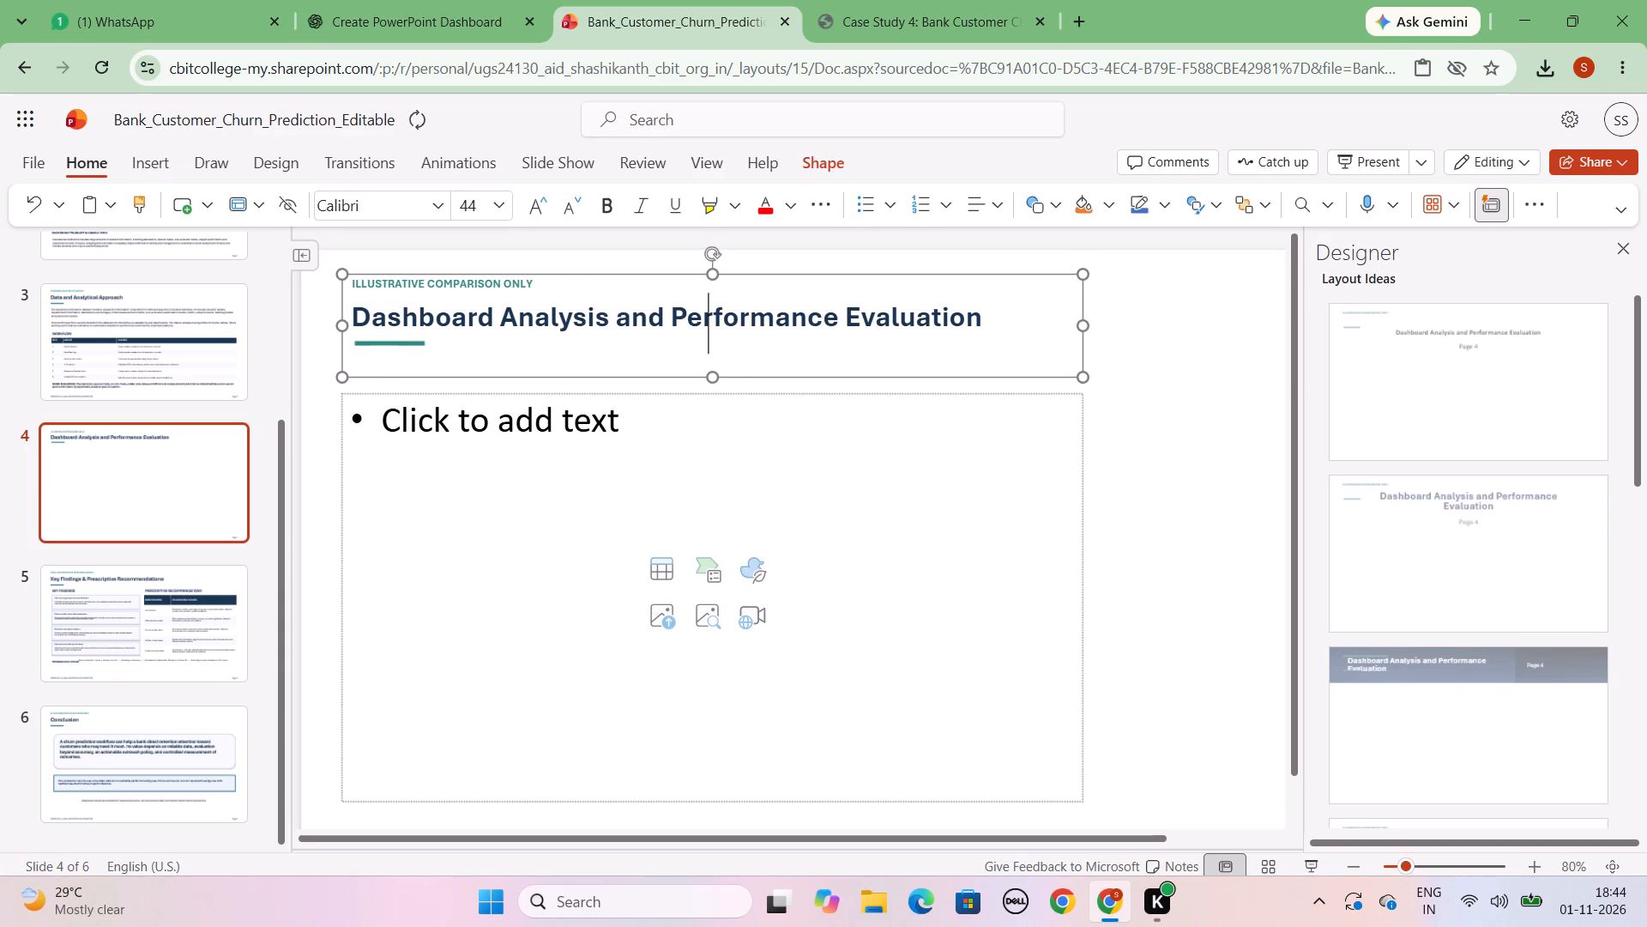
left_click(721, 379)
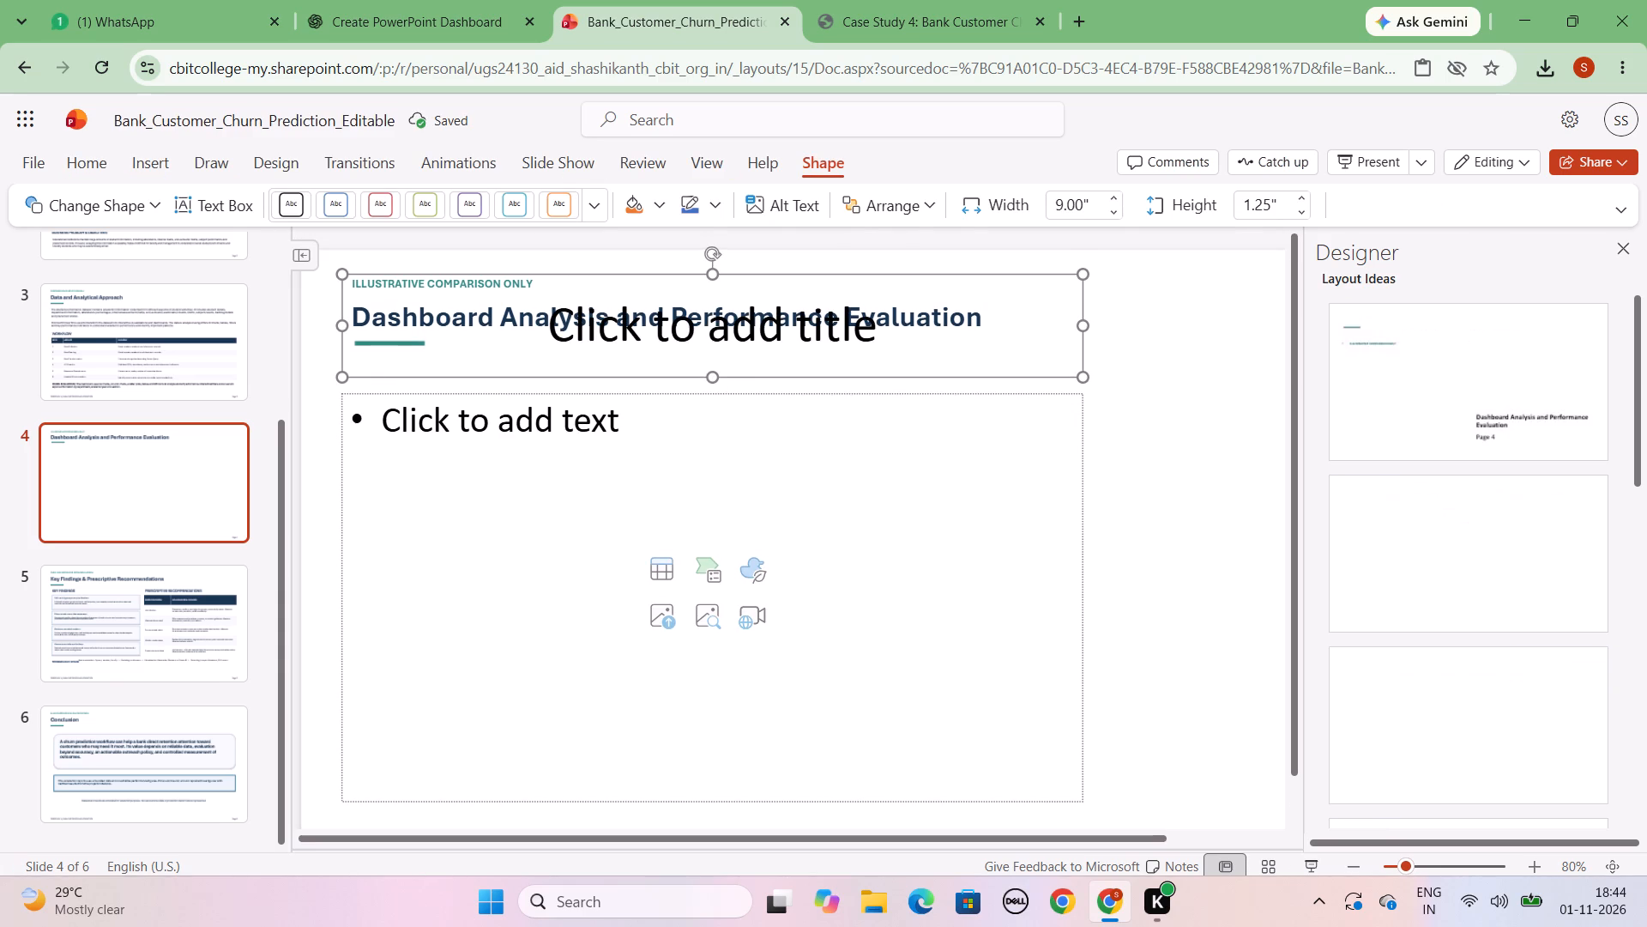
left_click(723, 377)
left_click(769, 371)
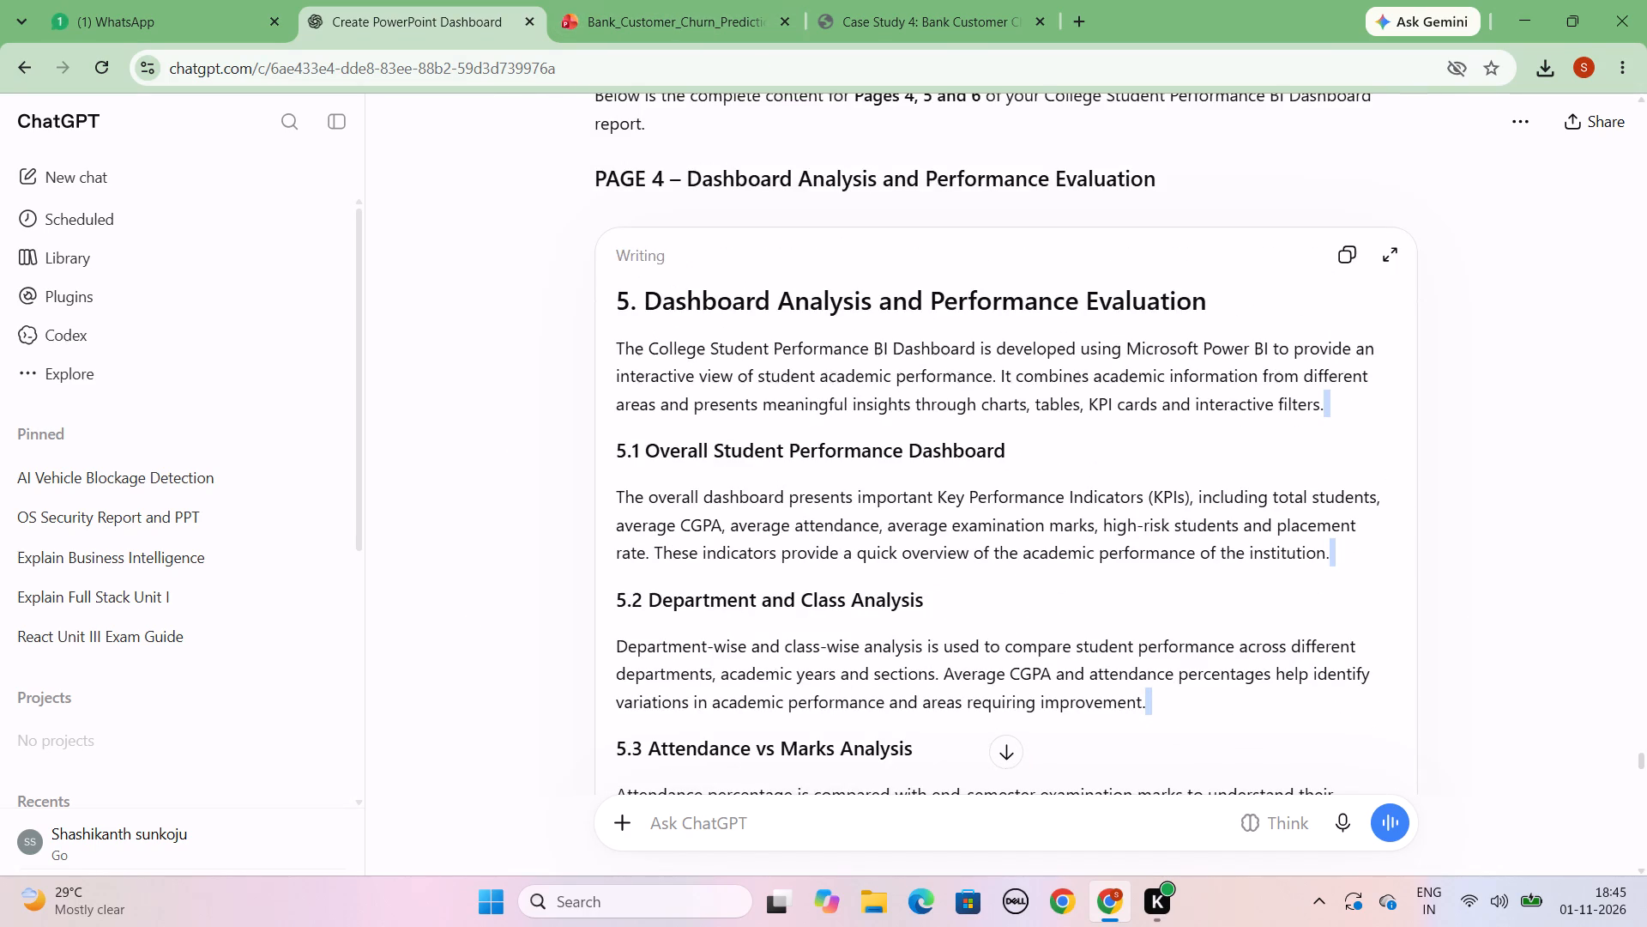
left_click(651, 0)
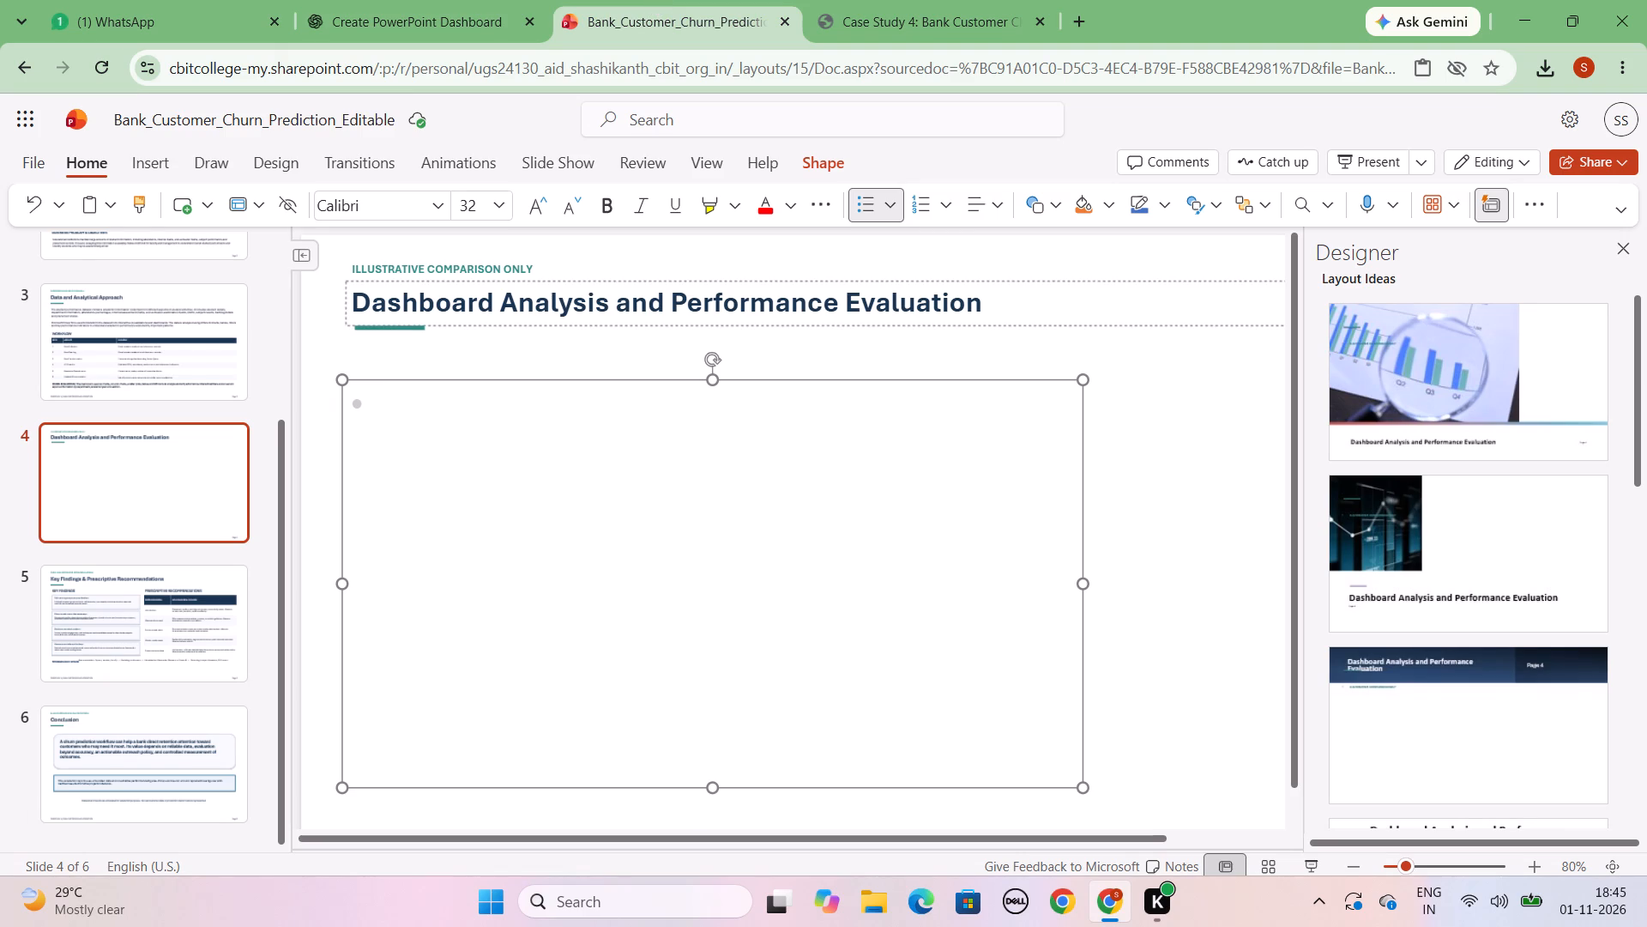
key("ctrl+v")
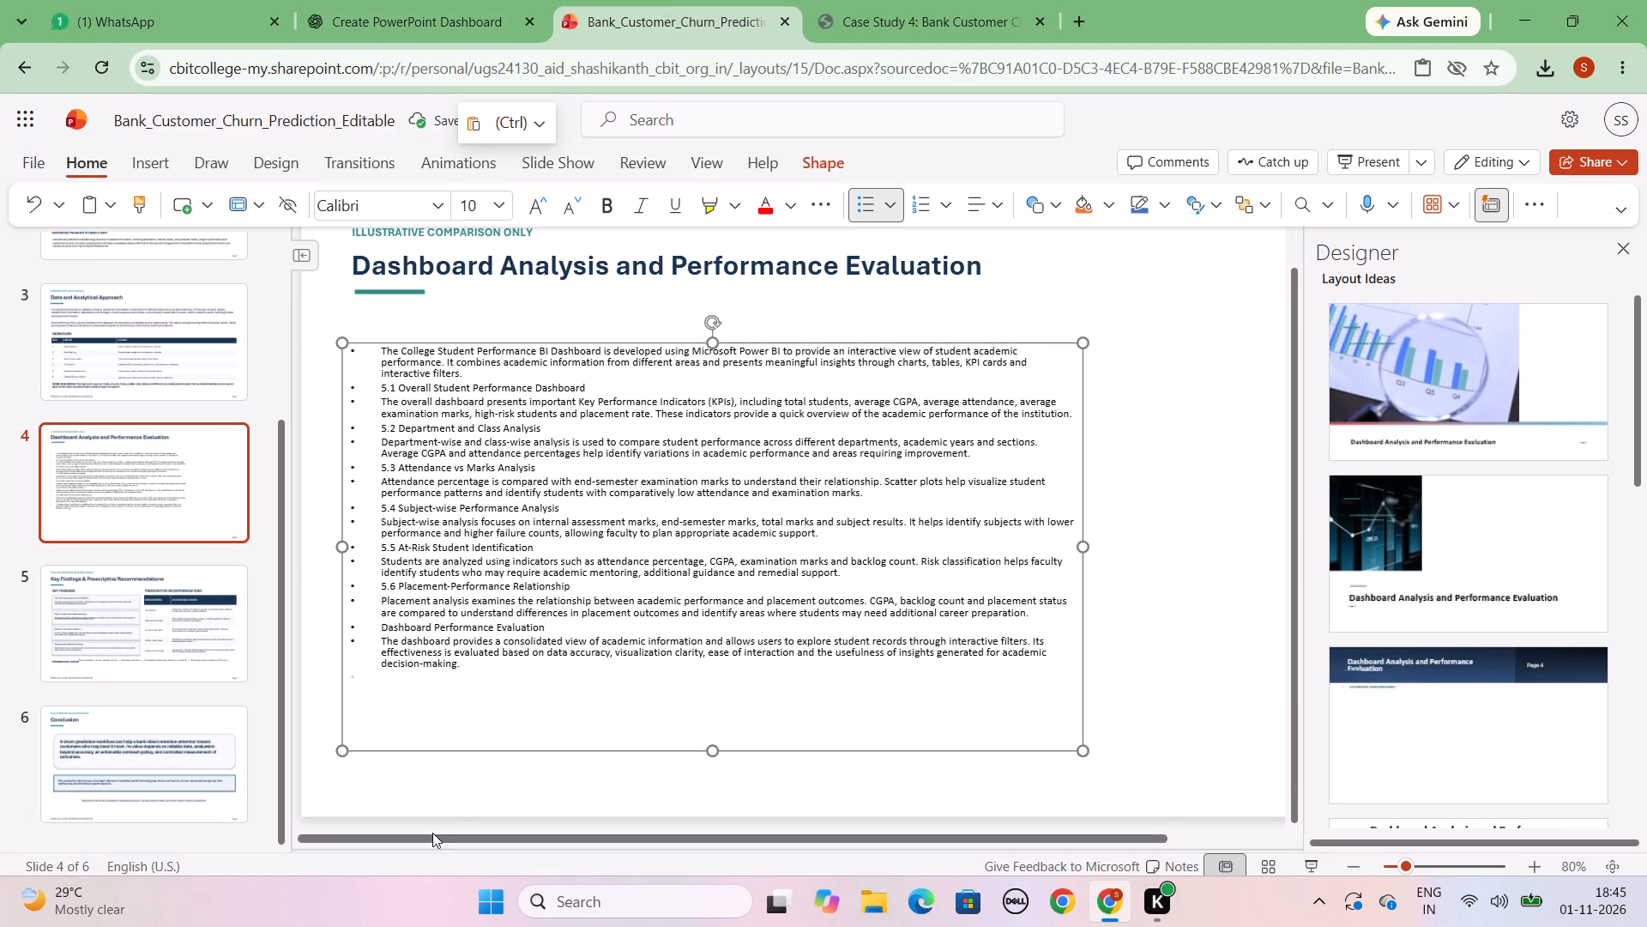
left_click(419, 782)
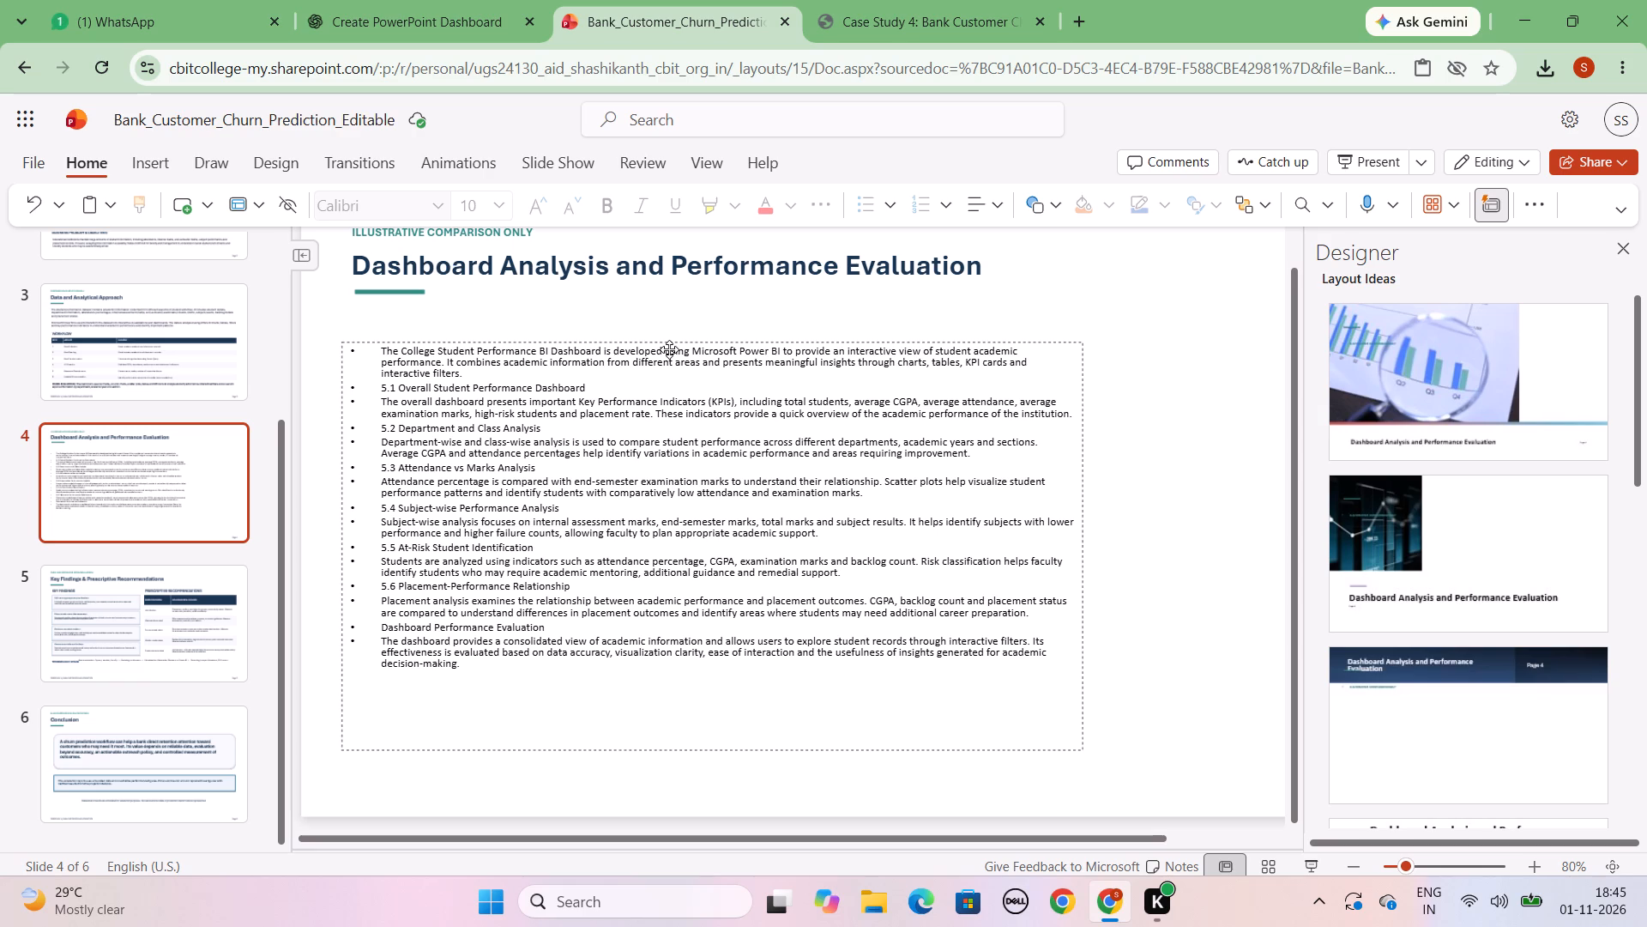
Move slide 4's body text box up and slightly left so it starts just beneath the slide heading.
left_click_drag(669, 349, 651, 309)
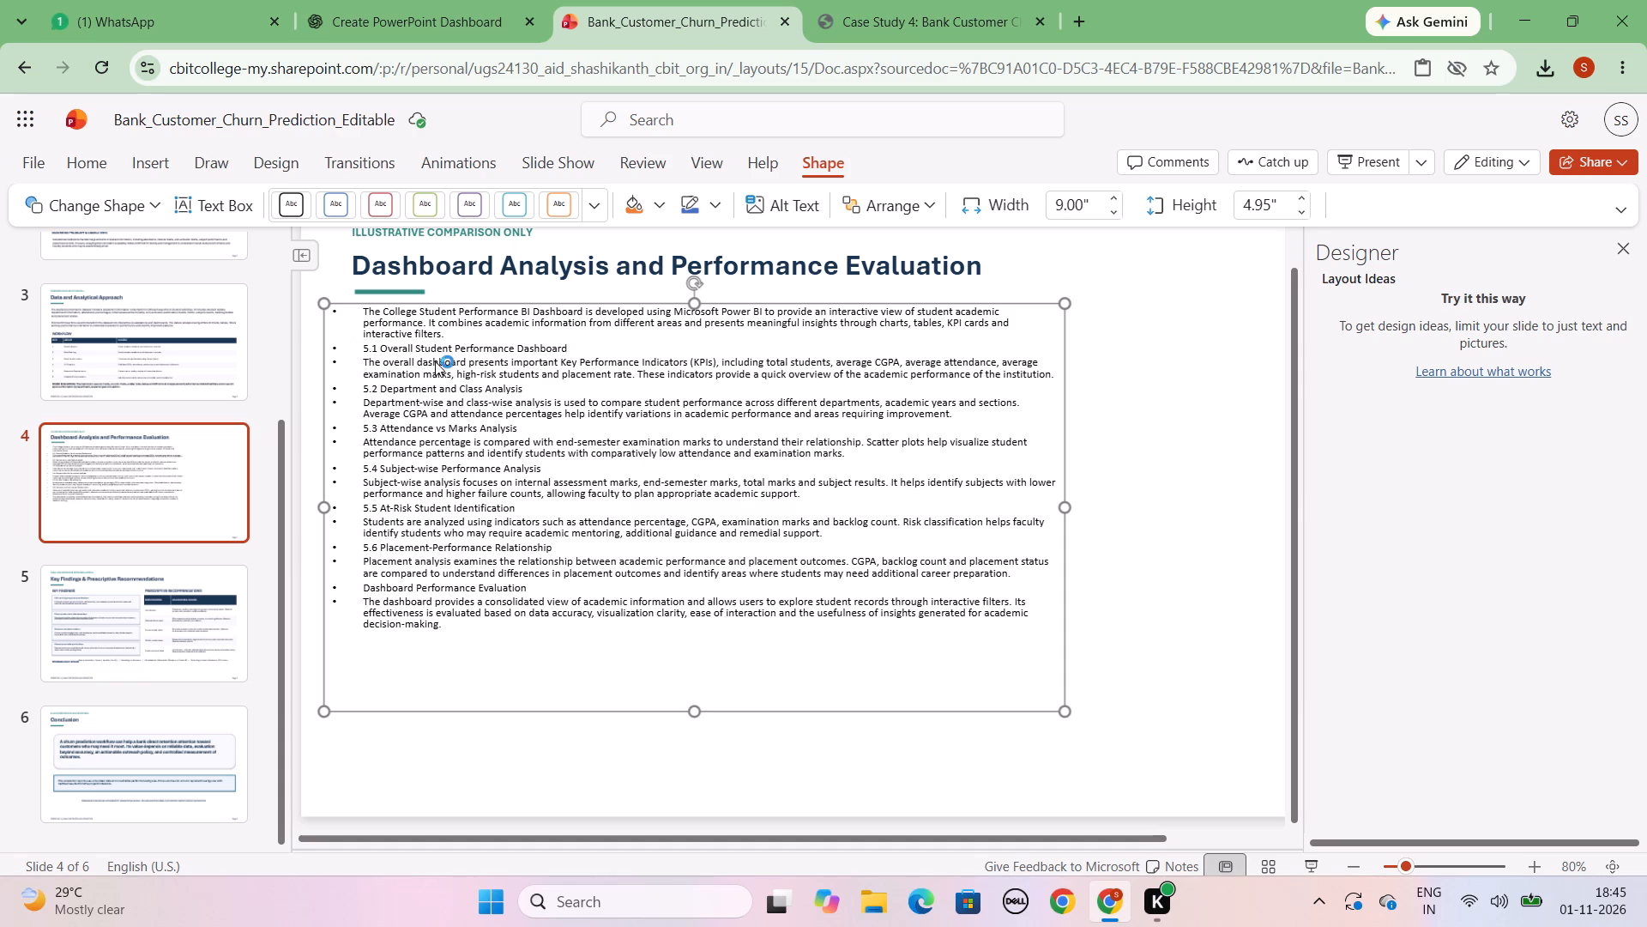
Bold the subheadings 5.1 Overall Student Performance Dashboard, 5.2 Department and Class Analysis, and 5.3 Attendance vs Marks Analysis in slide 4's body text.
left_click(463, 342)
left_click_drag(594, 345, 360, 347)
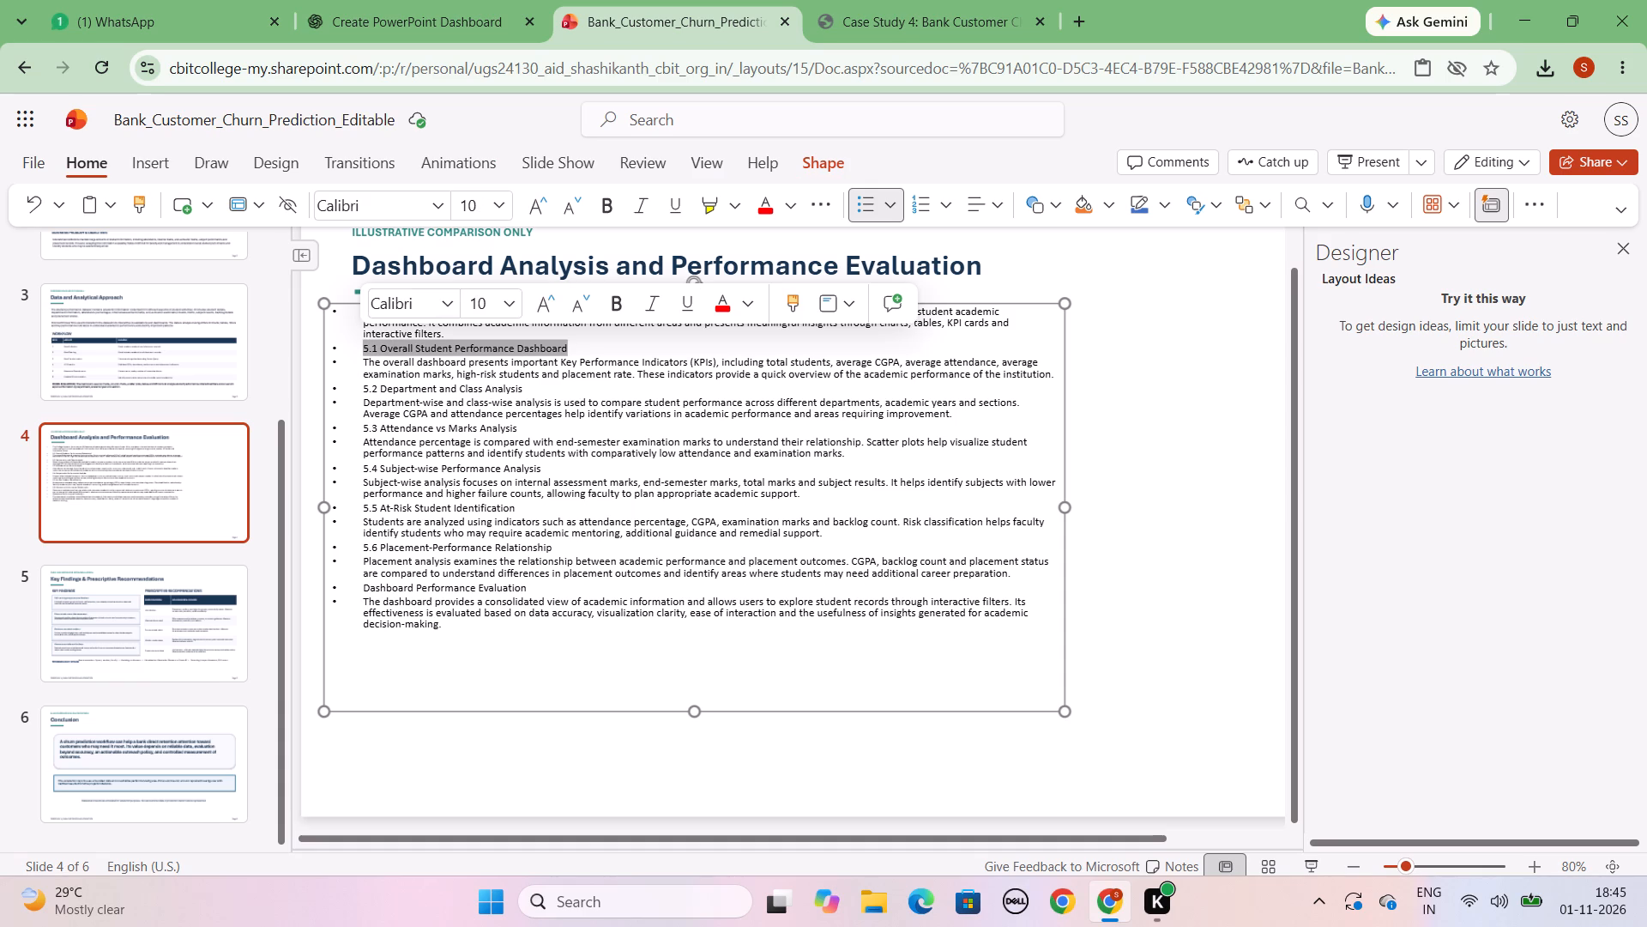
left_click(612, 203)
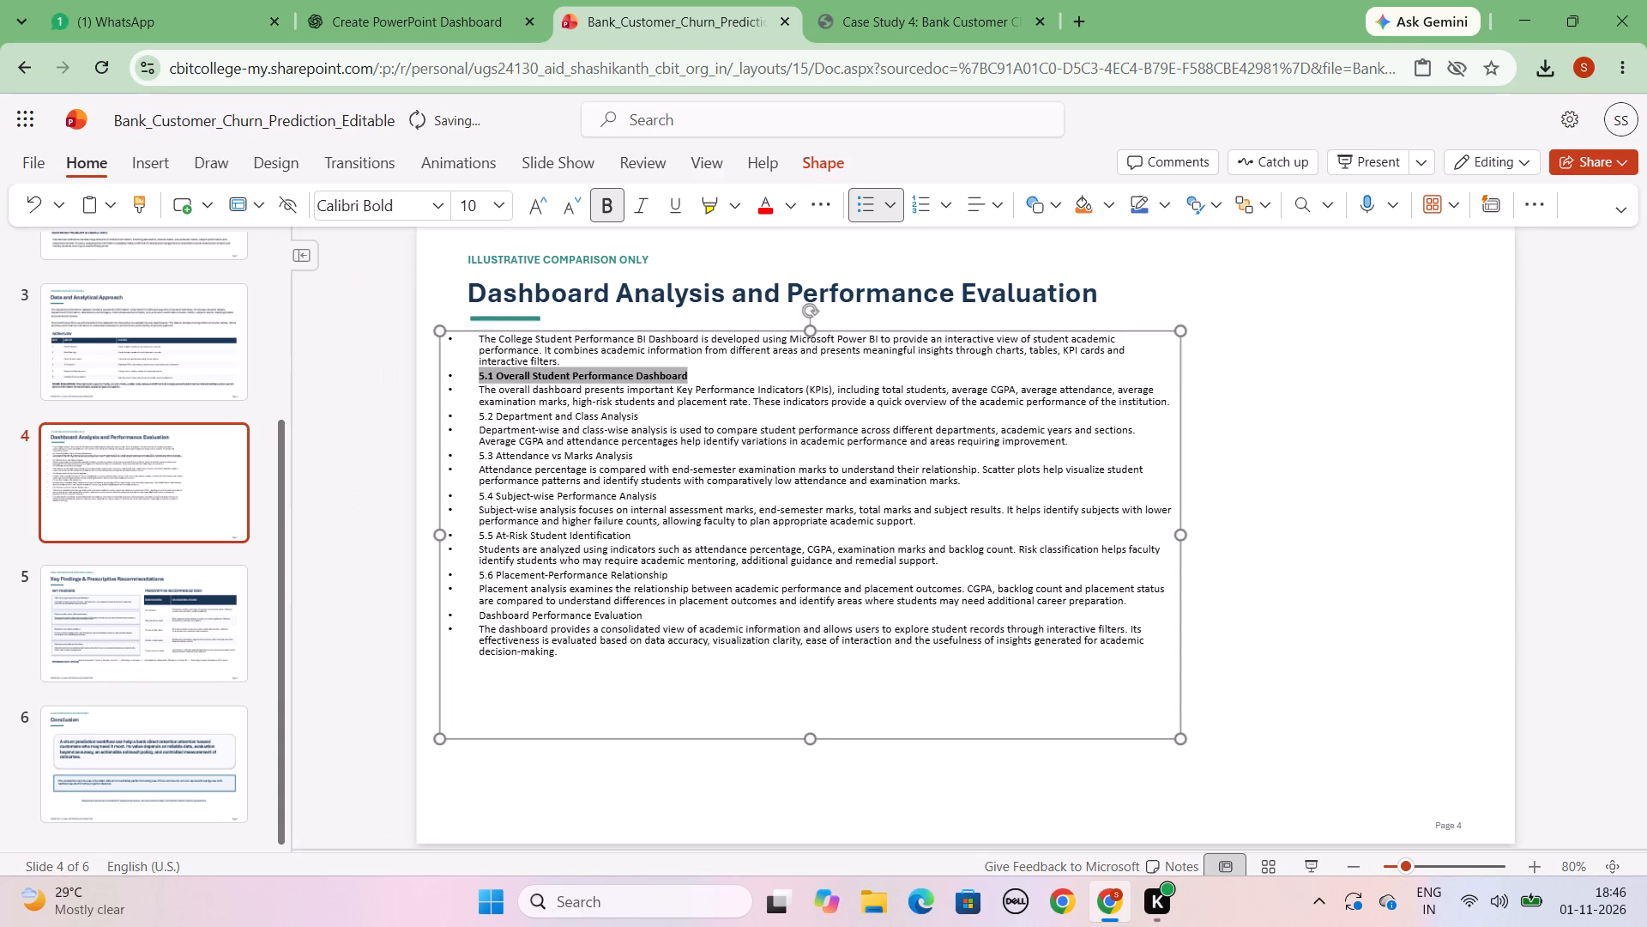
left_click(580, 706)
left_click_drag(642, 418, 482, 416)
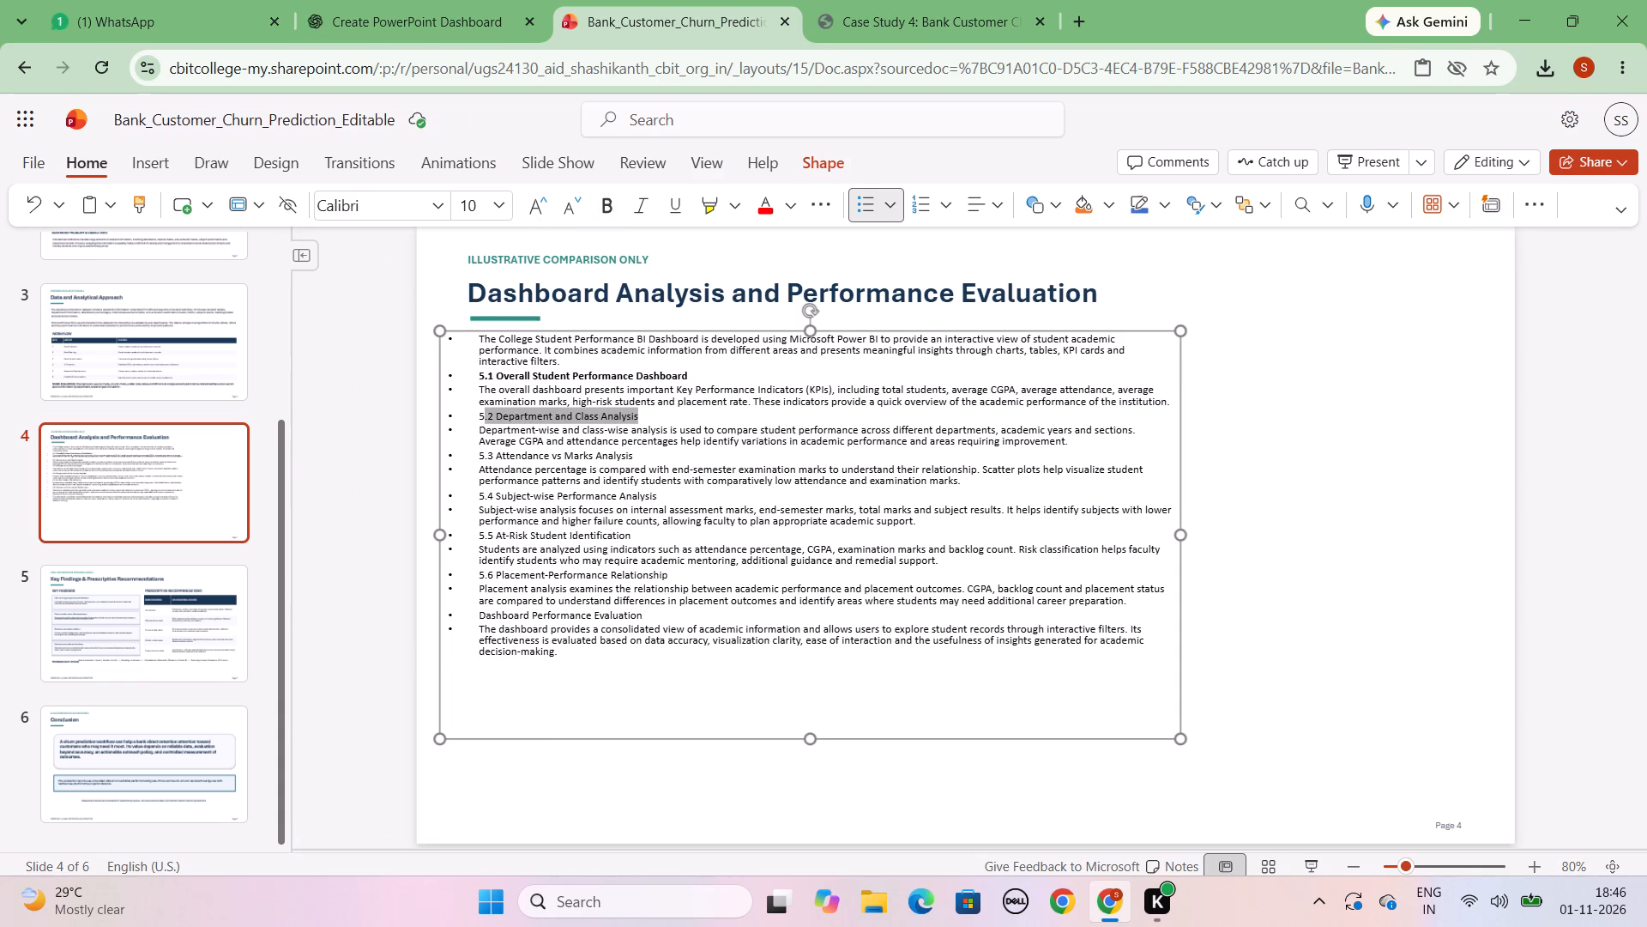
left_click_drag(482, 416, 480, 416)
left_click(602, 215)
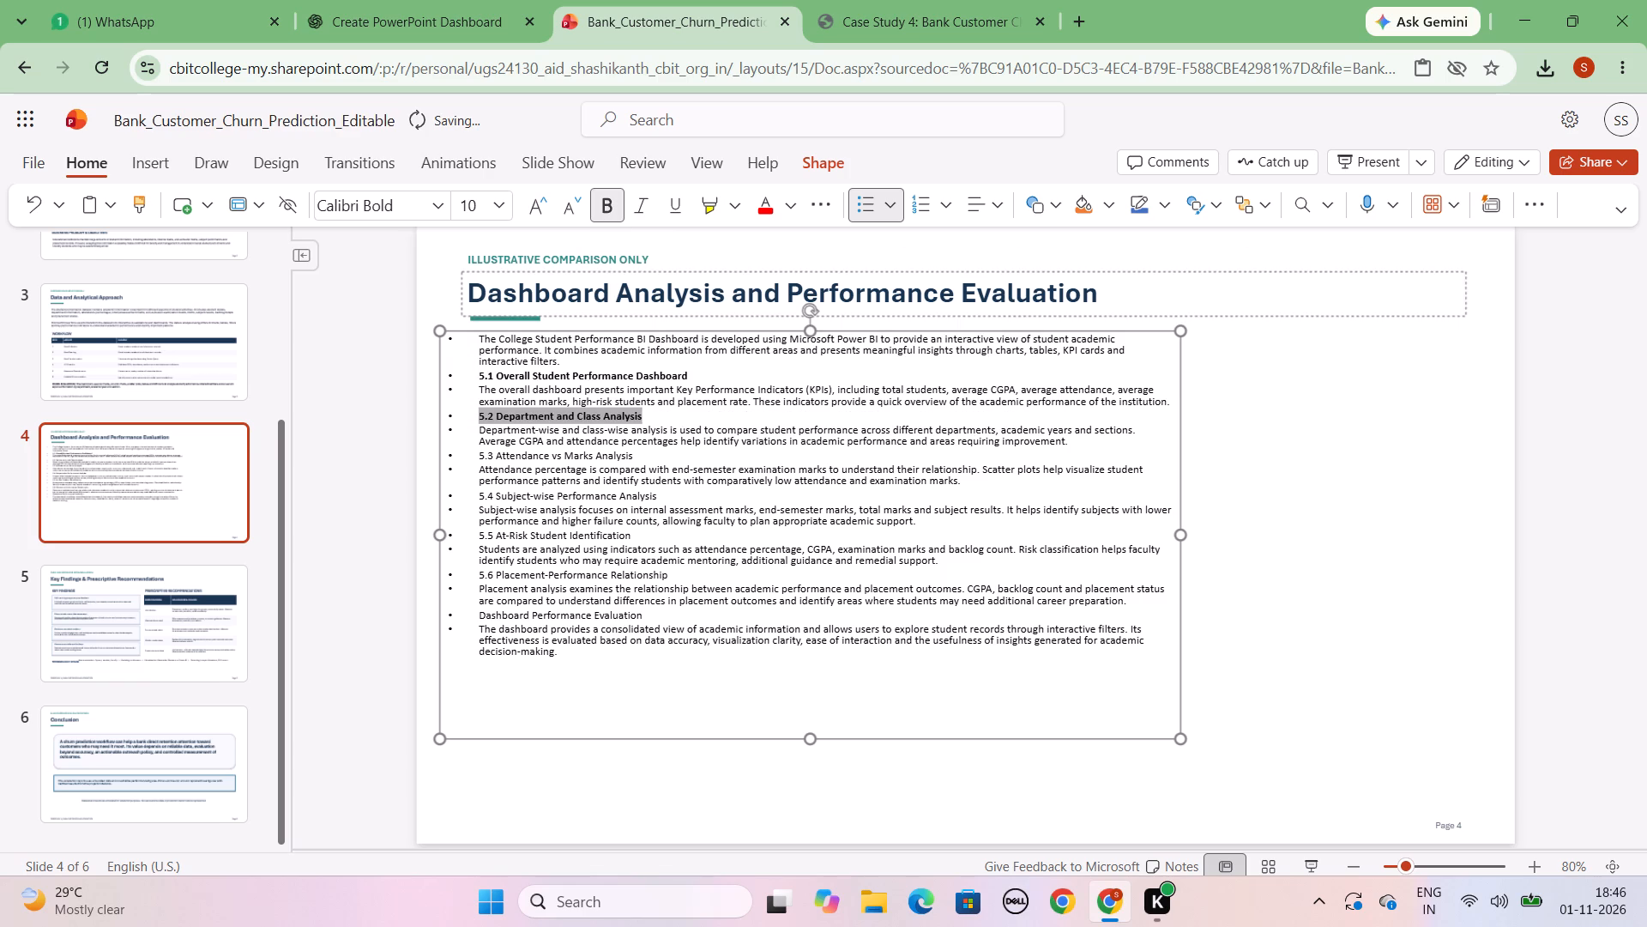
left_click_drag(648, 454, 570, 451)
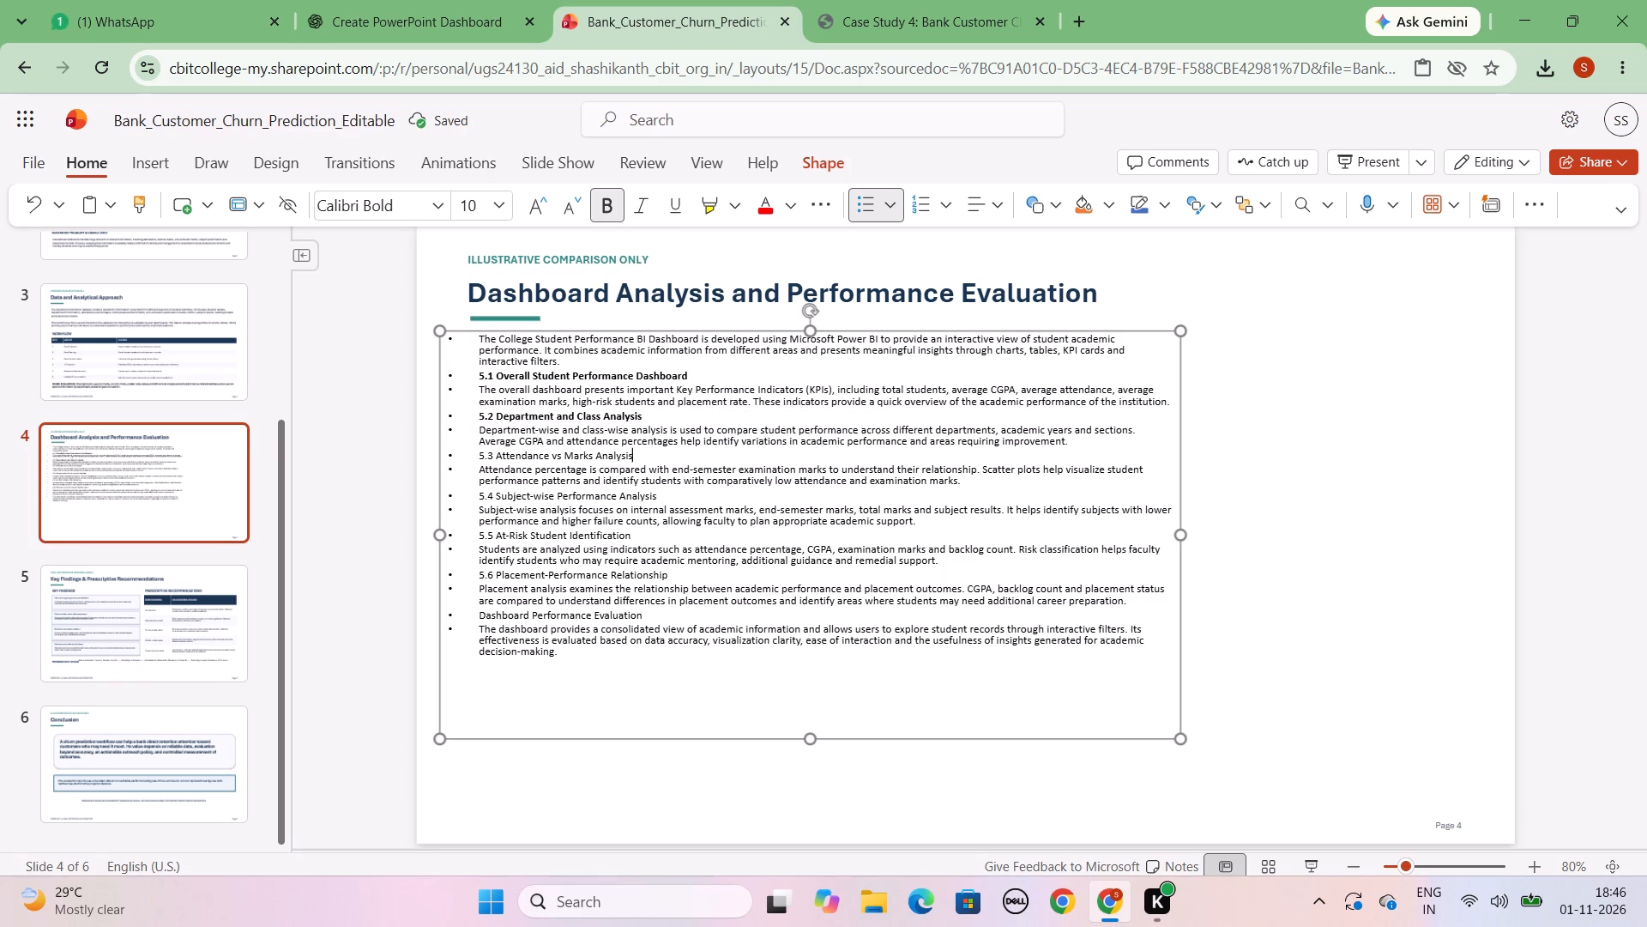
left_click_drag(570, 451, 480, 456)
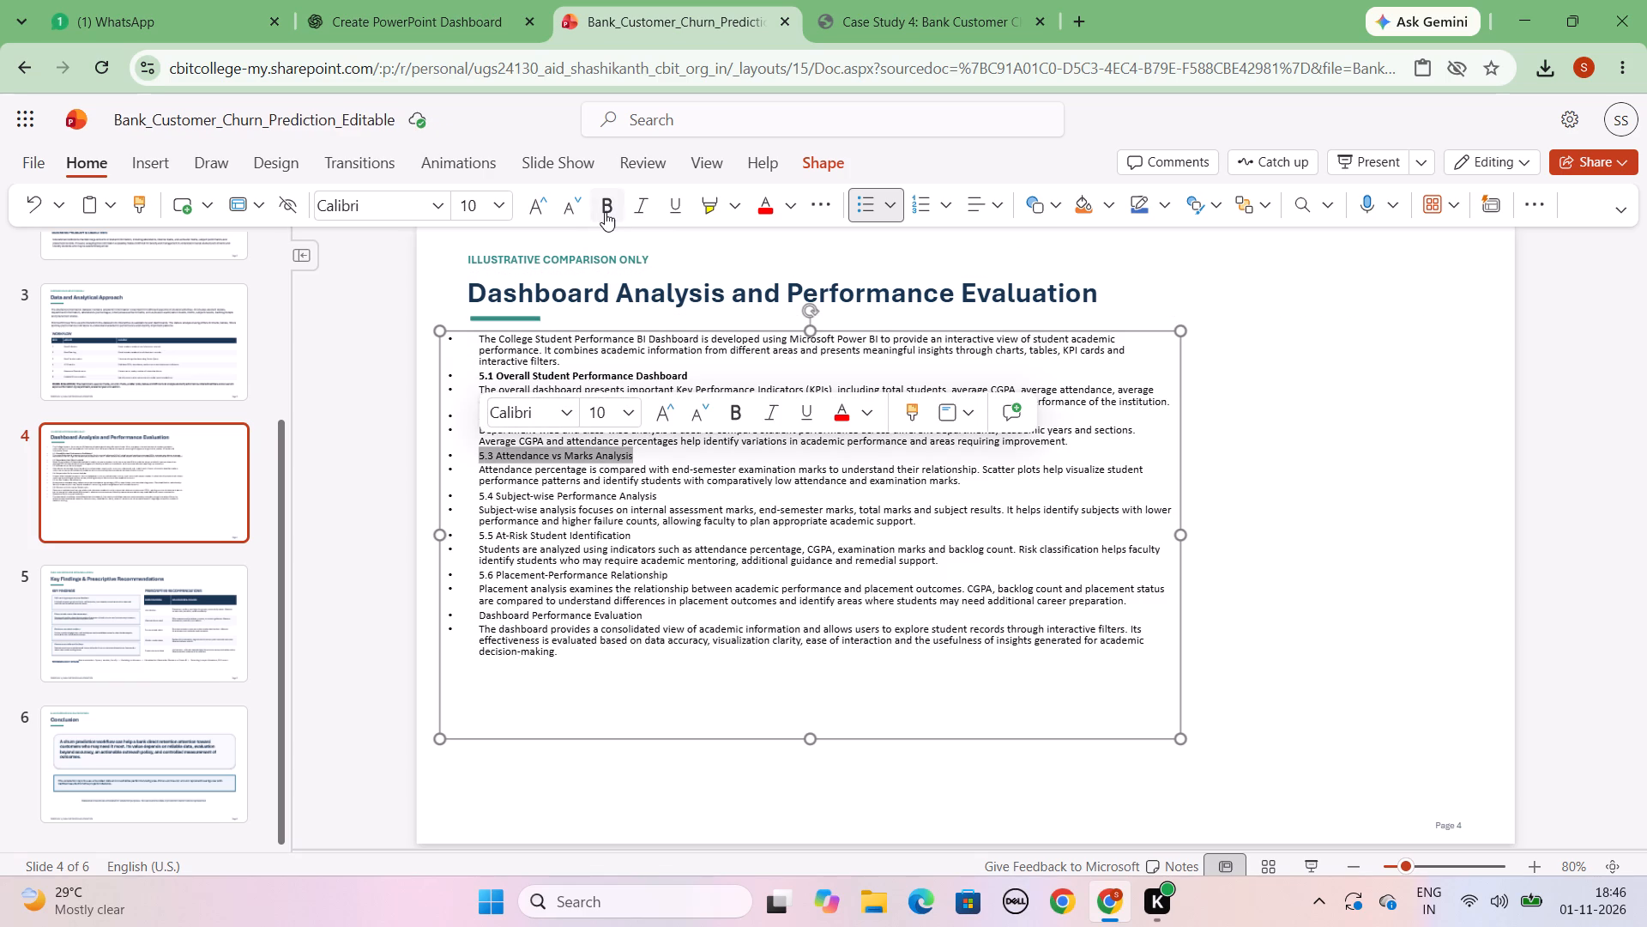
left_click(606, 214)
Bold the subheadings 5.4 Subject-wise Performance Analysis, 5.5 At-Risk Student Identification, and 5.6 Placement-Performance Relationship in slide 4's body text.
left_click_drag(674, 493, 610, 500)
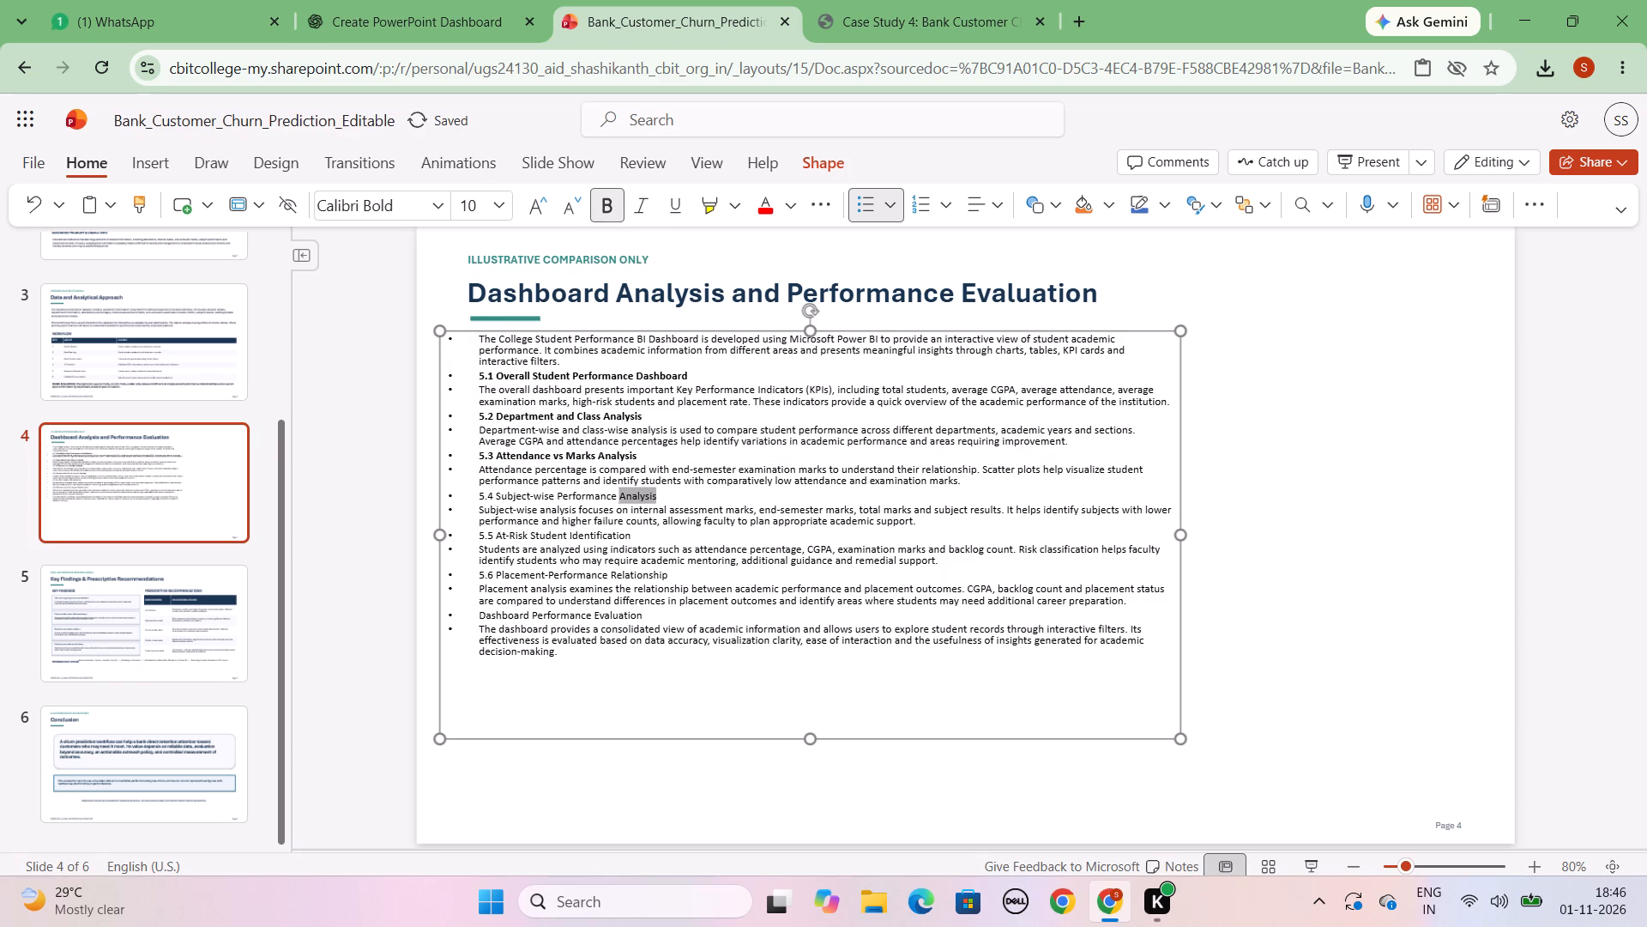
left_click_drag(610, 500, 474, 495)
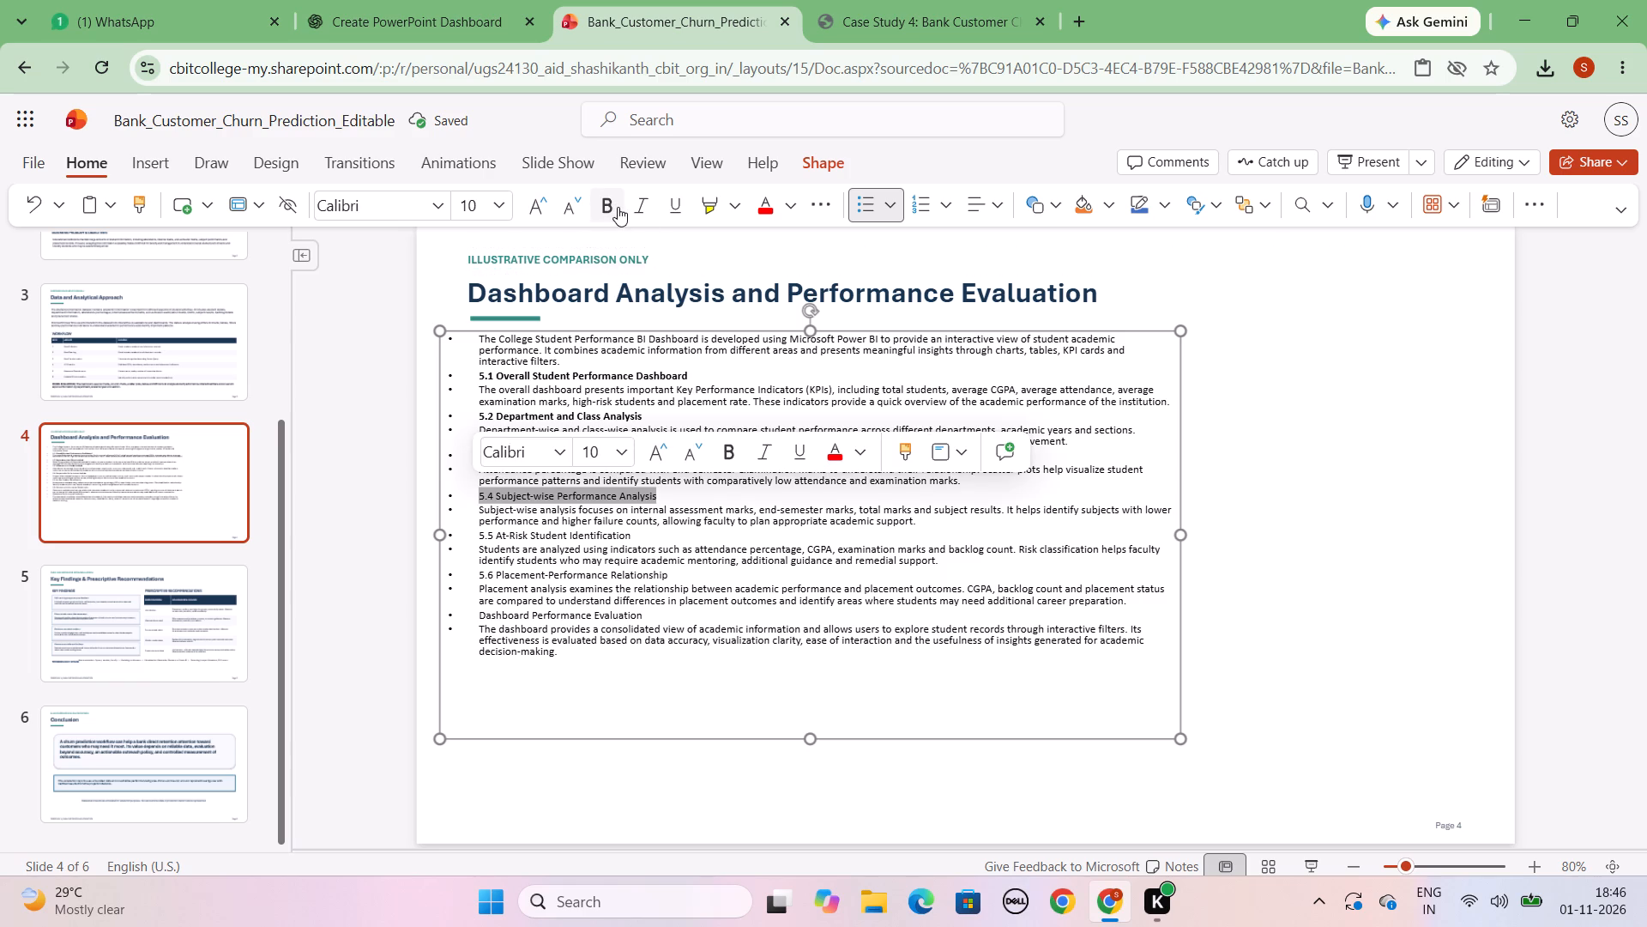
left_click(618, 208)
left_click_drag(630, 534, 470, 537)
left_click(611, 221)
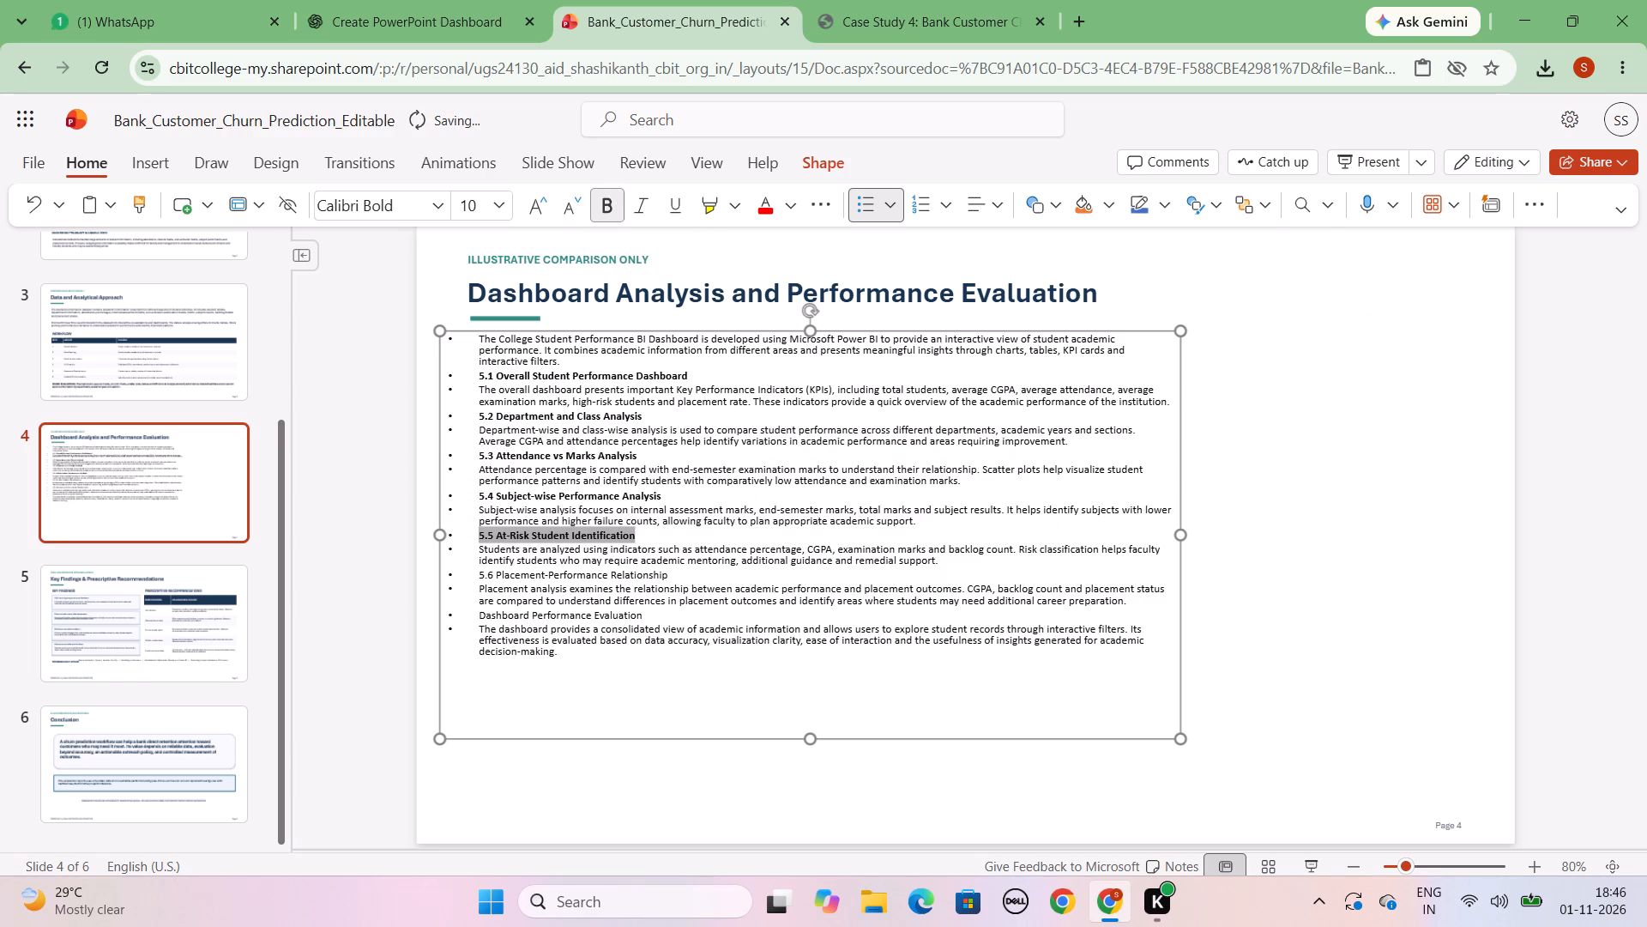
left_click_drag(687, 571, 468, 575)
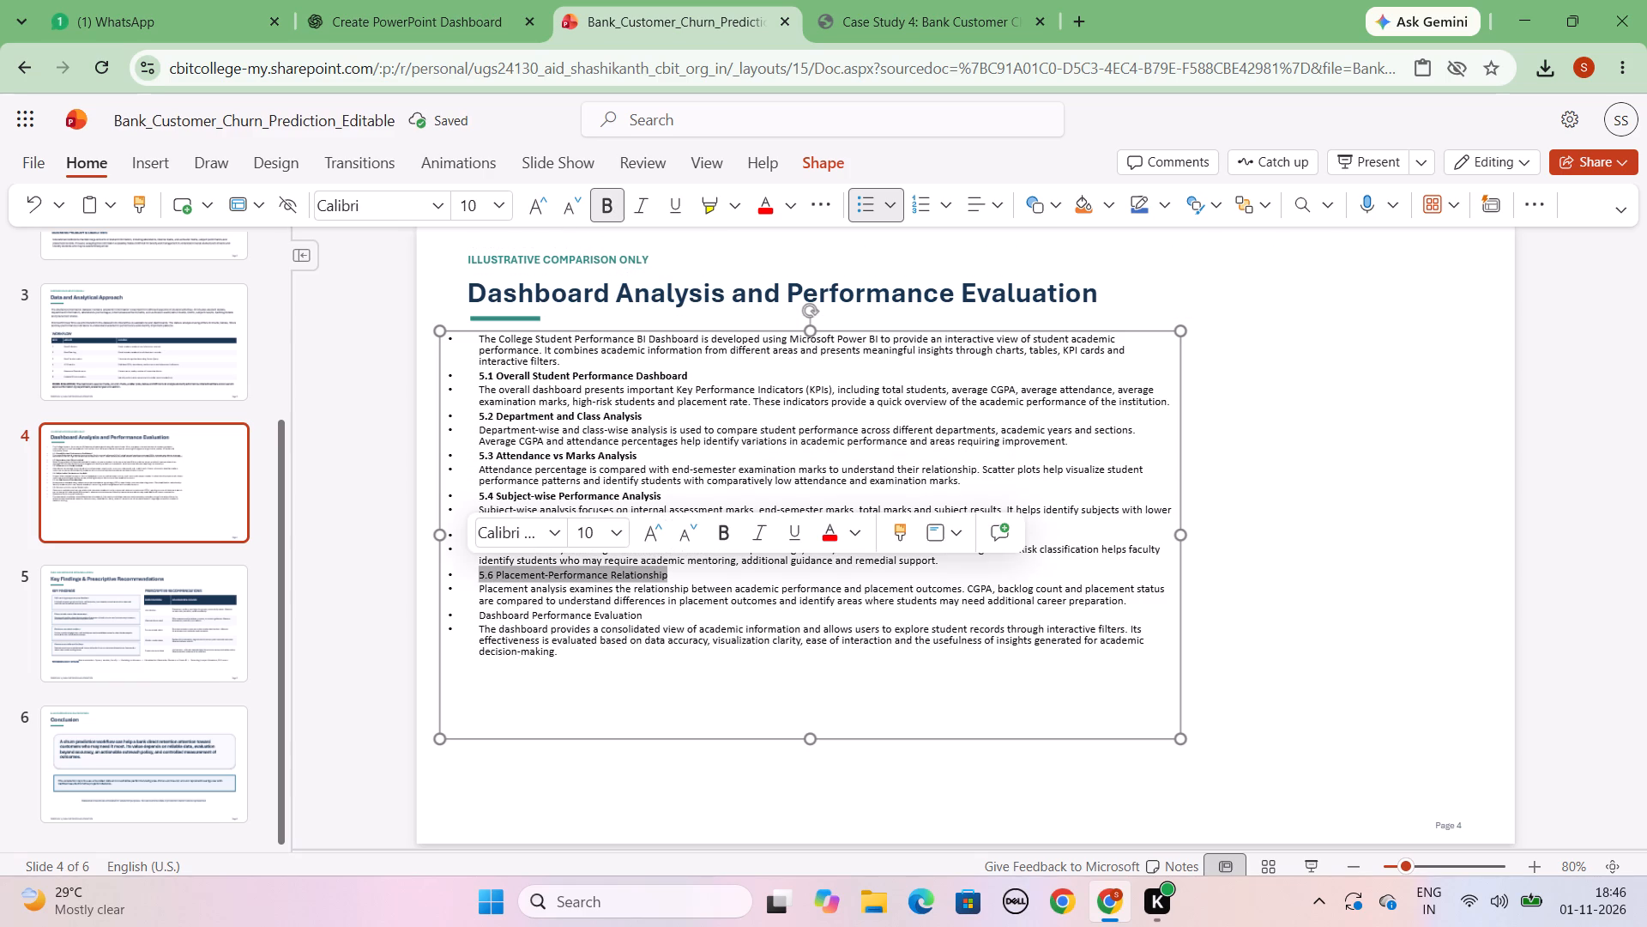
left_click(613, 206)
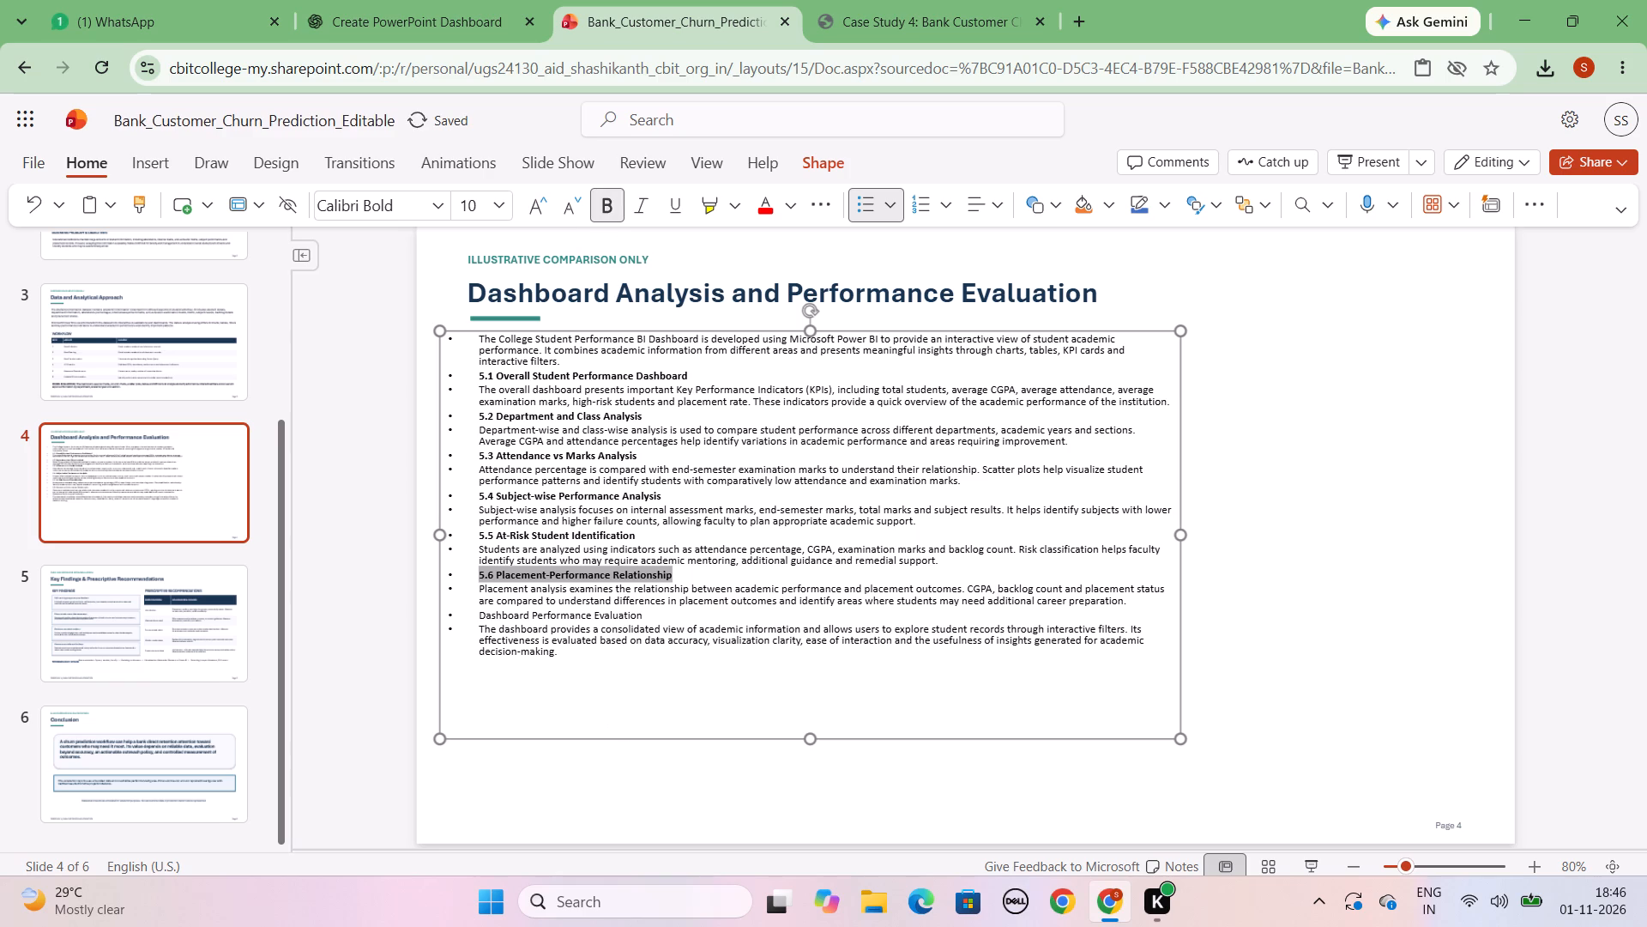
Bold the "Dashboard Performance Evaluation" subheading in slide 4's body text and deselect the text box.
left_click(606, 718)
left_click_drag(646, 615, 589, 615)
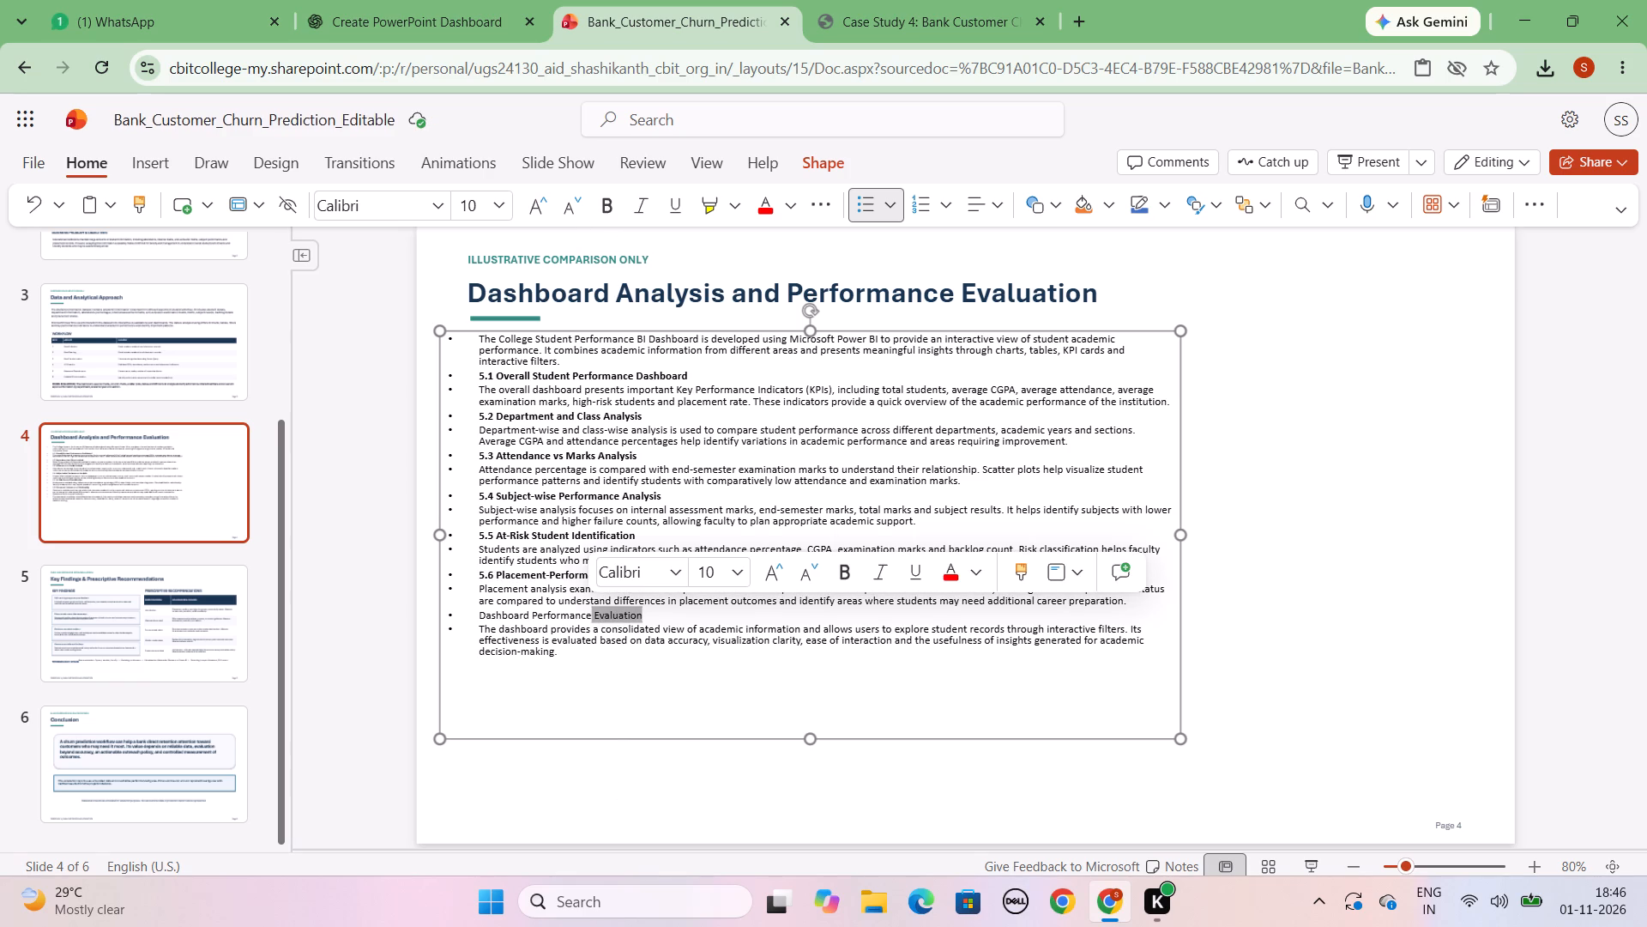
left_click(606, 707)
left_click_drag(652, 613, 430, 597)
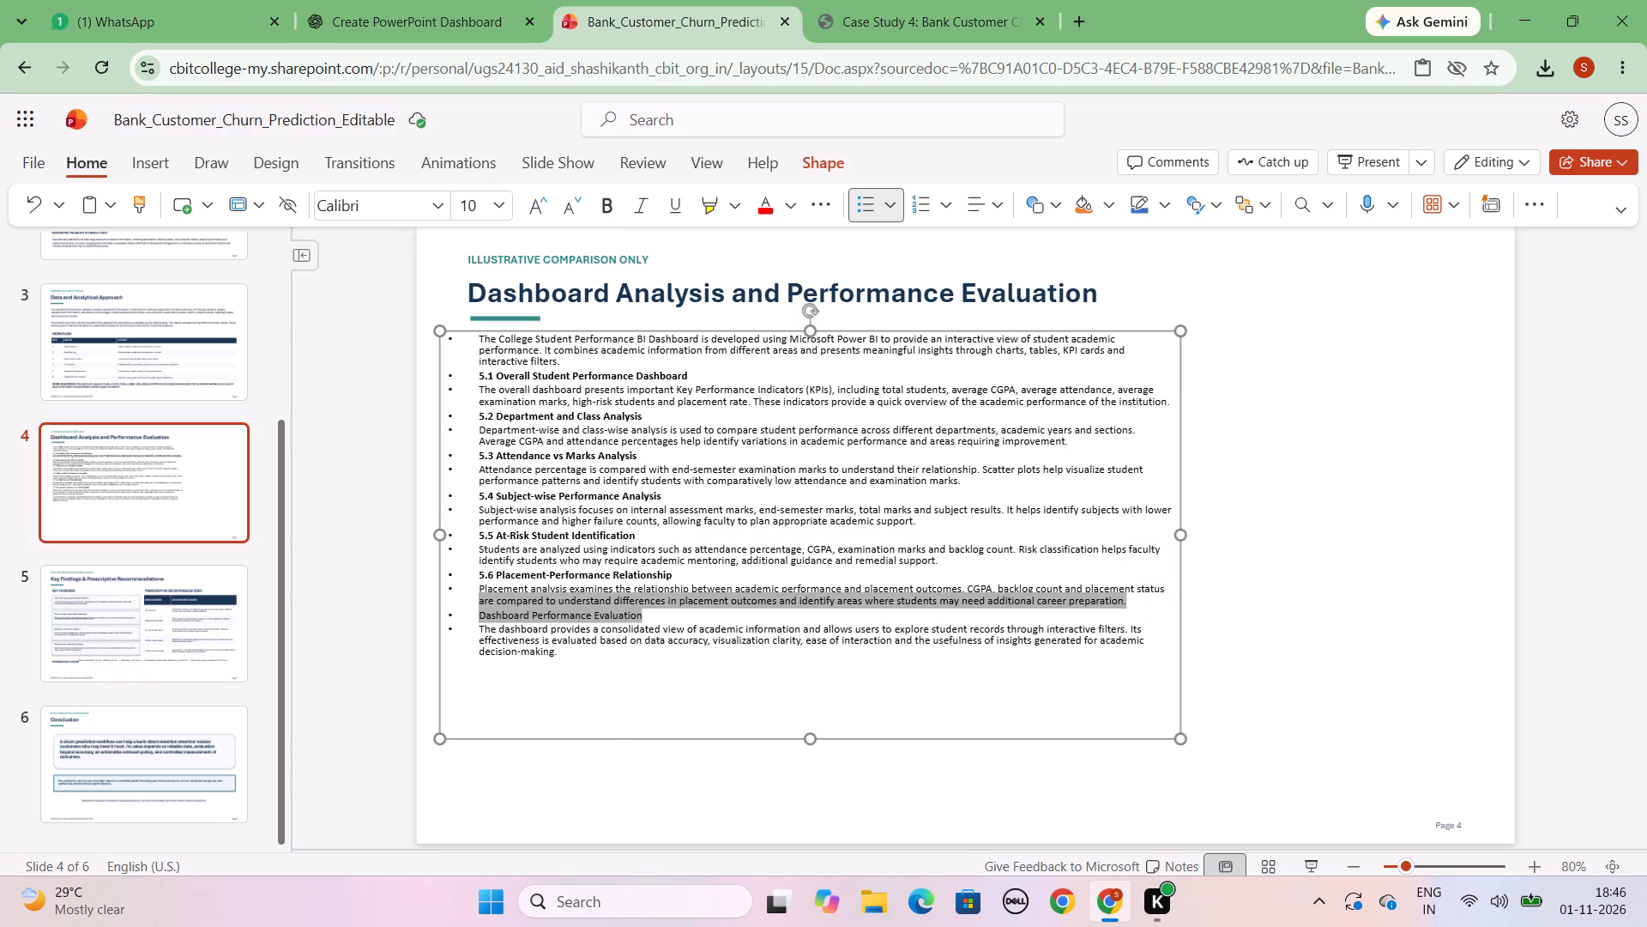
left_click_drag(430, 597, 453, 616)
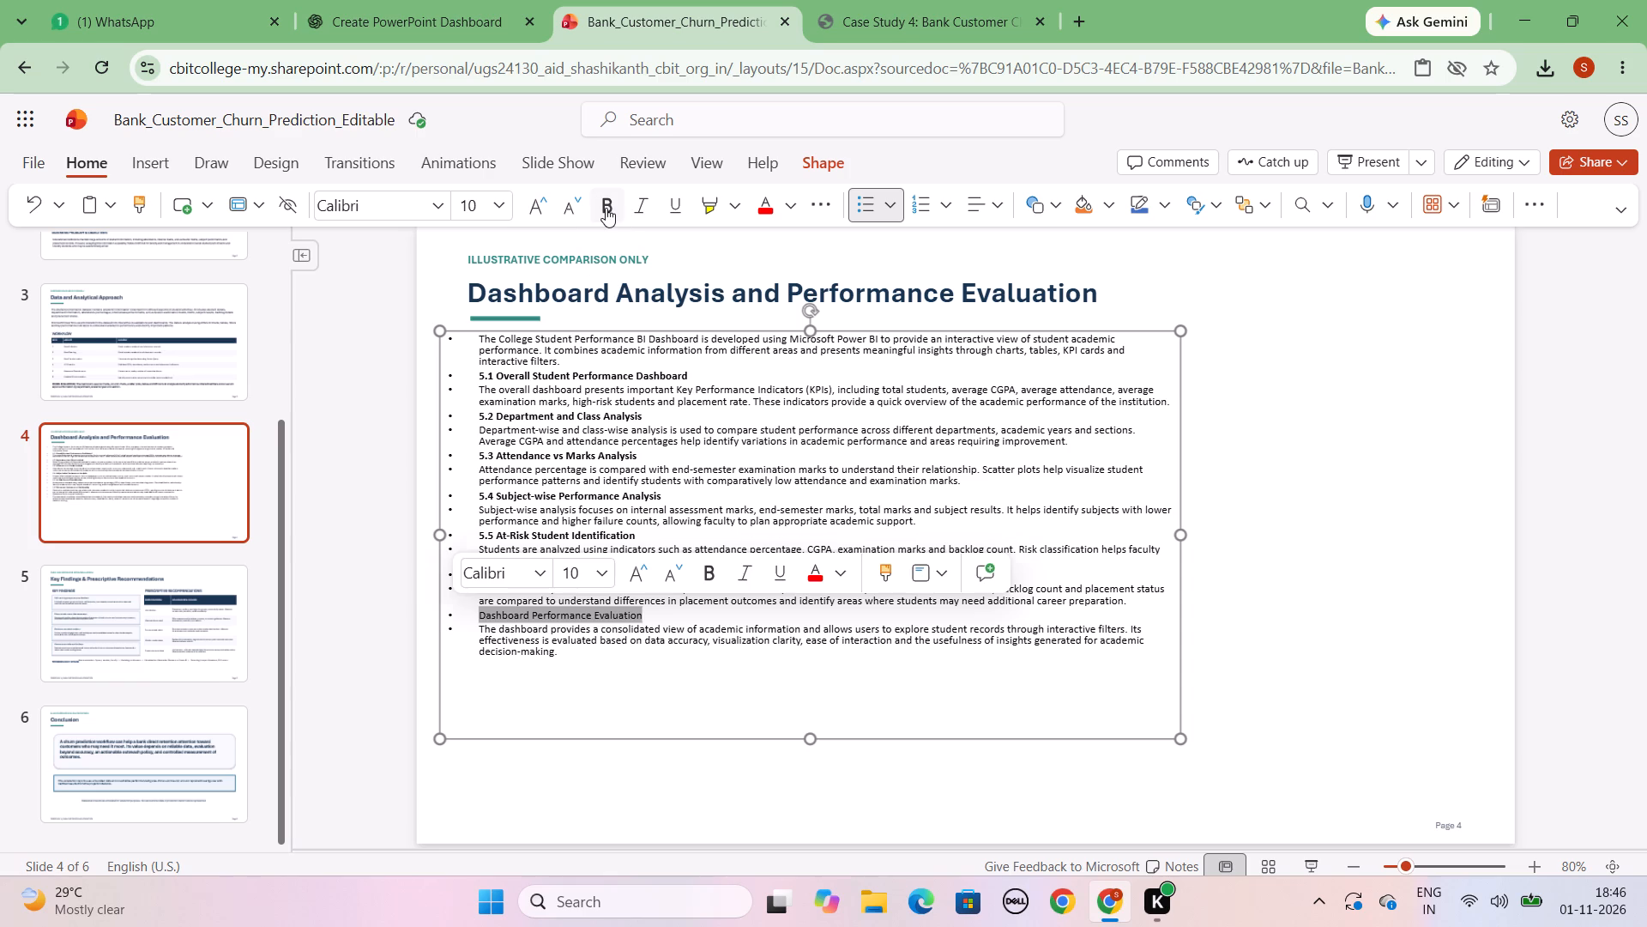
left_click(606, 208)
left_click(636, 712)
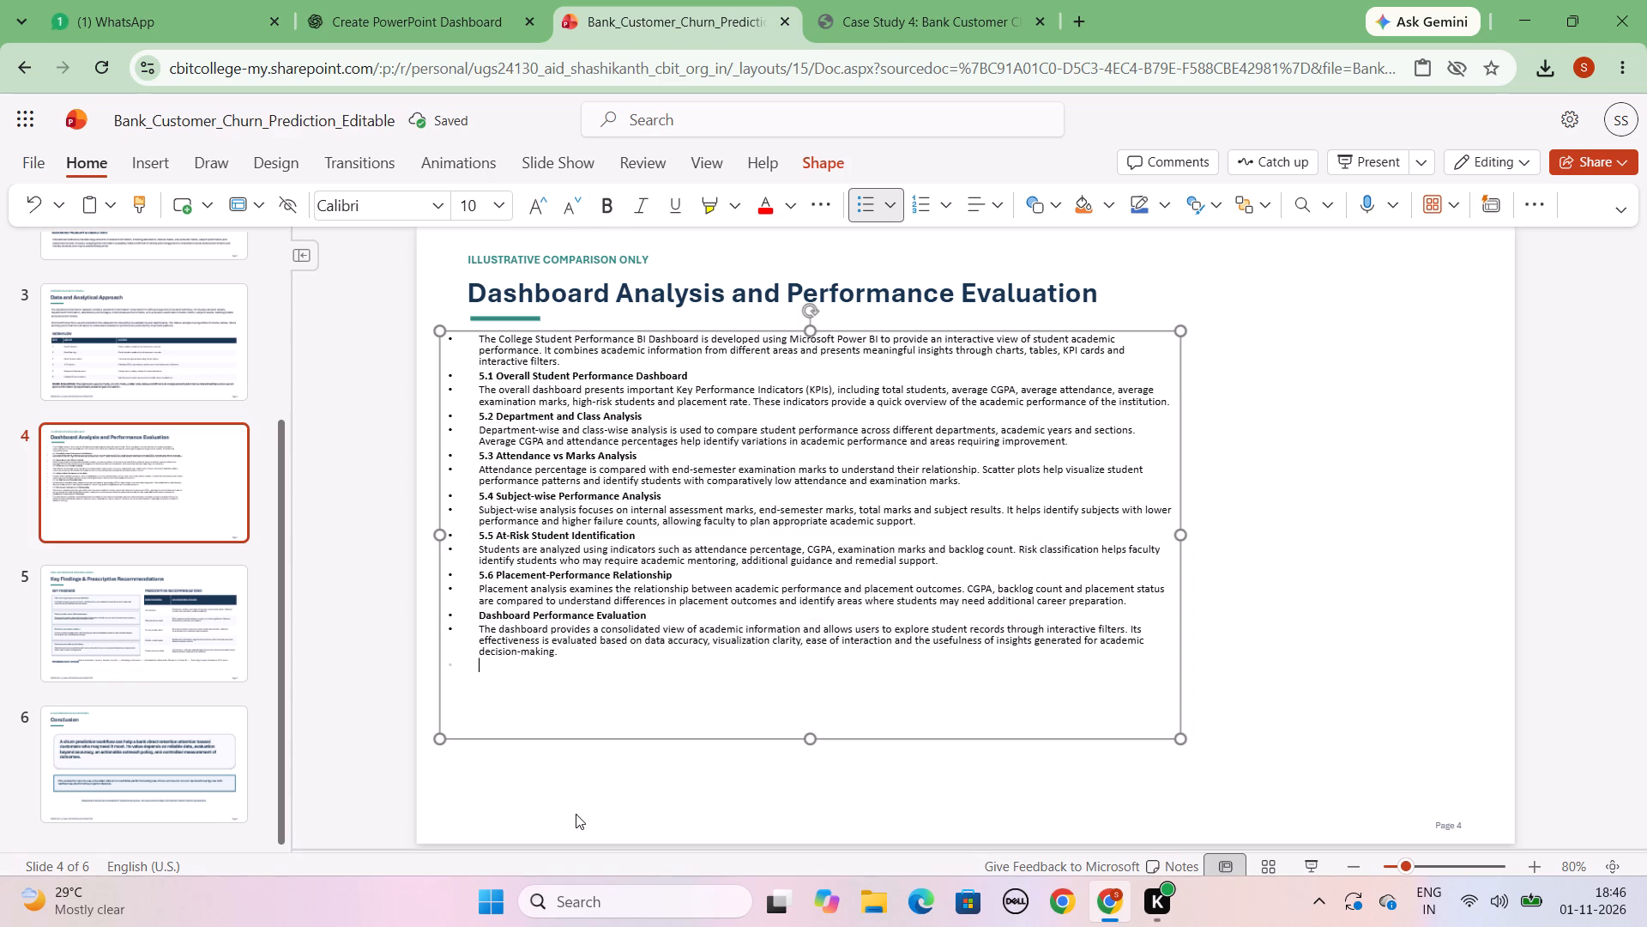
left_click(574, 818)
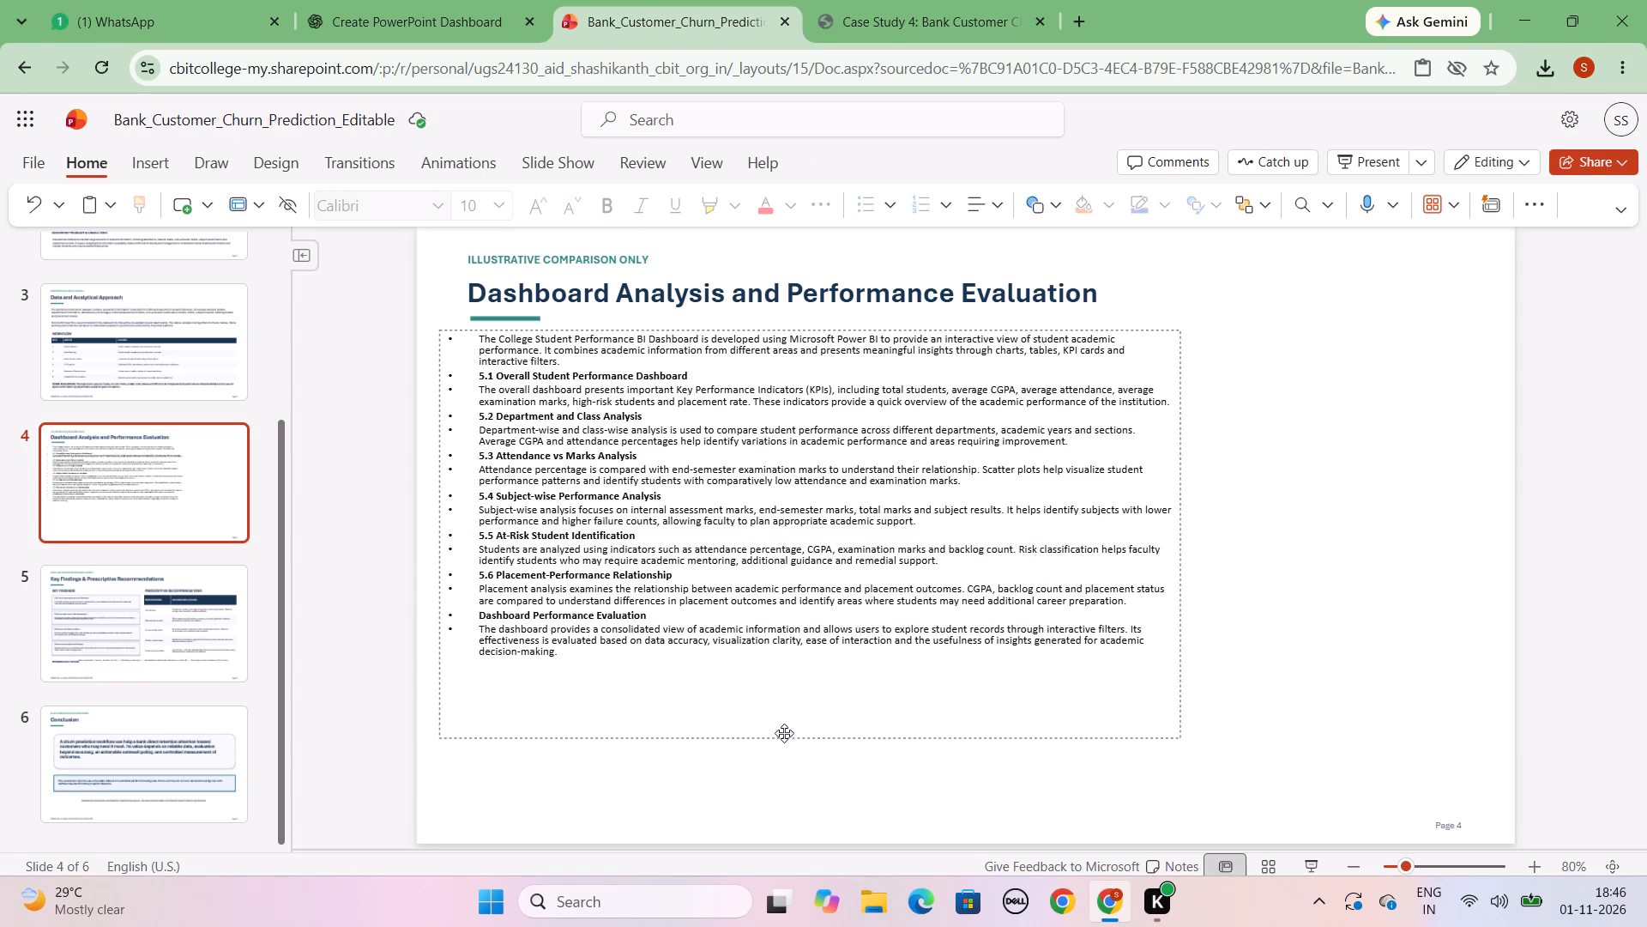
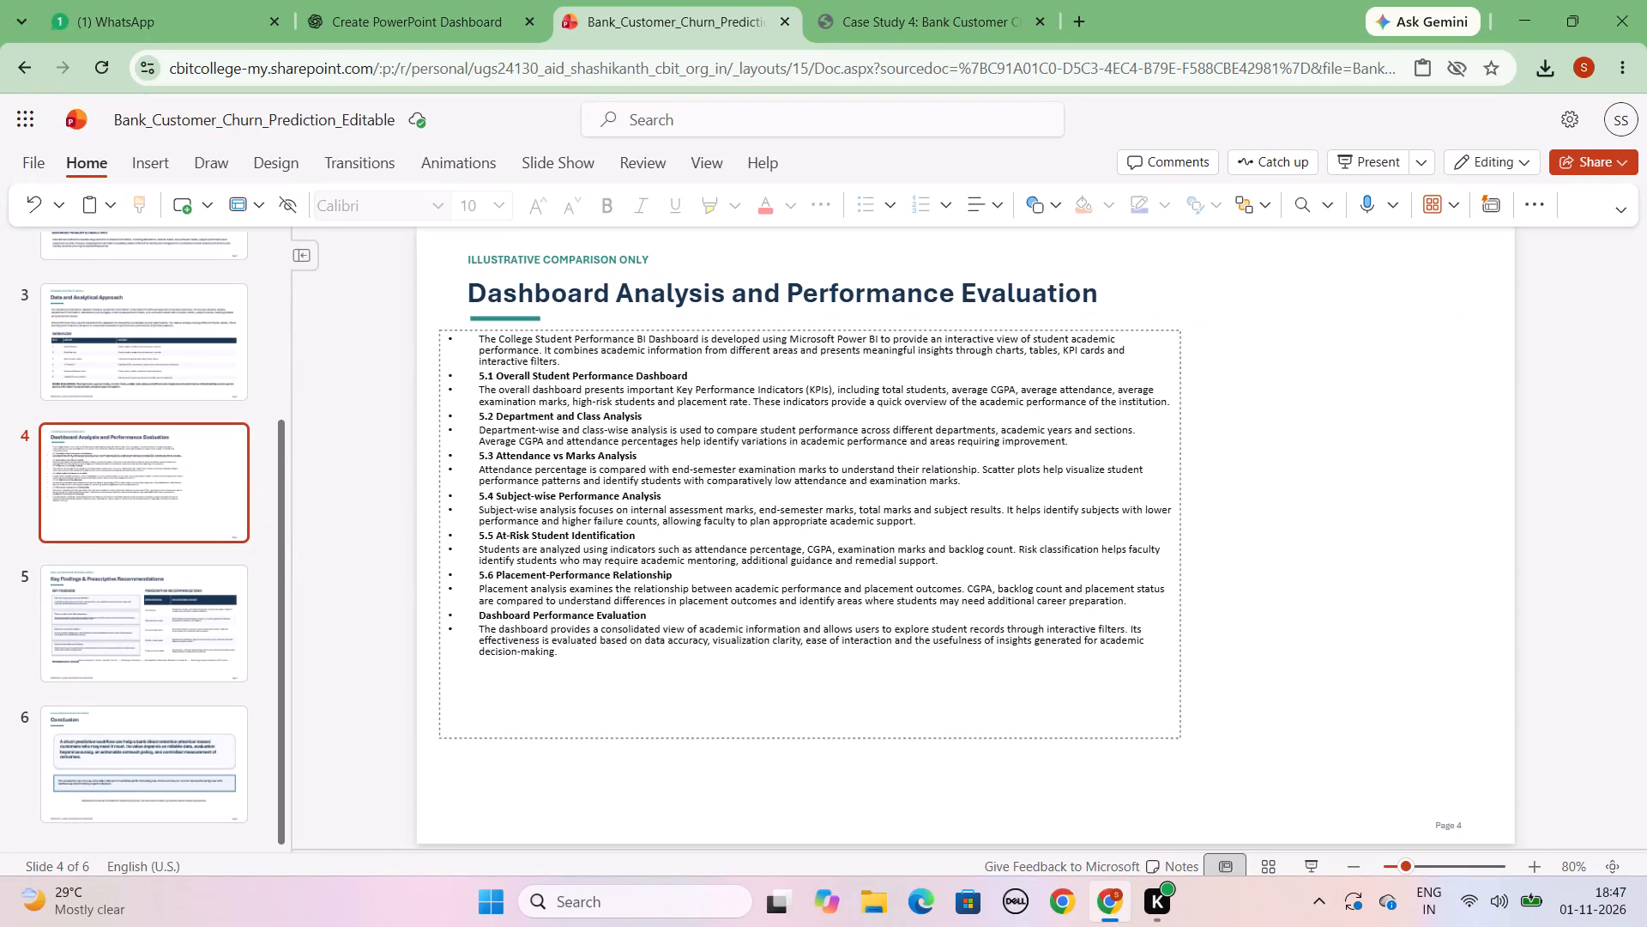
Narrow slide 4's body text box to about 6.20 inches wide and extend its lower edge to just above the slide's bottom edge.
left_click(571, 364)
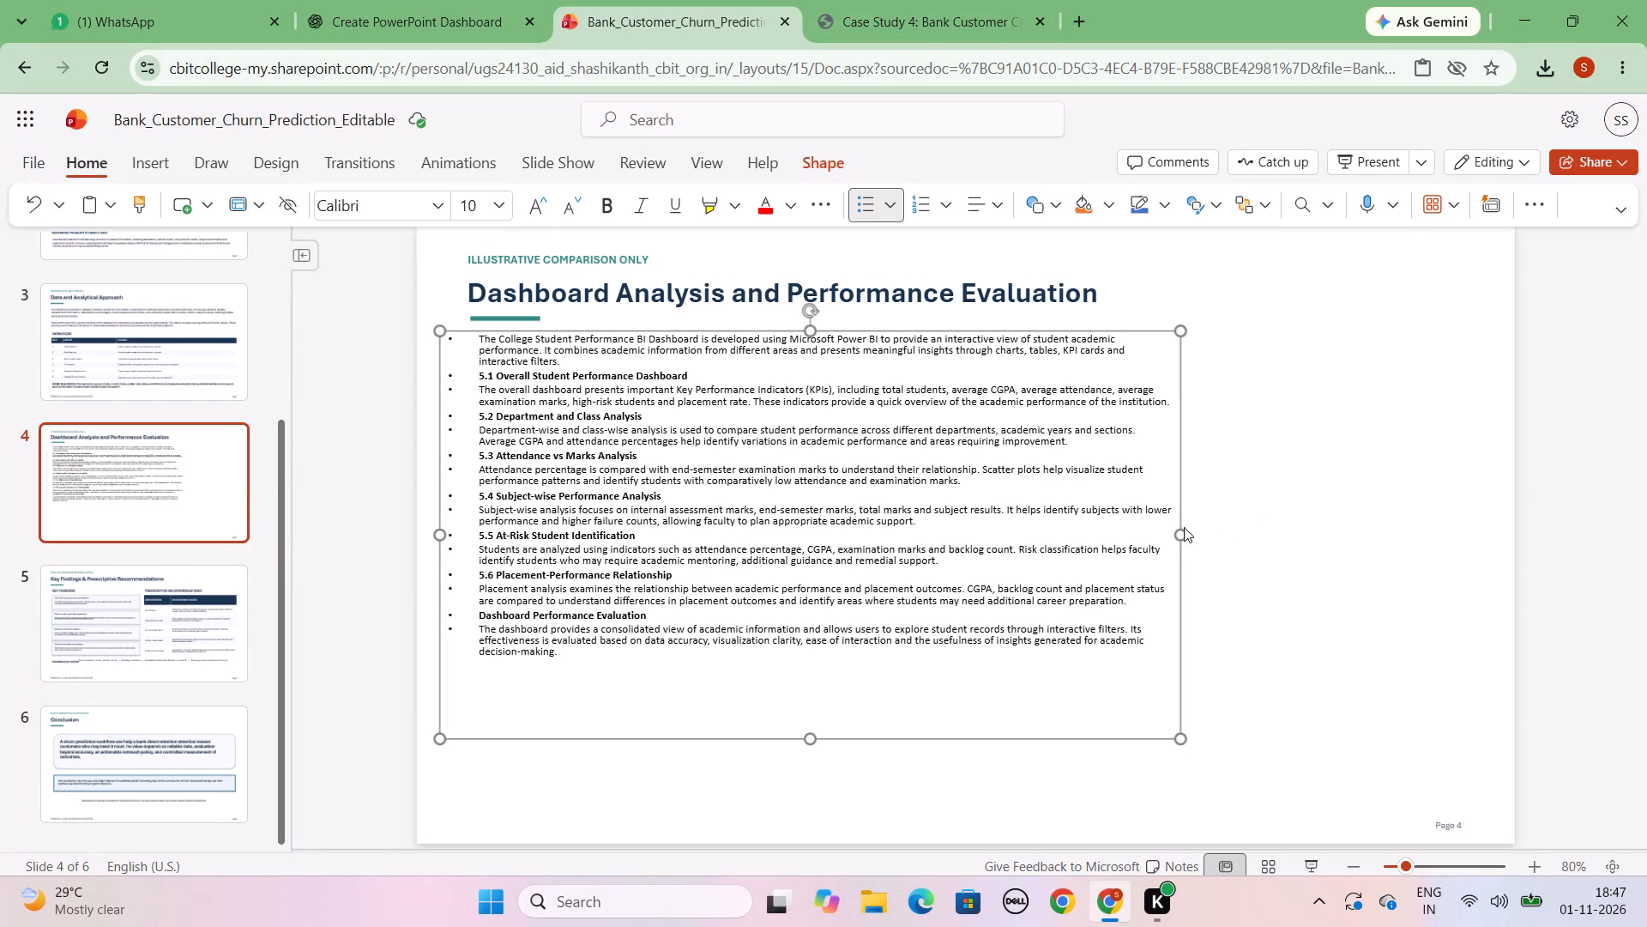
left_click_drag(1180, 534, 950, 581)
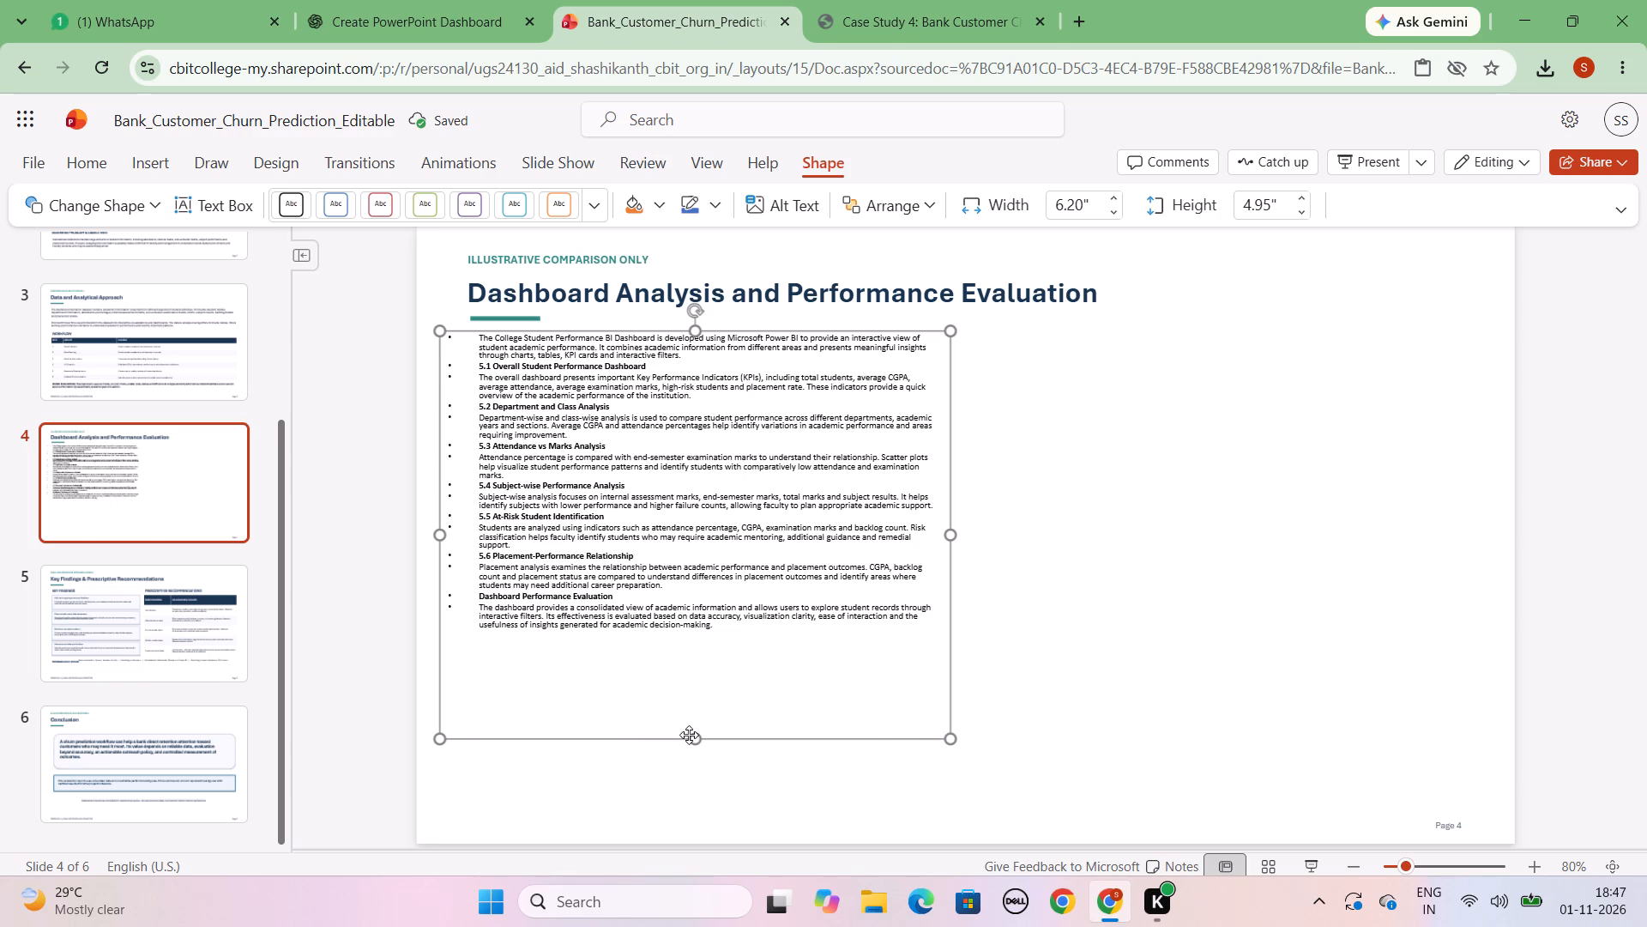
left_click_drag(692, 739, 694, 835)
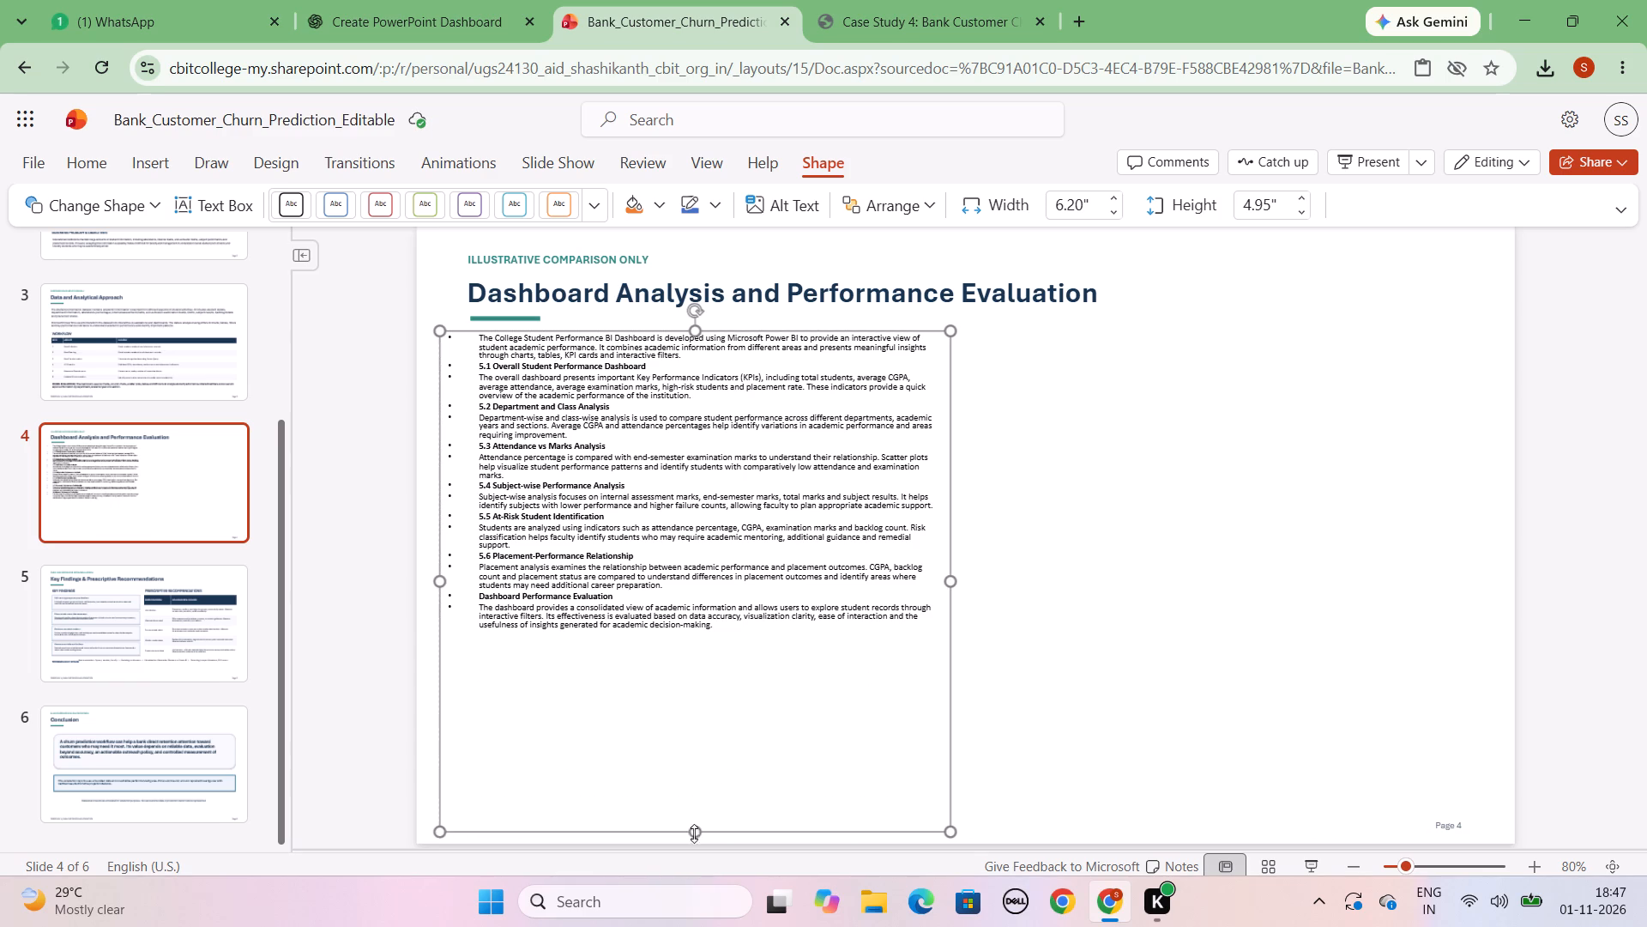
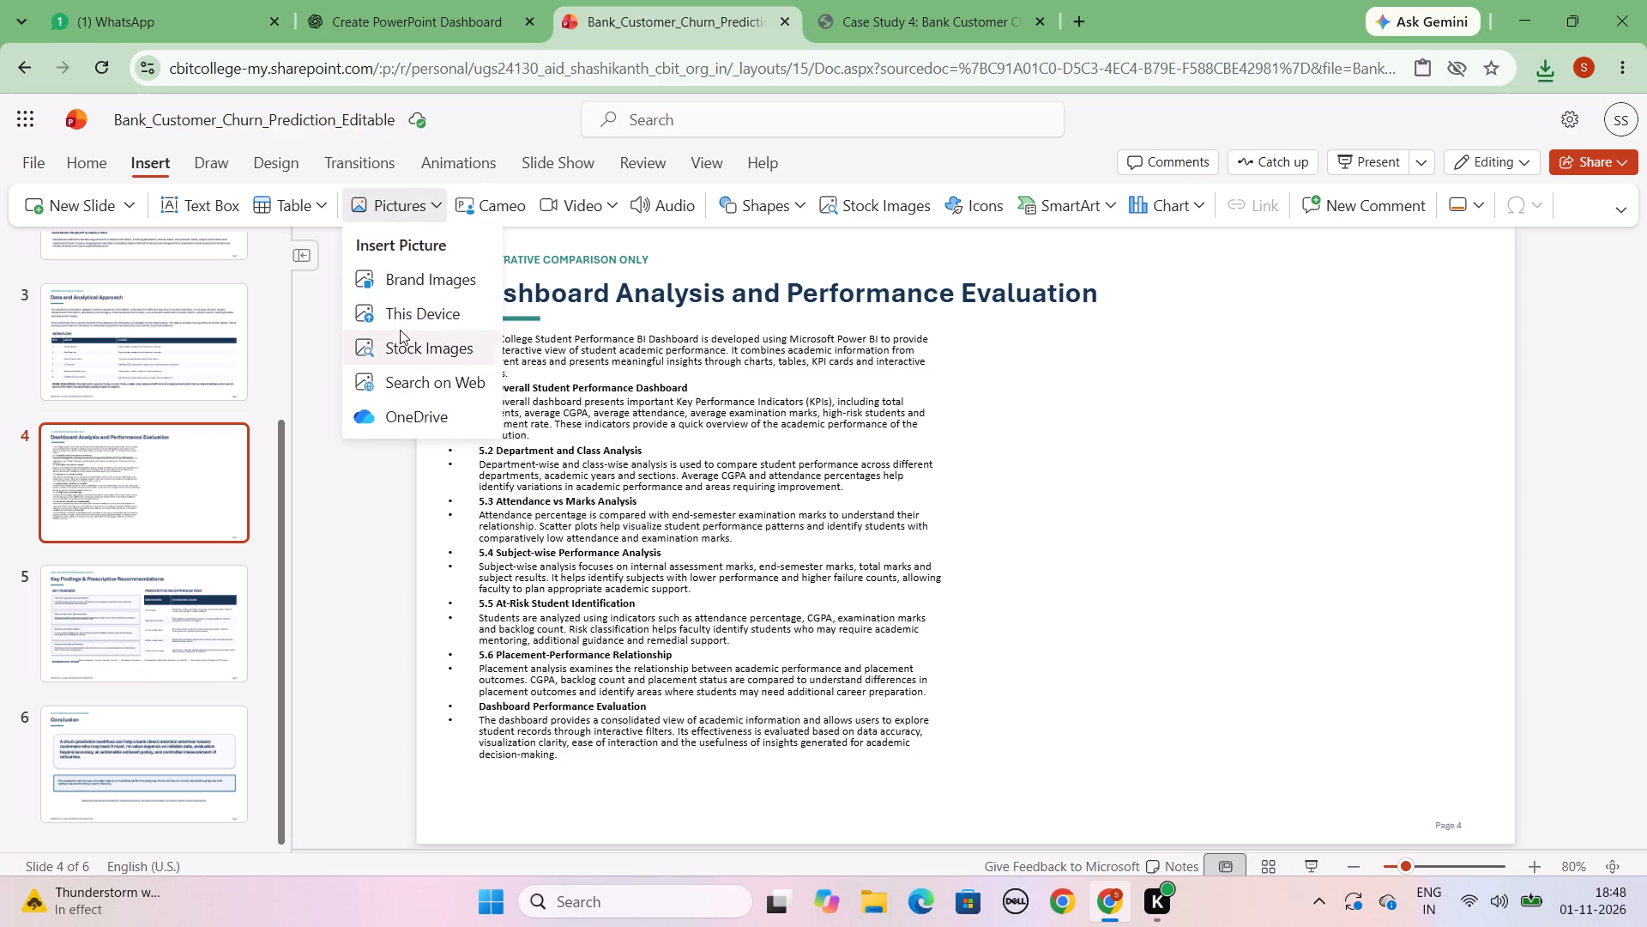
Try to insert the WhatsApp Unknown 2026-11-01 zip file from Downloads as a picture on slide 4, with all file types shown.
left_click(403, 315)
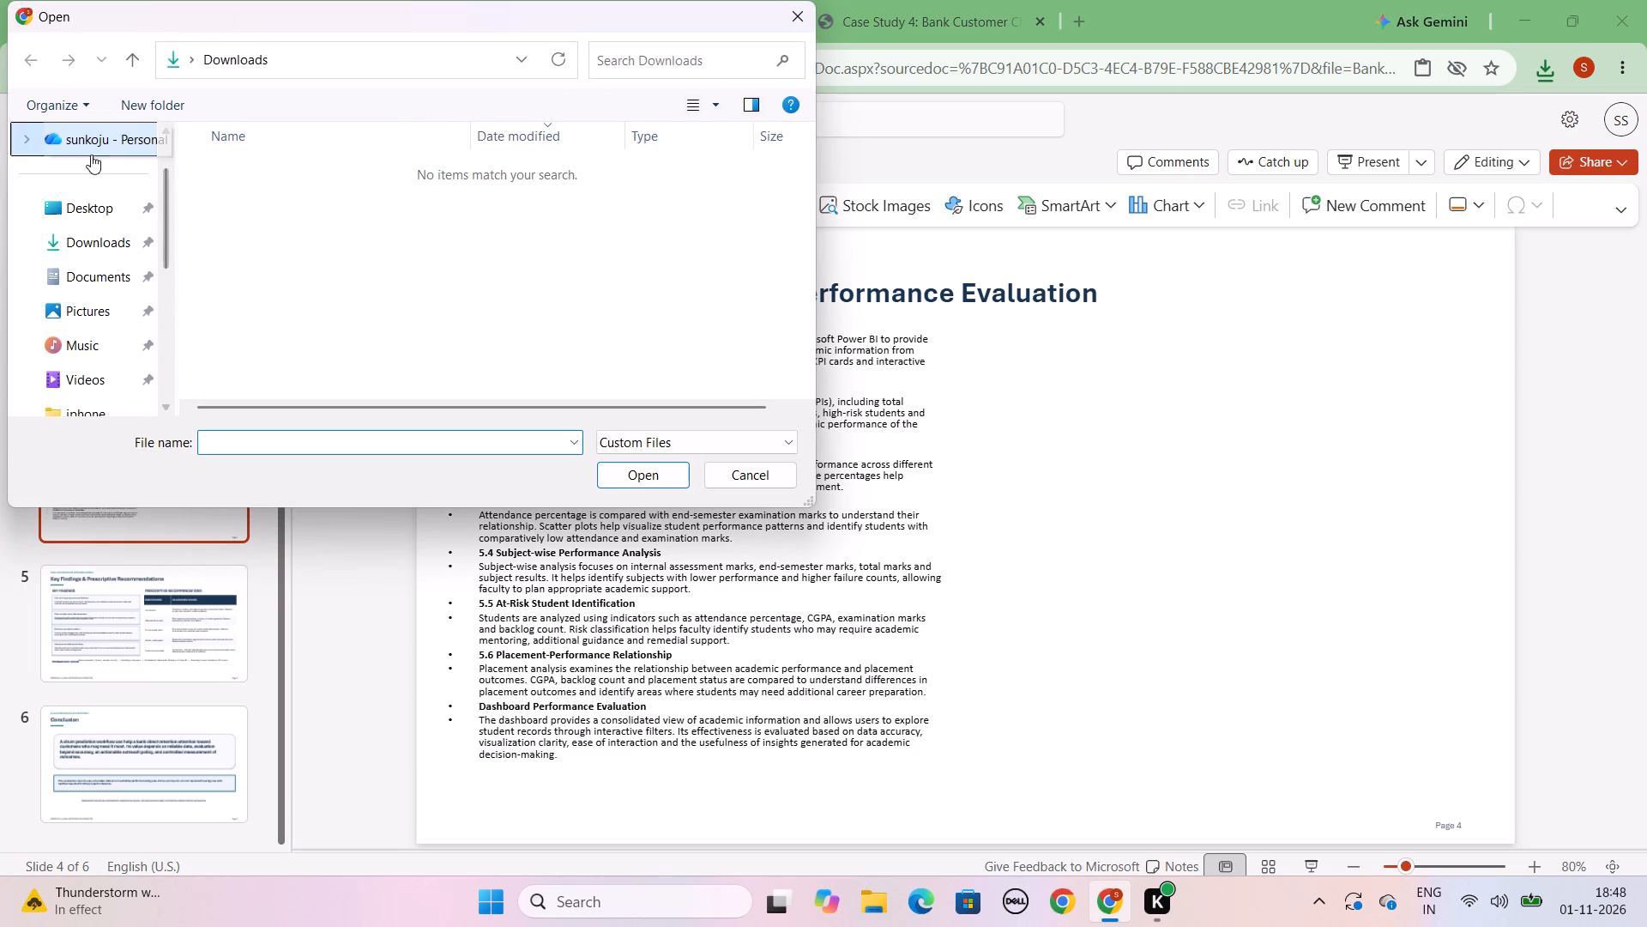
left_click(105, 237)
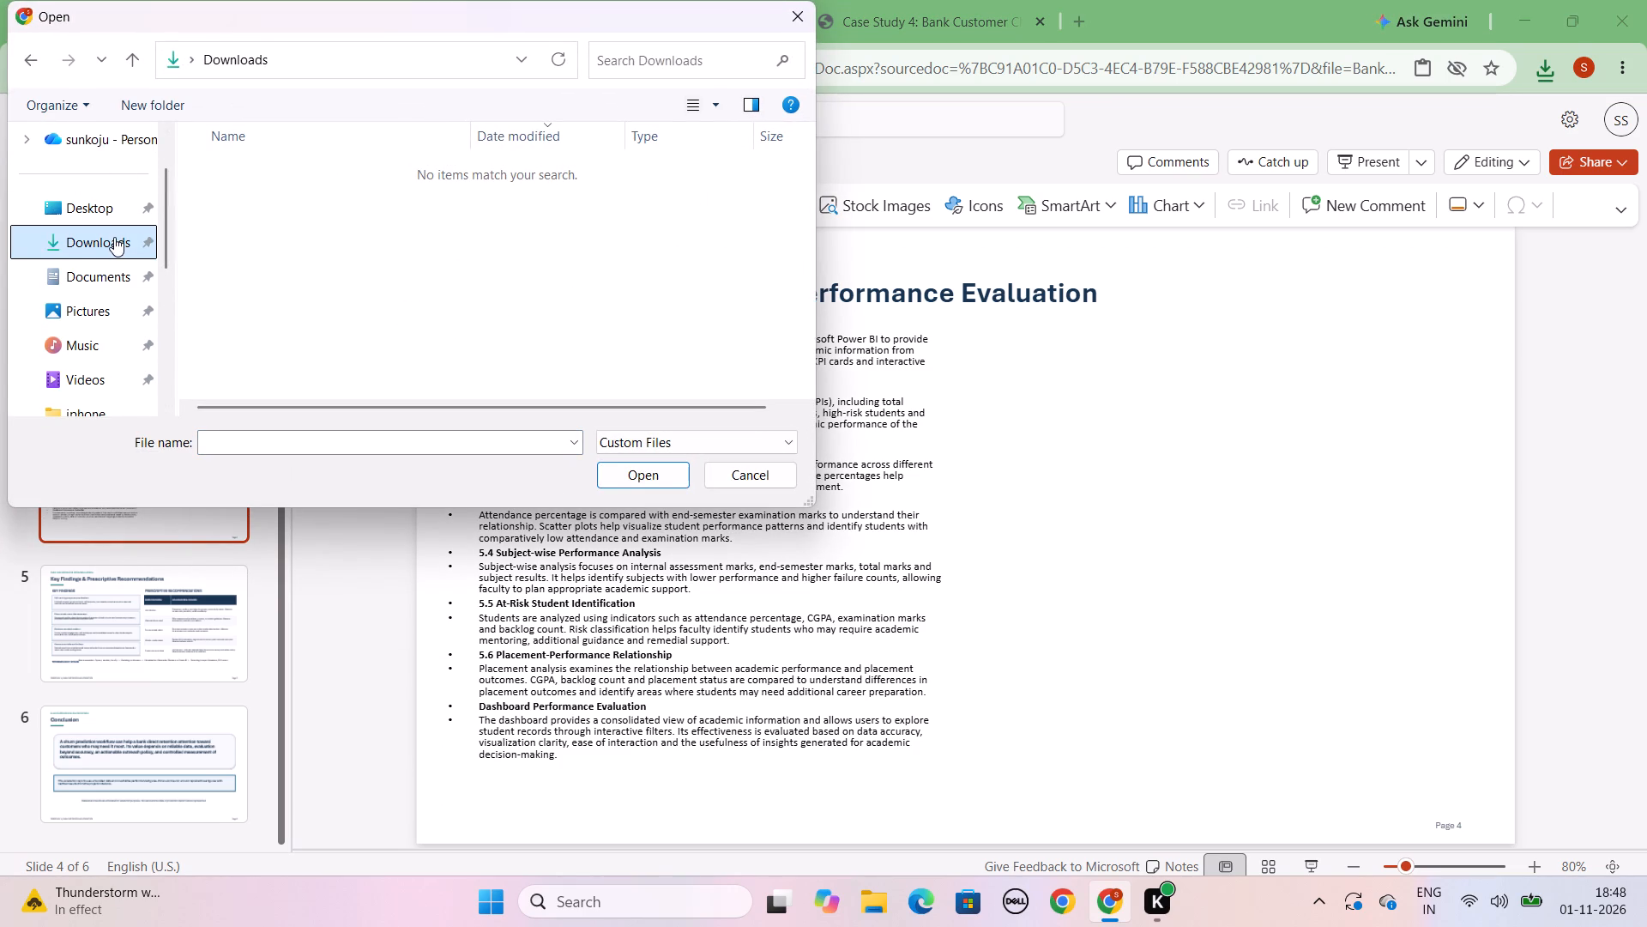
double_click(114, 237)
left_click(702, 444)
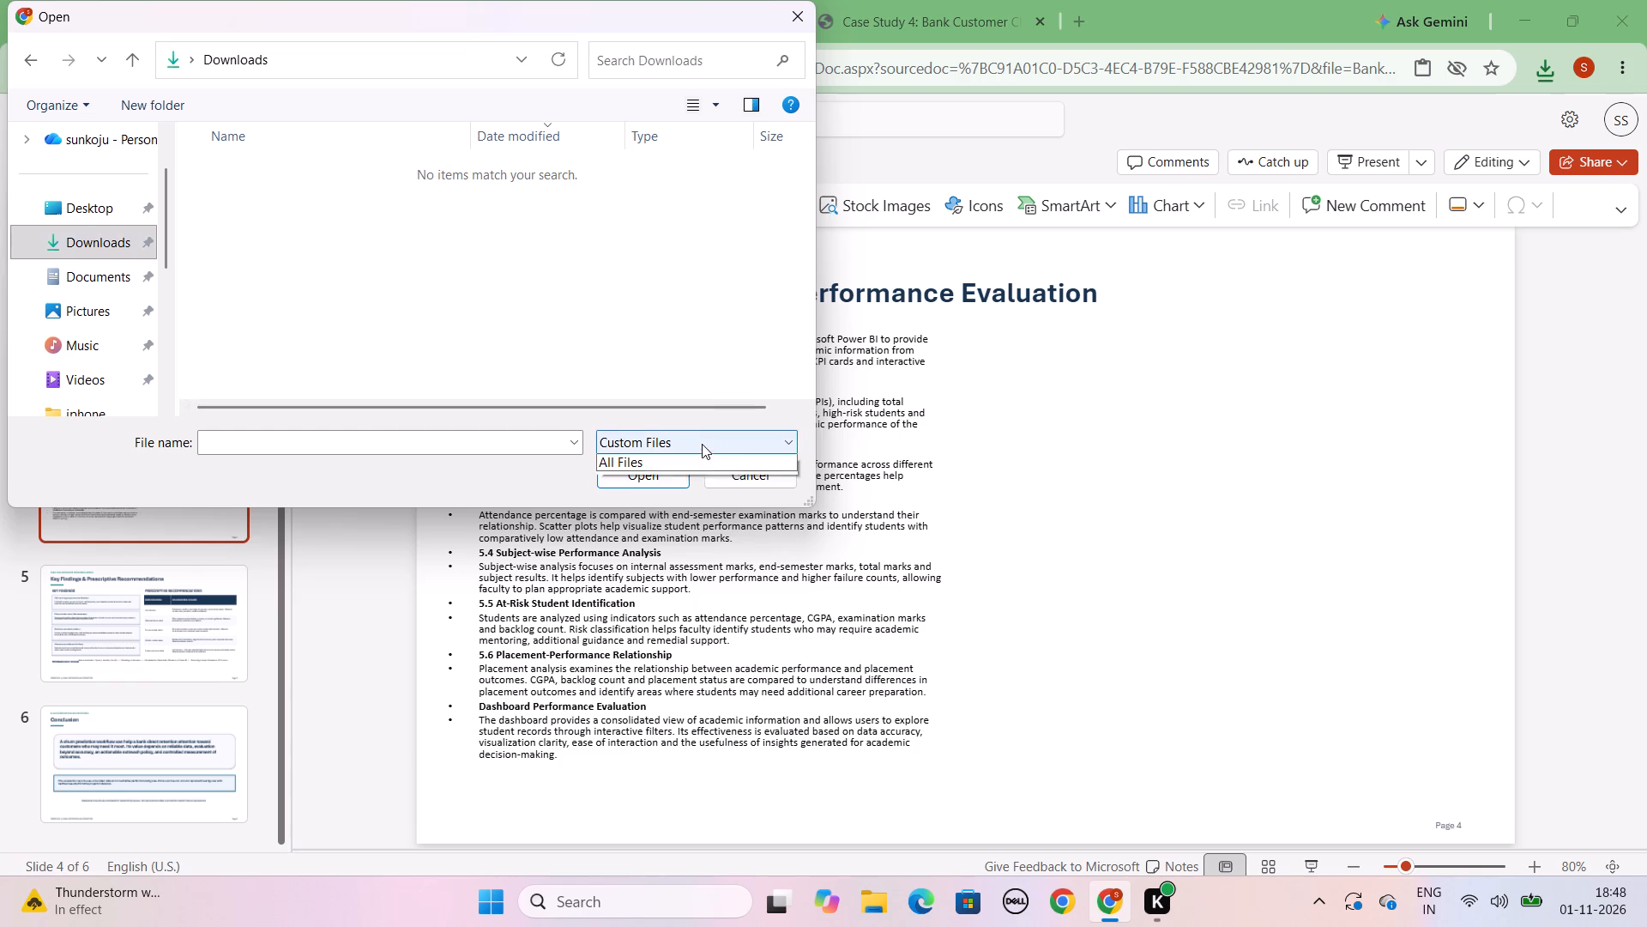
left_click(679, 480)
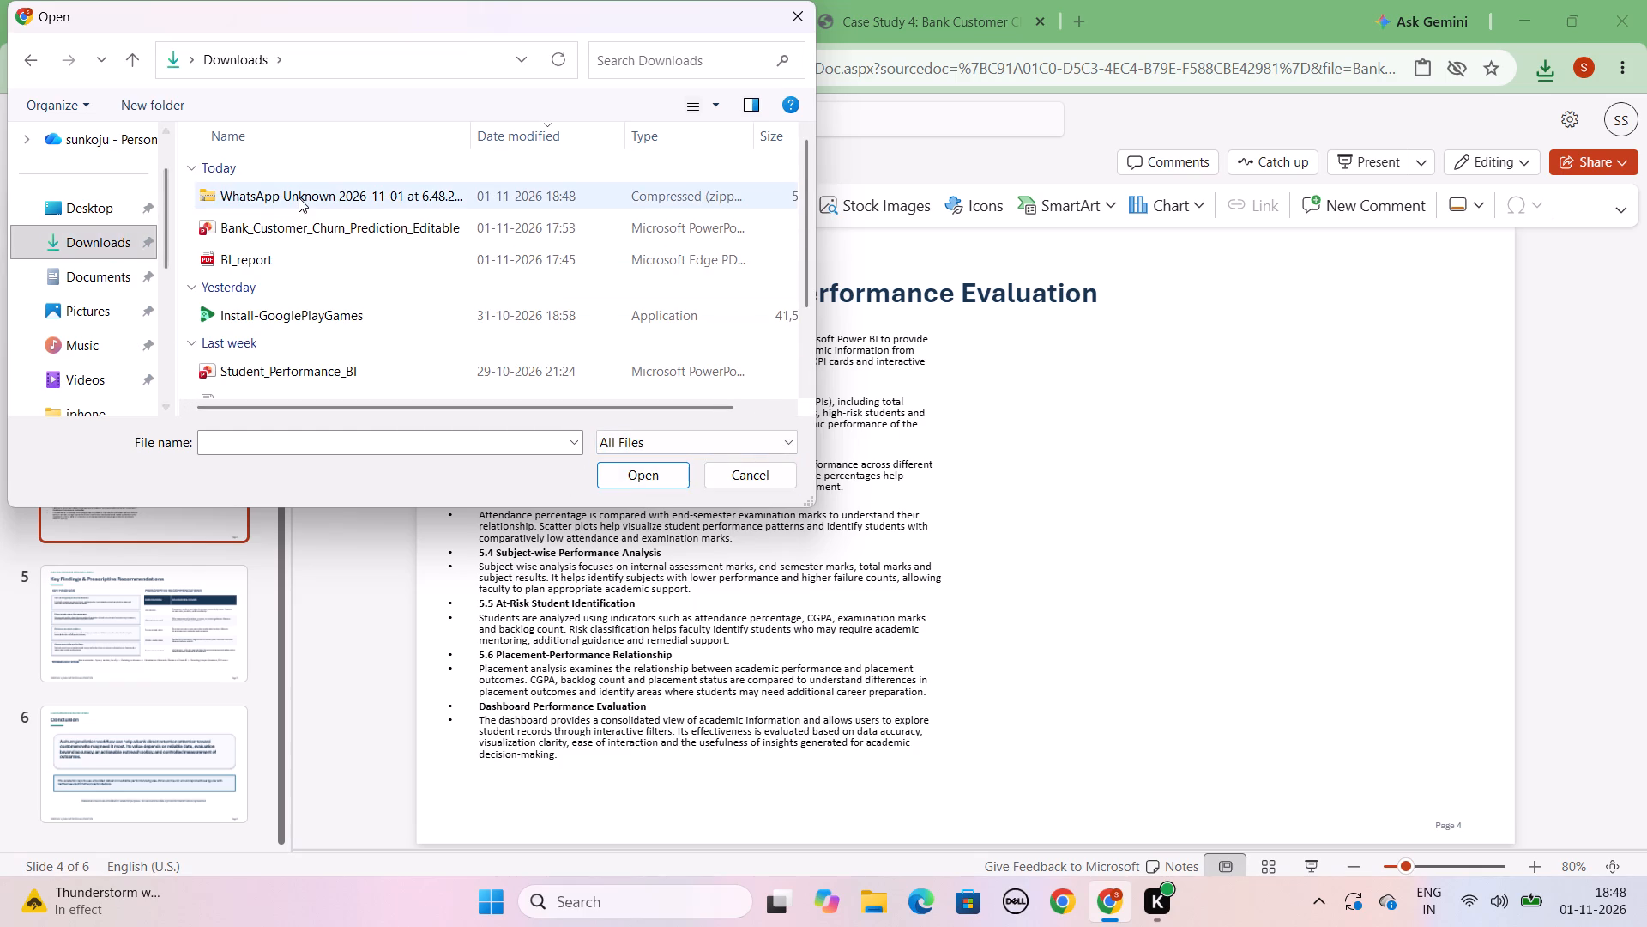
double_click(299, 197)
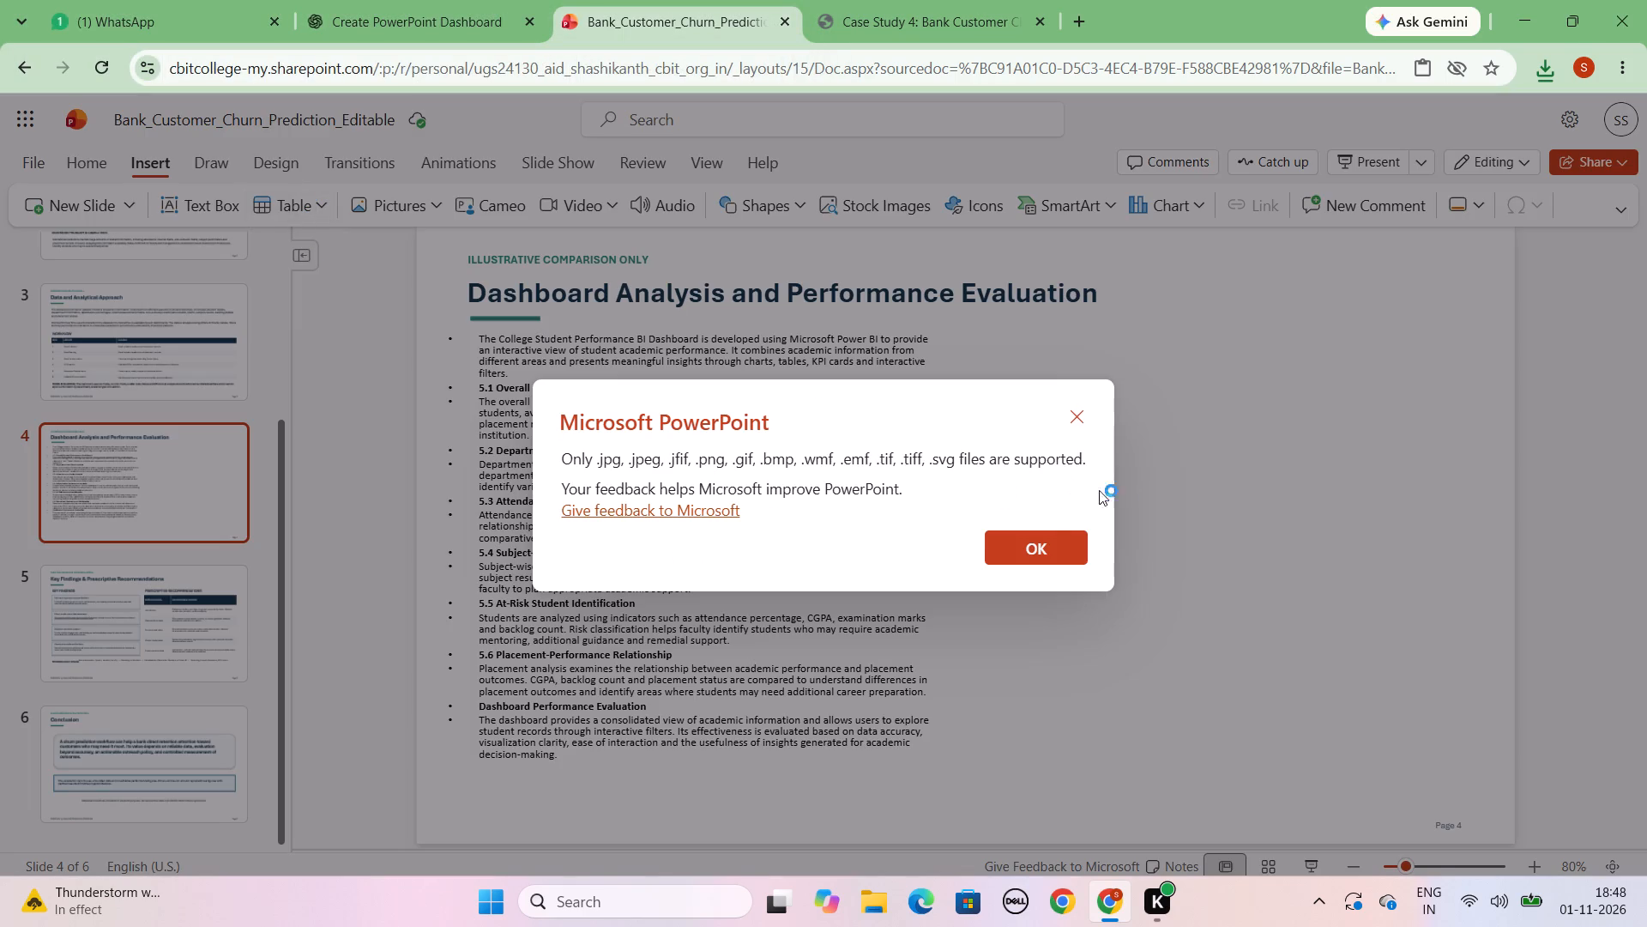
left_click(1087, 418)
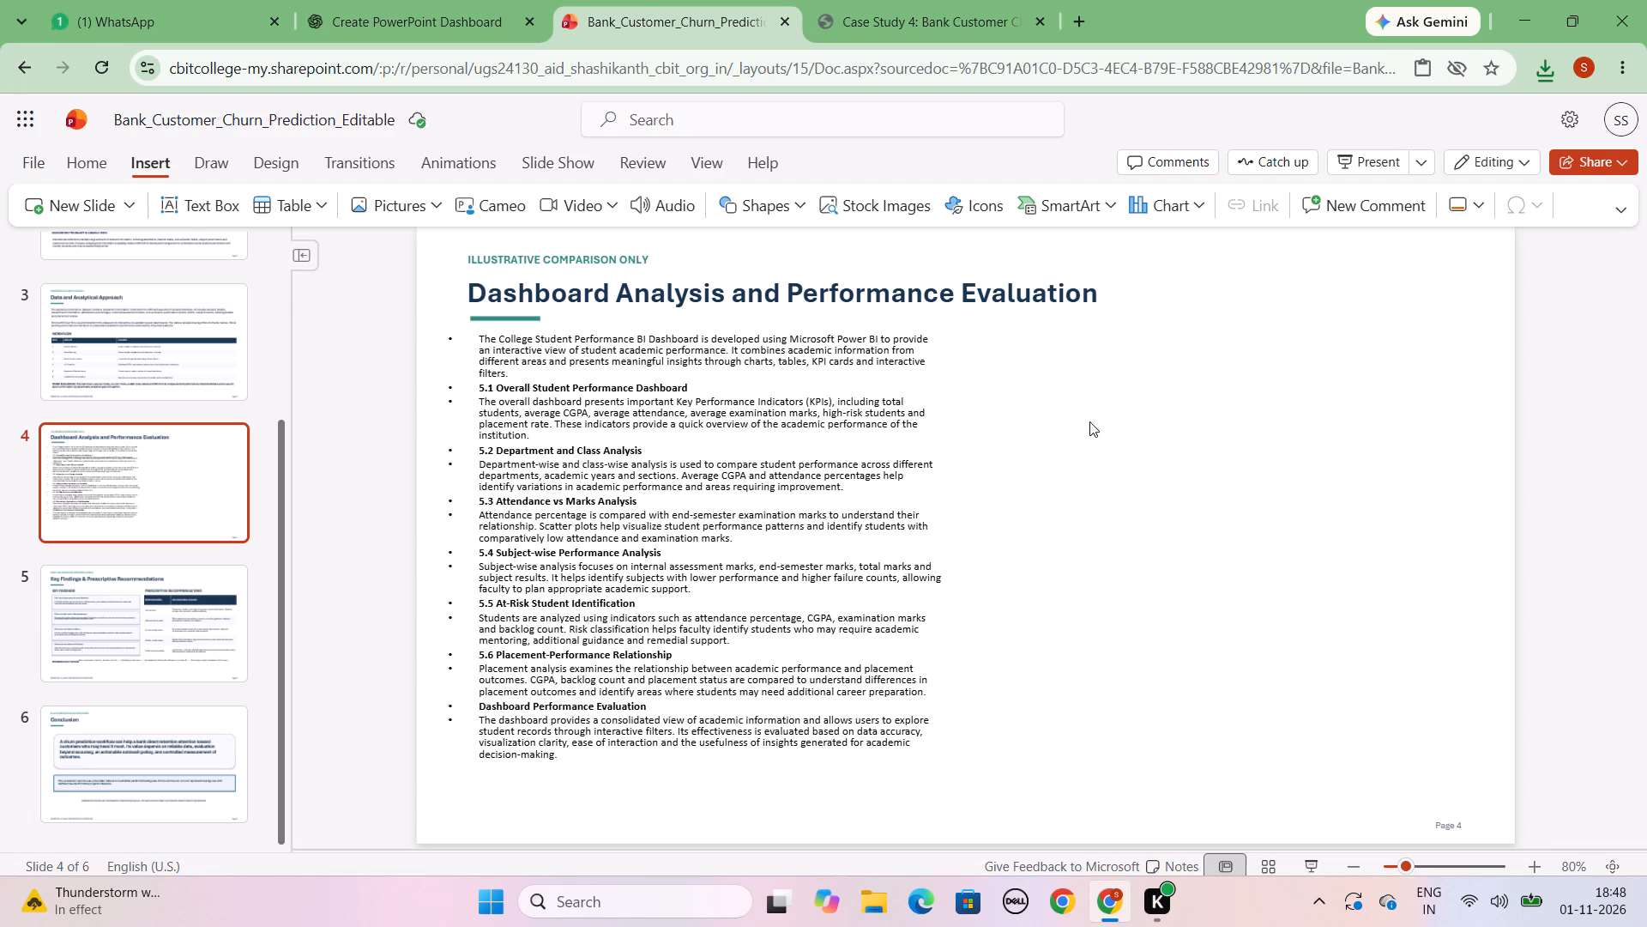
In File Explorer, extract the WhatsApp Unknown 2026-11-01 at 6.48.26 PM zip to the same-named folder in Downloads, showing the extracted files when complete.
left_click(1167, 906)
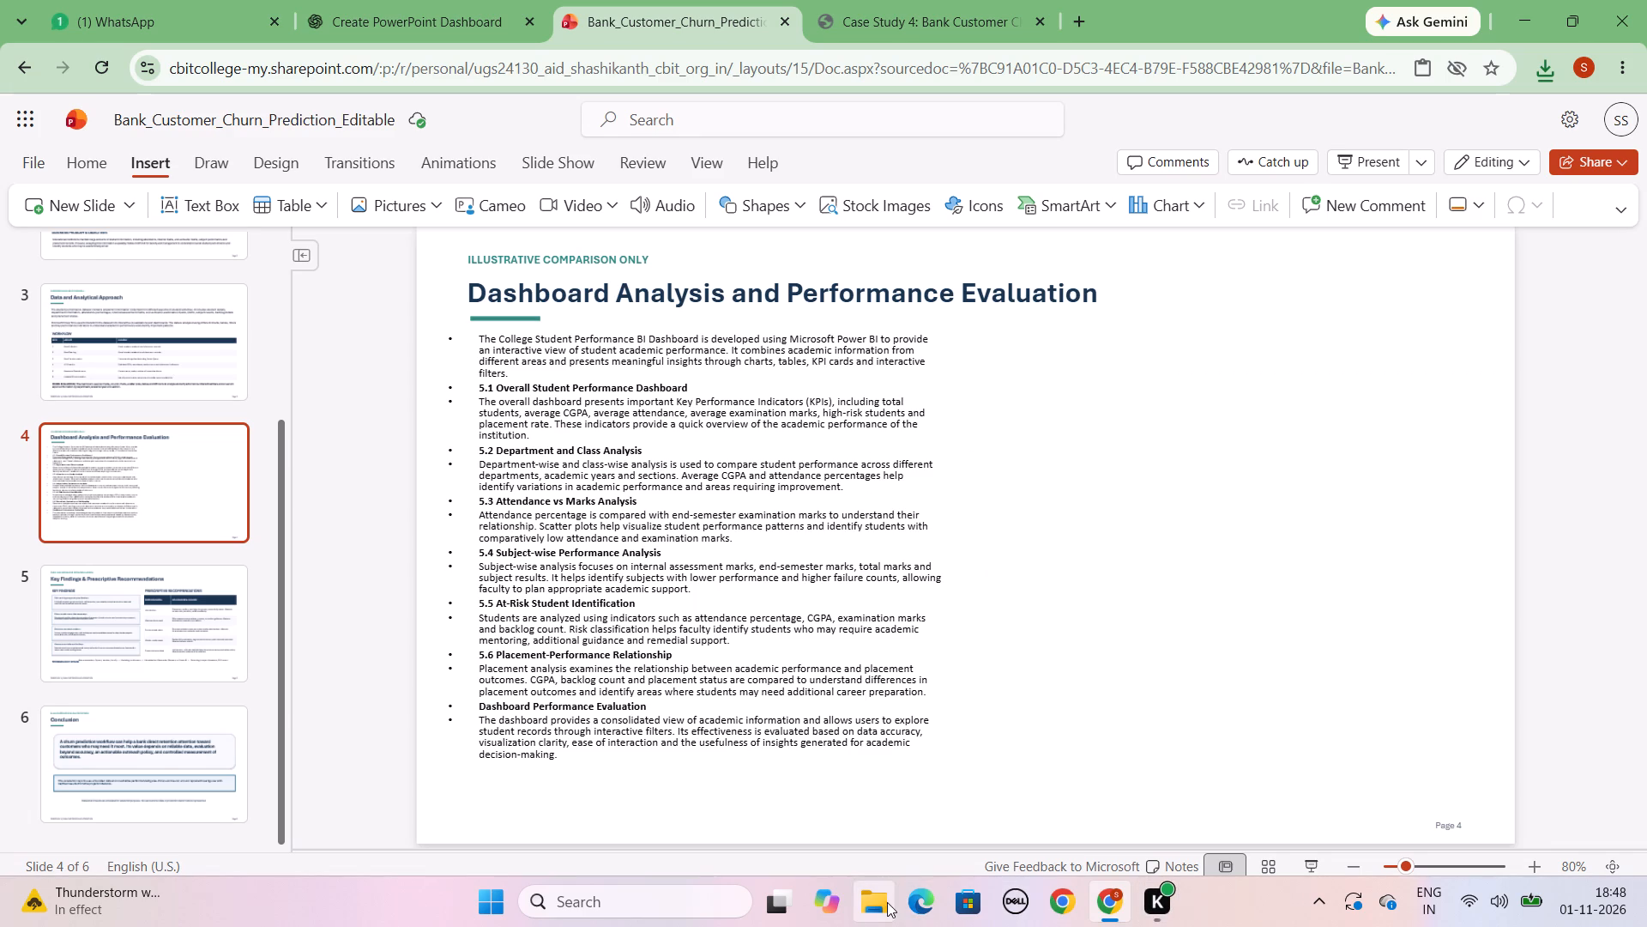
left_click(887, 902)
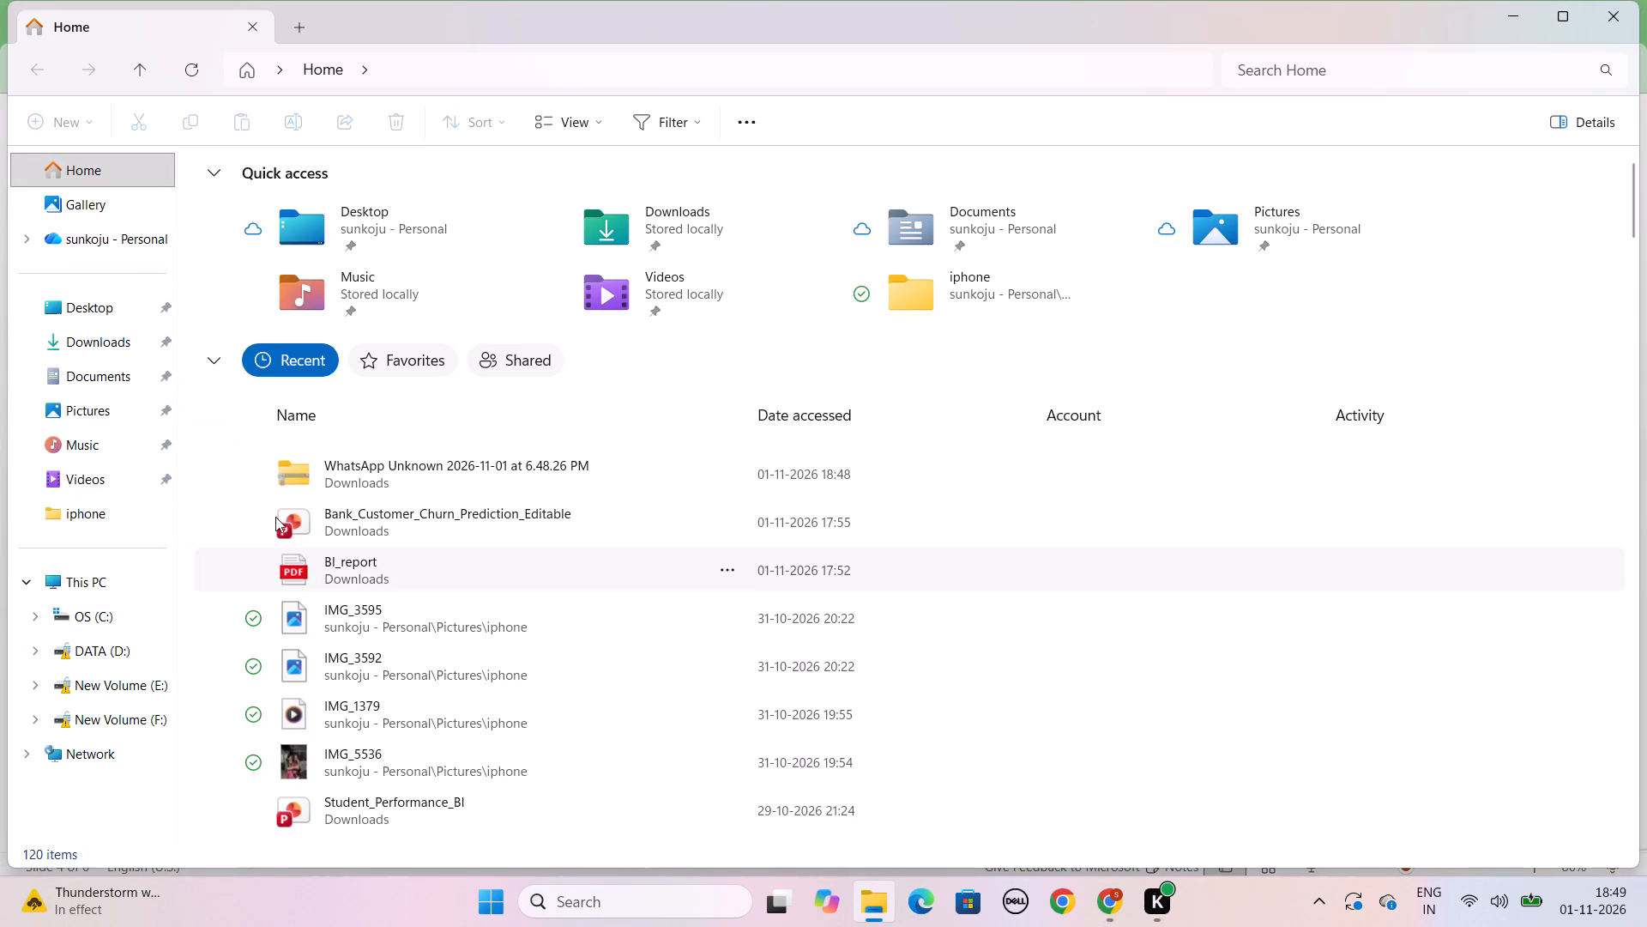
double_click(335, 483)
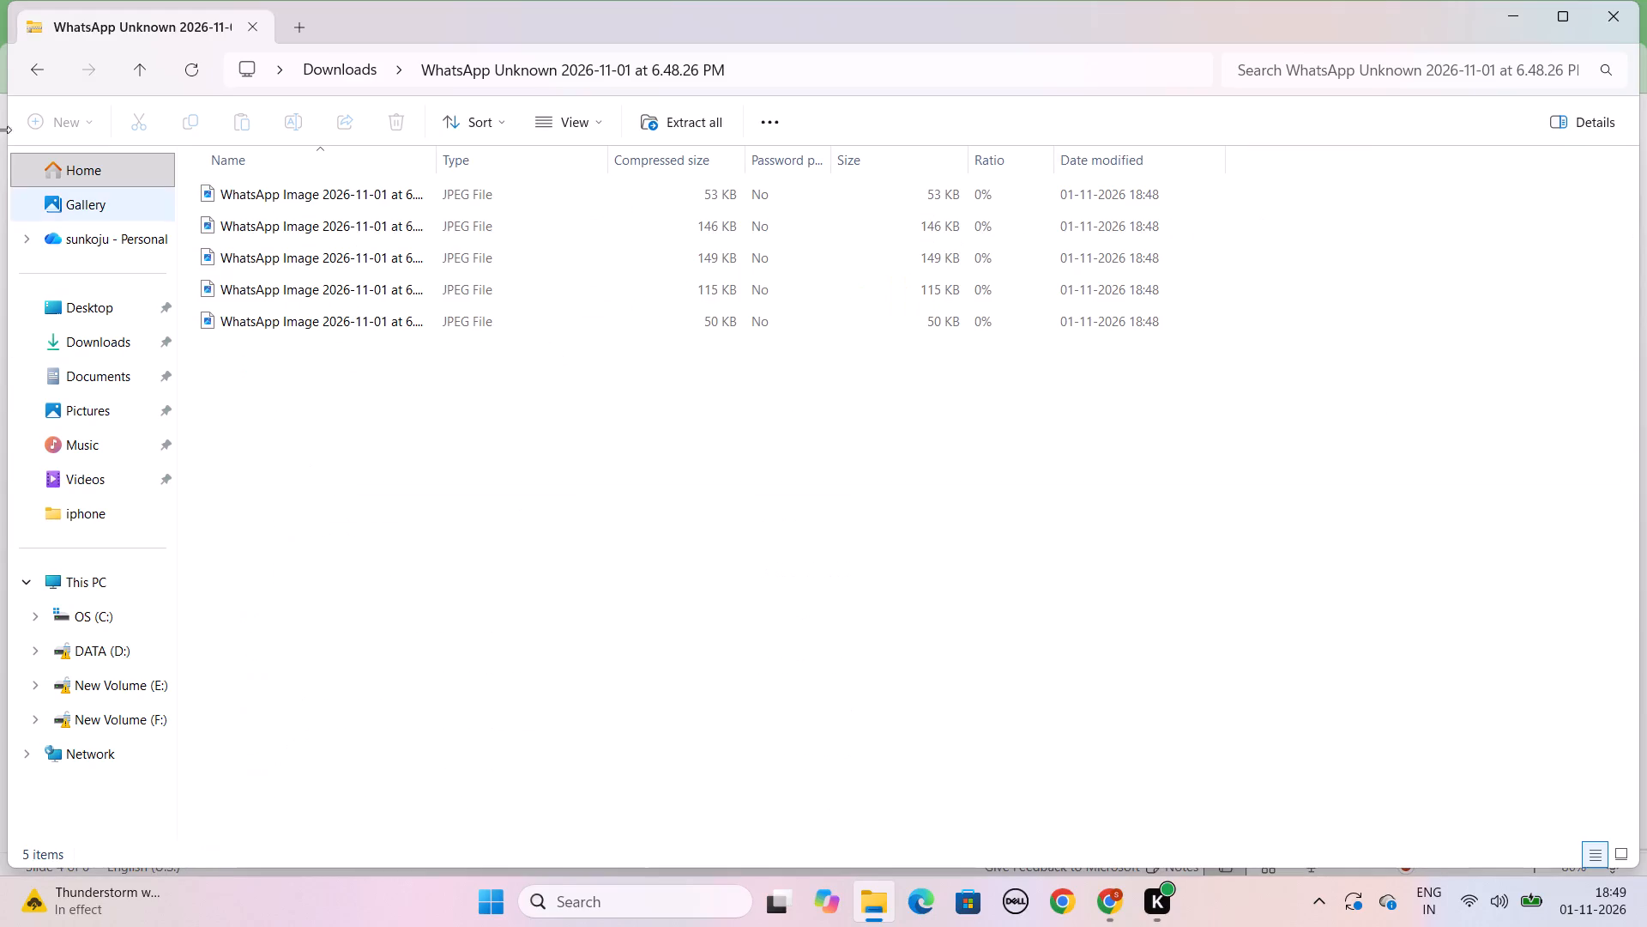
left_click(43, 71)
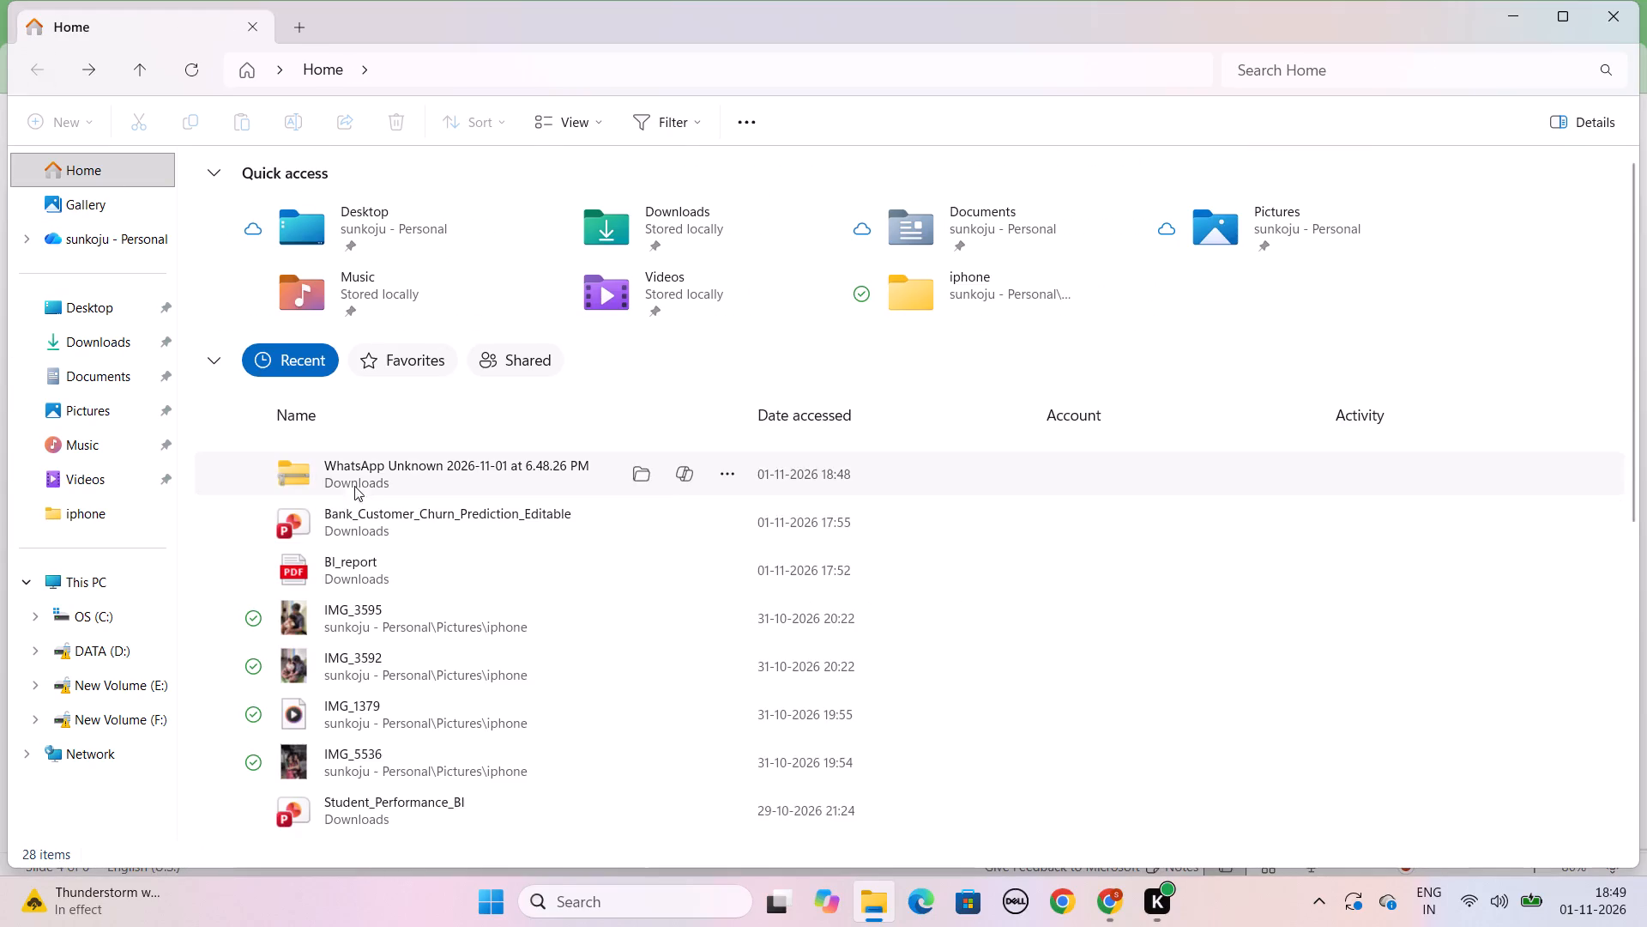
right_click(359, 473)
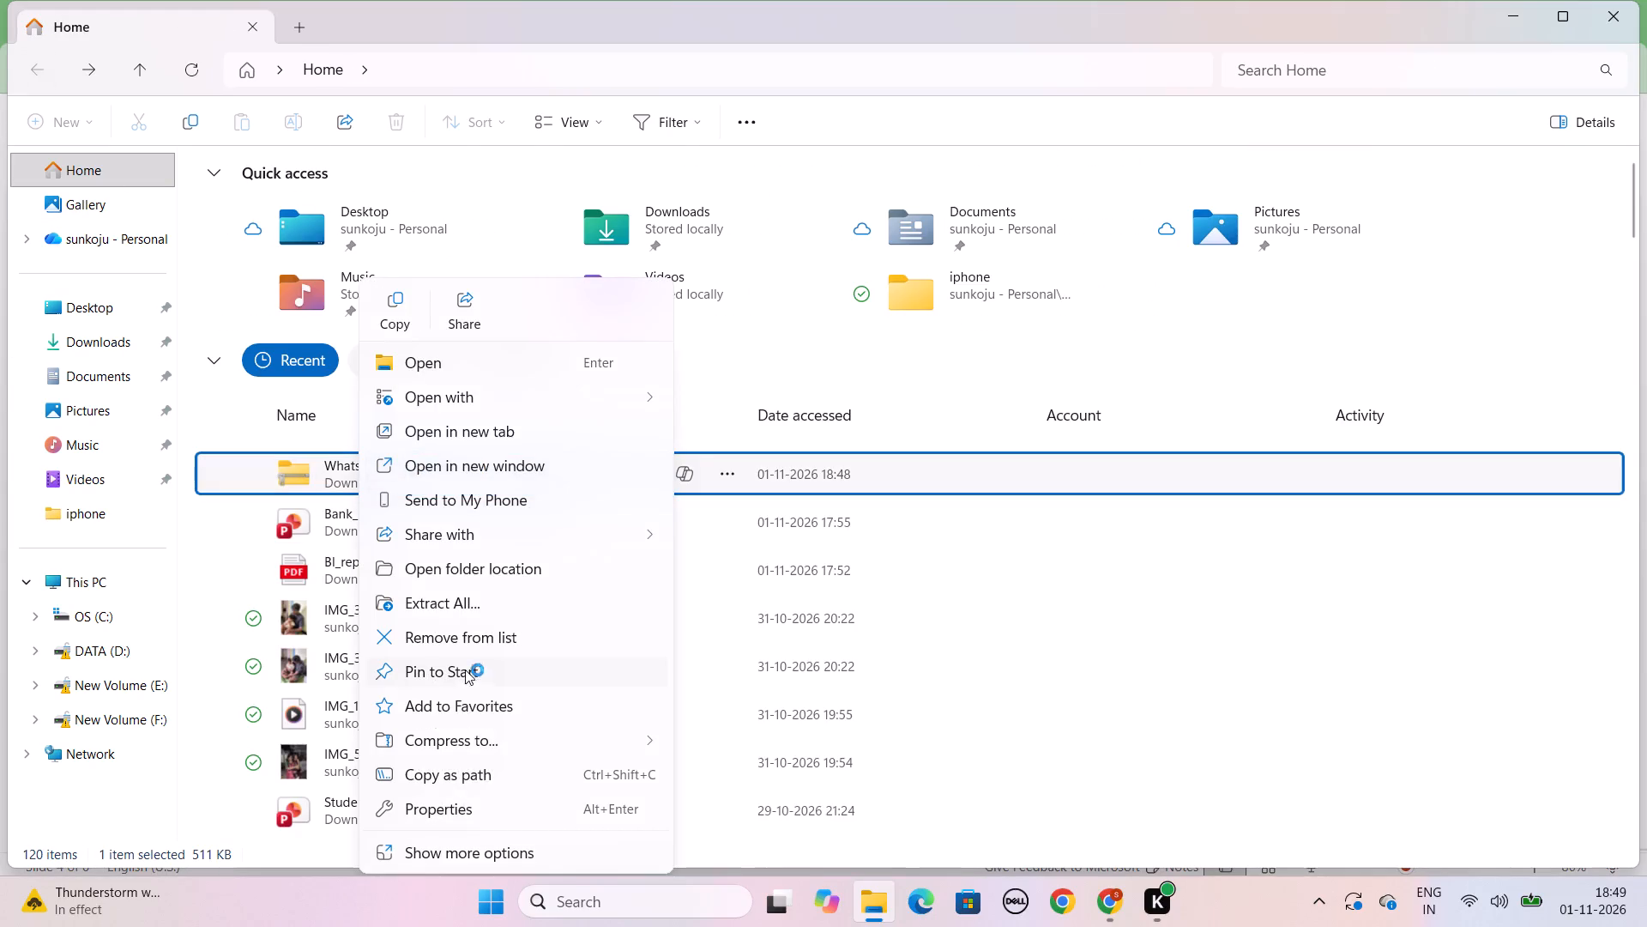
left_click(472, 597)
left_click(996, 663)
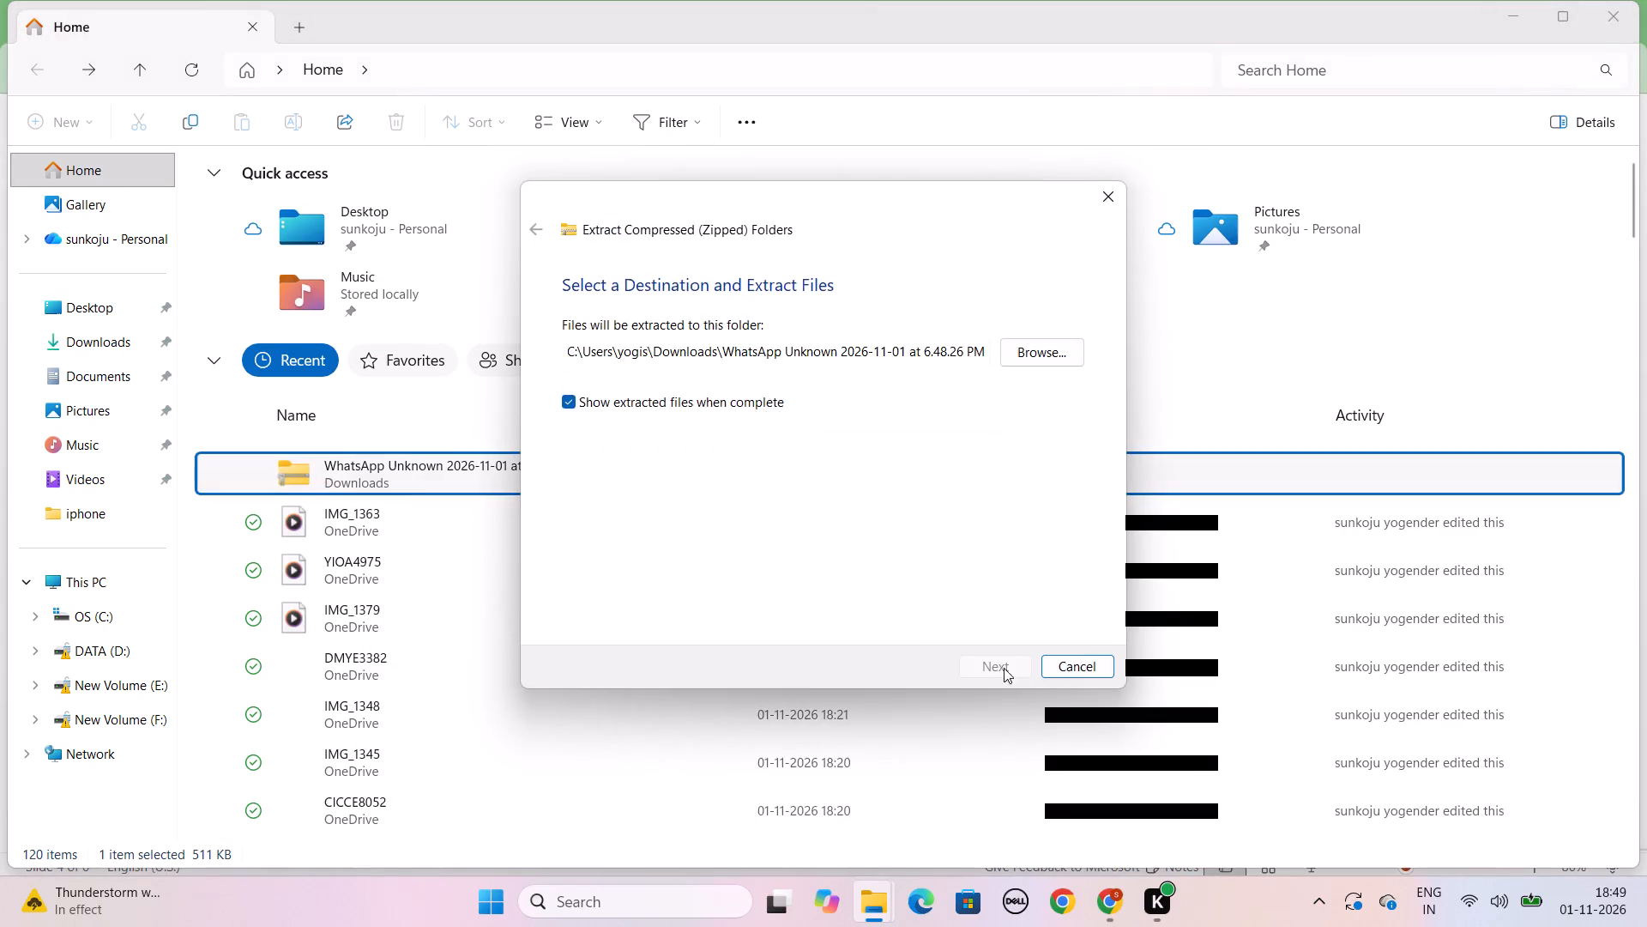
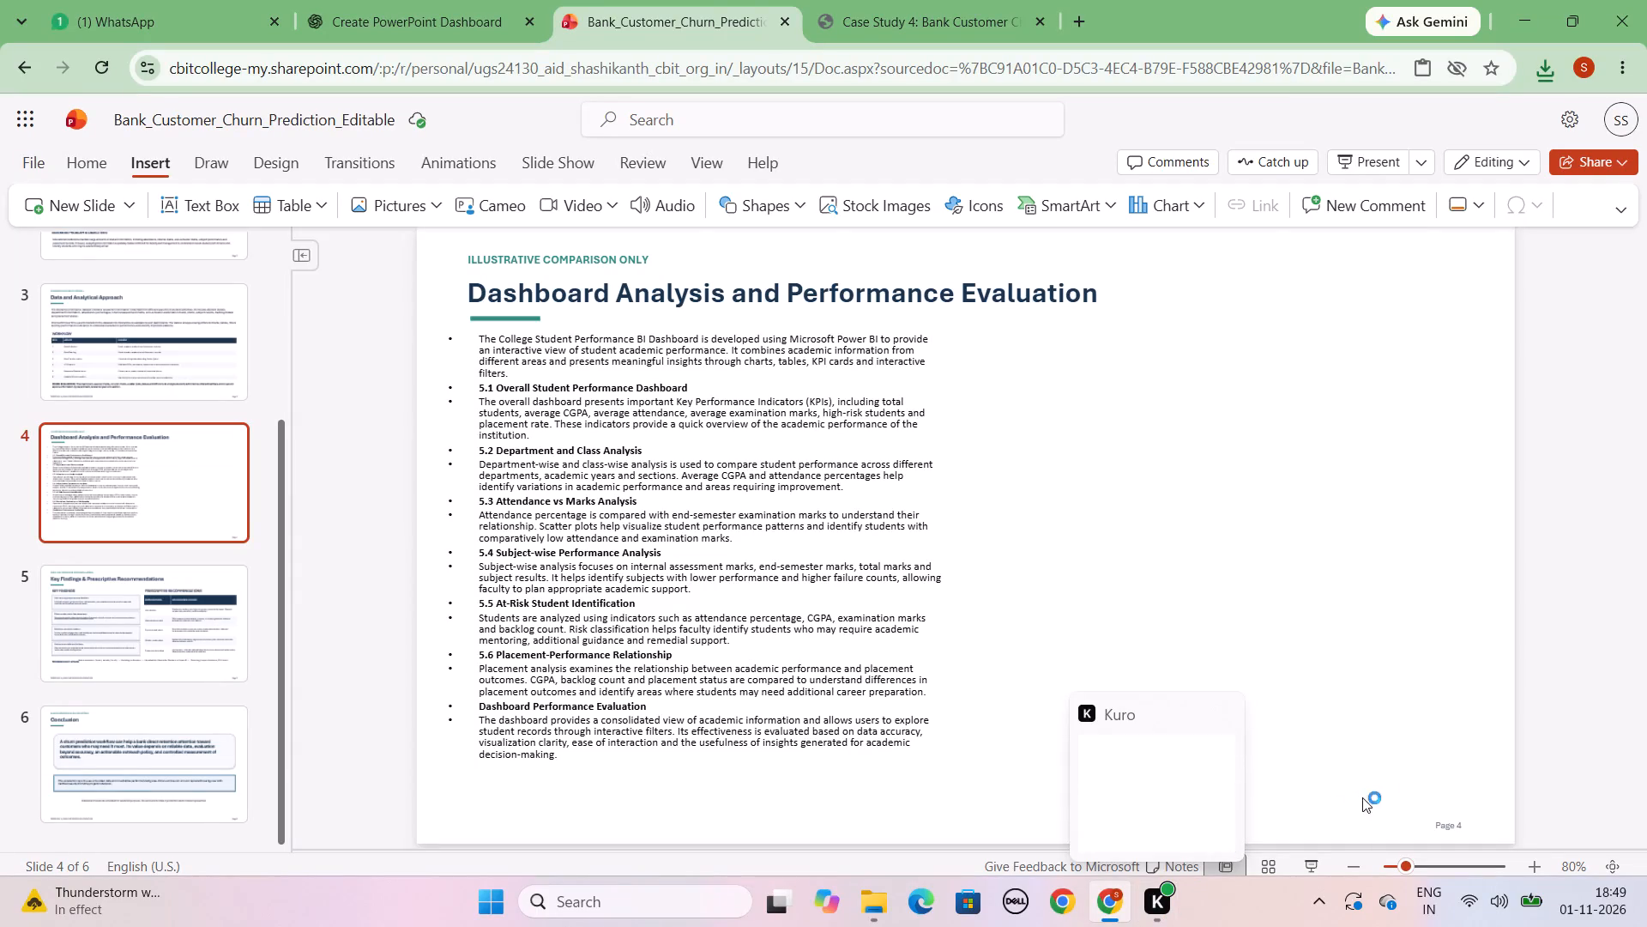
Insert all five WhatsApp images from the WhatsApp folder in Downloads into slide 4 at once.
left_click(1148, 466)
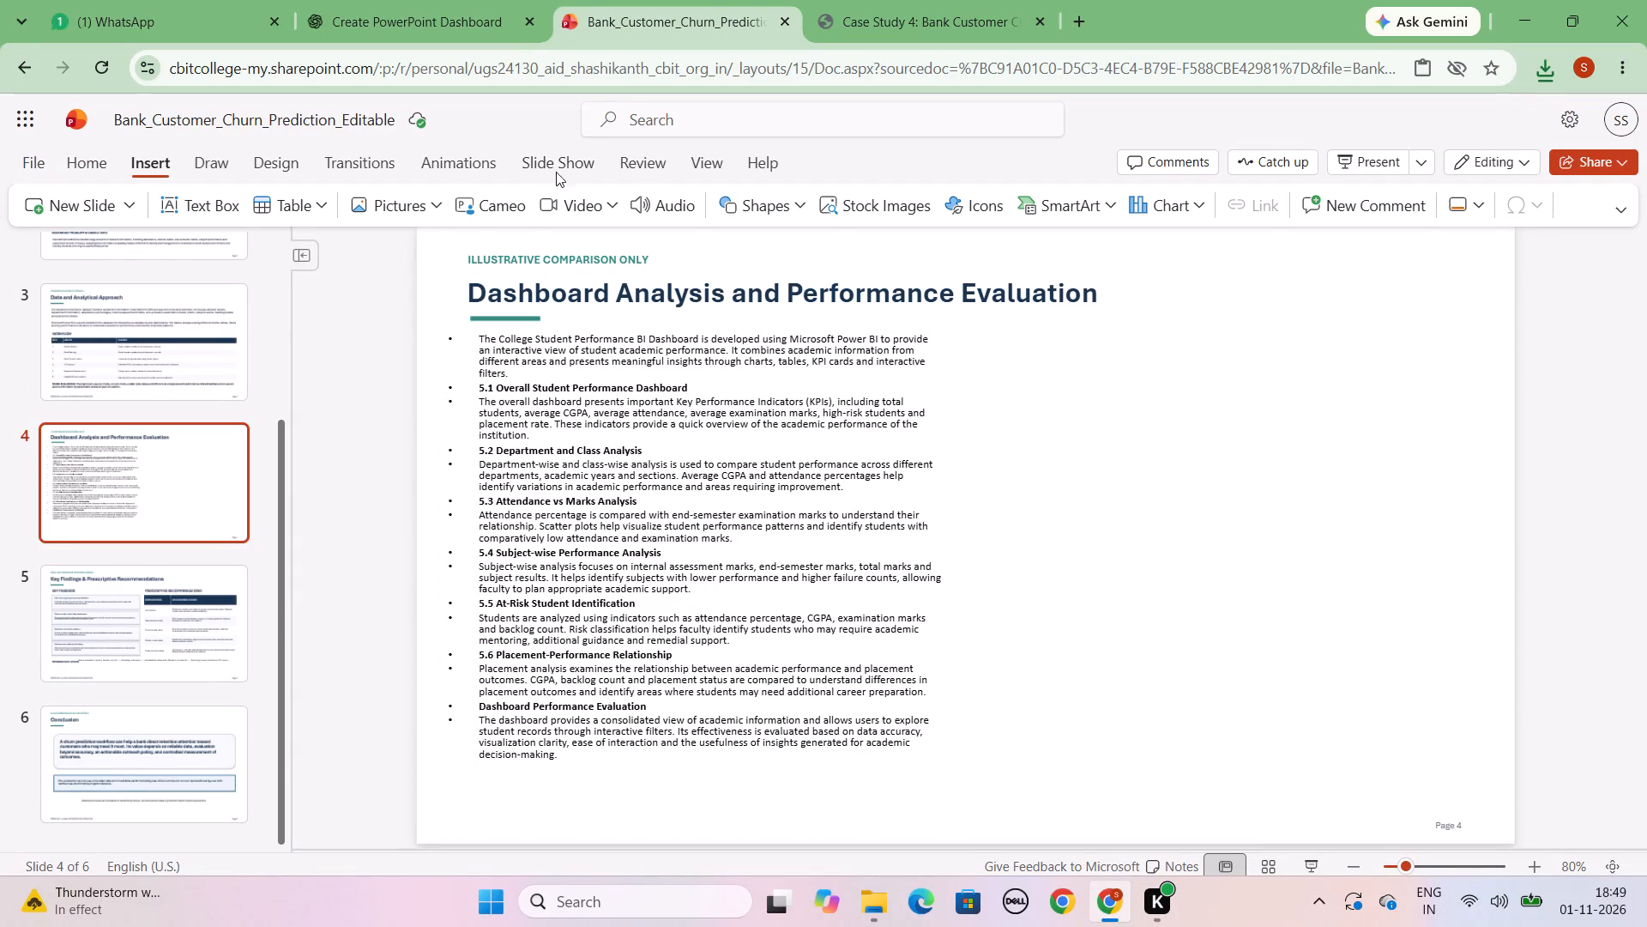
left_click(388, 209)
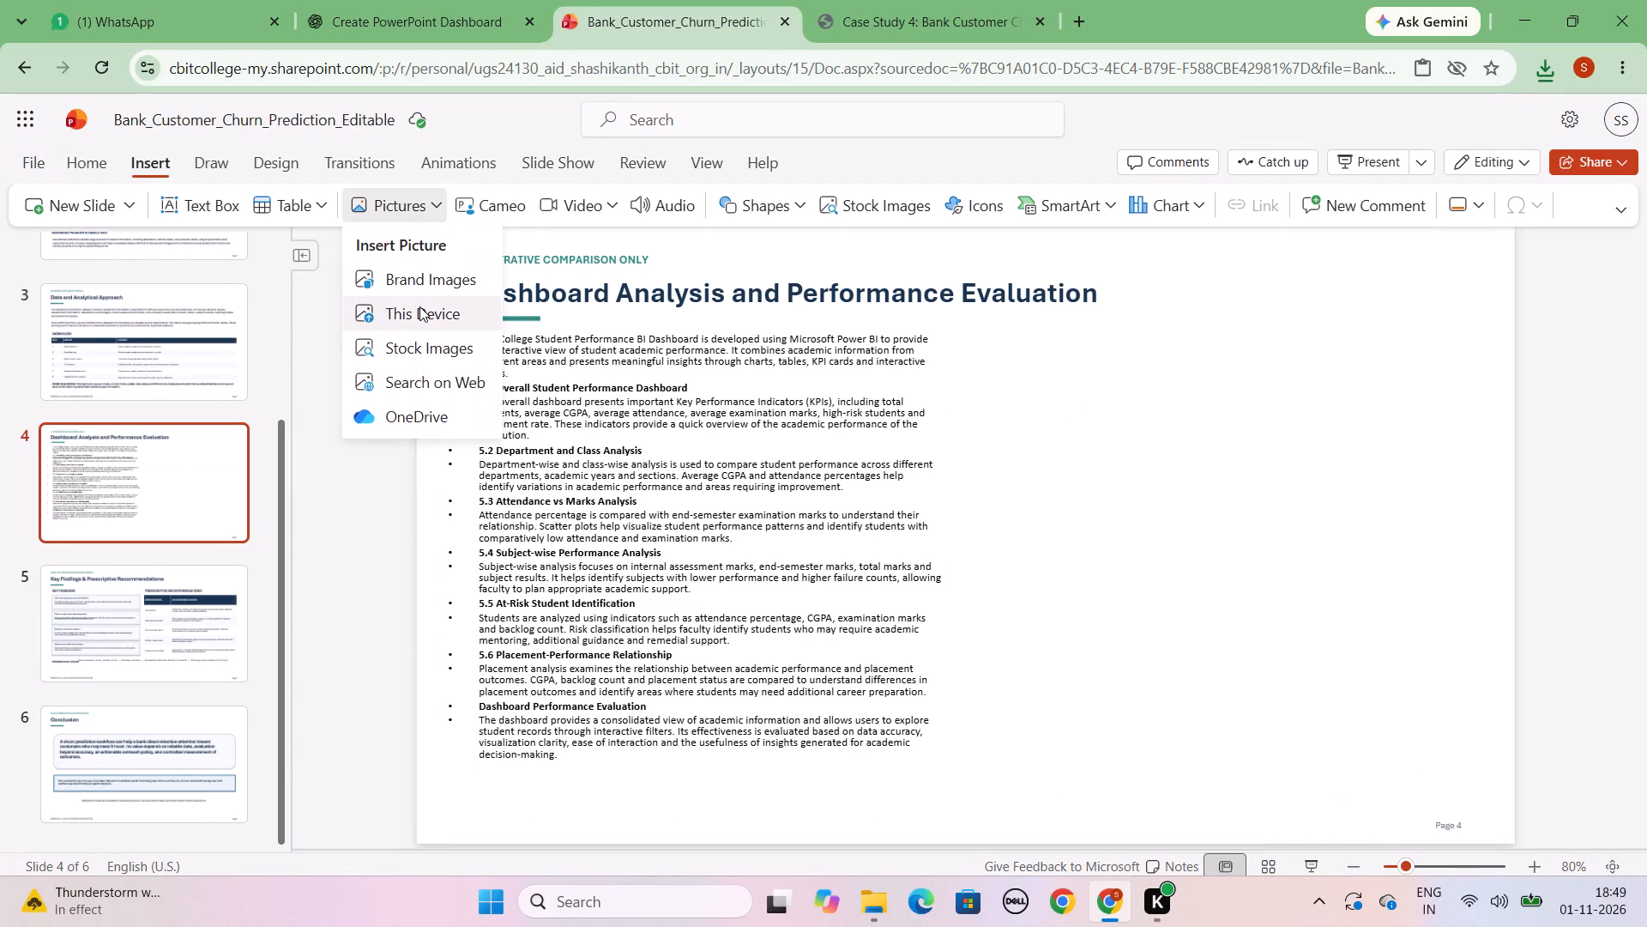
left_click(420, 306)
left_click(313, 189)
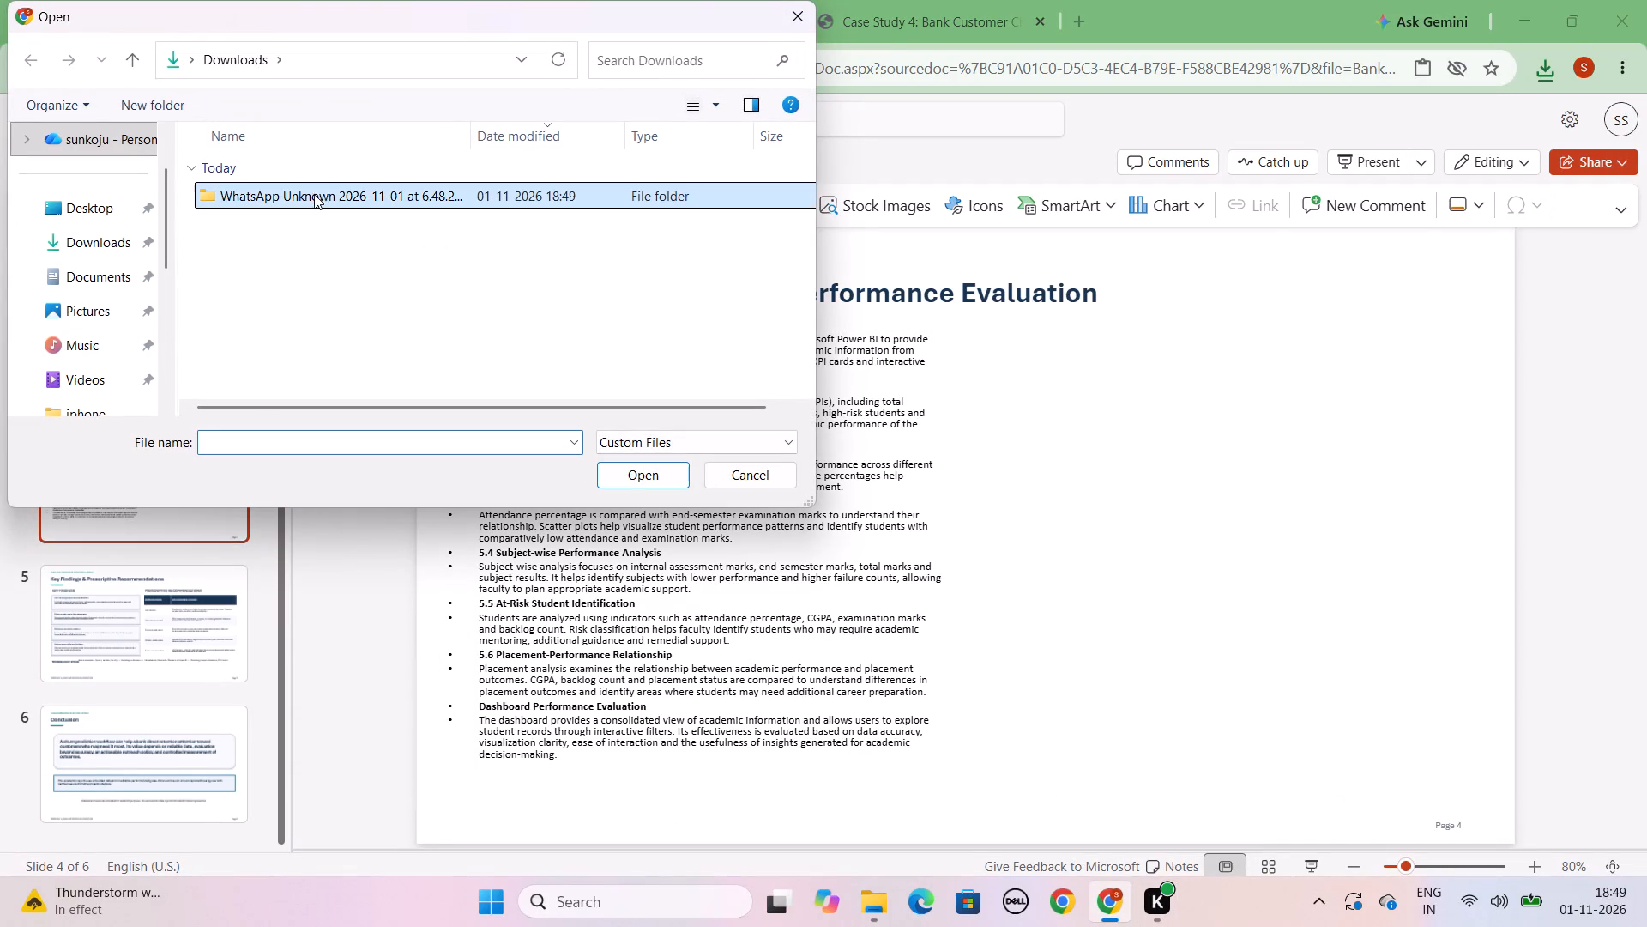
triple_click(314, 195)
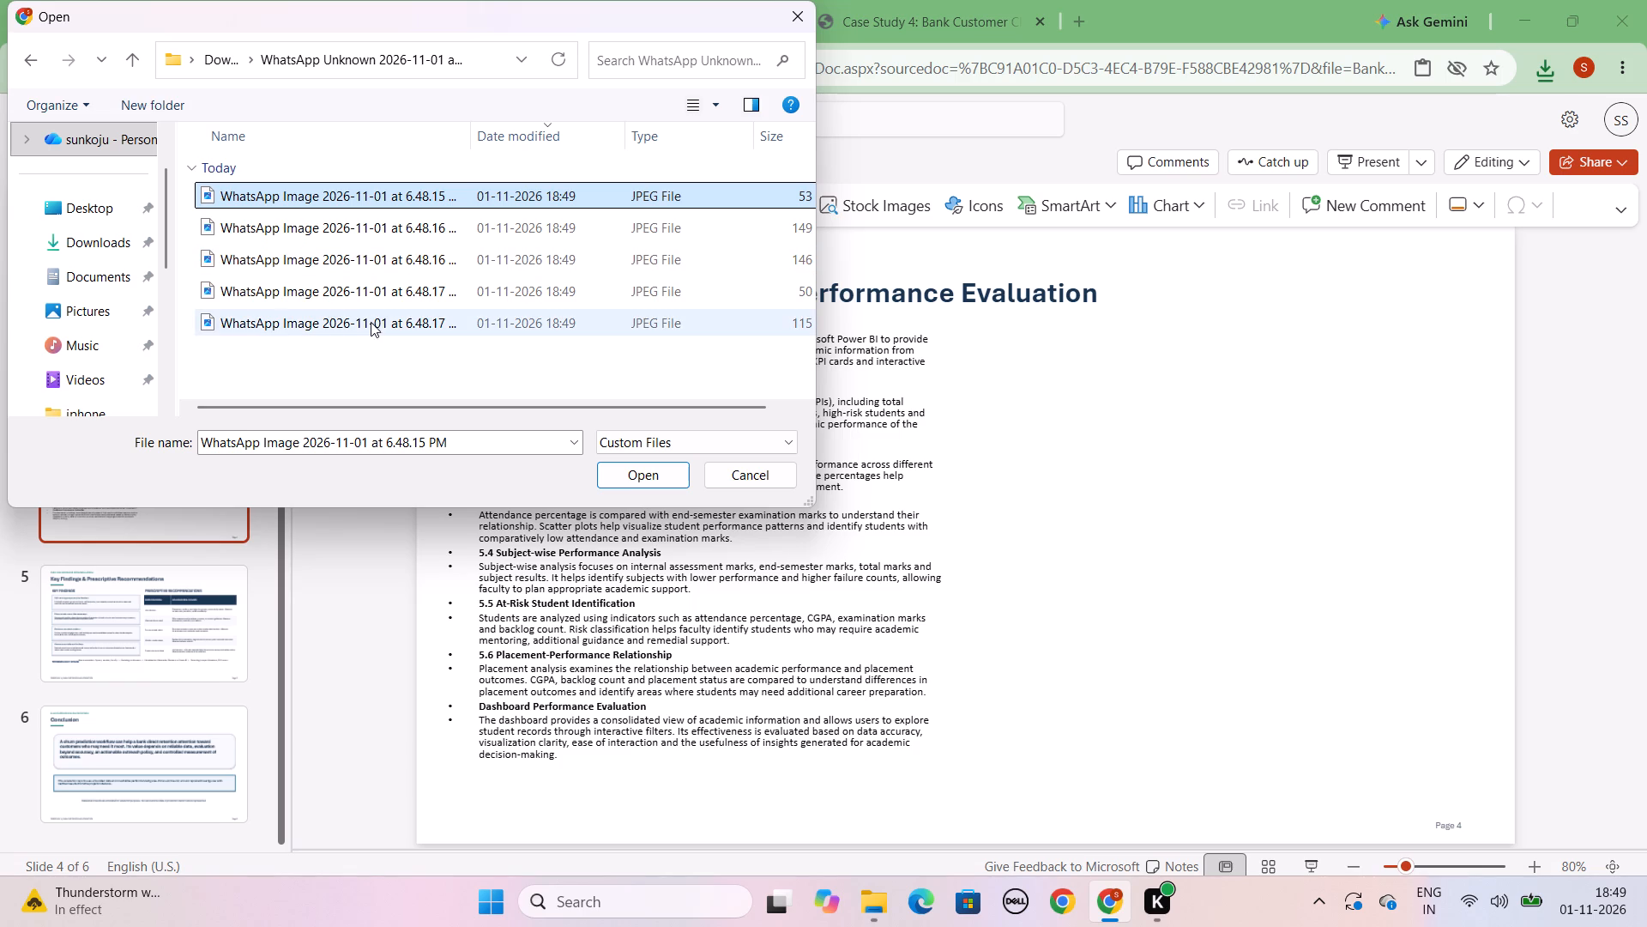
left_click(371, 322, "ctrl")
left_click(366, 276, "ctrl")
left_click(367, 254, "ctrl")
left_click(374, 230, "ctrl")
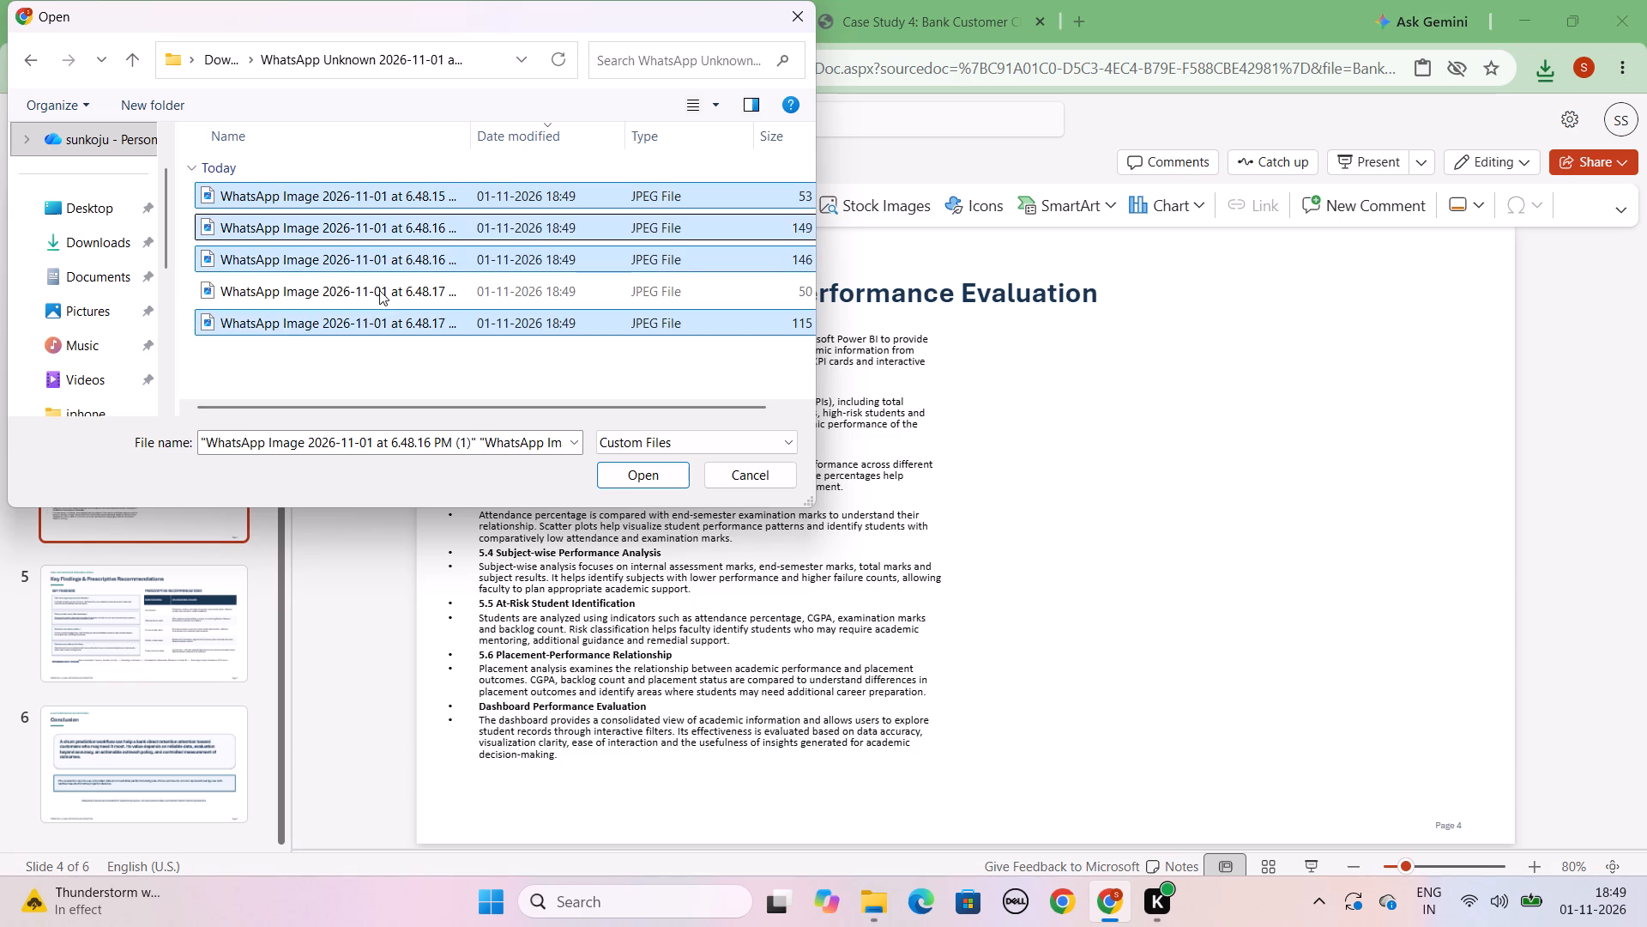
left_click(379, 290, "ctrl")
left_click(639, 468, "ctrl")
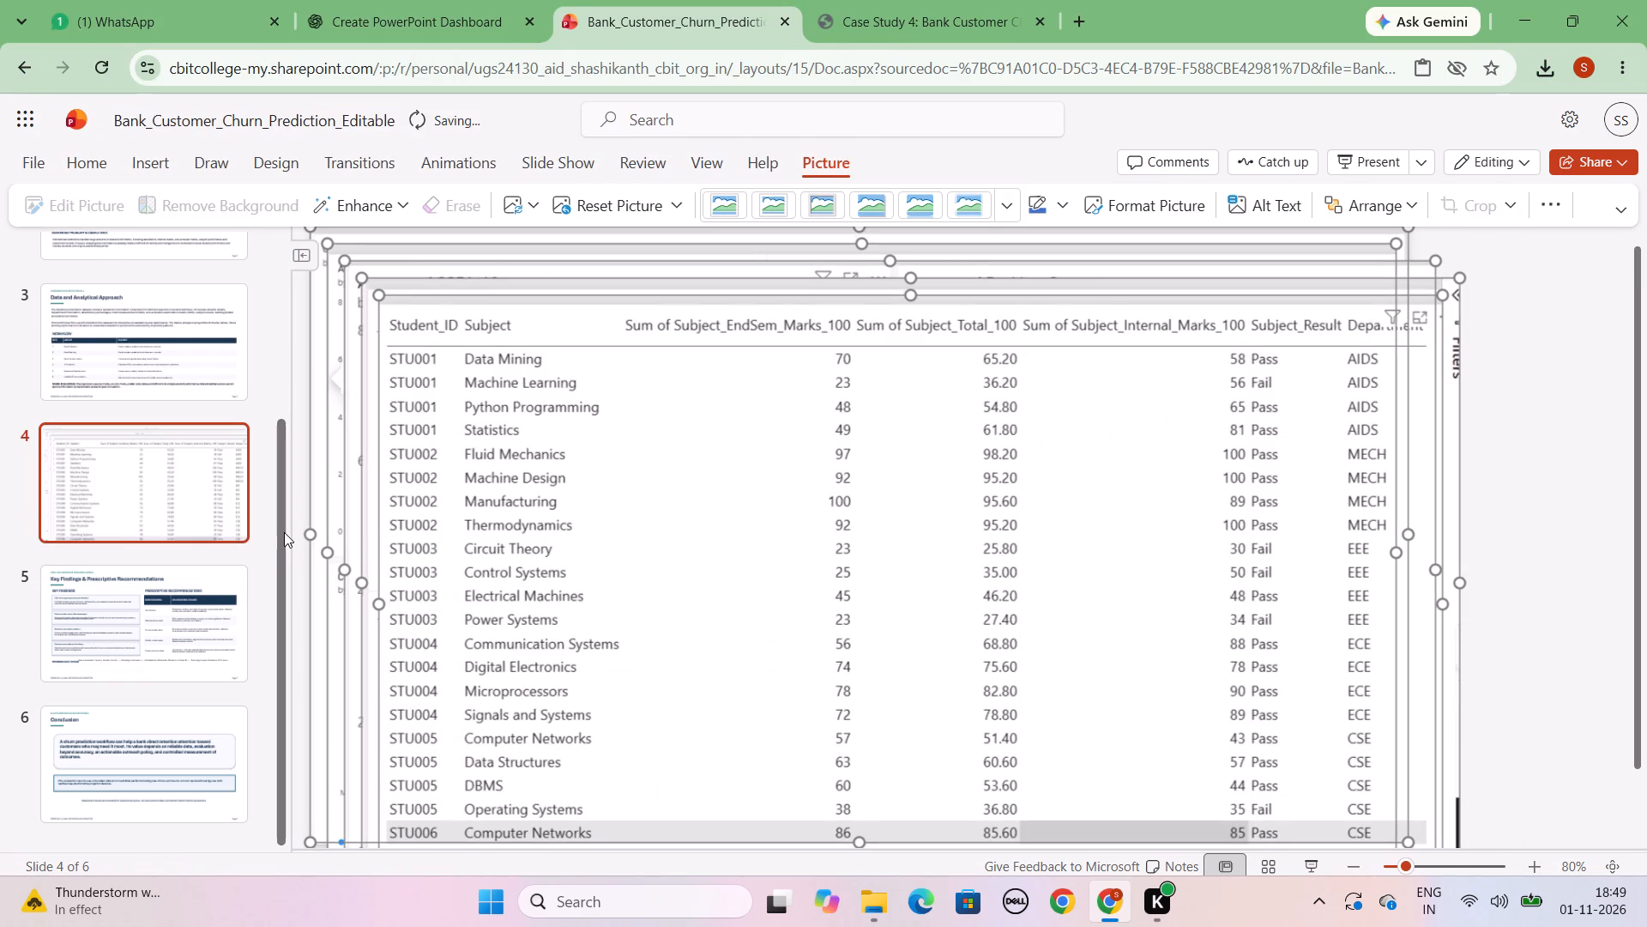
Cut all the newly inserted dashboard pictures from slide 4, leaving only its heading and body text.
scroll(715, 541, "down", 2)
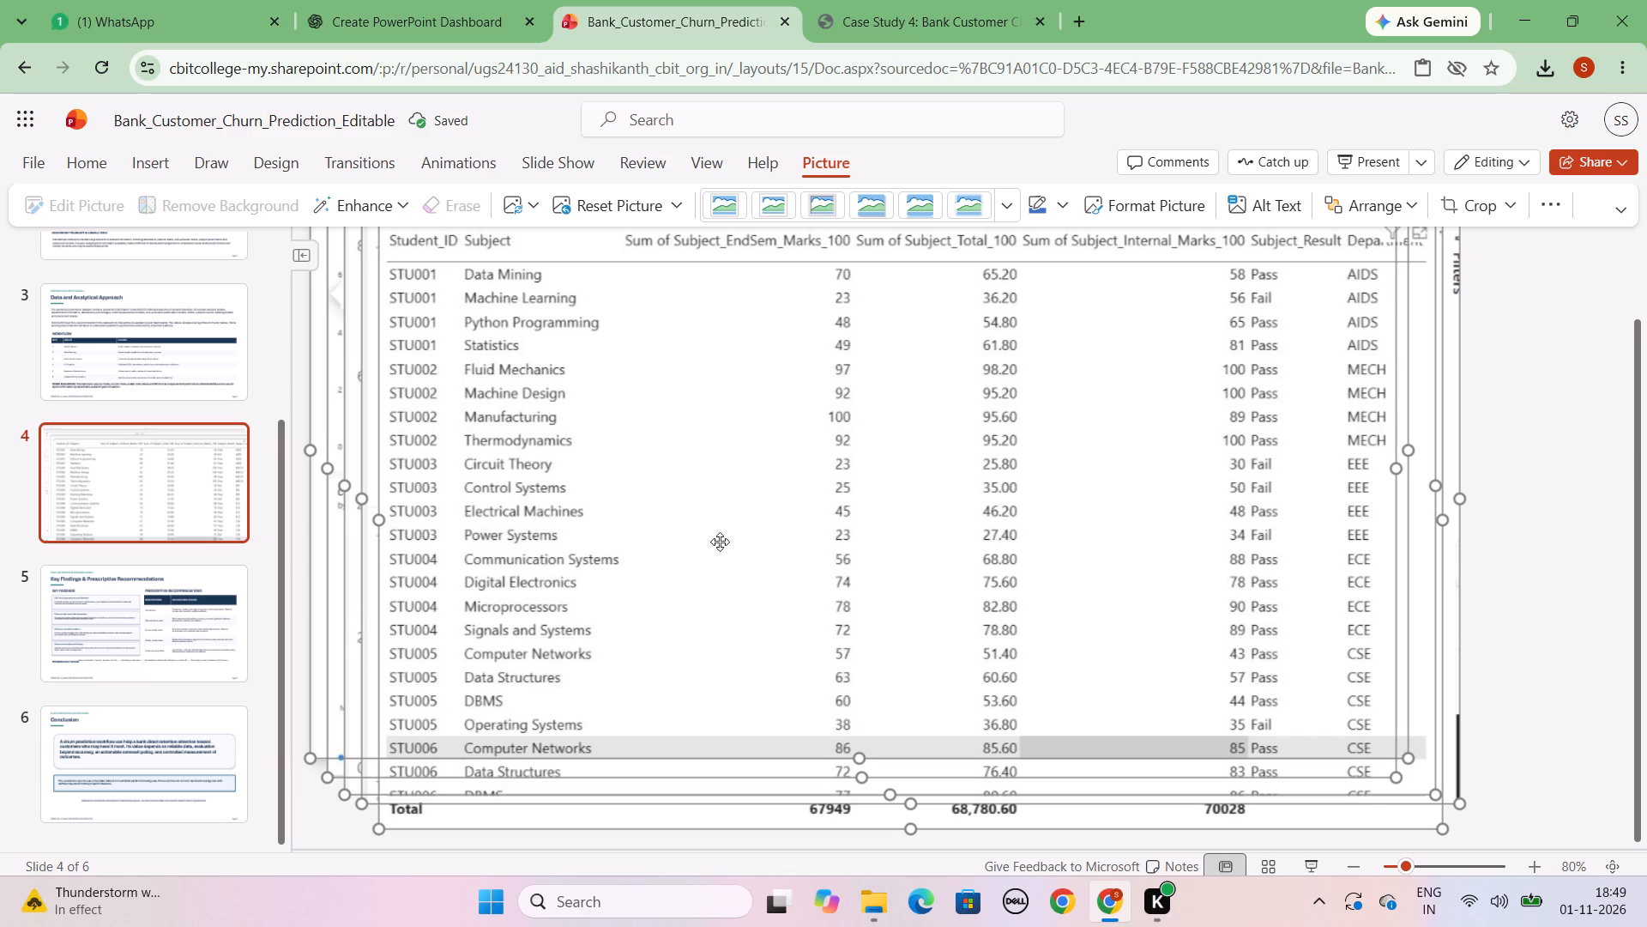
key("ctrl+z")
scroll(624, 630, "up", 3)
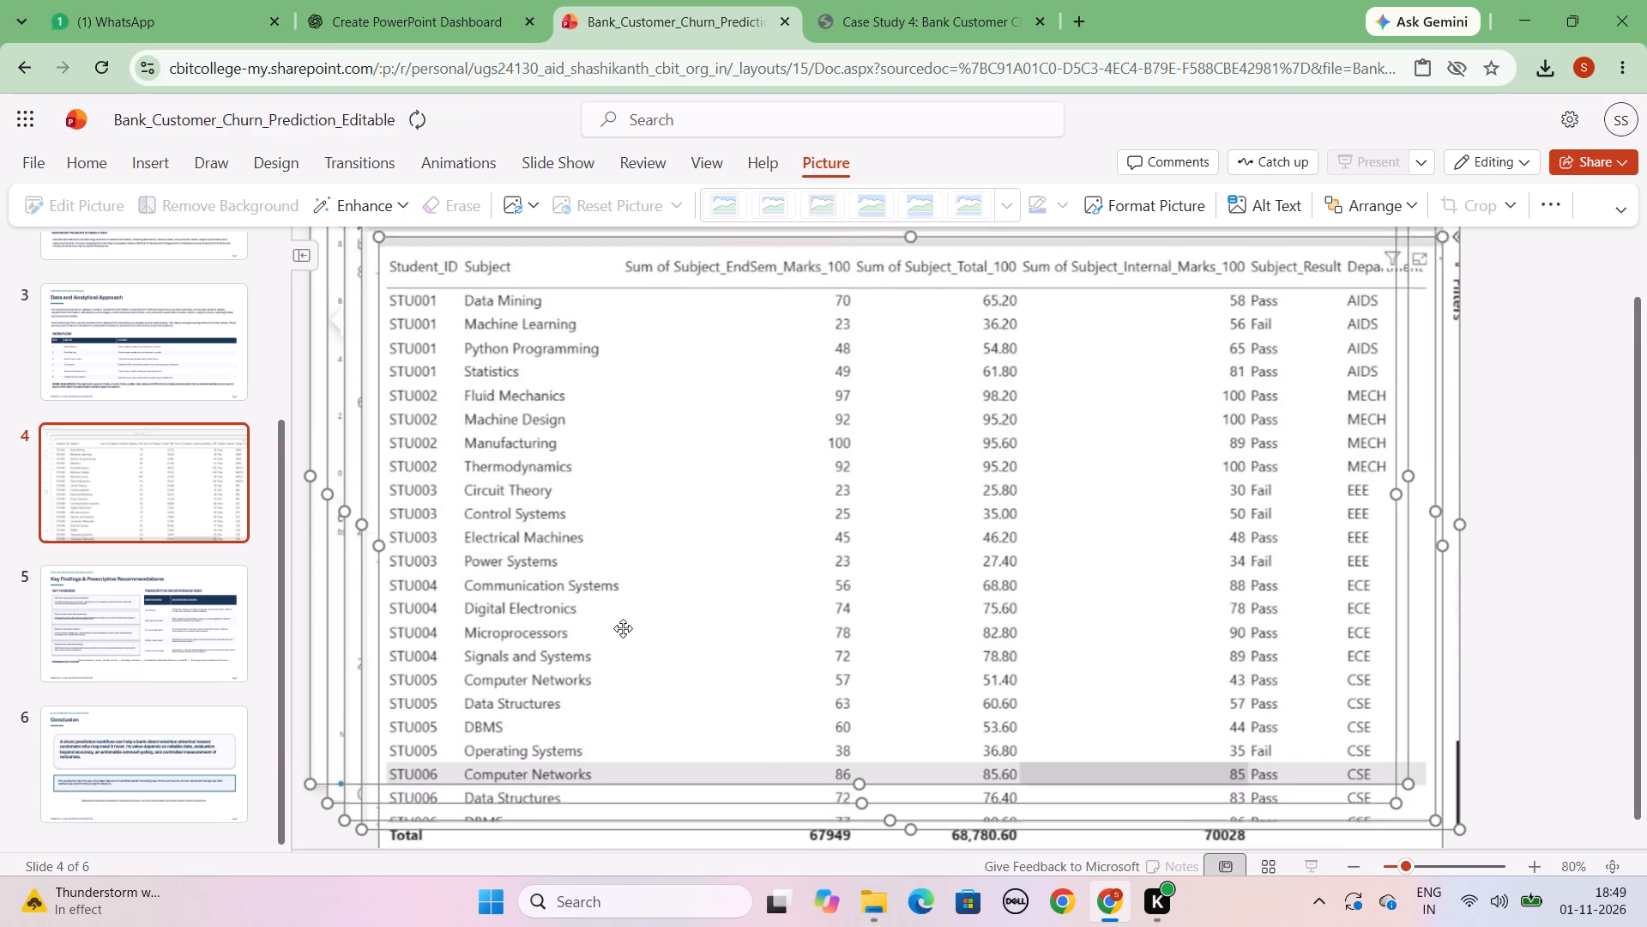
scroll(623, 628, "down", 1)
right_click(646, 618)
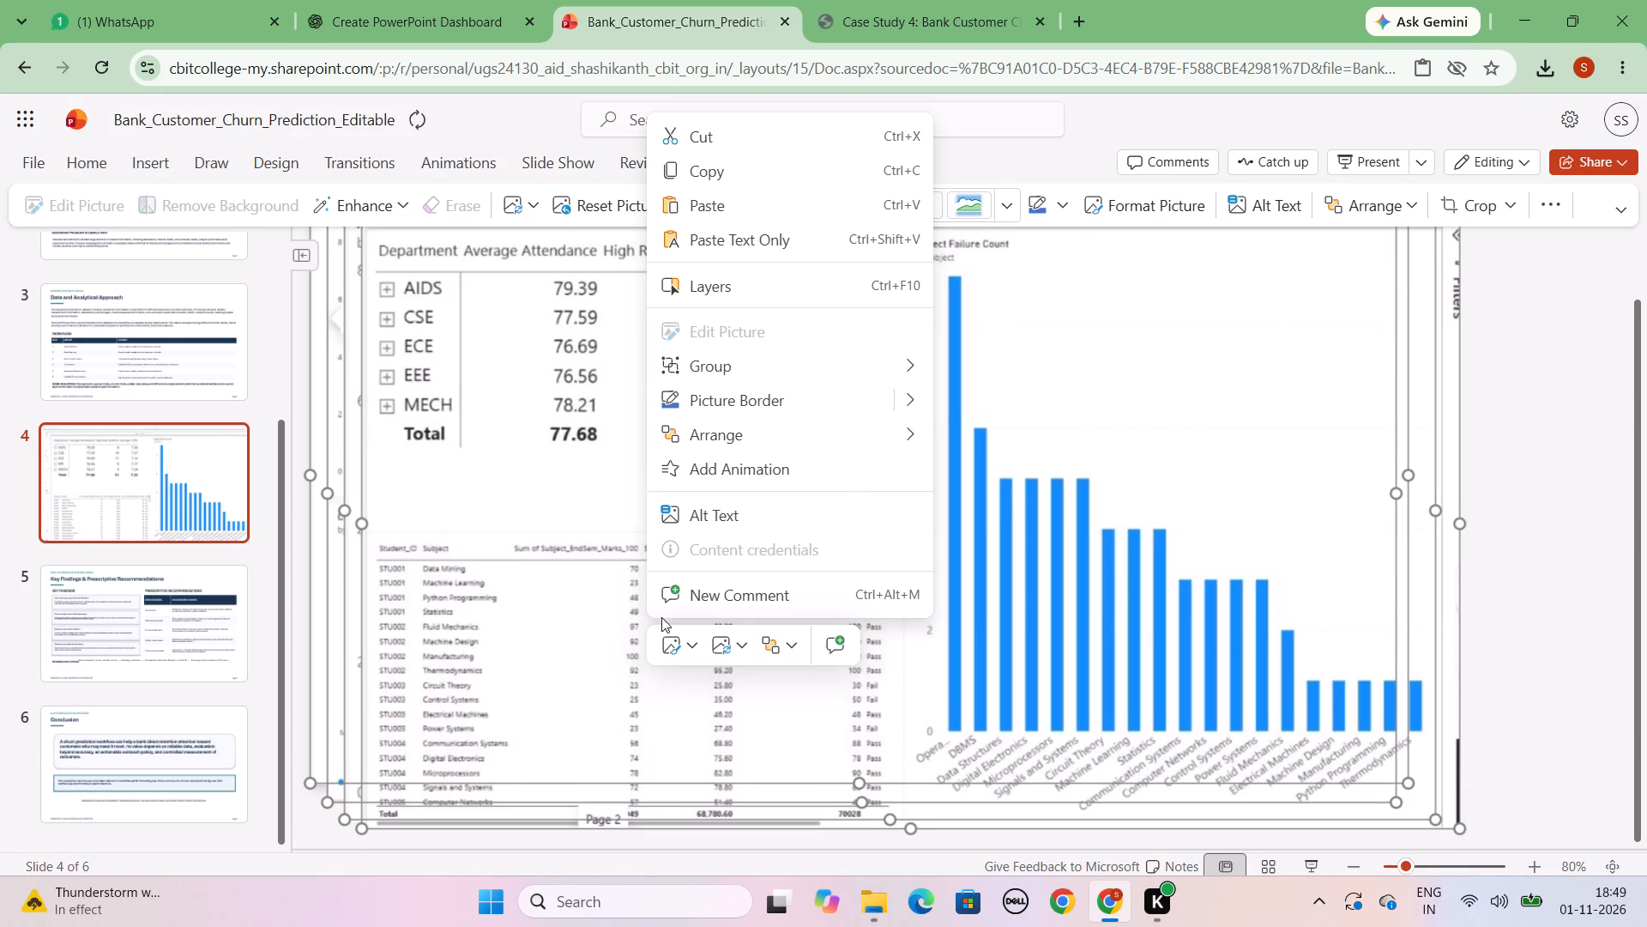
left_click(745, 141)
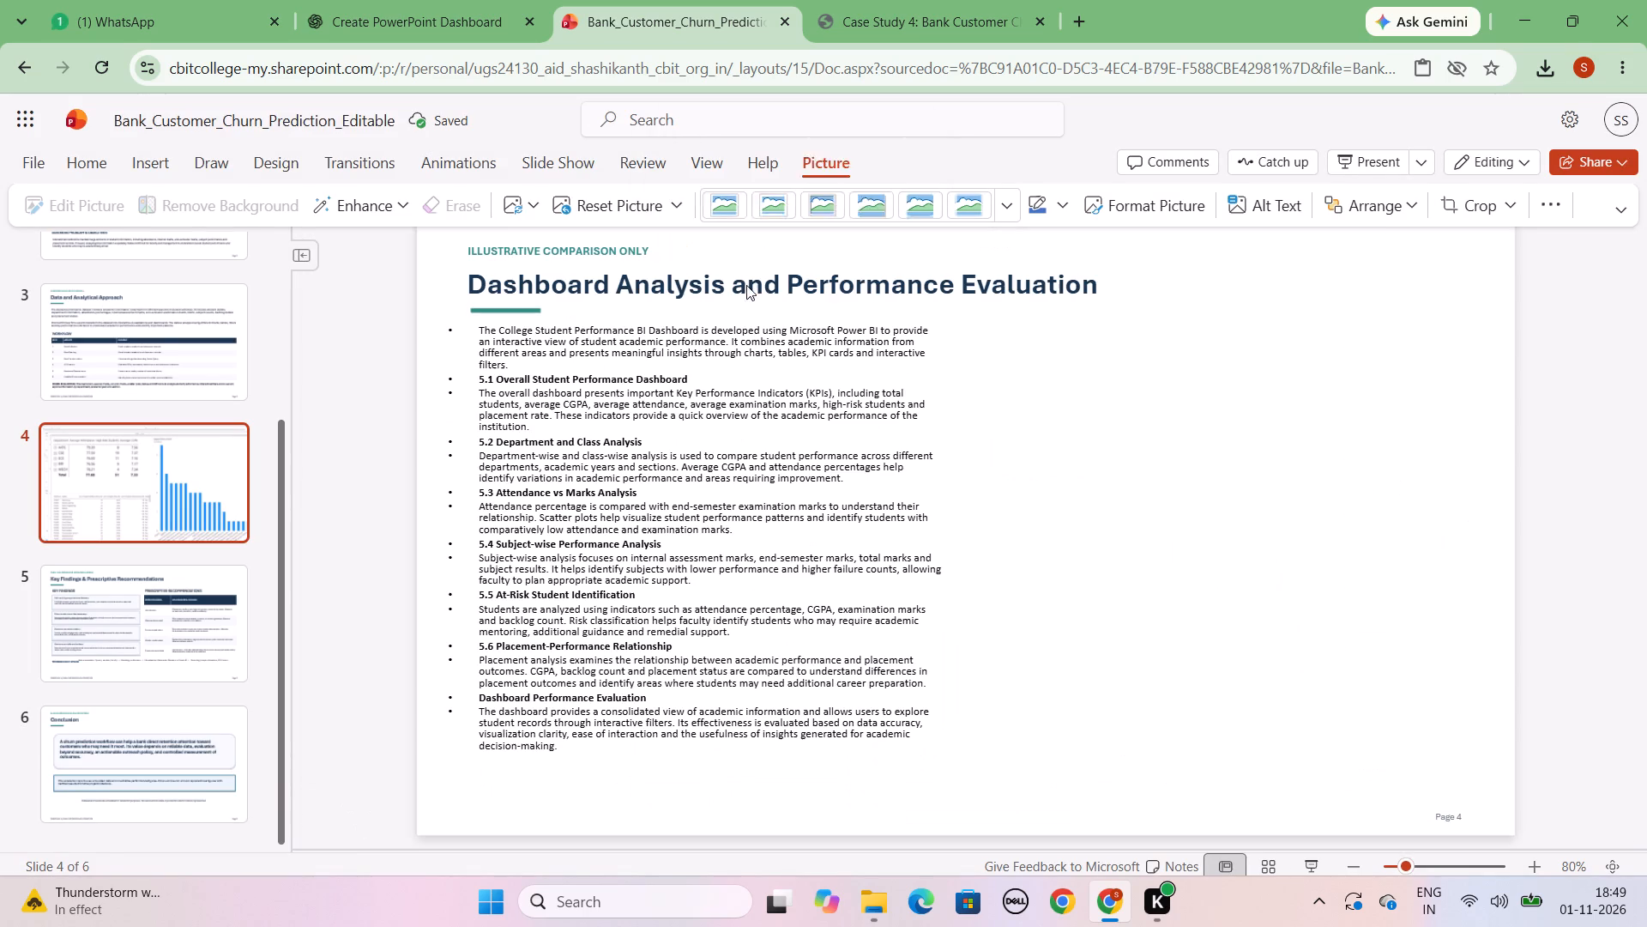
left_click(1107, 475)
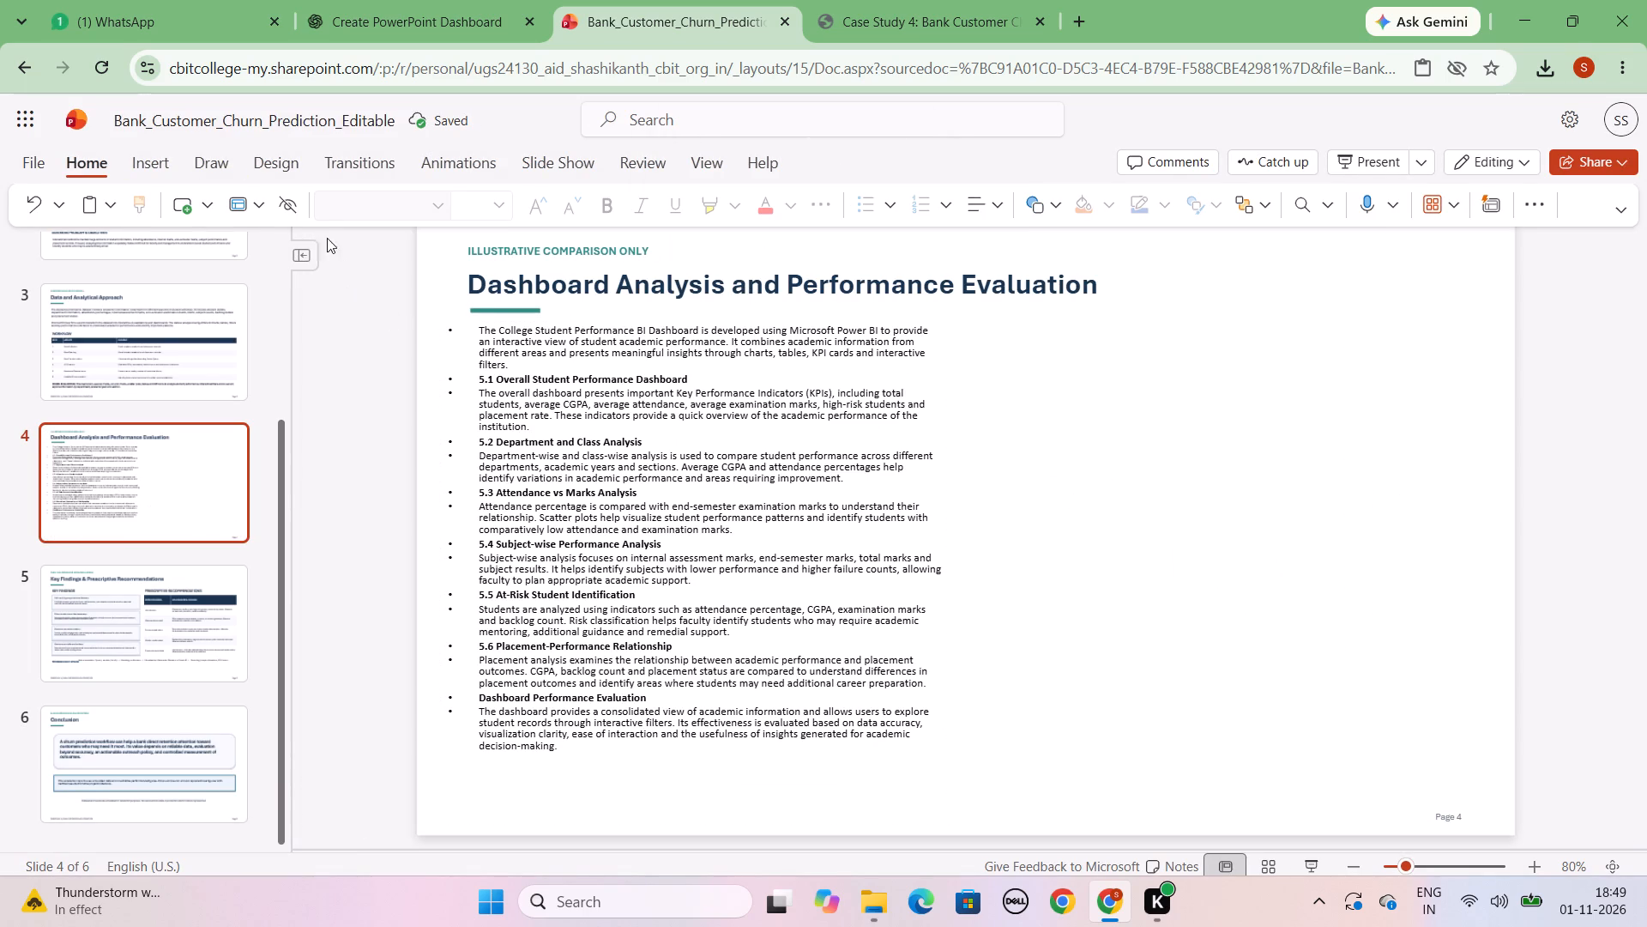
Open the picture file chooser for this device to insert a picture on slide 4.
left_click(136, 175)
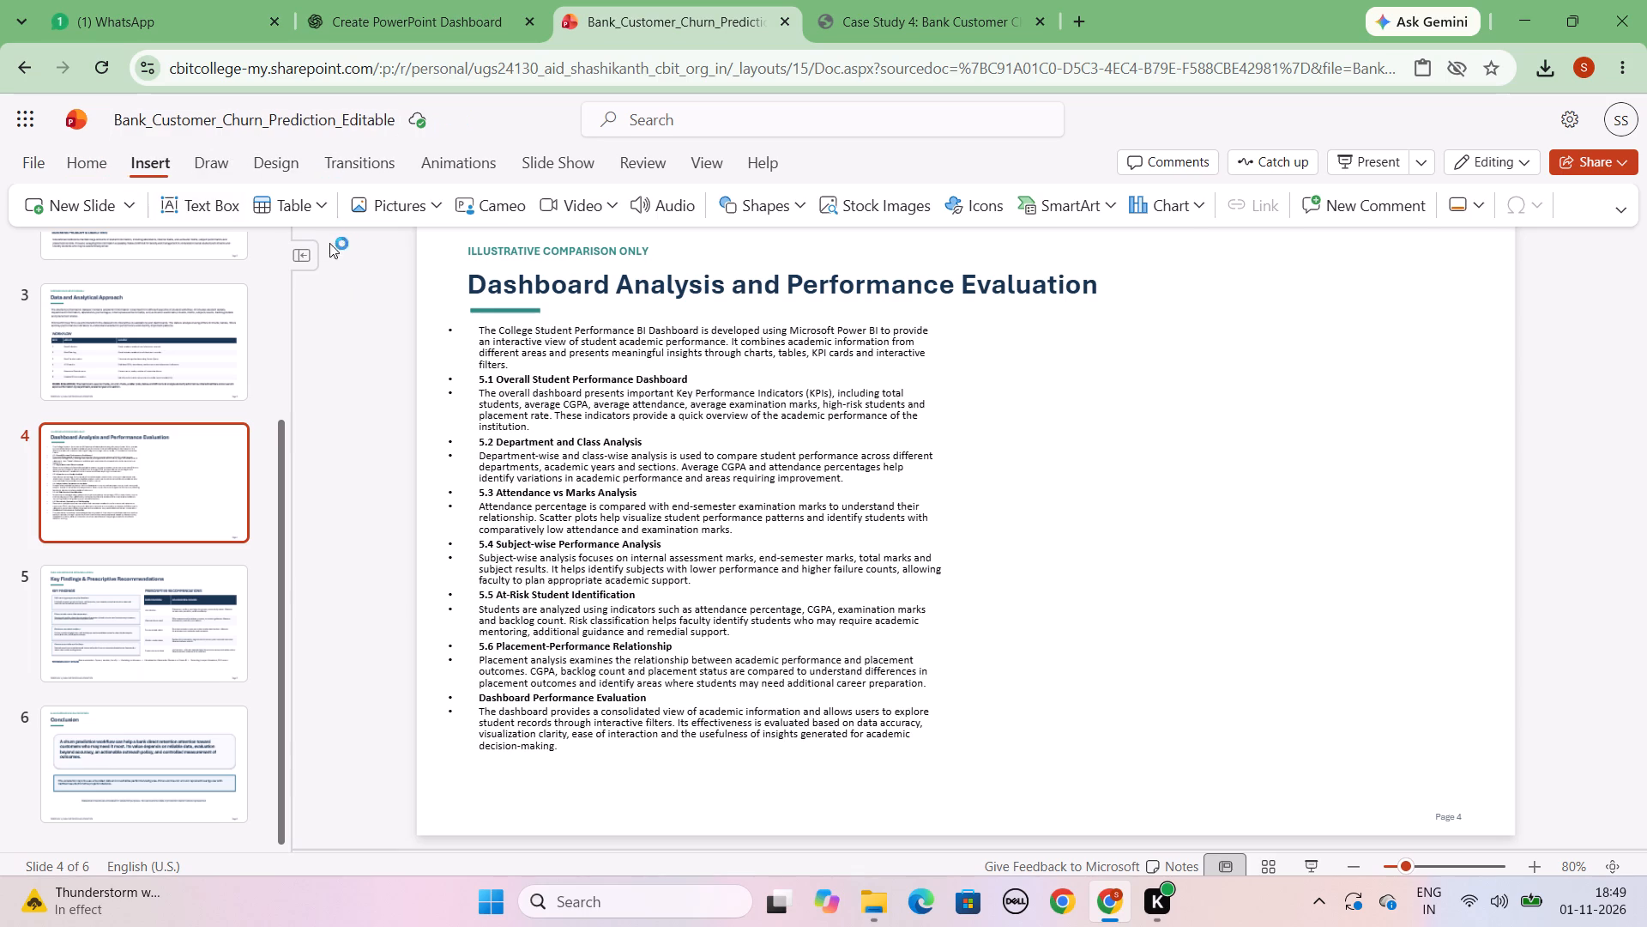
left_click(407, 207)
left_click(407, 308)
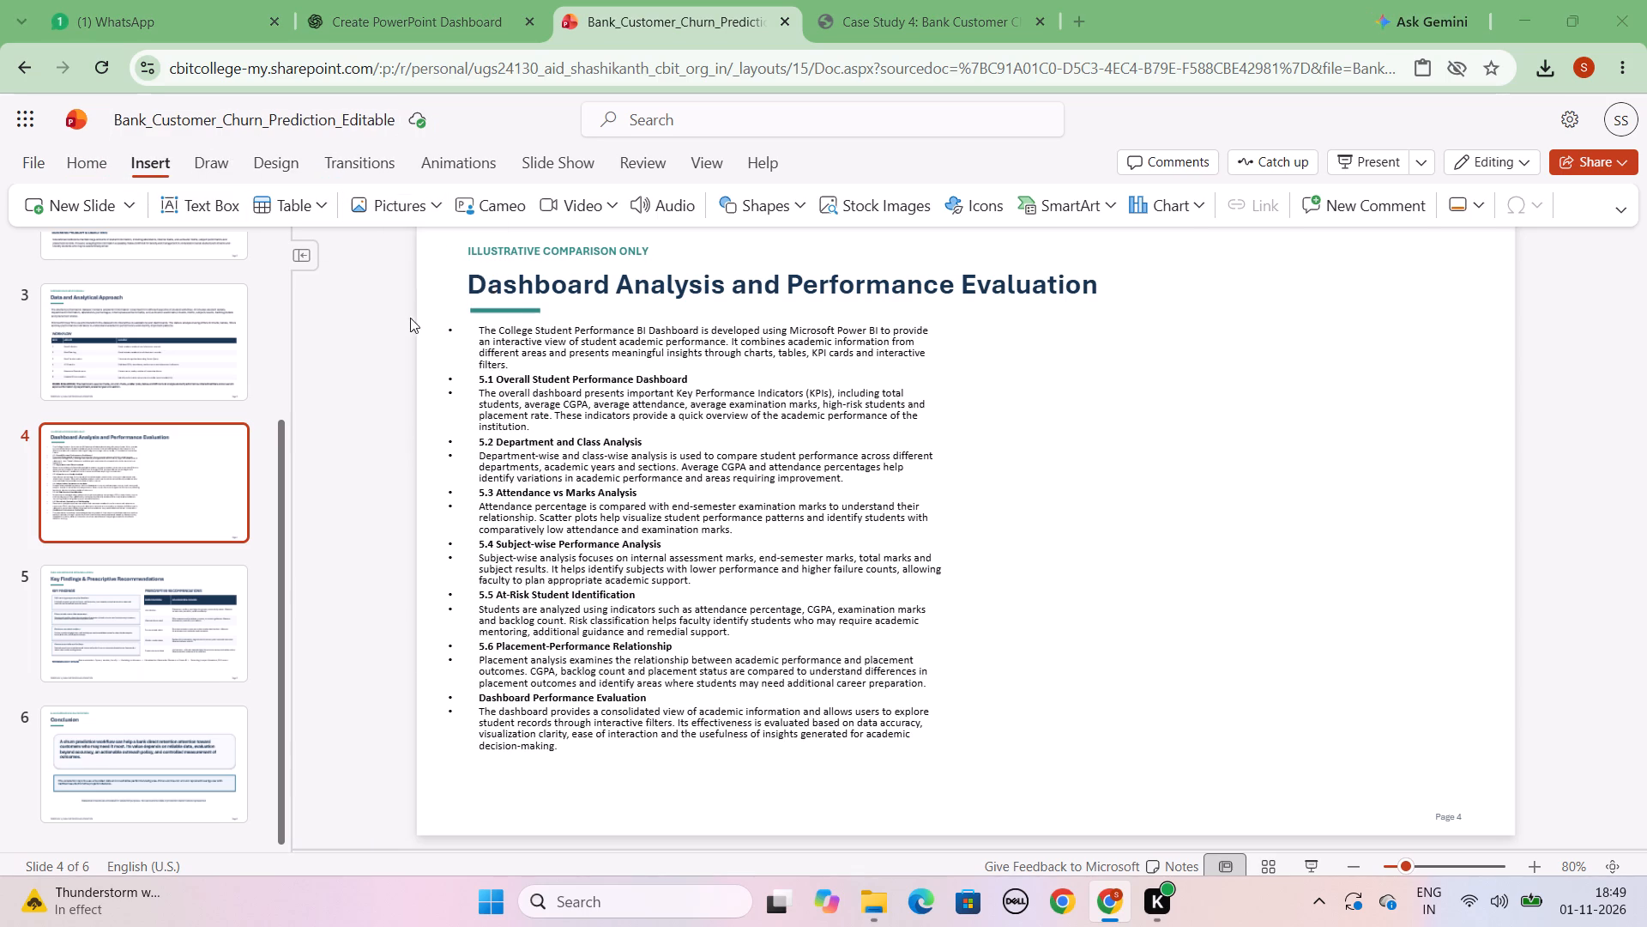
Insert the downloaded chart image showing average CGPA and average backlog count by placement status on slide 4.
left_click(296, 194)
left_click(618, 475)
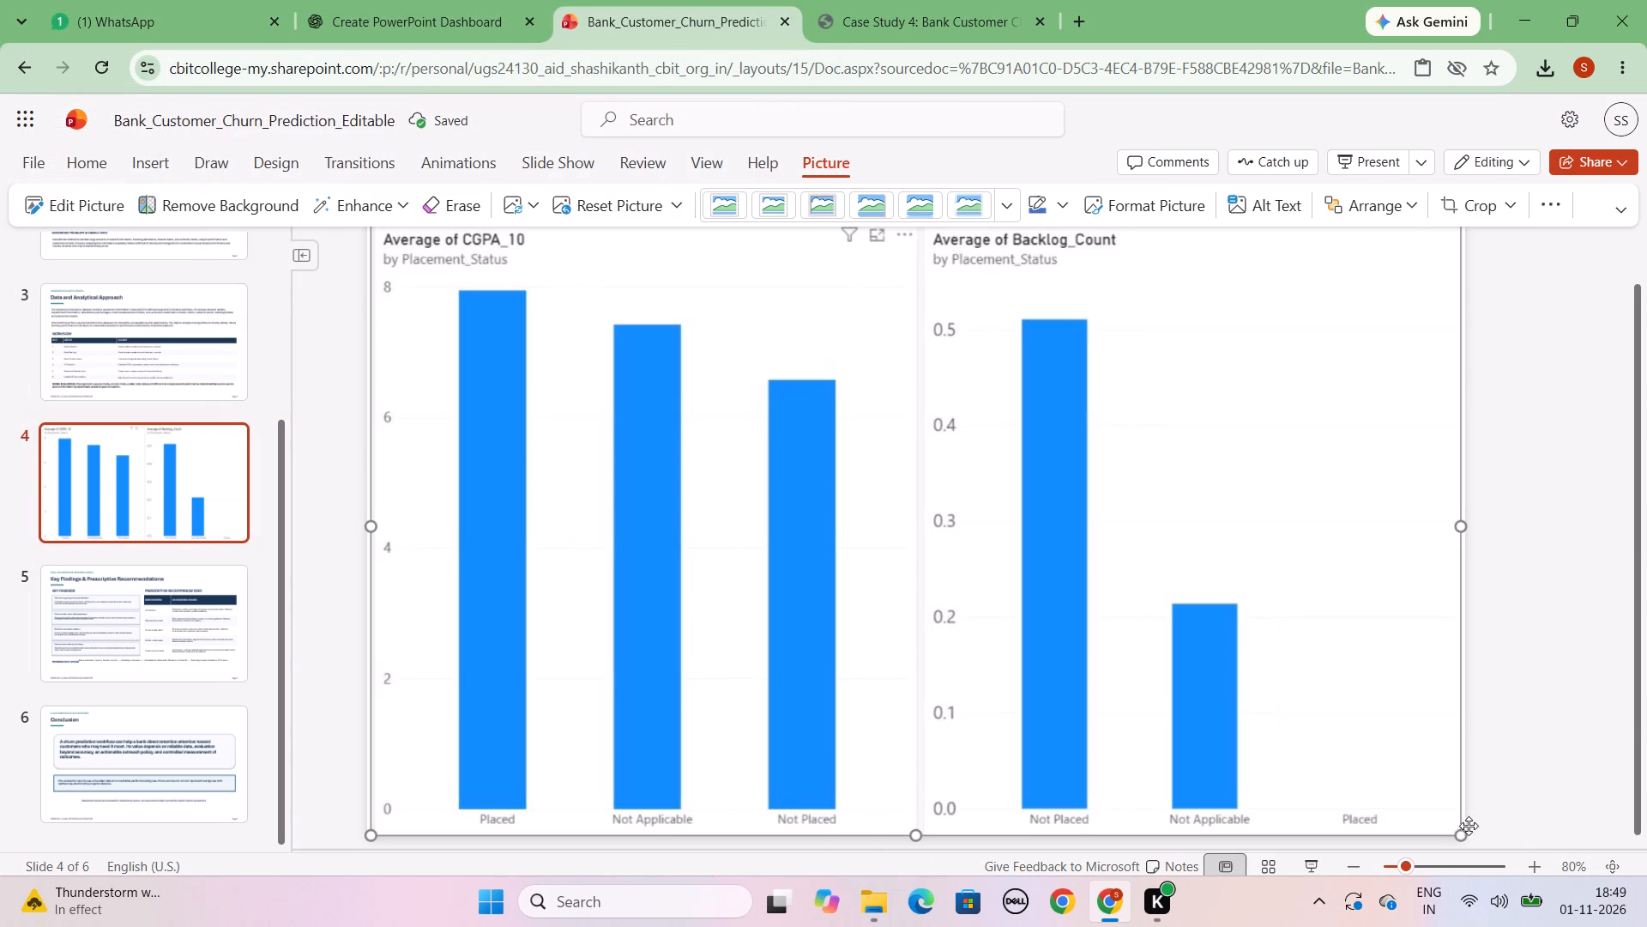
Shrink the placement status chart picture and place it beneath the slide heading, just beside the start of the body text.
left_click_drag(1457, 835, 257, 446)
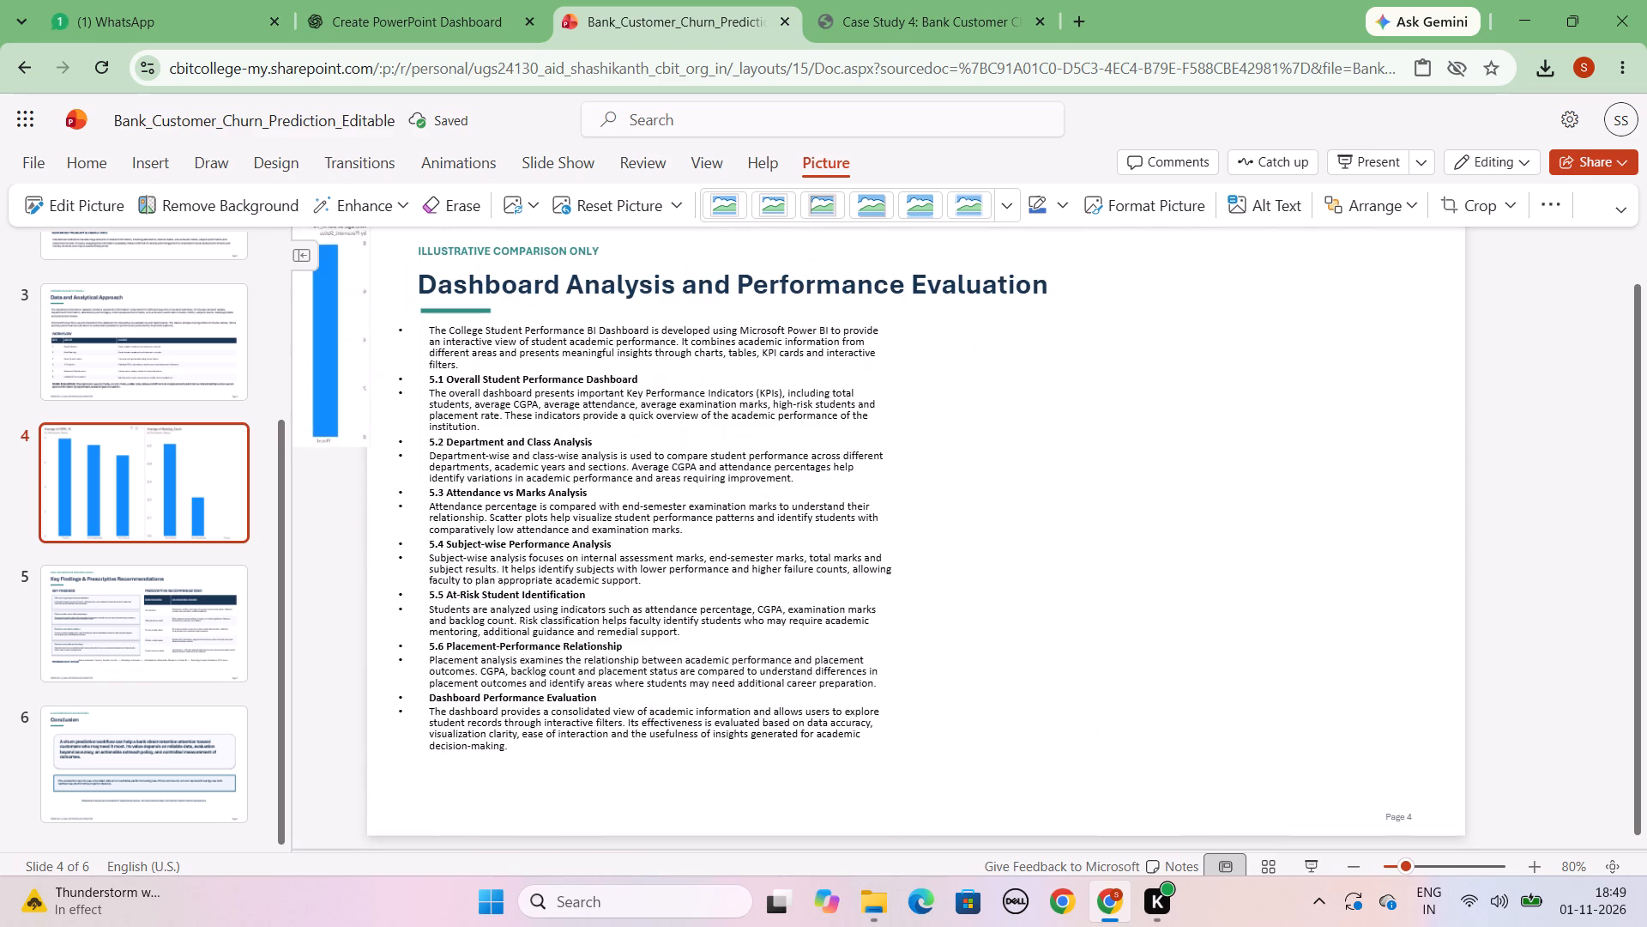
left_click_drag(257, 446, 456, 439)
left_click_drag(497, 377, 636, 408)
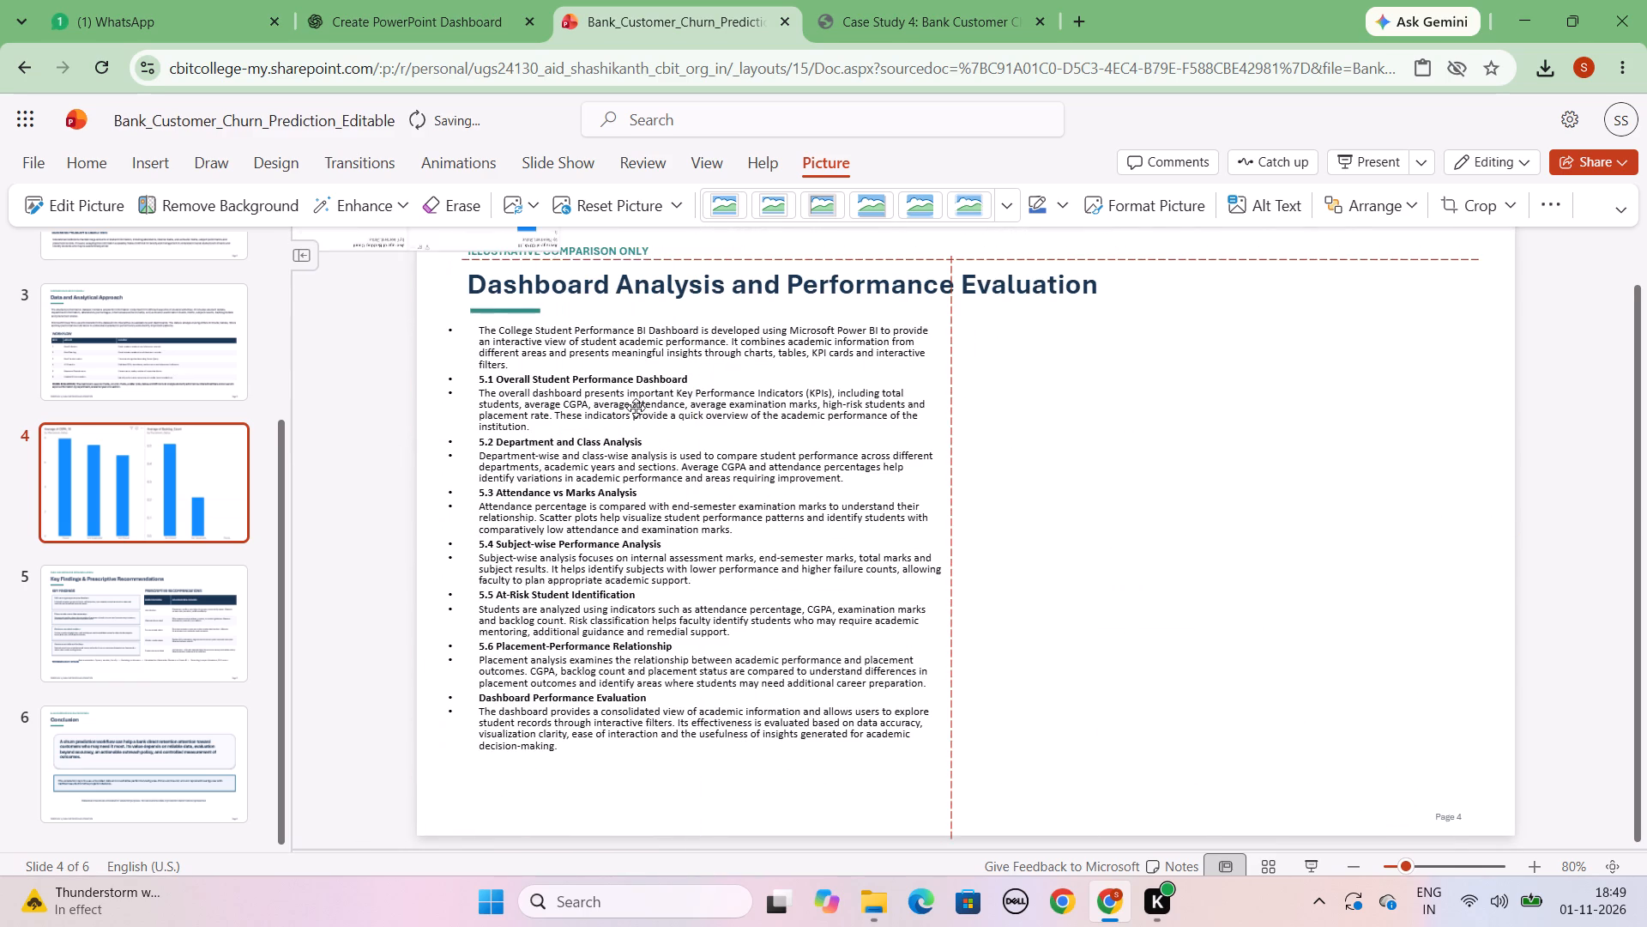
left_click_drag(636, 408, 1352, 648)
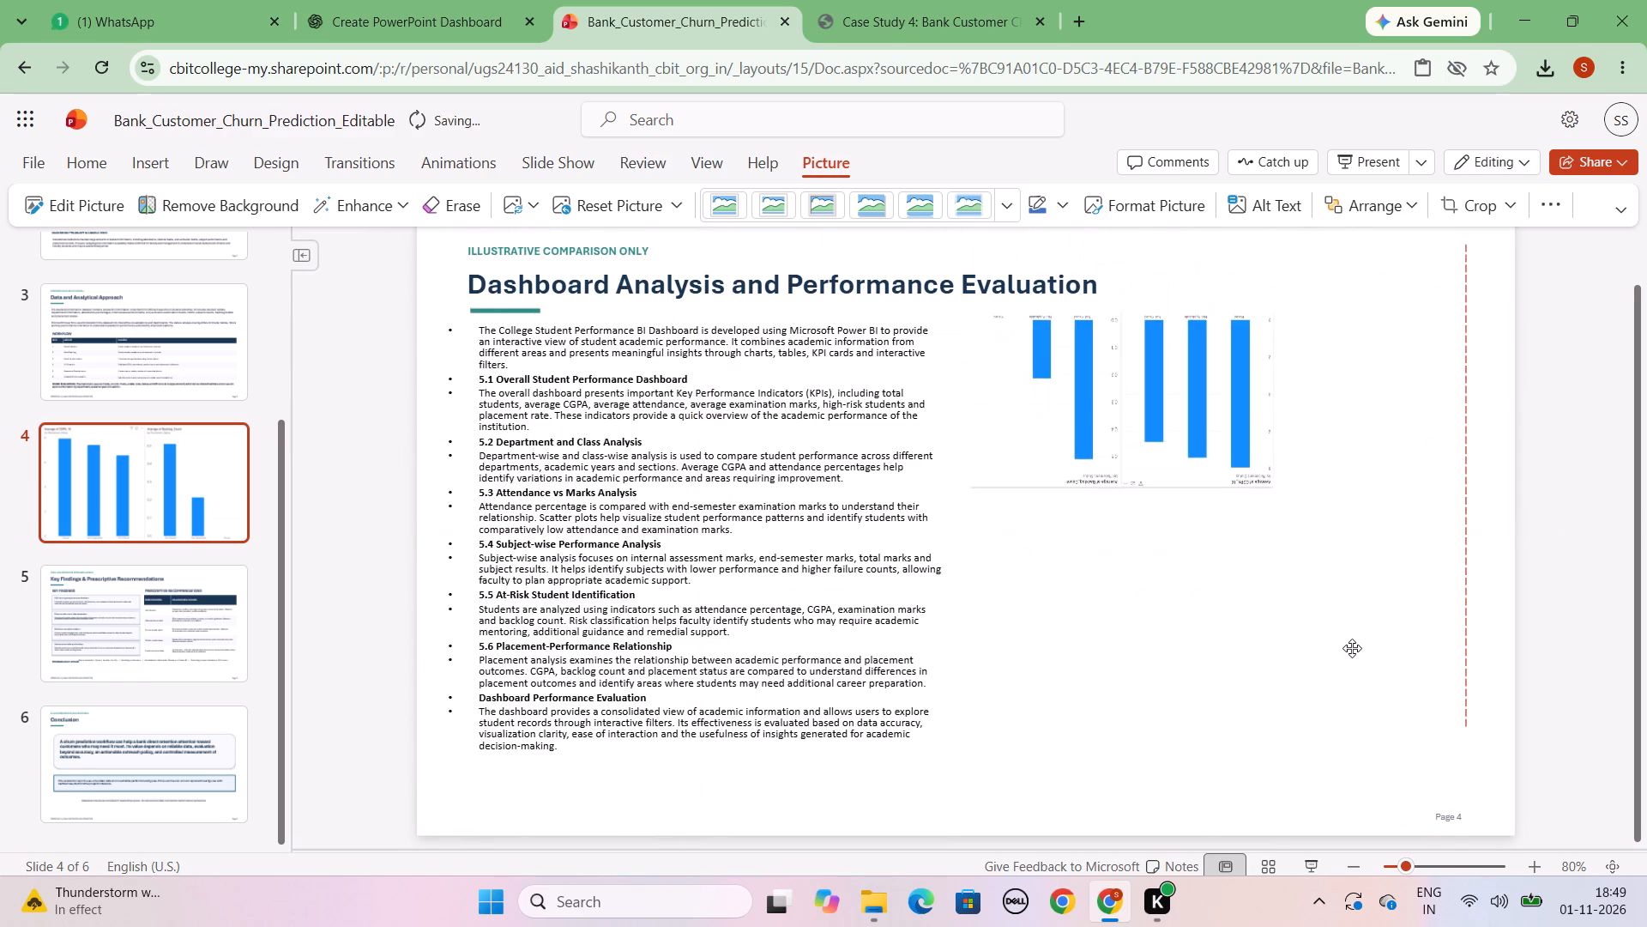
left_click_drag(1352, 648, 1330, 634)
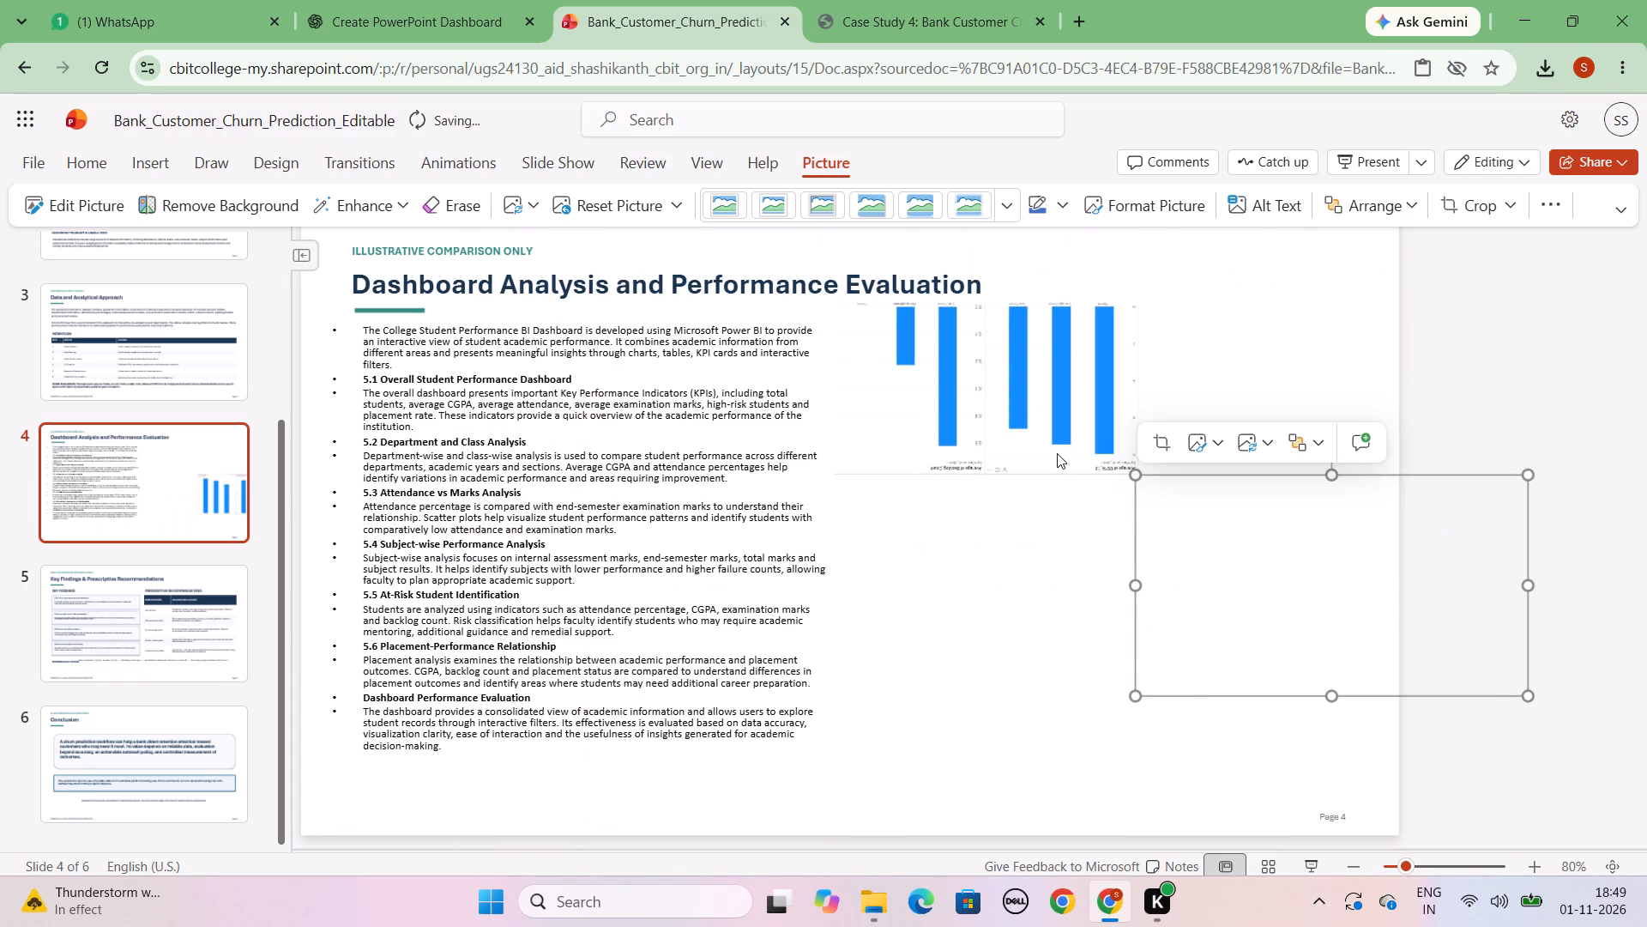
left_click(1004, 587)
left_click_drag(1277, 588, 1201, 547)
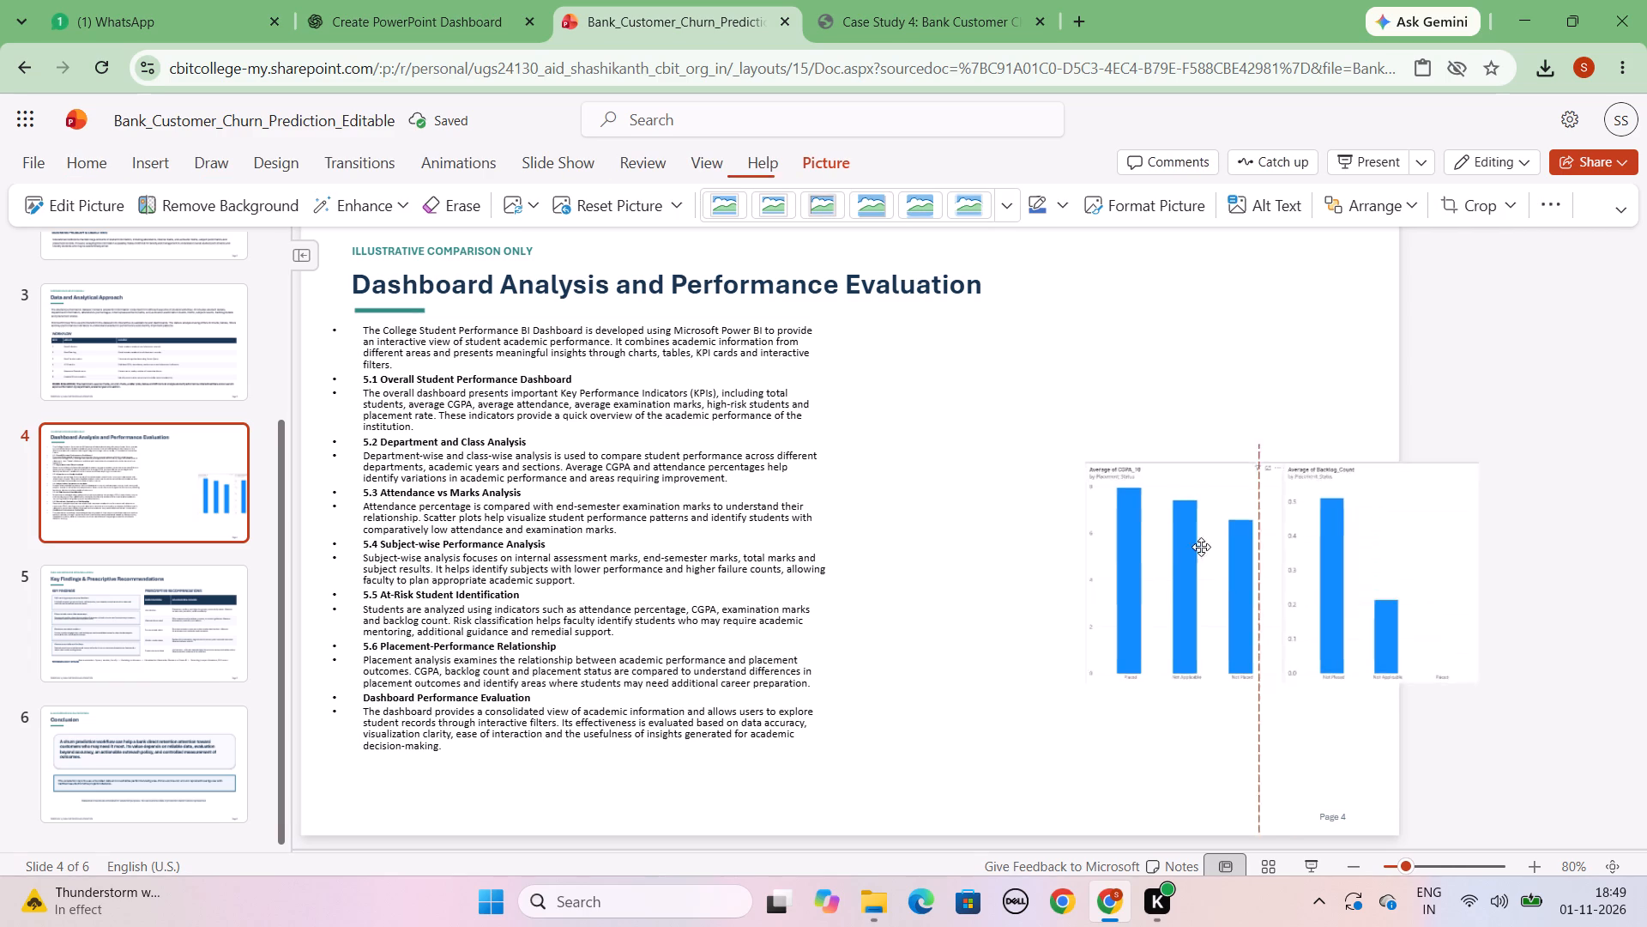
left_click_drag(1201, 547, 961, 421)
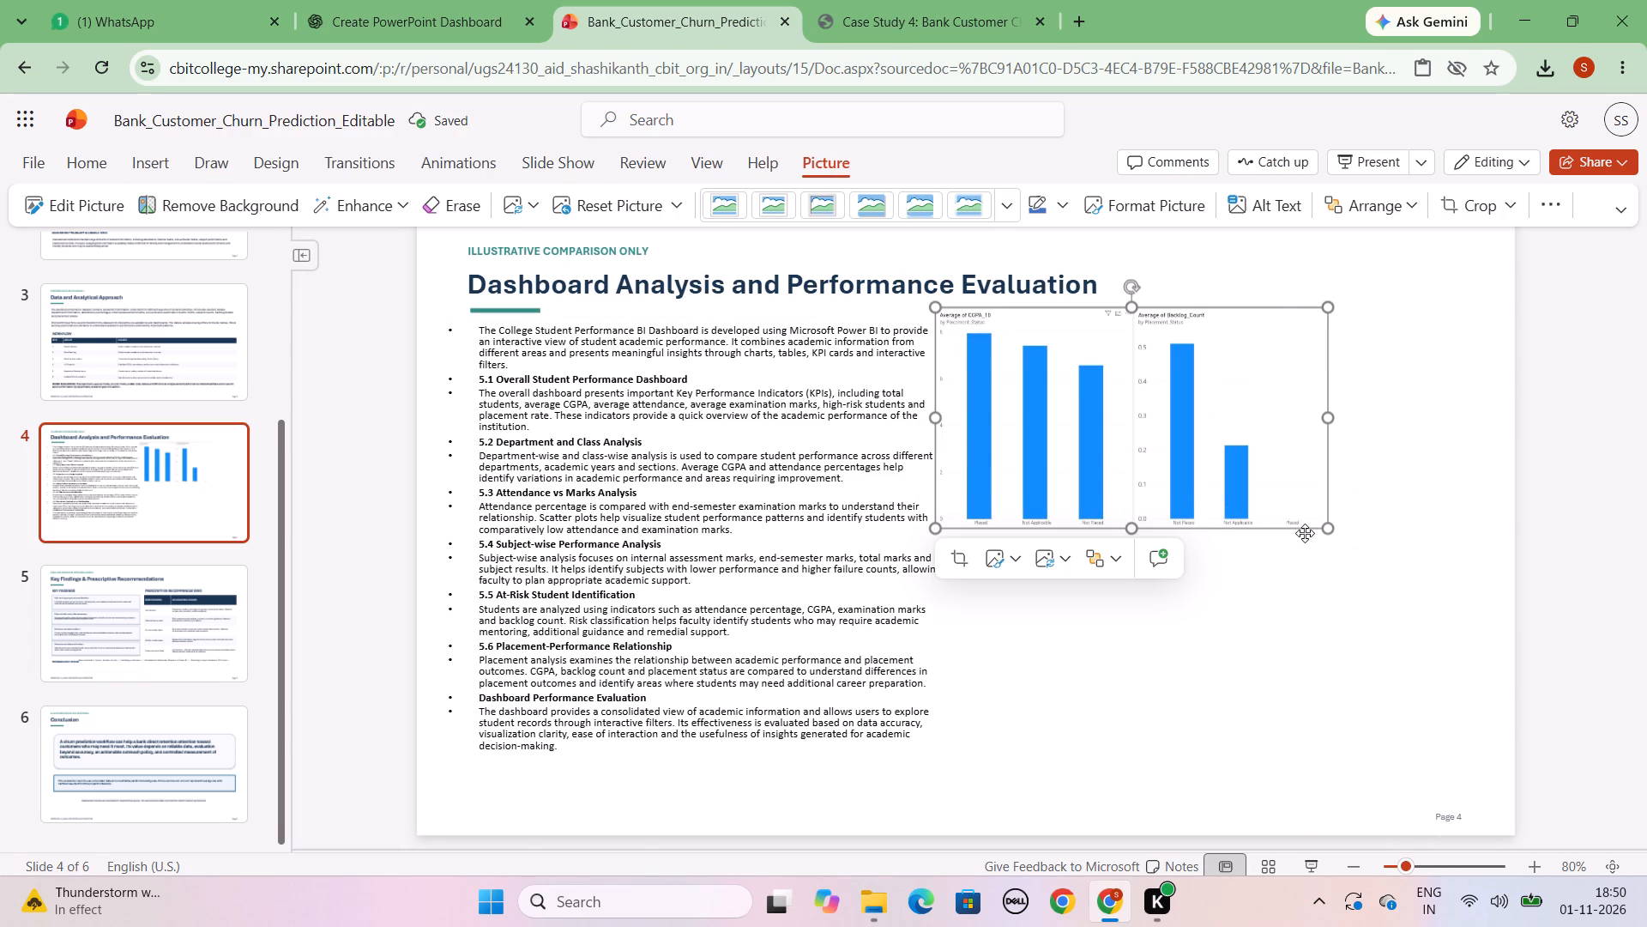
left_click_drag(1329, 528, 1179, 447)
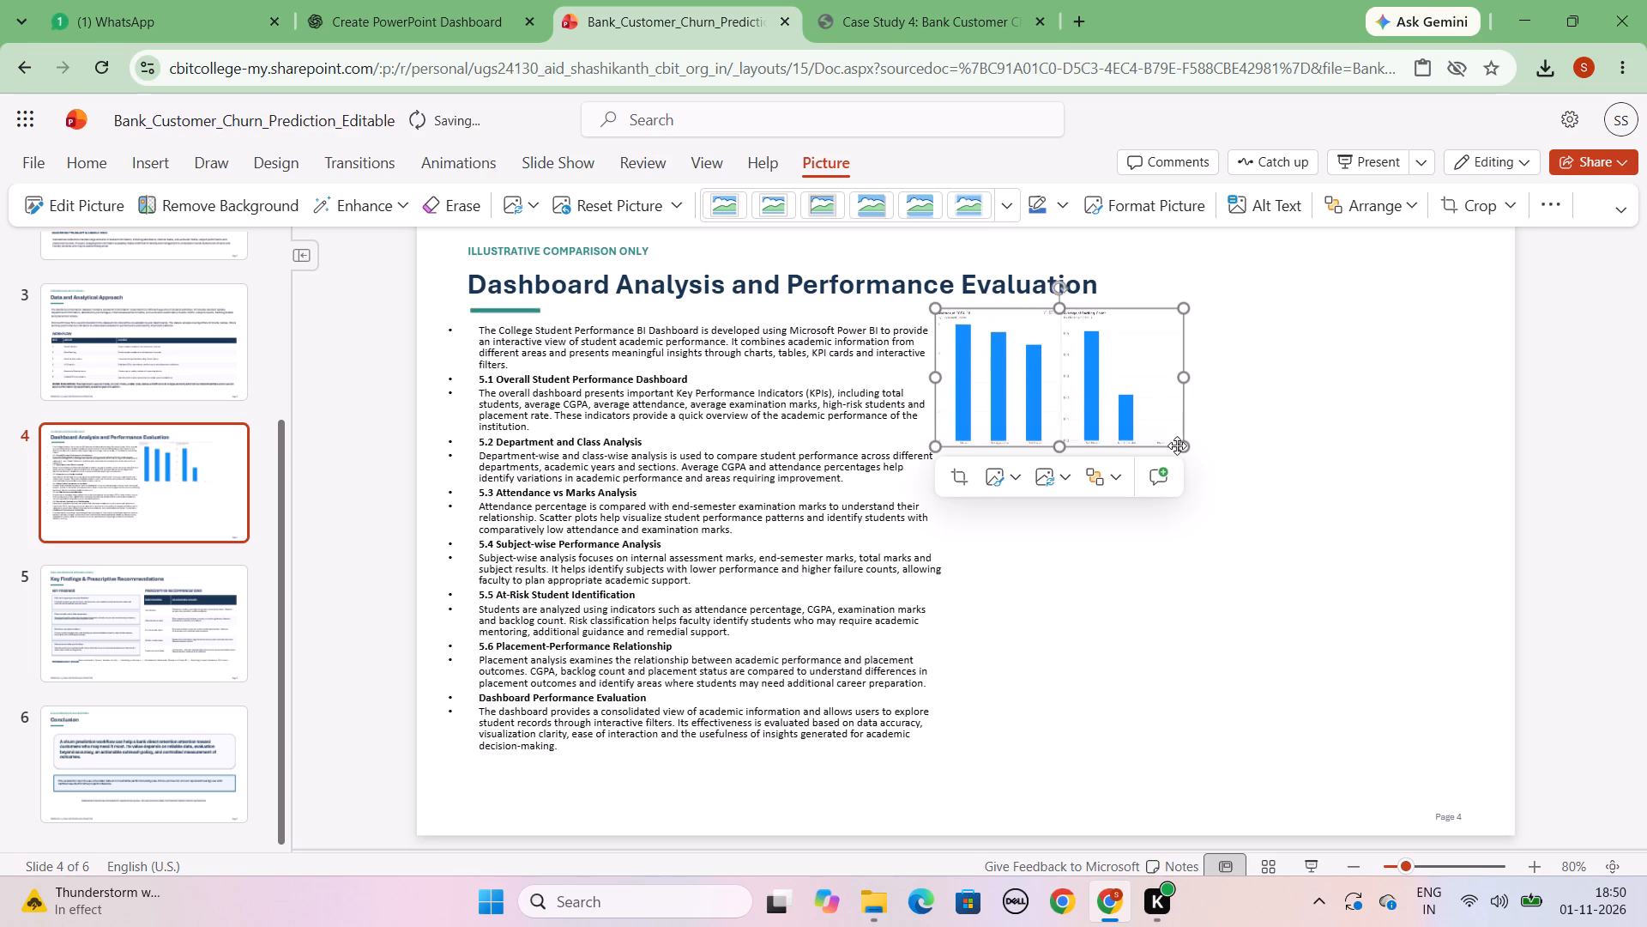
left_click(1126, 650)
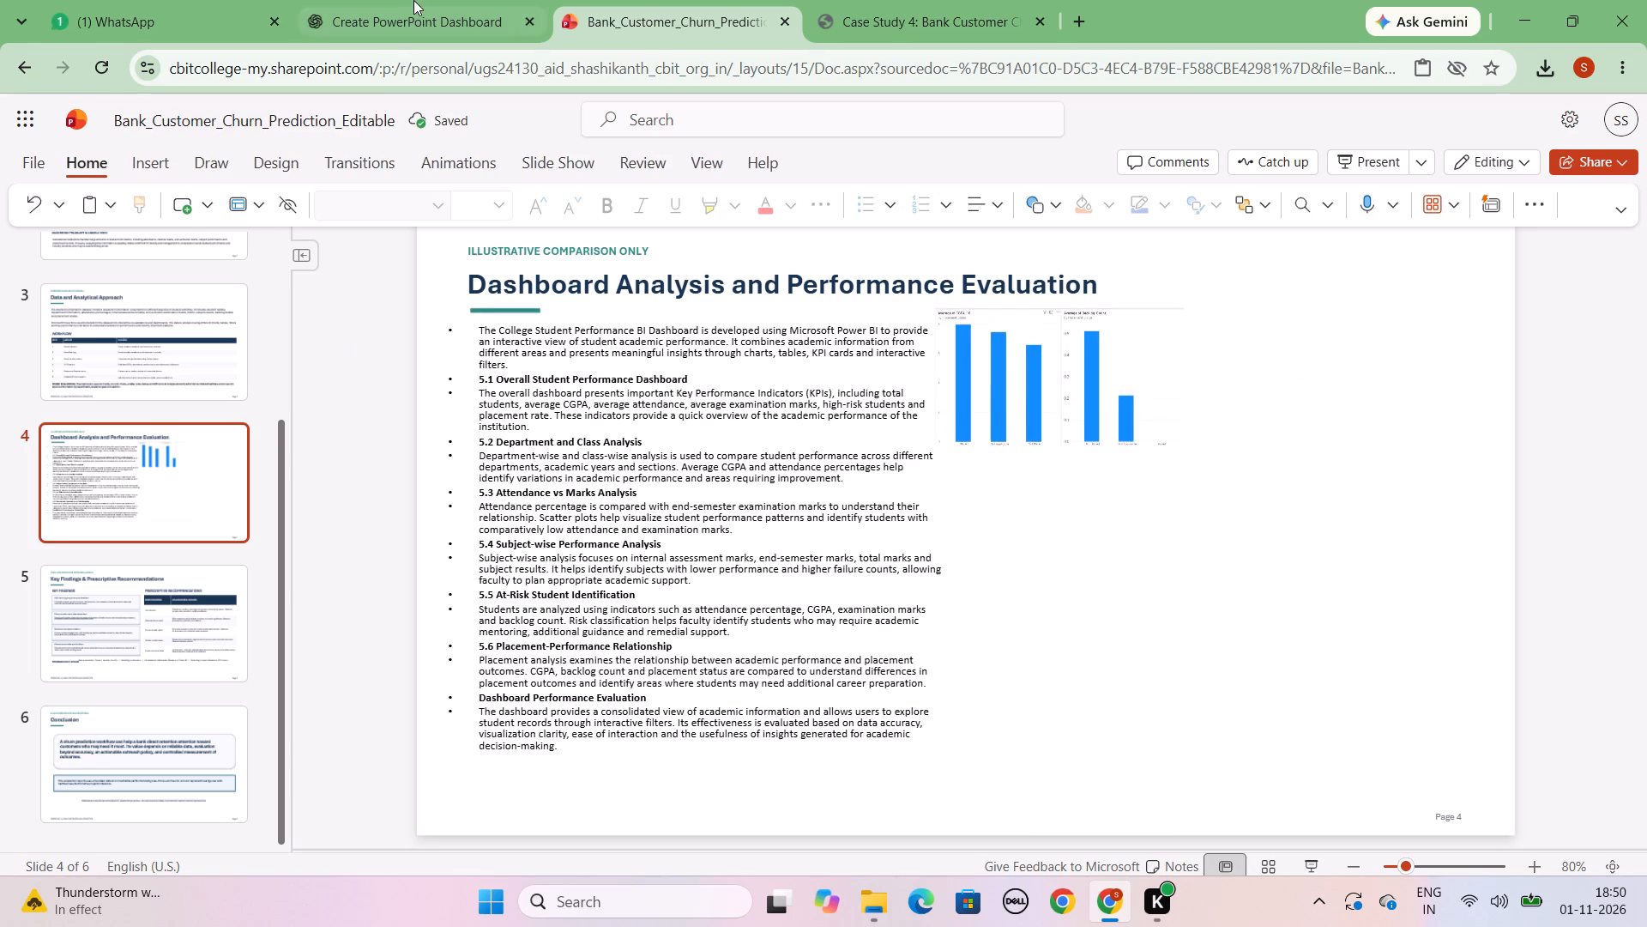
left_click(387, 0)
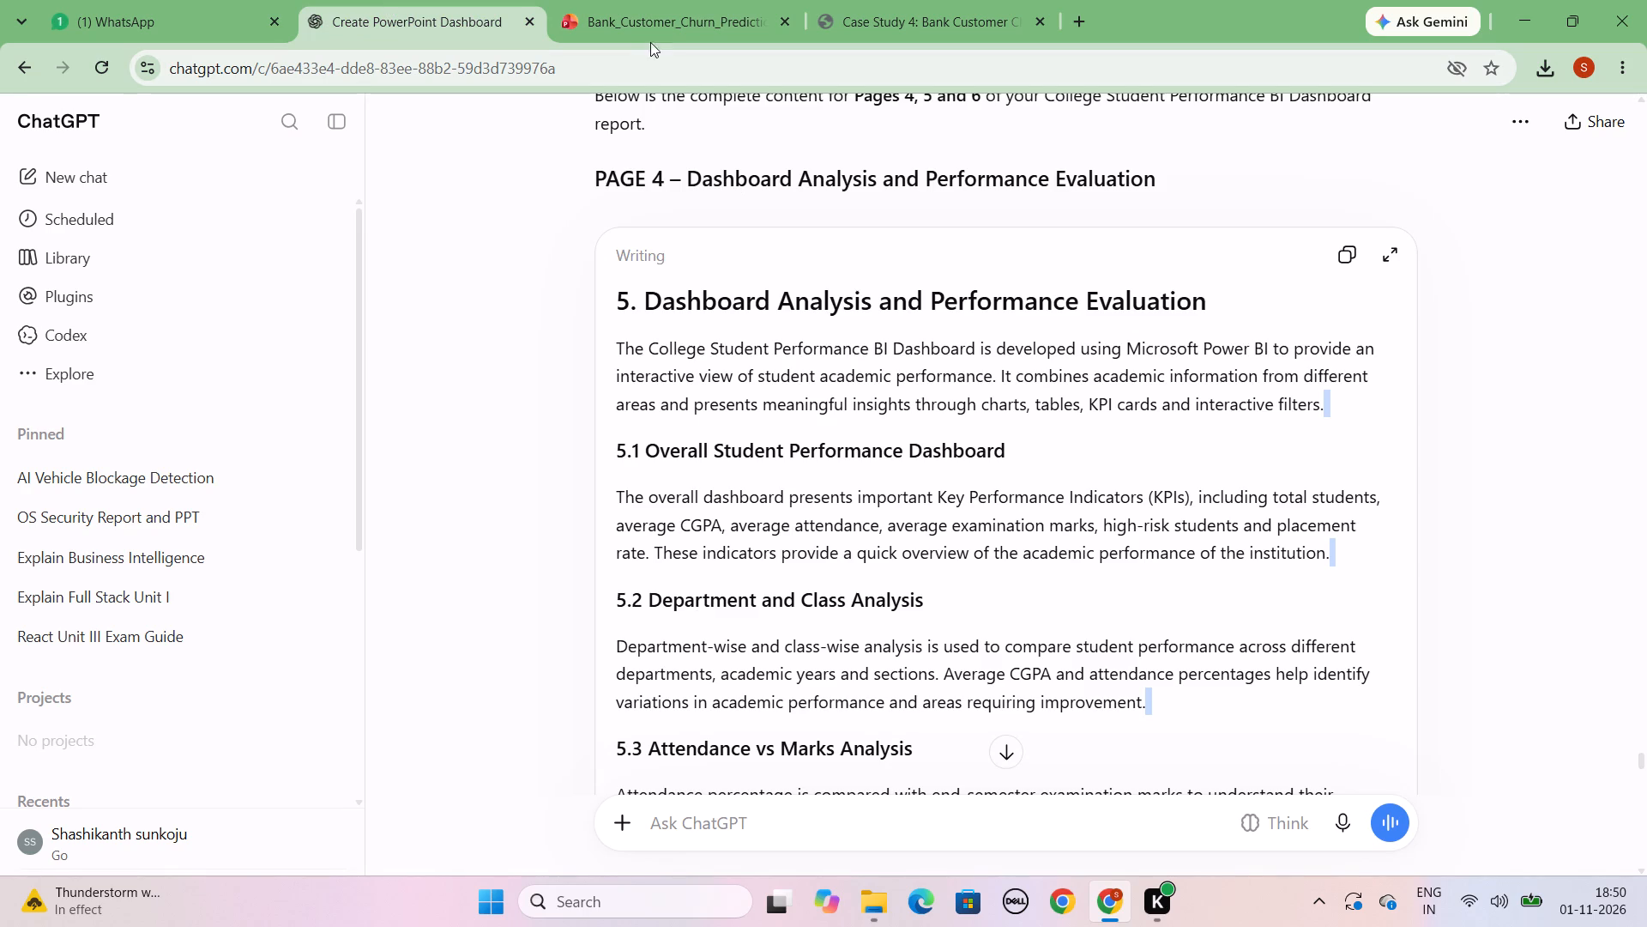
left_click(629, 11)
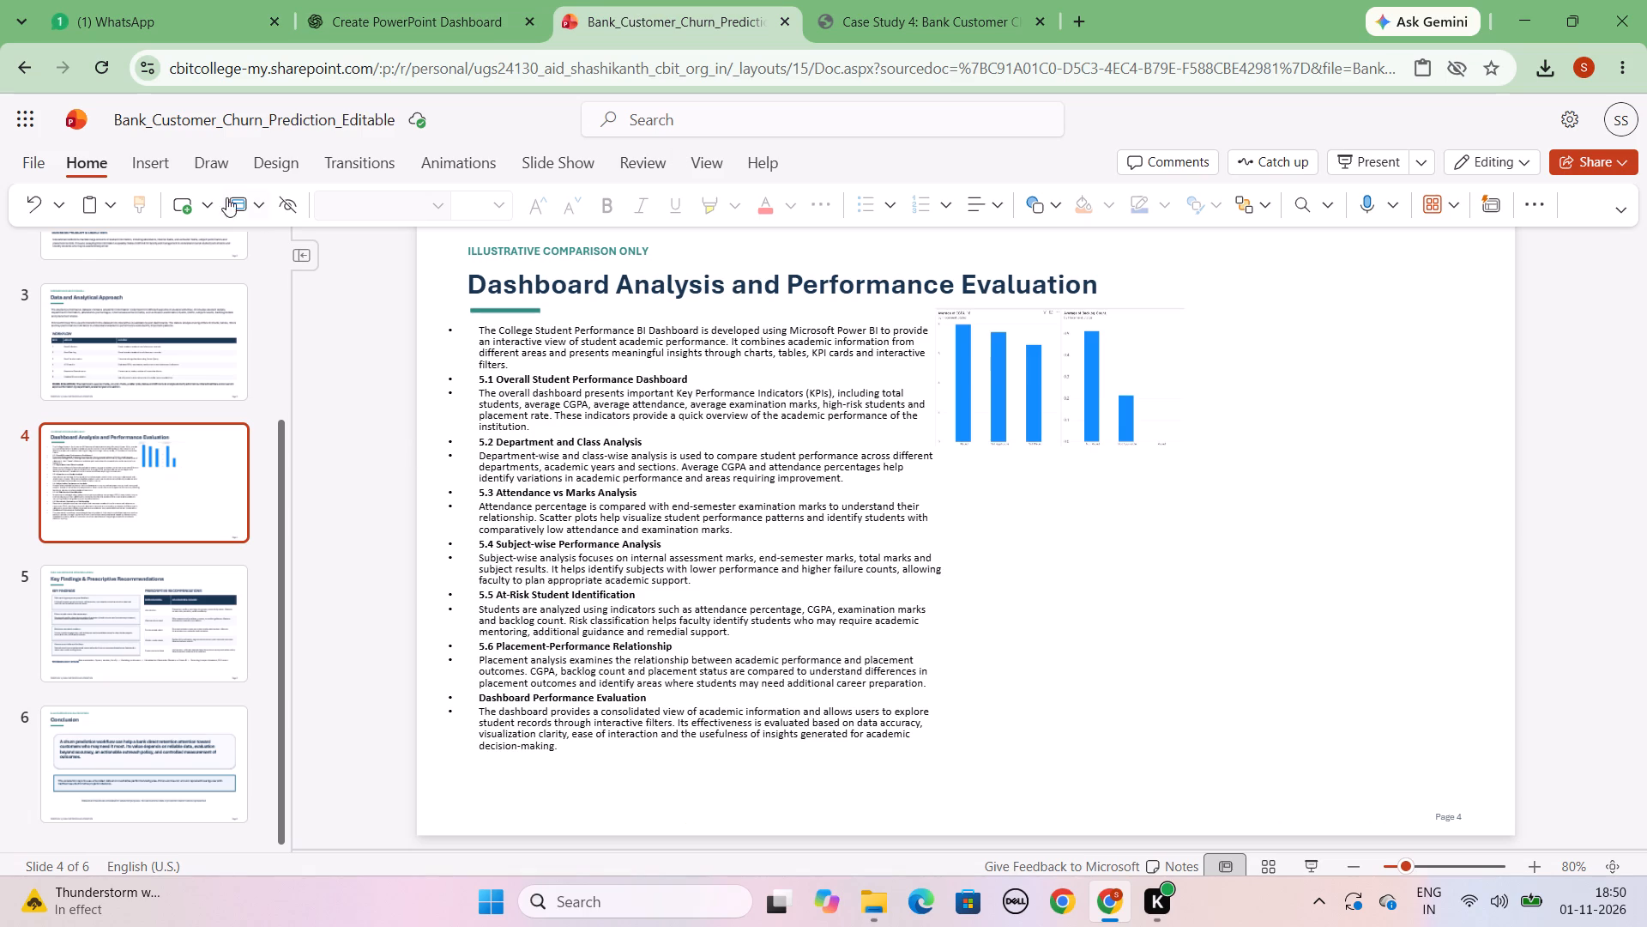
Insert the 149 KB WhatsApp image from 6.48.16, with the department table and Subject Failure Count chart, on slide 4.
left_click(169, 160)
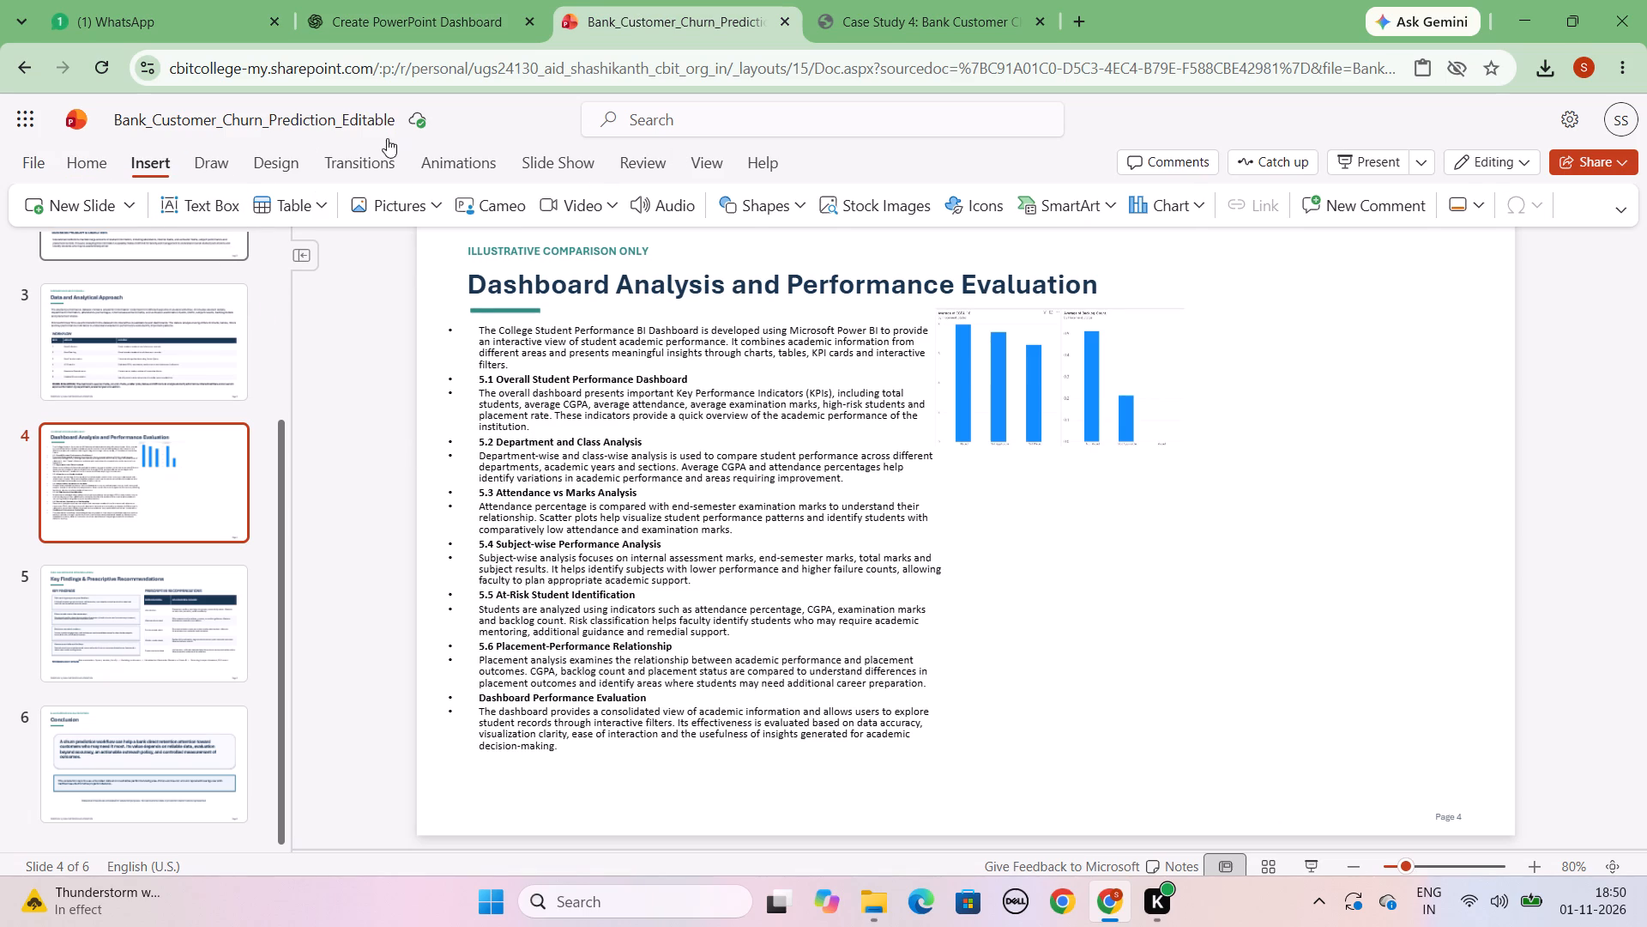
left_click(437, 205)
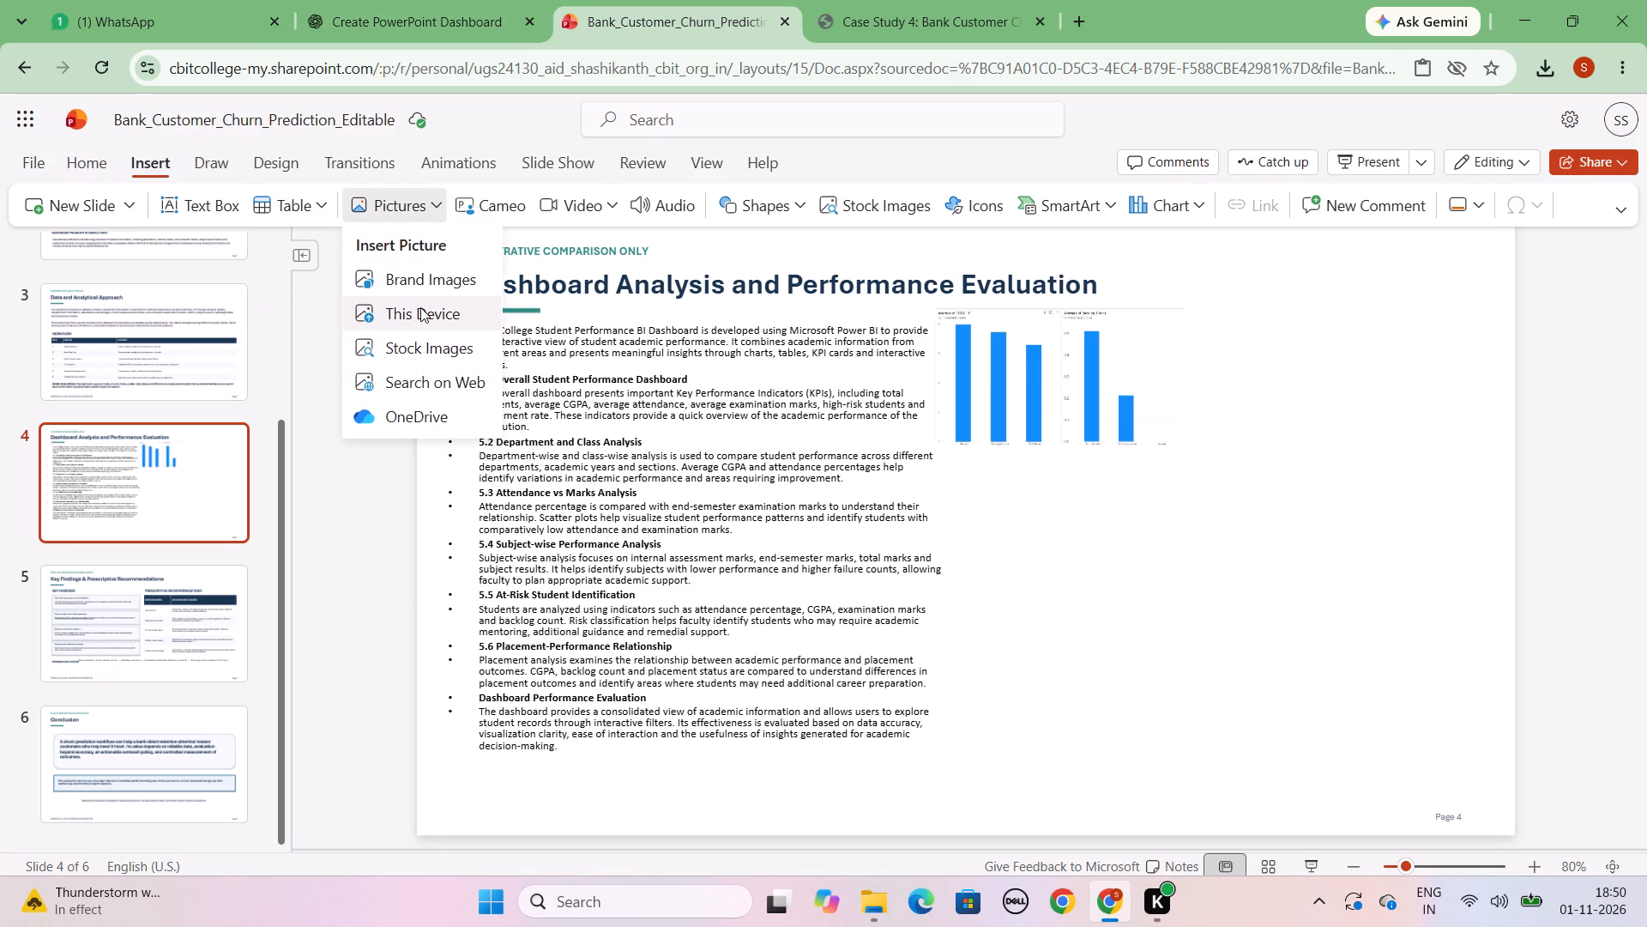
left_click(425, 314)
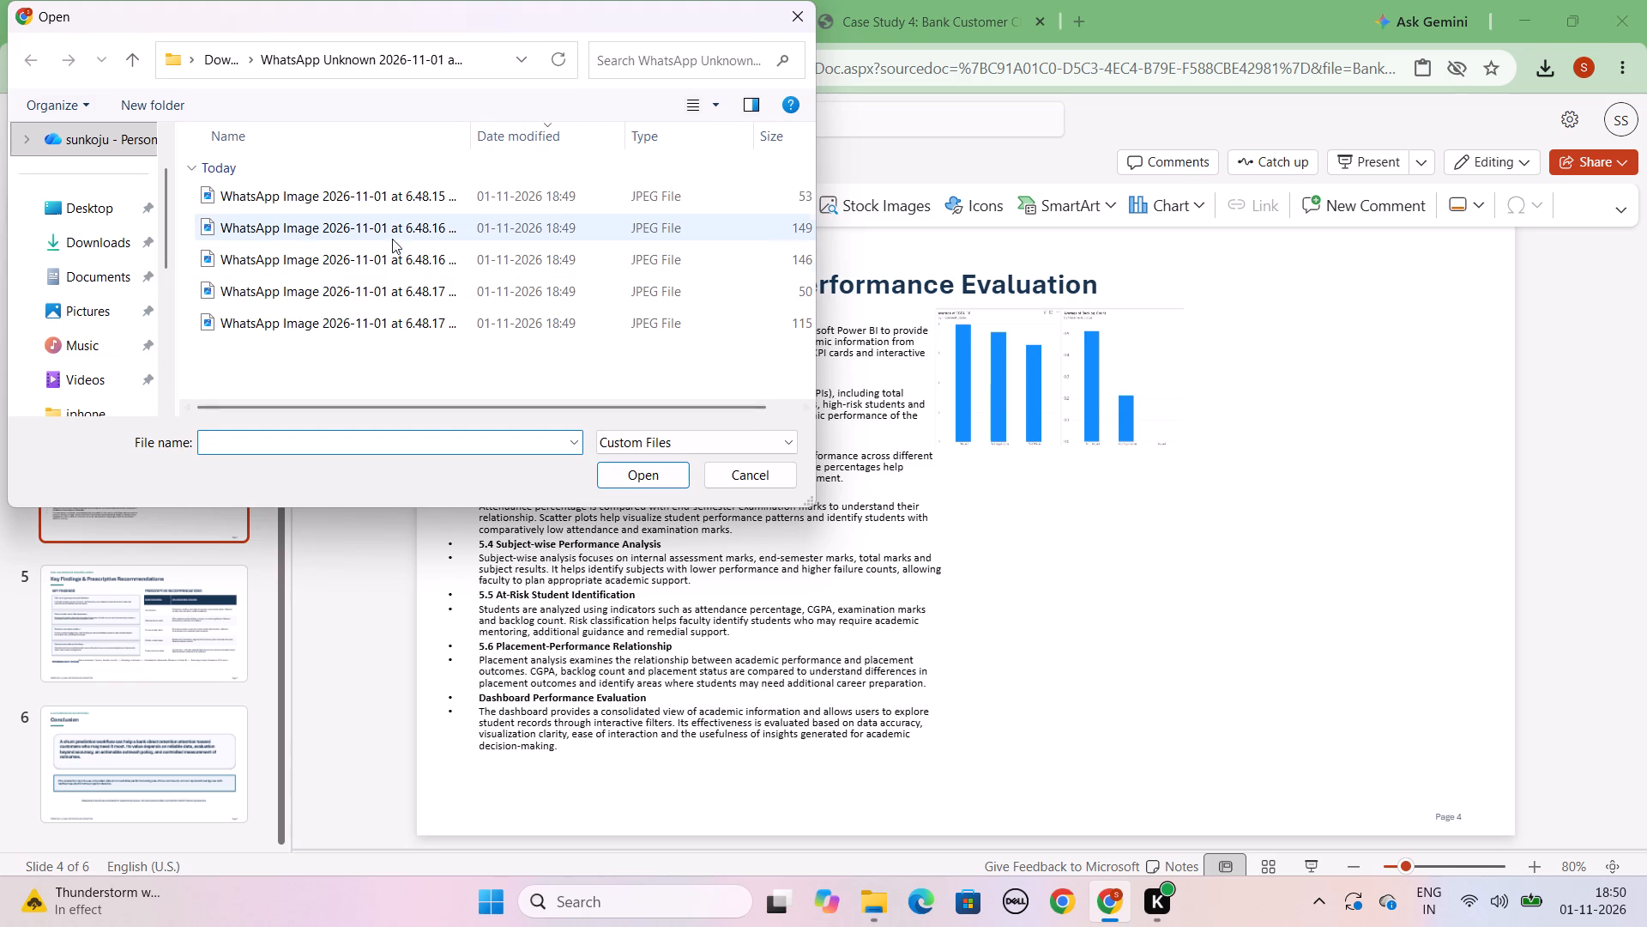
left_click(403, 227)
left_click(652, 478)
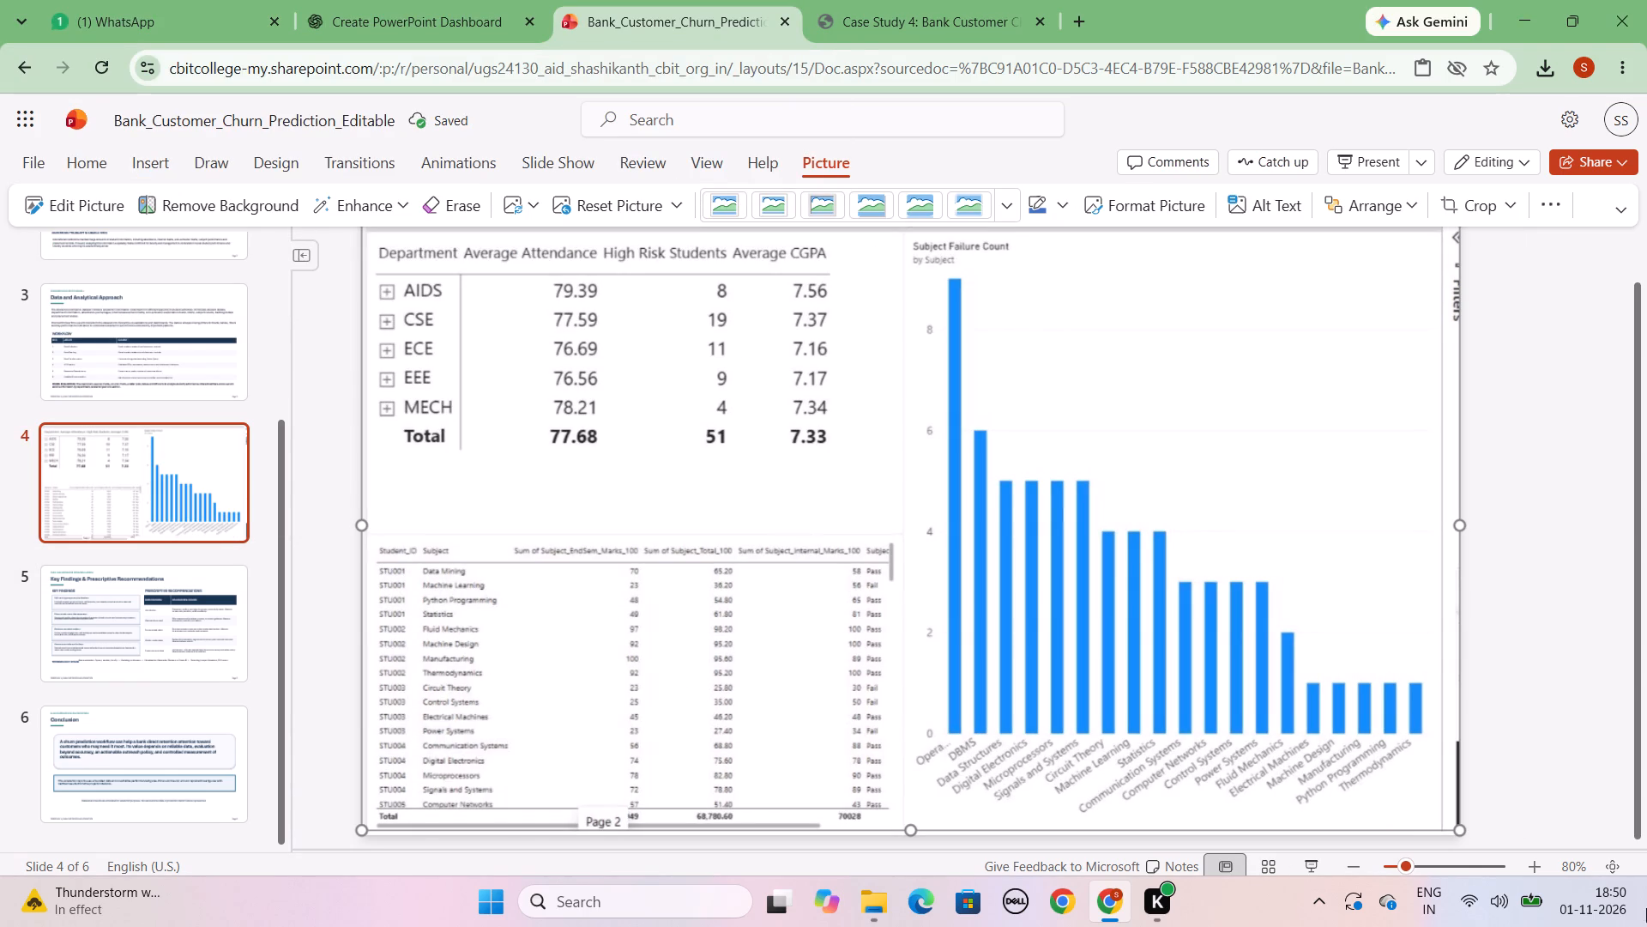
Shrink the department table and subject failure picture and move it to the right of the placement status charts.
left_click(1464, 835)
left_click_drag(1459, 827, 437, 415)
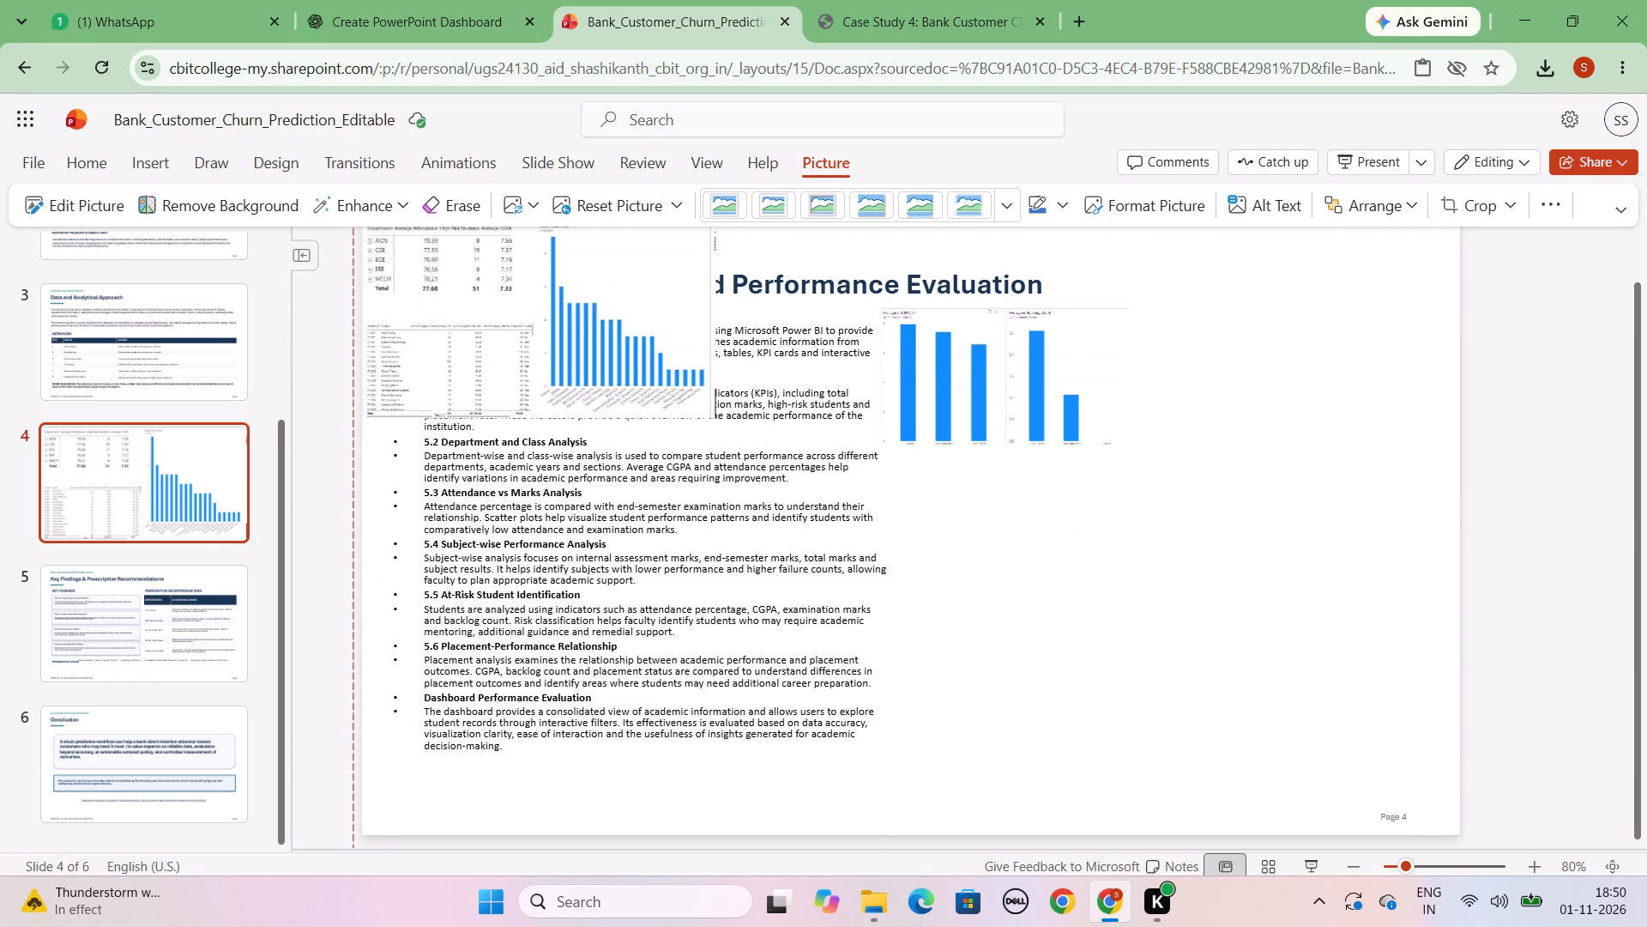
left_click_drag(437, 415, 442, 373)
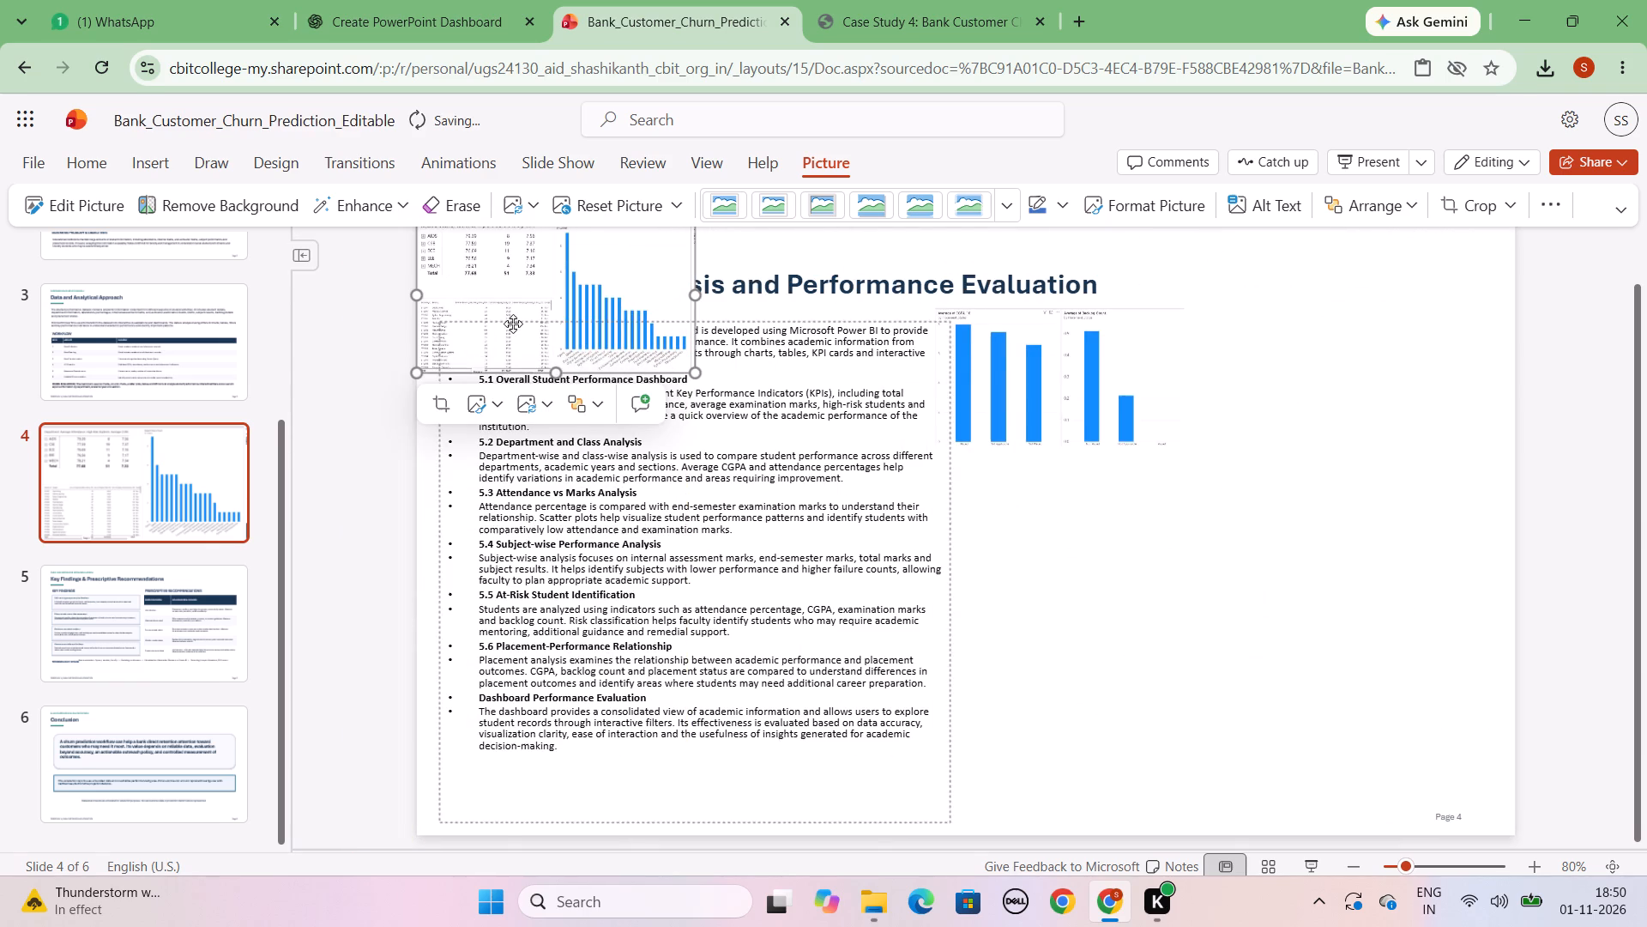
left_click_drag(513, 324, 860, 393)
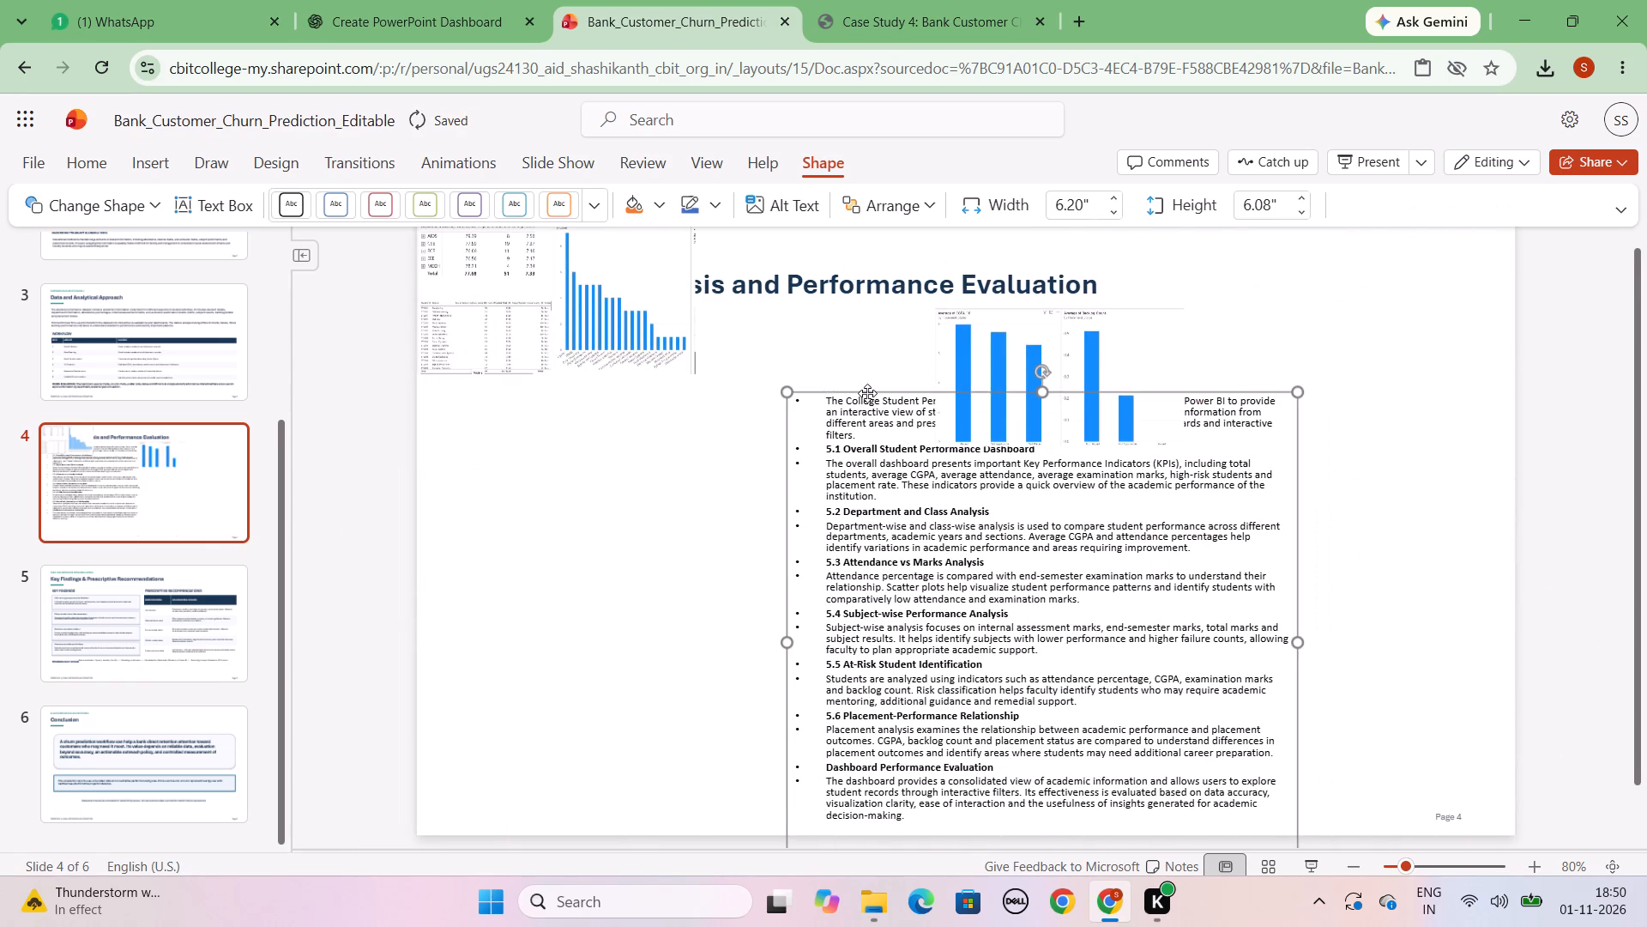
key("ctrl+z")
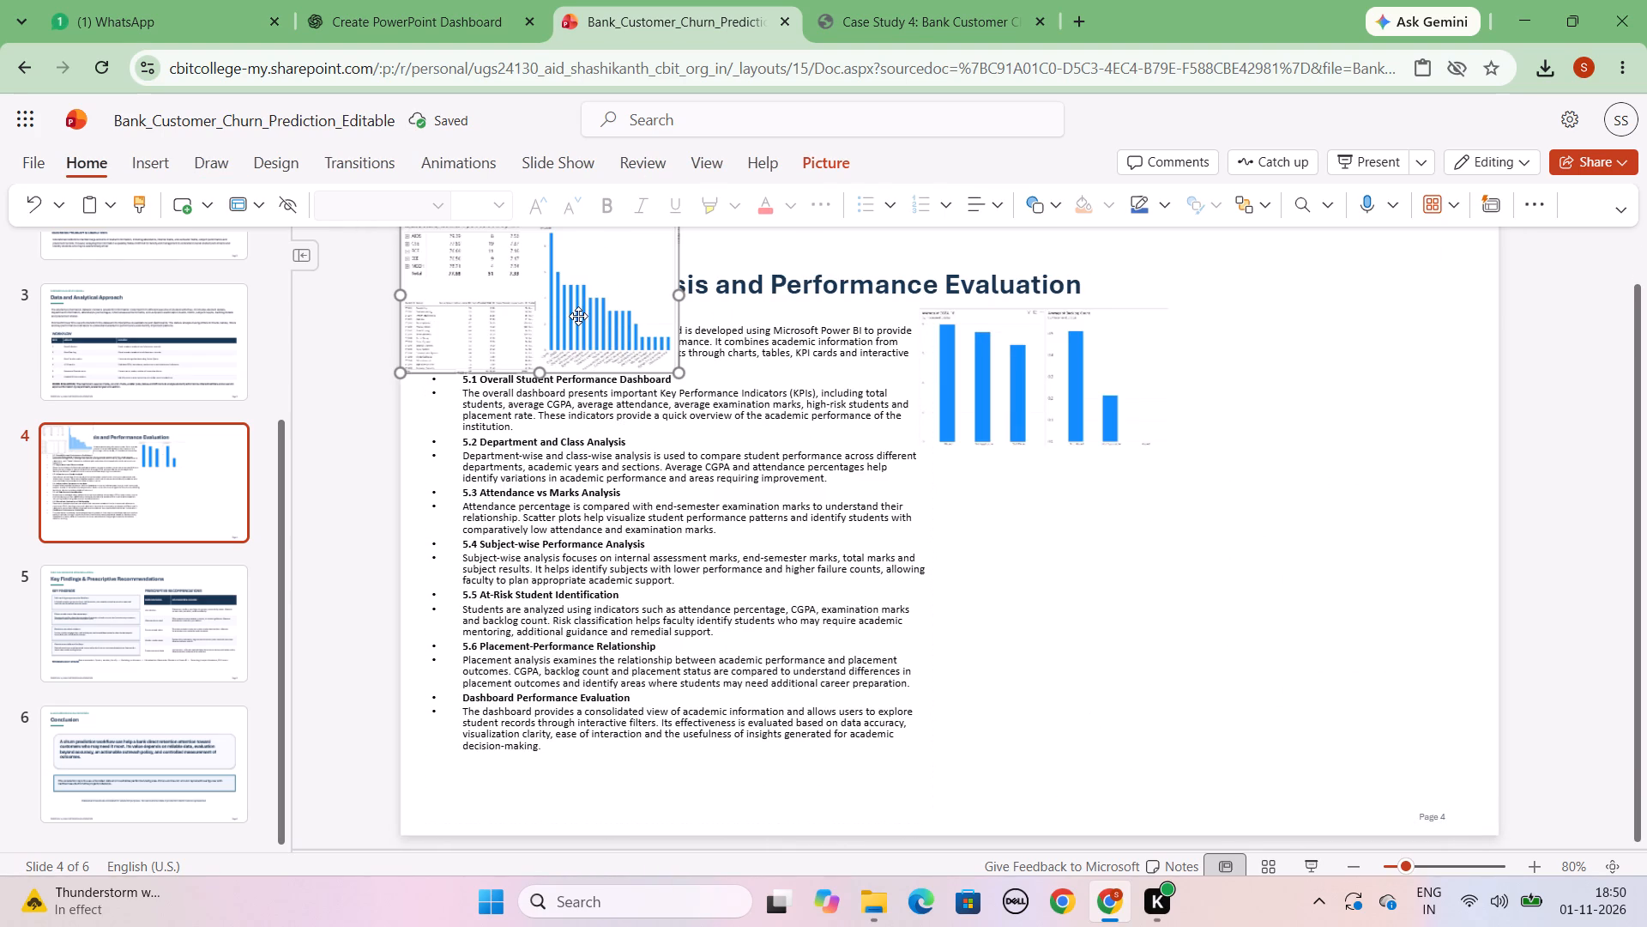
left_click_drag(578, 316, 1390, 410)
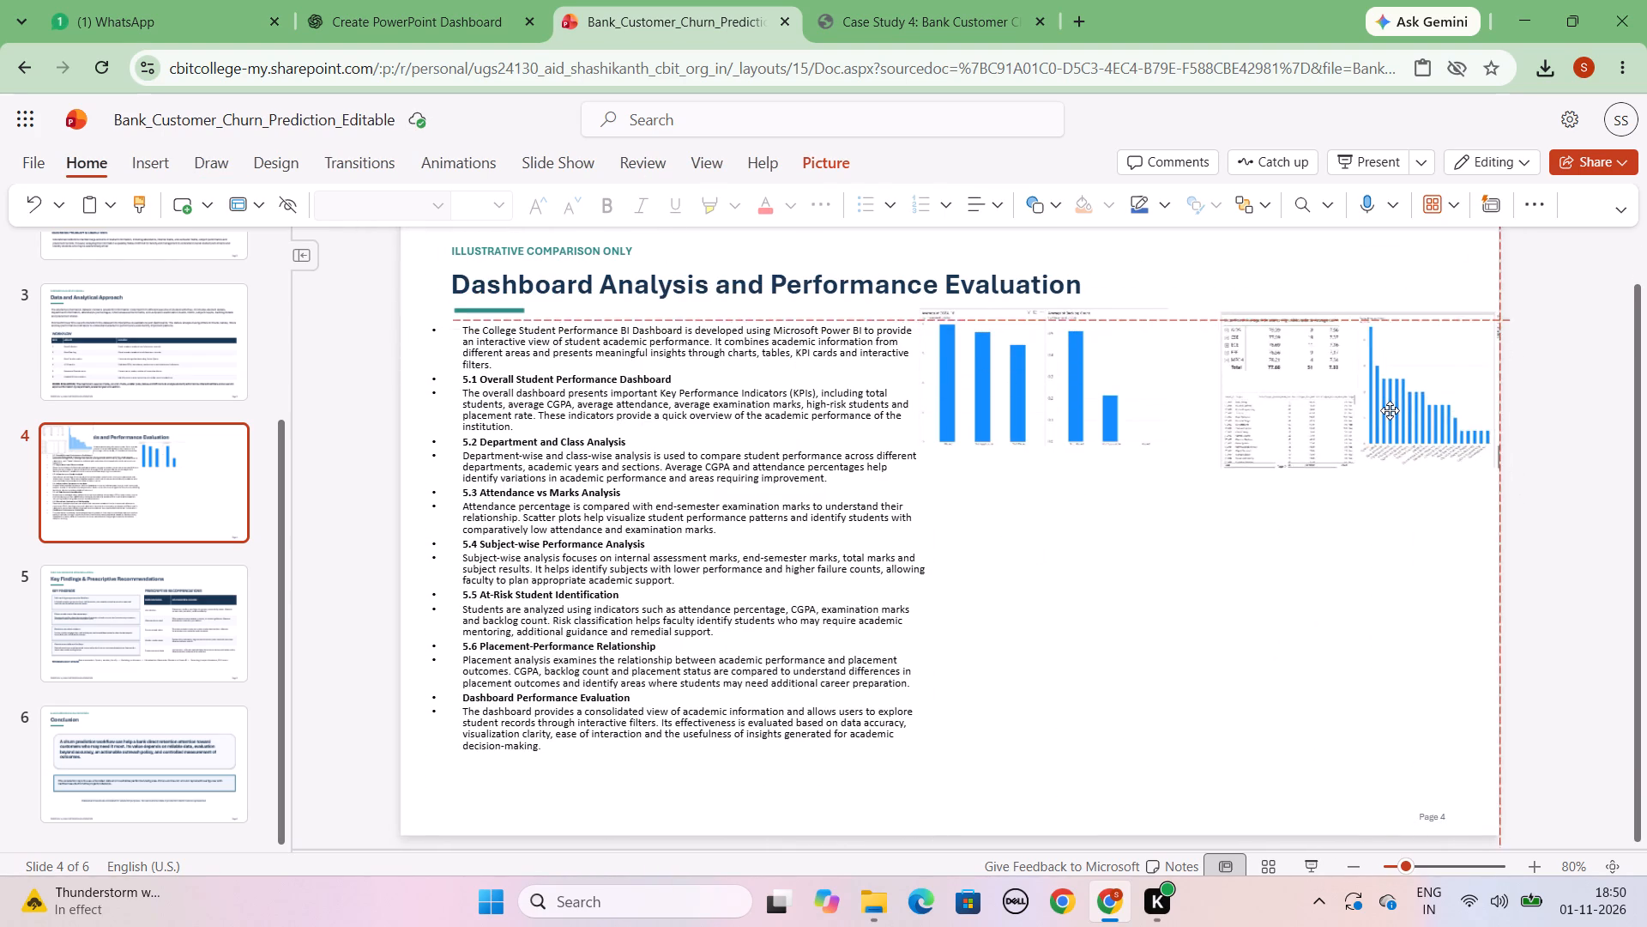
Nudge the department table and subject failure picture so it sits inside the slide edge, level with the placement status charts.
left_click_drag(1390, 410, 1366, 397)
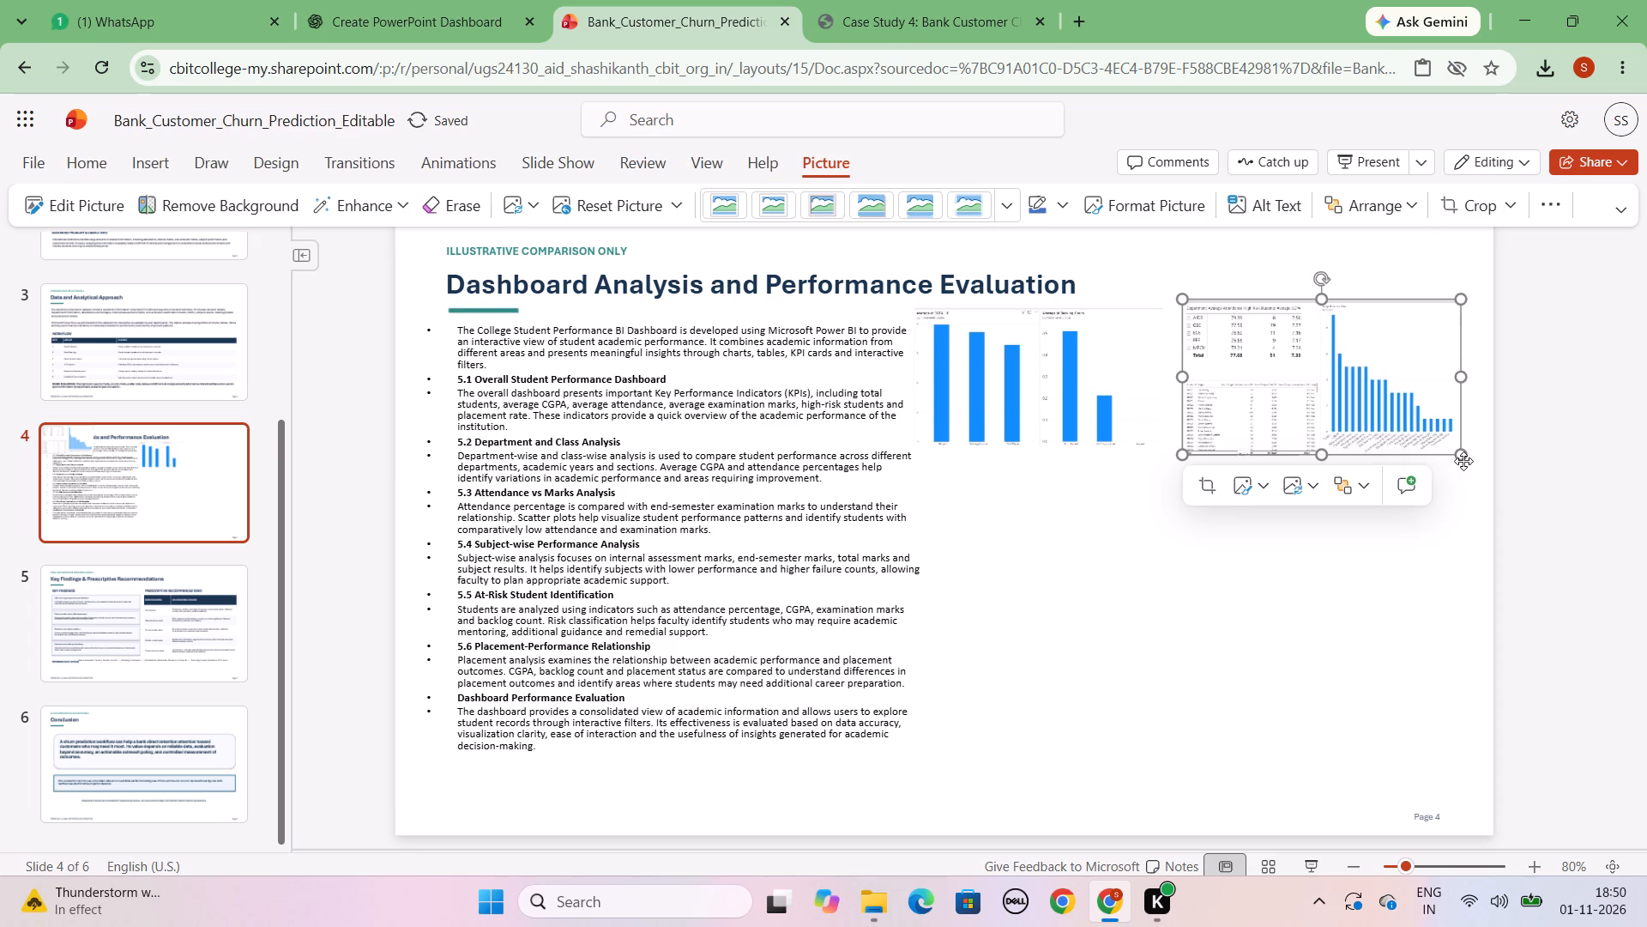
left_click(1459, 453)
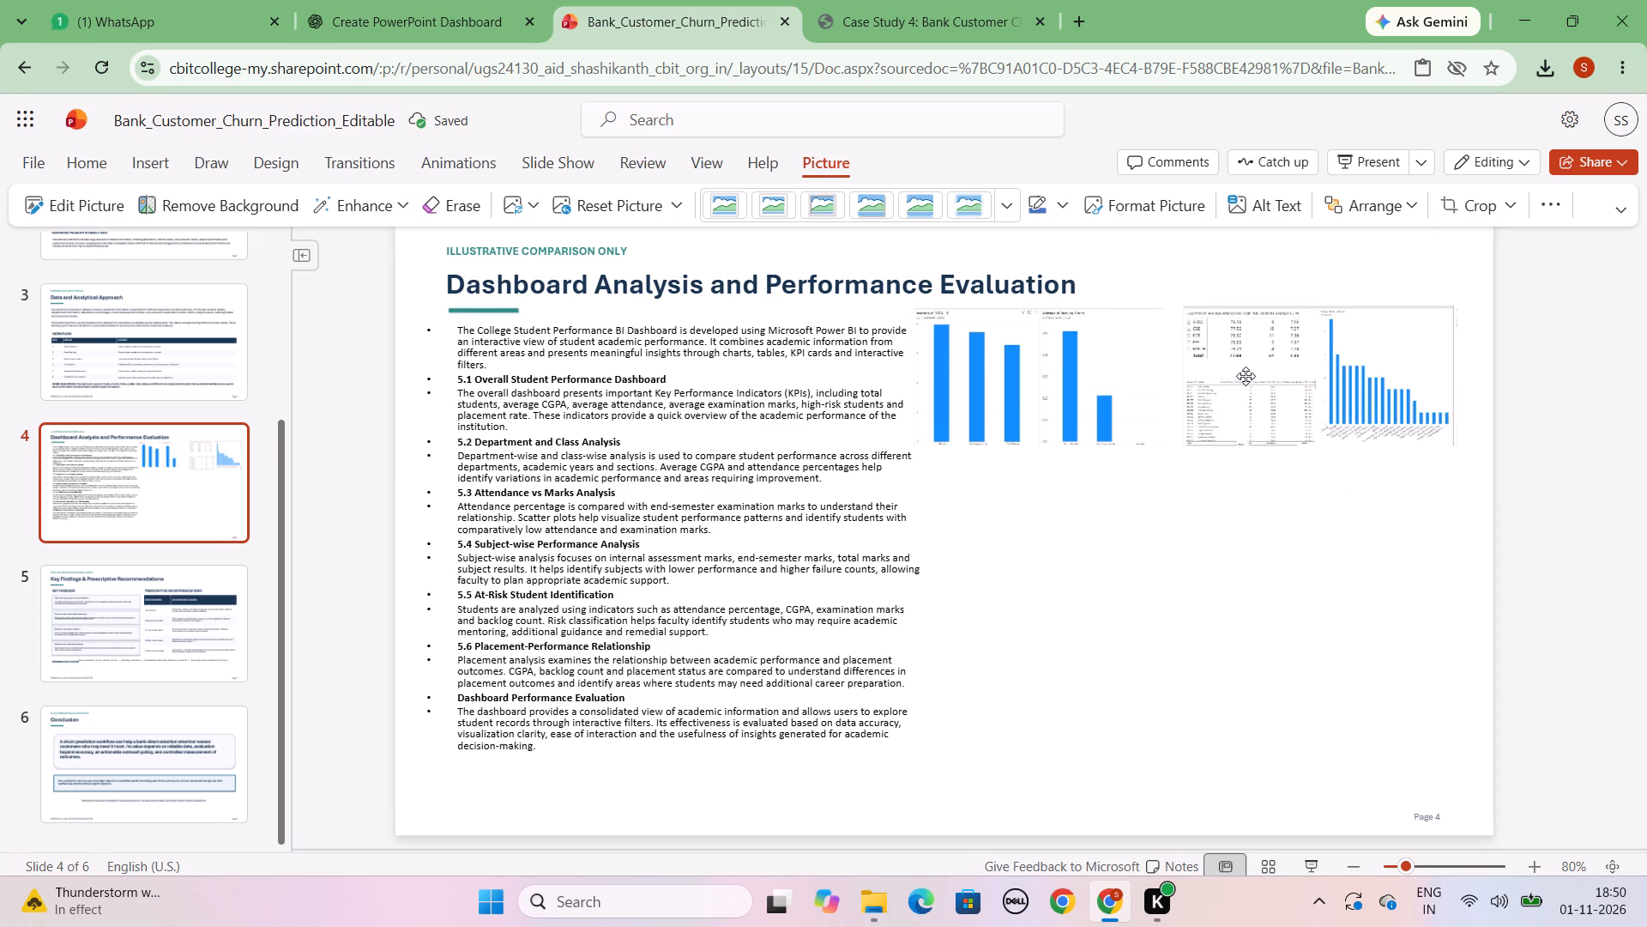
left_click(1193, 595)
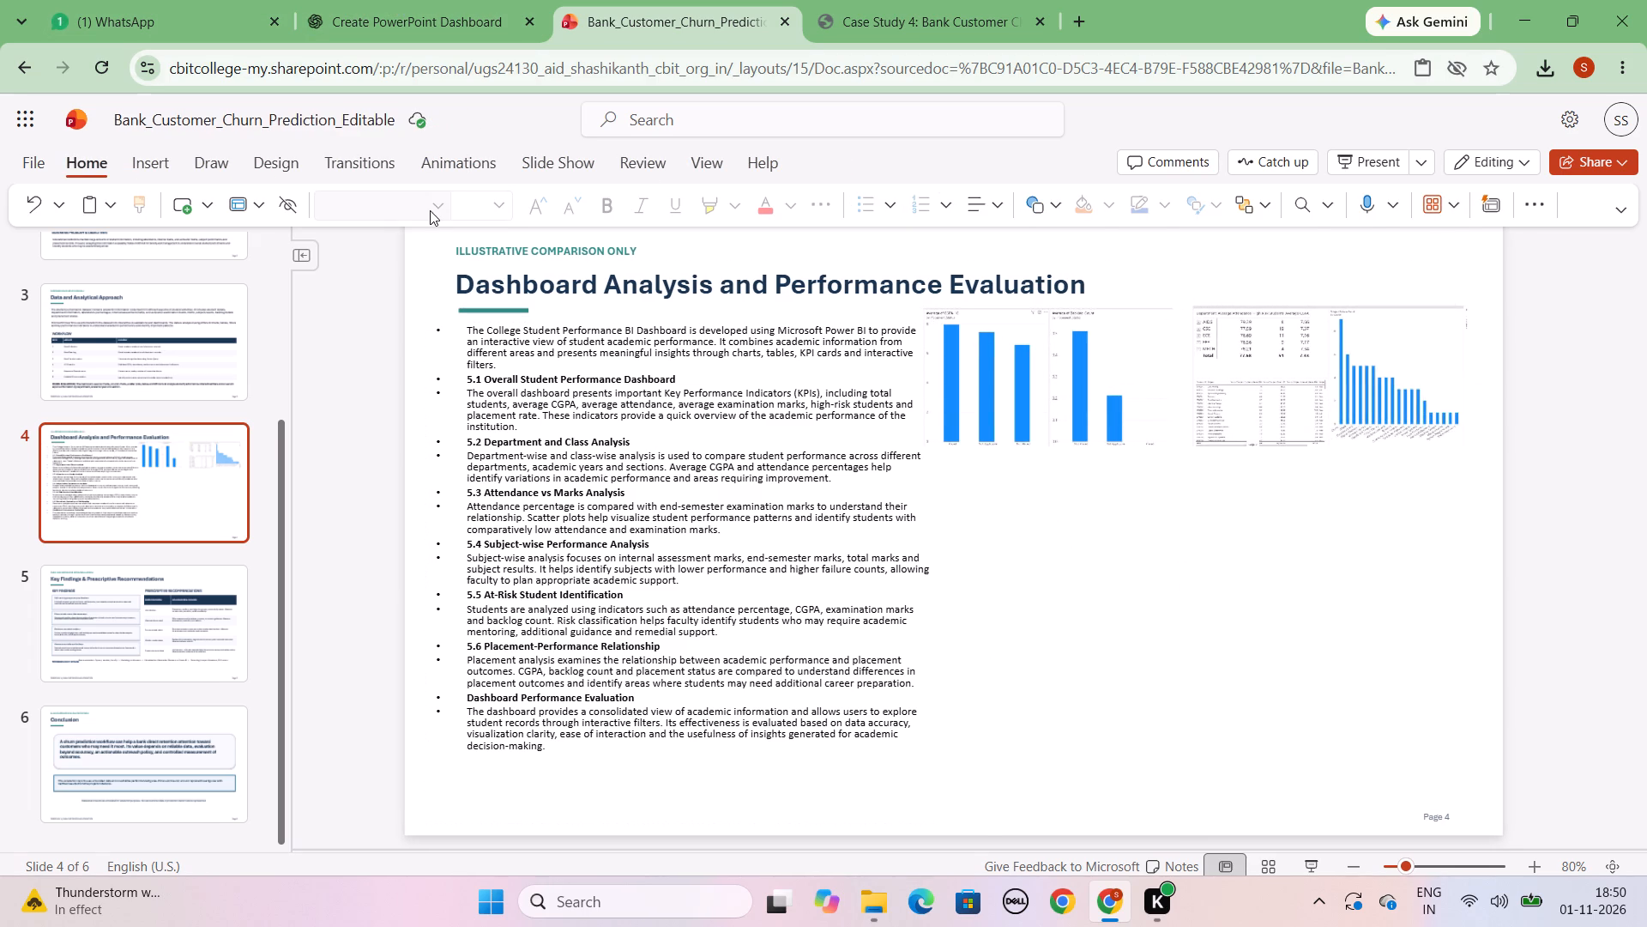
Insert the 146 KB WhatsApp image from 6.48.16, with the student subject marks and results table, on slide 4.
left_click(153, 156)
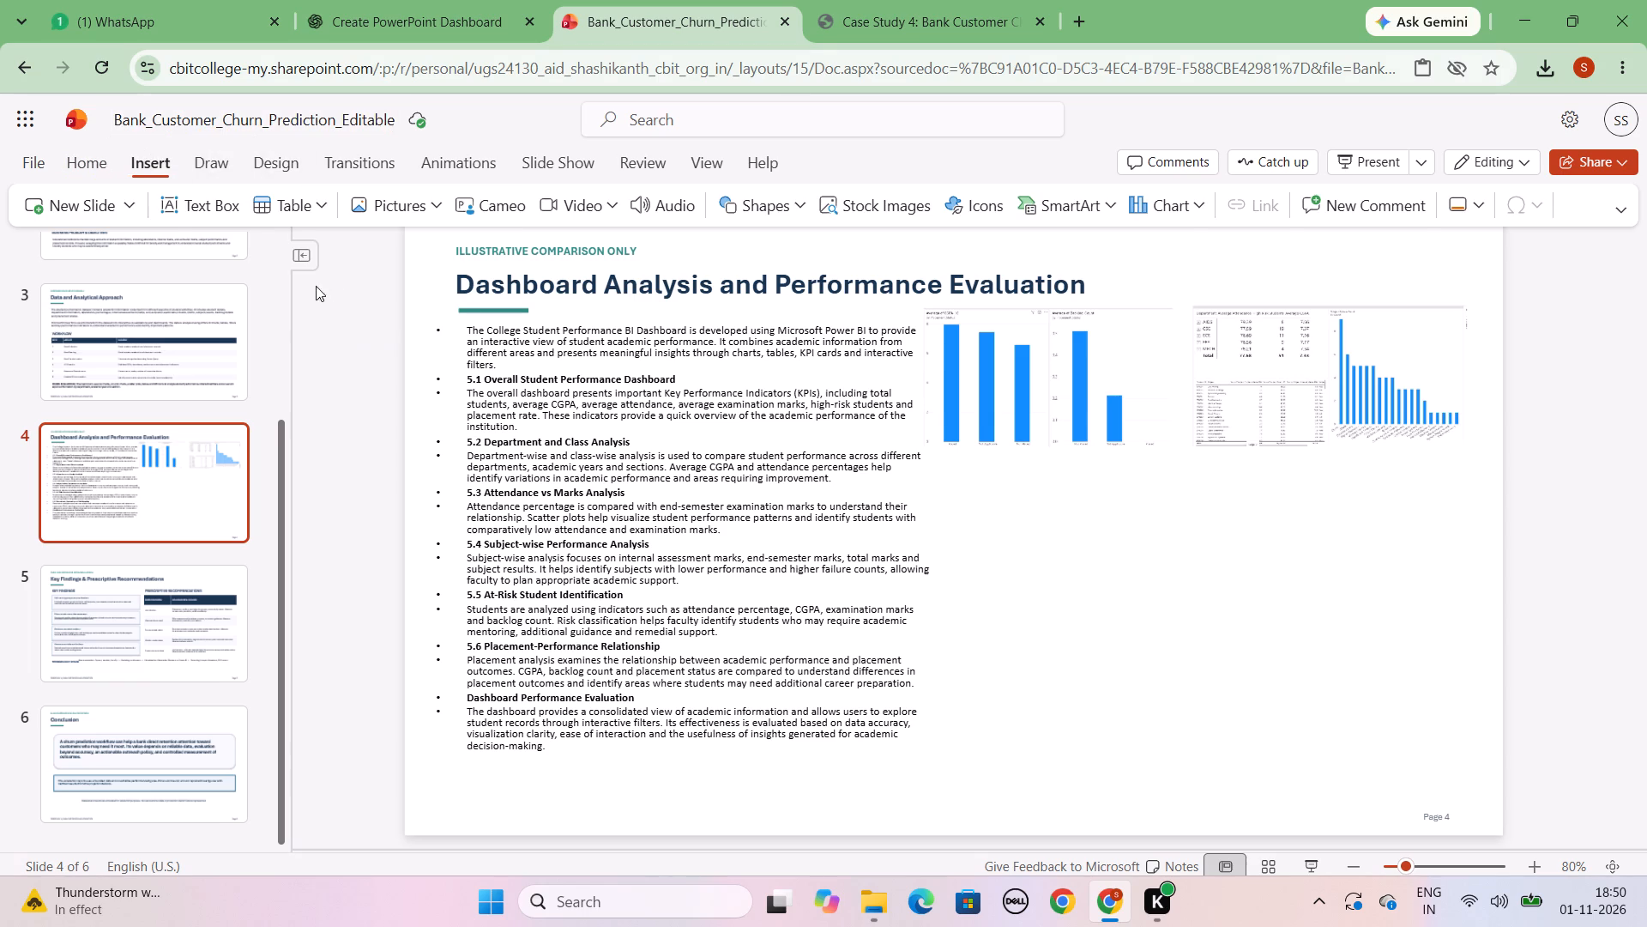
left_click(379, 200)
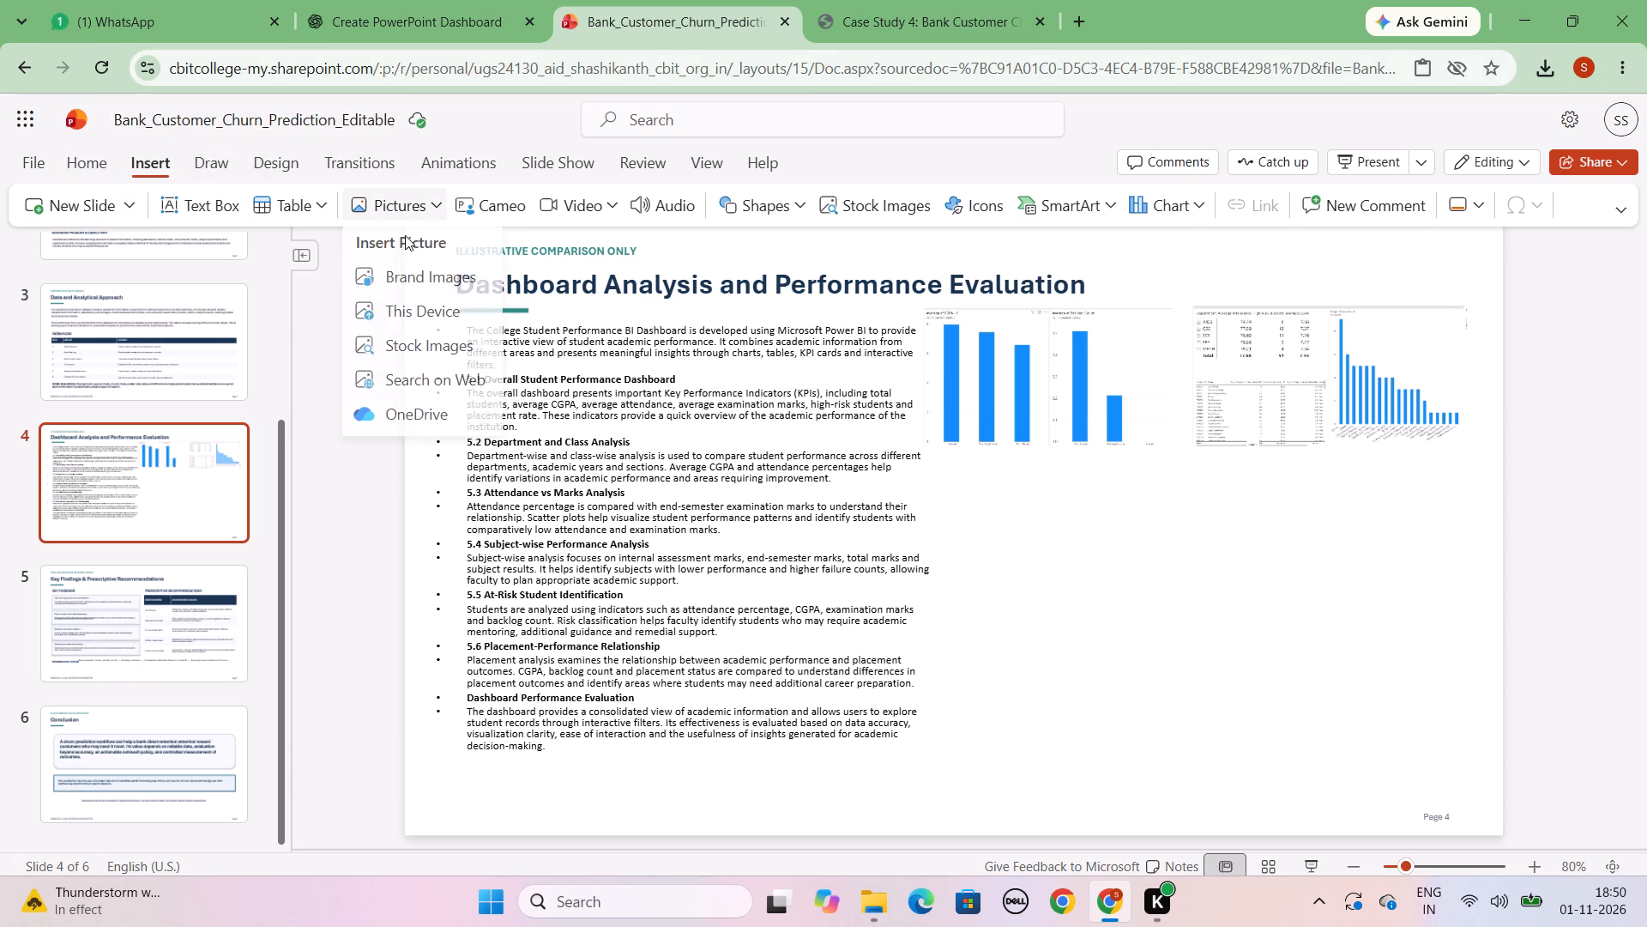
left_click(435, 307)
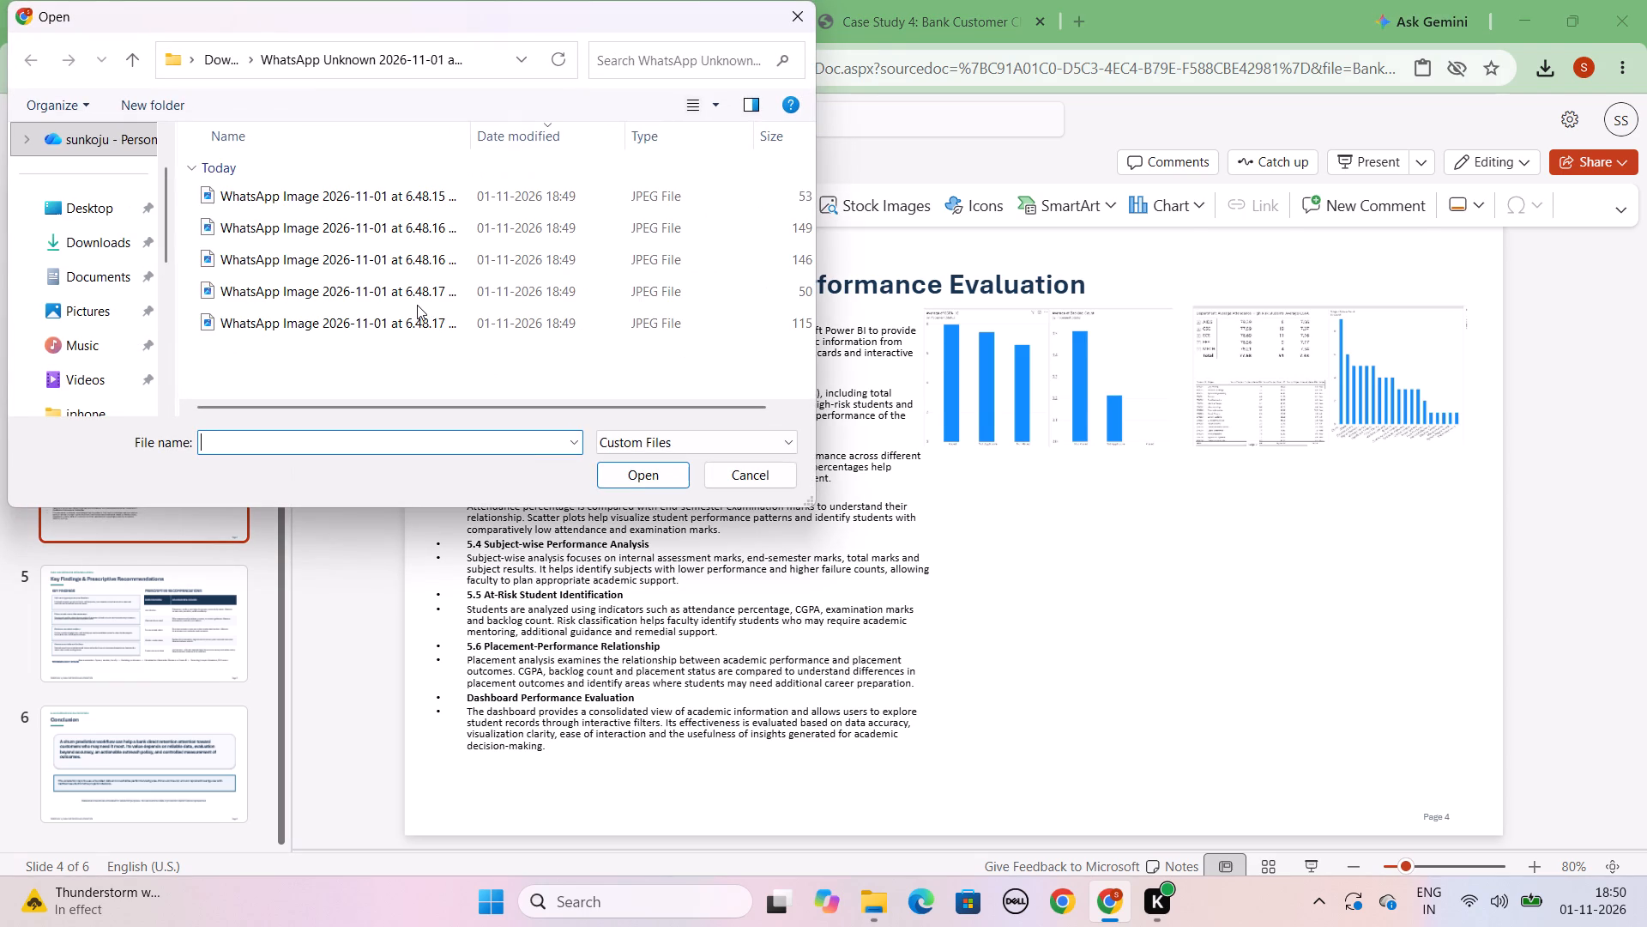
left_click(366, 263)
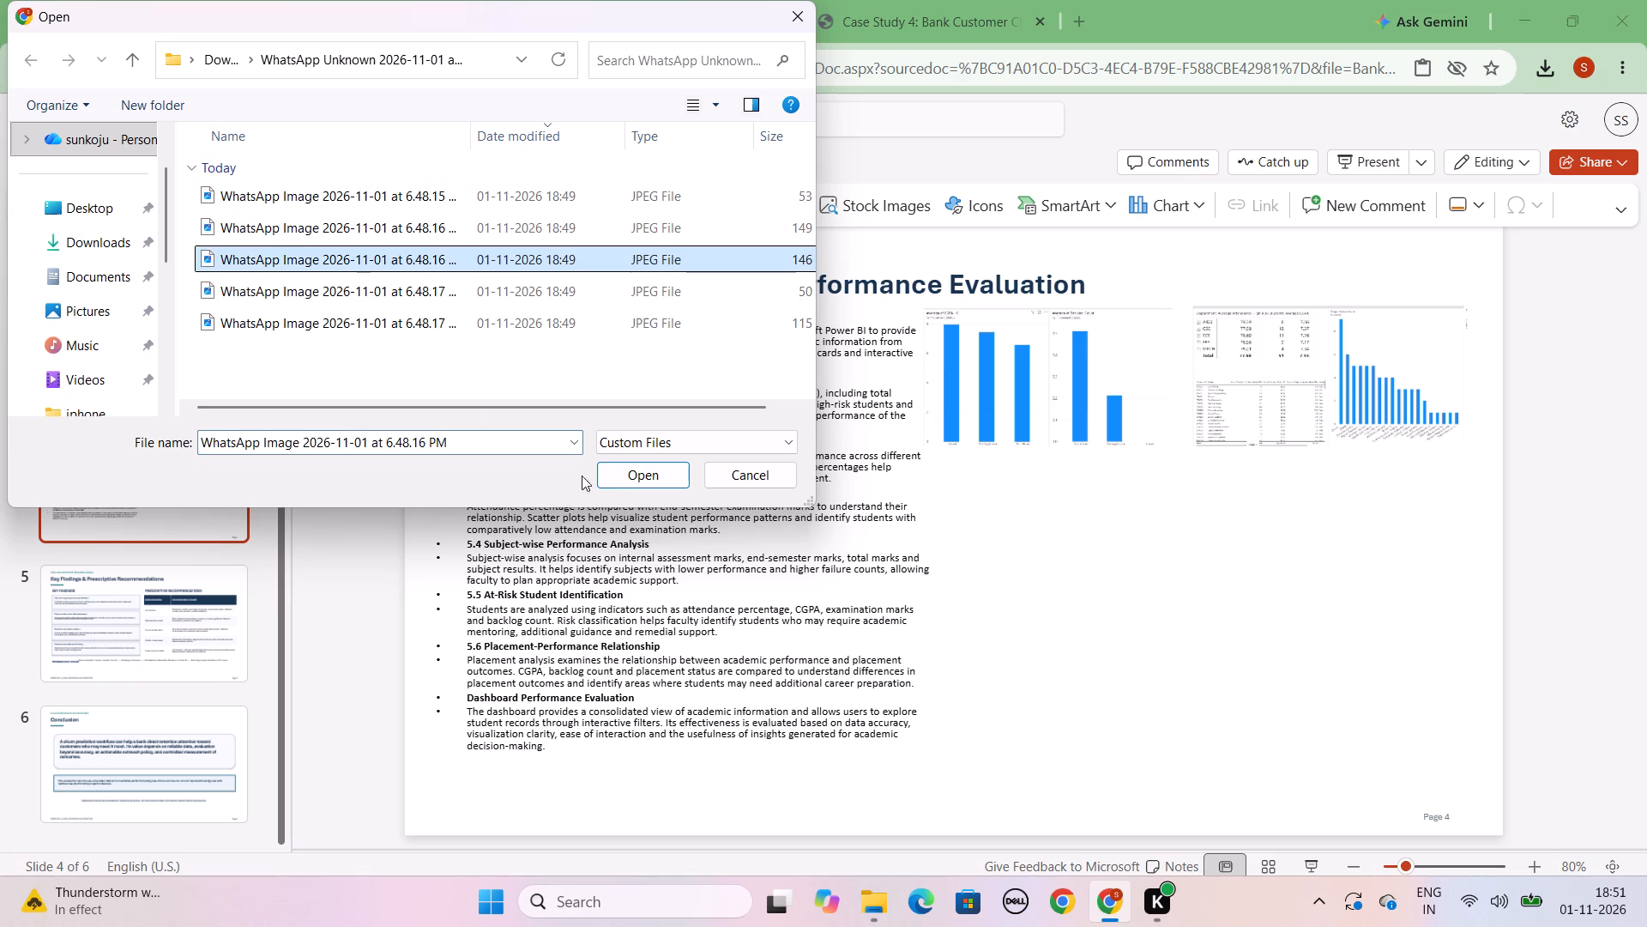
left_click(610, 477)
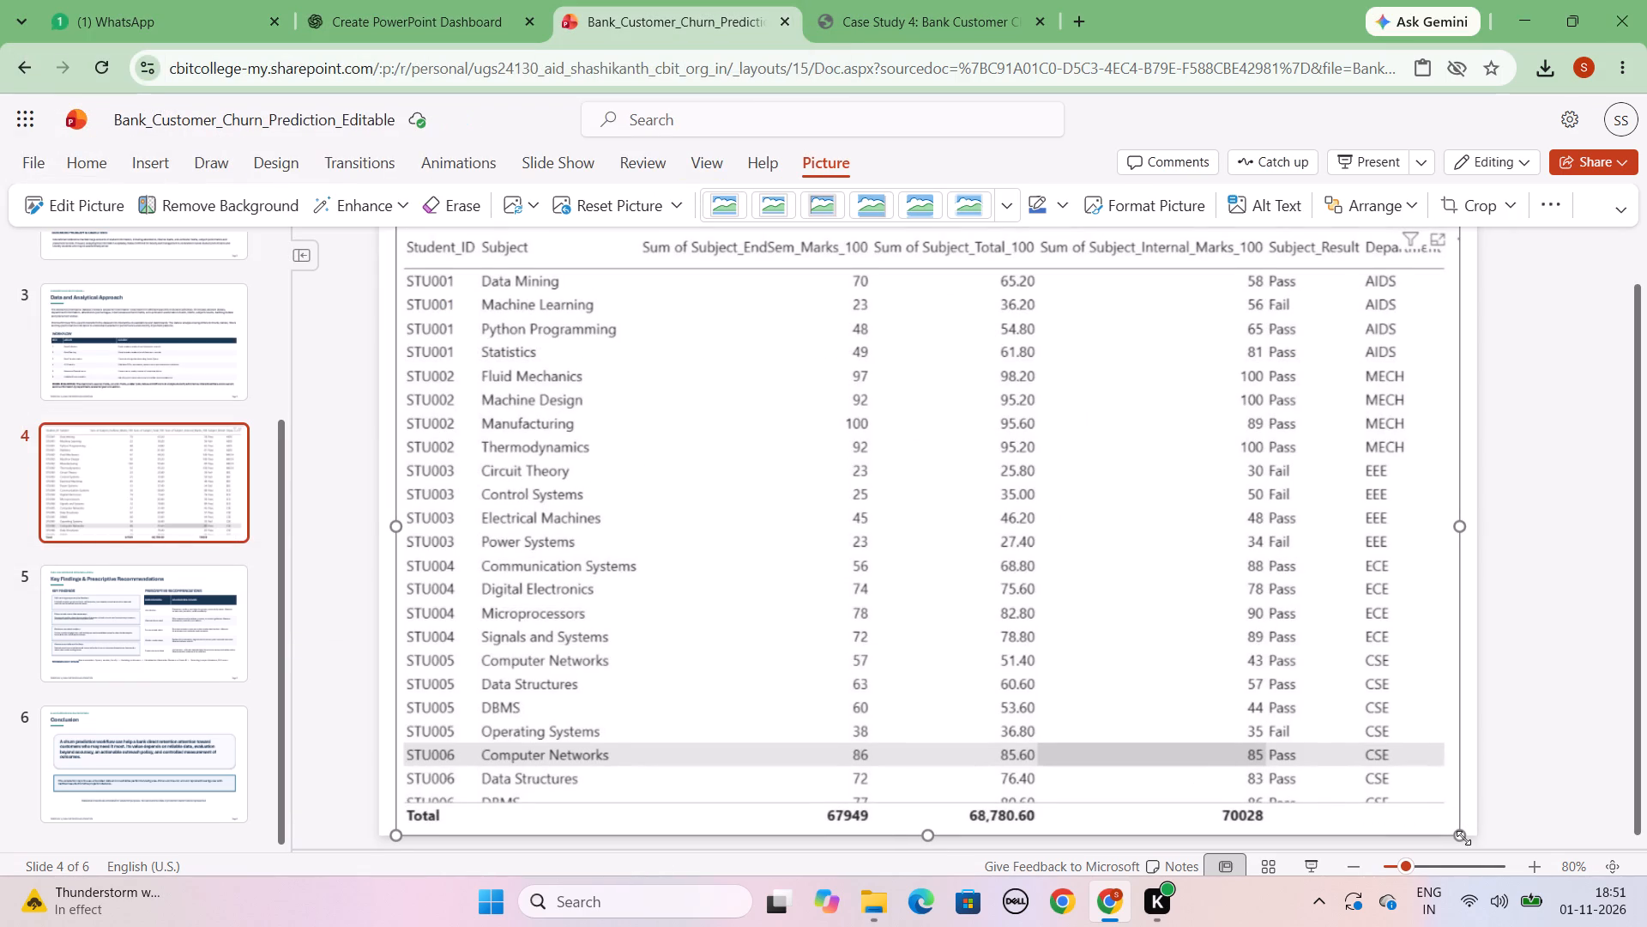
Shrink the student subject marks table picture and place it near the slide's bottom edge, beside the end of the body text.
left_click_drag(1459, 839, 856, 622)
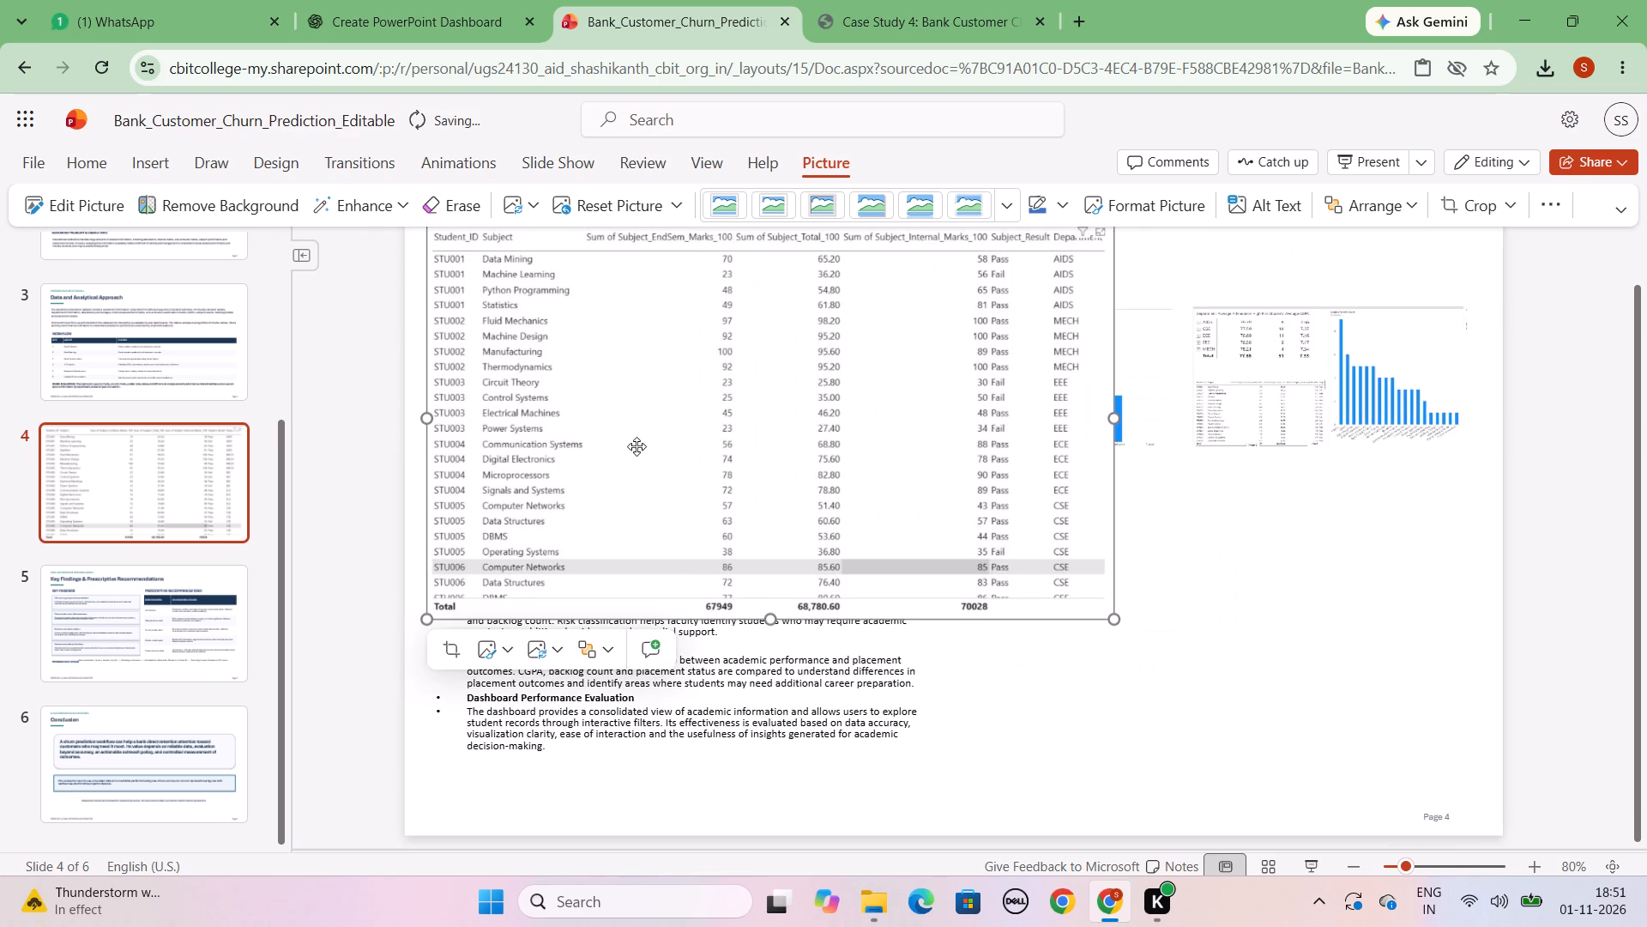
left_click_drag(636, 446, 1105, 658)
left_click_drag(1098, 654, 1075, 633)
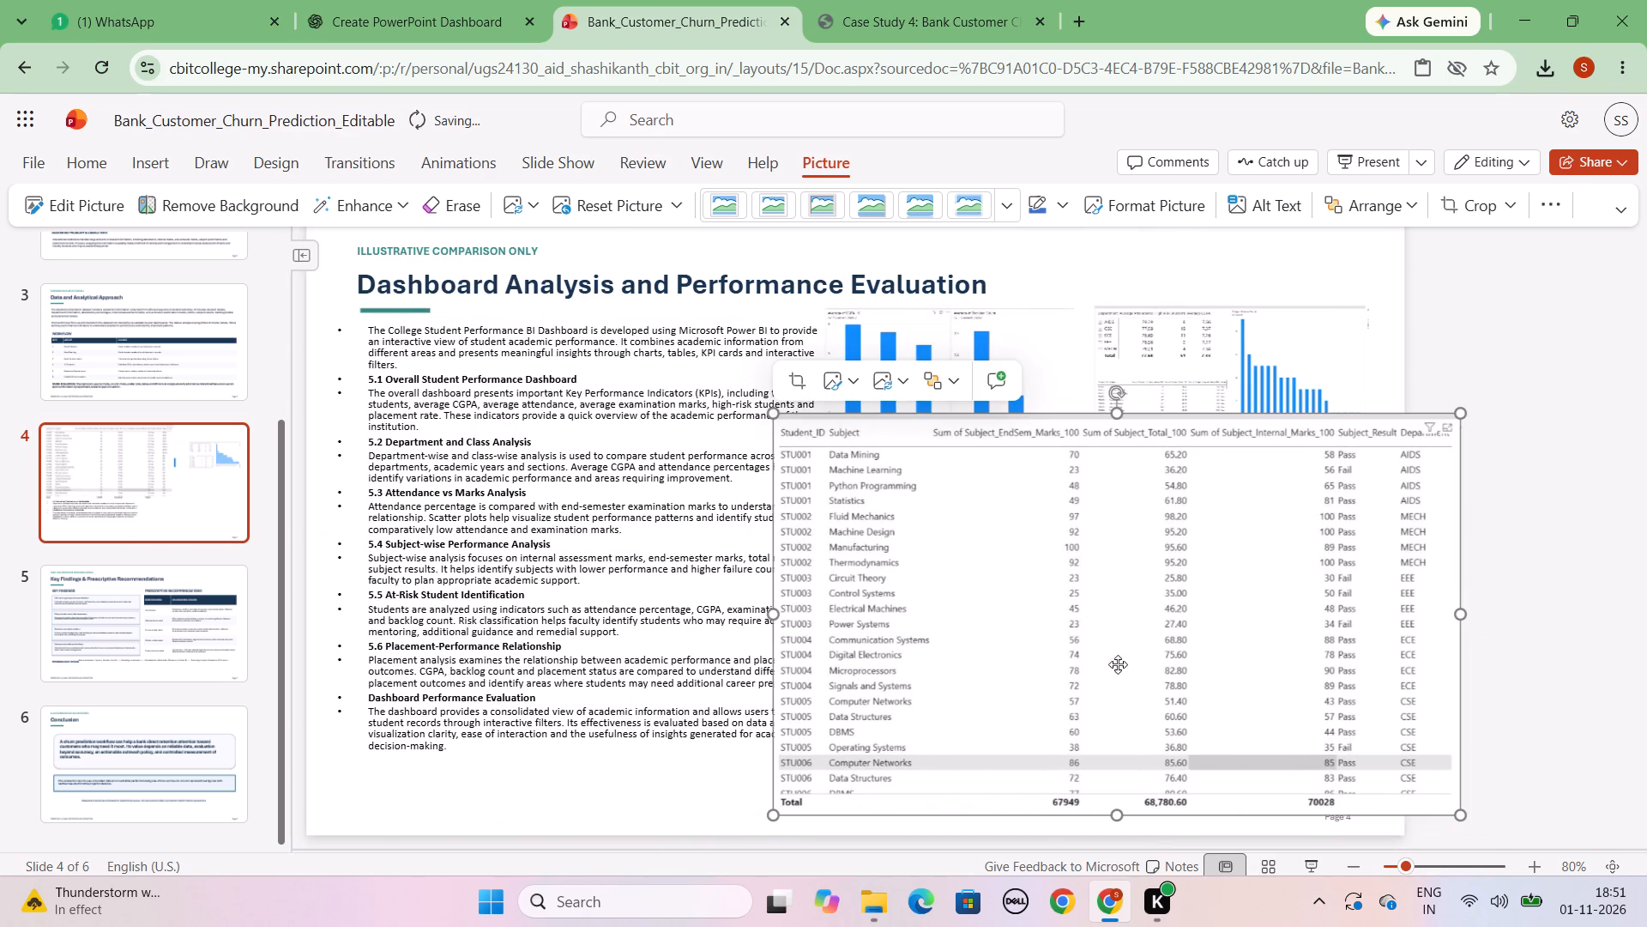
left_click_drag(1461, 817, 977, 588)
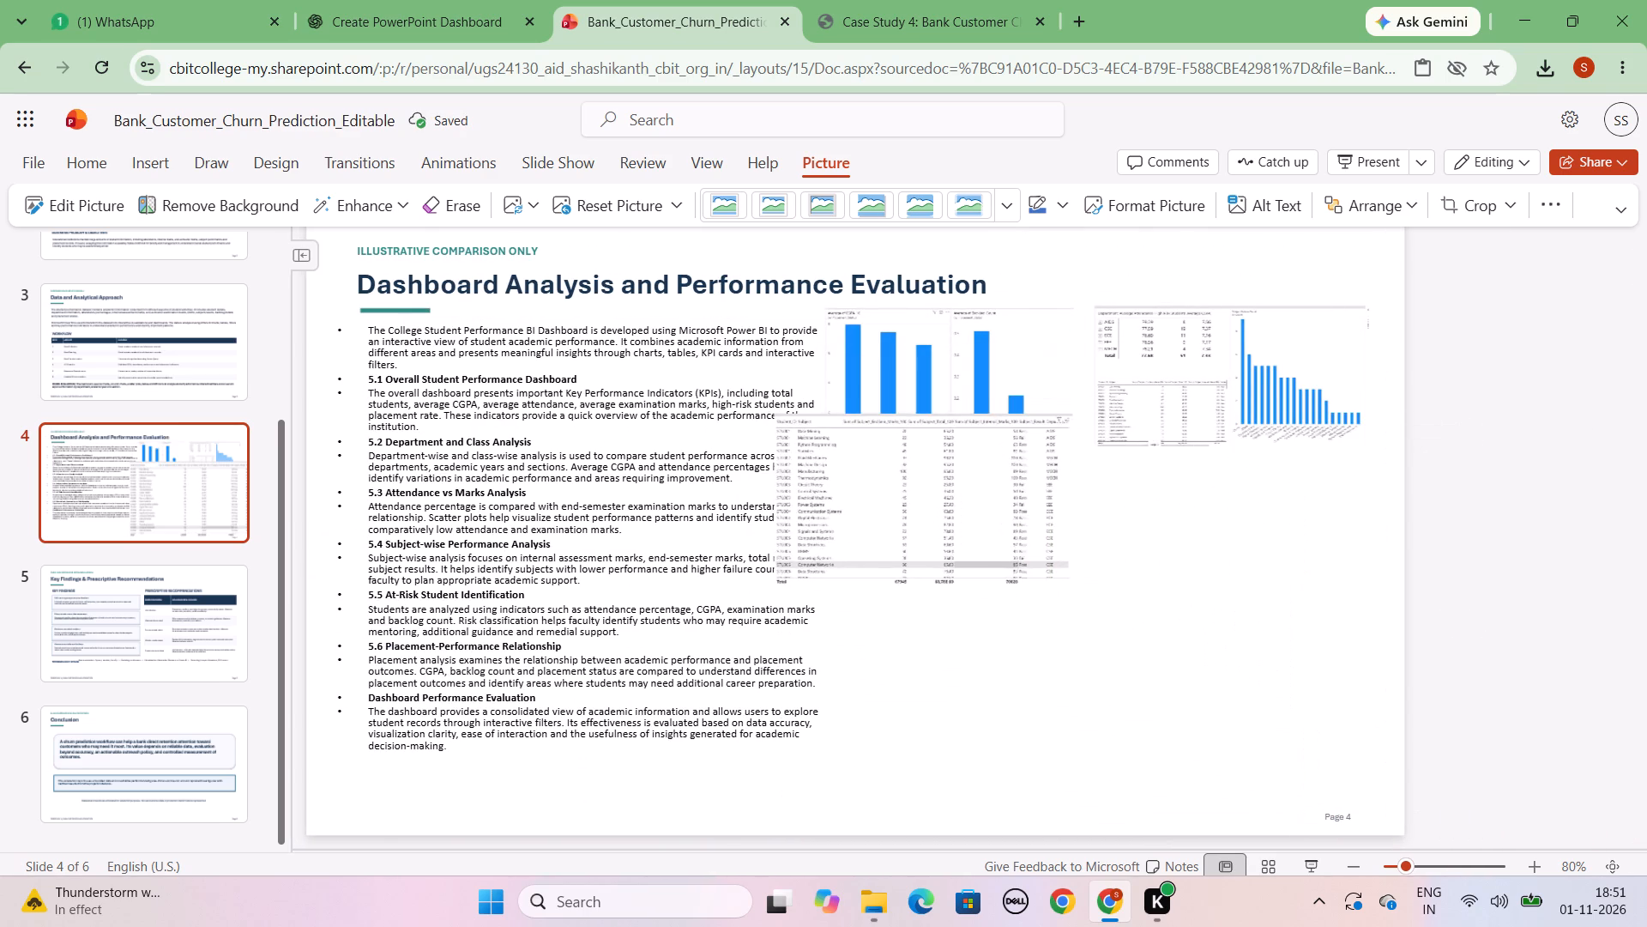
left_click_drag(977, 588, 1049, 609)
left_click_drag(985, 530, 1149, 729)
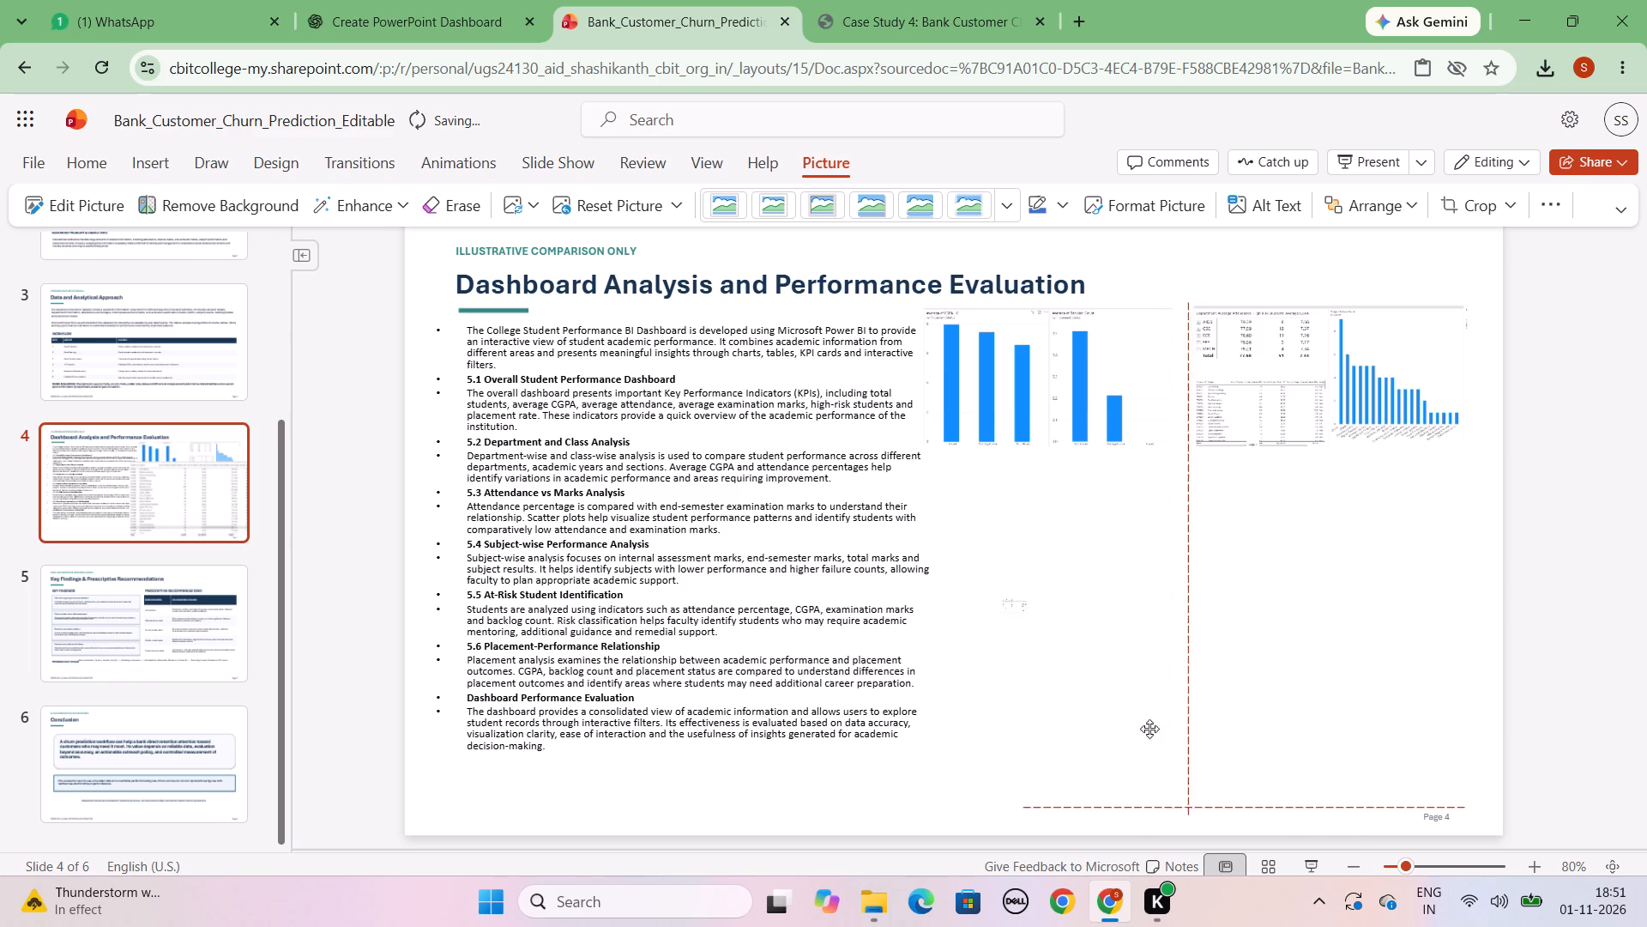
left_click_drag(1149, 729, 1135, 747)
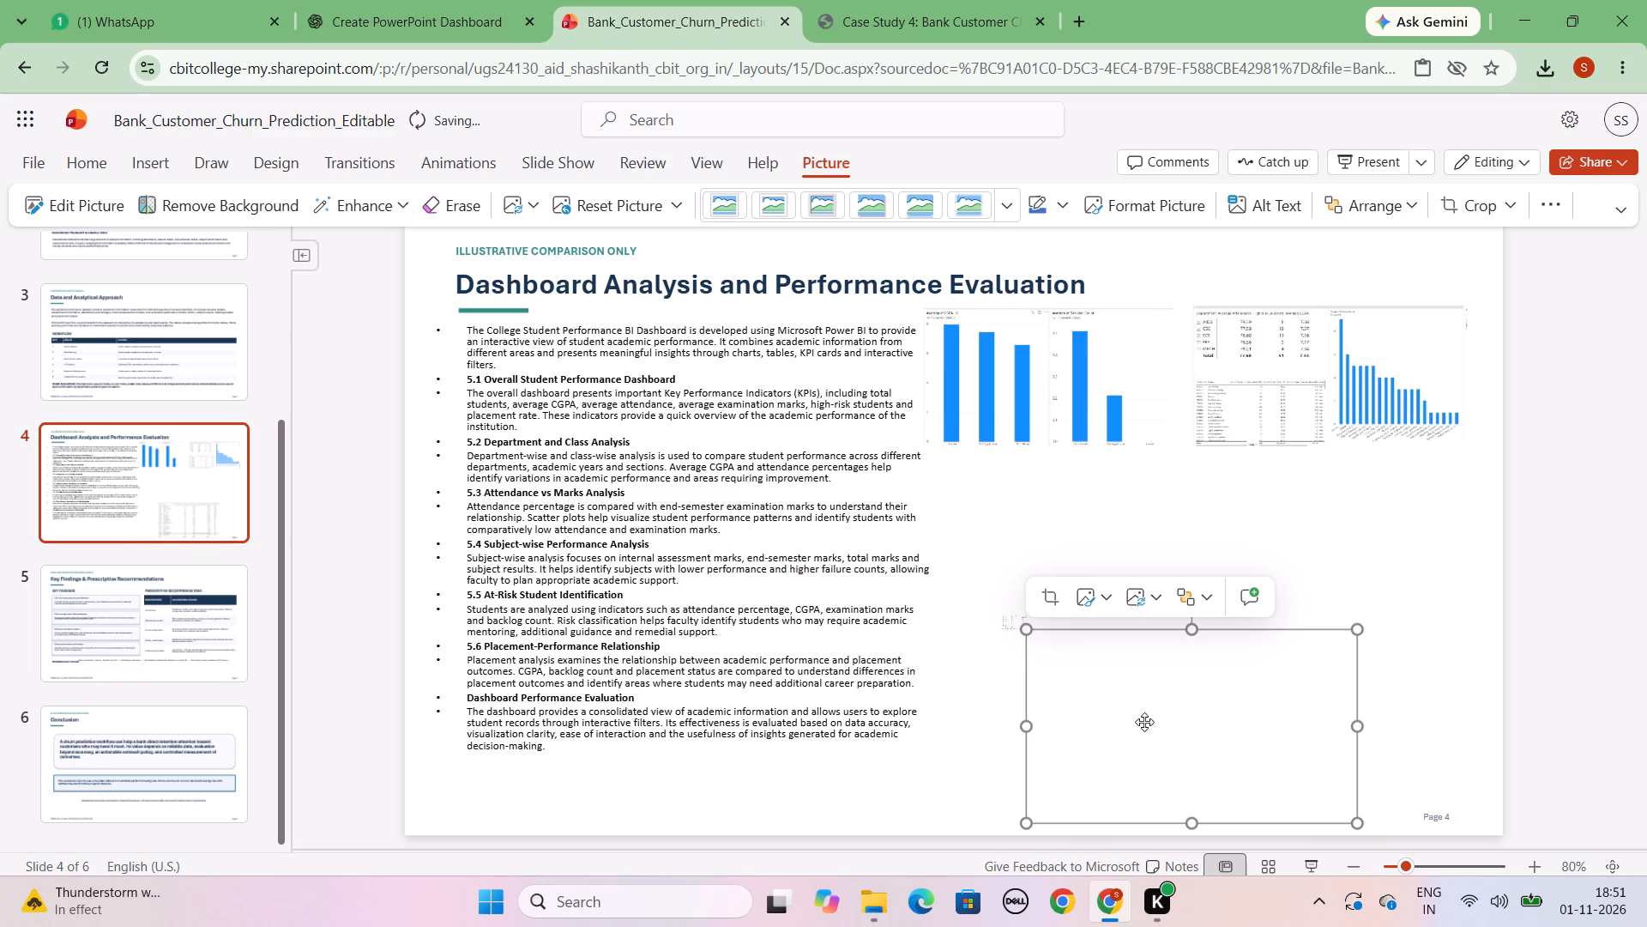
left_click(933, 801)
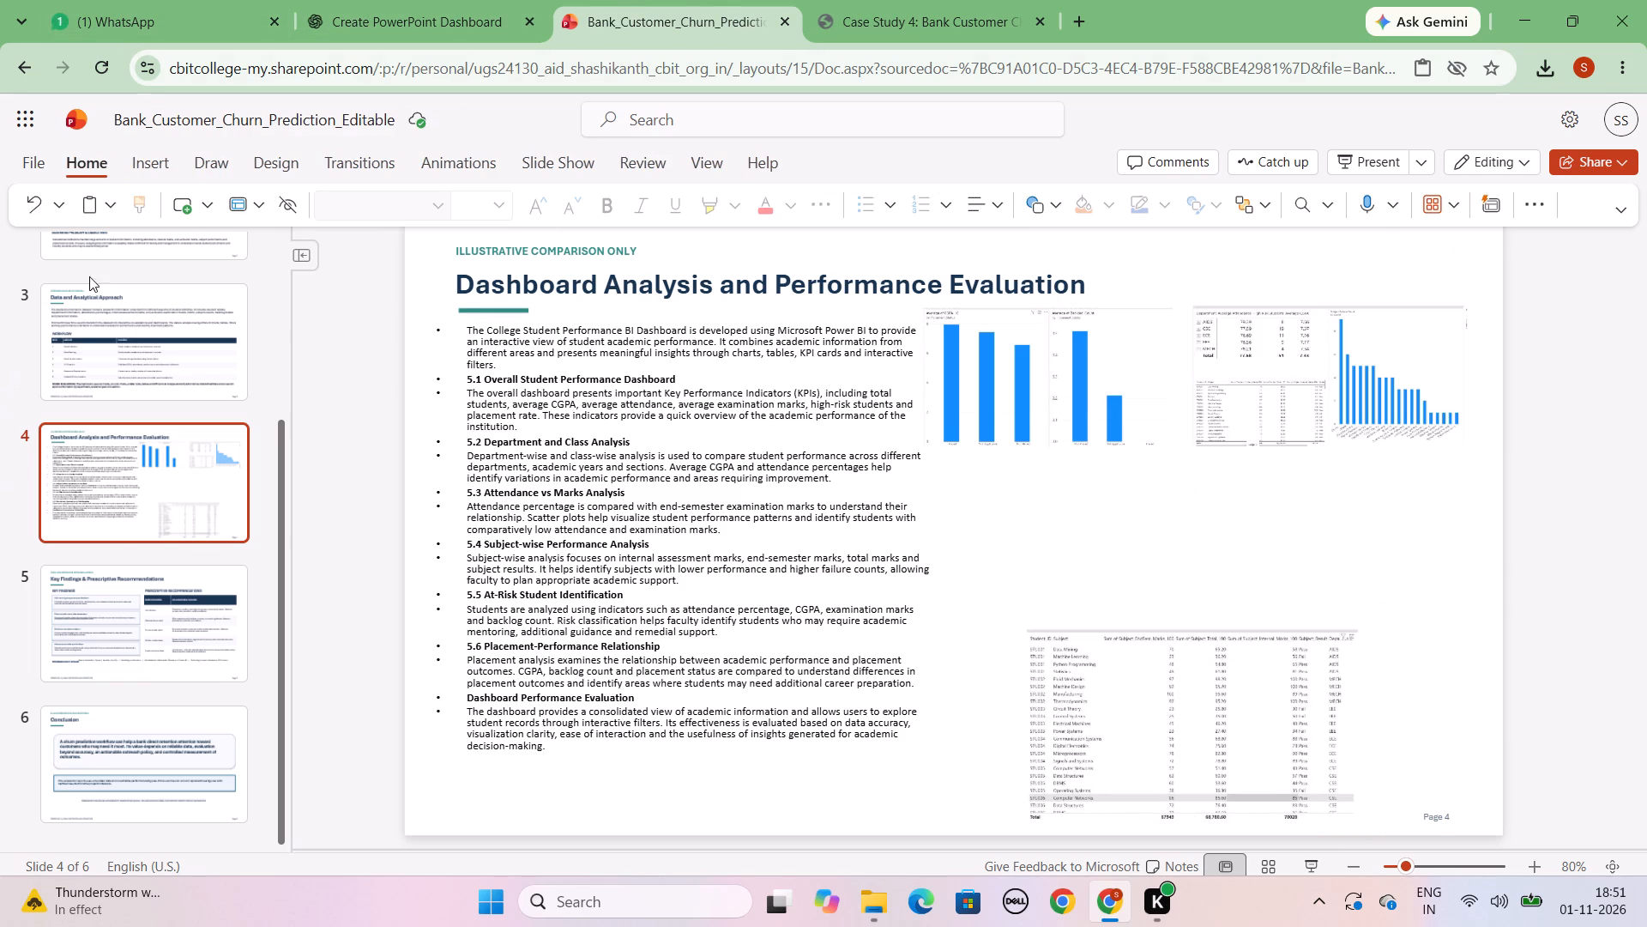
Insert the 50 KB WhatsApp image from 6.48.17, with the student count by placement status and placement rate by department charts, on slide 4.
left_click(156, 165)
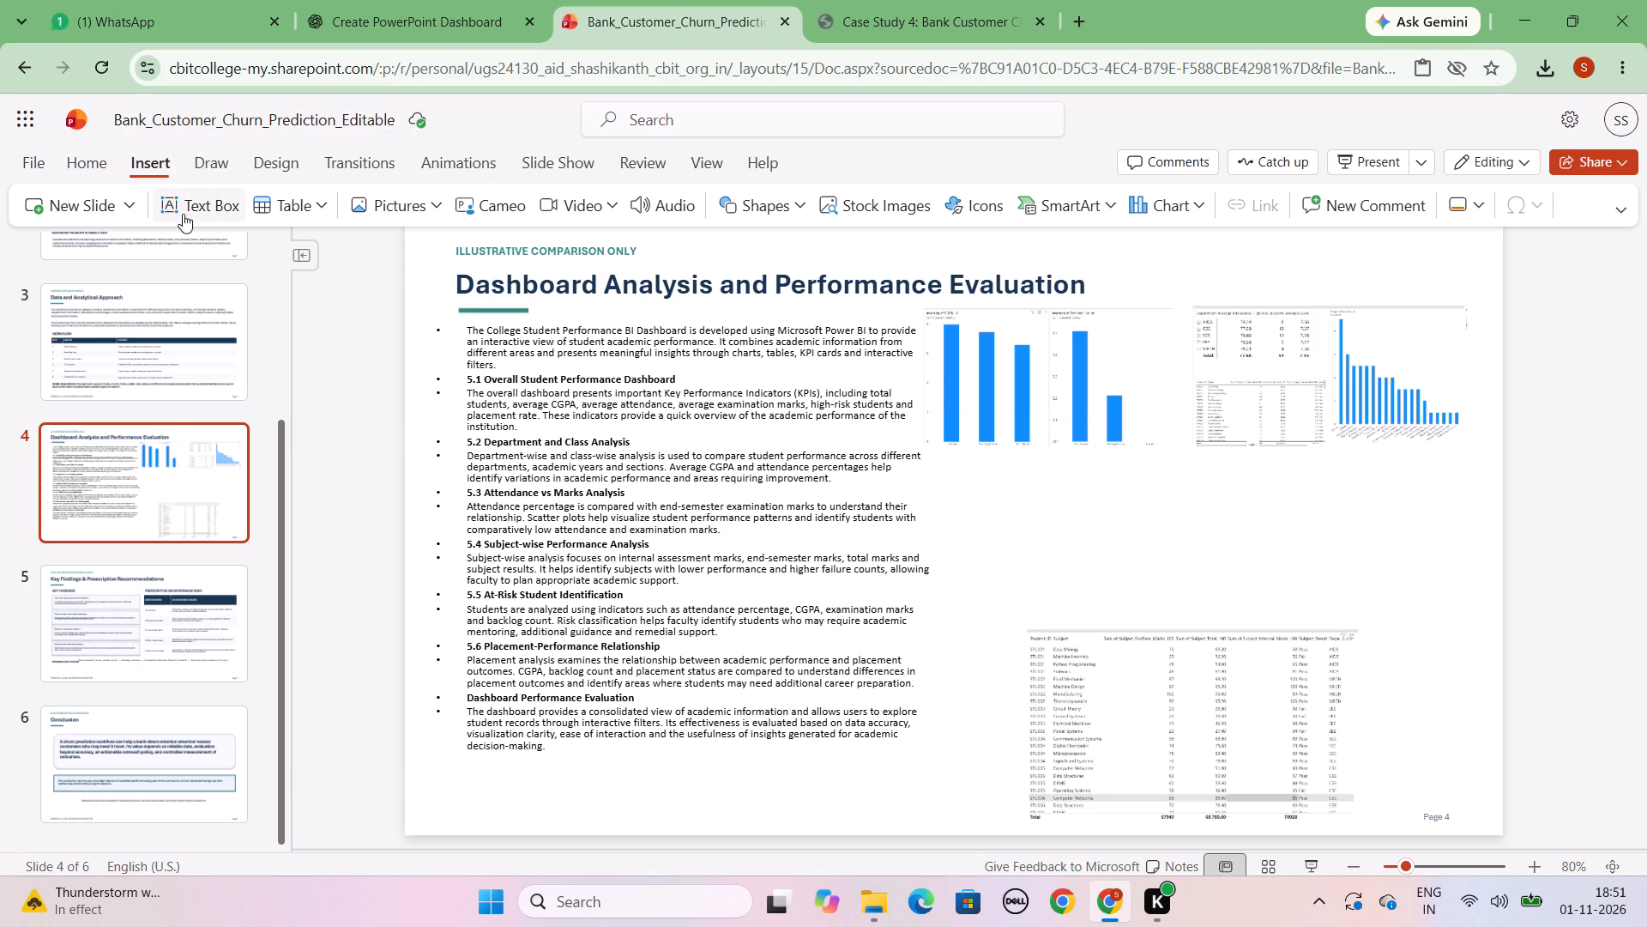
left_click(388, 200)
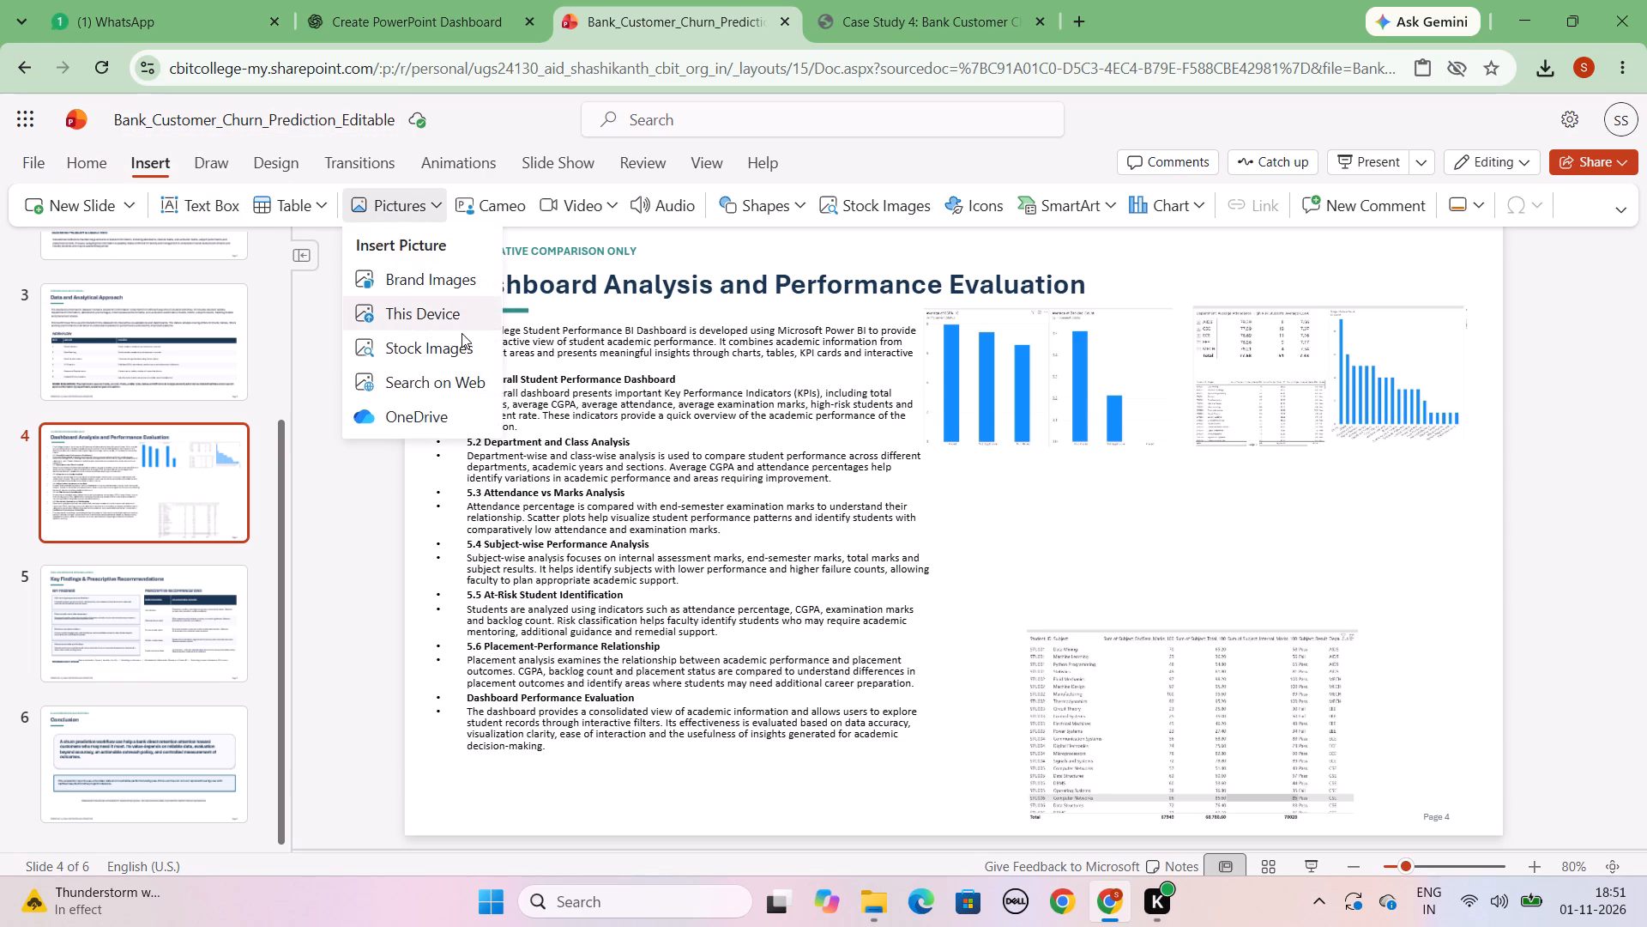
left_click(420, 306)
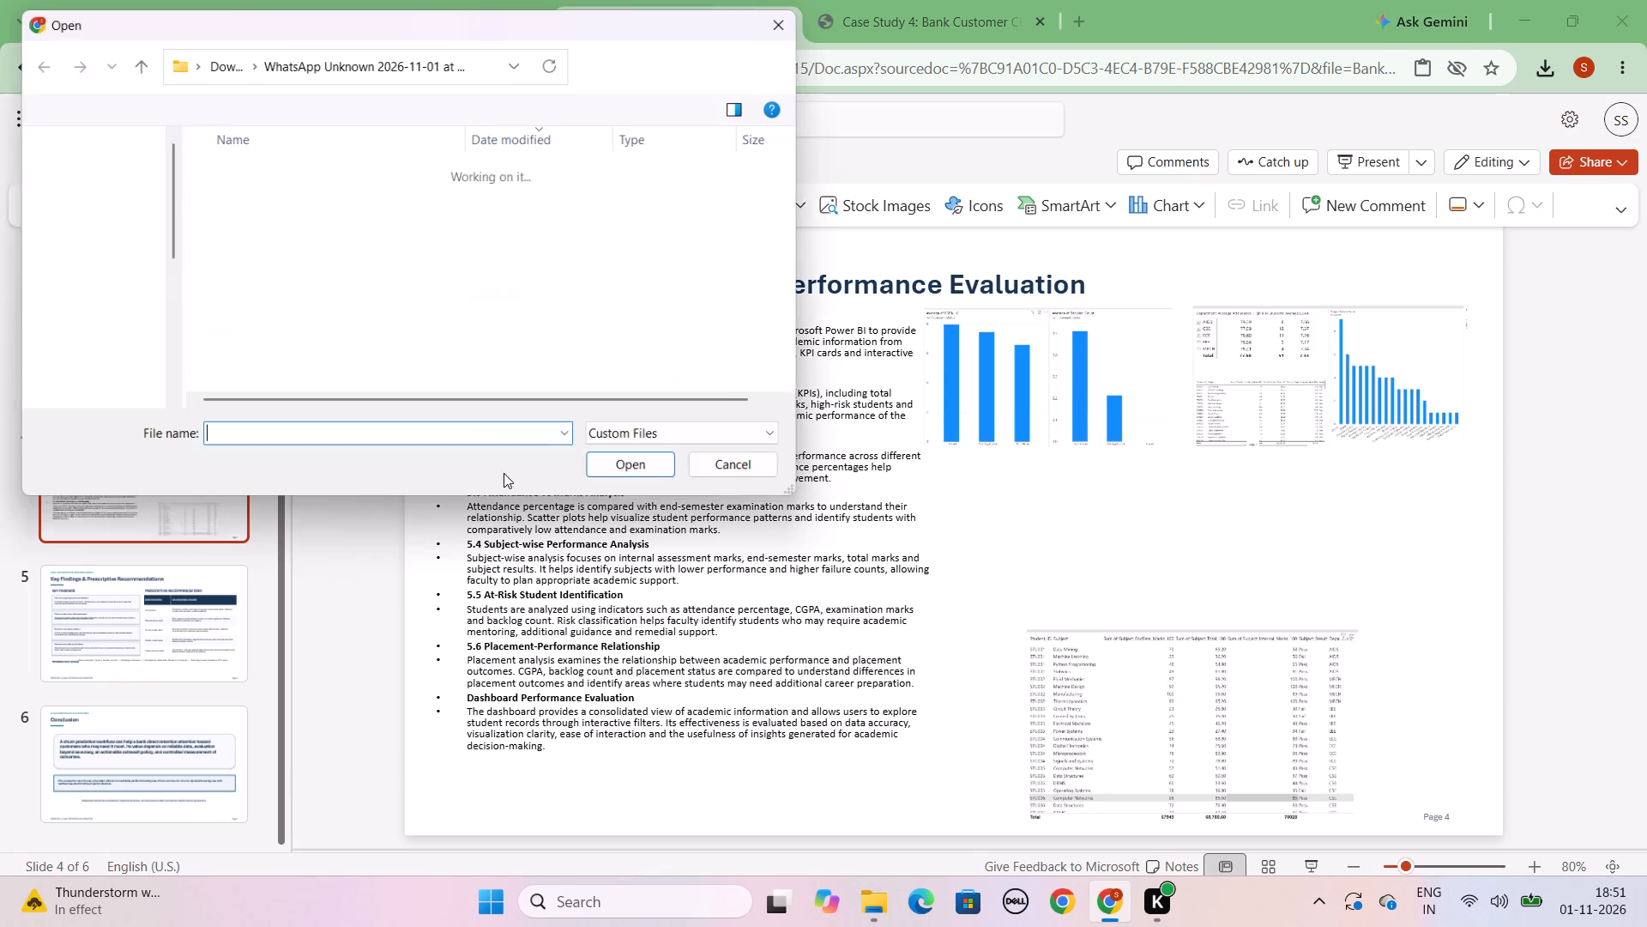
left_click(392, 282)
left_click(654, 482)
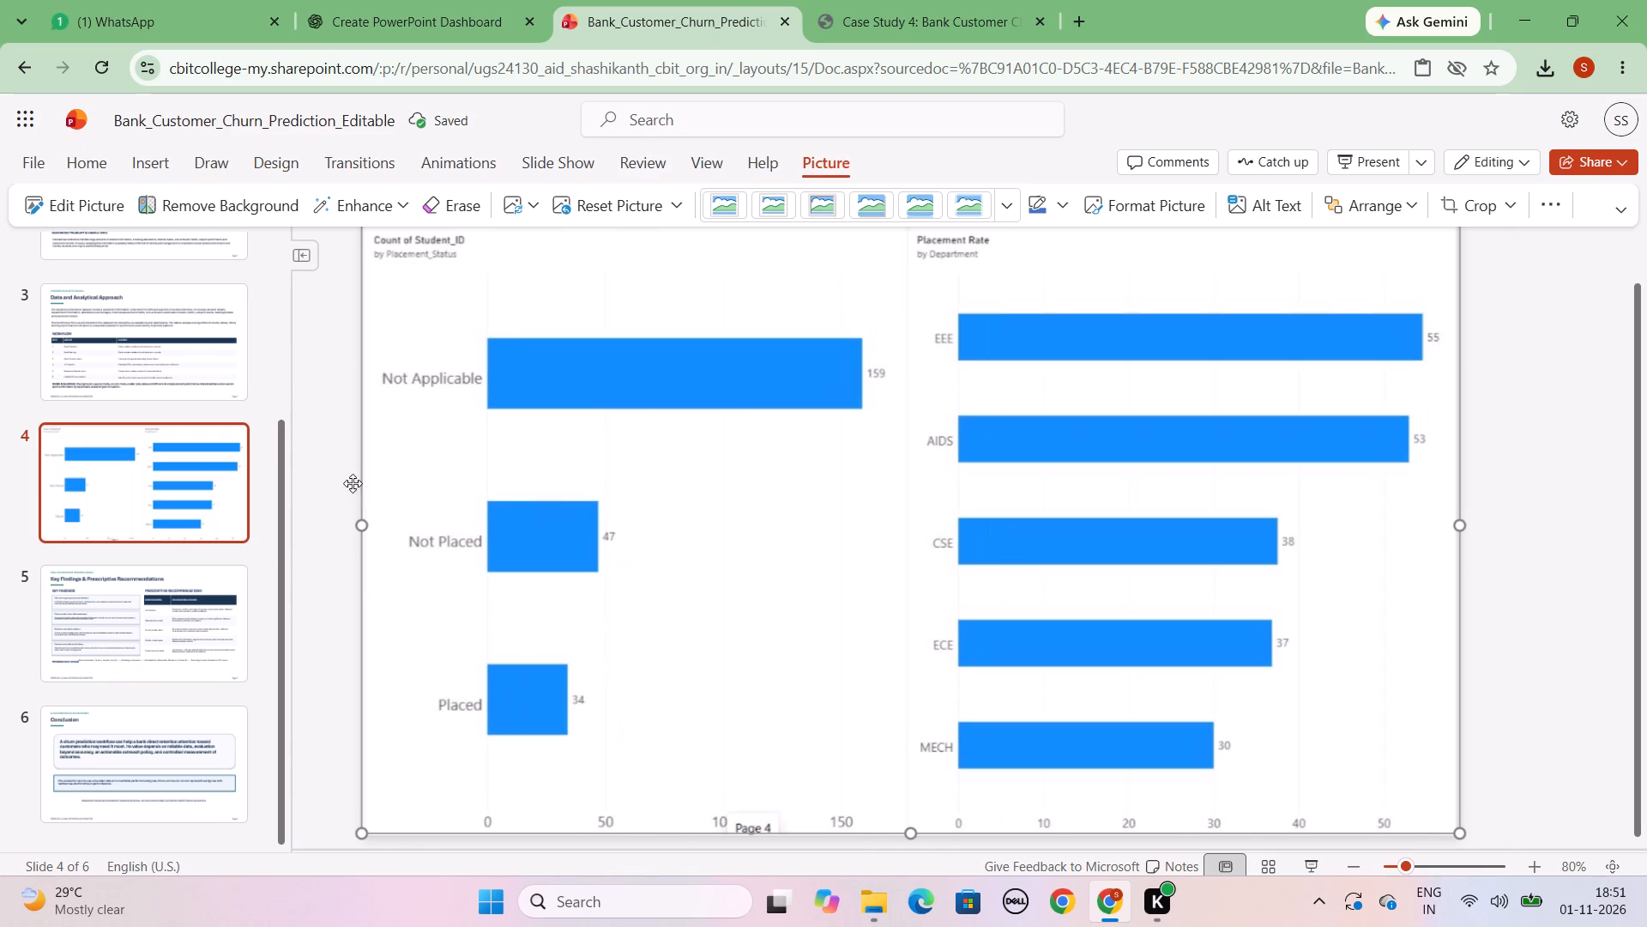
Shrink the placement count and placement rate picture and move it between the upper placement status charts and the subject marks table.
left_click_drag(358, 524, 706, 543)
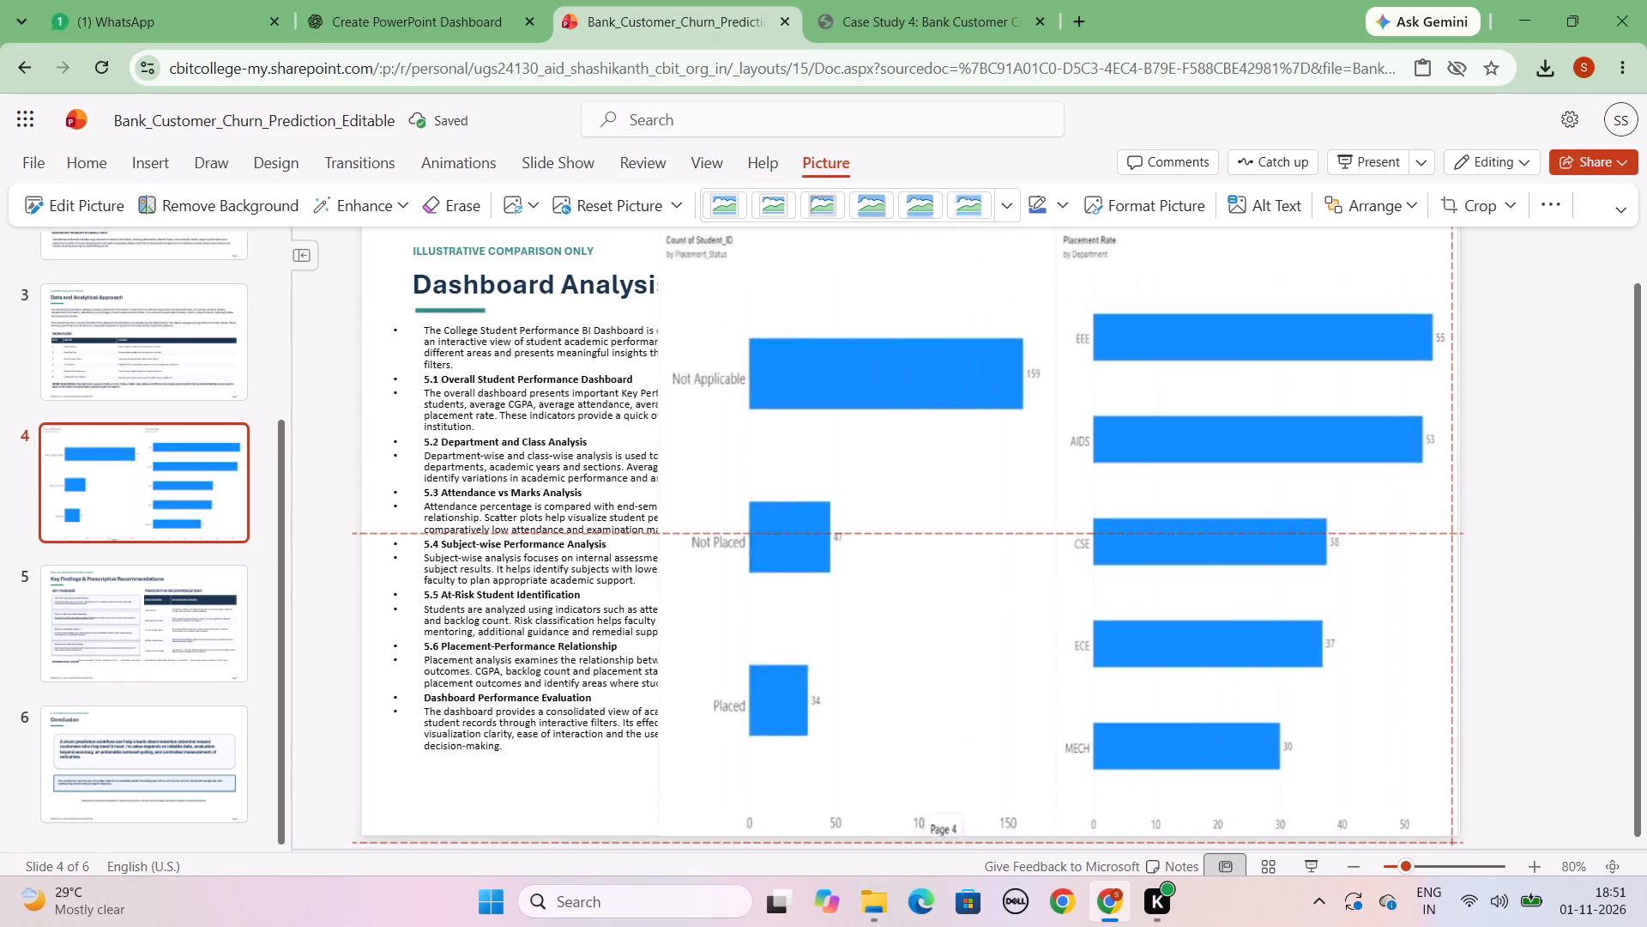
left_click_drag(706, 543, 751, 543)
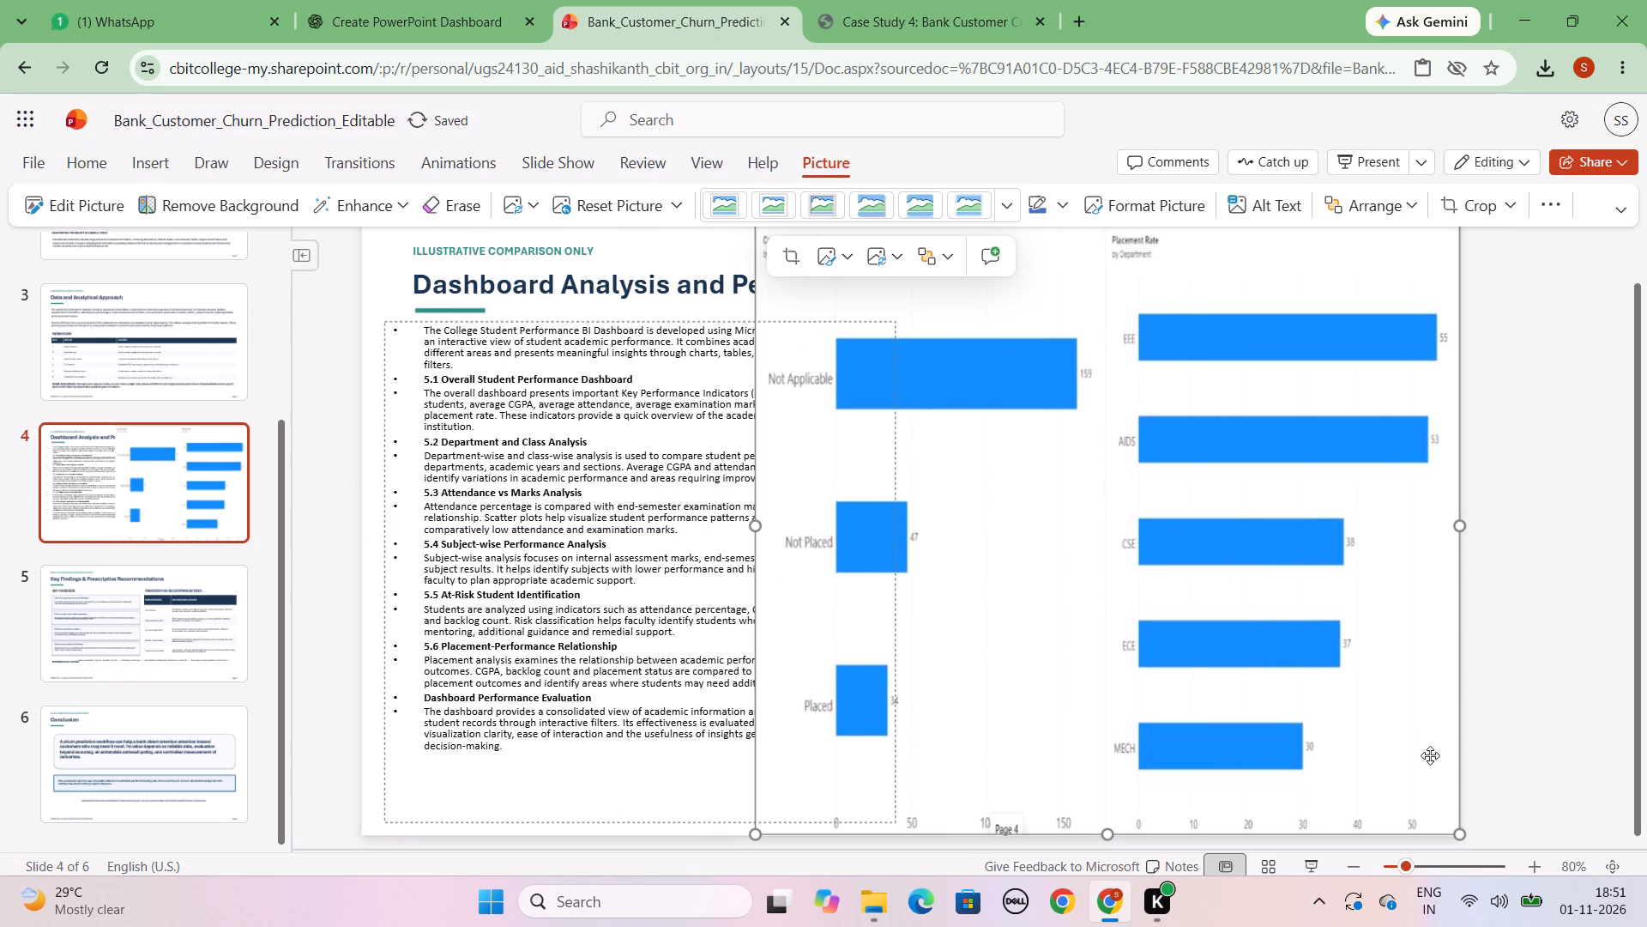
left_click_drag(1463, 835, 1144, 412)
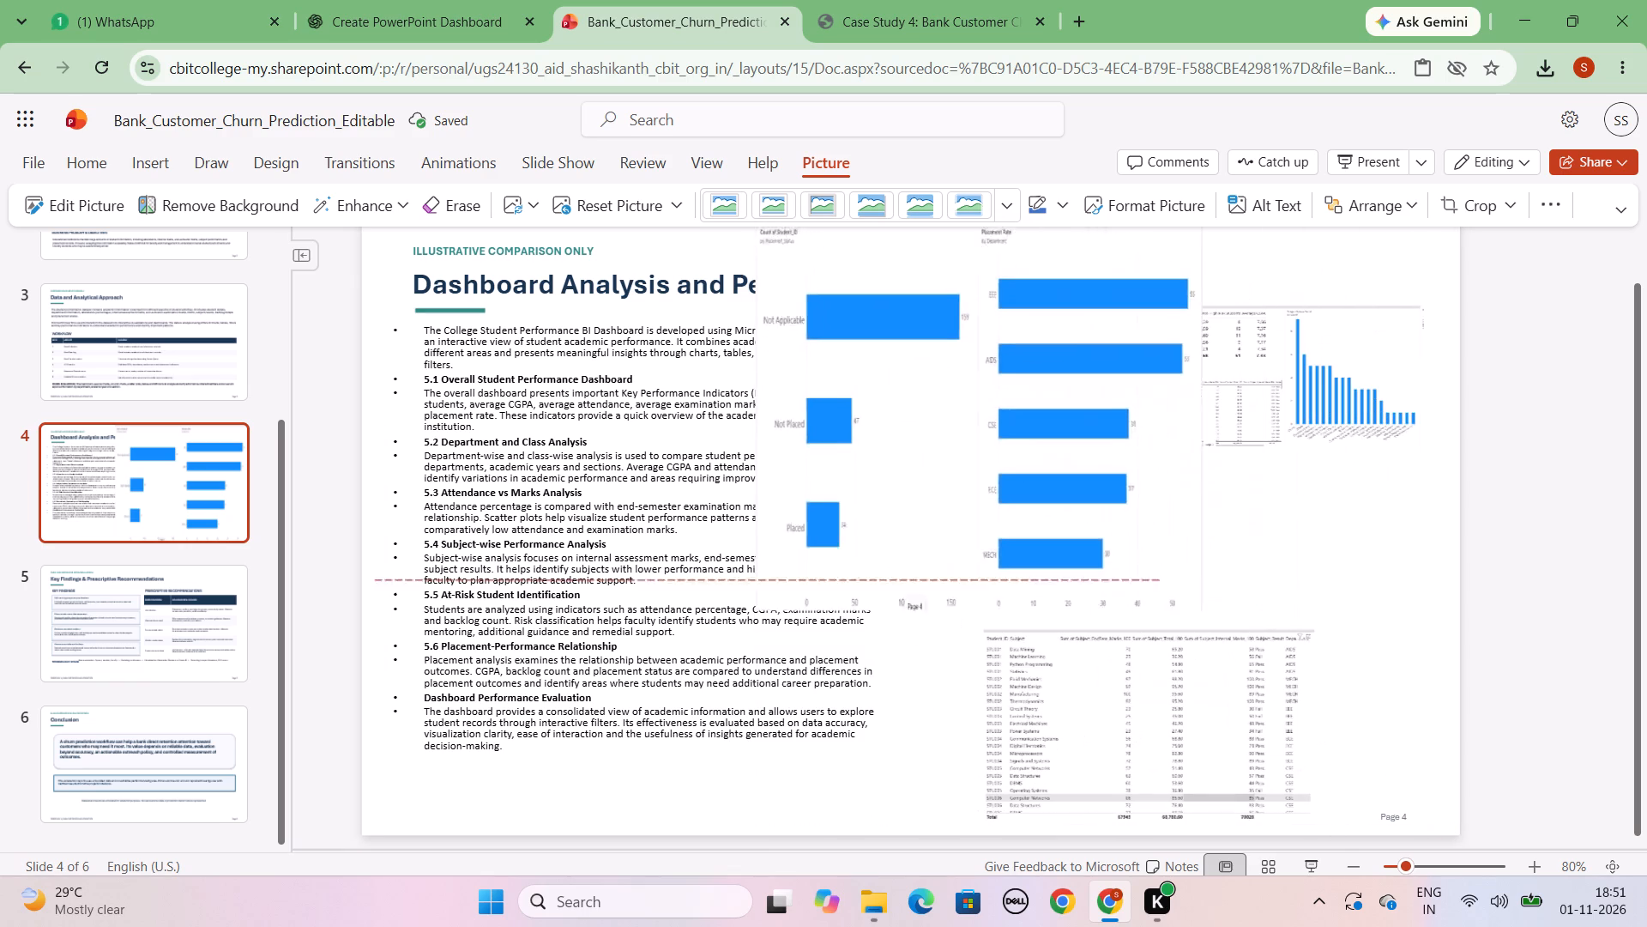
left_click_drag(1144, 412, 1046, 213)
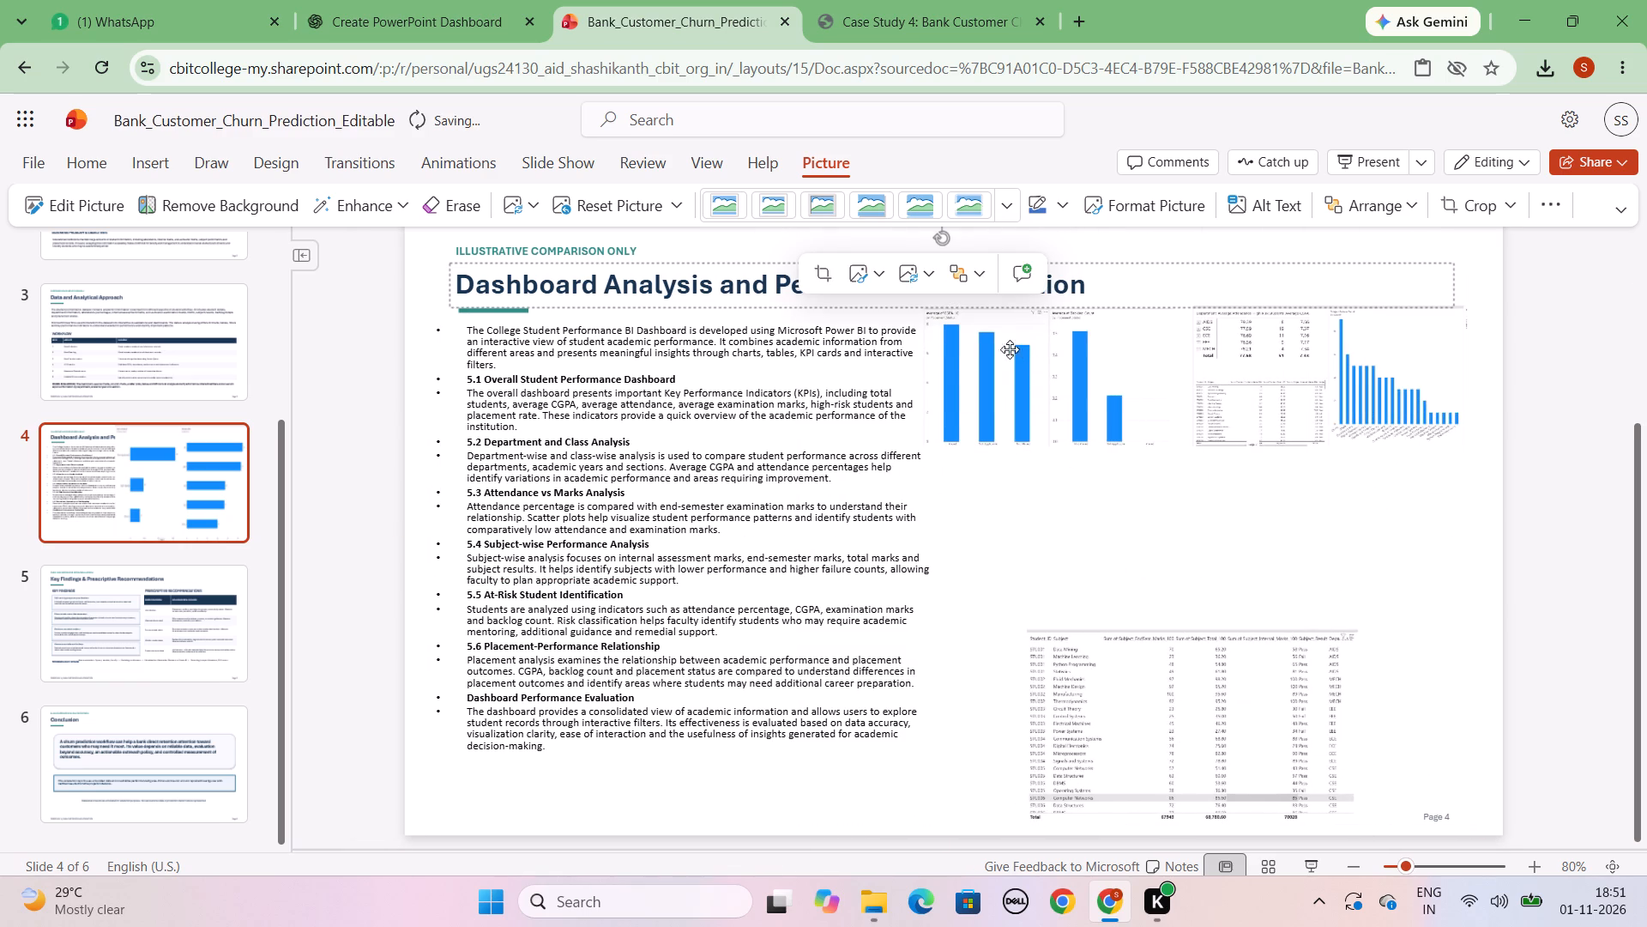
scroll(1078, 629, "up", 1)
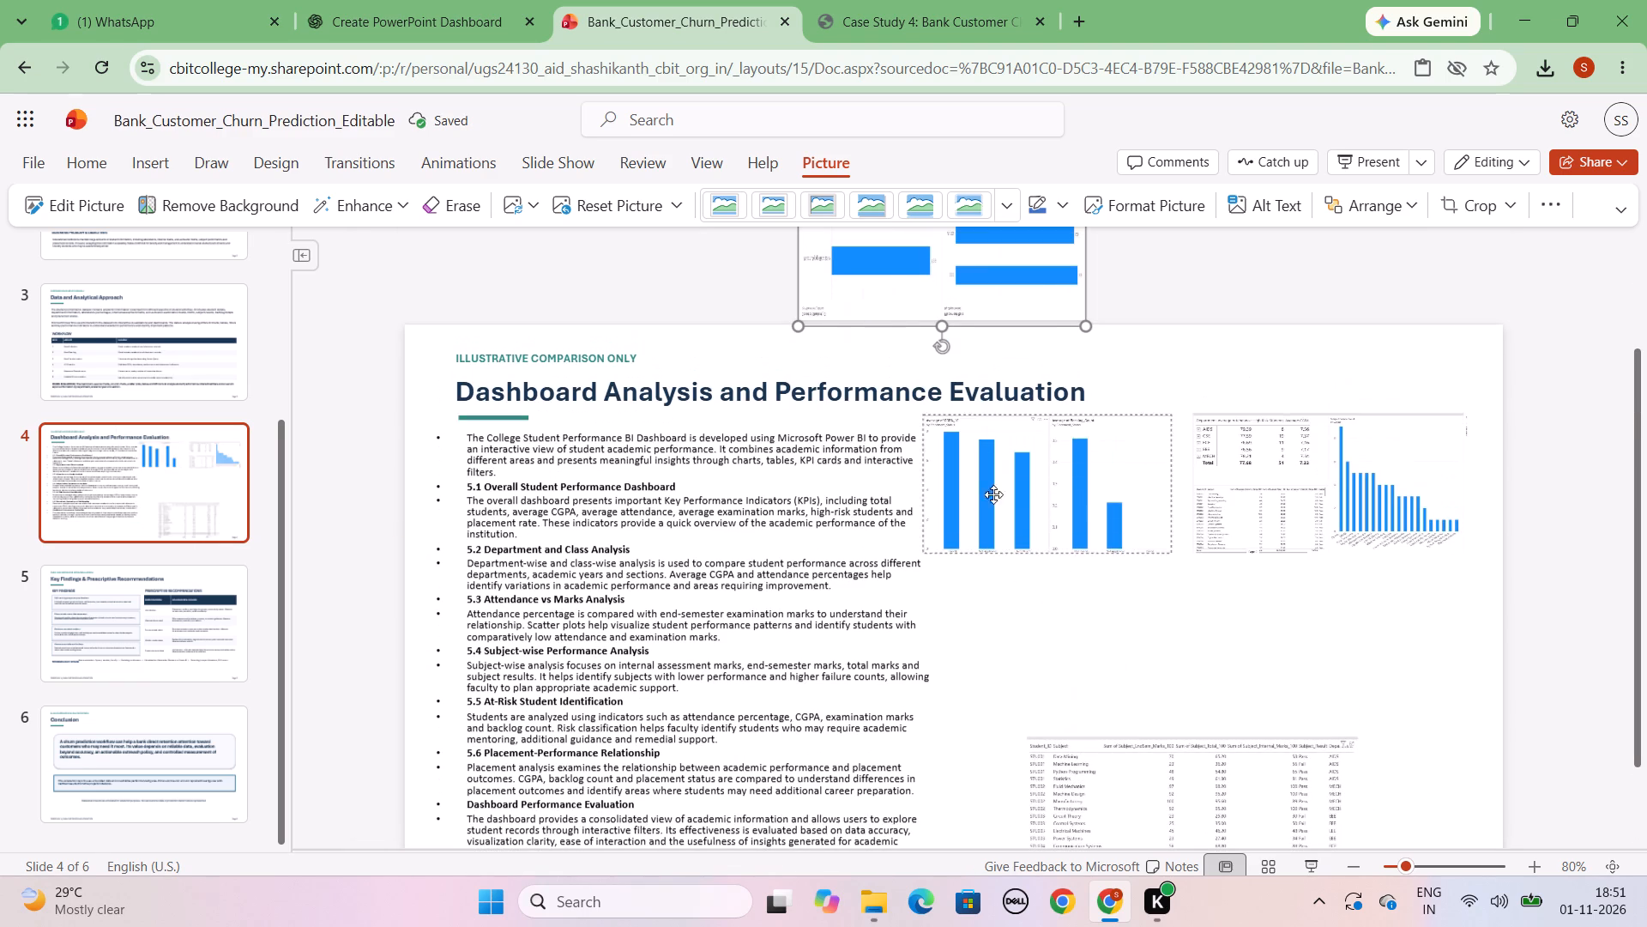
left_click_drag(902, 268, 1042, 720)
left_click_drag(1224, 686, 1170, 626)
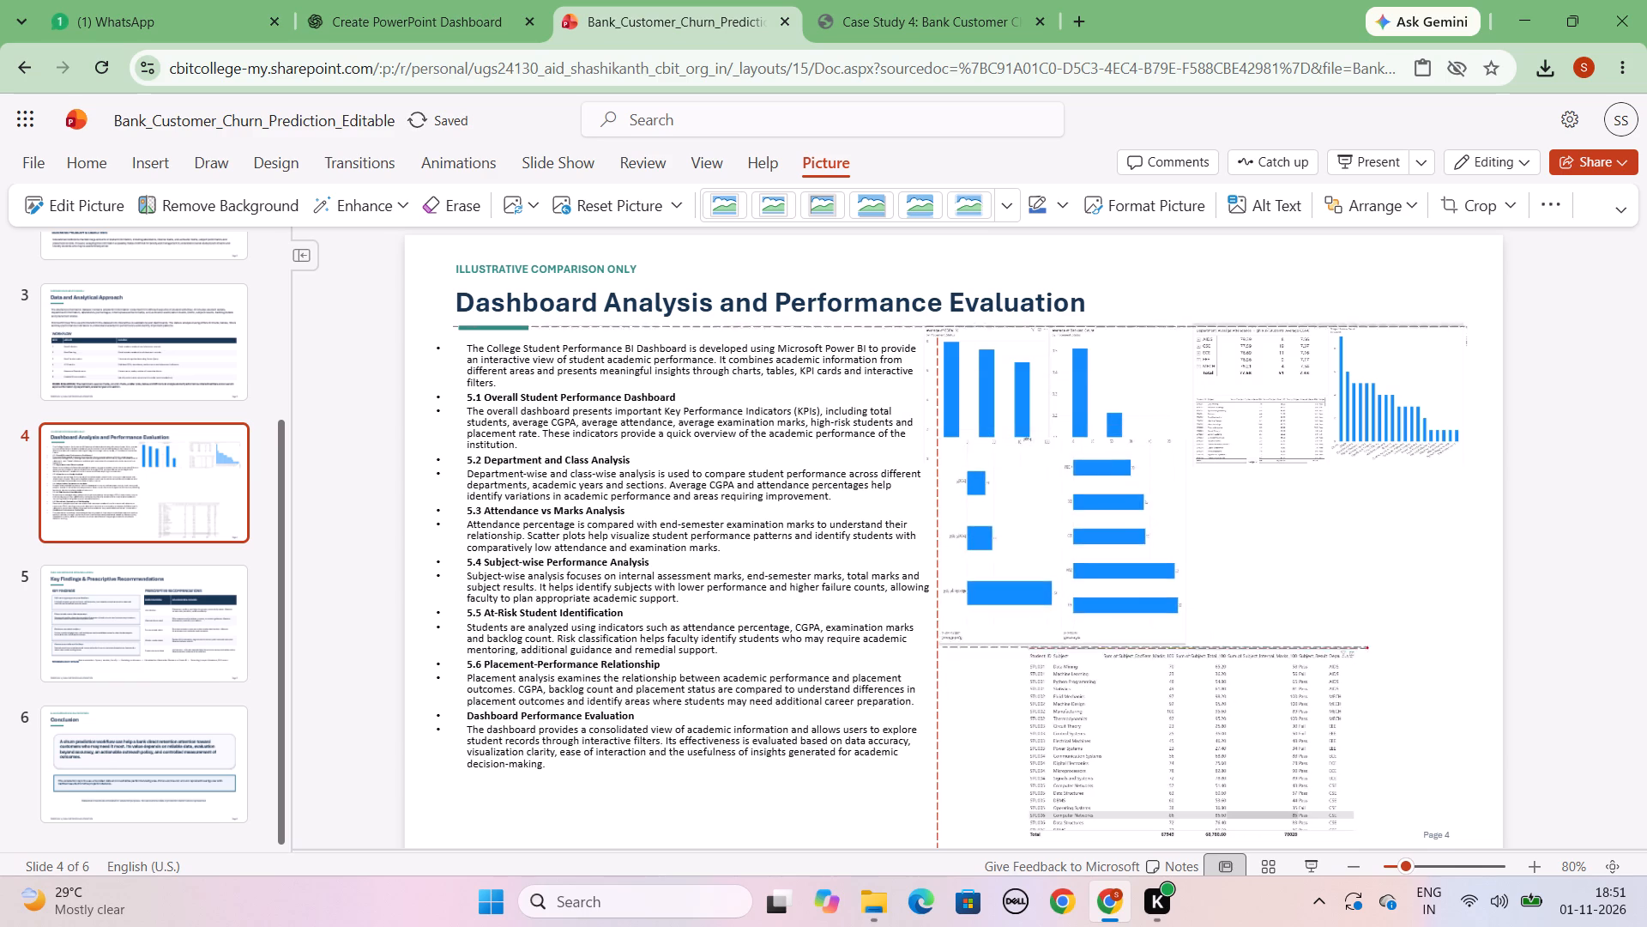
Resize and reposition the horizontal bar chart picture so it fits between the placement status charts and the student marks table.
left_click_drag(1170, 626, 1208, 595)
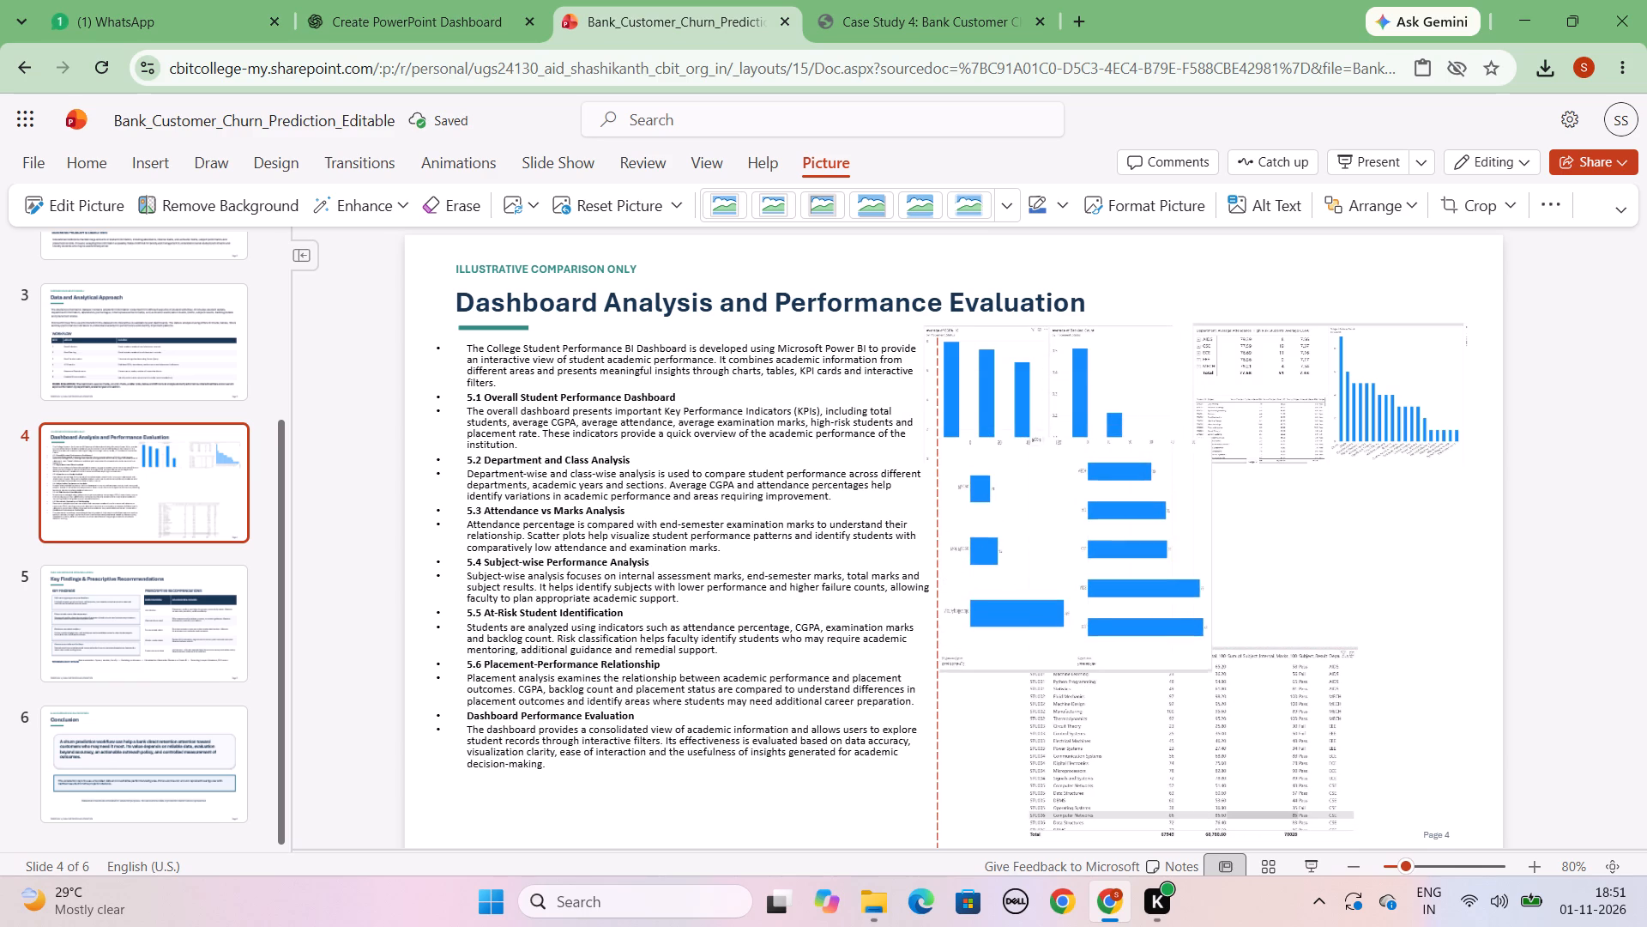
left_click_drag(1208, 595, 1203, 585)
left_click_drag(1212, 551, 1229, 551)
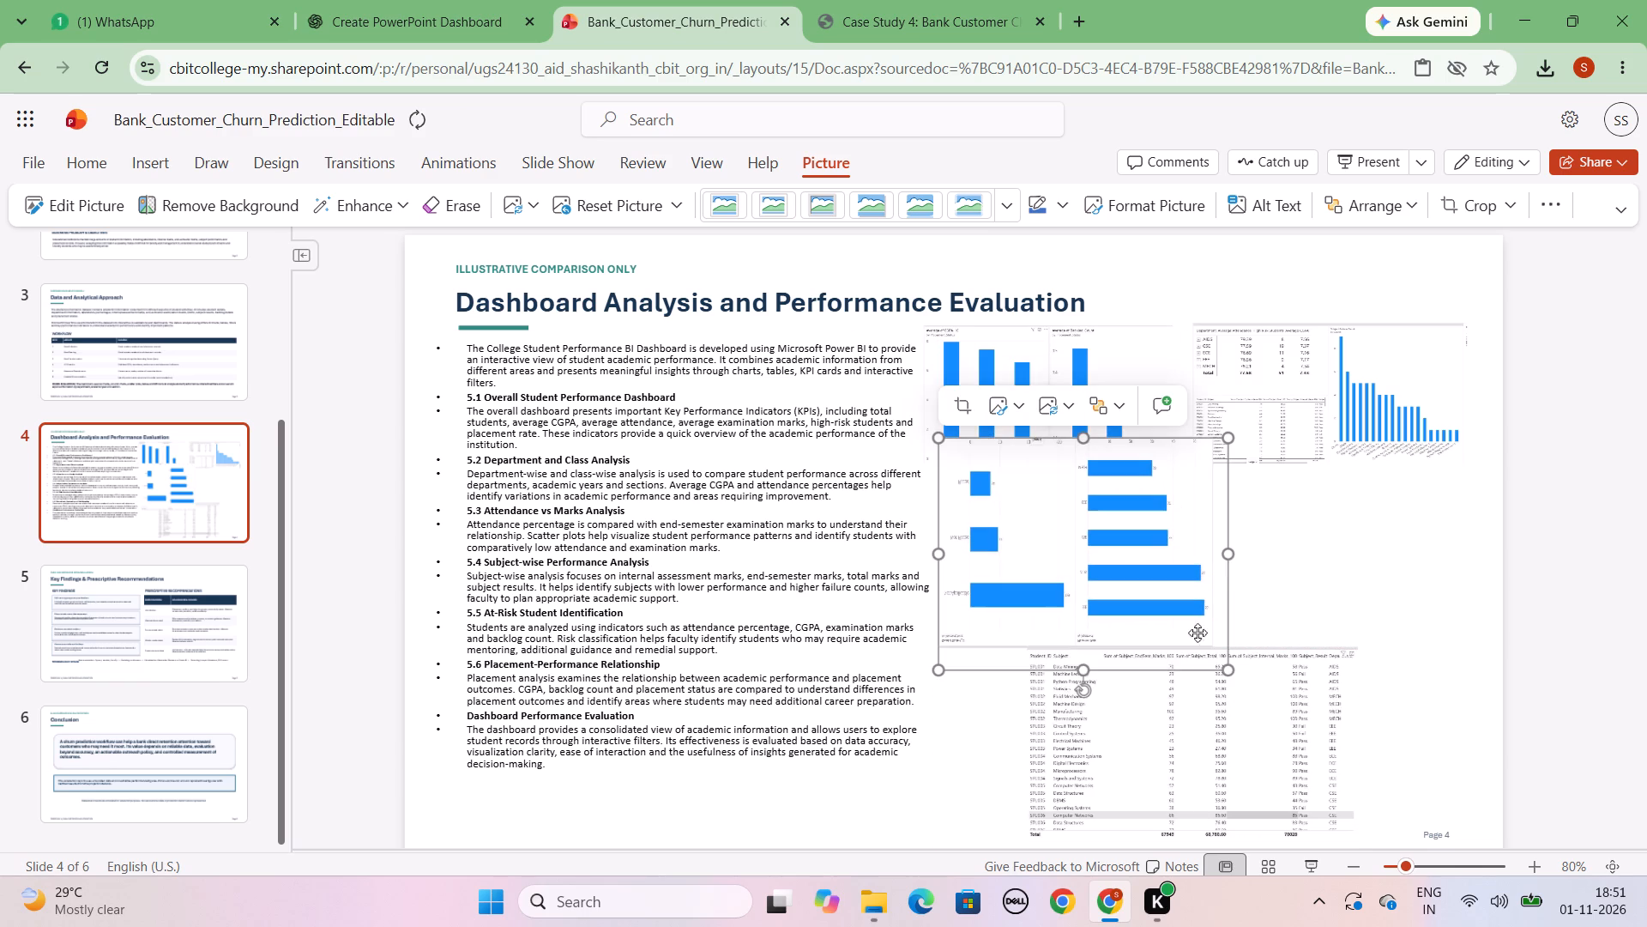
left_click_drag(1085, 665, 1068, 600)
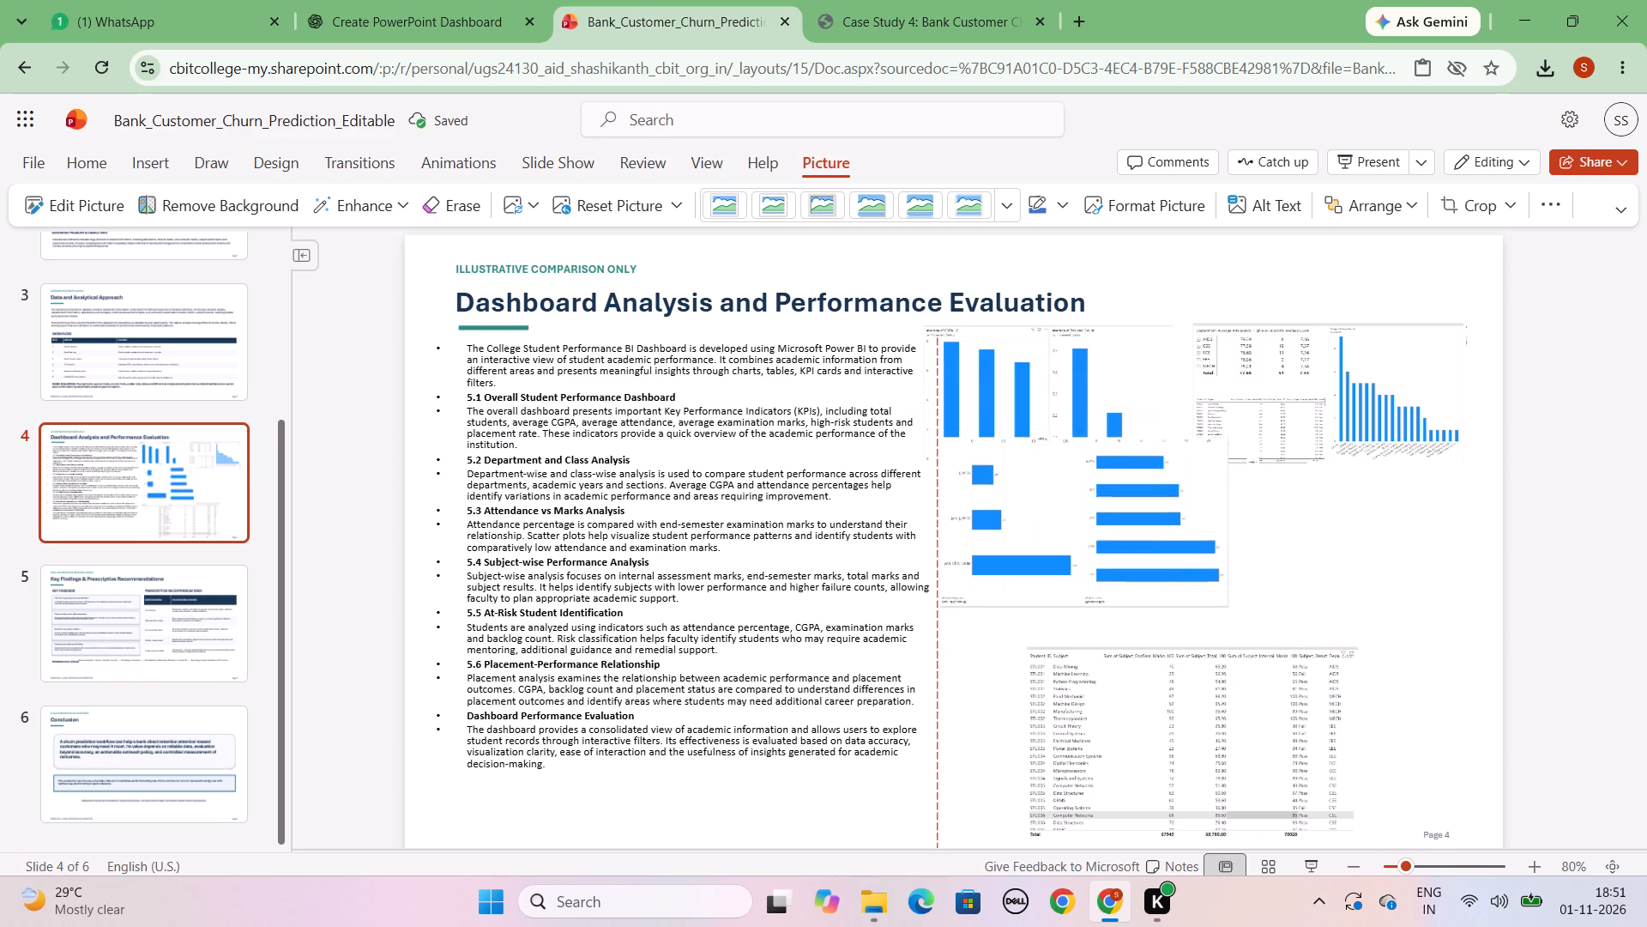
left_click_drag(1068, 600, 1068, 596)
left_click_drag(1068, 530, 1071, 571)
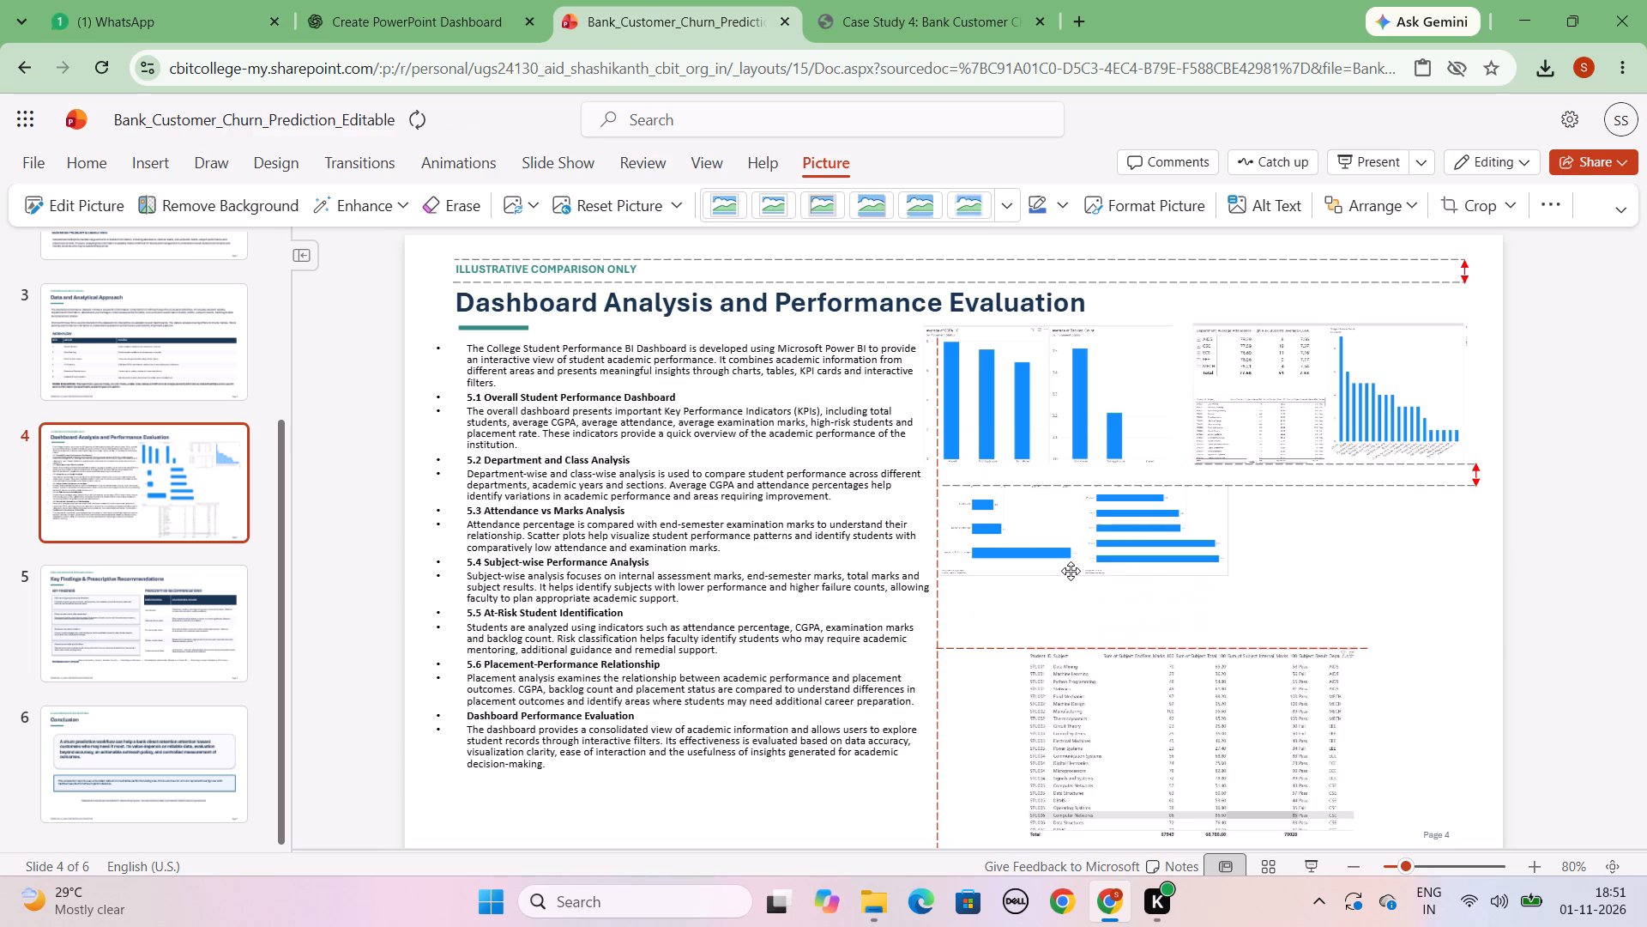
left_click_drag(1071, 571, 1059, 591)
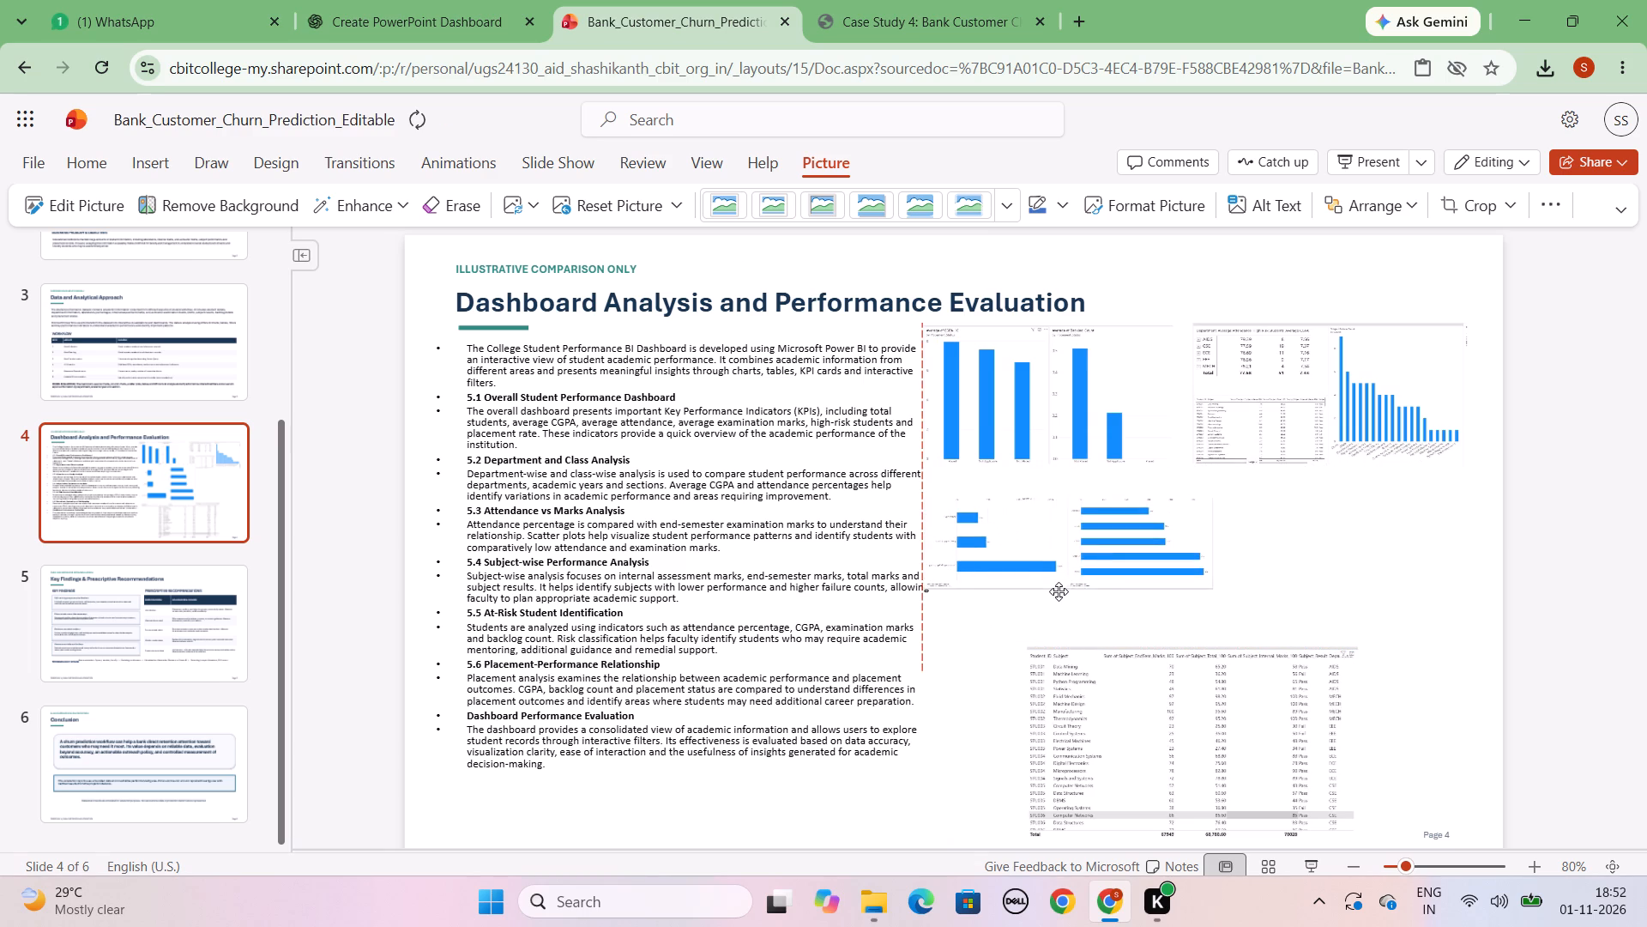
left_click_drag(1059, 591, 1059, 579)
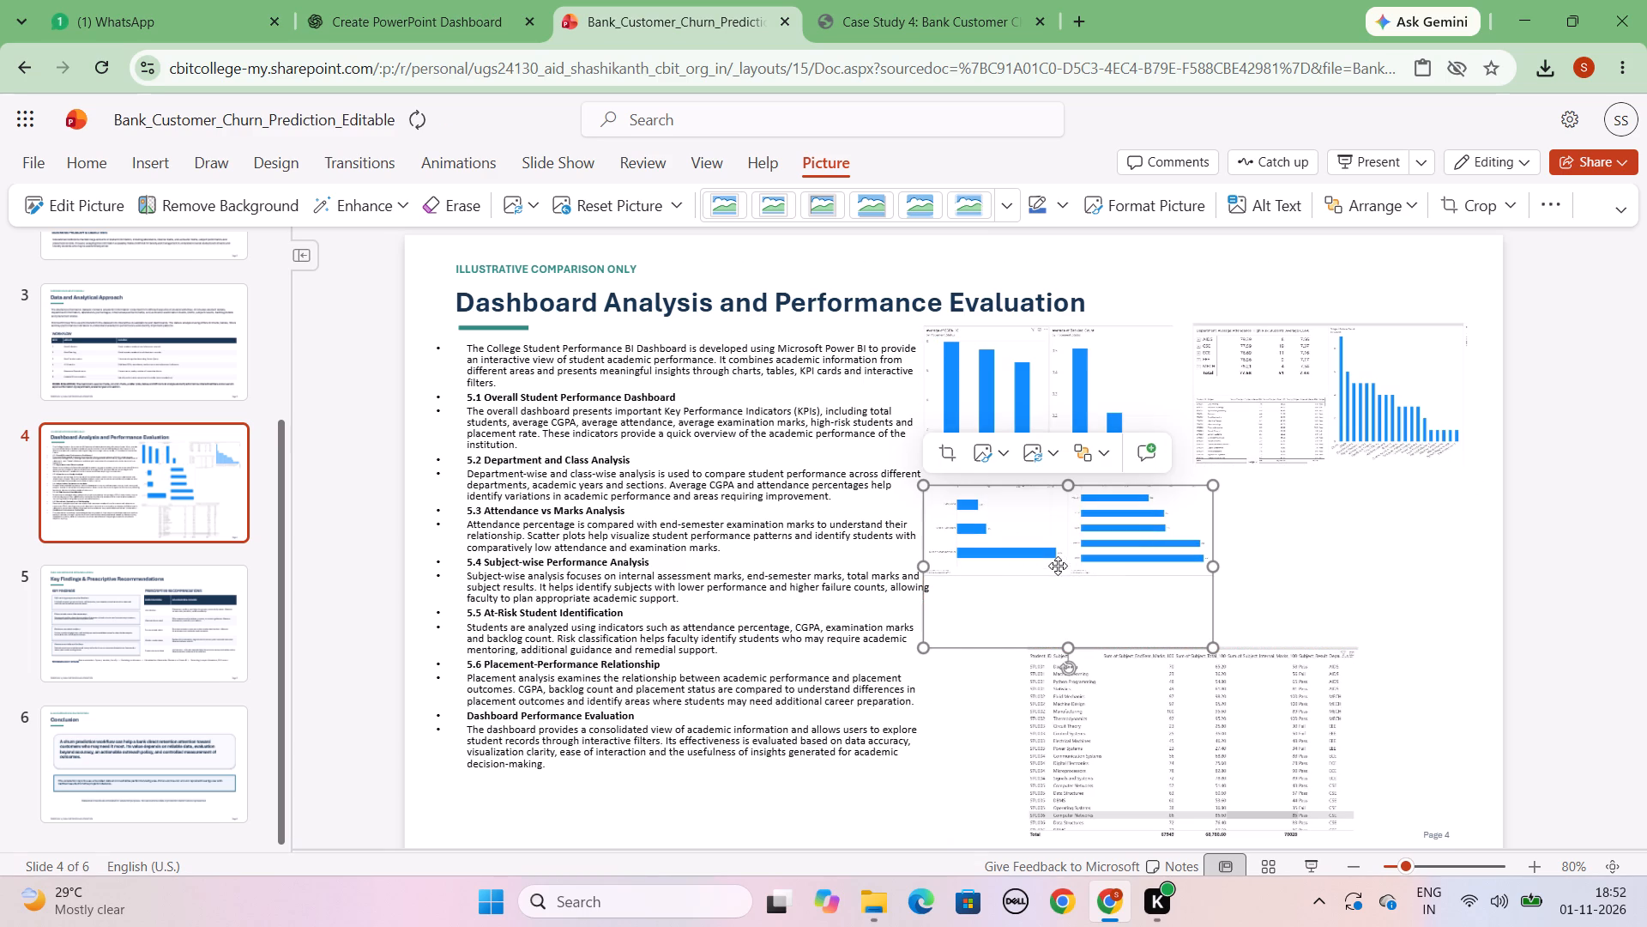
left_click_drag(1058, 566, 1056, 552)
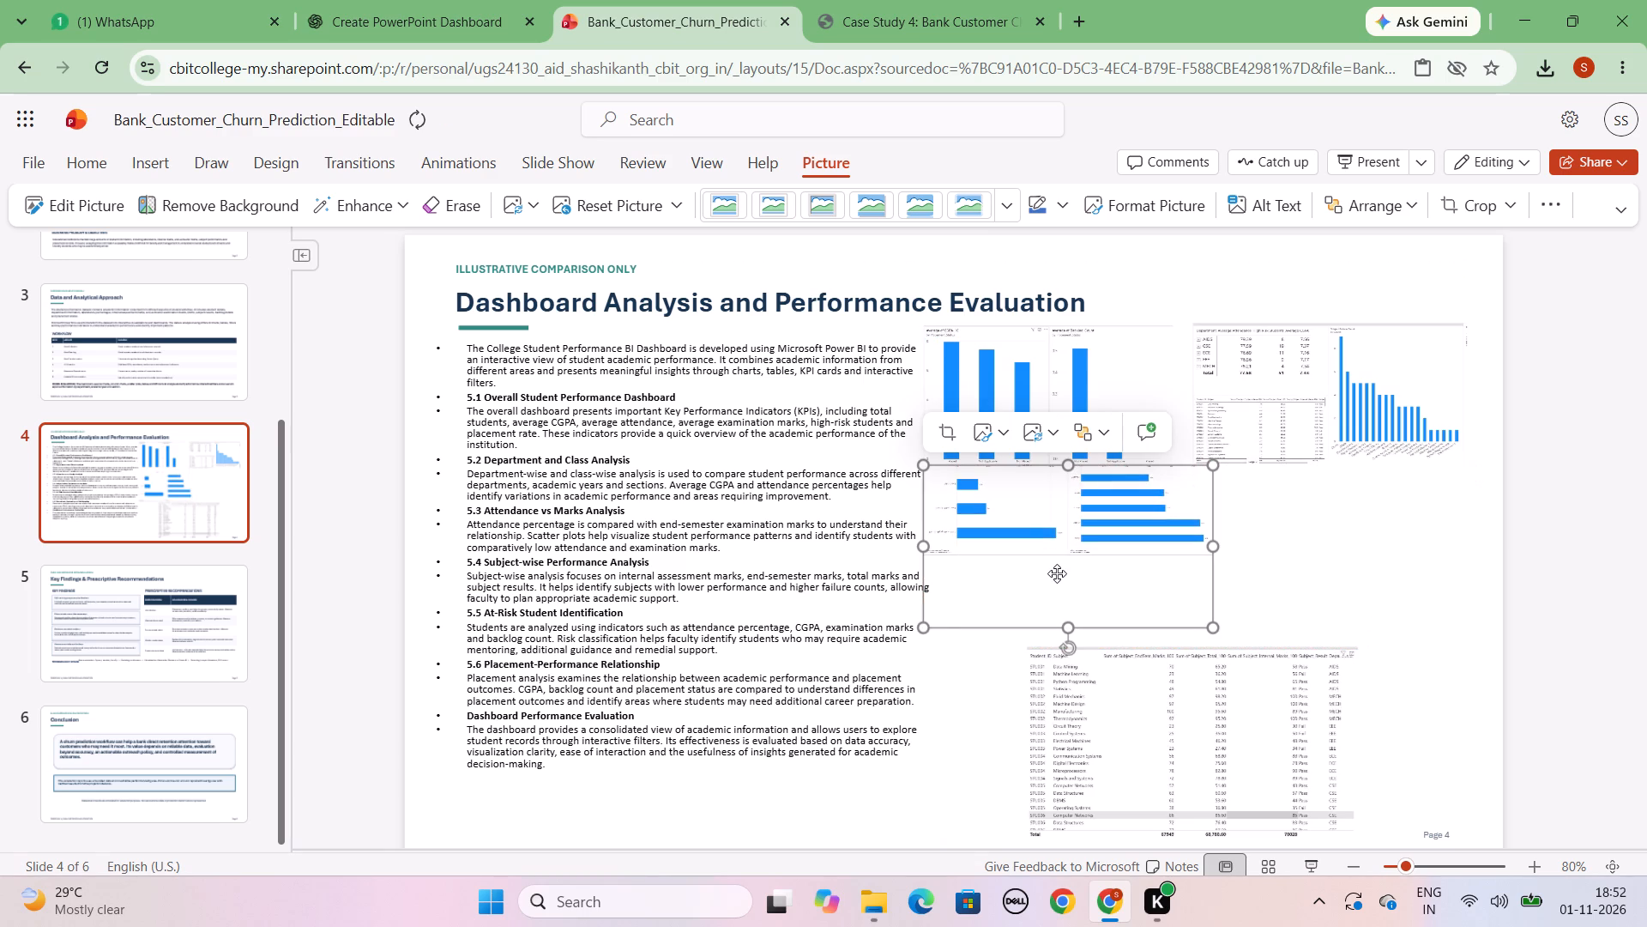
left_click_drag(1067, 625, 1050, 644)
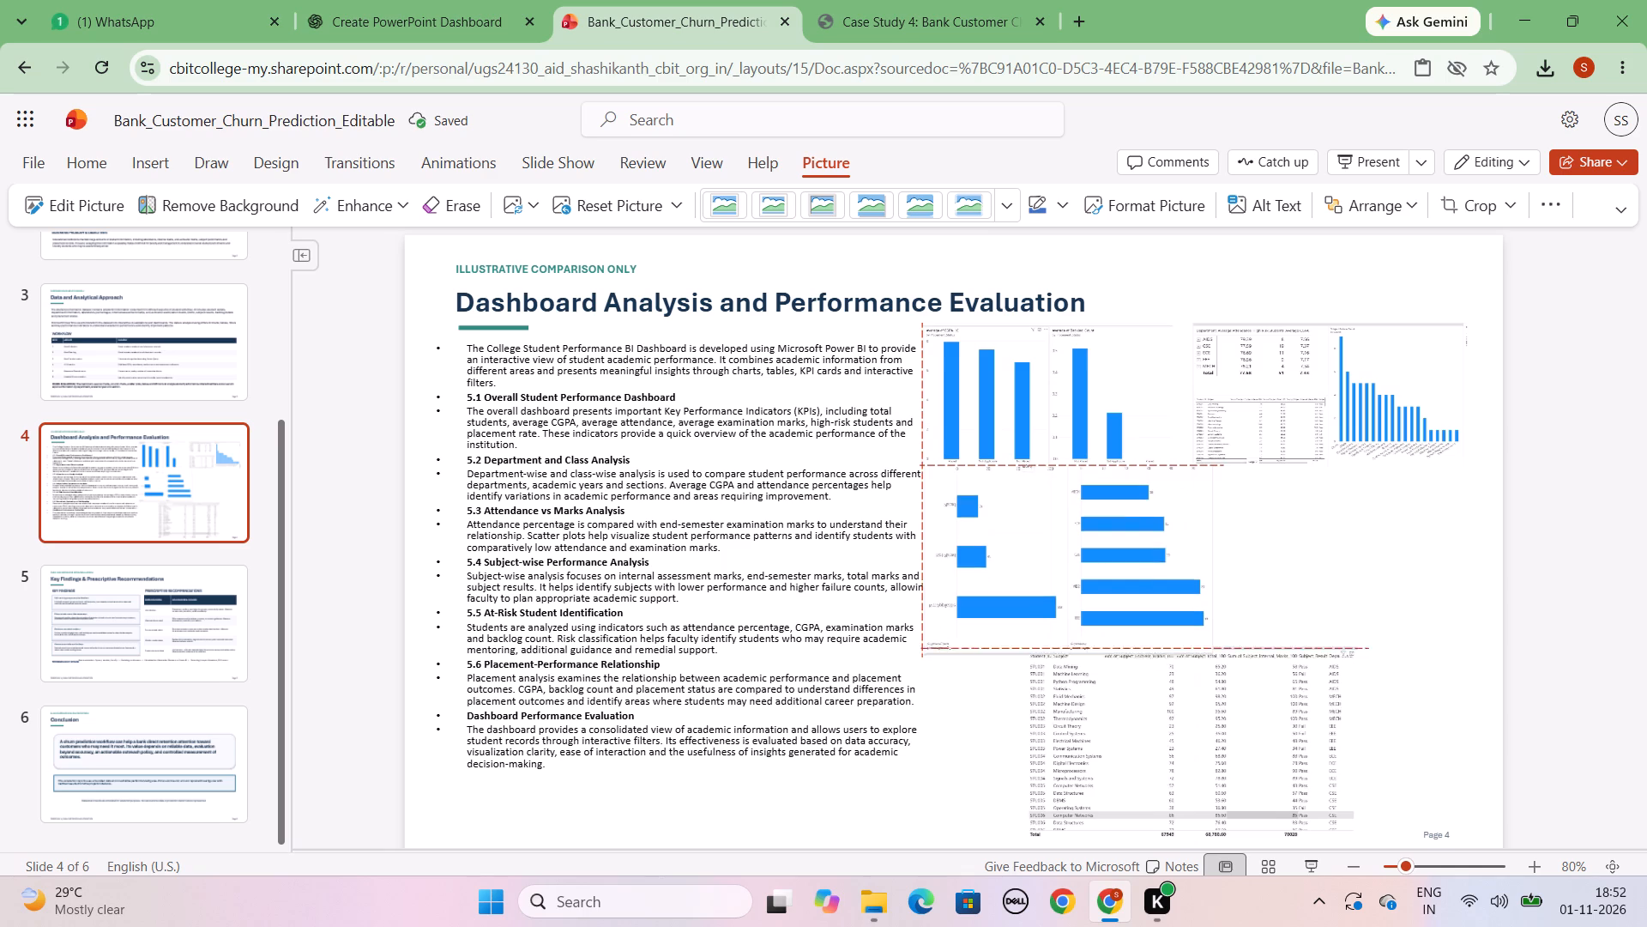
left_click_drag(1050, 644, 1047, 635)
left_click(1485, 588)
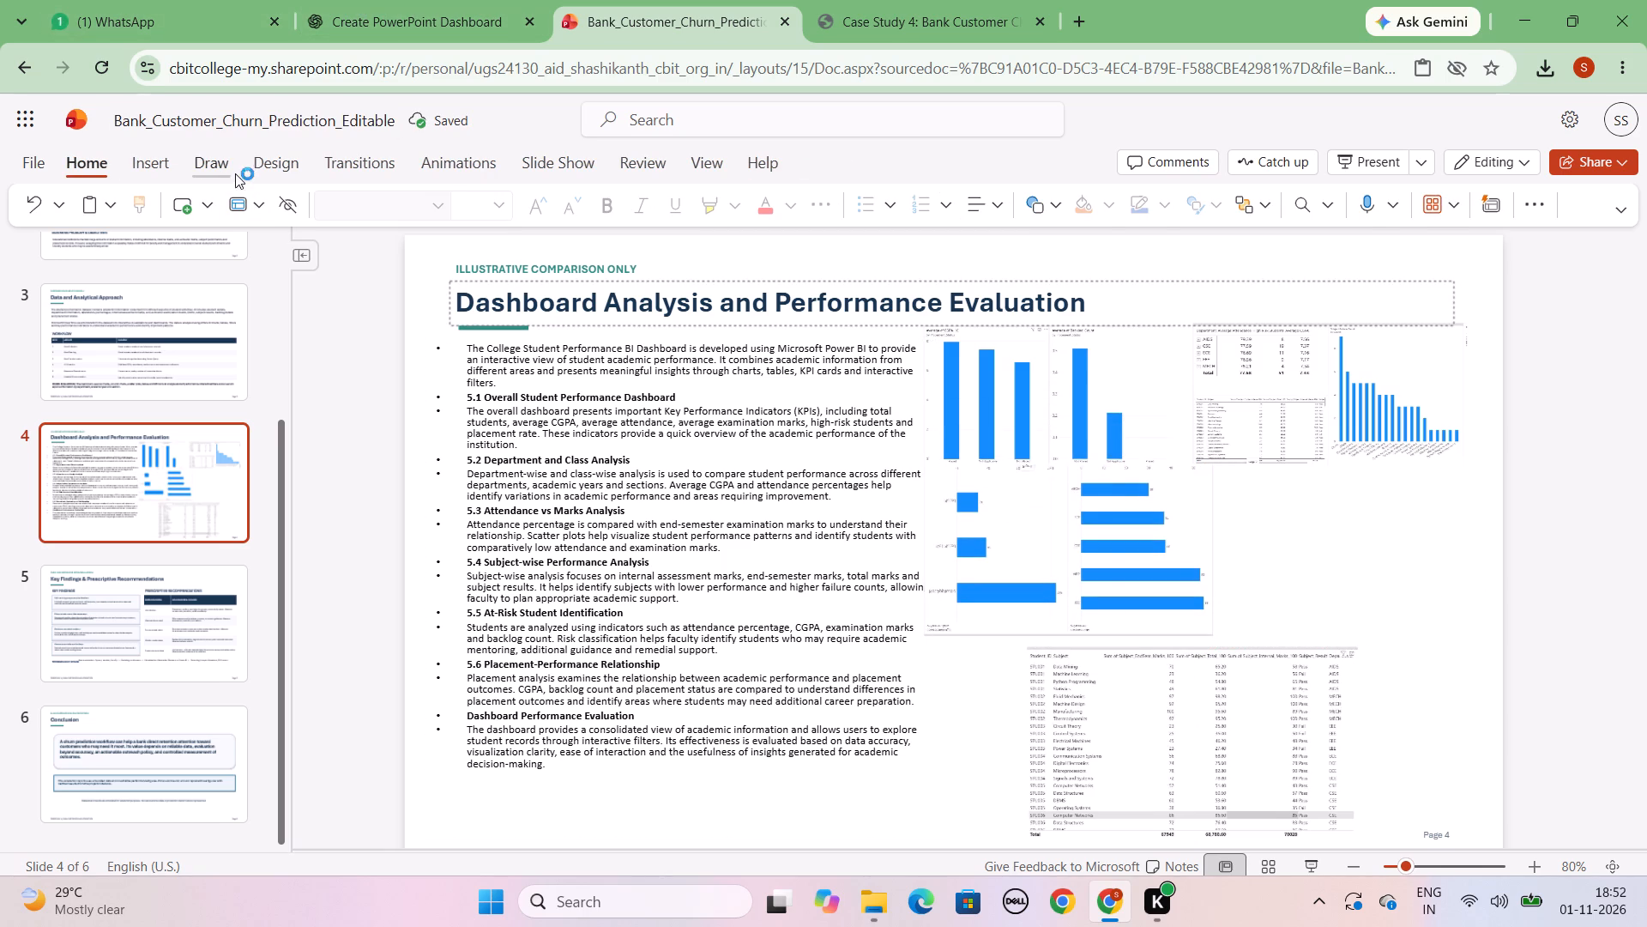
Insert the 115 KB WhatsApp image from 6.48.17, with the department CGPA, at-risk and attendance scatter charts, on slide 4.
left_click(150, 173)
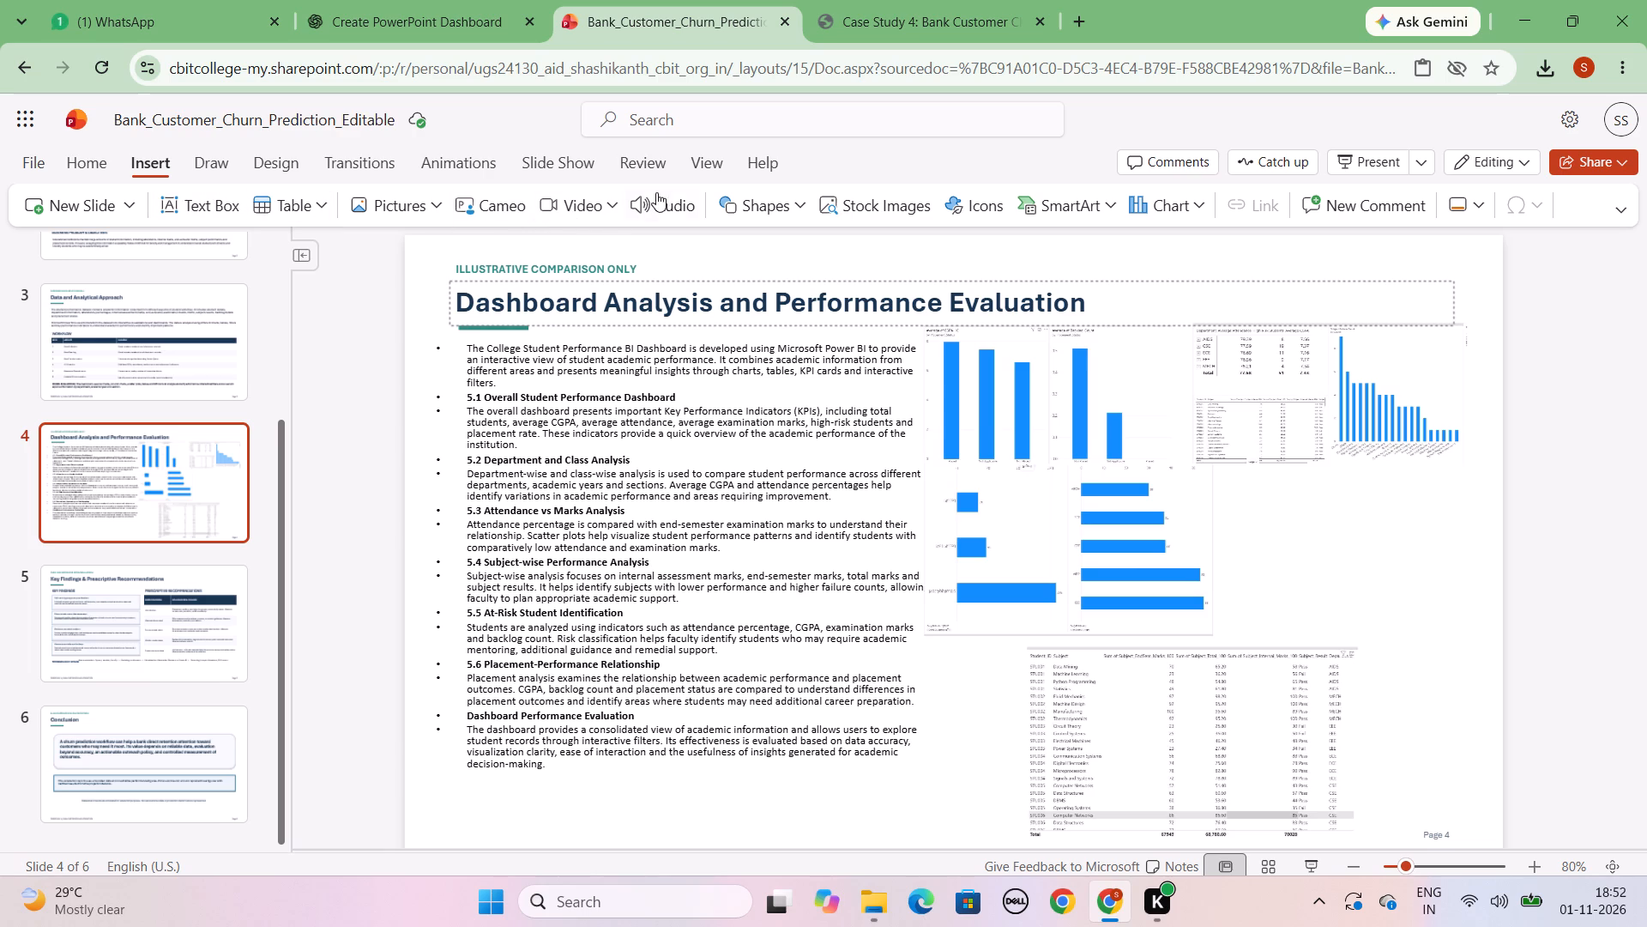
left_click(153, 162)
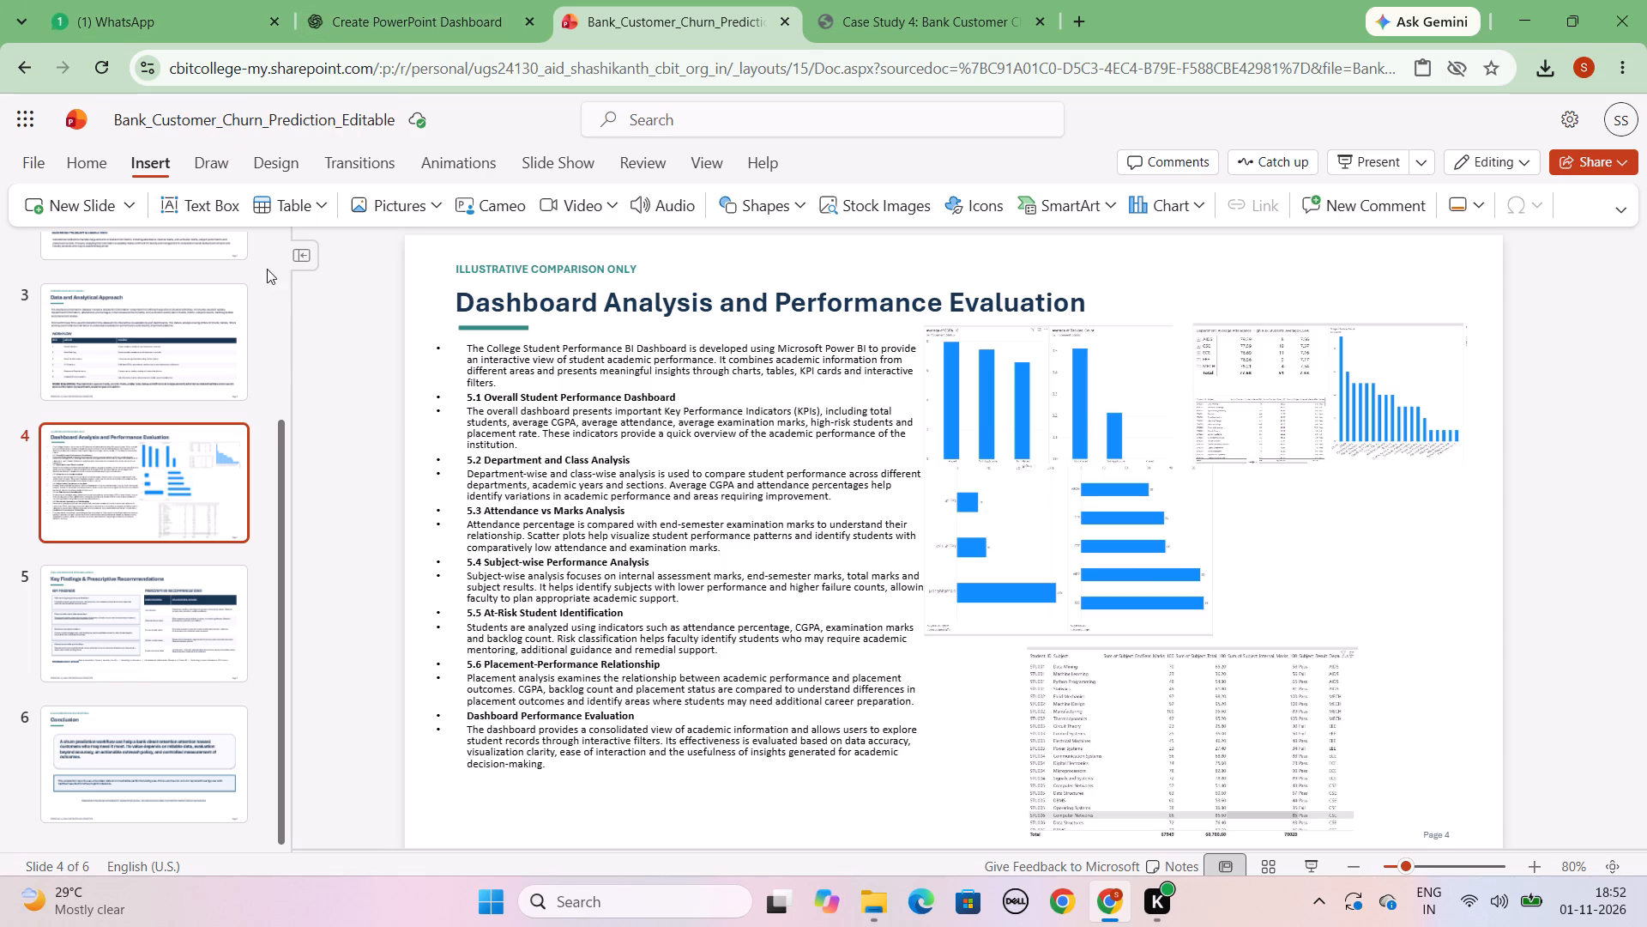
left_click(427, 208)
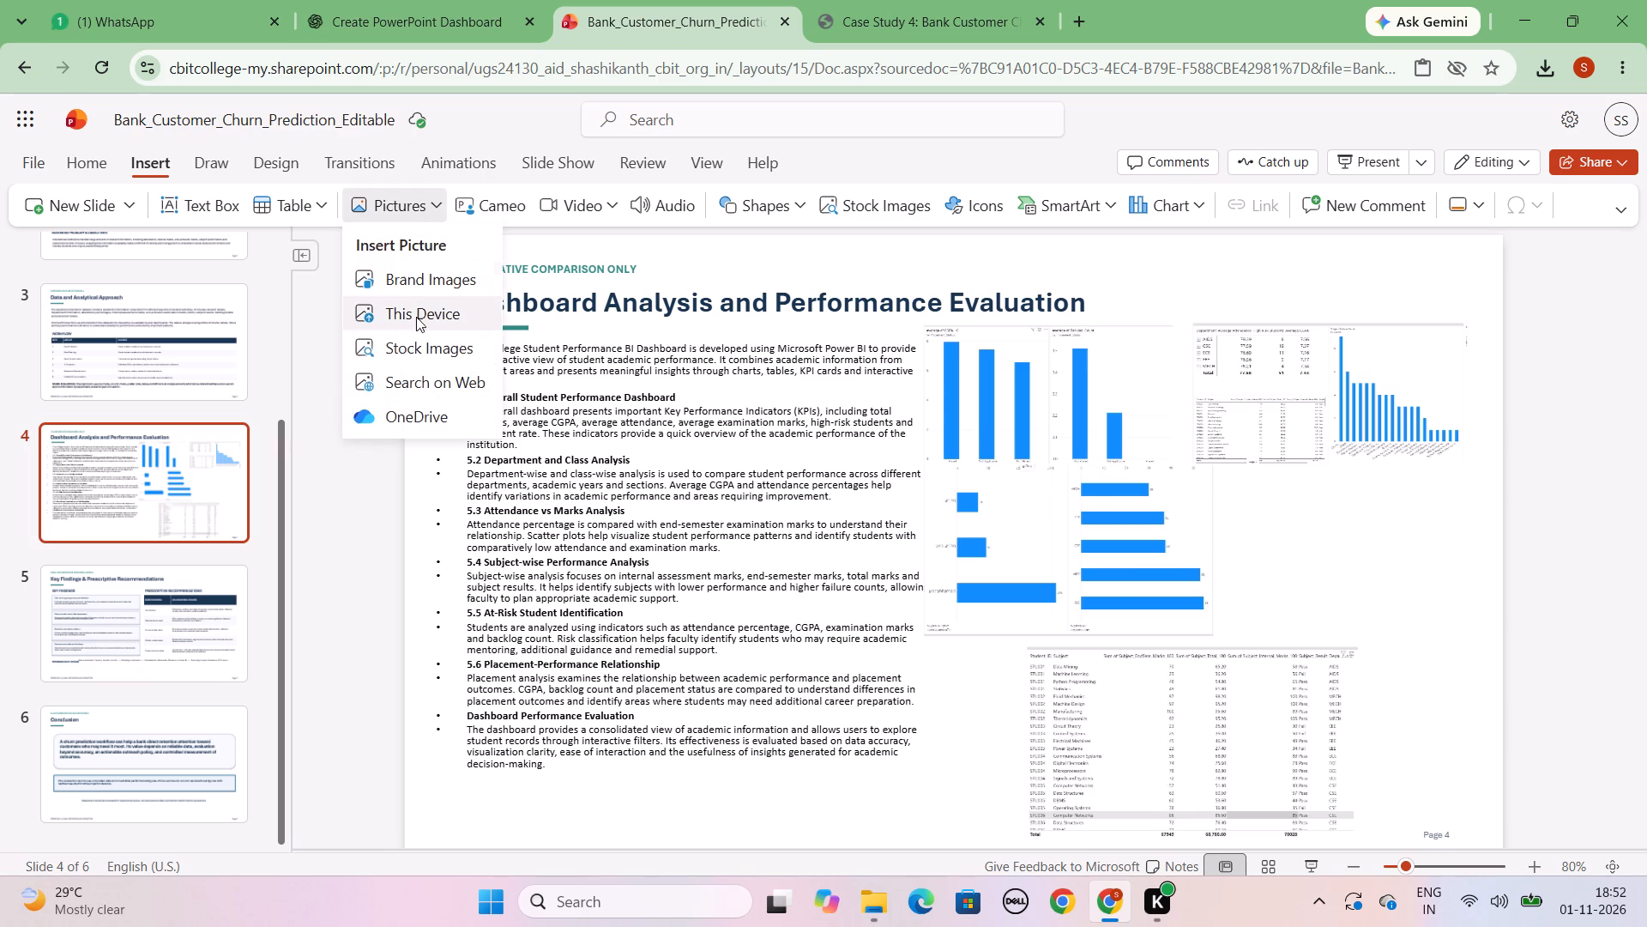
left_click(427, 310)
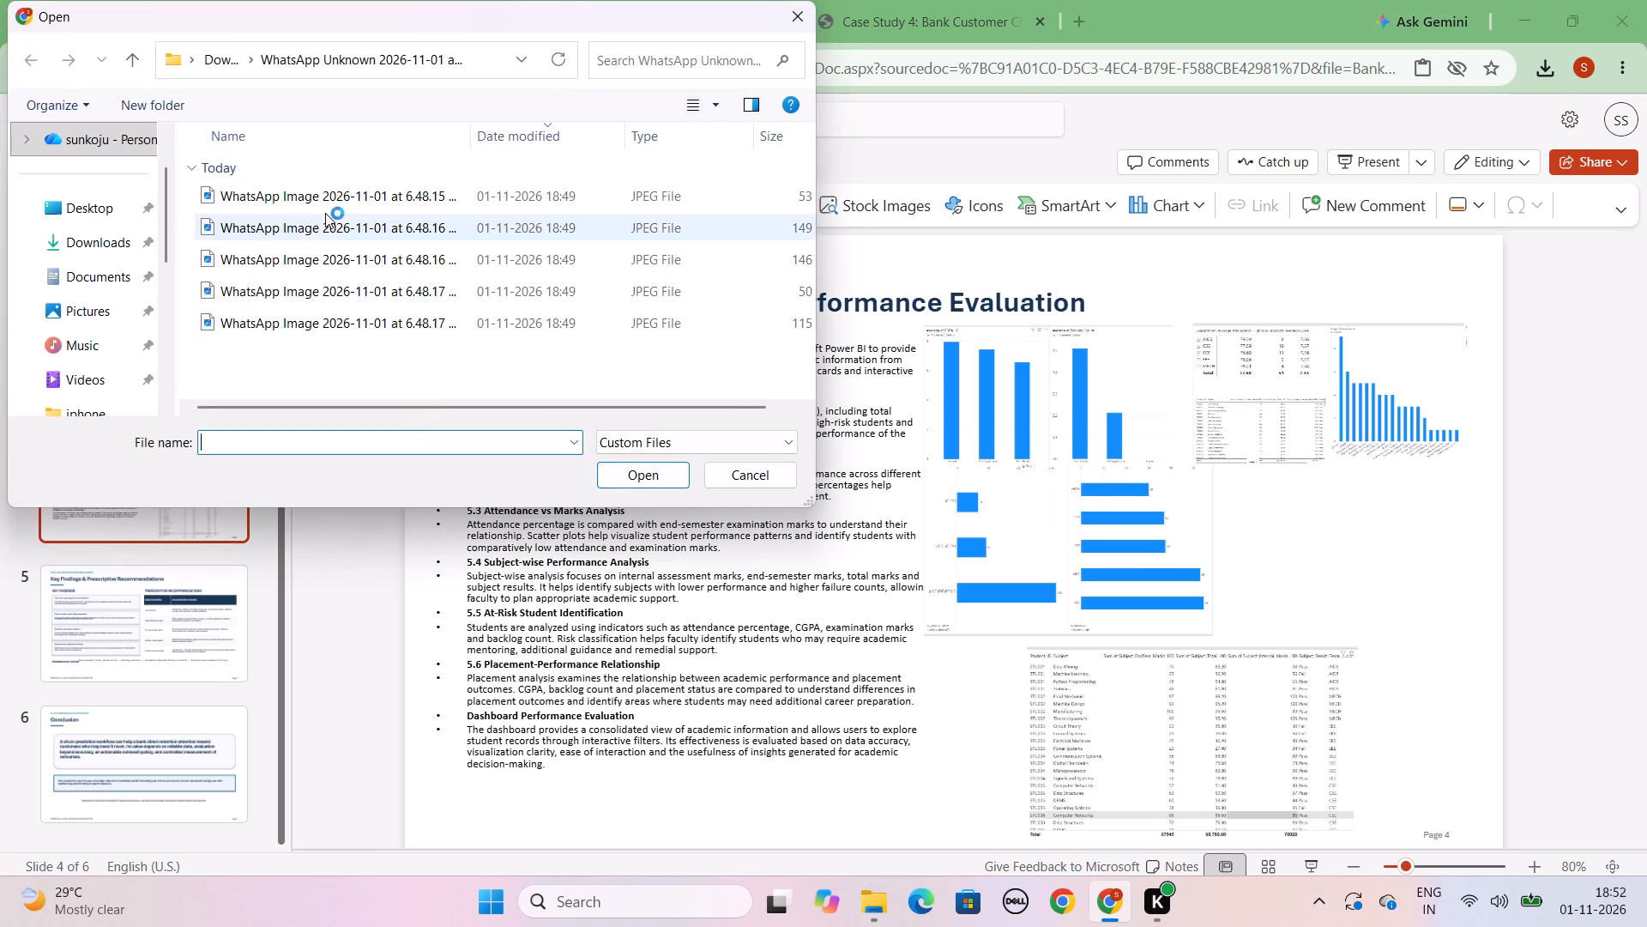
left_click(348, 324)
left_click(640, 476)
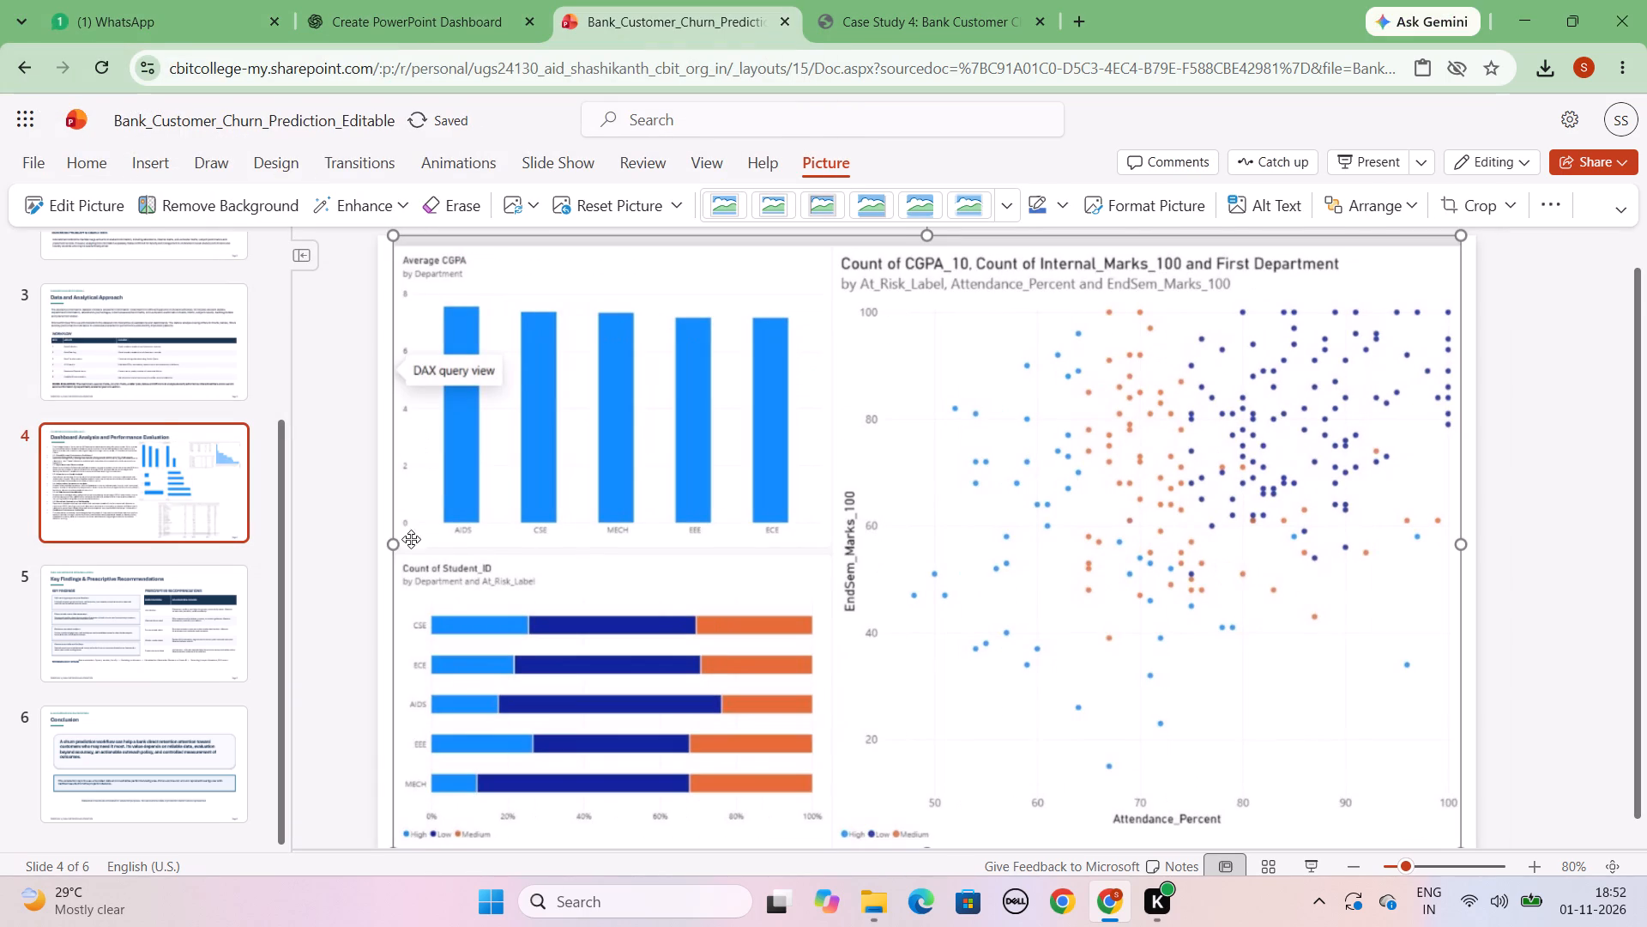
Shrink the department CGPA, at-risk and attendance scatter picture and move it below the department table and subject failure picture.
left_click_drag(392, 542, 1035, 561)
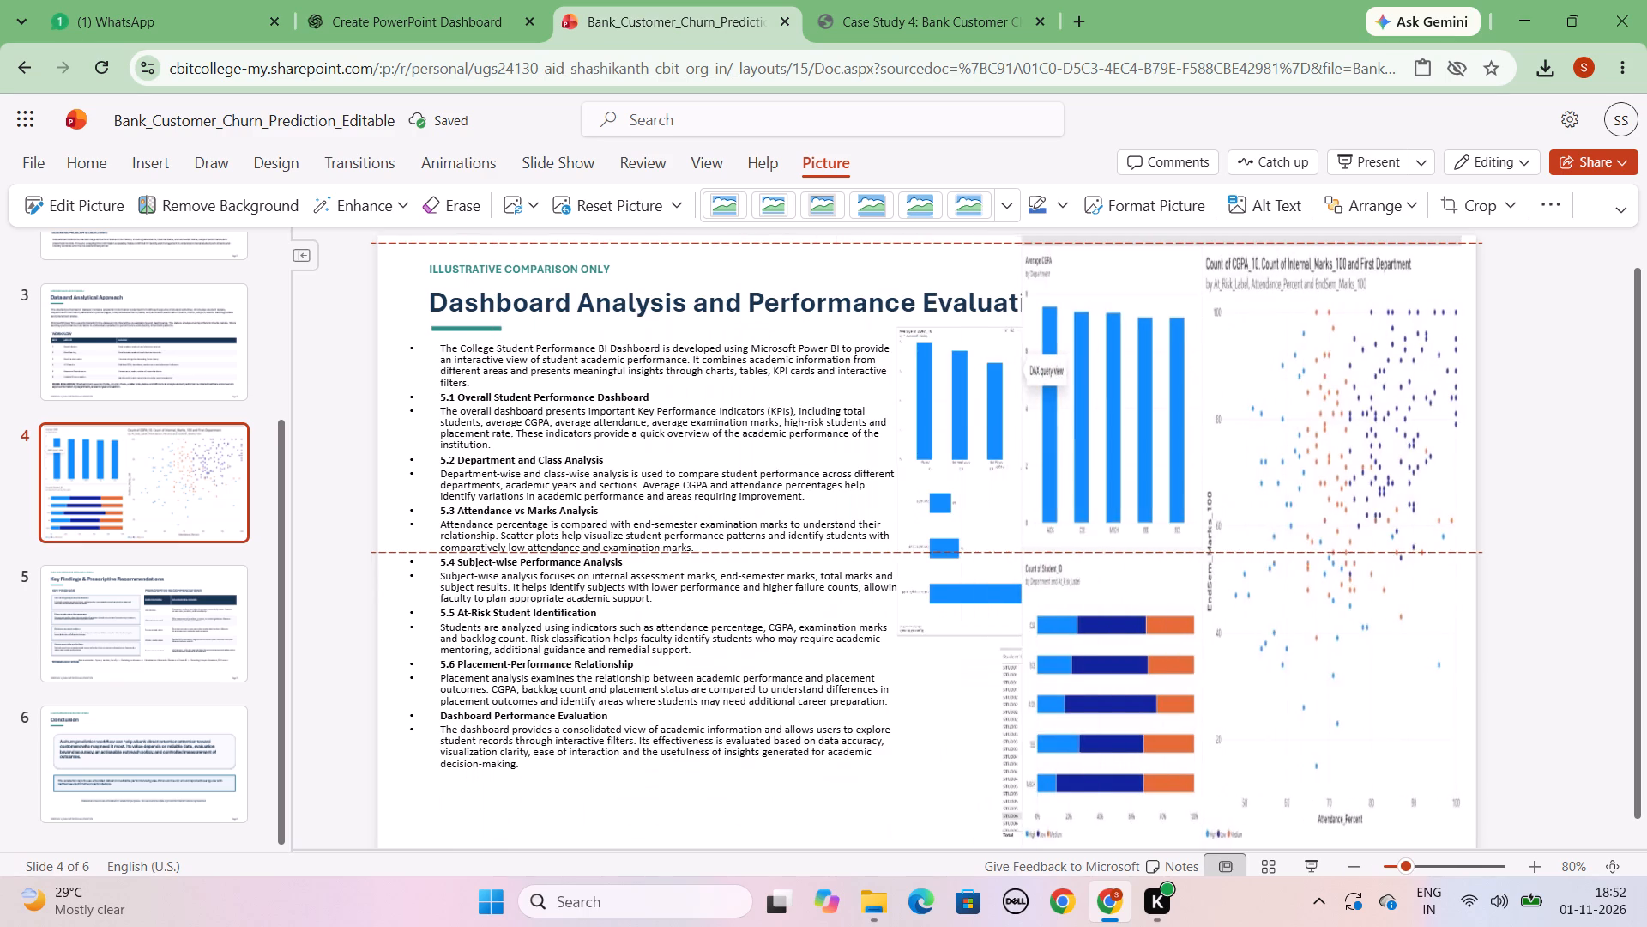
left_click_drag(1035, 561, 1038, 561)
scroll(1308, 529, "down", 1)
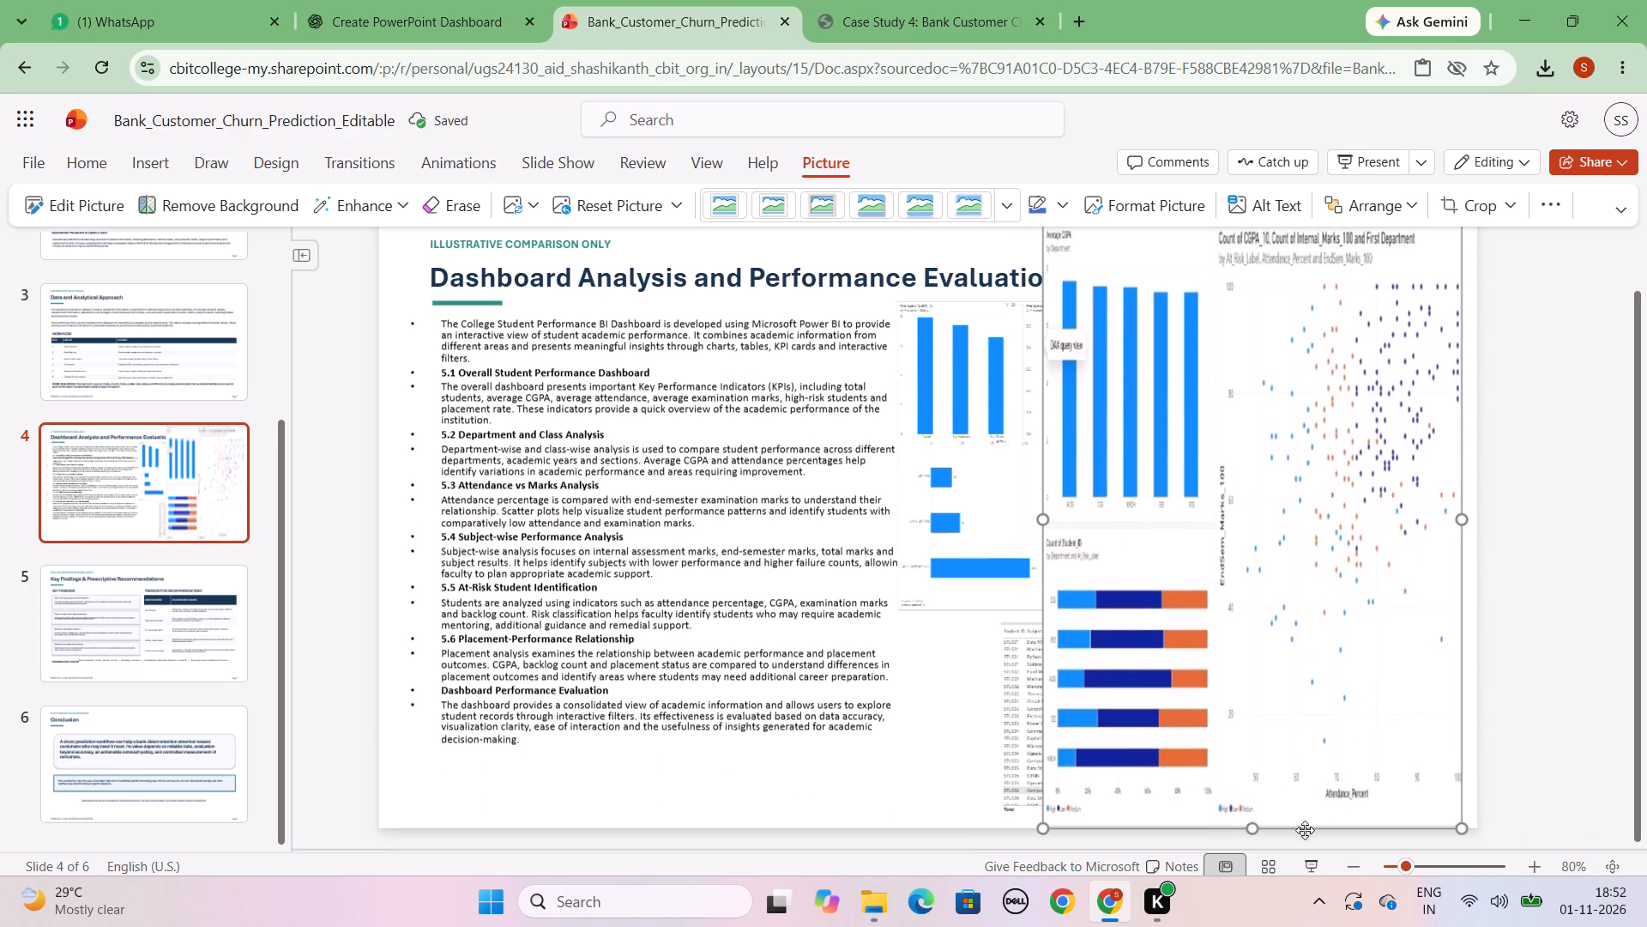
left_click_drag(1257, 826, 1300, 415)
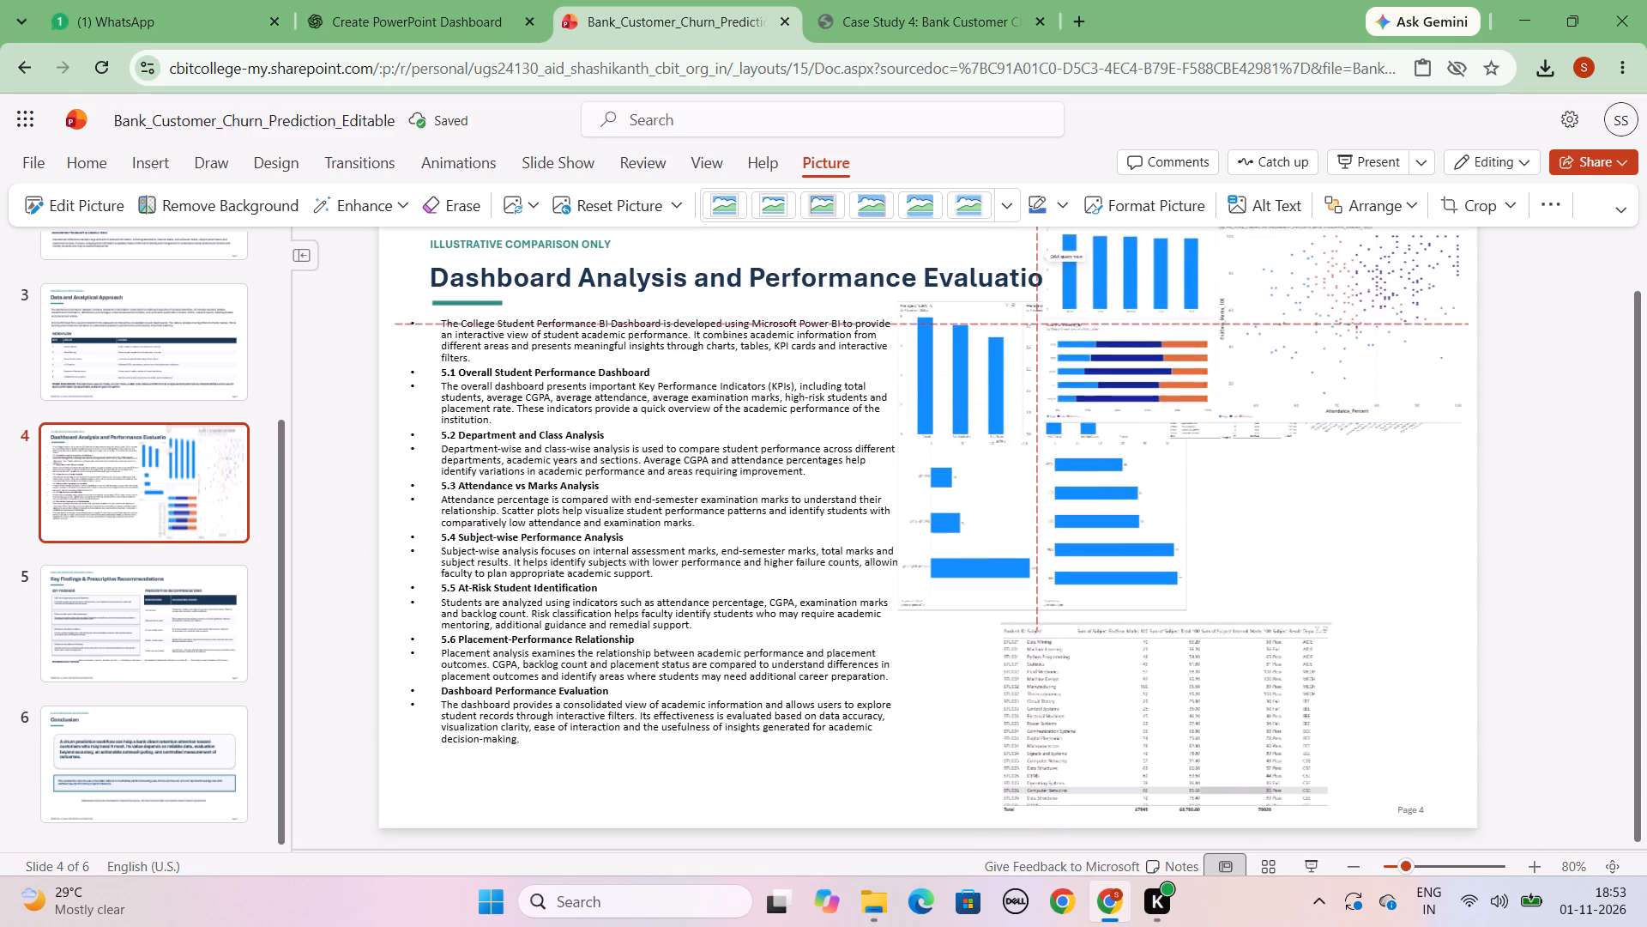
left_click_drag(1300, 415, 1292, 427)
left_click_drag(1276, 359, 1394, 536)
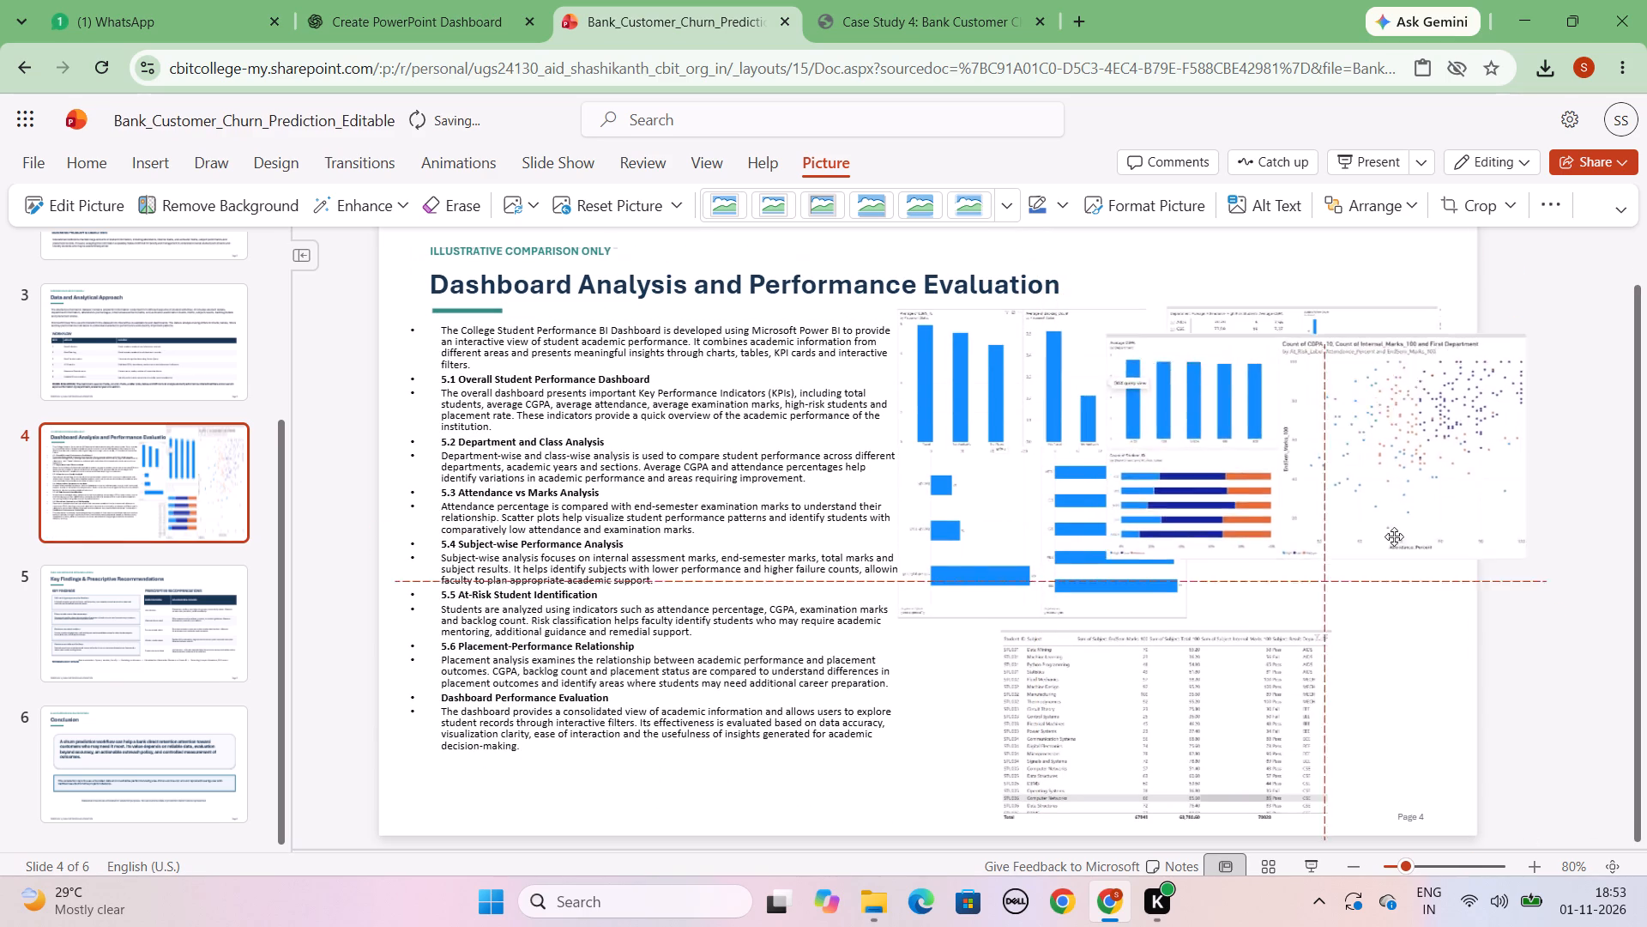
left_click_drag(1394, 536, 1416, 575)
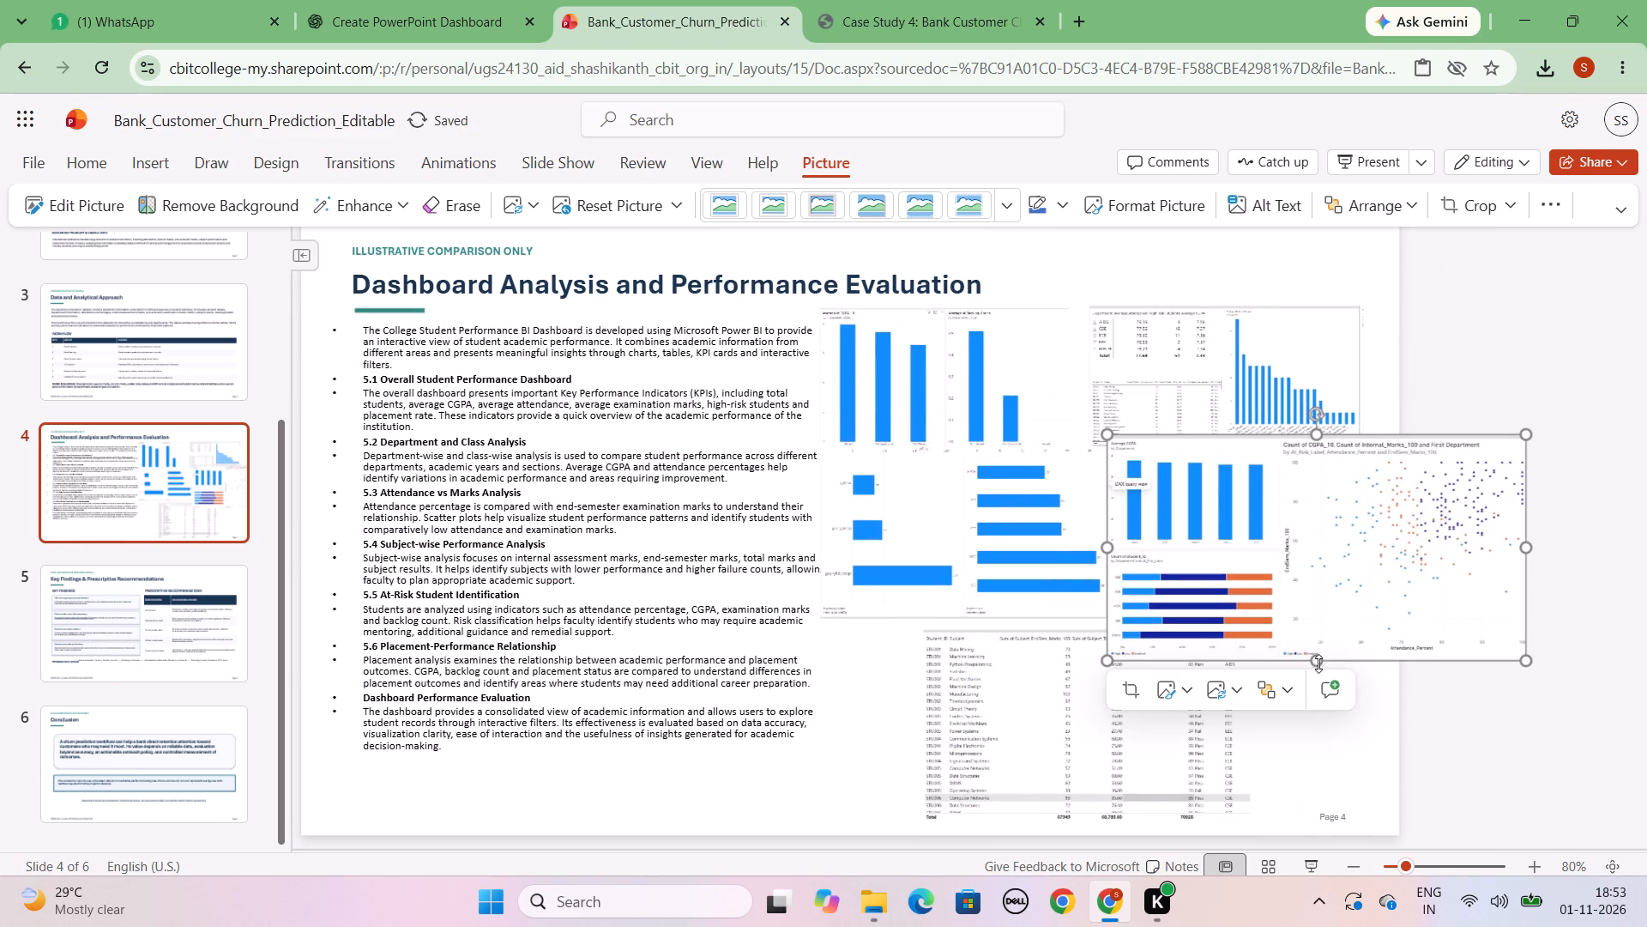
Reduce the scatter picture's height and width and nudge it so it fits above the student marks table, within the slide's edge.
left_click(1324, 663)
left_click_drag(1319, 657, 1311, 622)
left_click_drag(1524, 631, 1357, 616)
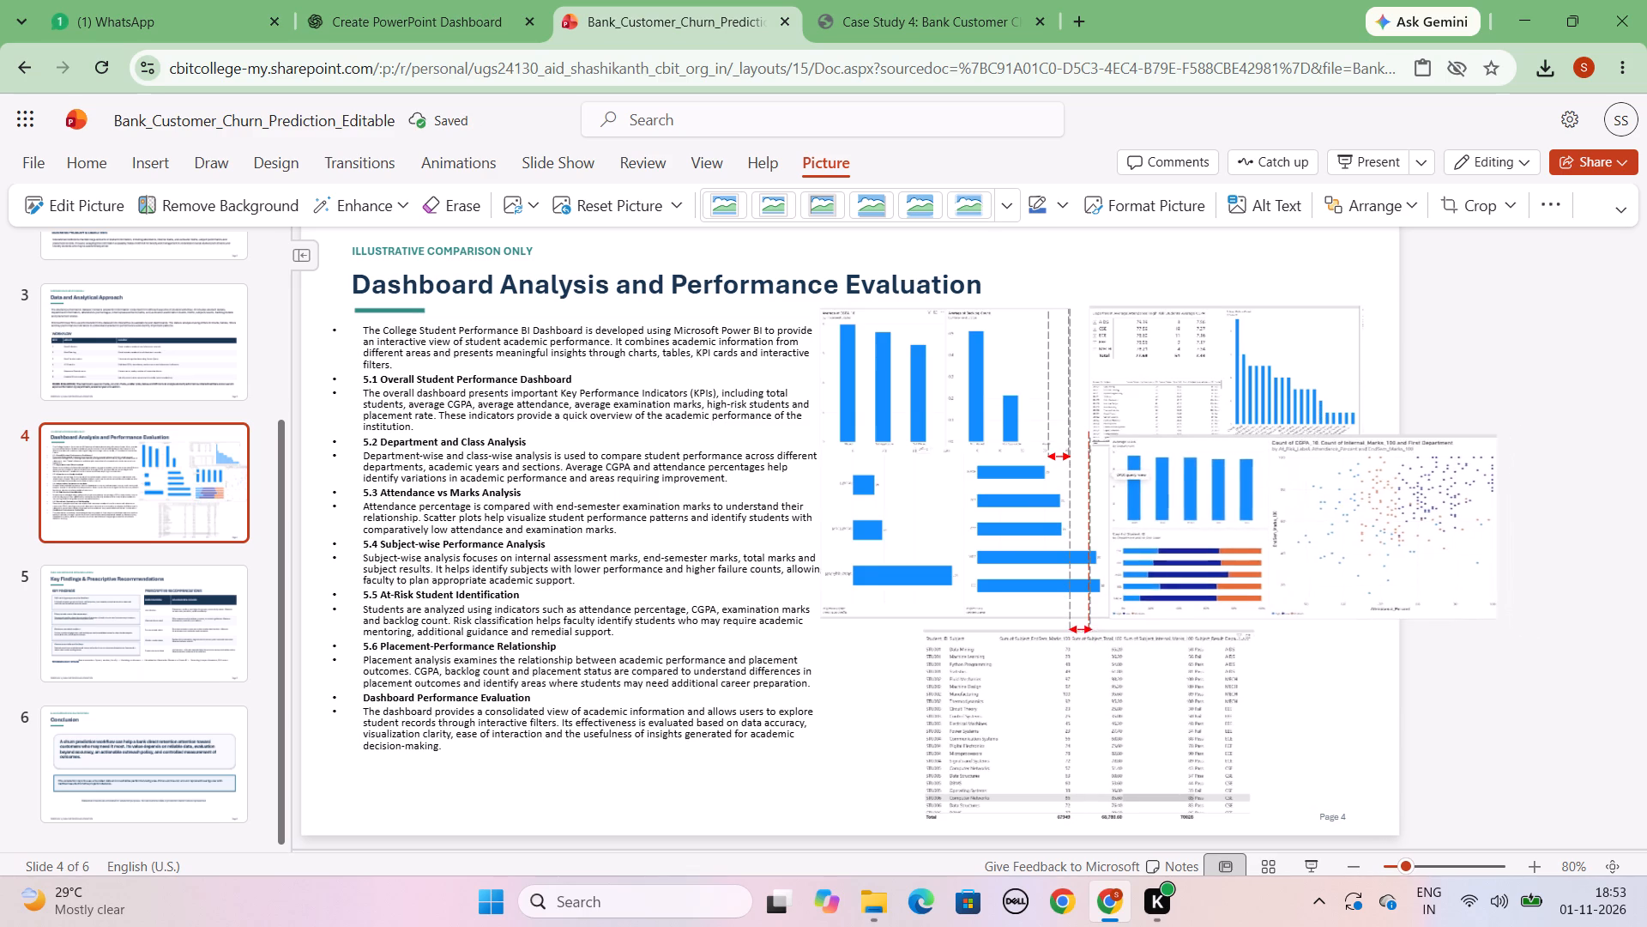
left_click_drag(1357, 616, 1295, 639)
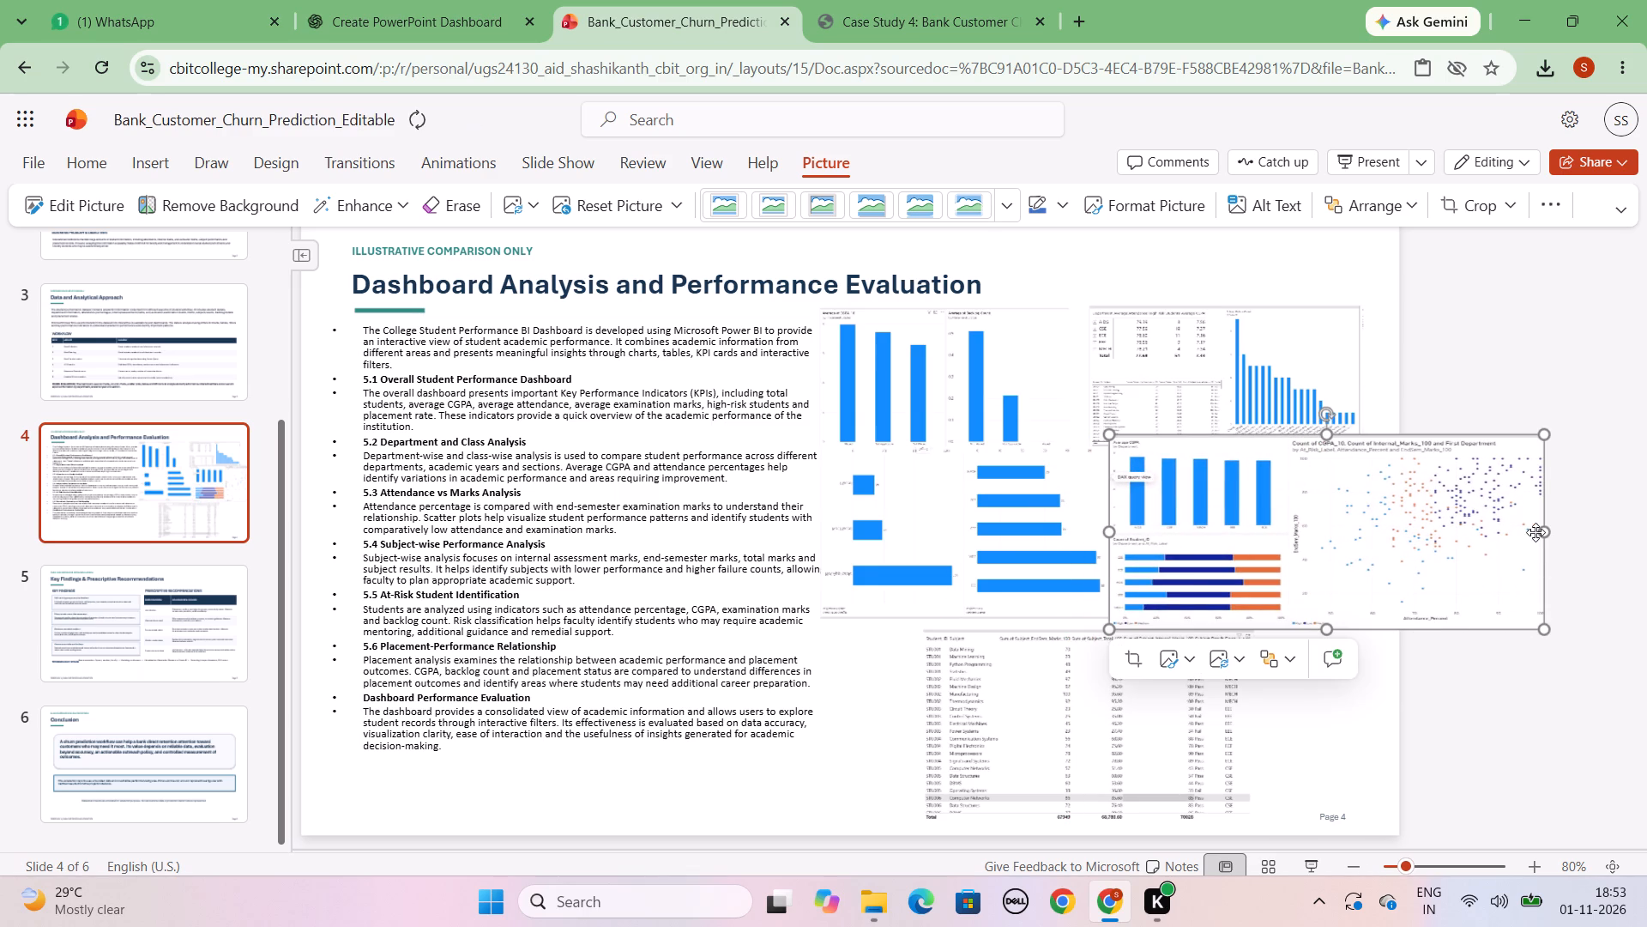
left_click_drag(1541, 533, 1379, 537)
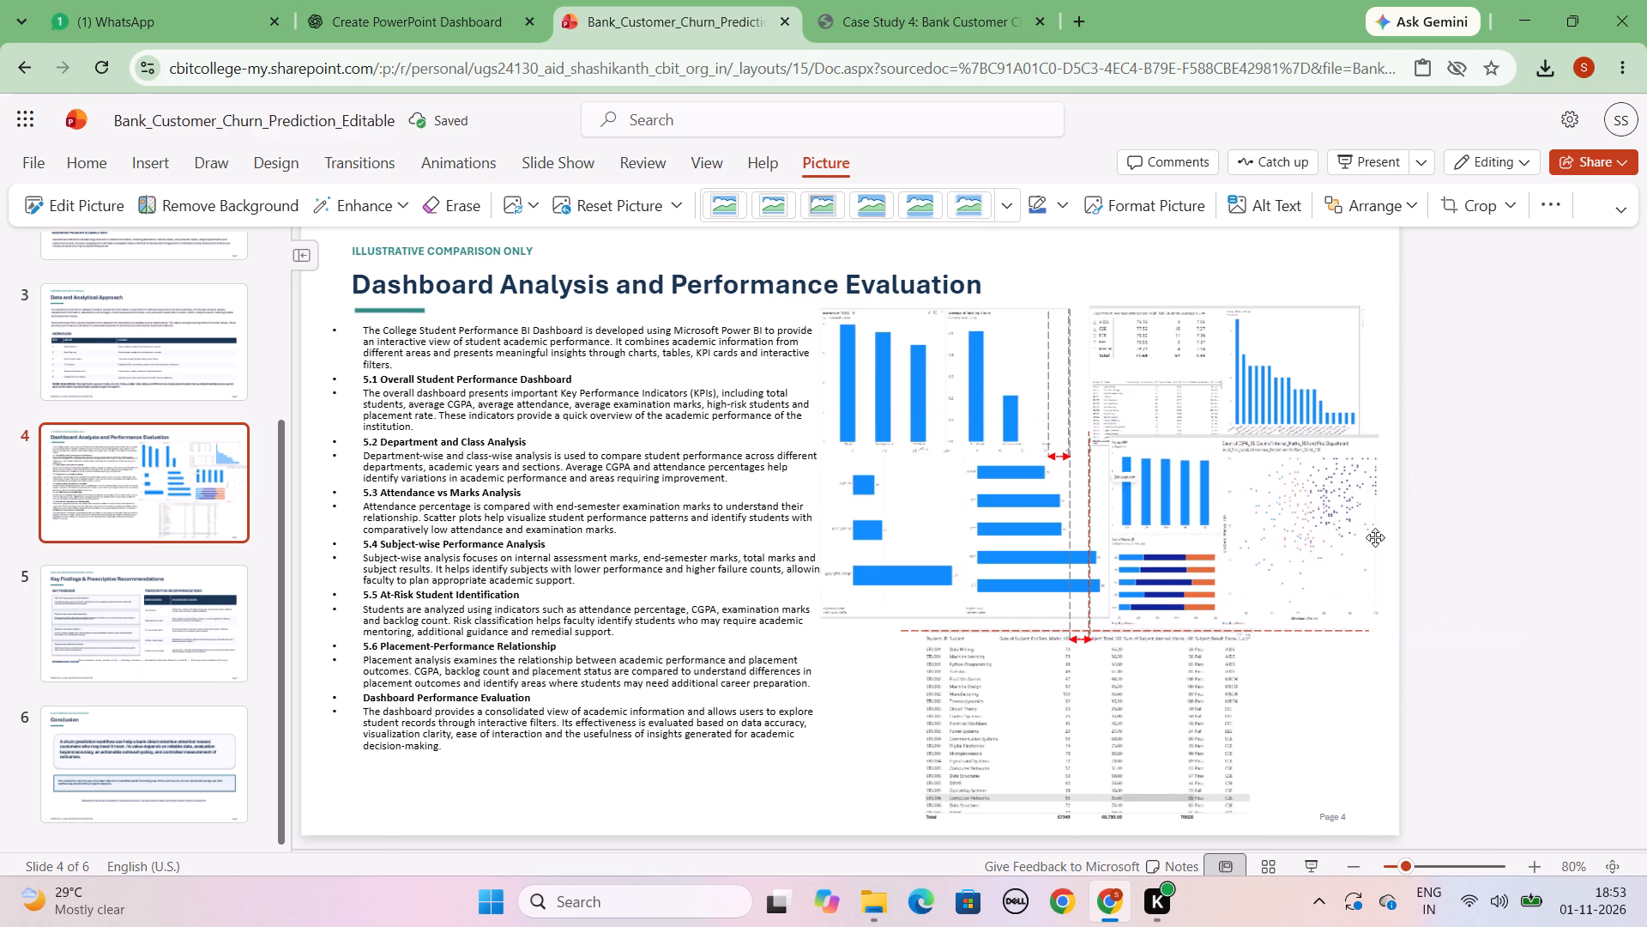
left_click_drag(1330, 434, 1329, 459)
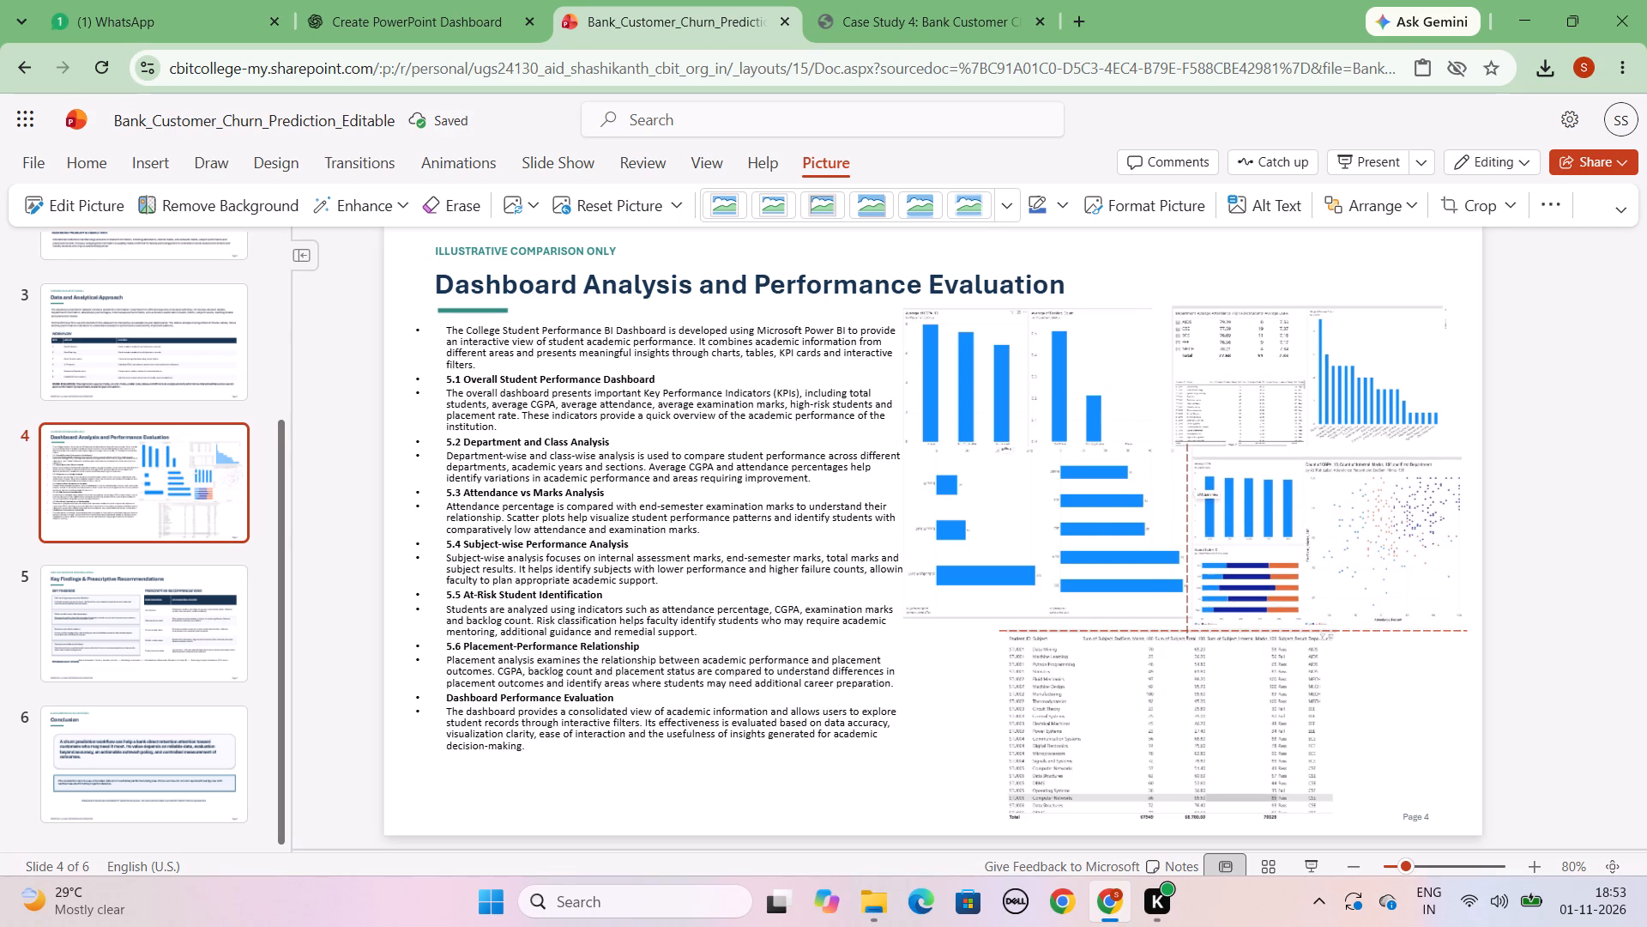
left_click_drag(1329, 459, 1329, 460)
left_click_drag(1329, 554, 1330, 541)
left_click(1618, 649)
left_click(1556, 712)
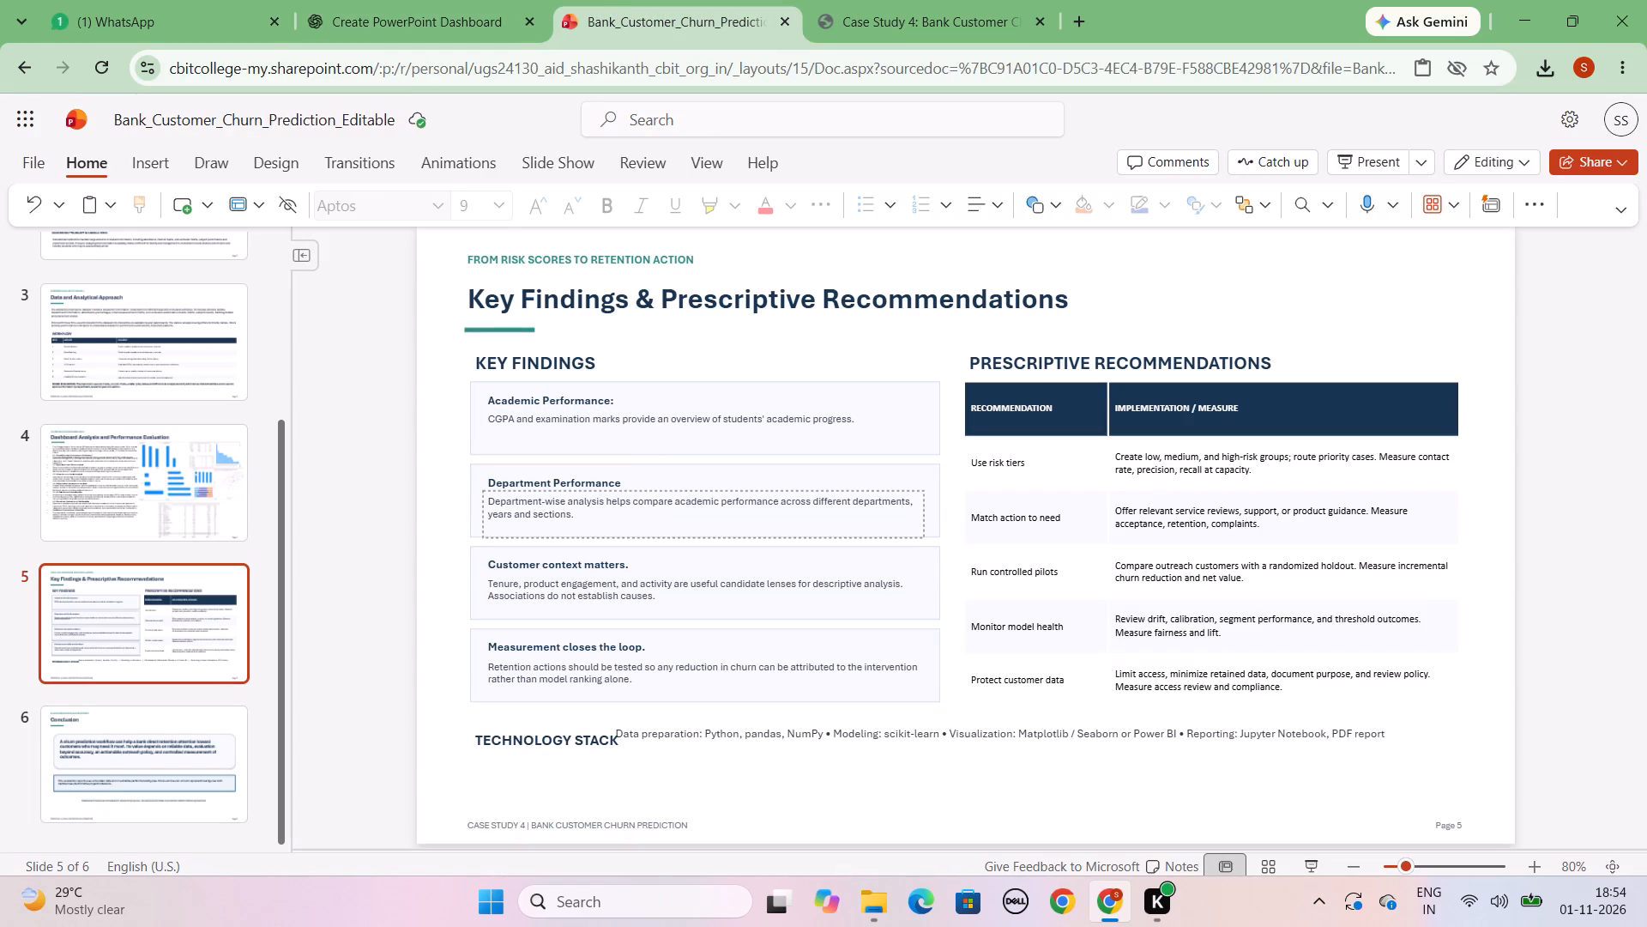
left_click(635, 563)
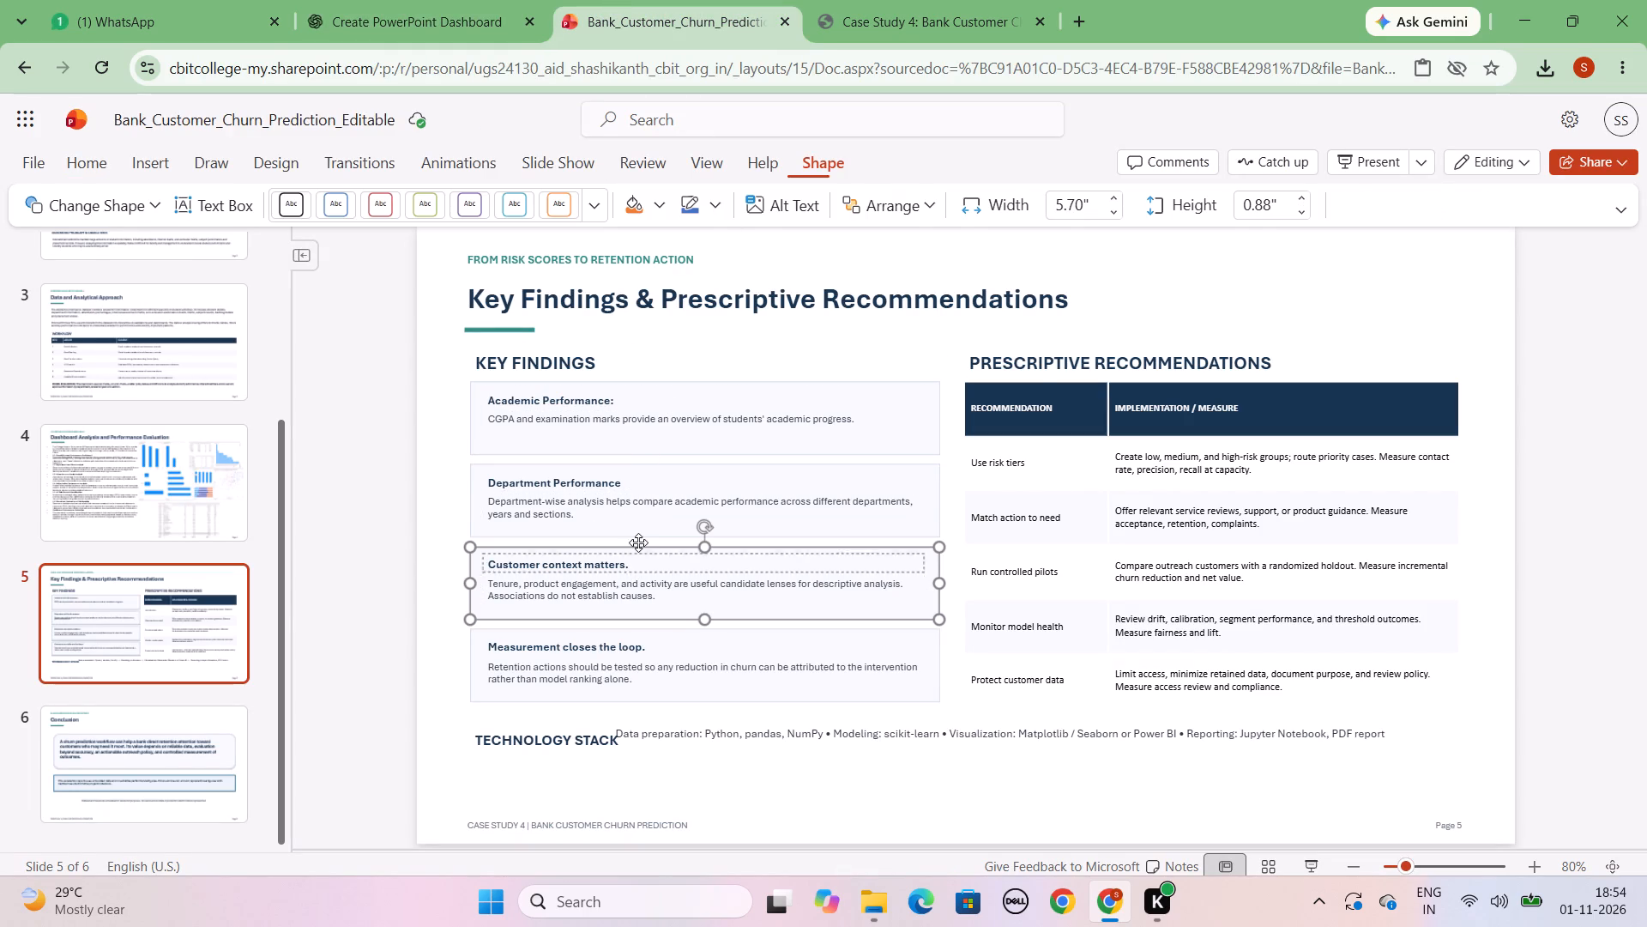
left_click(626, 569)
left_click(618, 566)
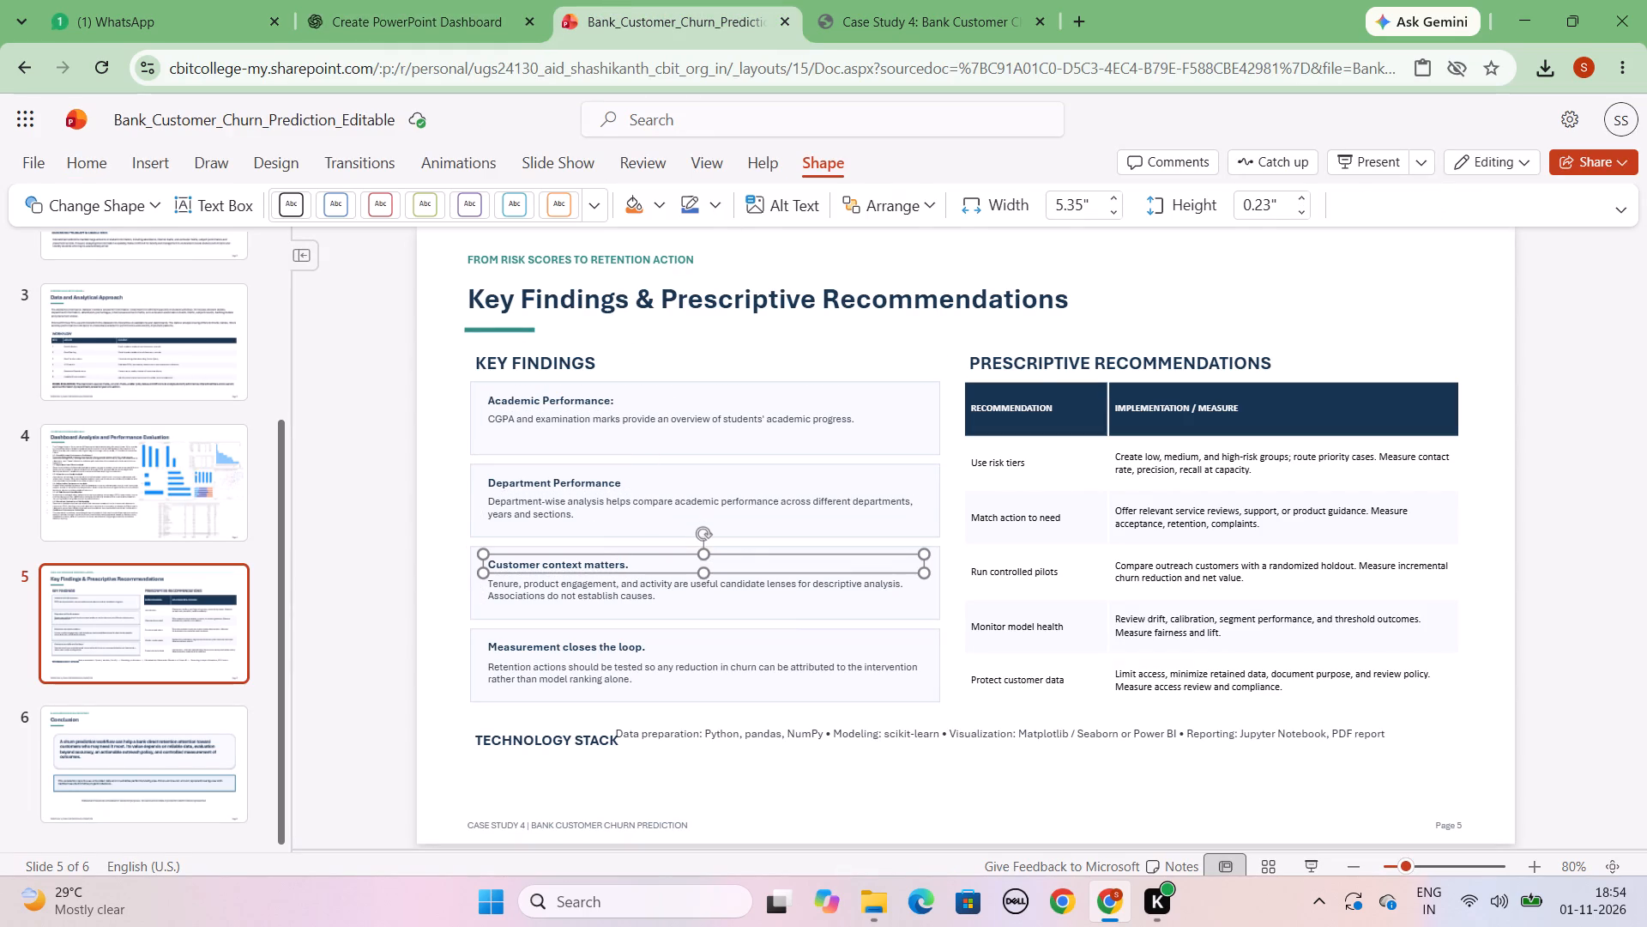
key("ctrl+a")
key("ctrl+v")
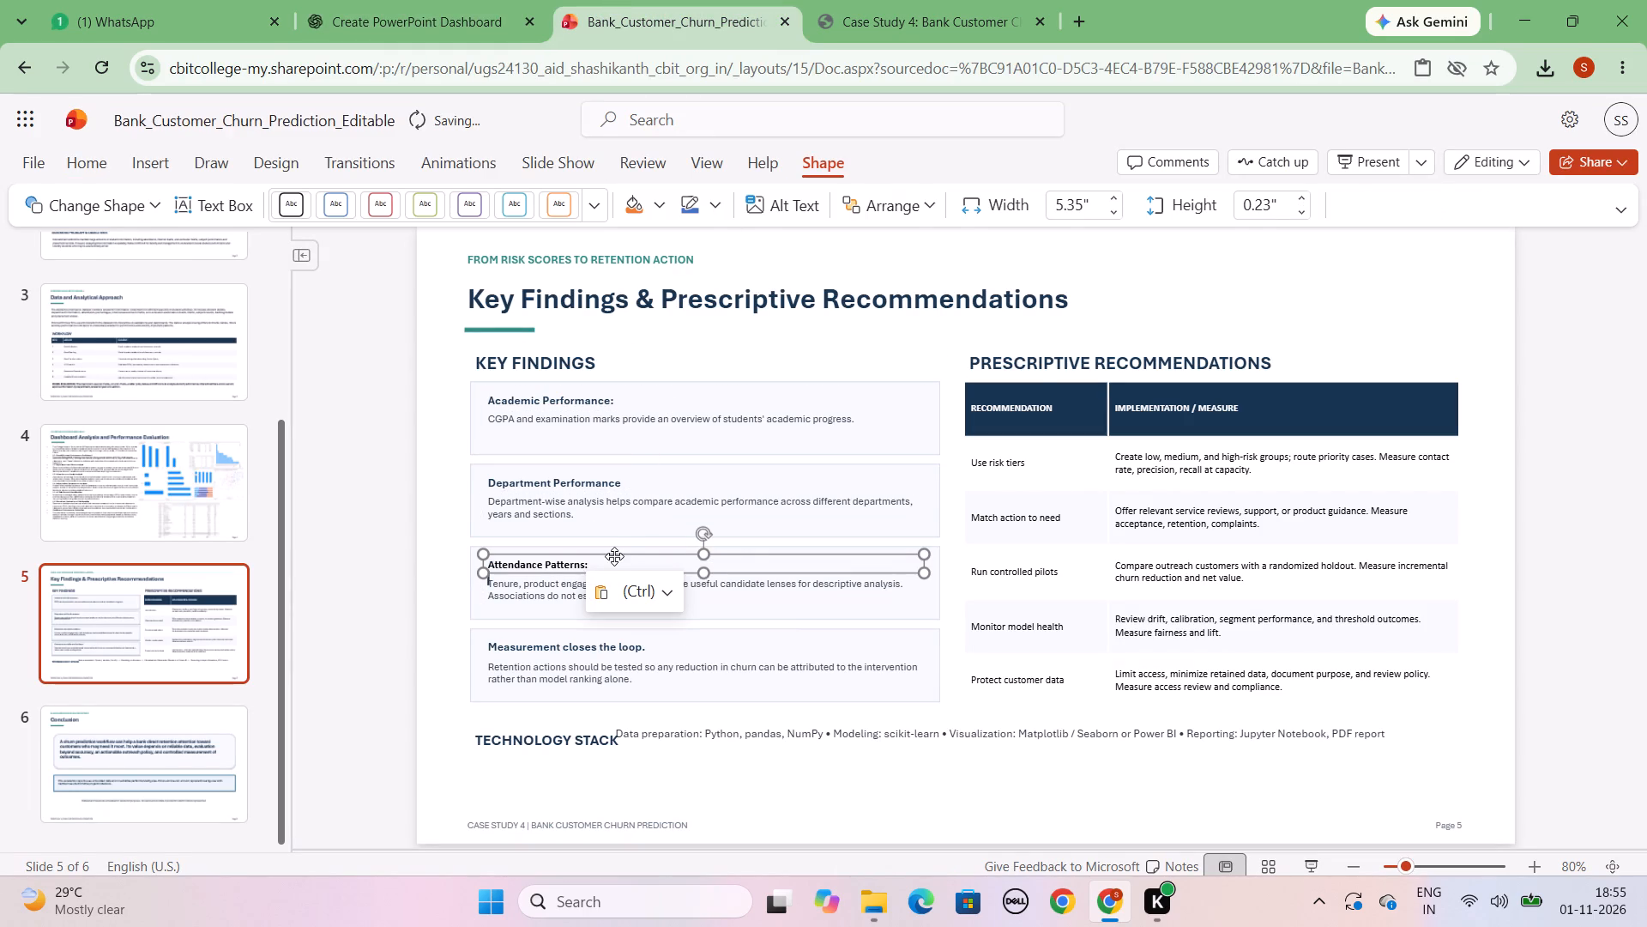
Add a colon at the end of the "Department Performance" heading on slide 5.
left_click(638, 490)
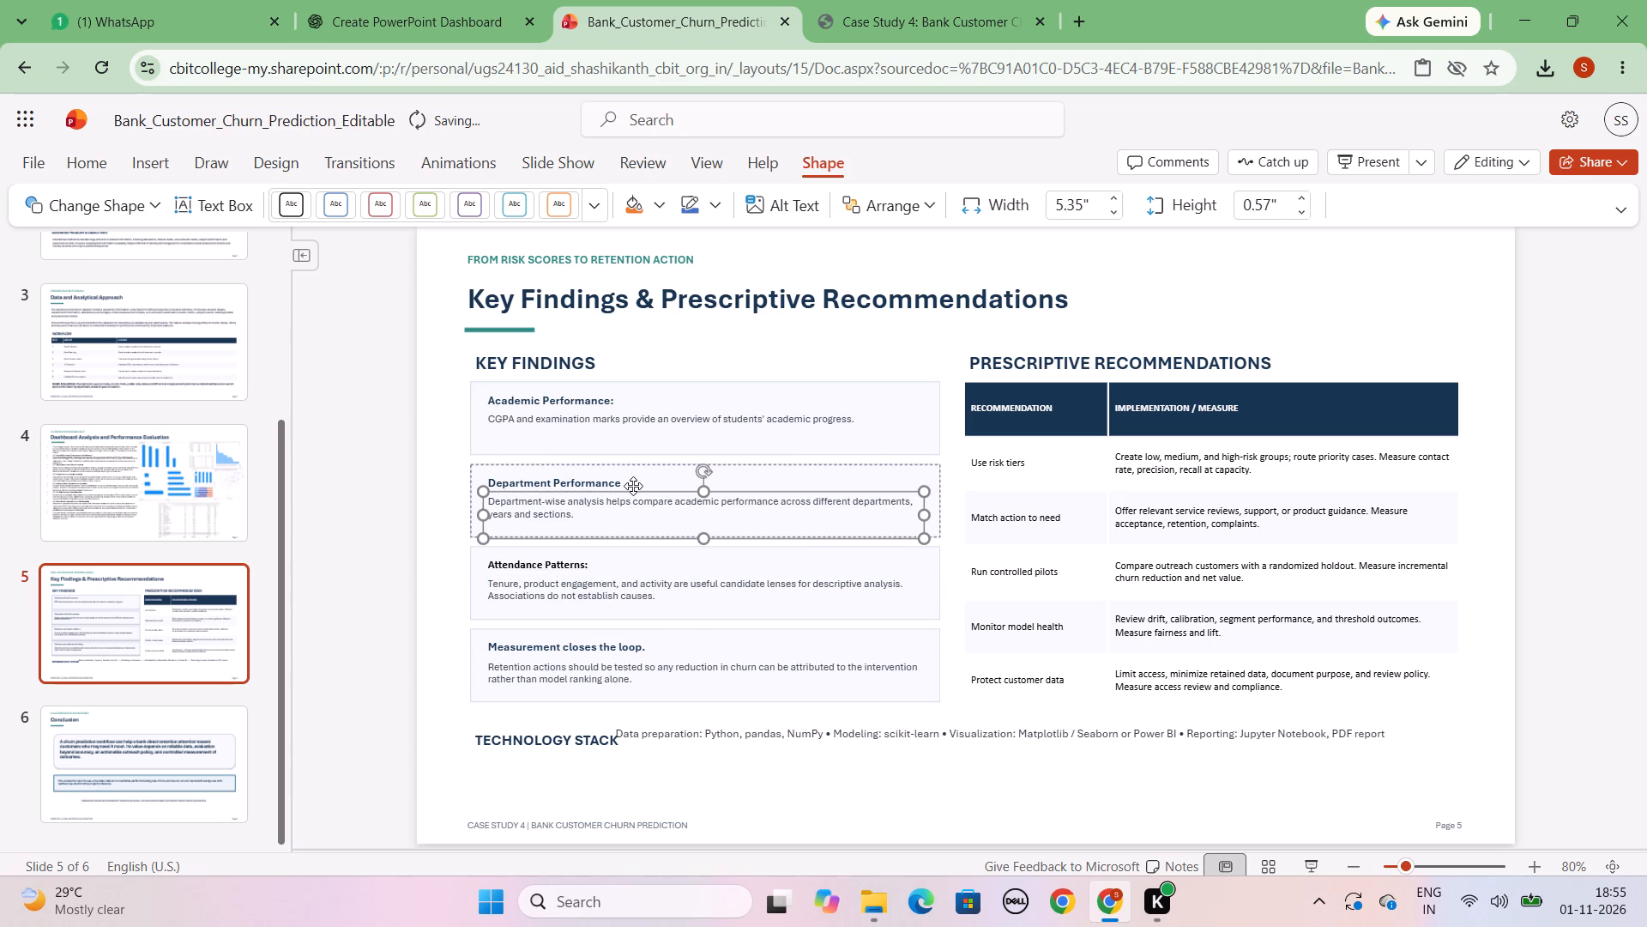
left_click(633, 484)
left_click(629, 479)
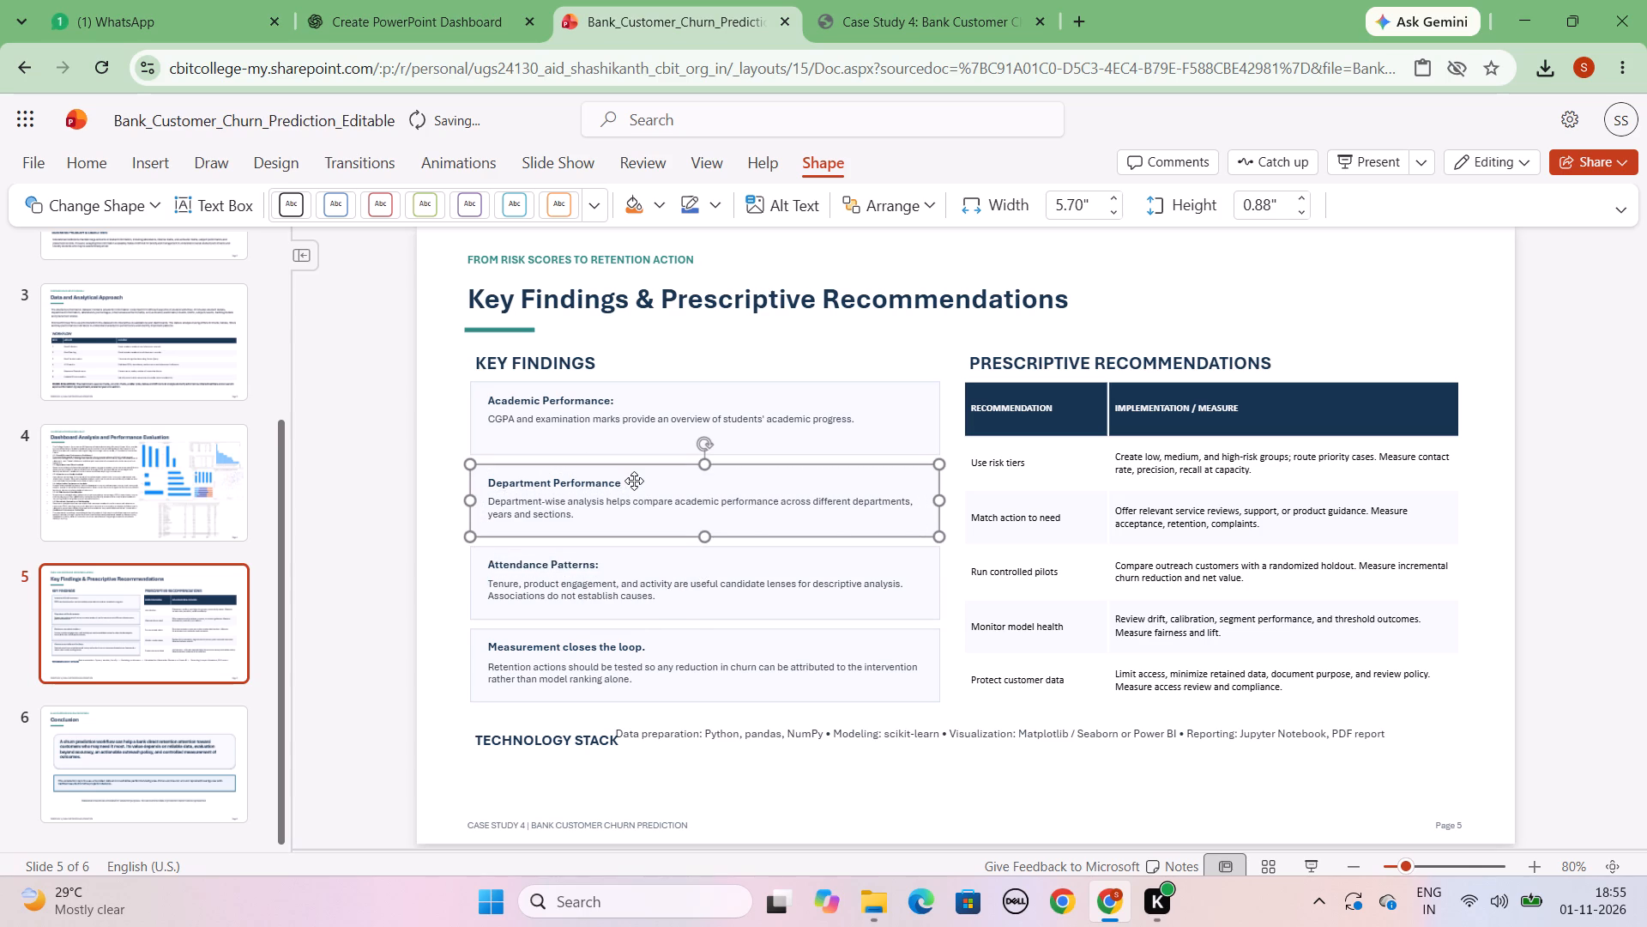
left_click(634, 481)
left_click(611, 482)
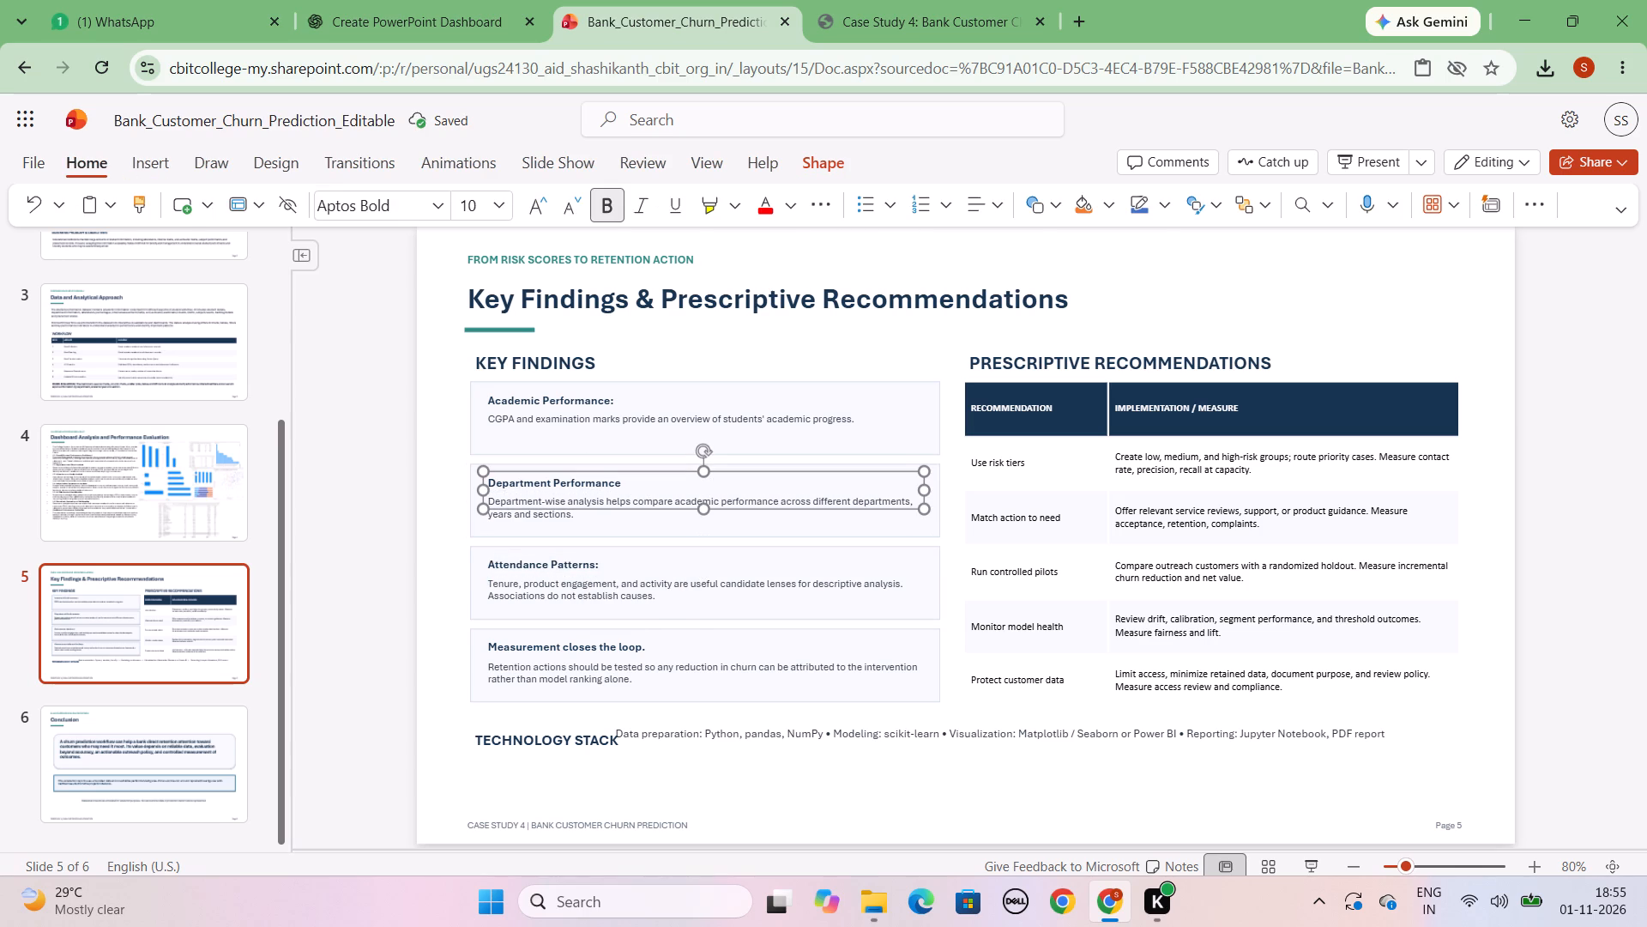
key("Right")
key("Right")
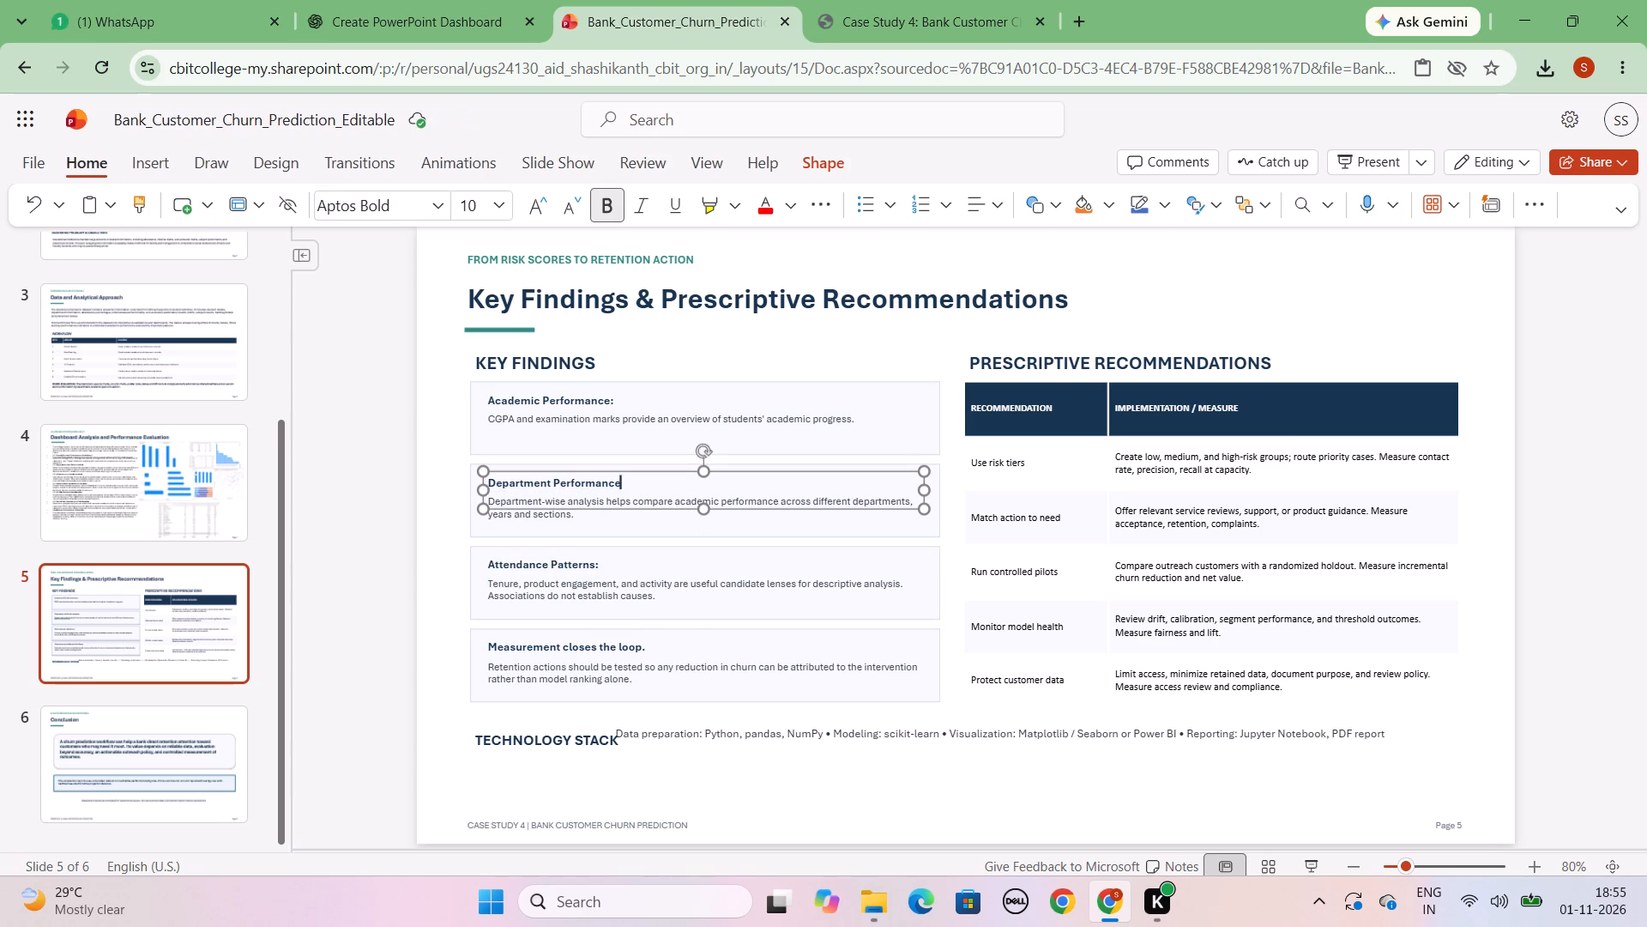
key("shift+colon")
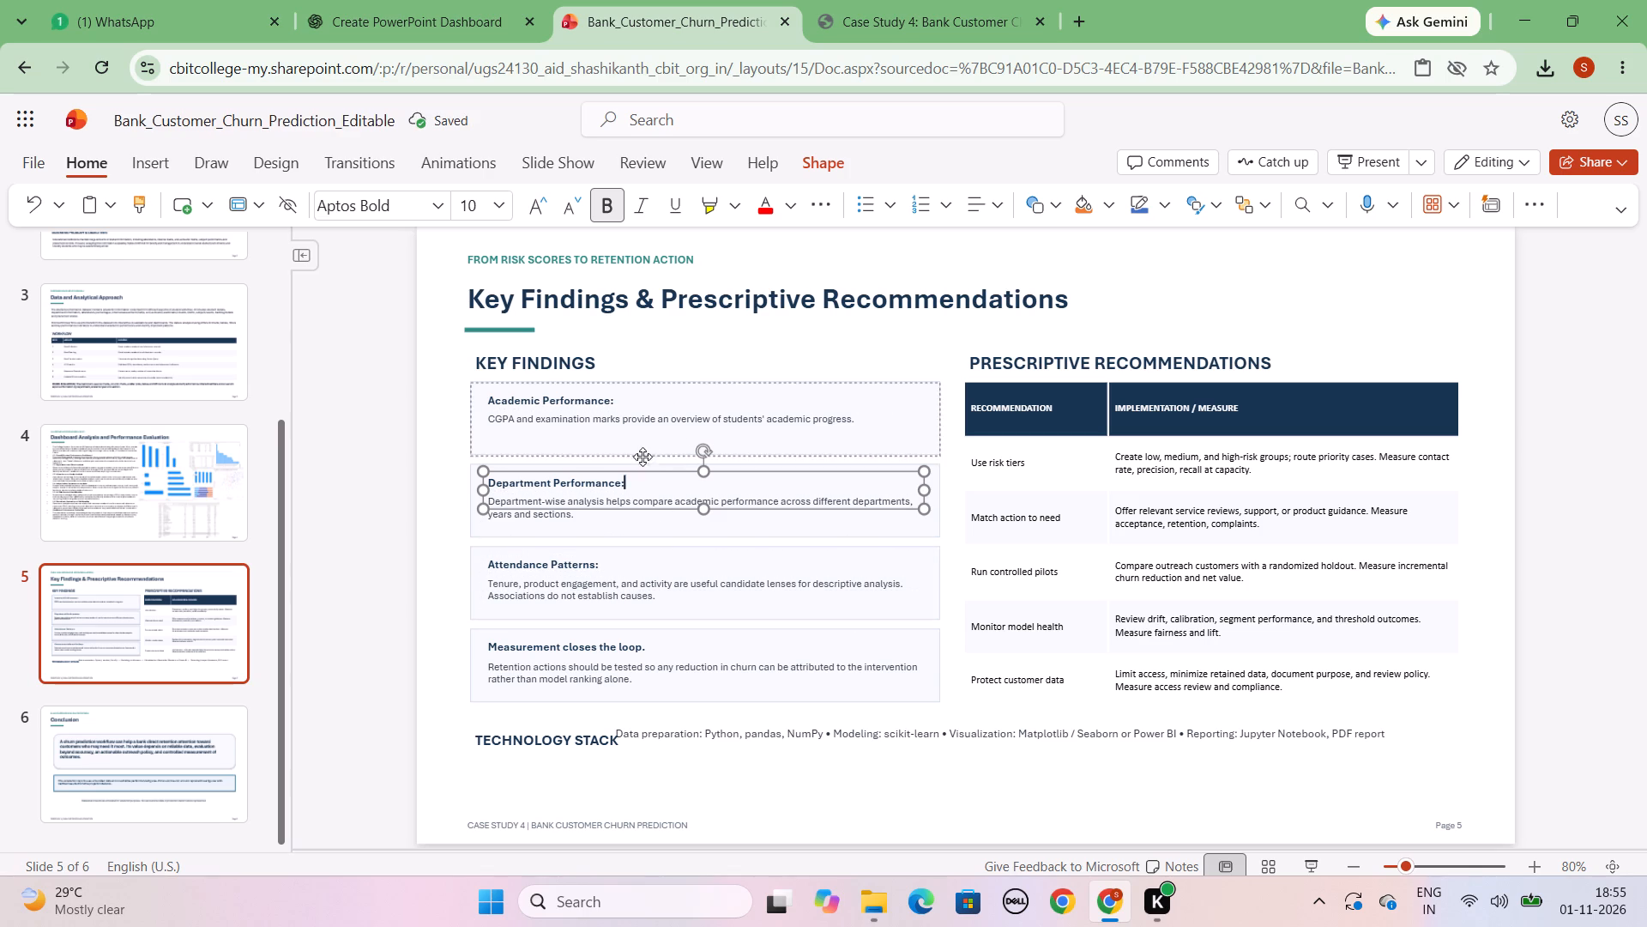
left_click(428, 482)
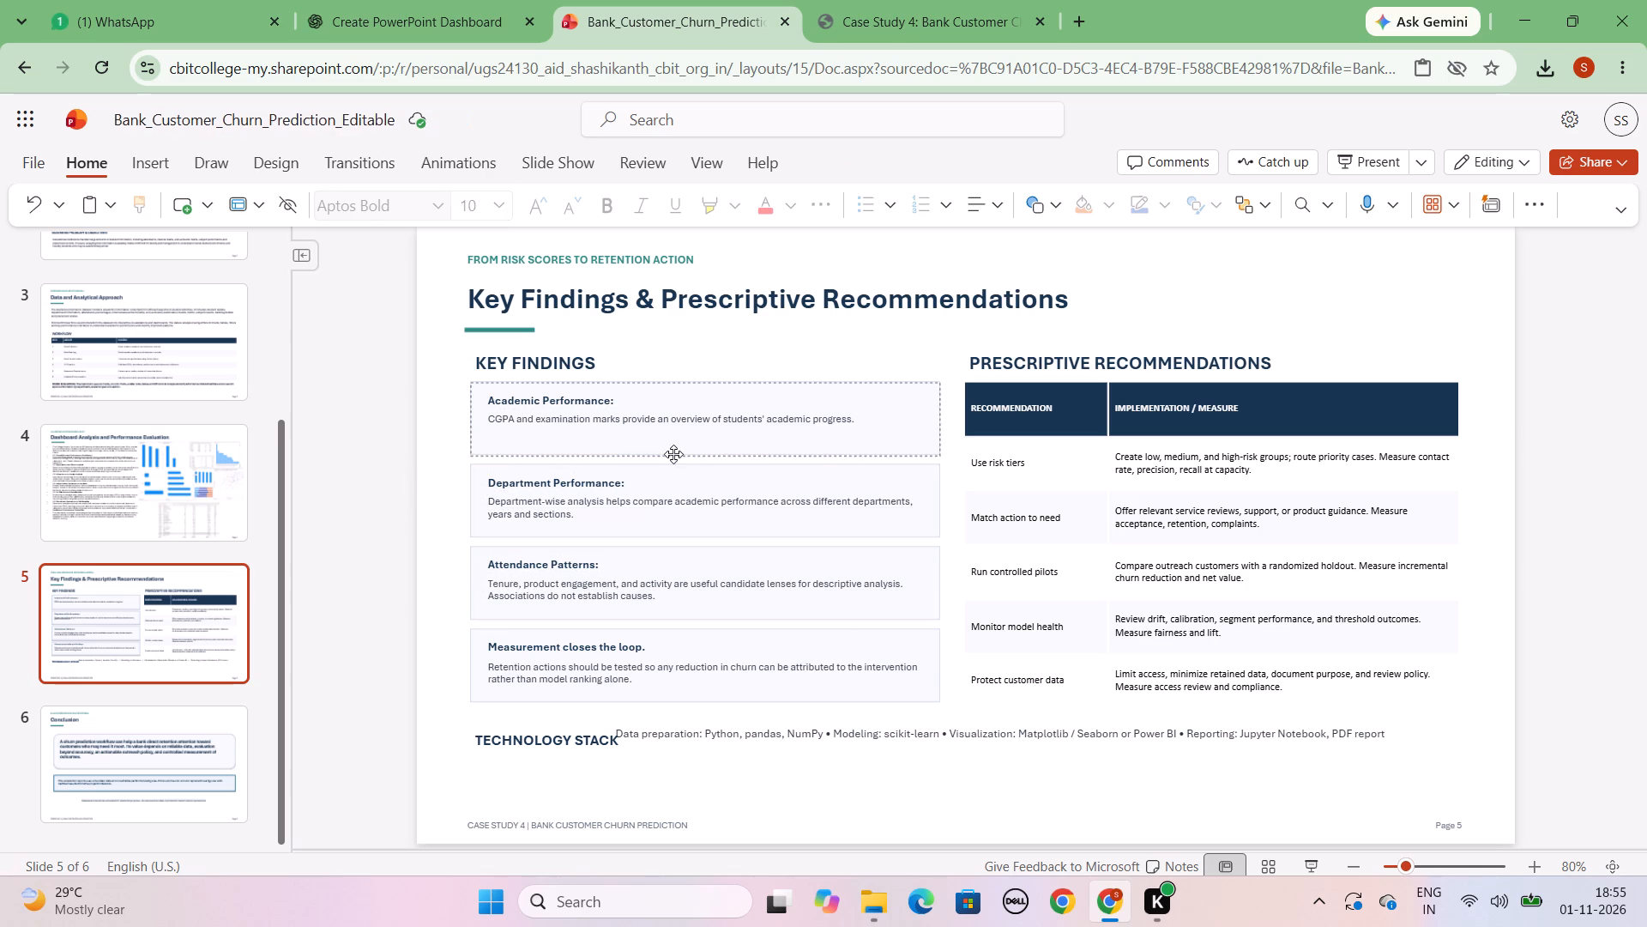
Resize the background box behind the Academic Performance finding to about 5.66" wide and 0.54" high, roughly matching the left edge of the boxes below.
left_click(673, 454)
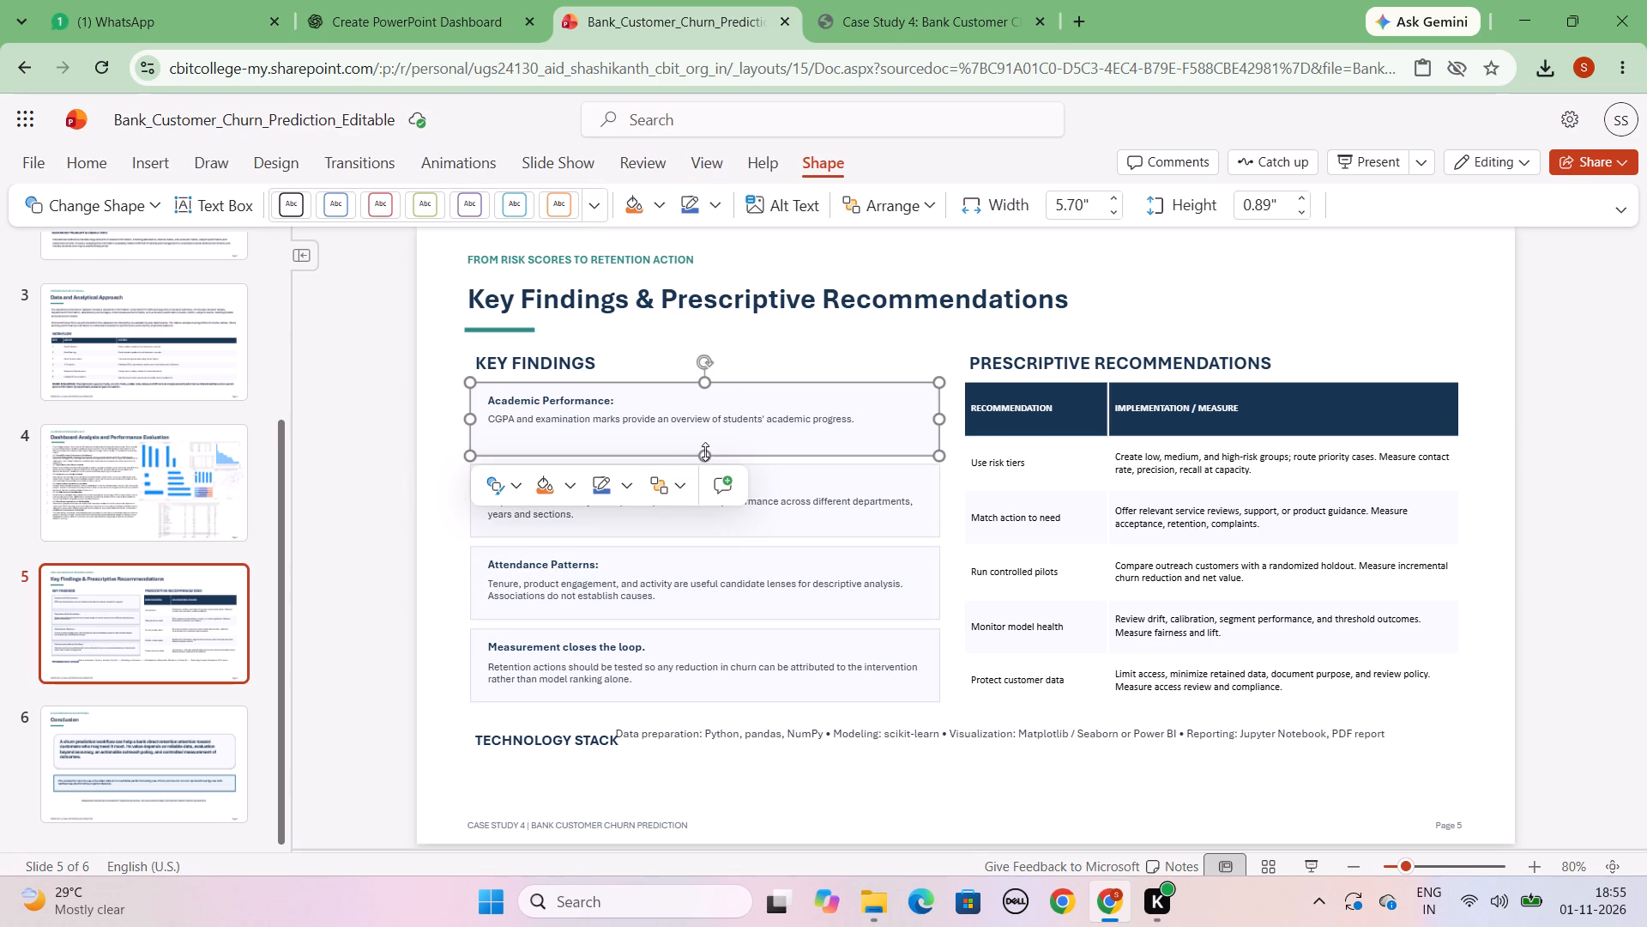
left_click_drag(705, 451, 704, 427)
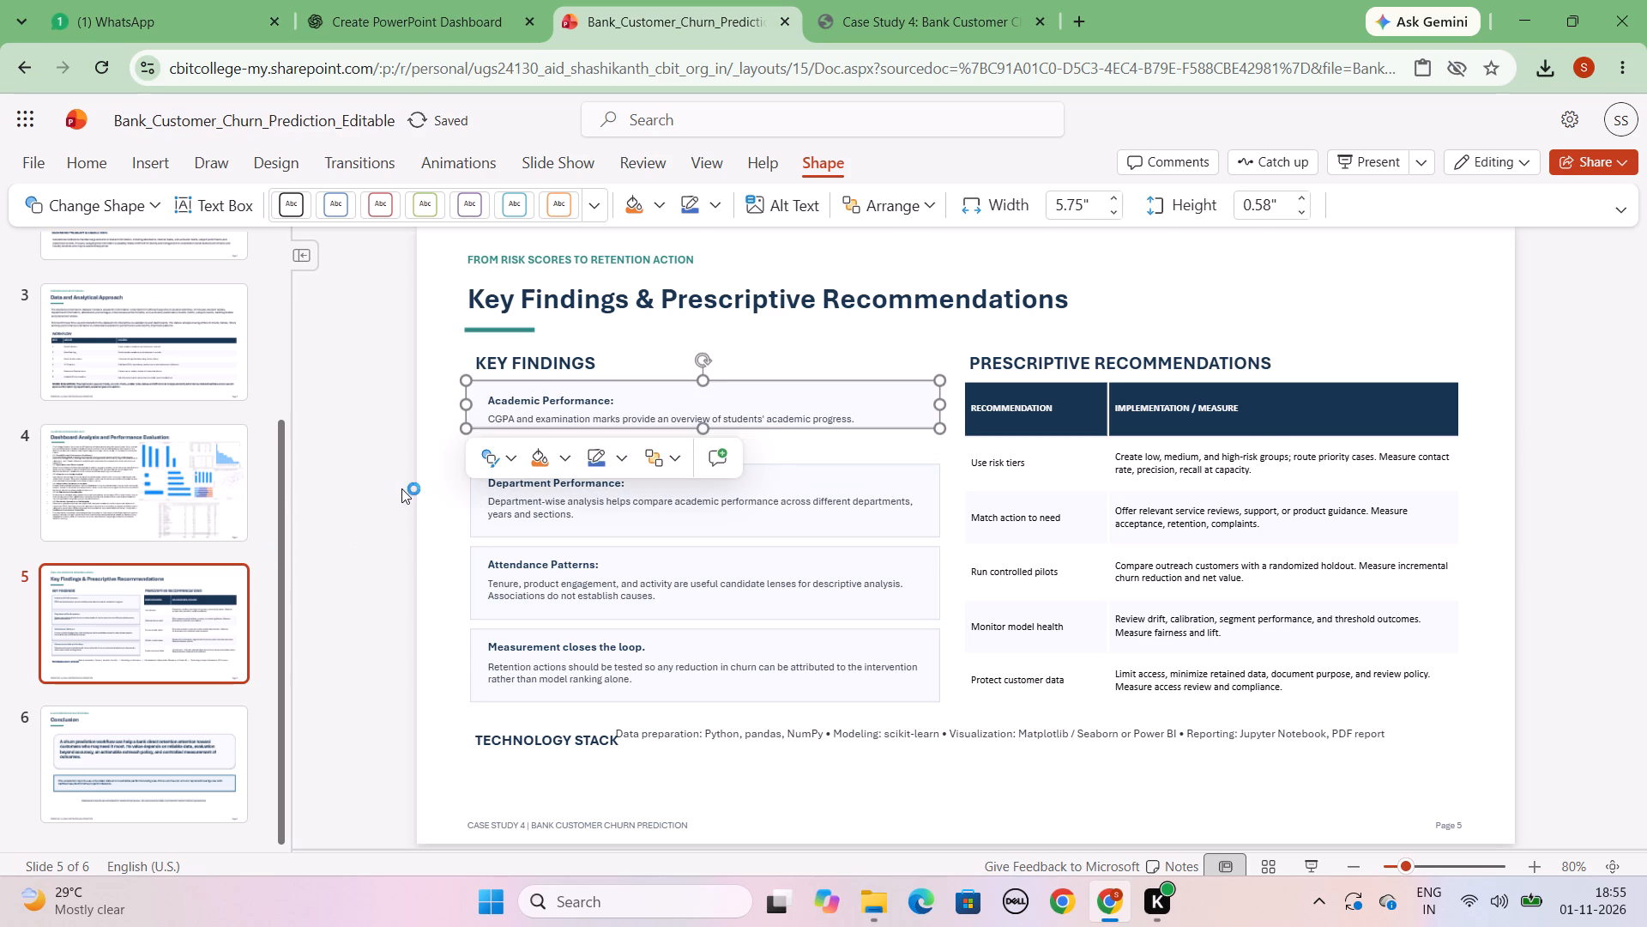
left_click(401, 488)
left_click(472, 407)
left_click_drag(468, 403, 468, 403)
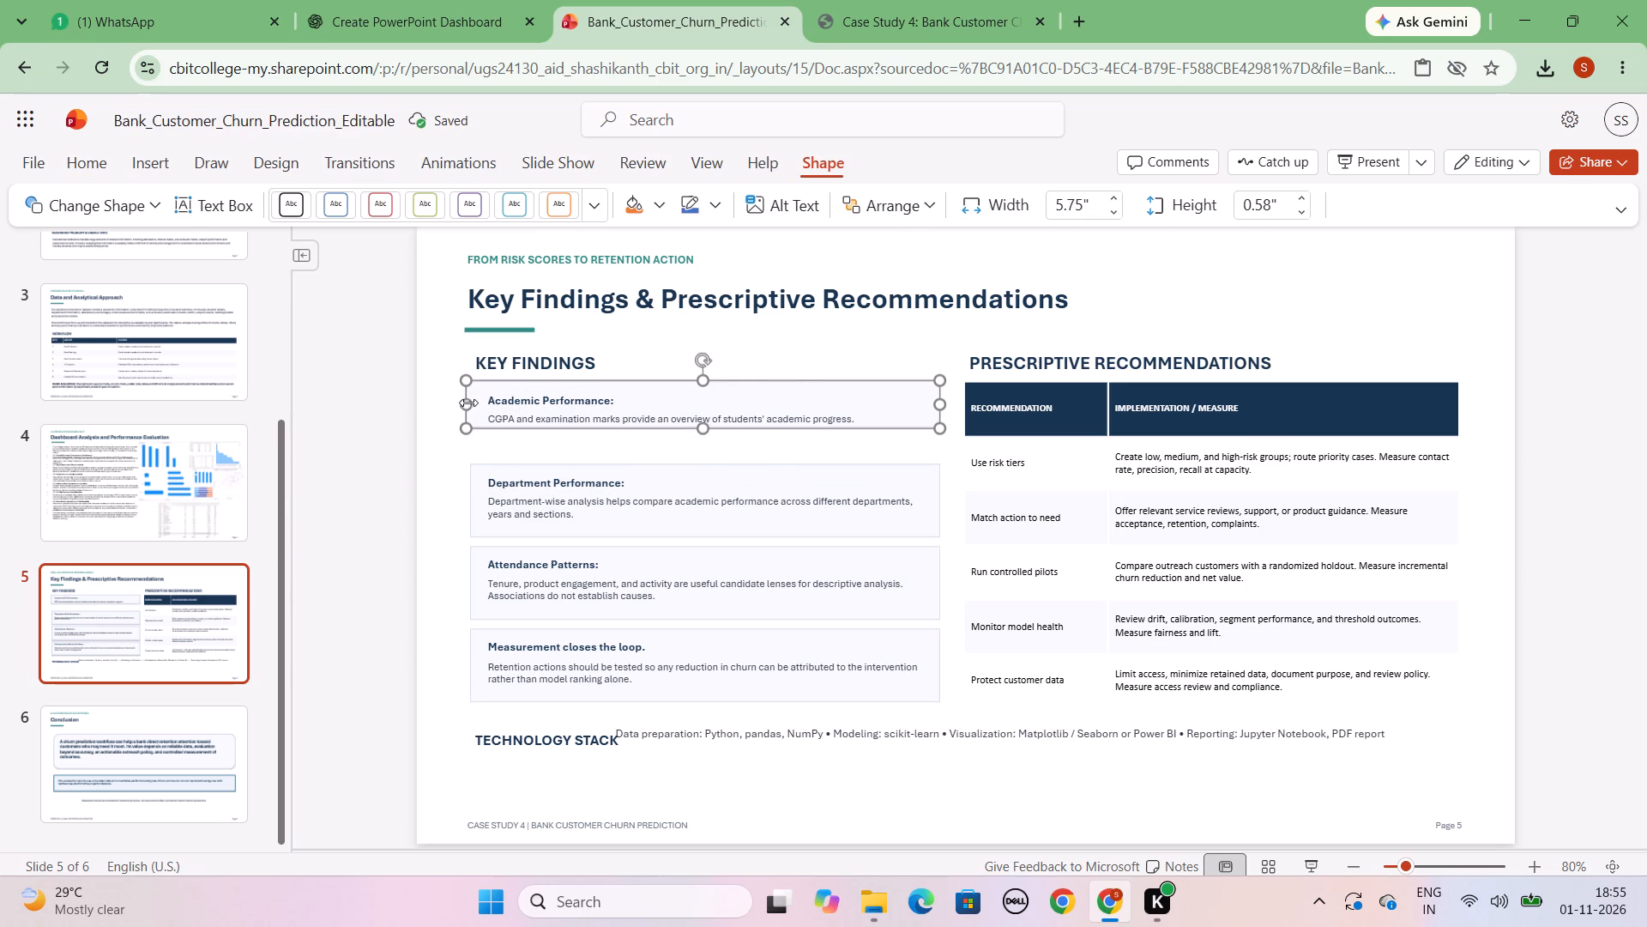
left_click_drag(468, 403, 477, 403)
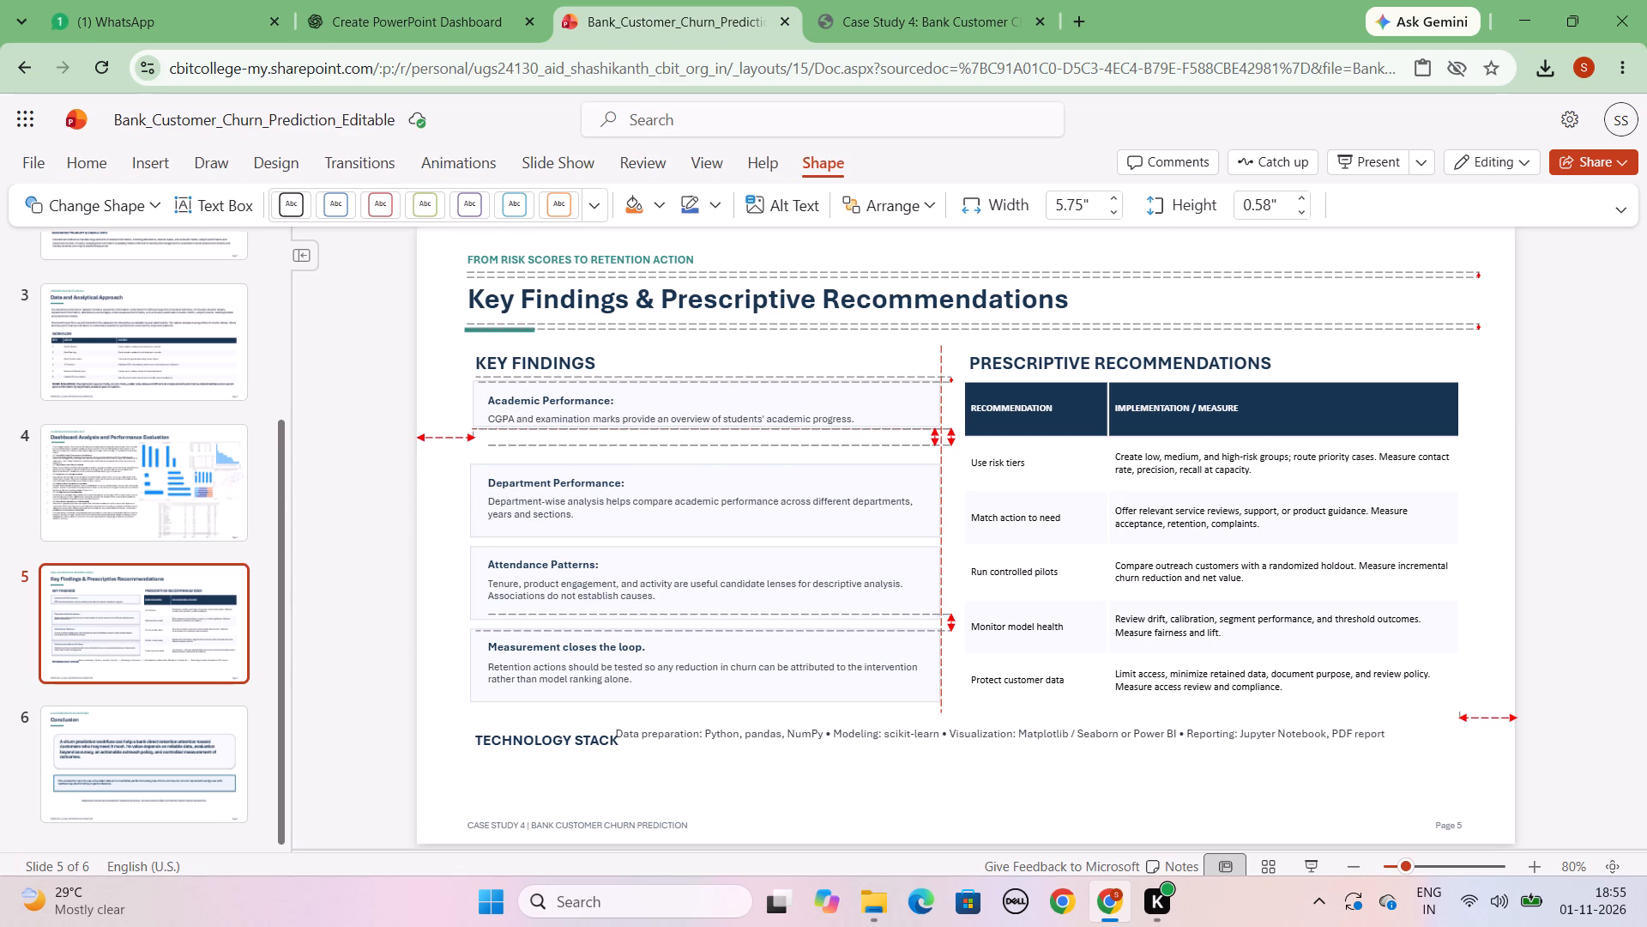
left_click_drag(477, 403, 468, 397)
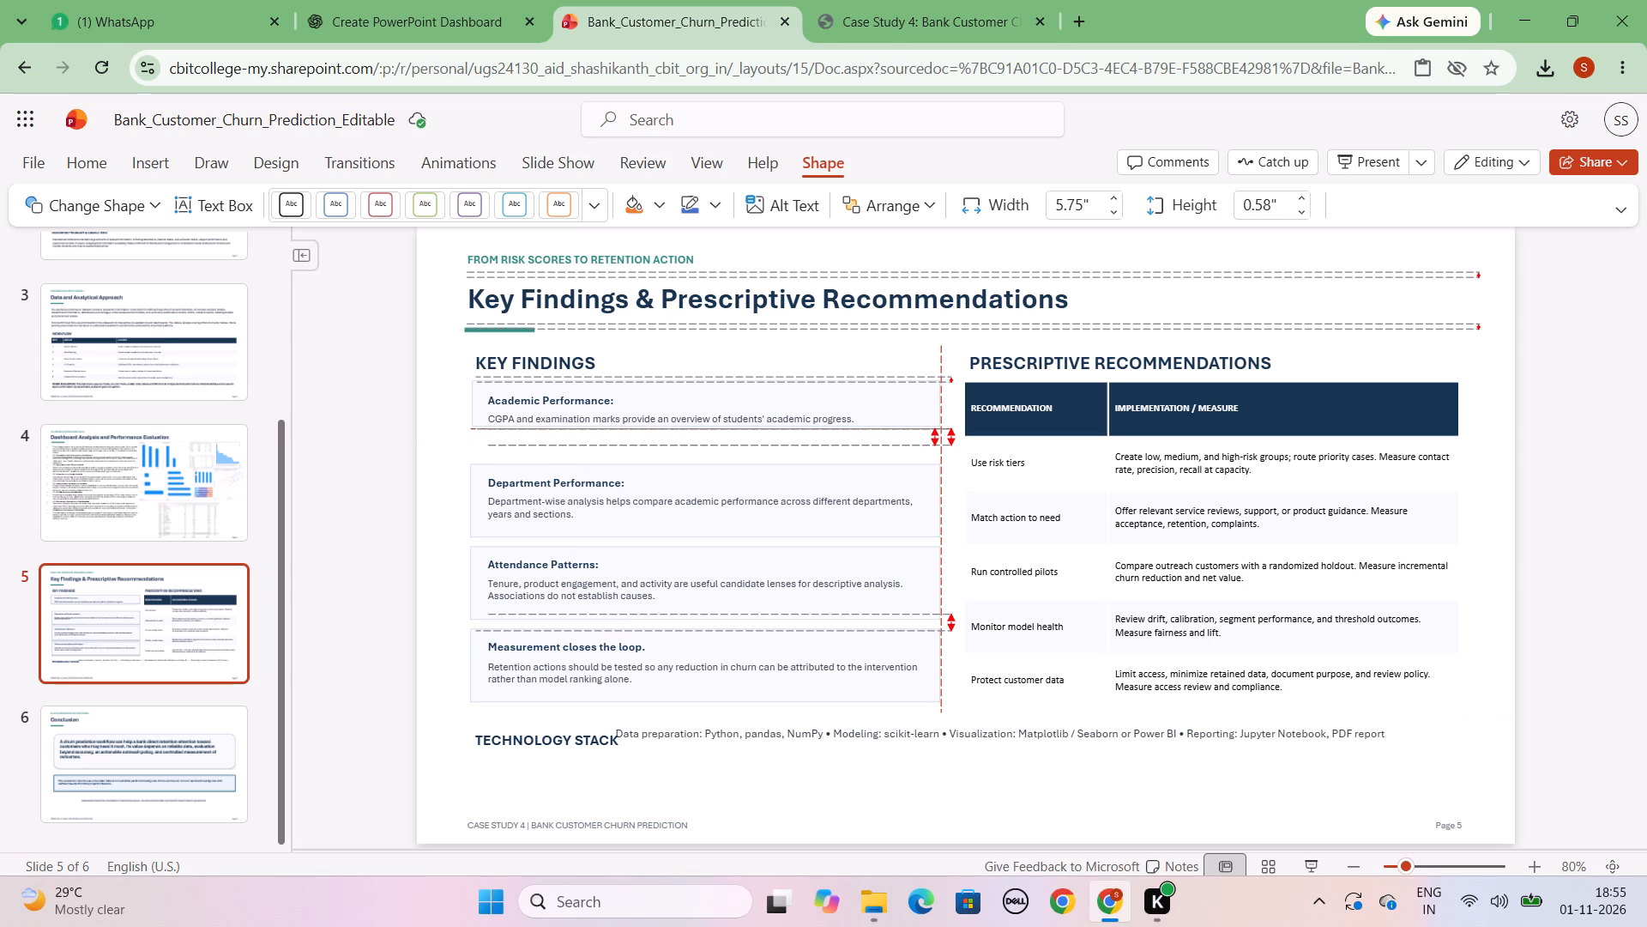
left_click_drag(468, 397, 463, 395)
left_click(429, 528)
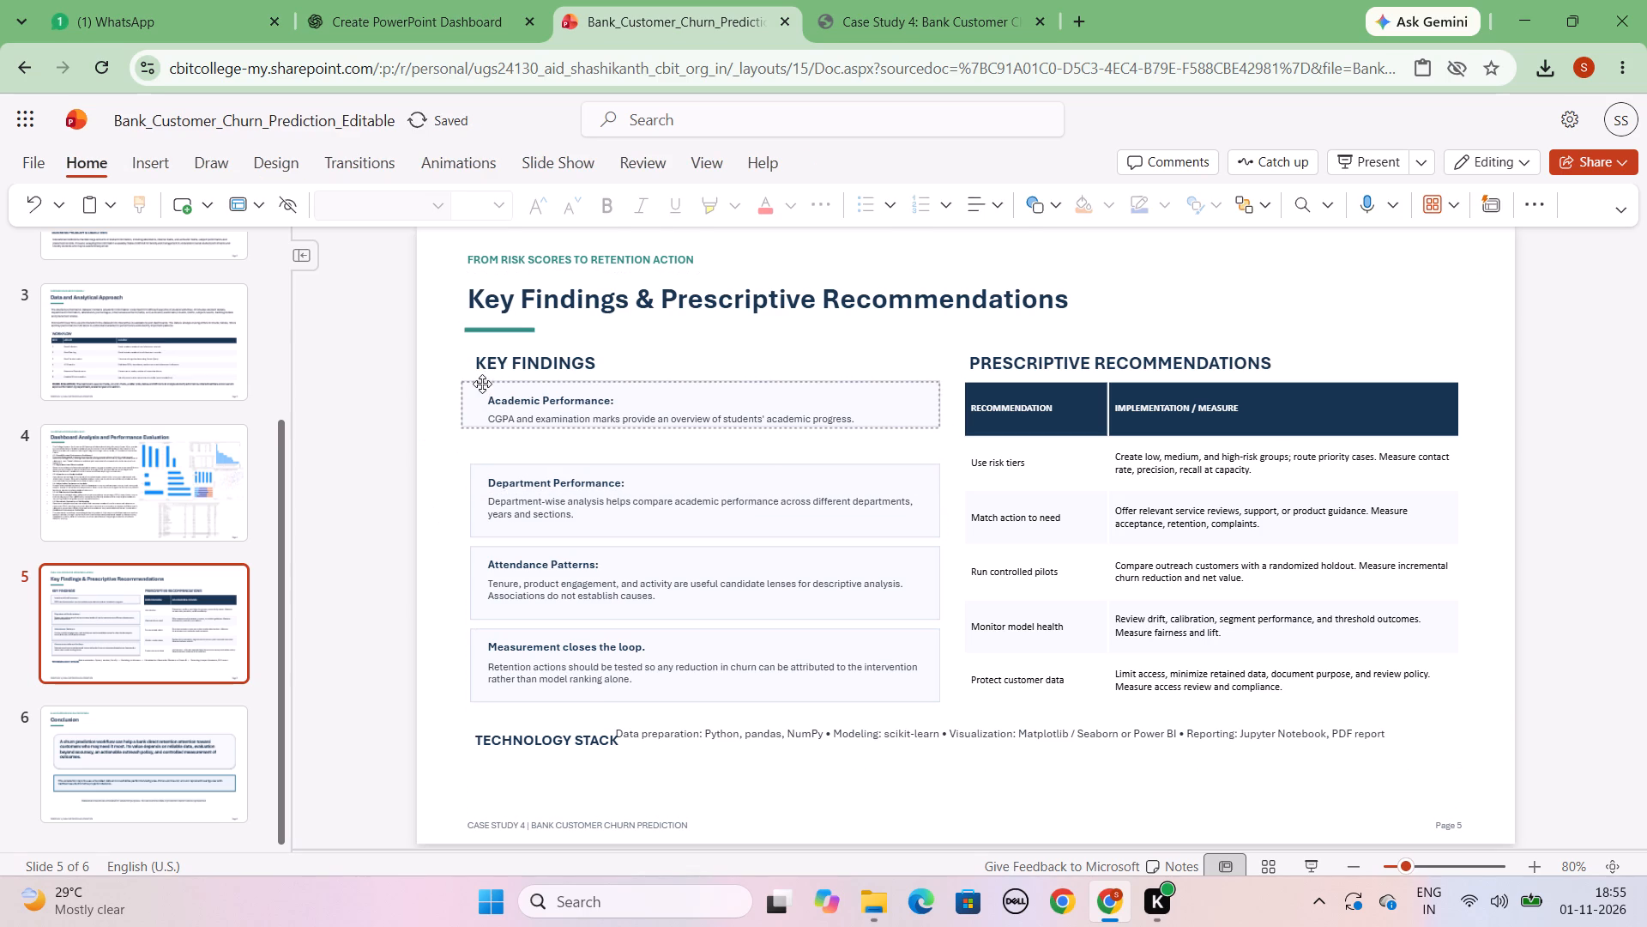
left_click(465, 408)
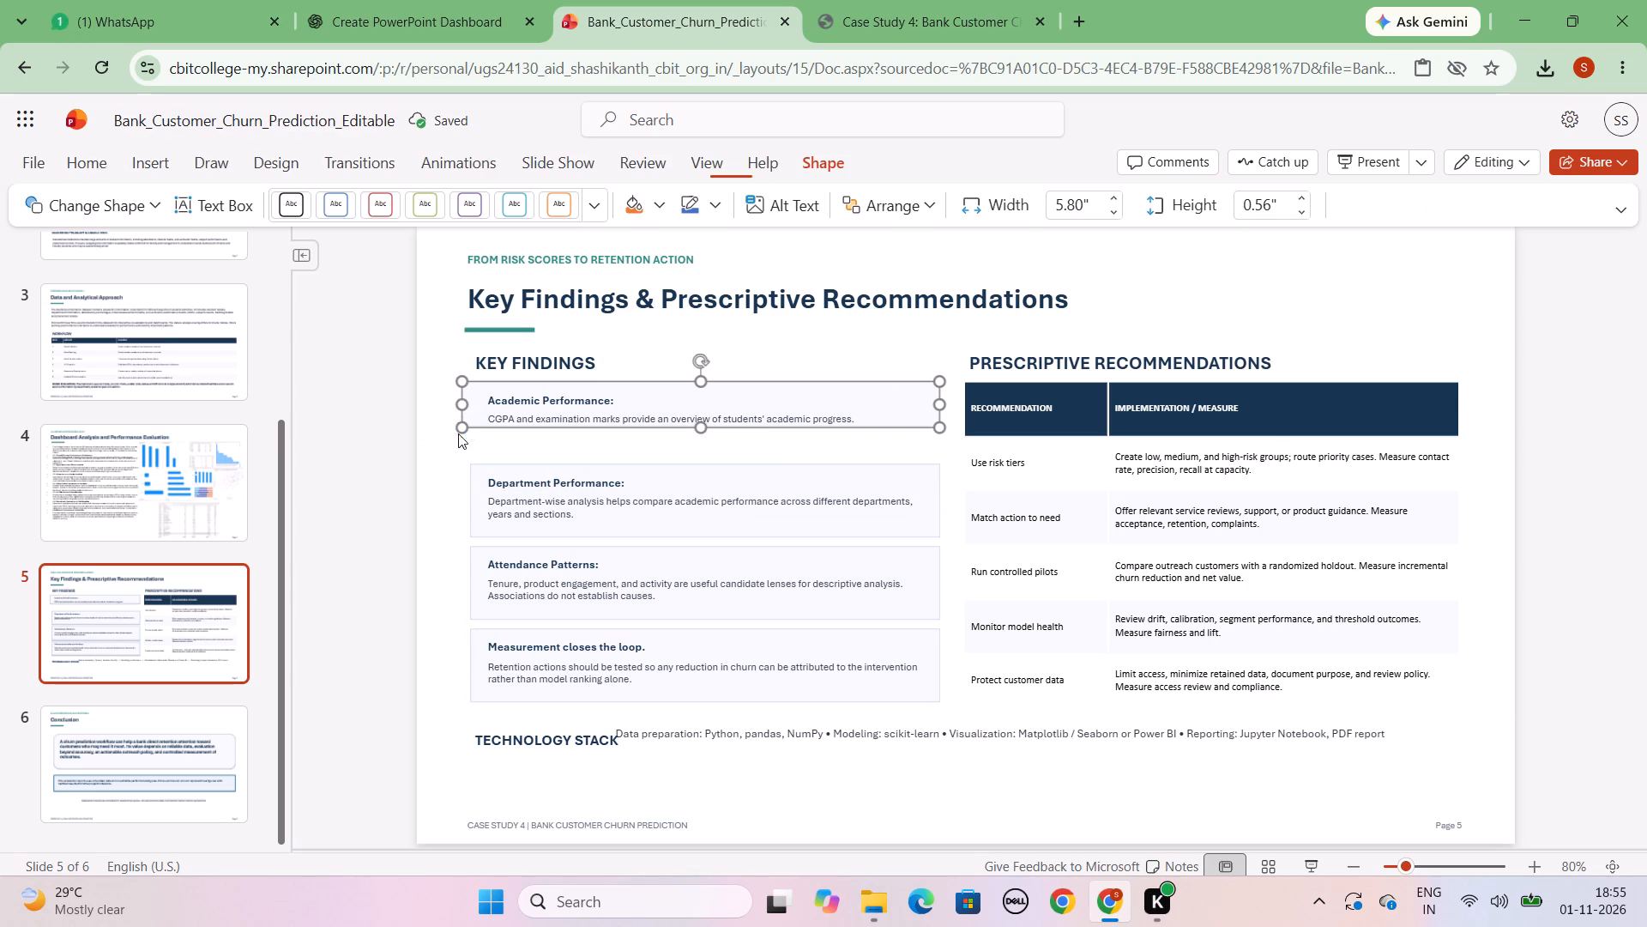
left_click_drag(462, 401, 470, 403)
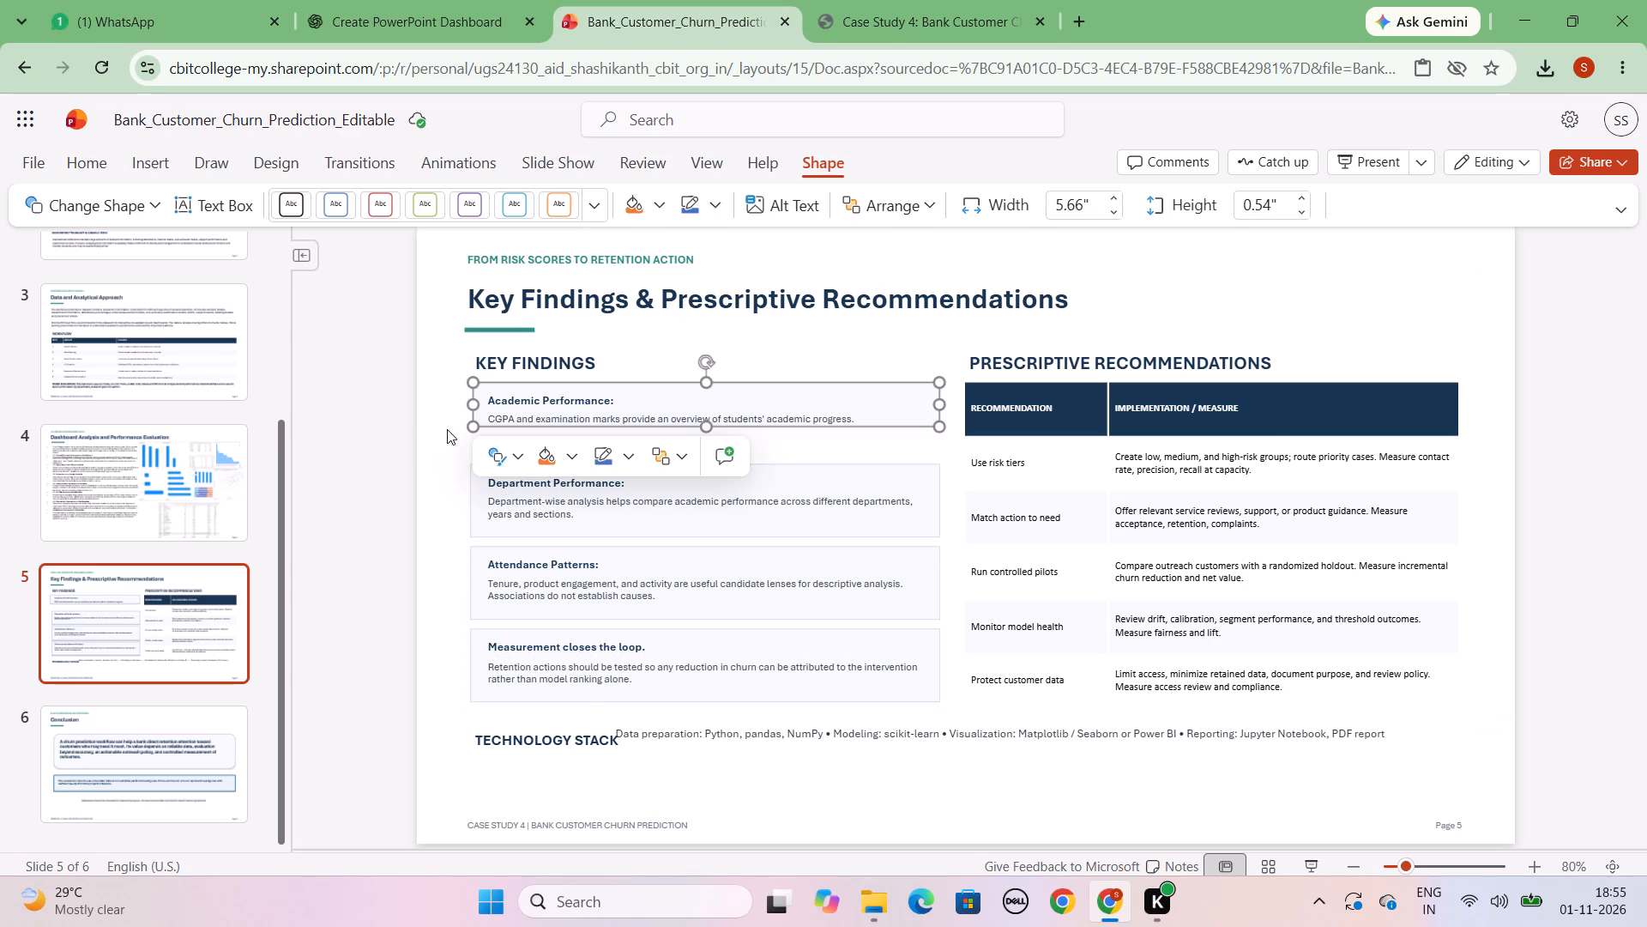
Move the background box of the Department Performance finding up to sit just below the Academic Performance box.
left_click(421, 488)
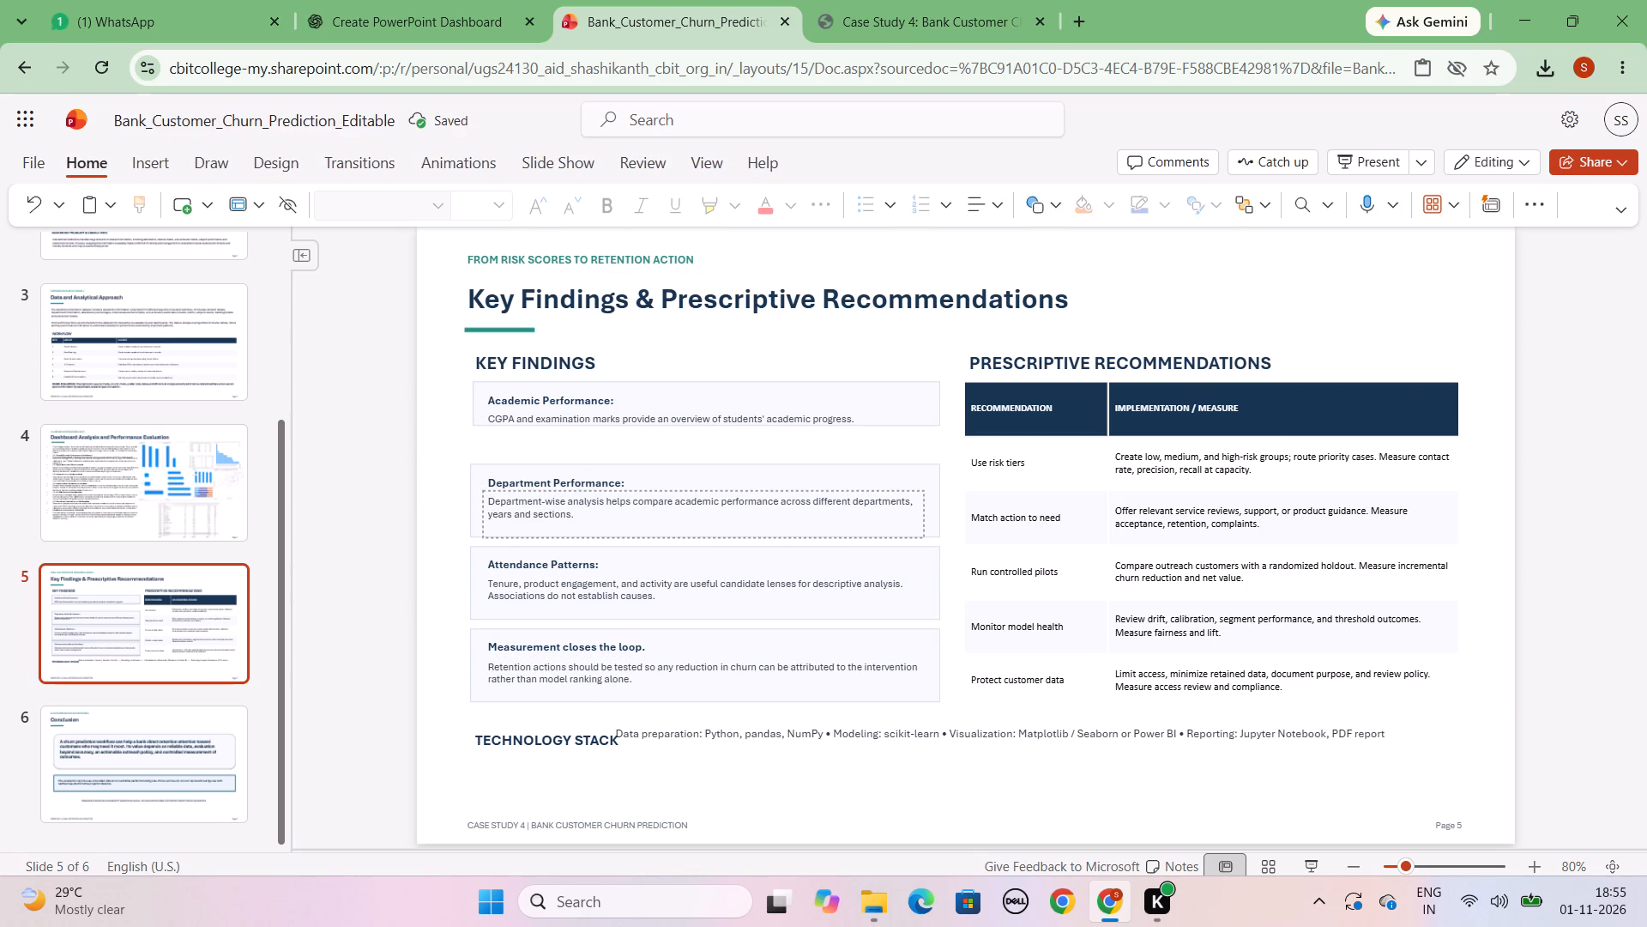
left_click(637, 533)
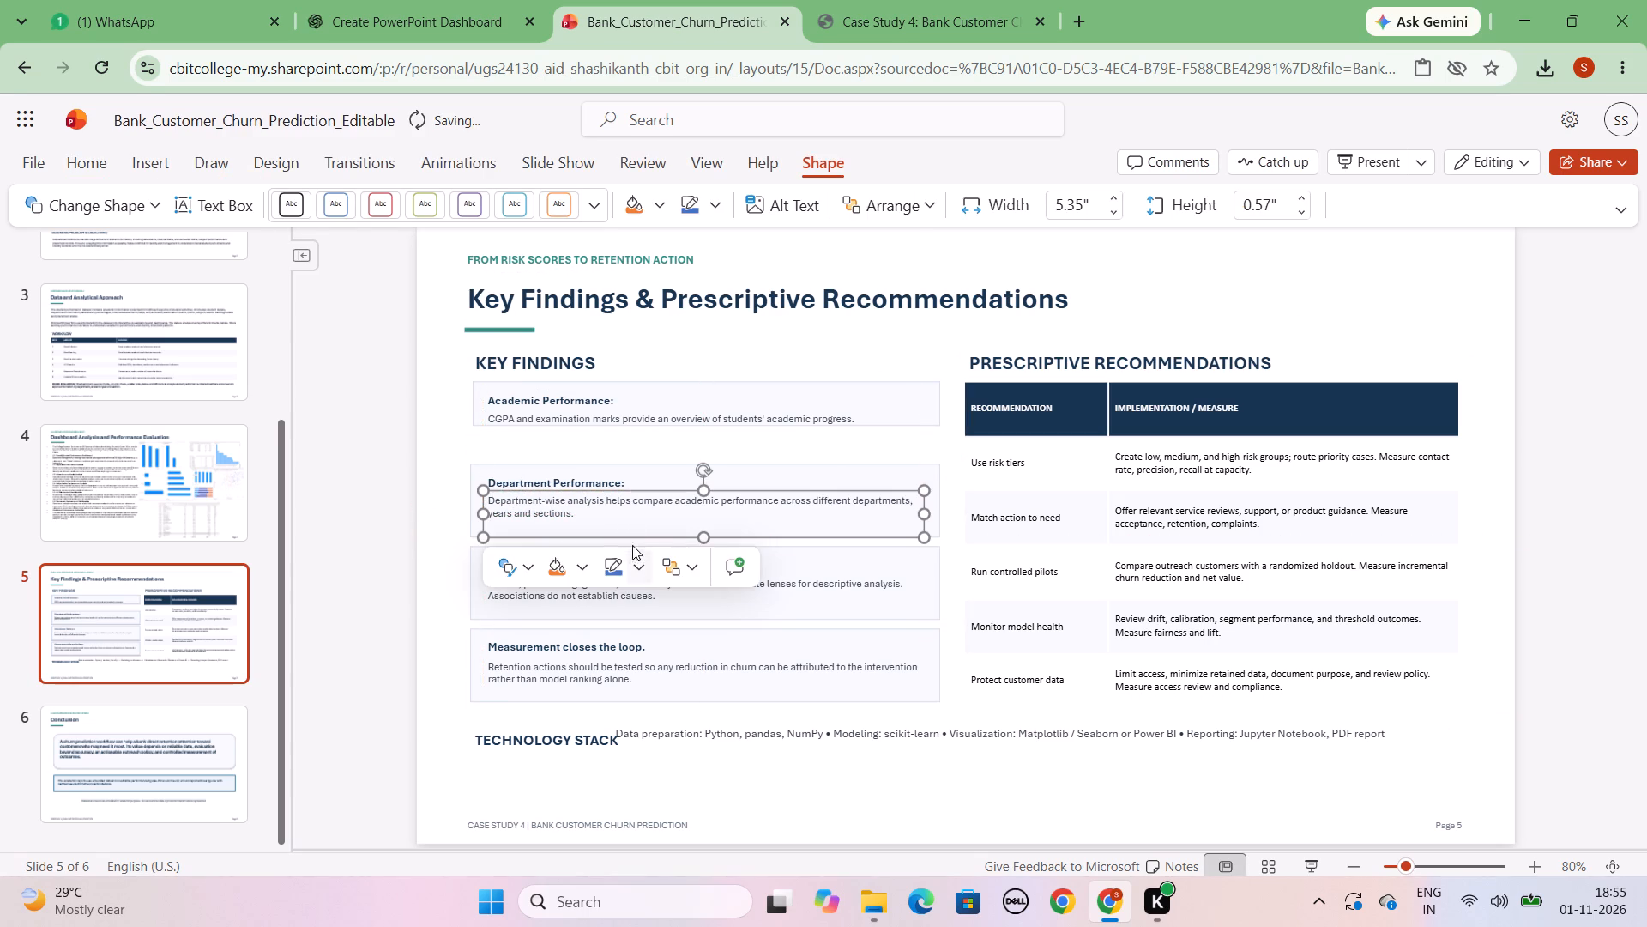
left_click(422, 546)
left_click_drag(475, 482, 478, 479)
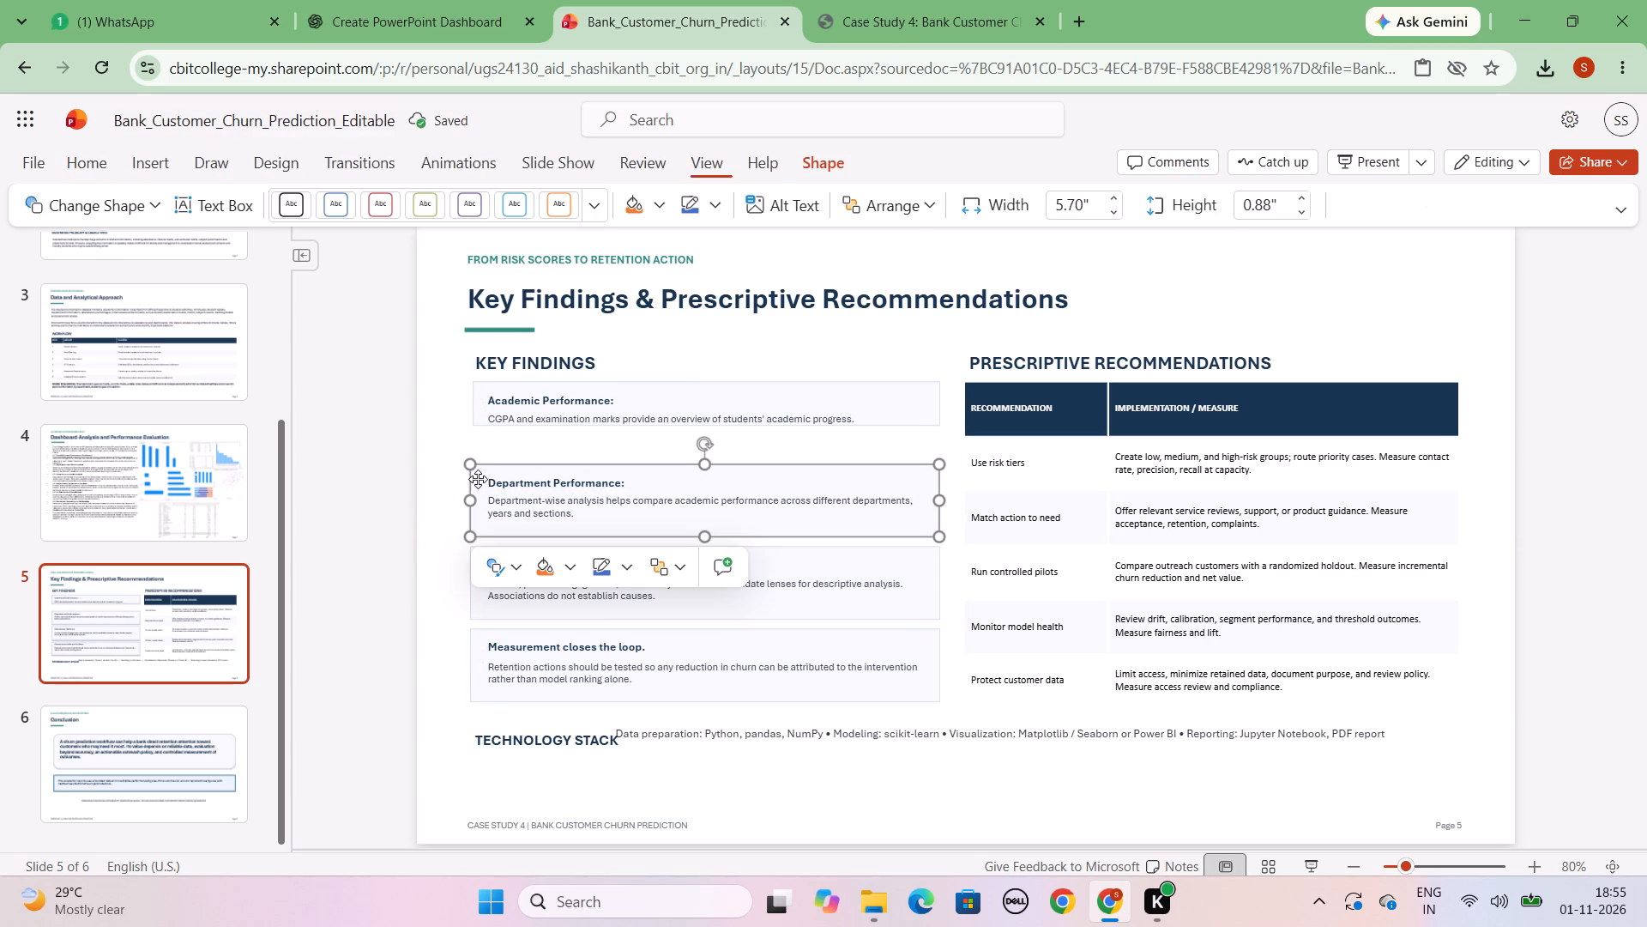
left_click_drag(478, 479, 479, 460)
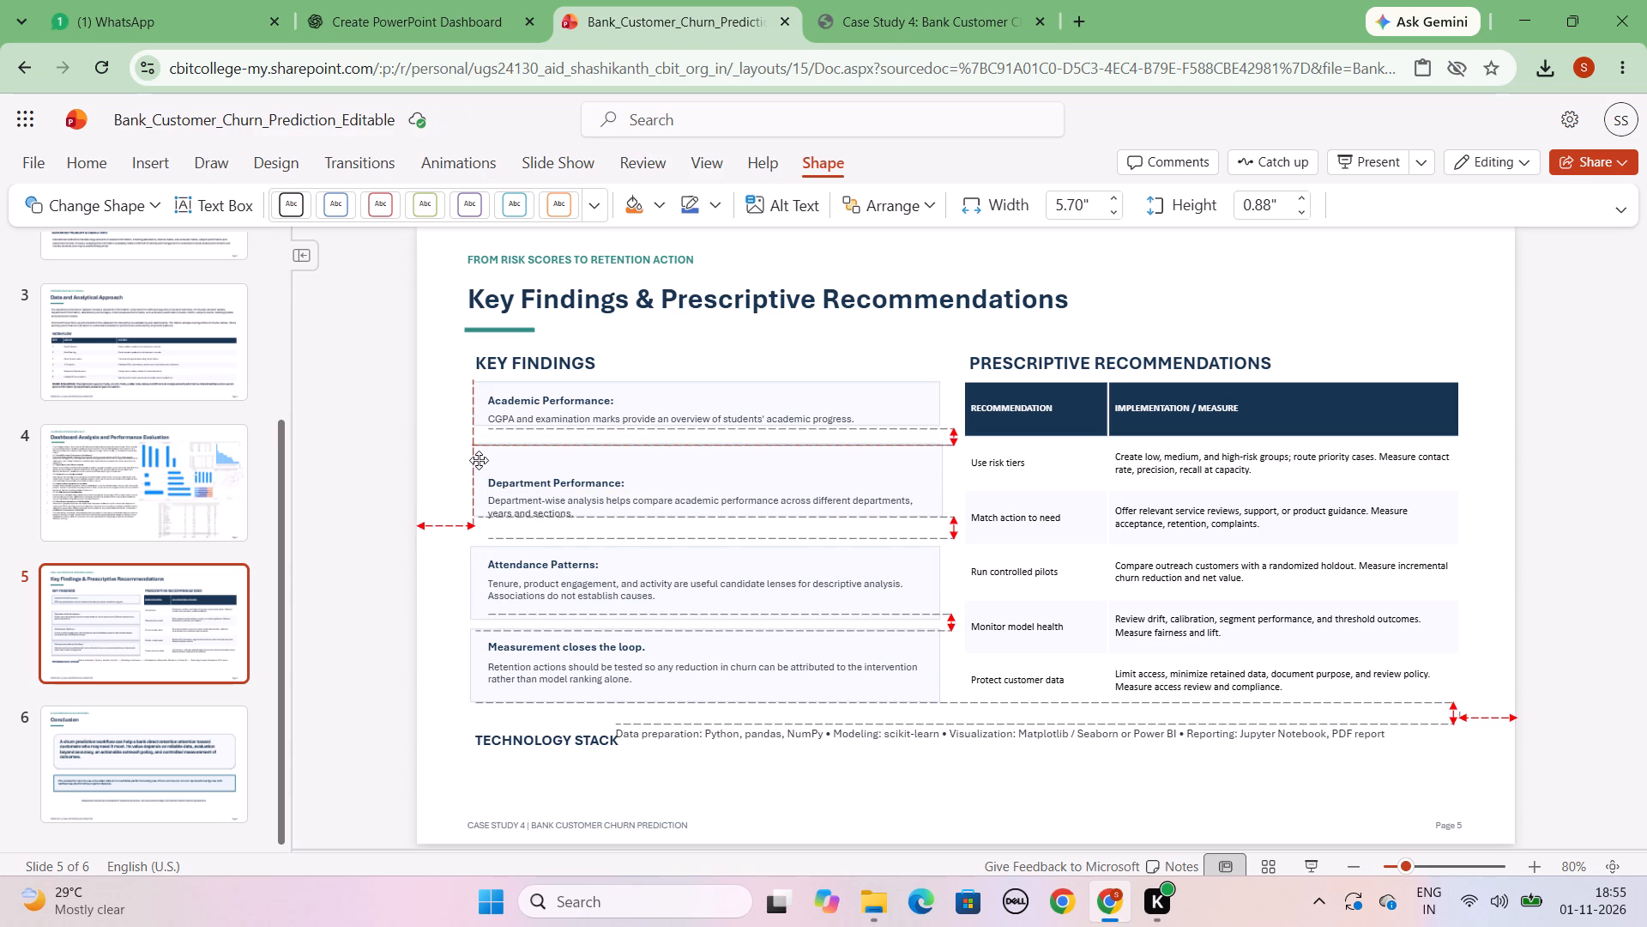
left_click_drag(479, 460, 479, 451)
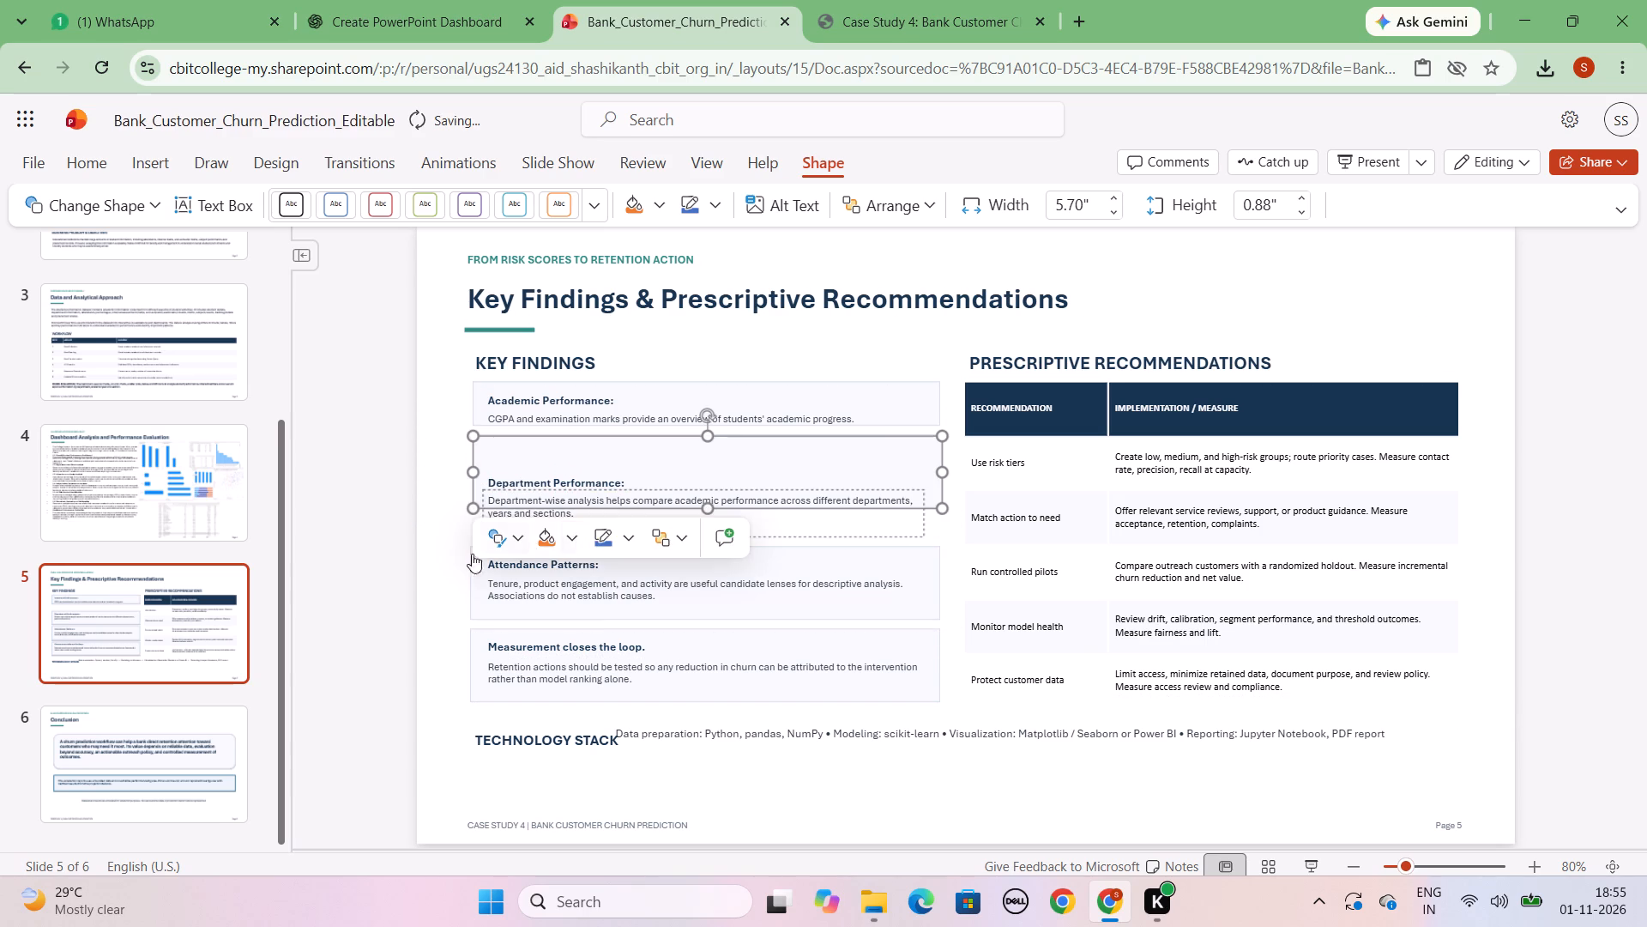
left_click(411, 555)
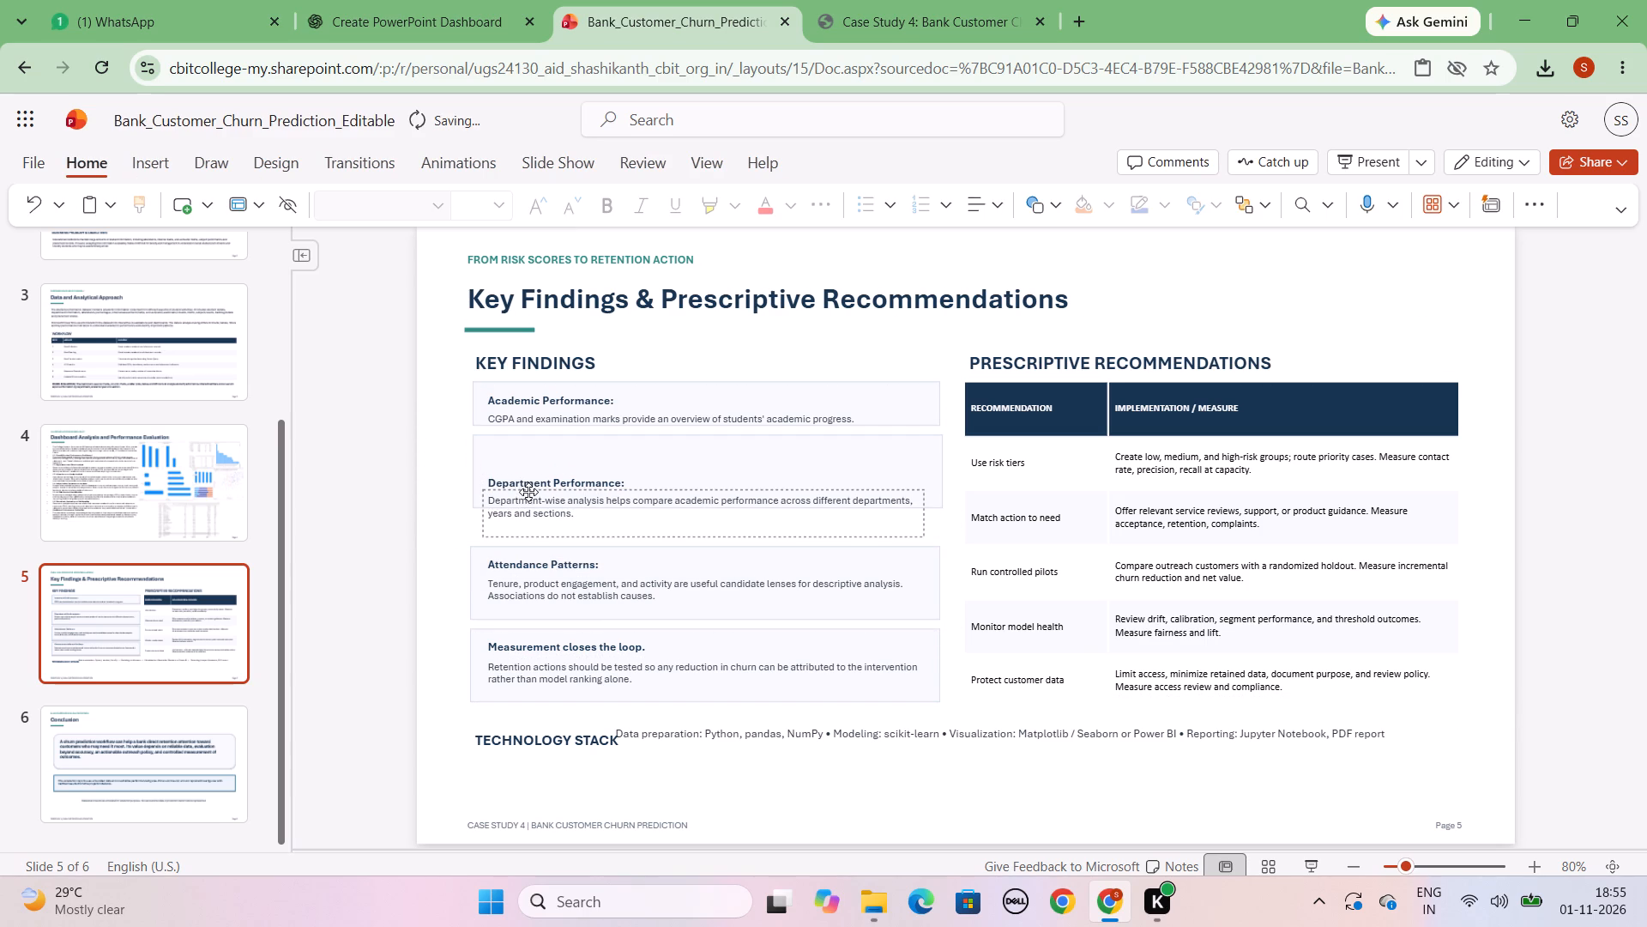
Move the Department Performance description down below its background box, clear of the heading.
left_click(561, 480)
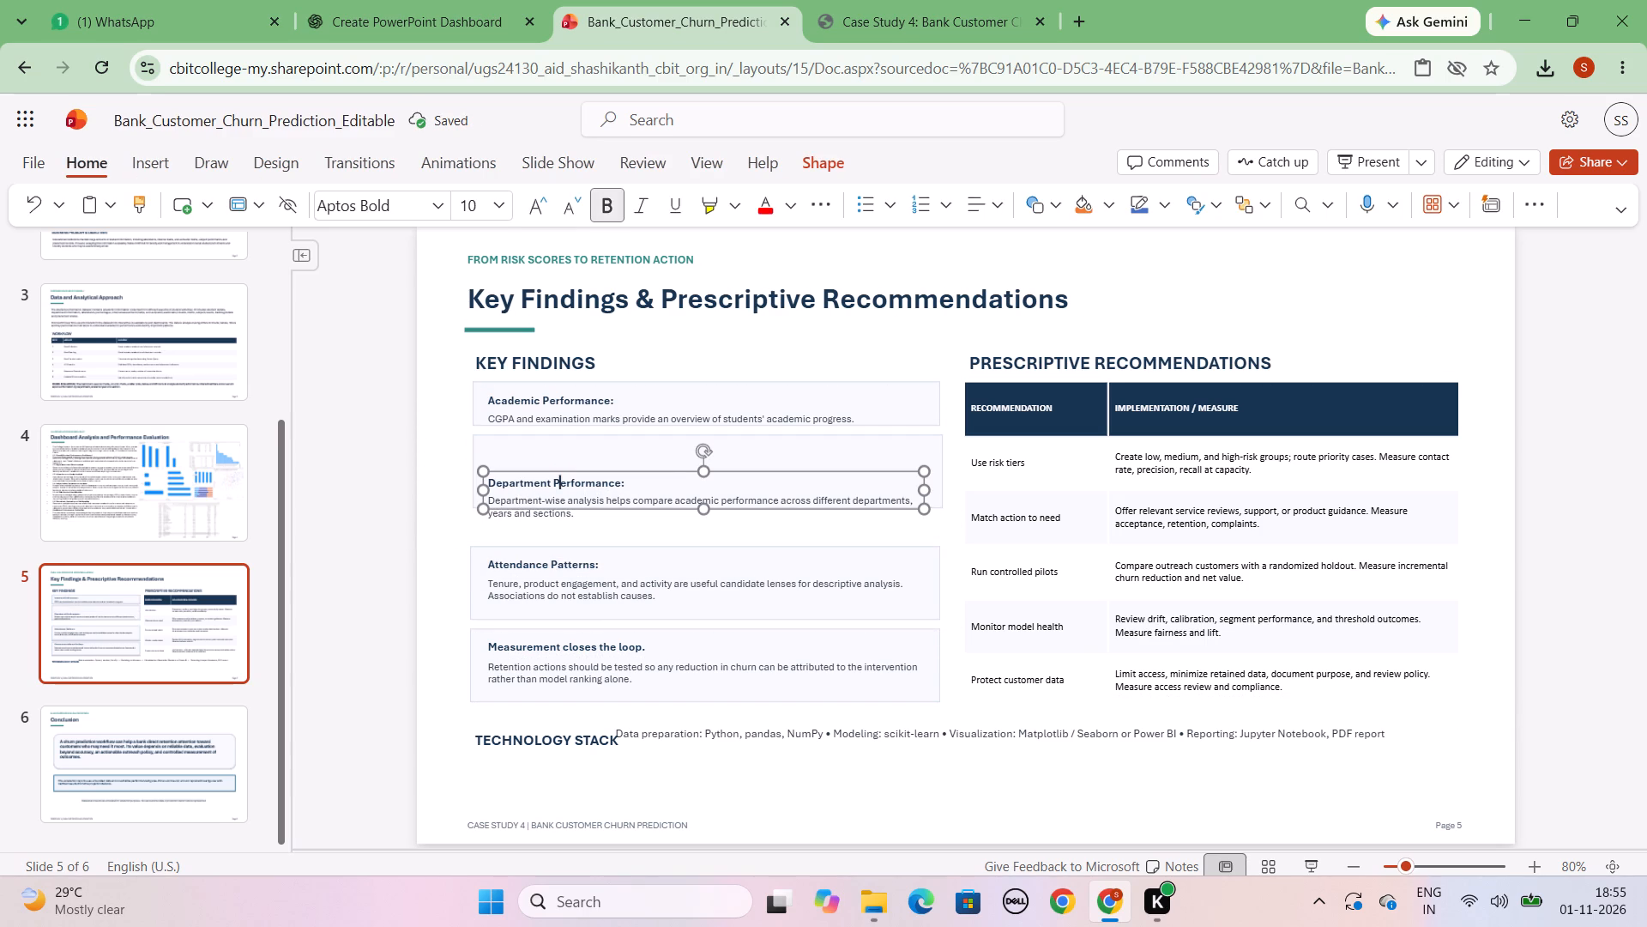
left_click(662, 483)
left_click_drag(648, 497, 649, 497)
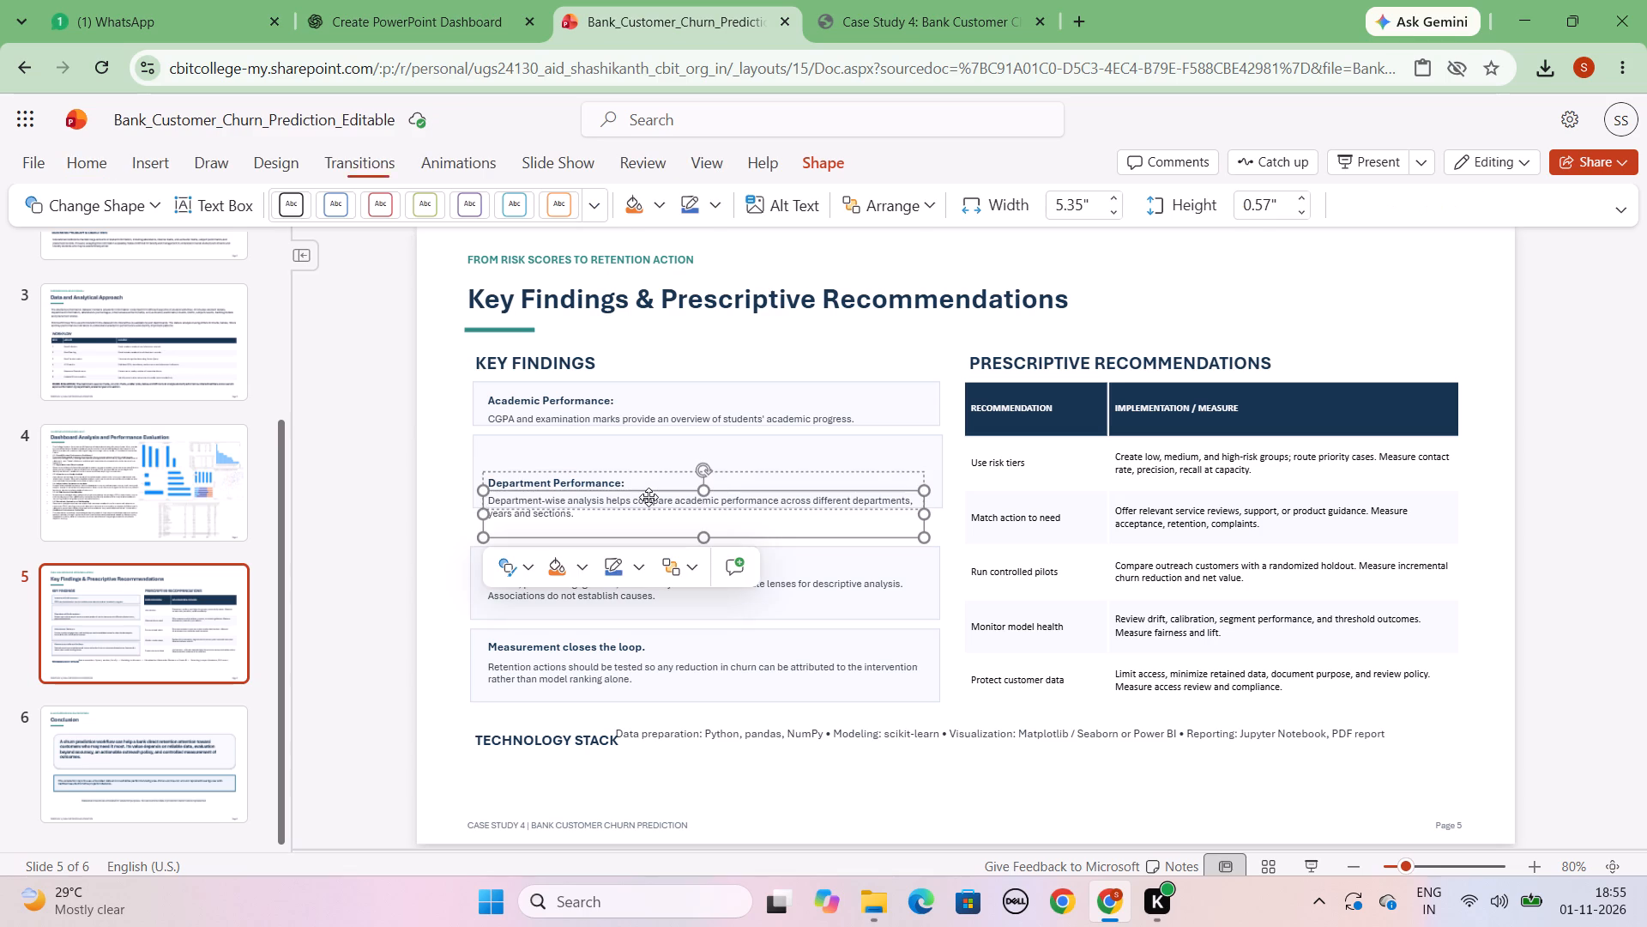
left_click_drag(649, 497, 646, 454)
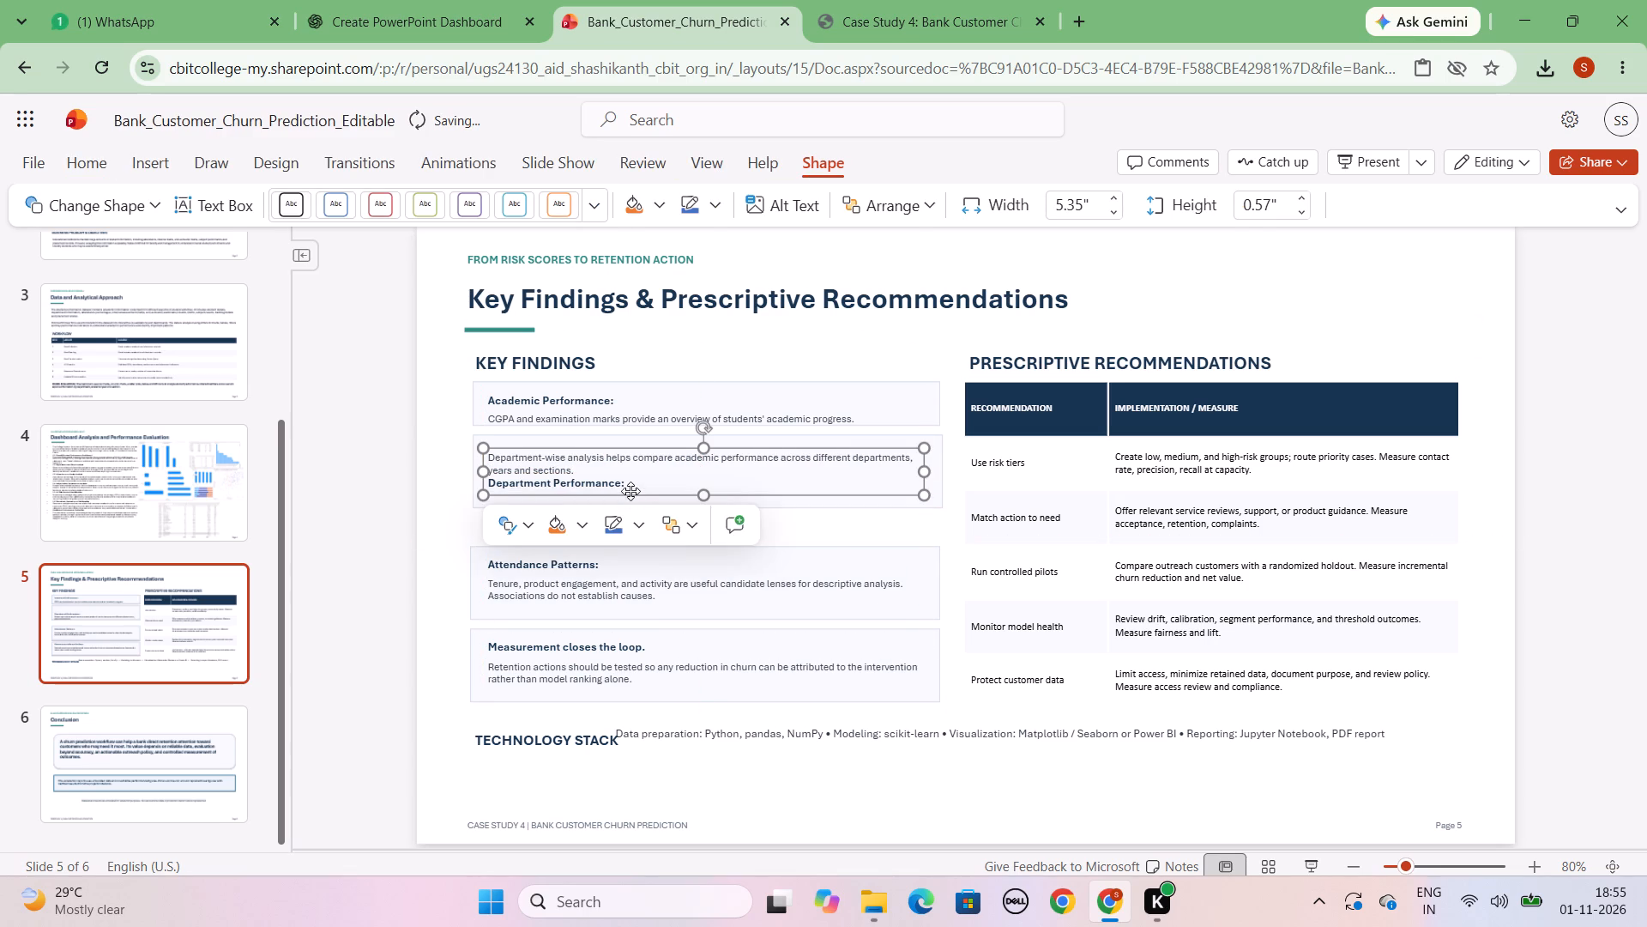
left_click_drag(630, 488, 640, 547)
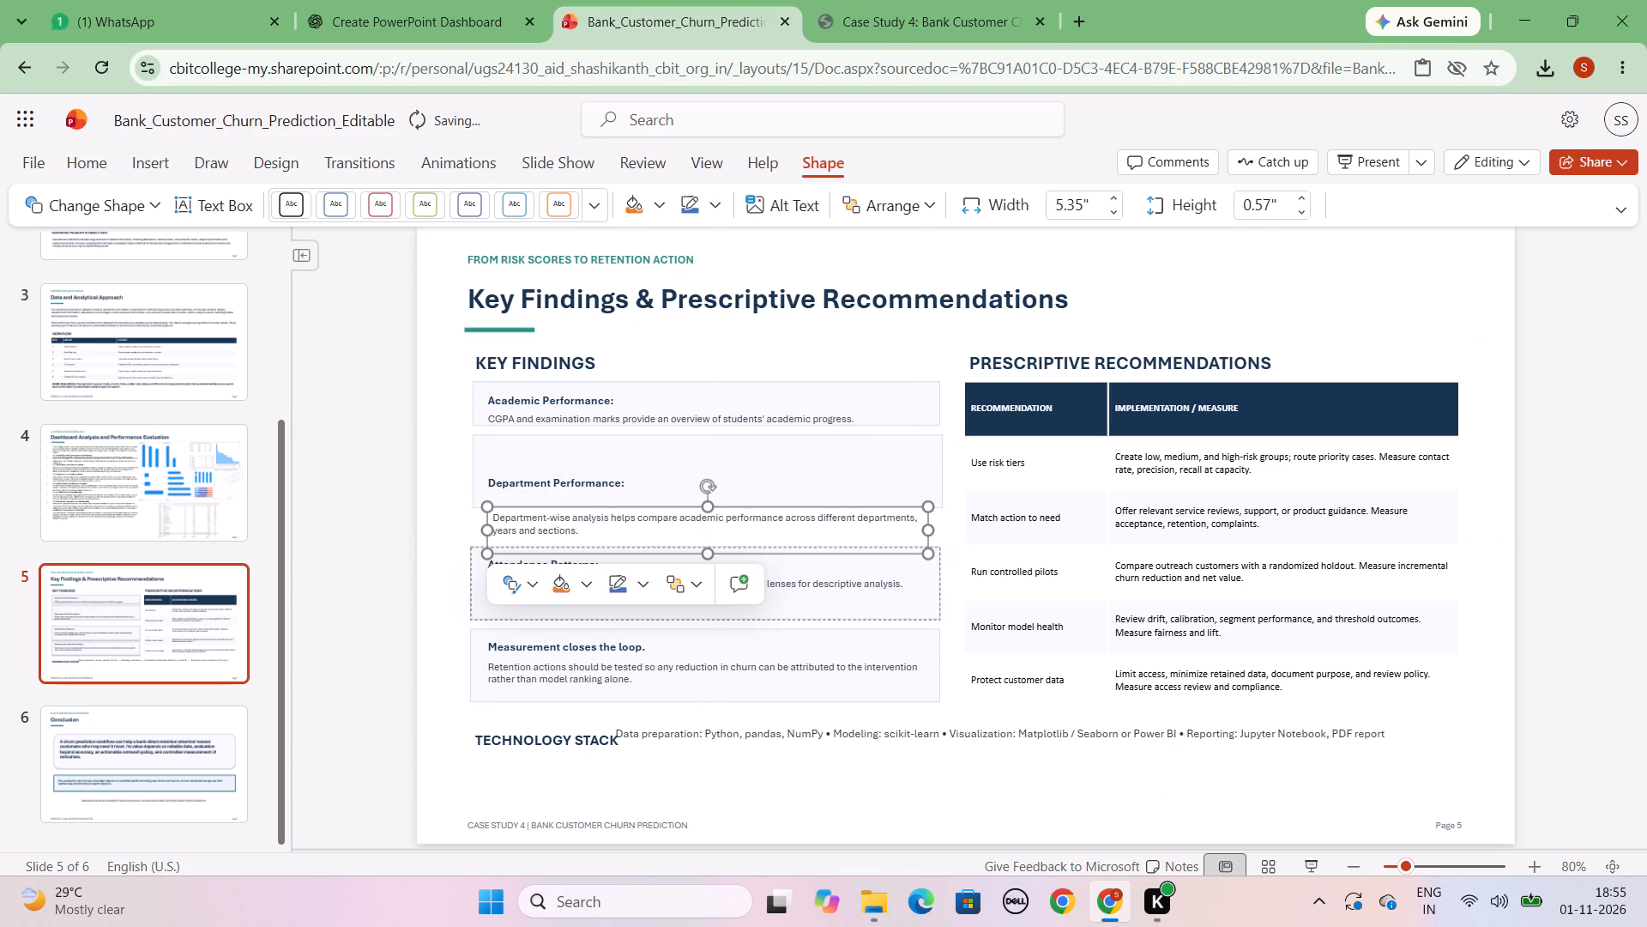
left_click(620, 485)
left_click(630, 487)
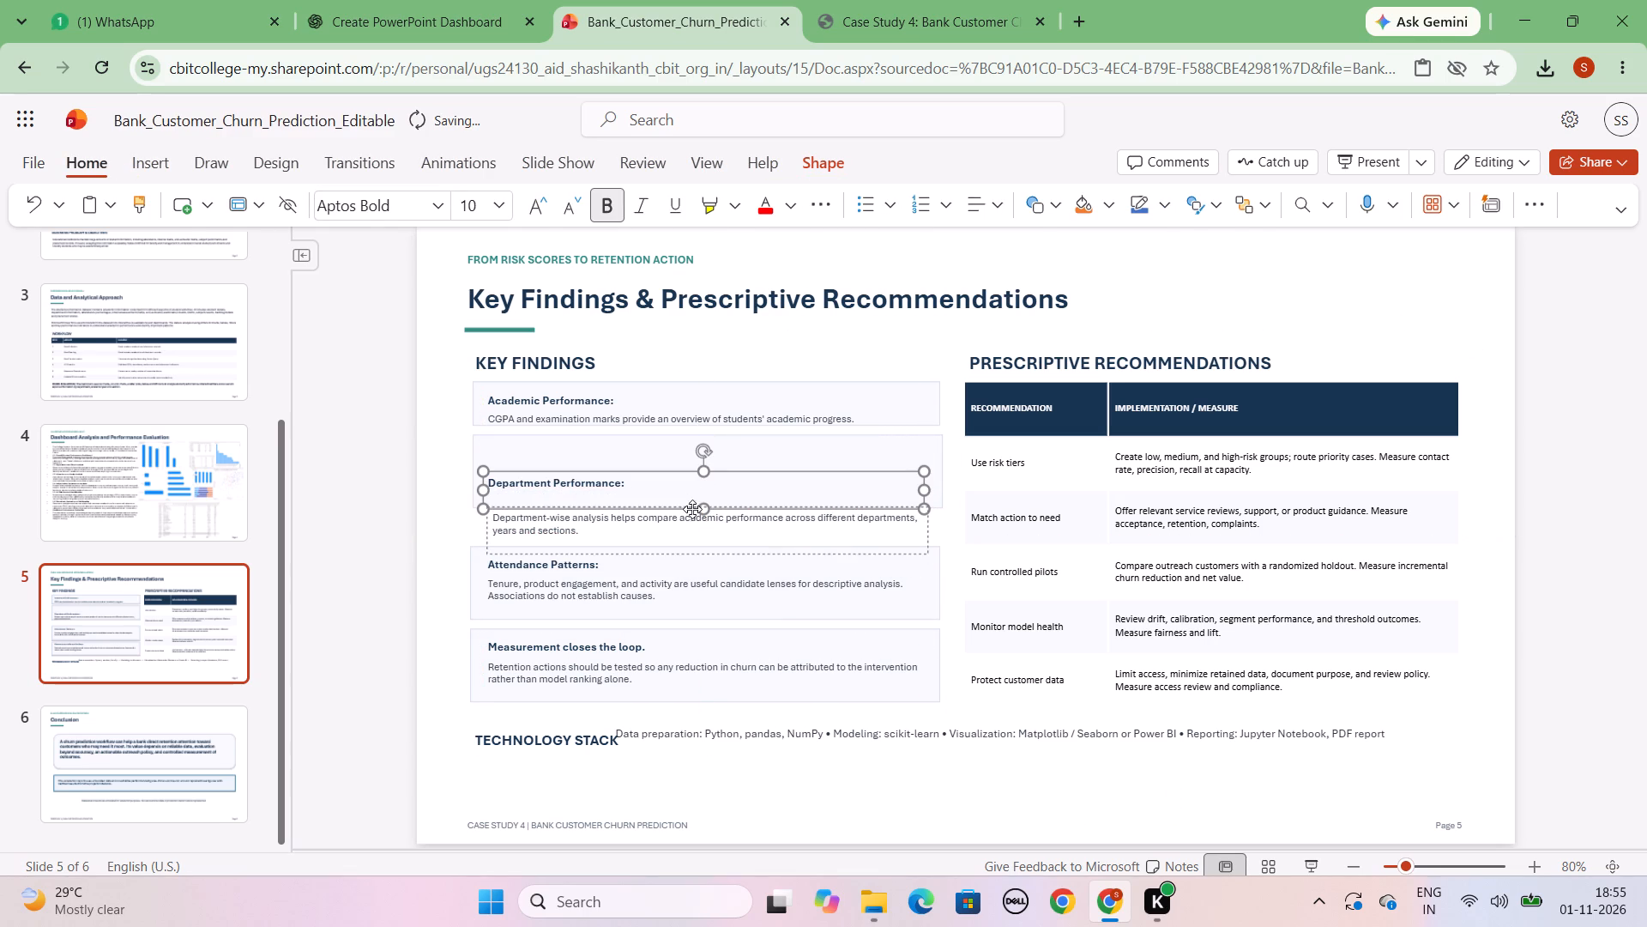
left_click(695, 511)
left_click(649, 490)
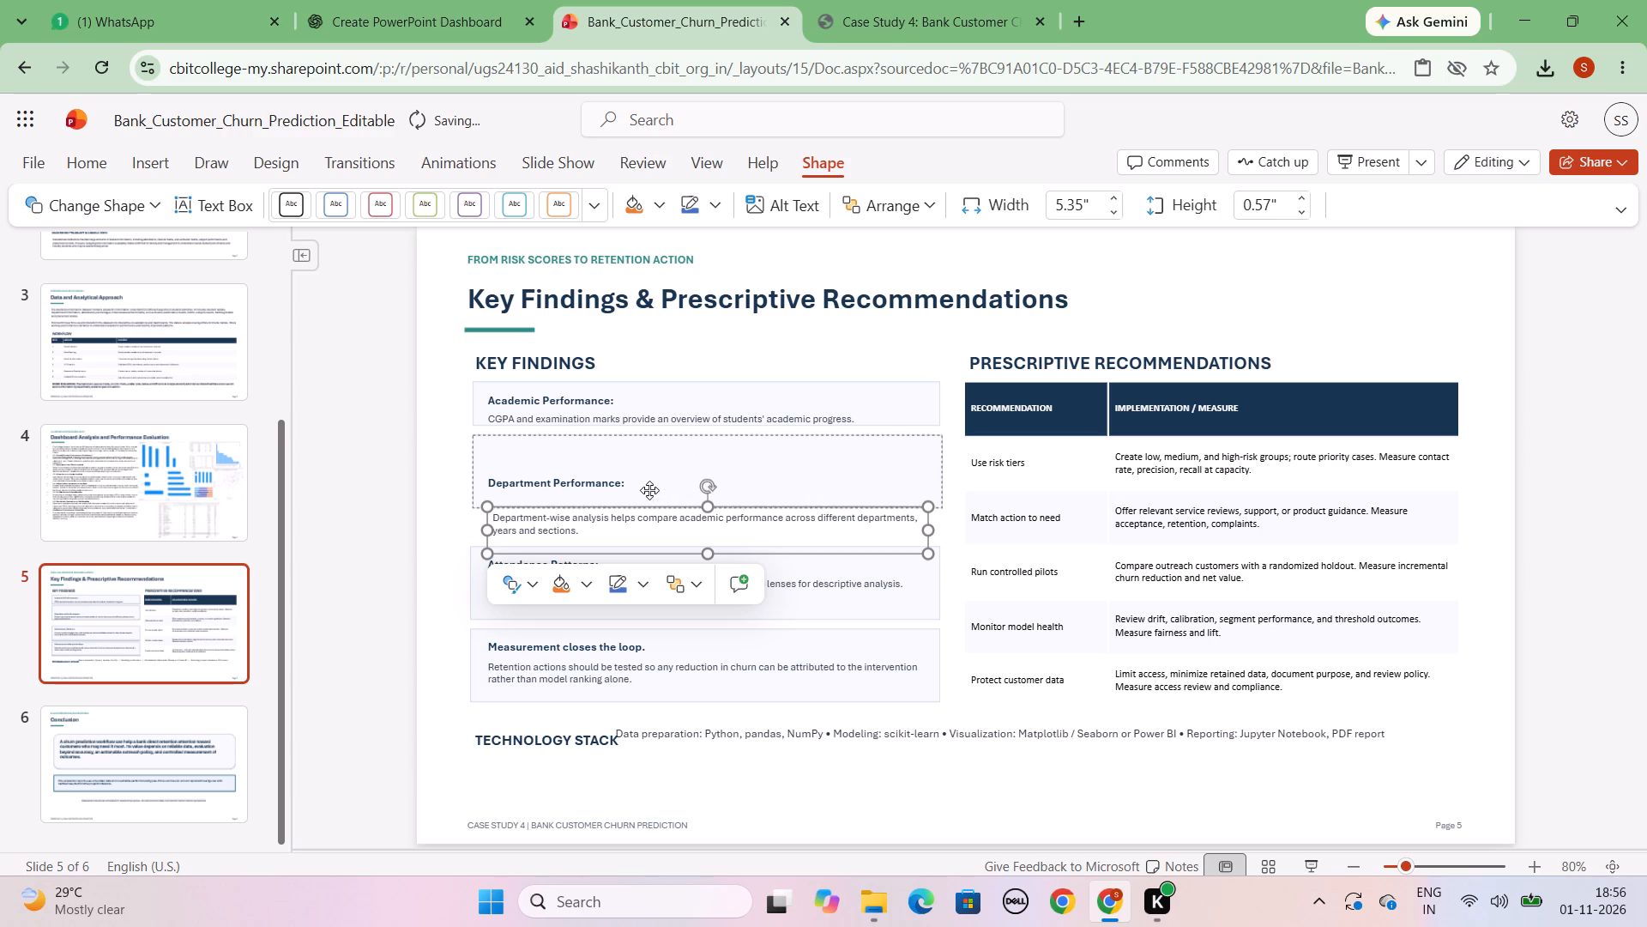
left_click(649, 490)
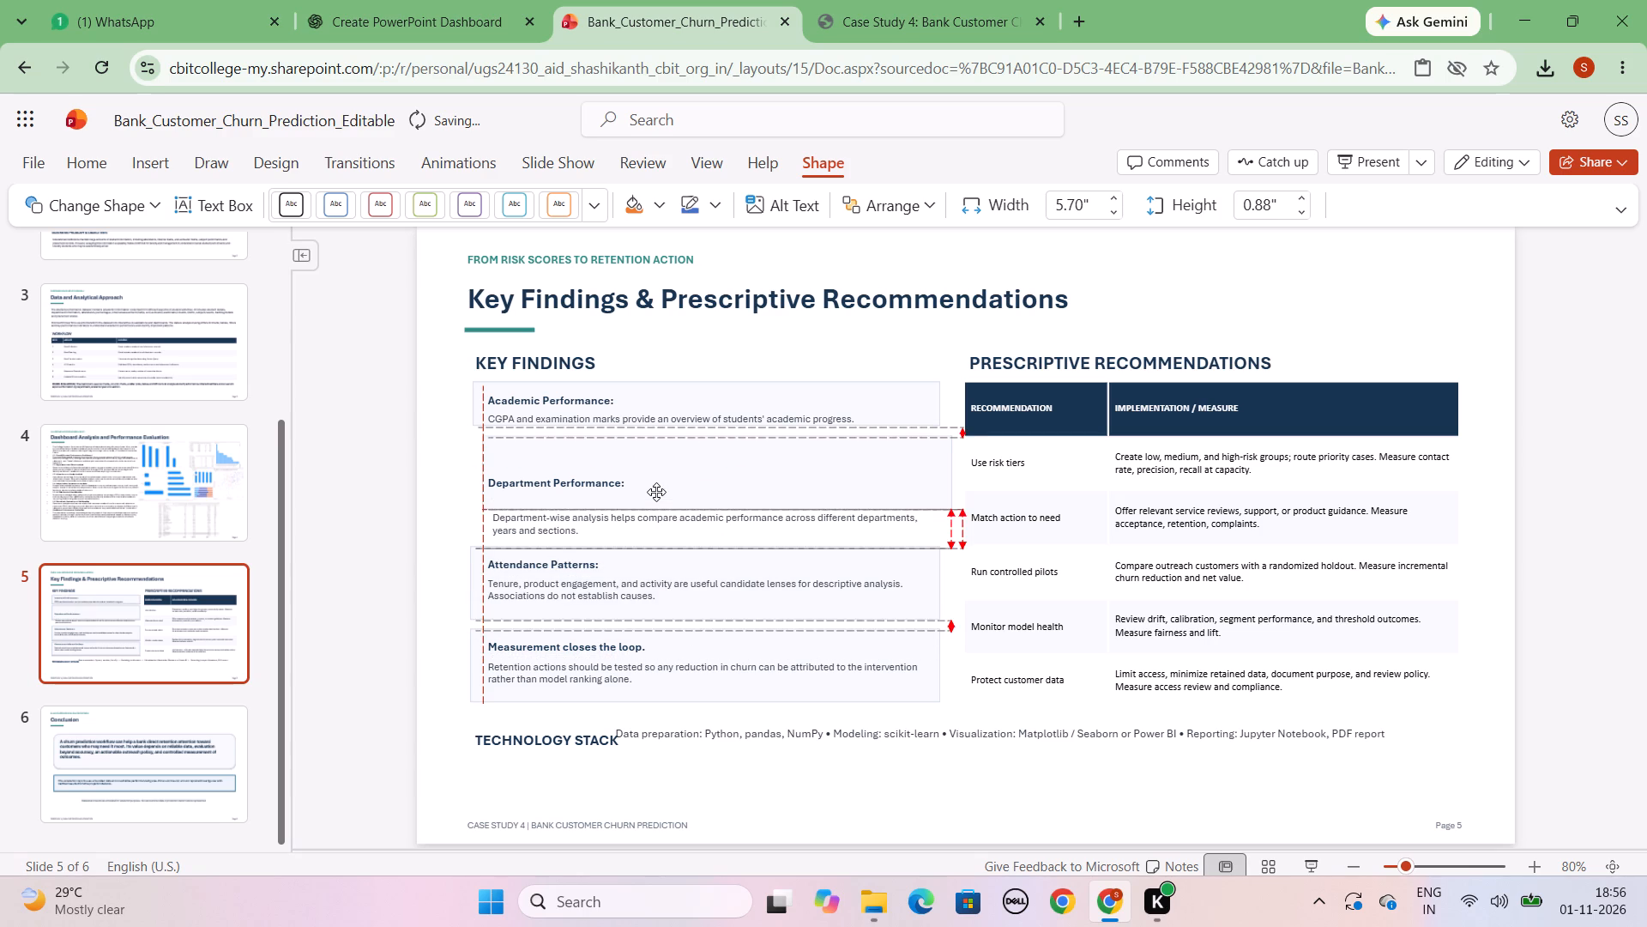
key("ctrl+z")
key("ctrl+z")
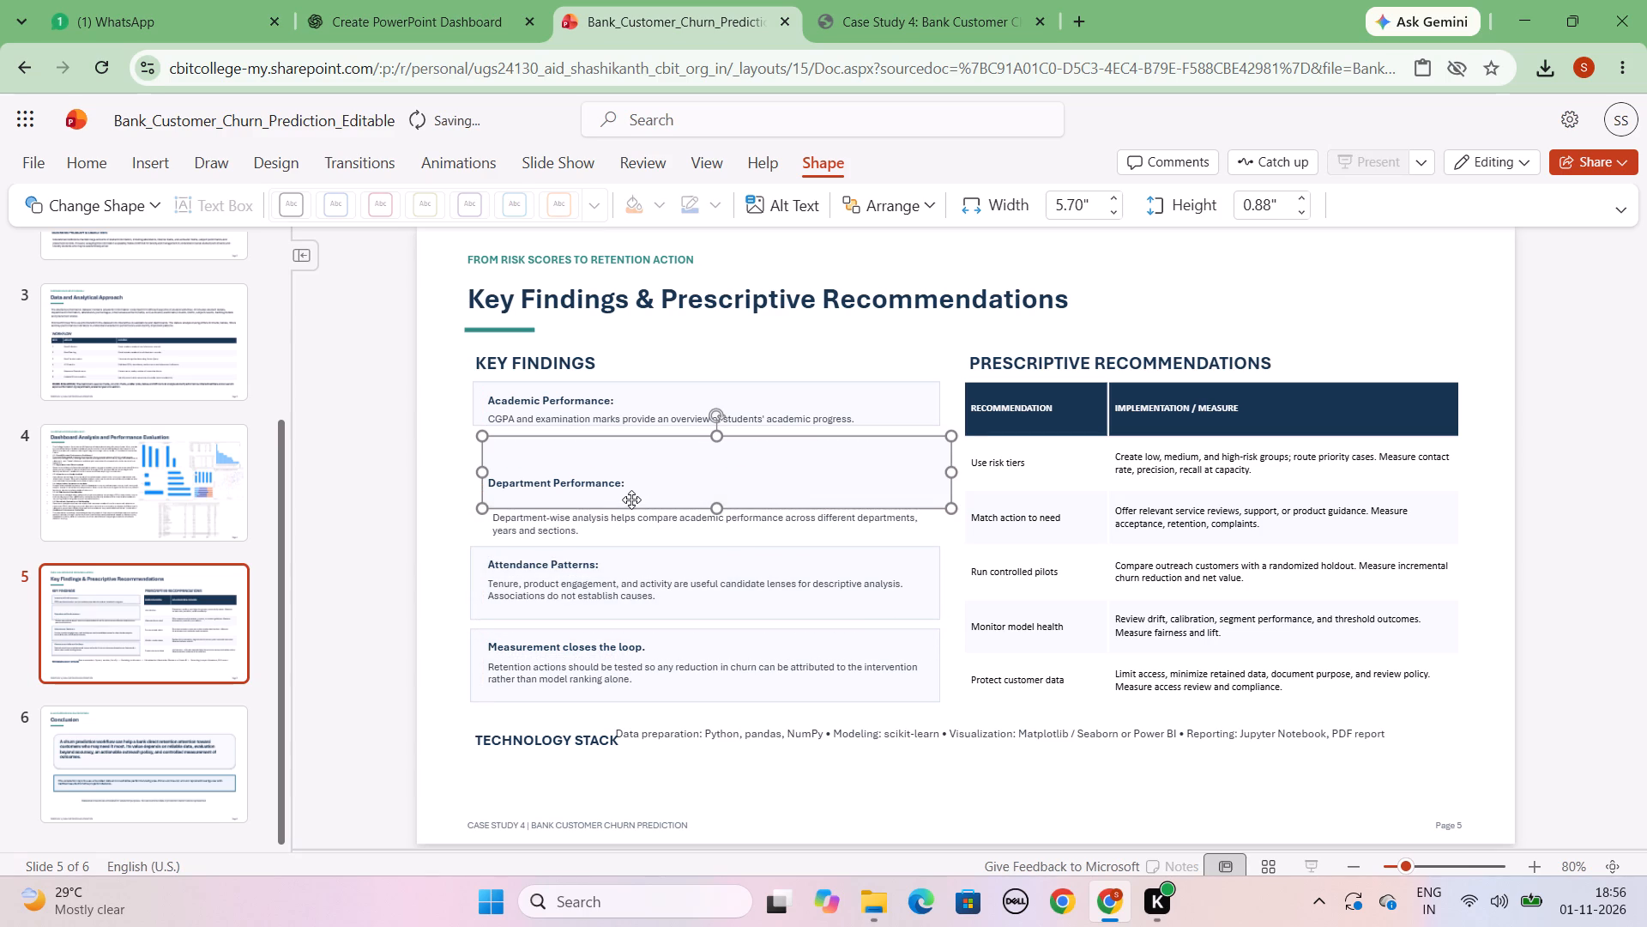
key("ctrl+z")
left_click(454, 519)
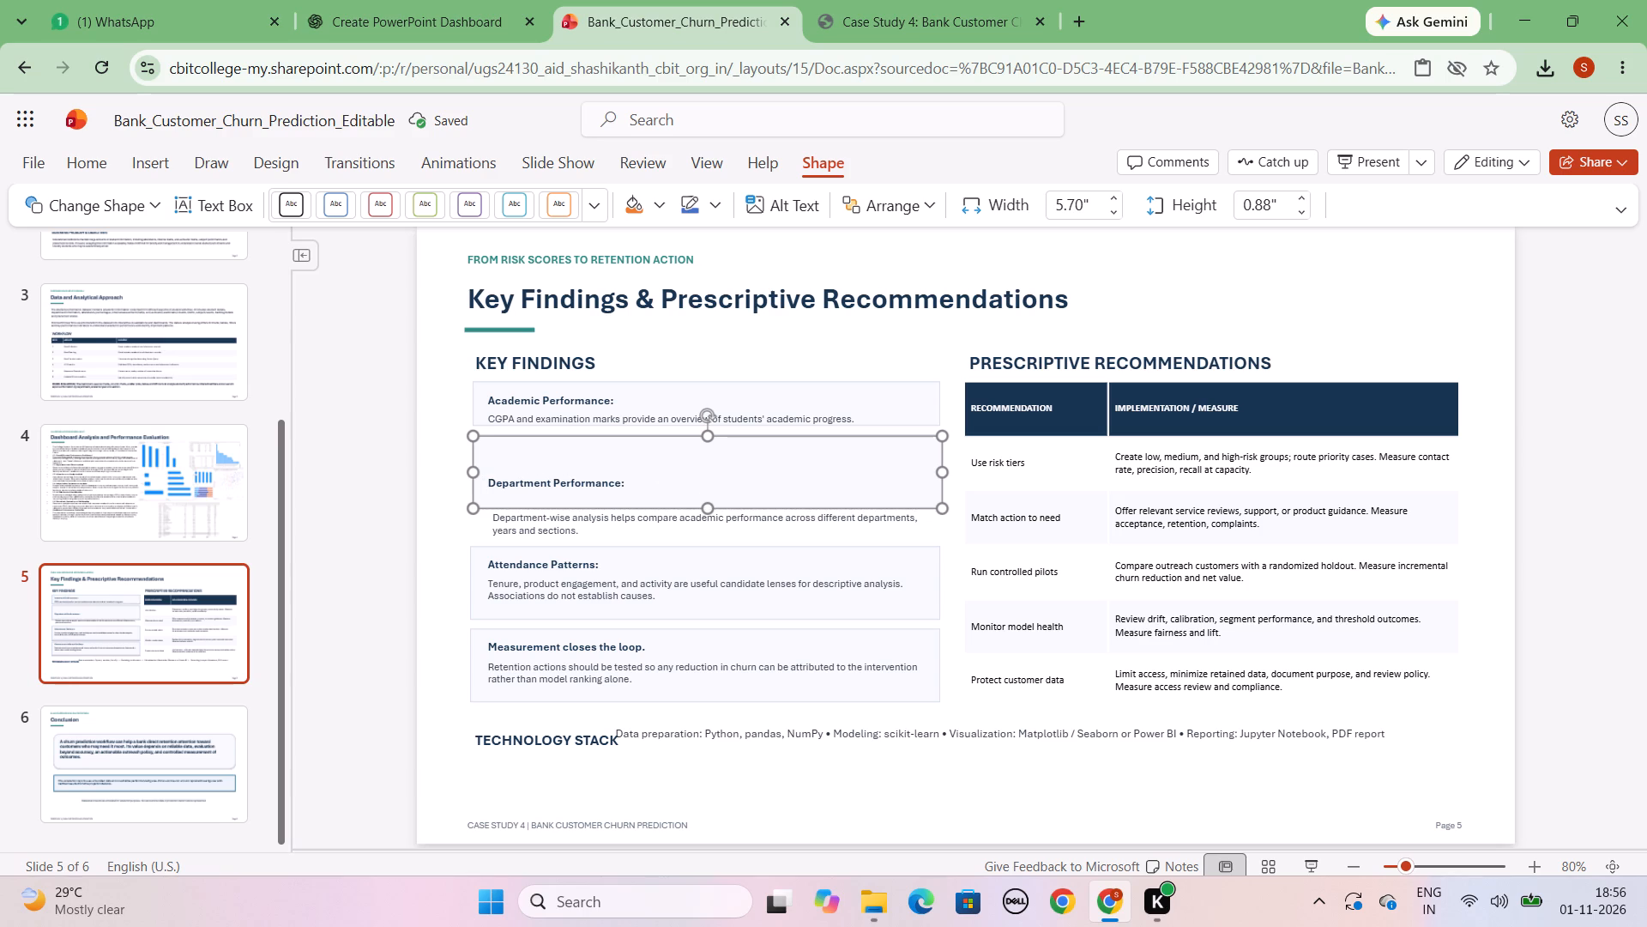
Move the Department Performance heading up into the upper part of its background box.
left_click(574, 482)
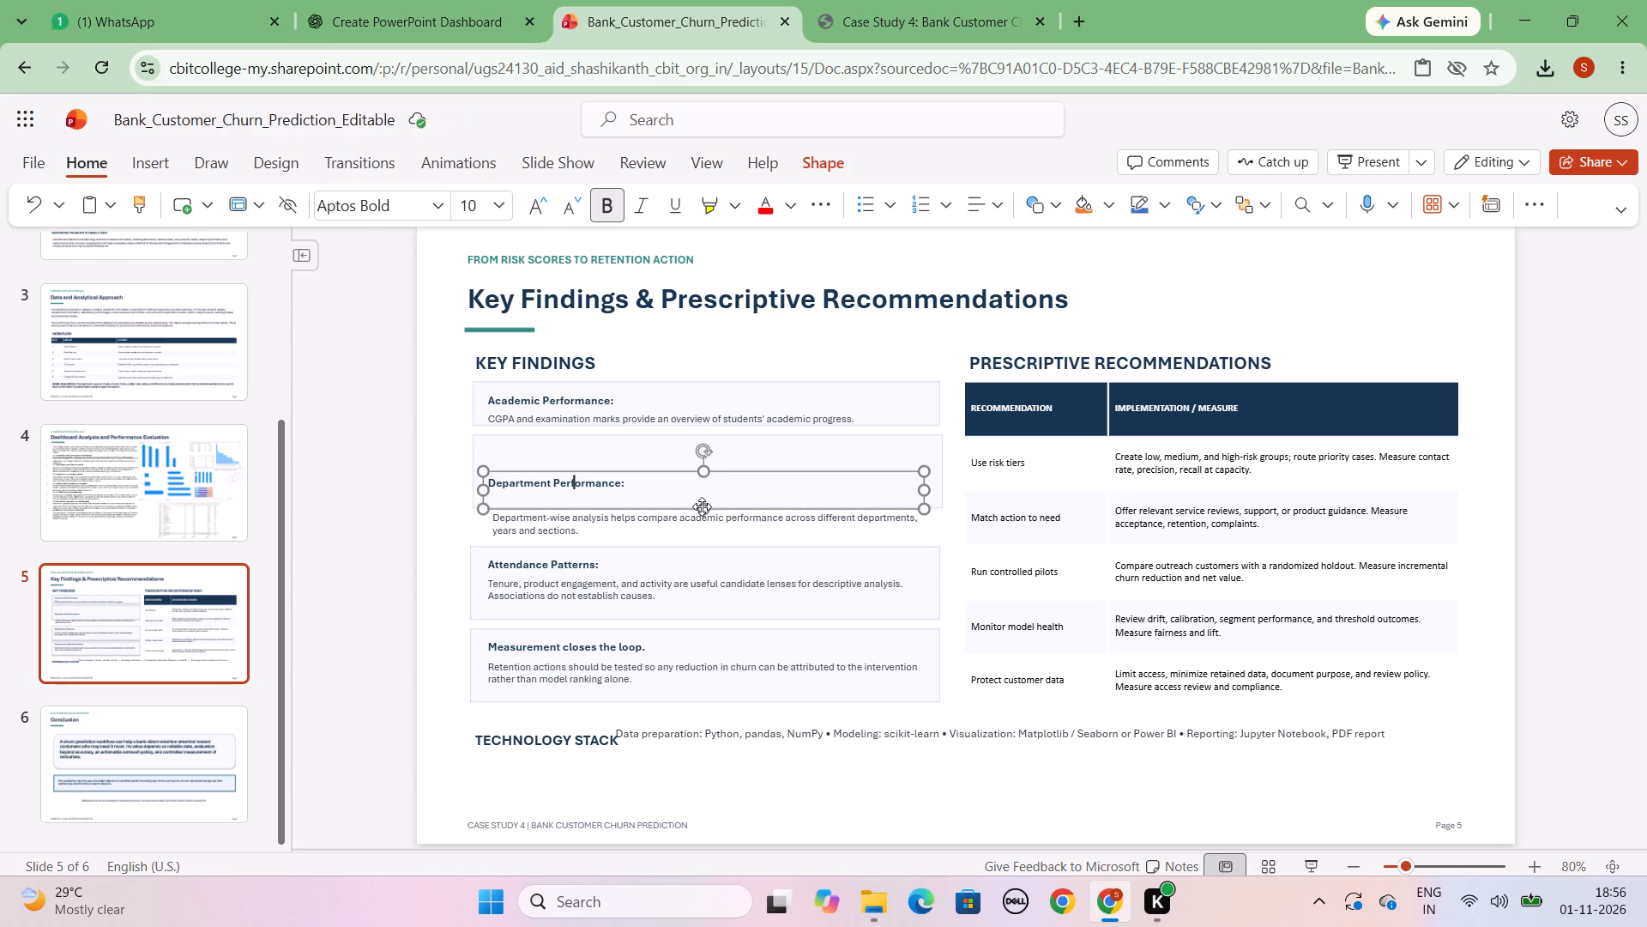
left_click(702, 506)
left_click(654, 494)
left_click(617, 485)
left_click_drag(916, 494, 914, 489)
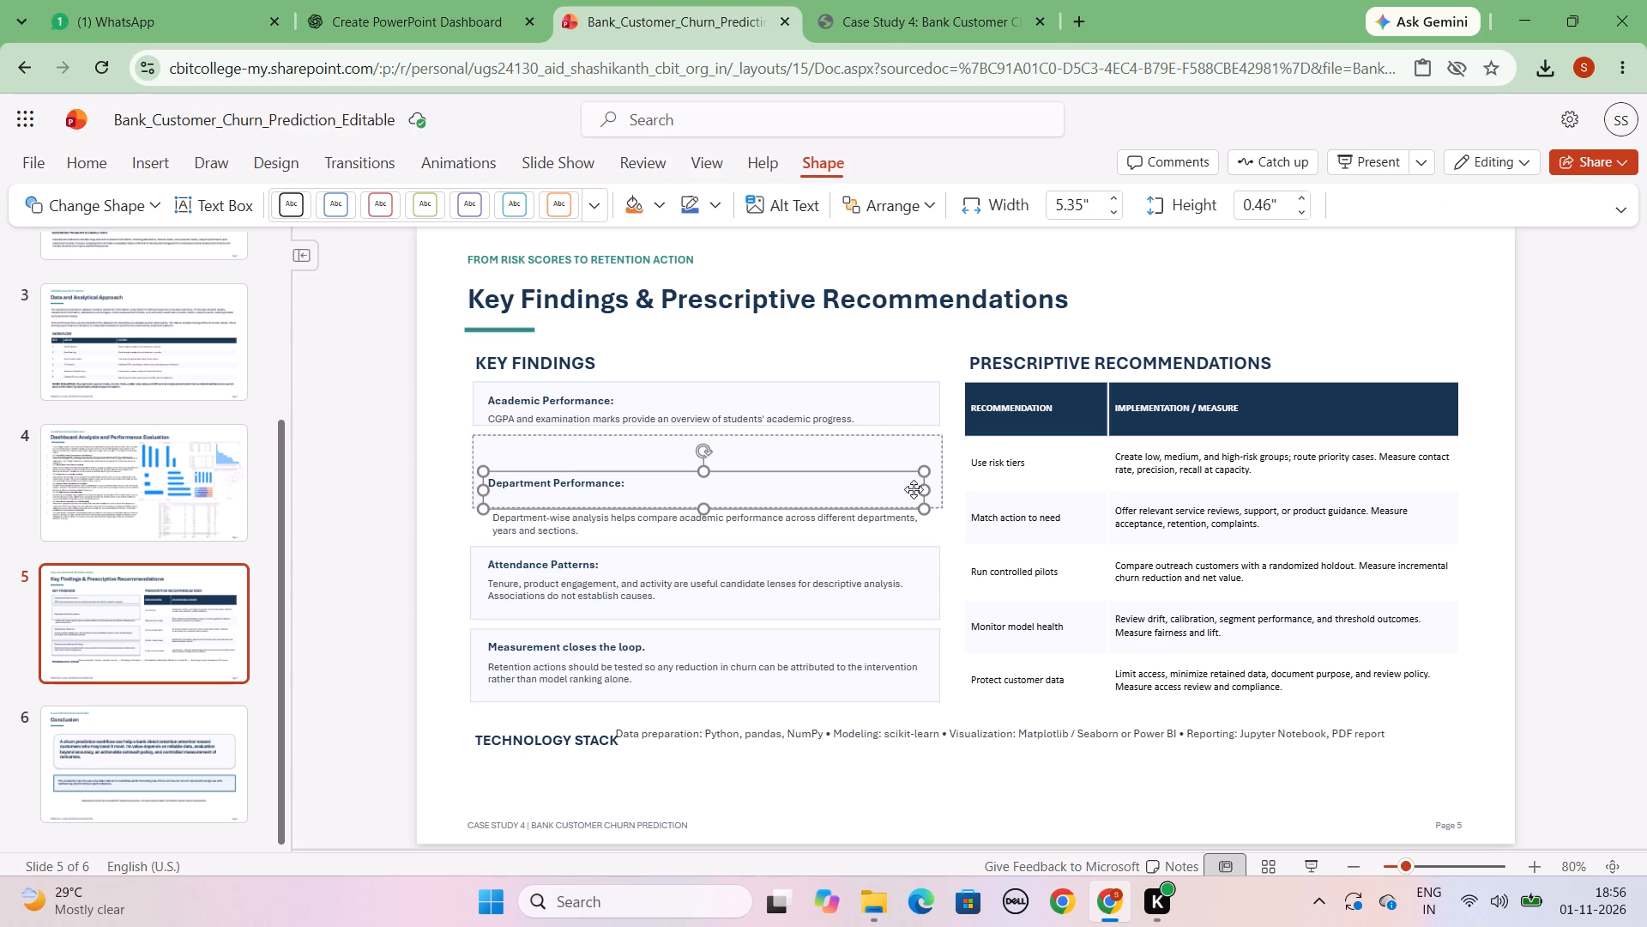
left_click_drag(914, 489, 902, 467)
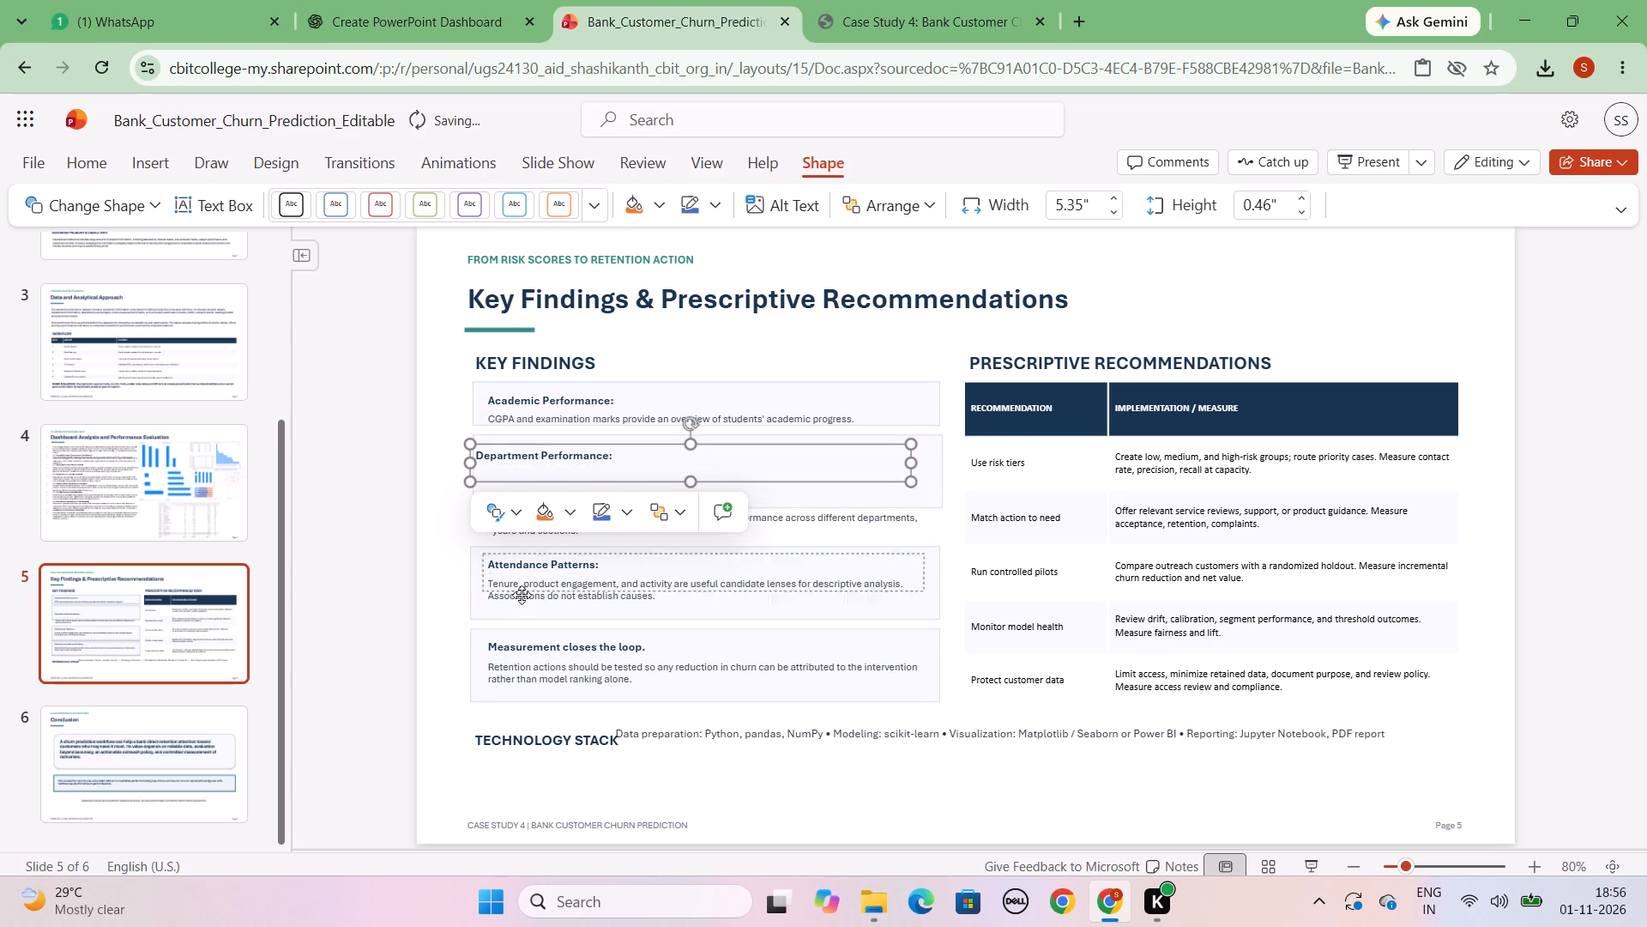
left_click(427, 605)
Indent the Department Performance heading with four leading spaces to roughly align it with the Academic Performance heading.
left_click(477, 457)
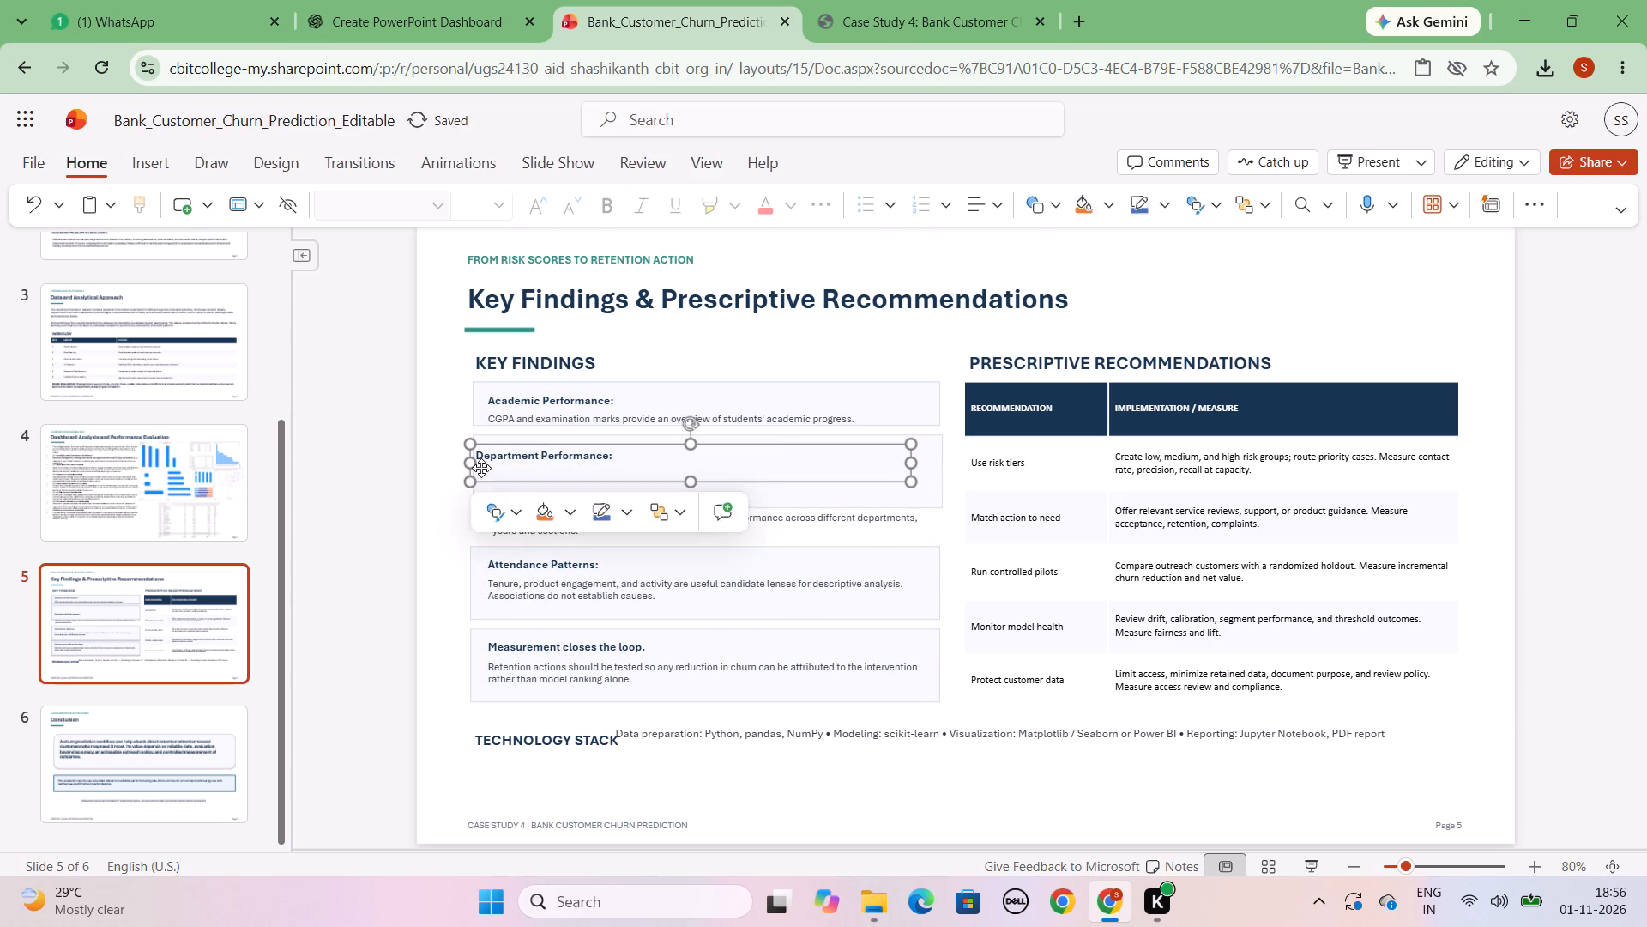
left_click(485, 457)
key("Left")
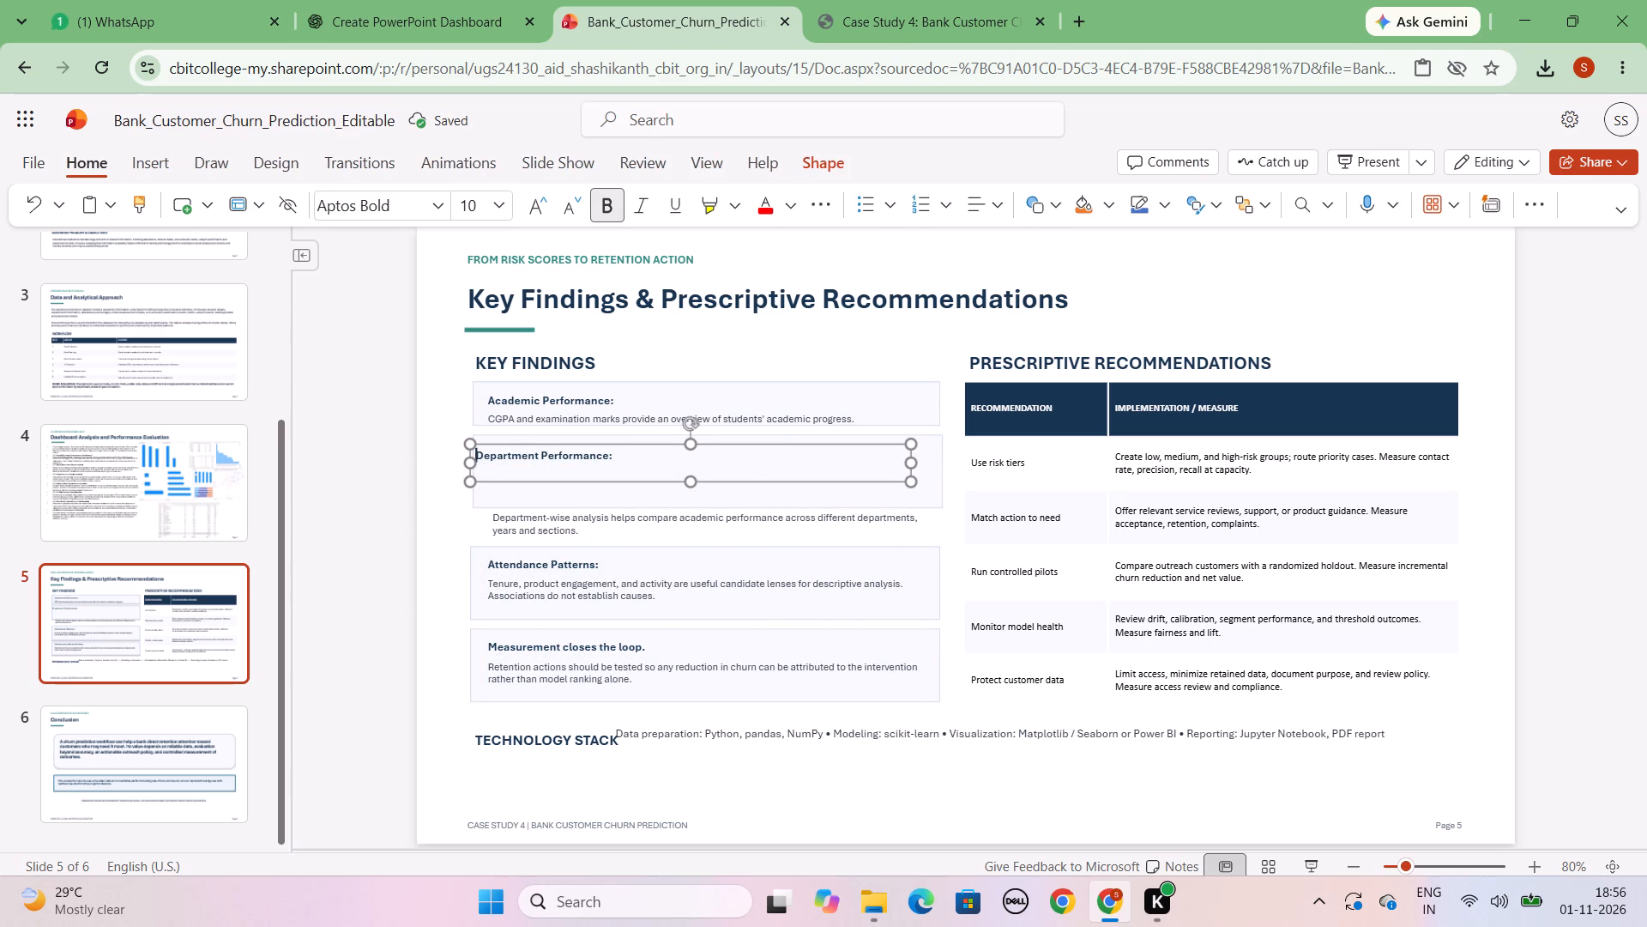
key("space")
key("space")
key("space")
key("space")
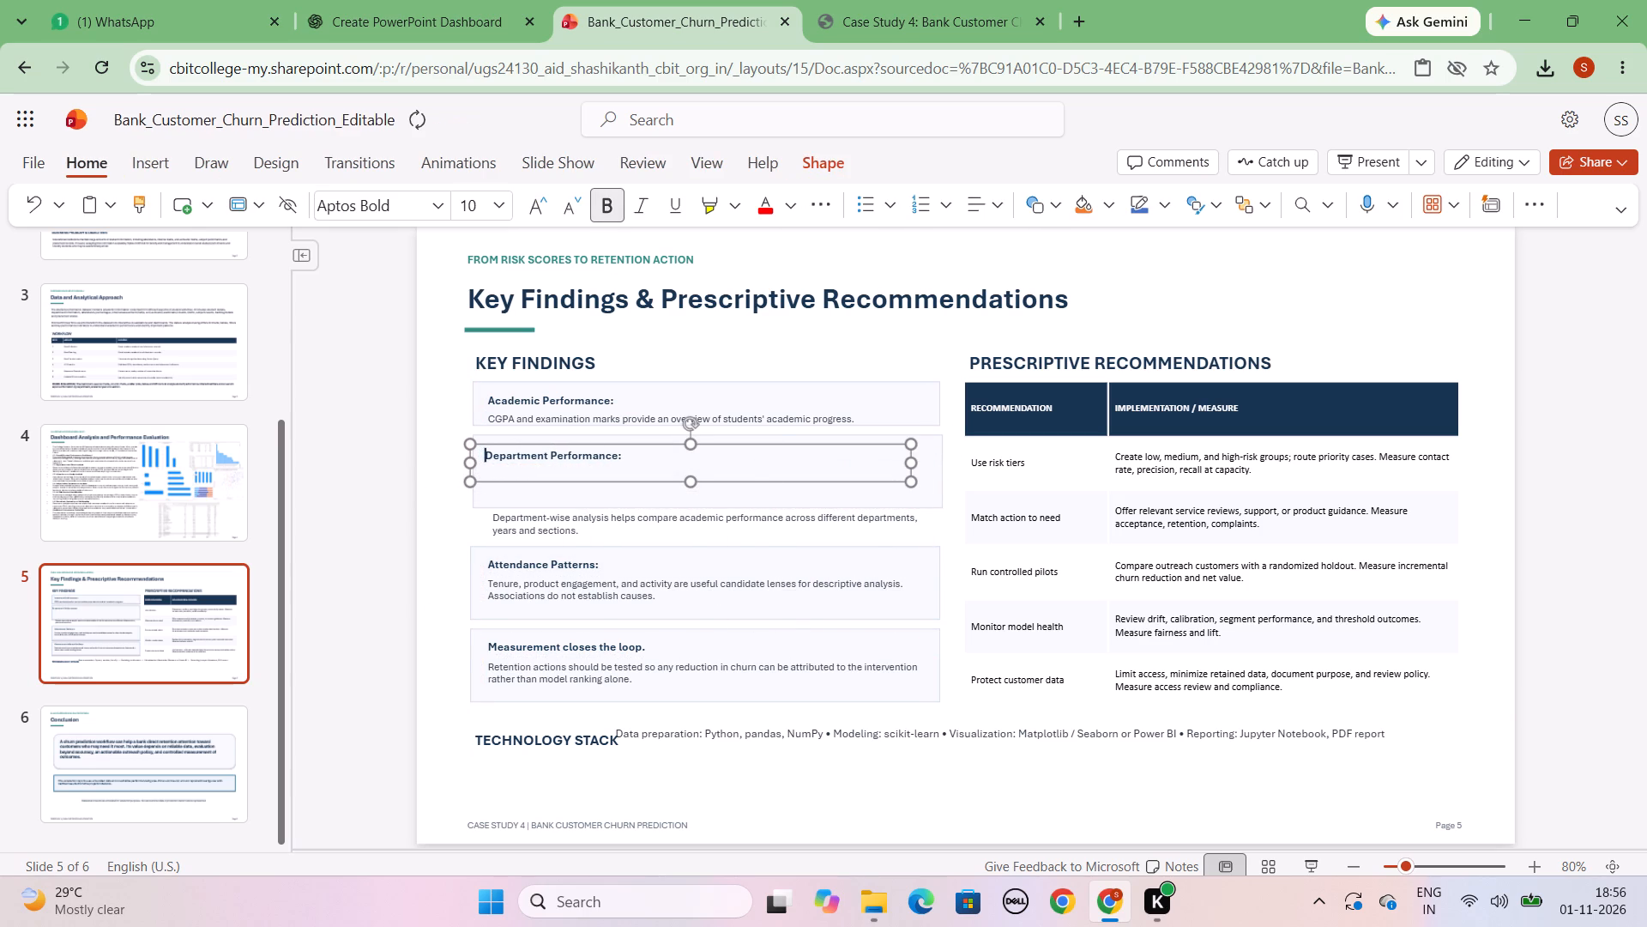
left_click(338, 694)
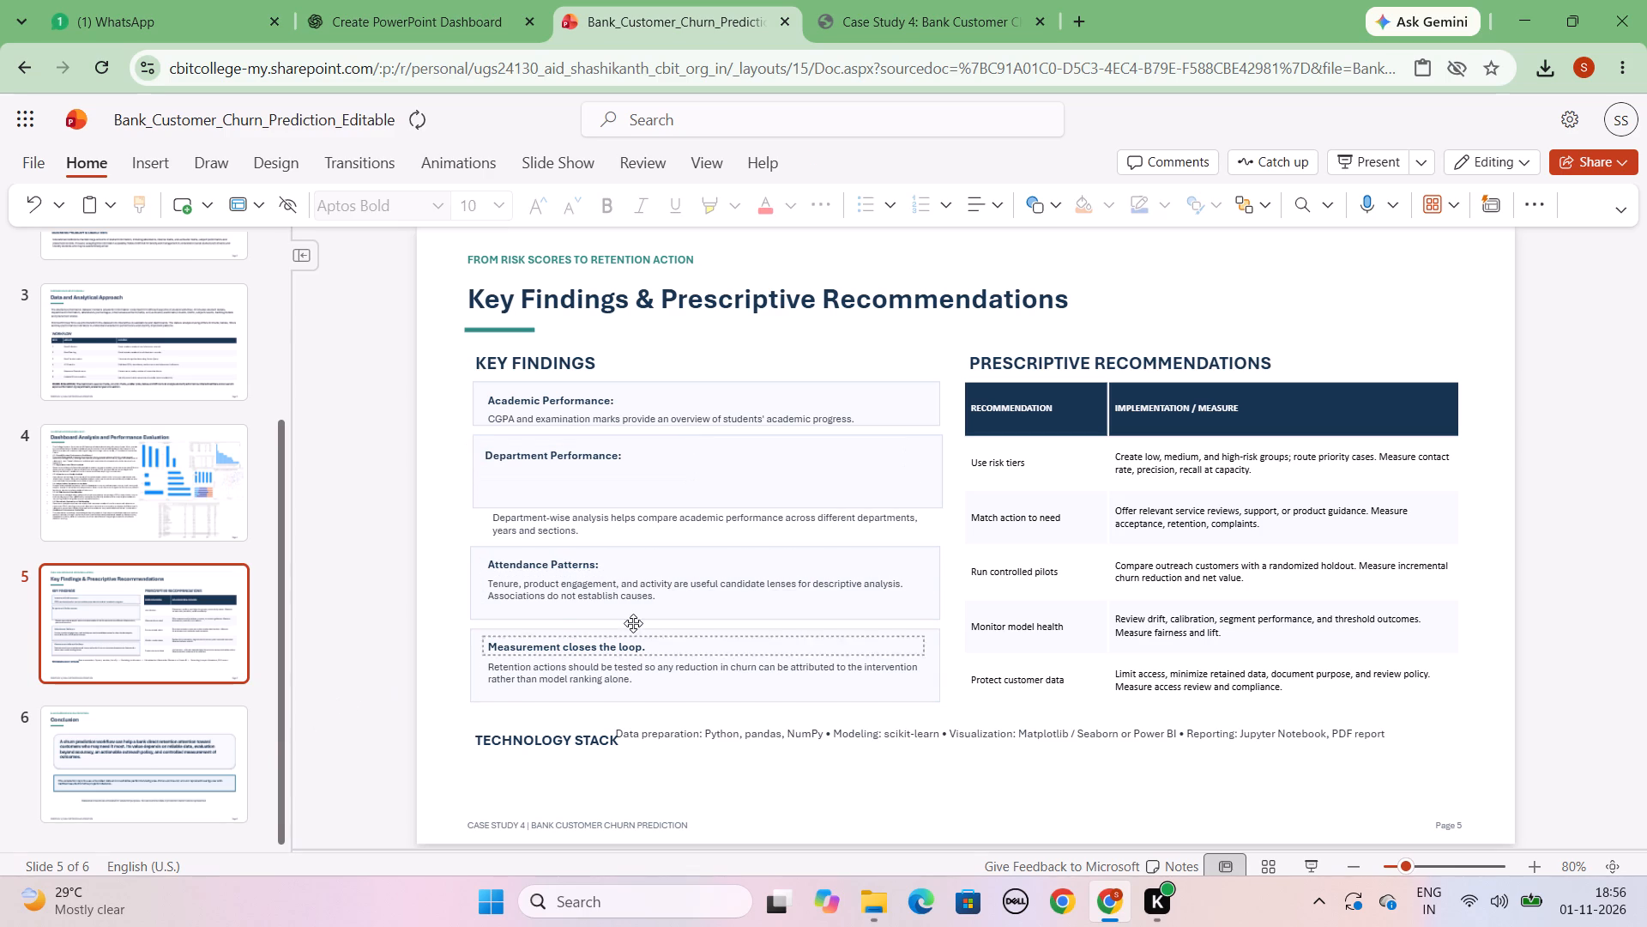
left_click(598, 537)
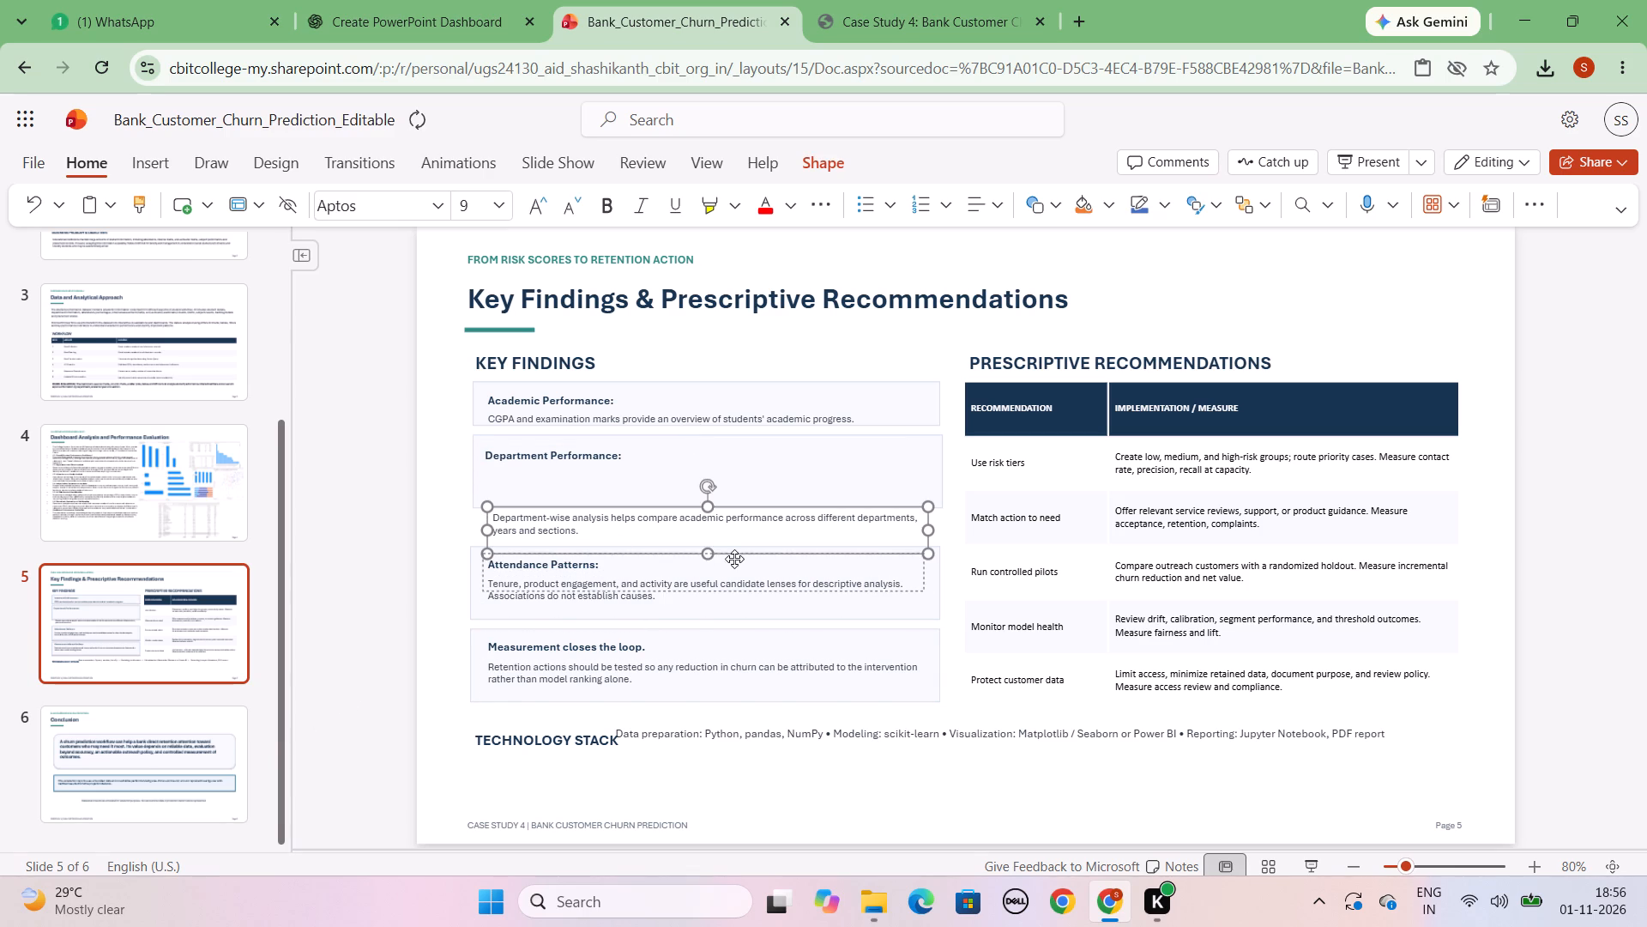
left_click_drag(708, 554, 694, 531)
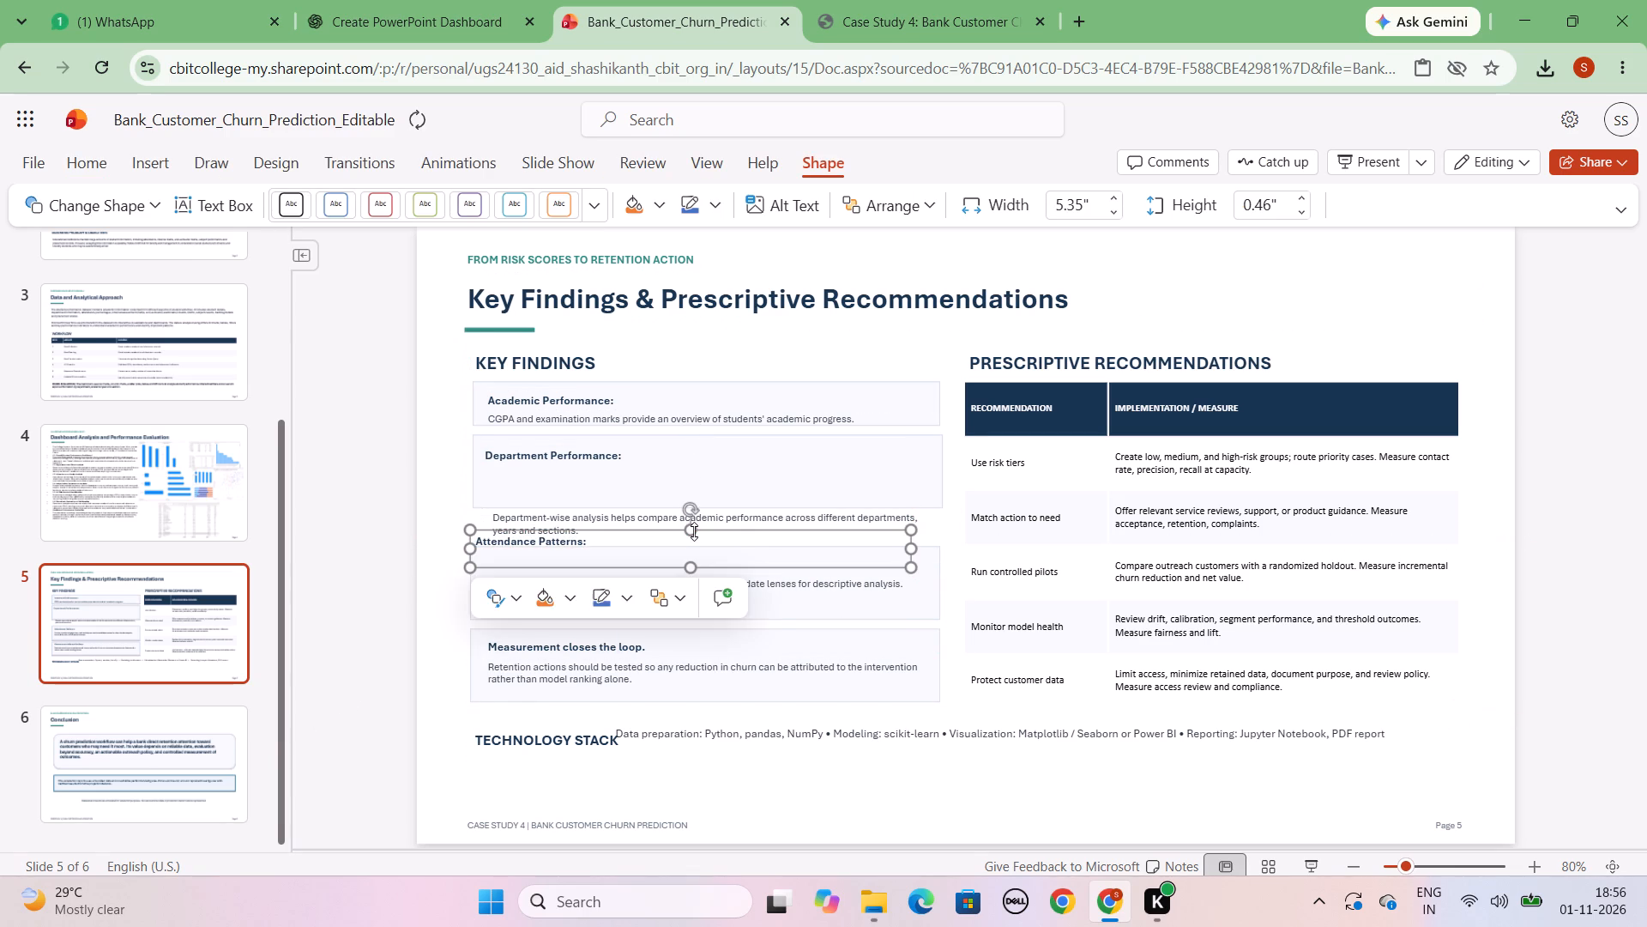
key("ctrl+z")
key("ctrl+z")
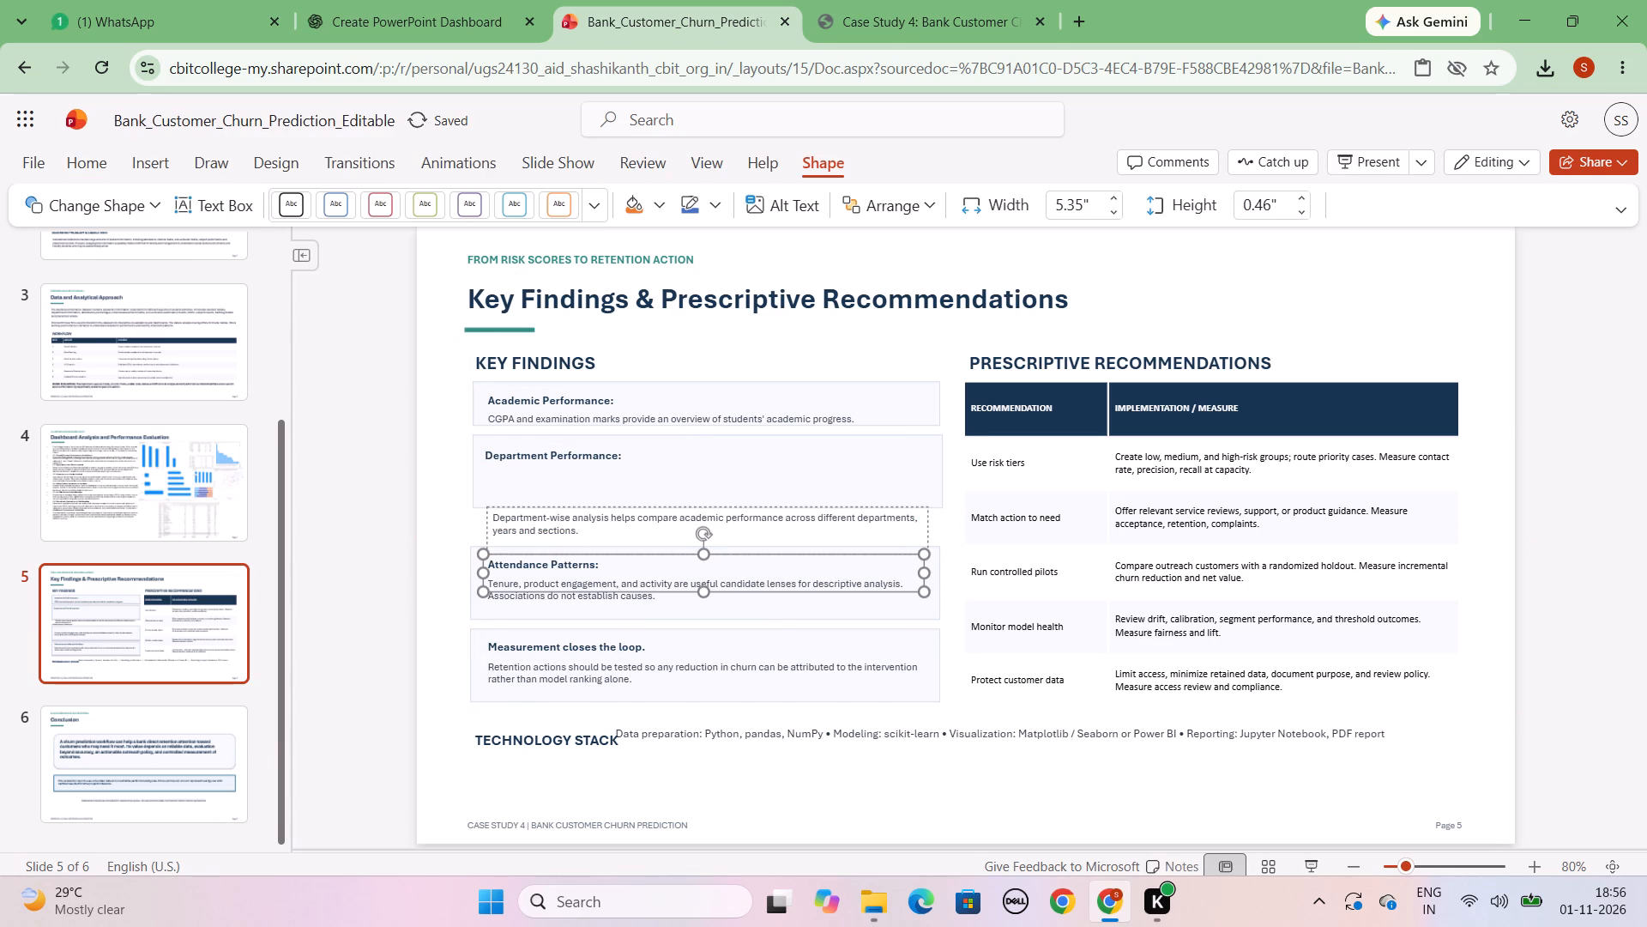
Move the Department Performance description up into its background box, directly beneath the heading and aligned with the other descriptions.
left_click(652, 536)
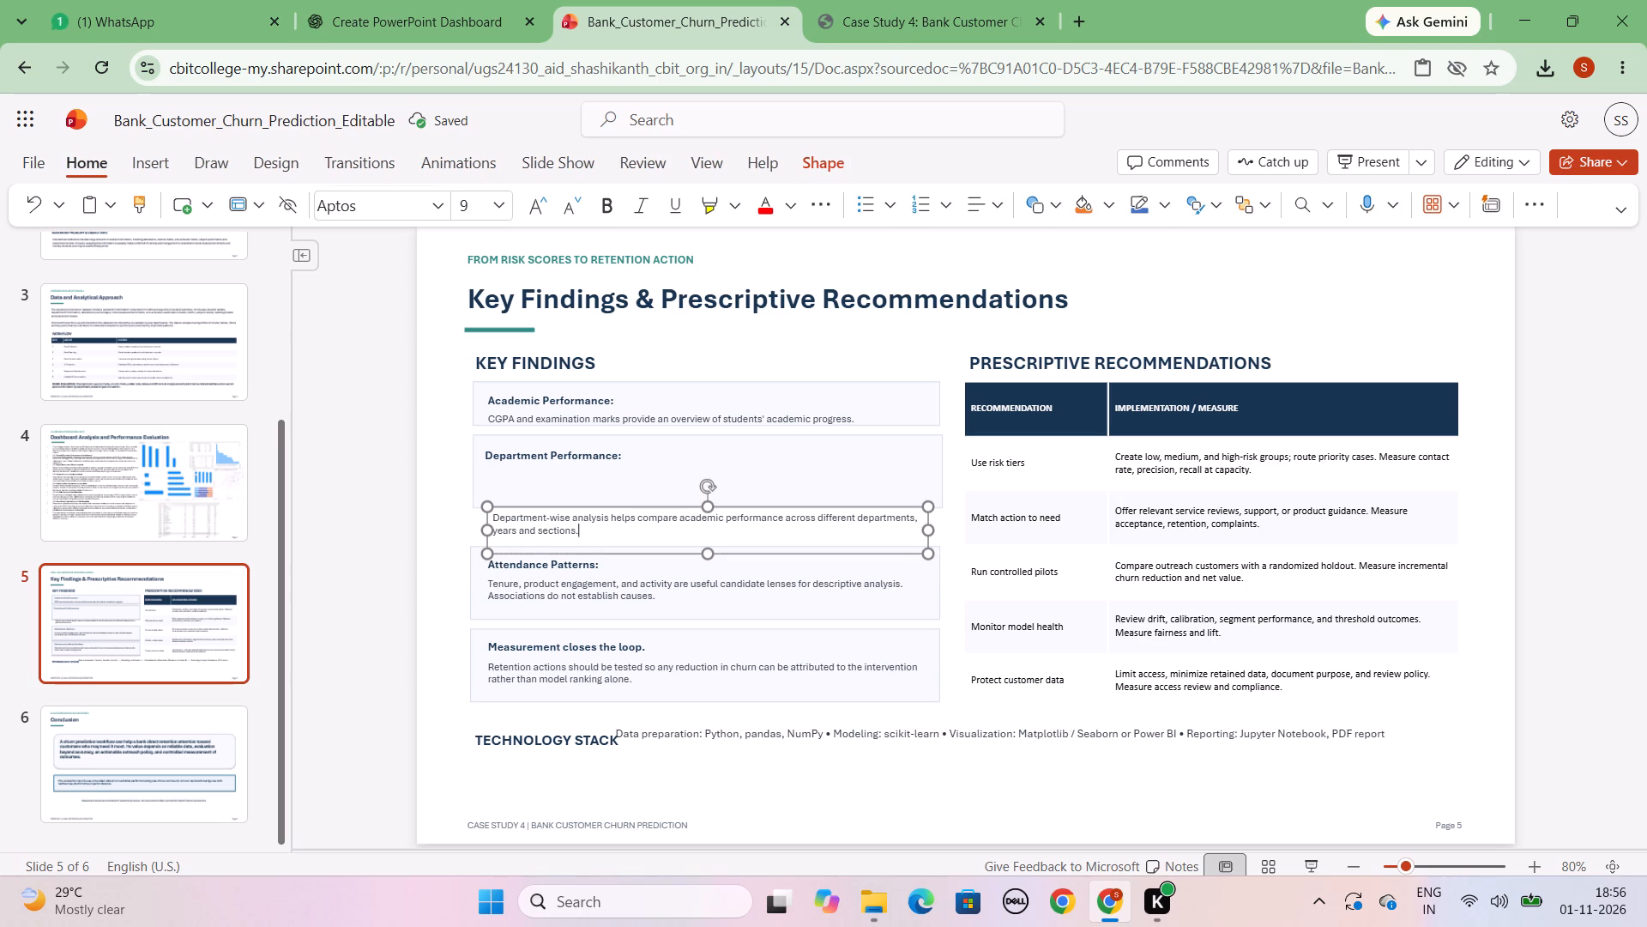
left_click(933, 533)
left_click_drag(921, 530, 916, 519)
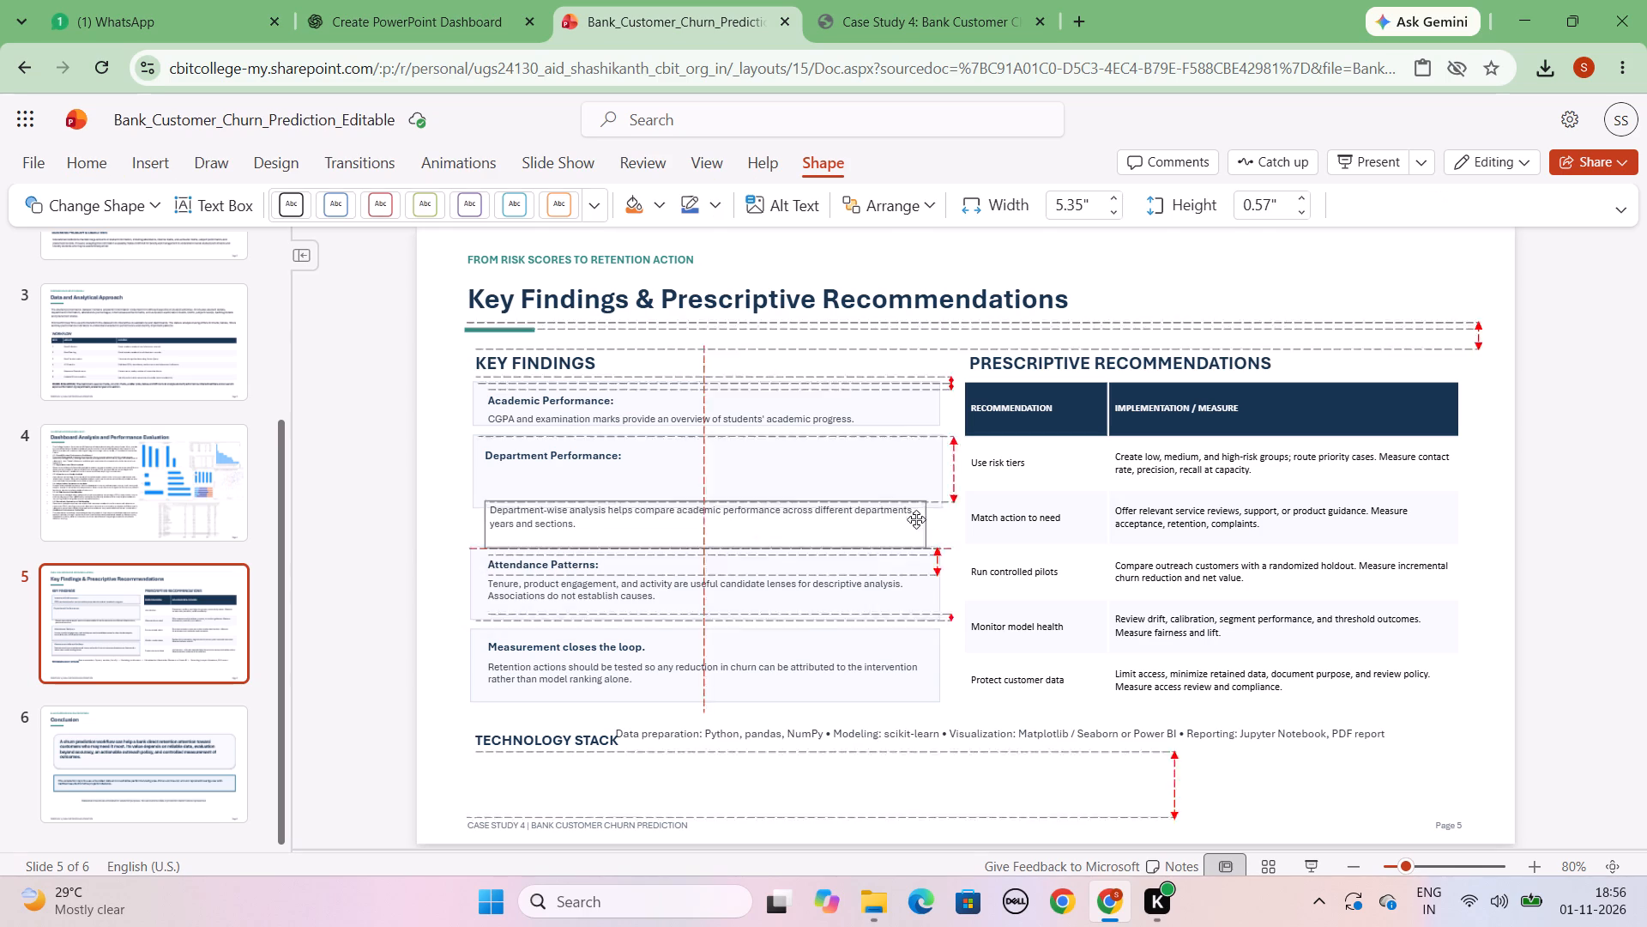
left_click_drag(916, 519, 910, 493)
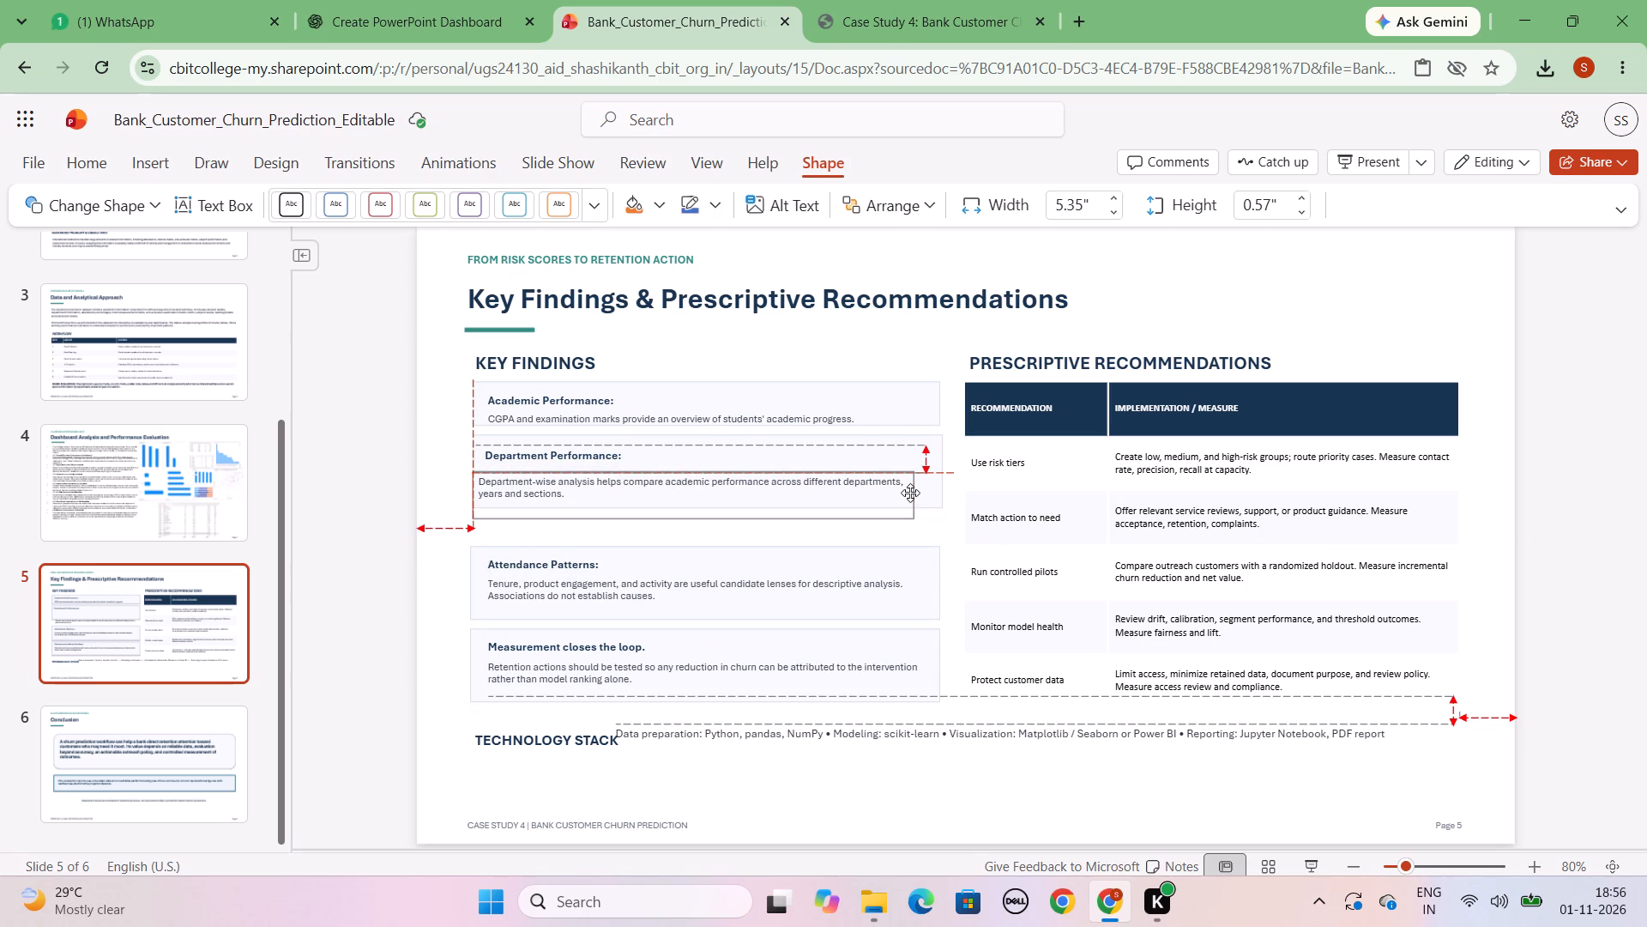
left_click_drag(910, 493, 919, 491)
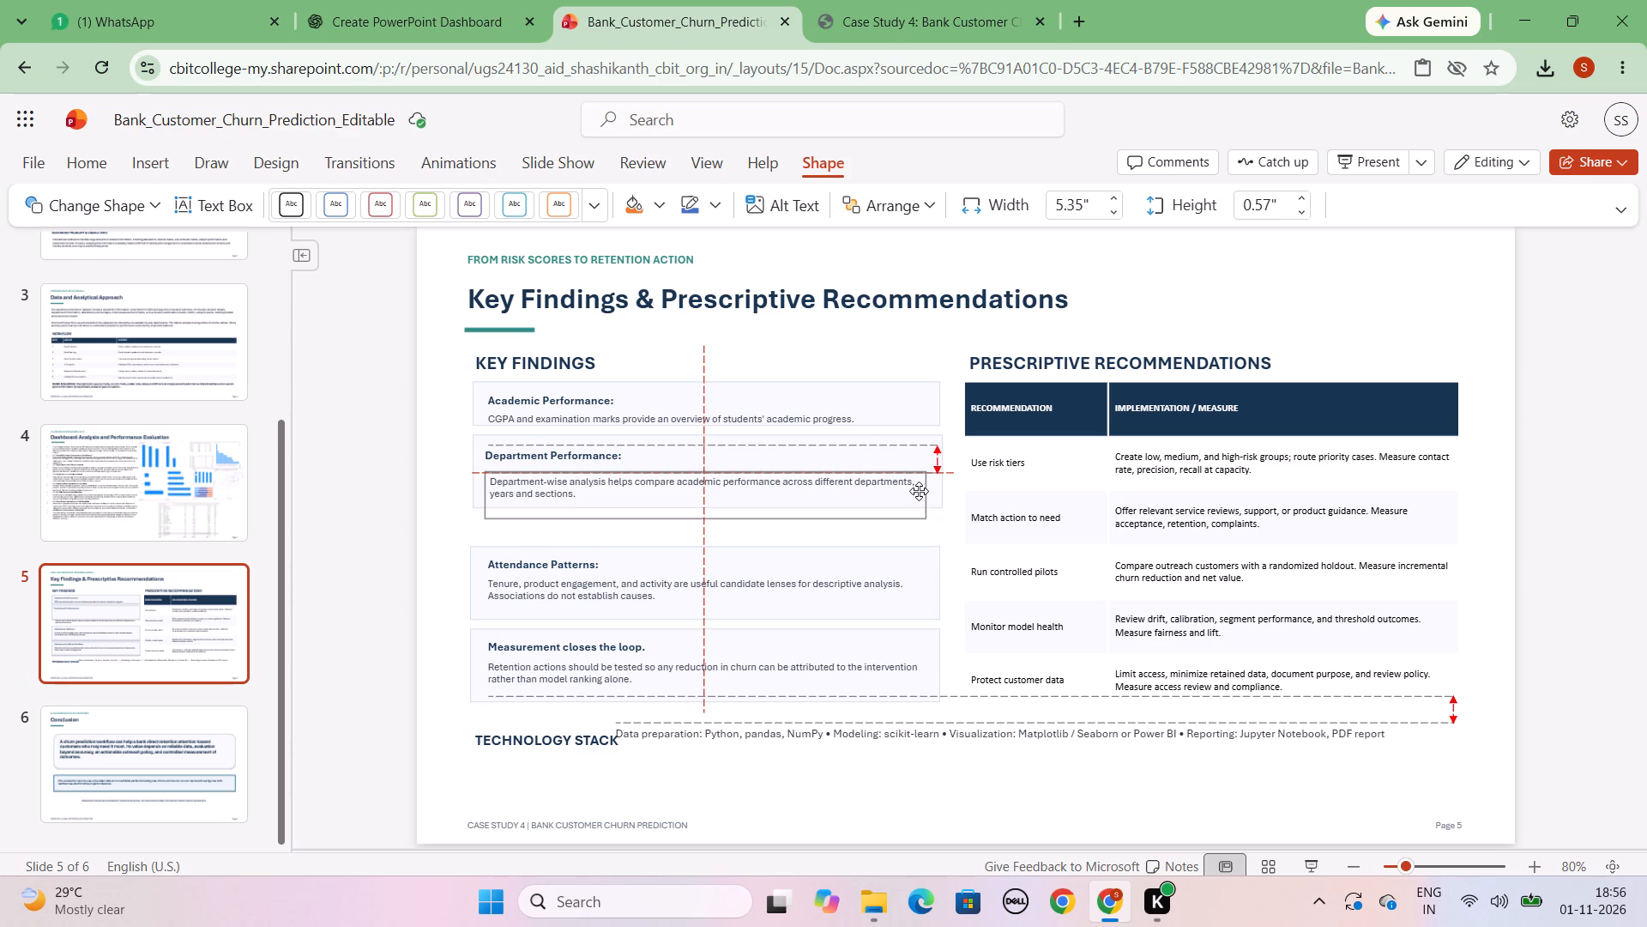
left_click_drag(919, 491, 916, 485)
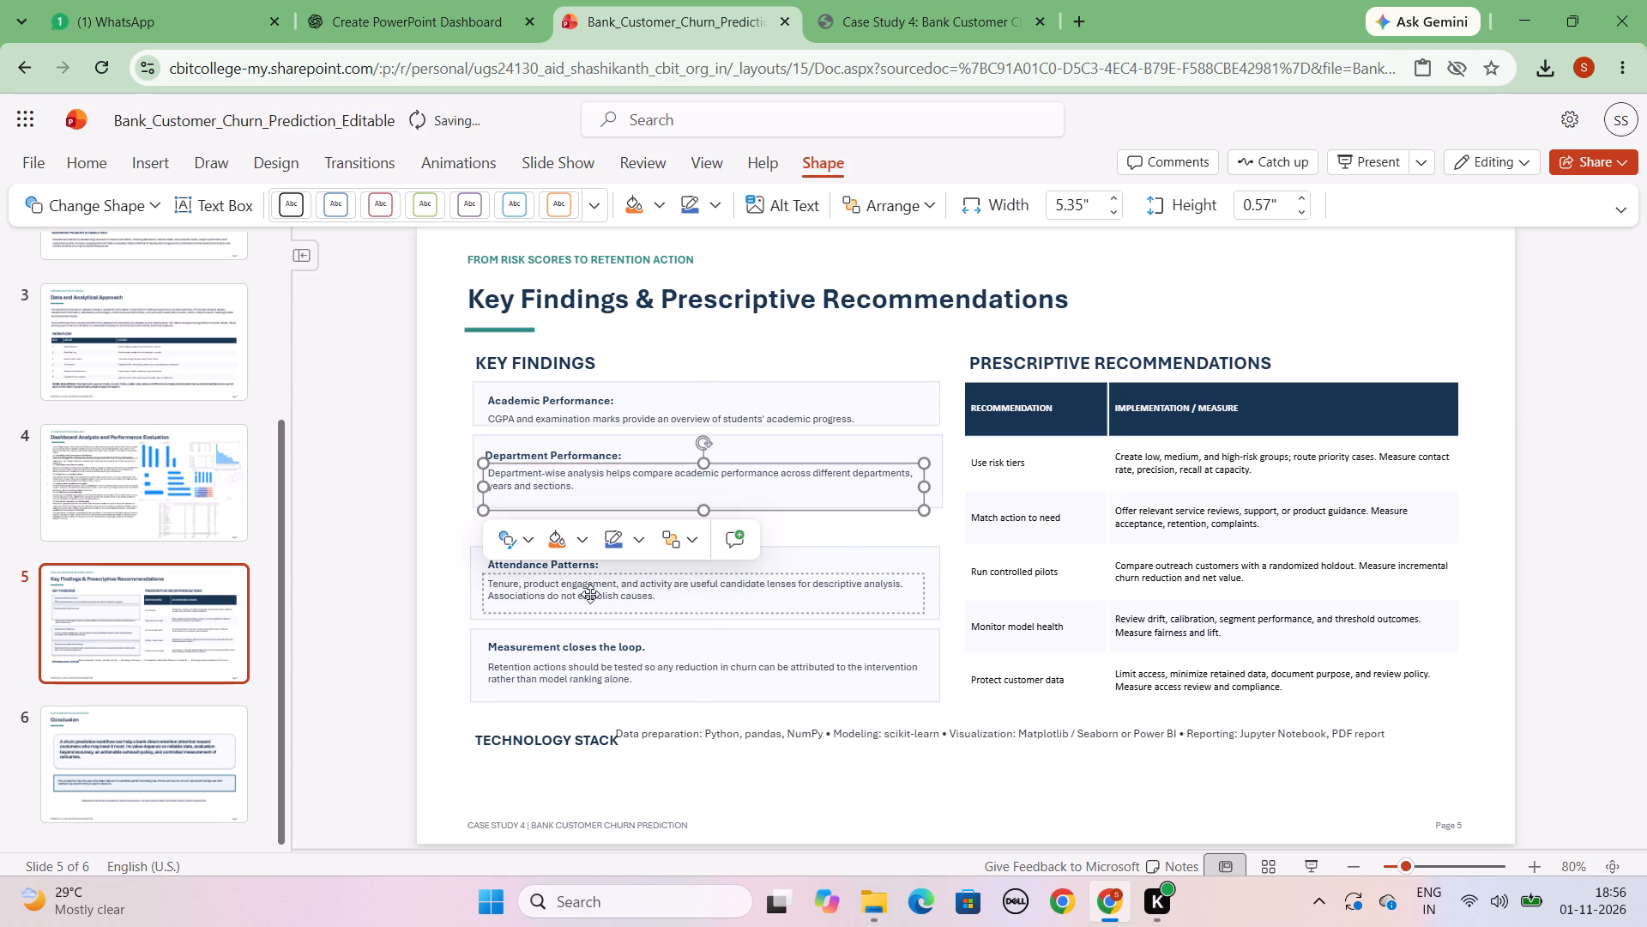
left_click(413, 612)
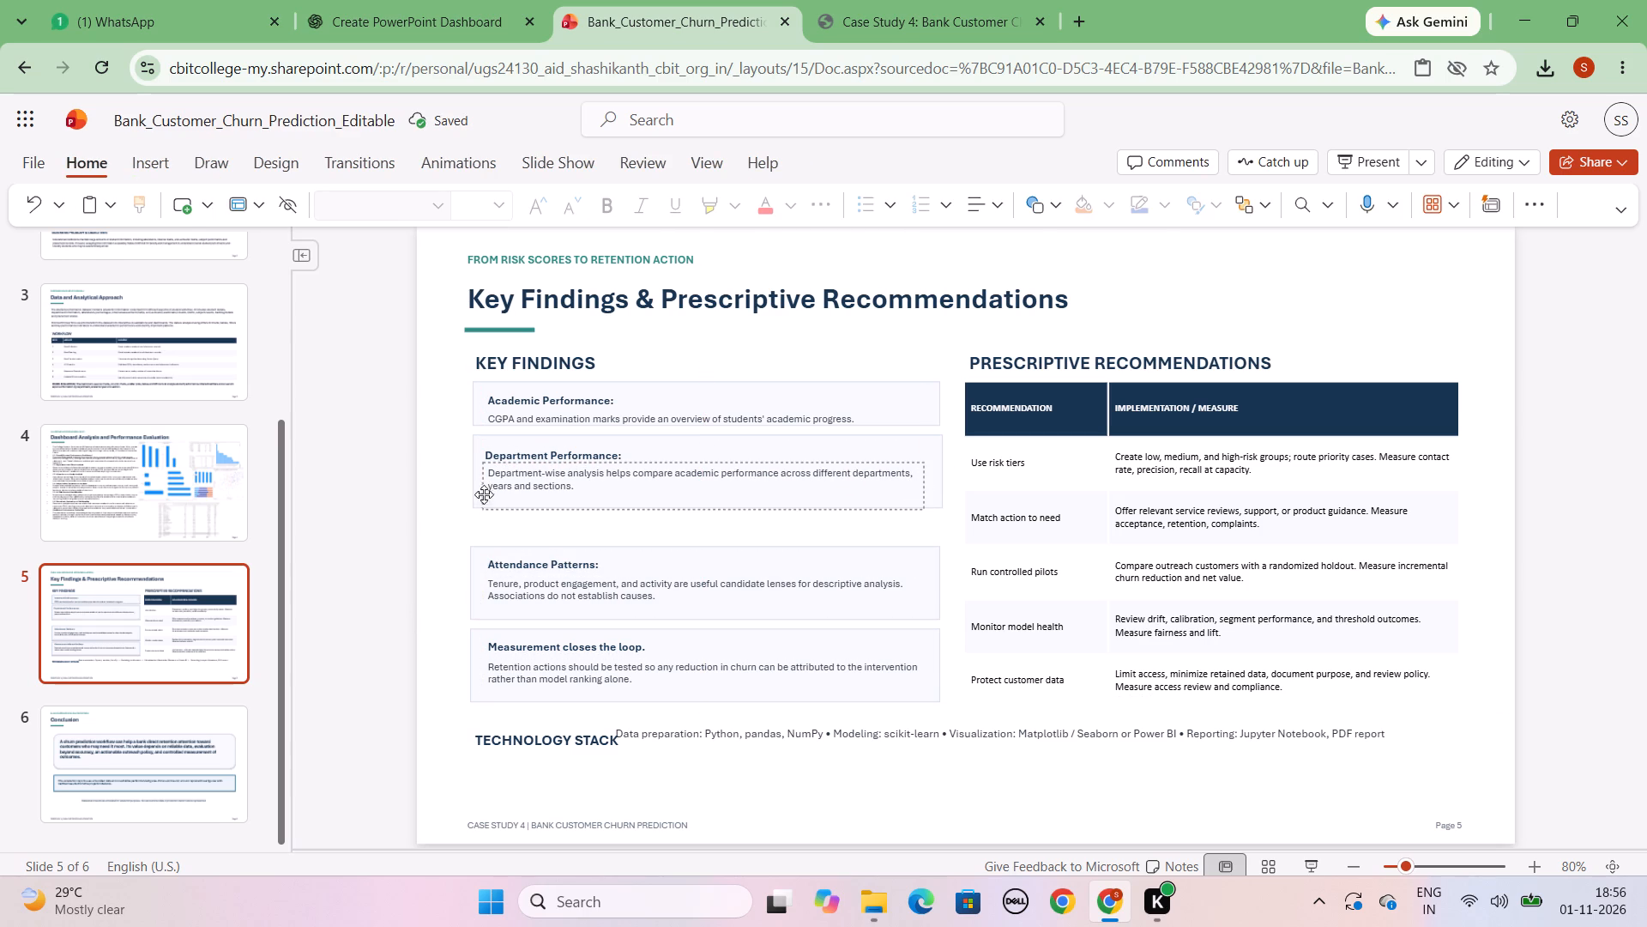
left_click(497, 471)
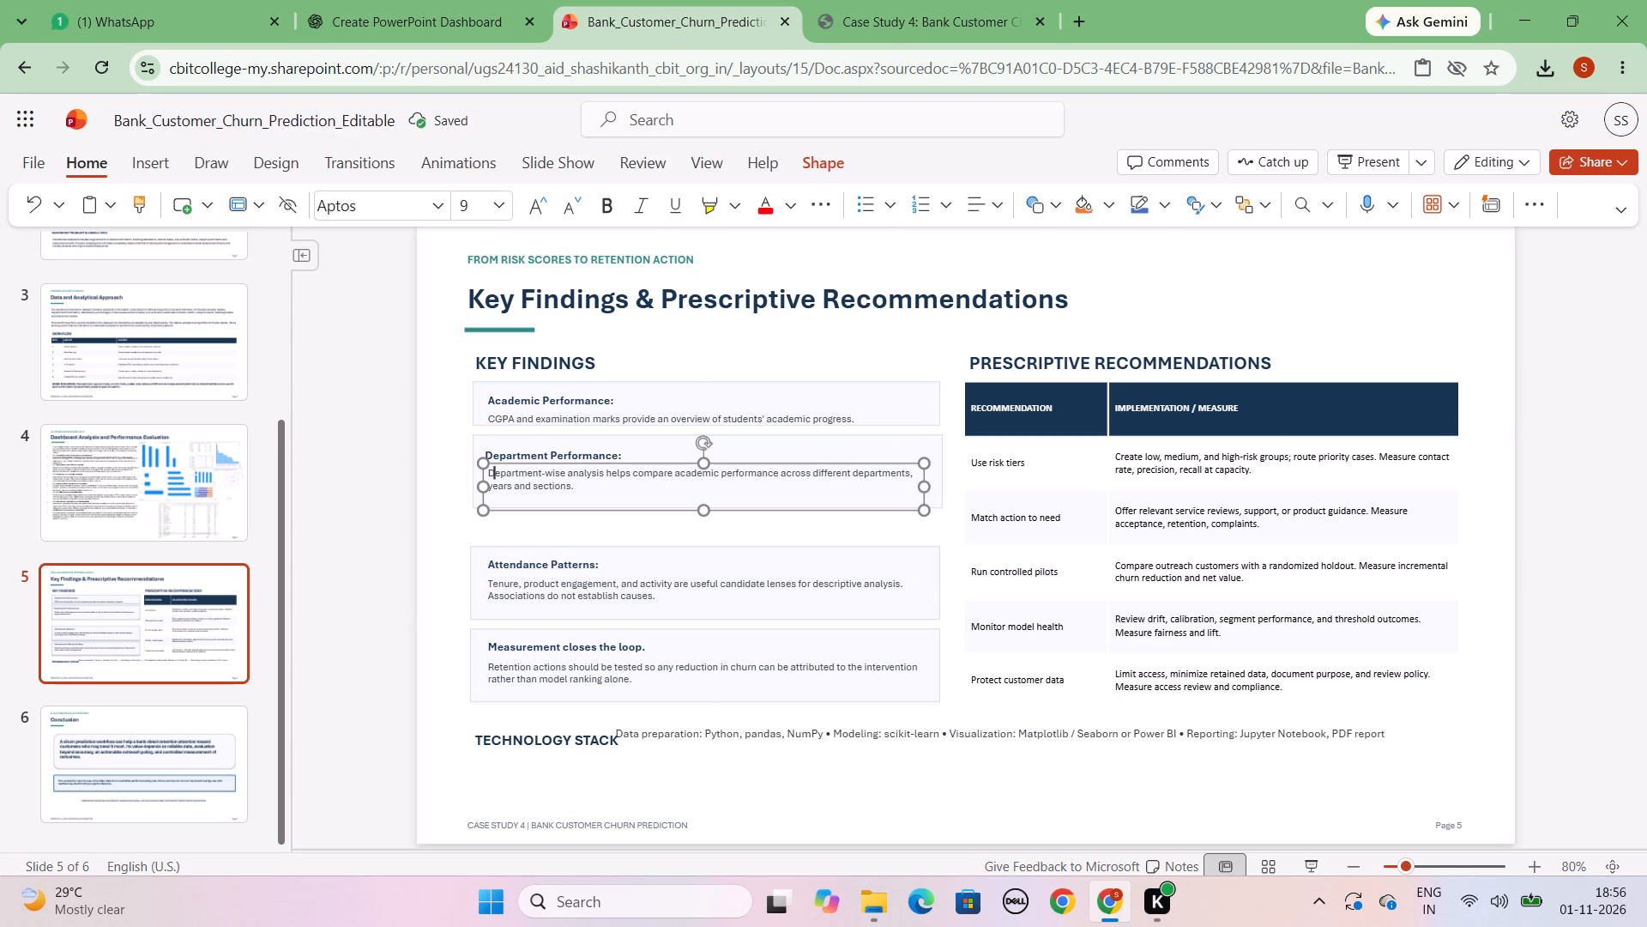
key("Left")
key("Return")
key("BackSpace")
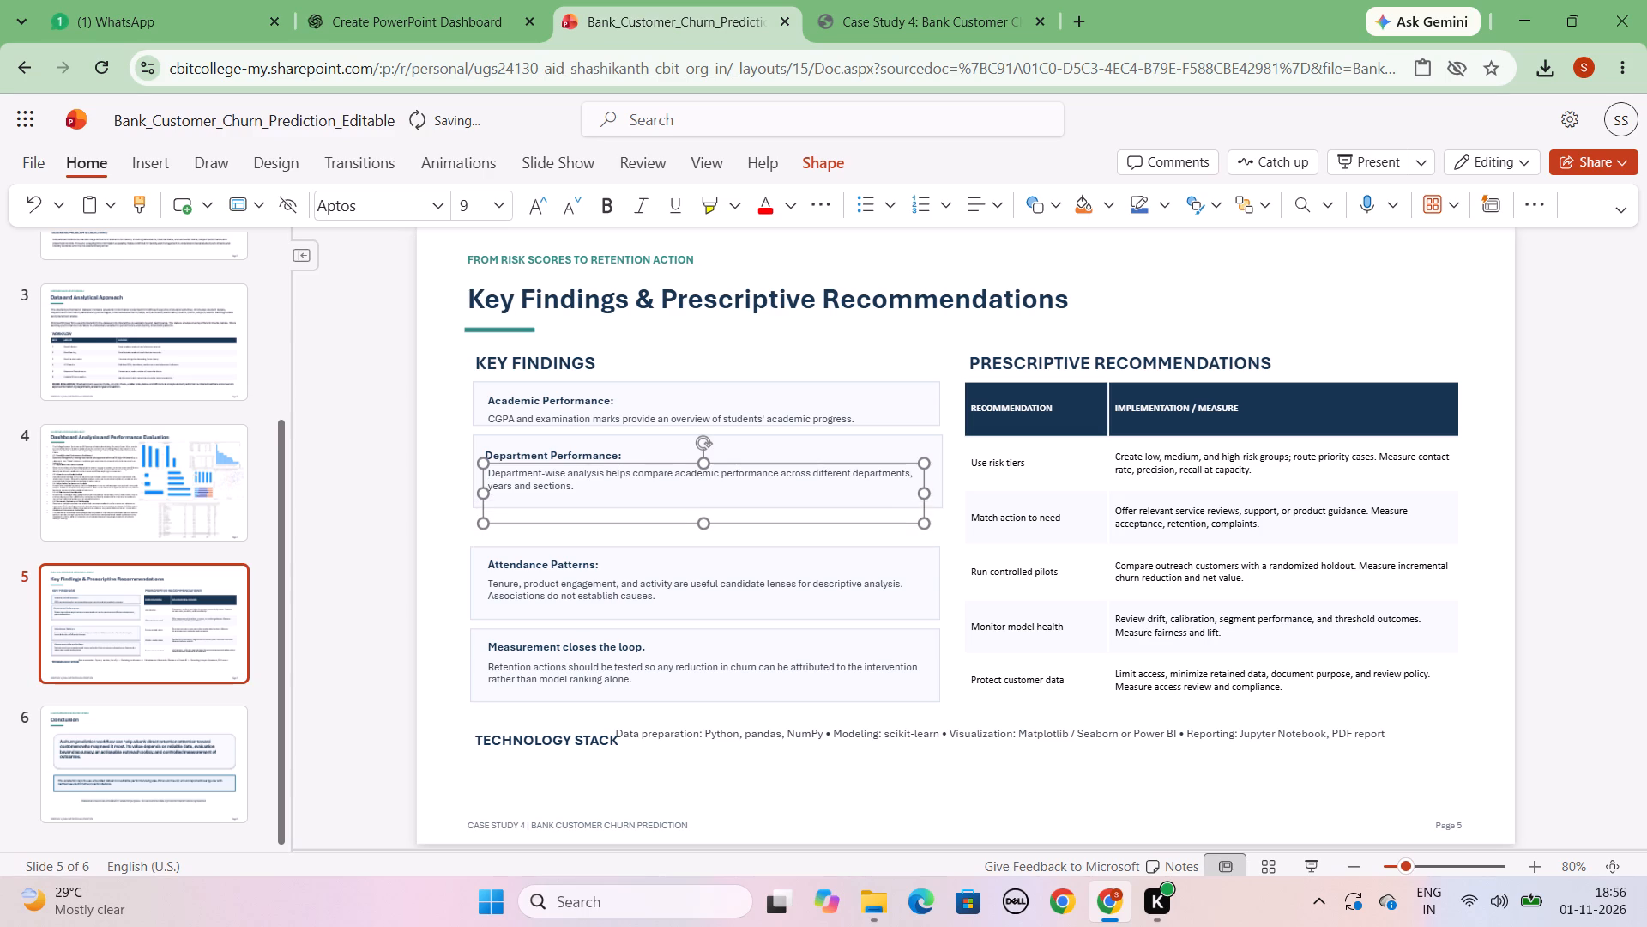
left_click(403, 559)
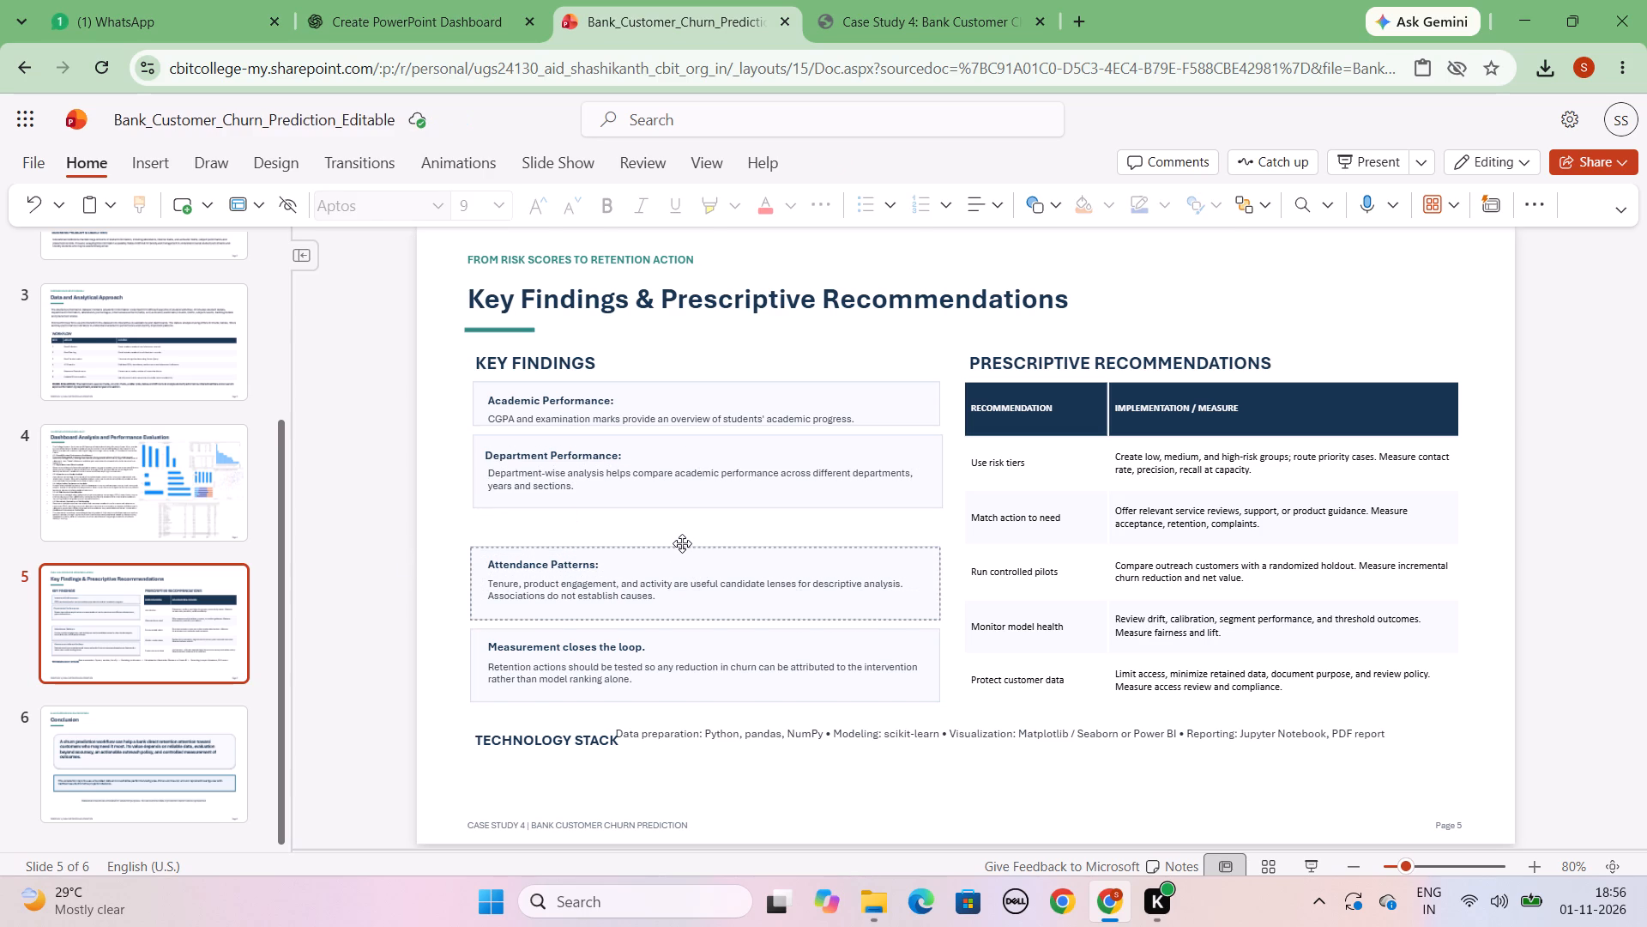
Move the Attendance Patterns background box up to sit just beneath the Department Performance box.
left_click_drag(682, 543, 688, 513)
left_click(402, 699)
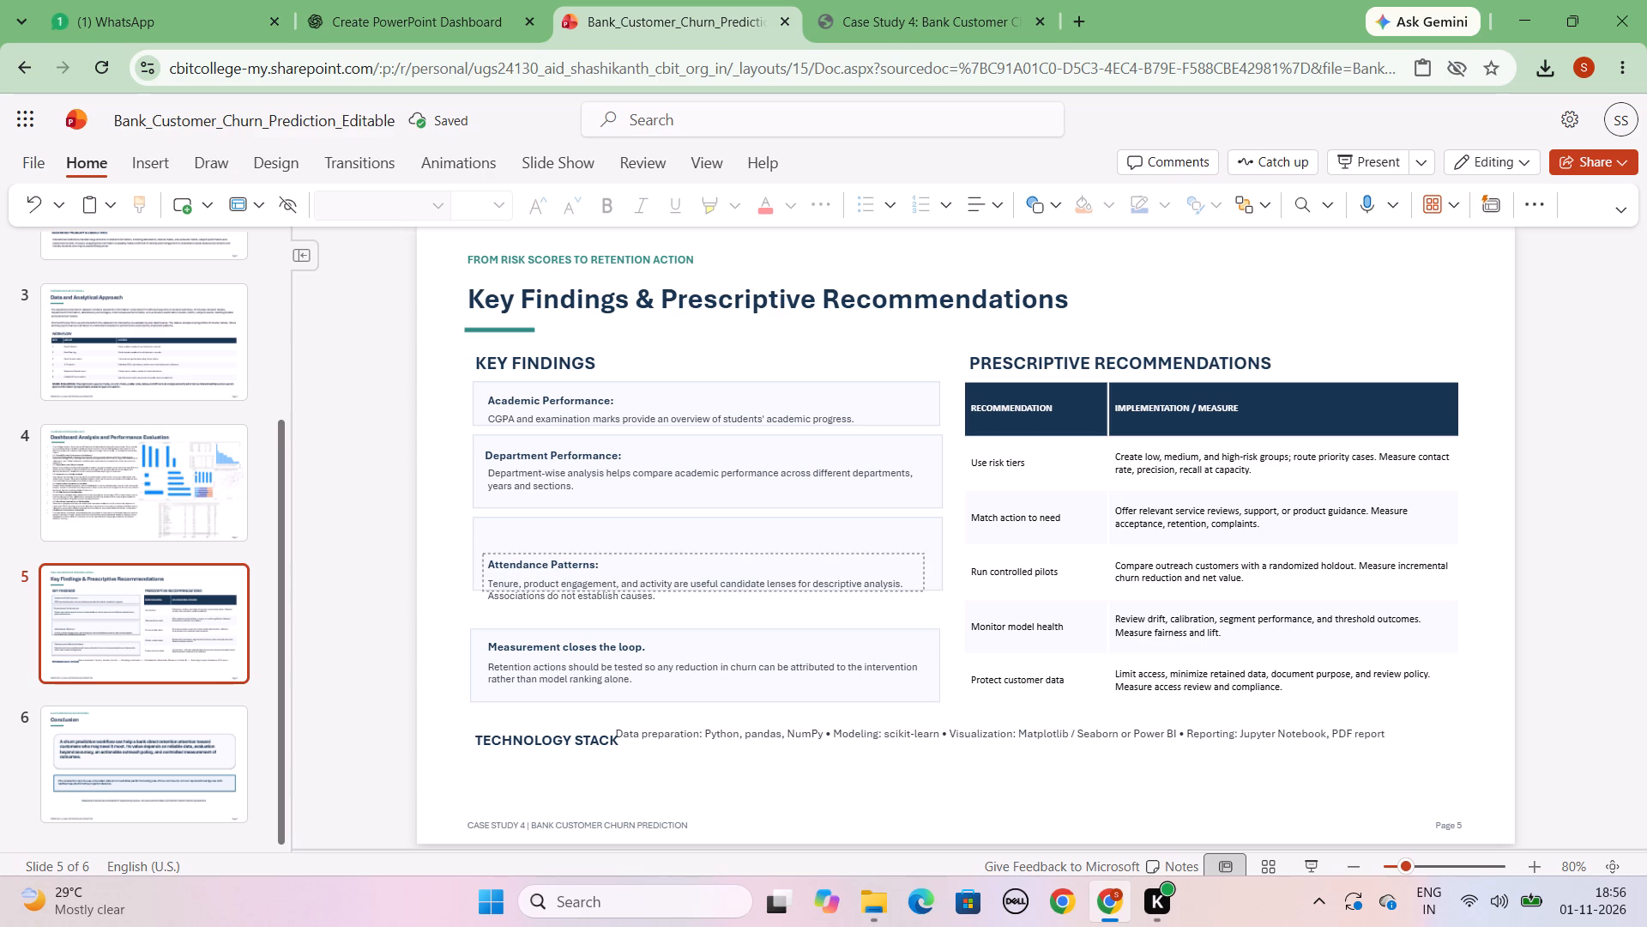
Move the Attendance Patterns heading up into the upper part of its background box, keeping it aligned with the Academic Performance heading.
left_click(606, 564)
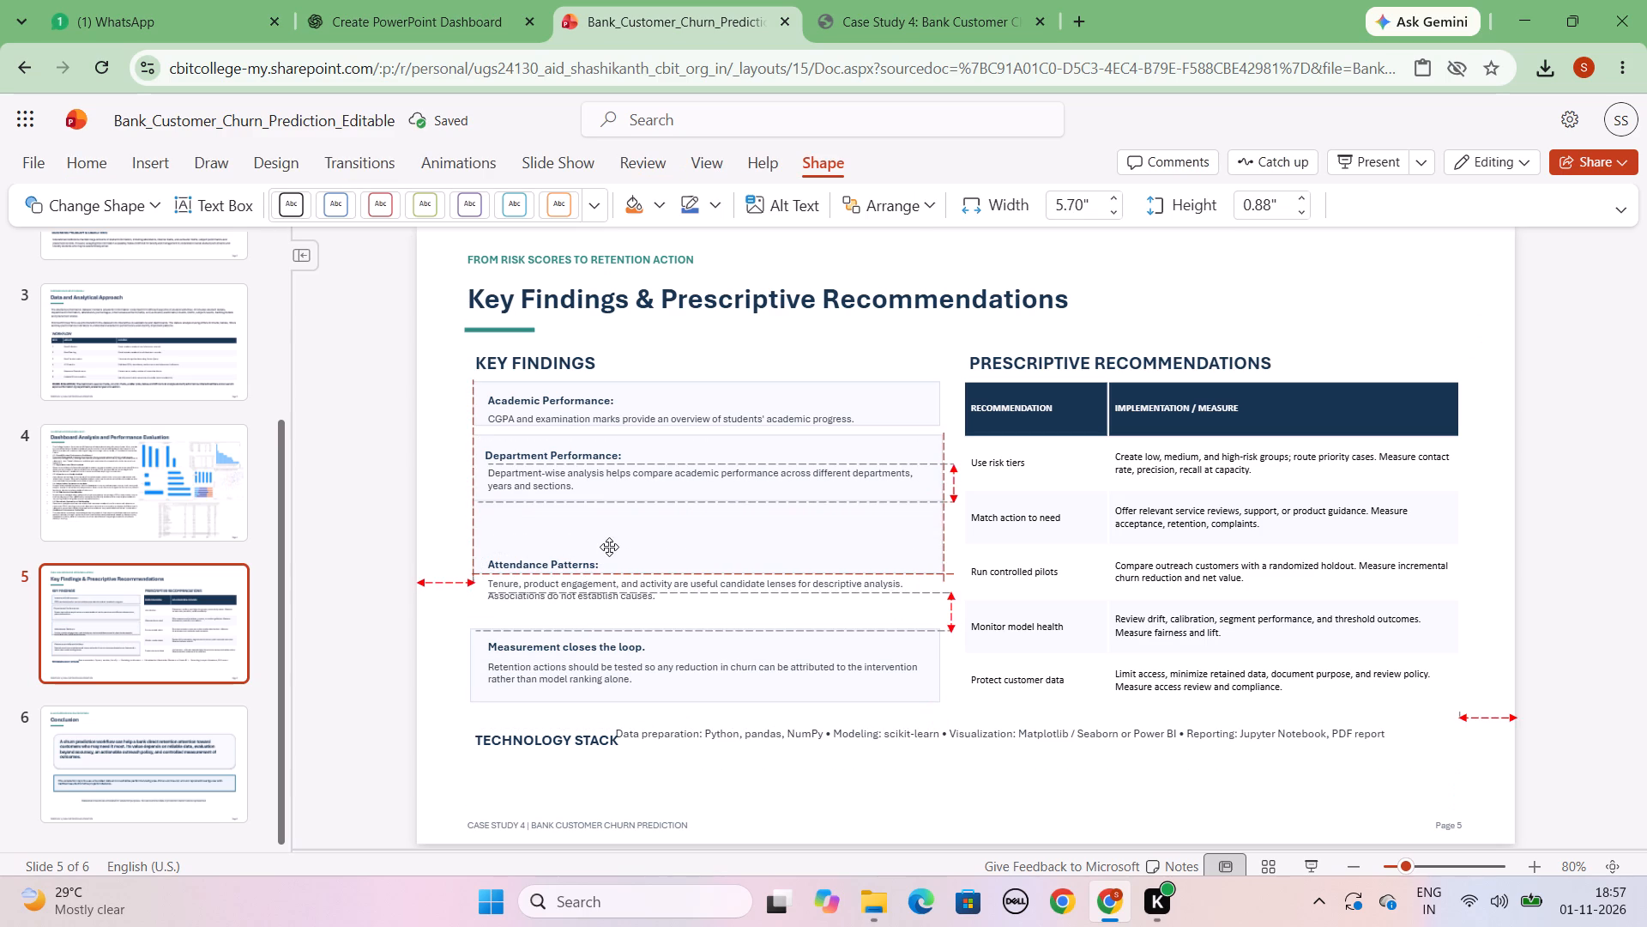
left_click(402, 663)
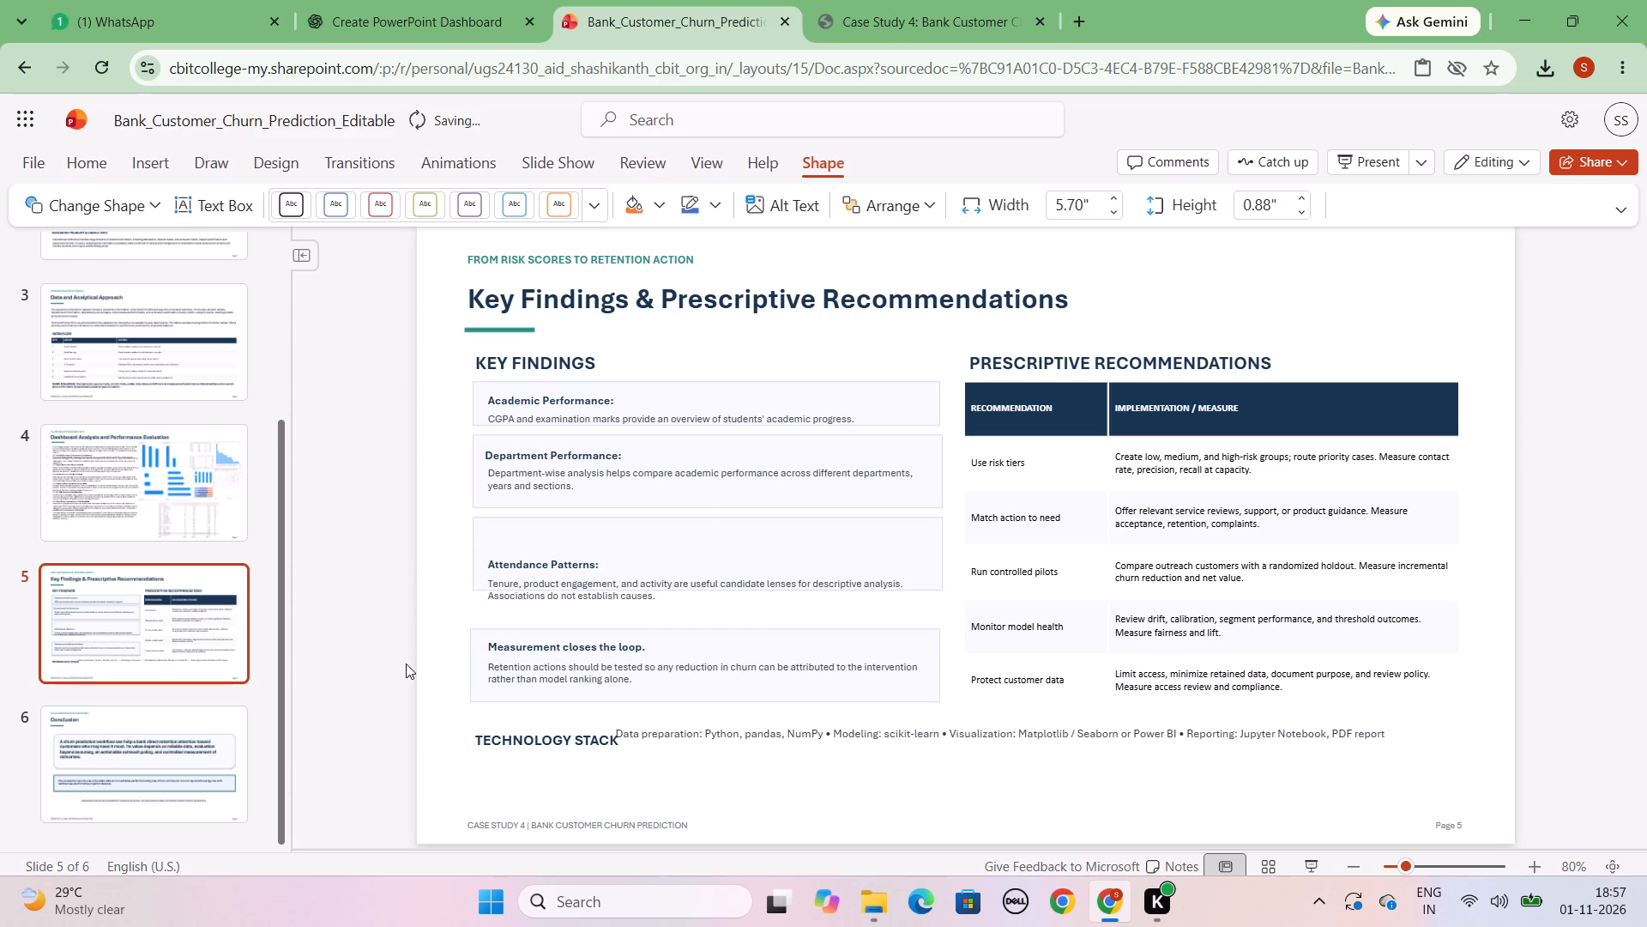
left_click(623, 606)
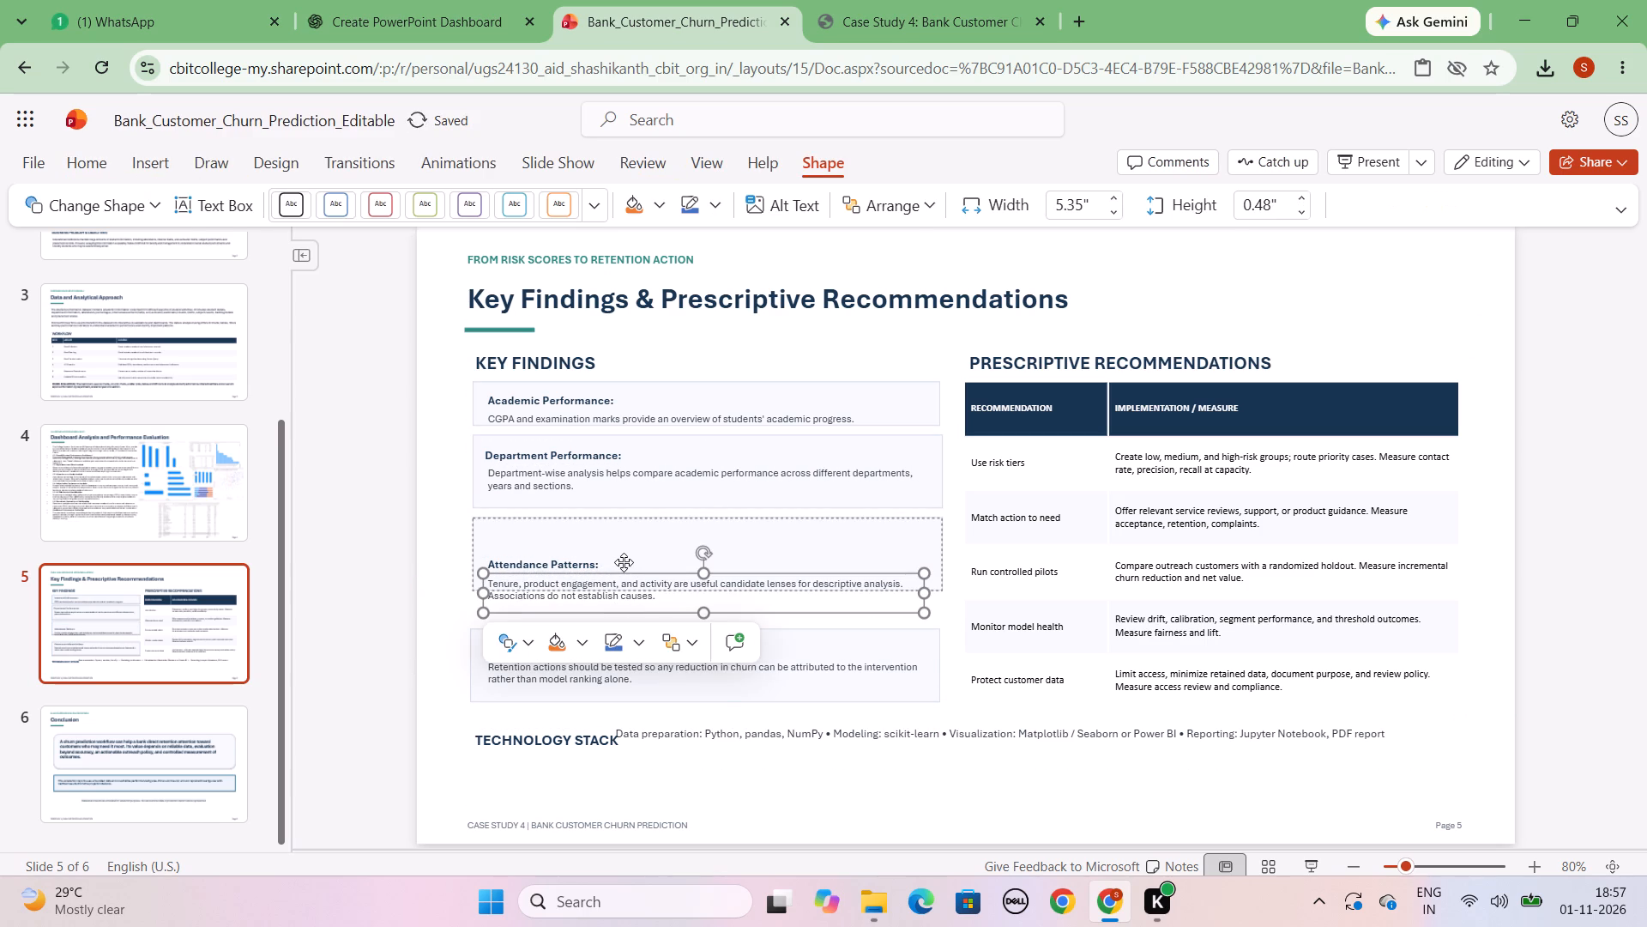
left_click(620, 562)
left_click(586, 566)
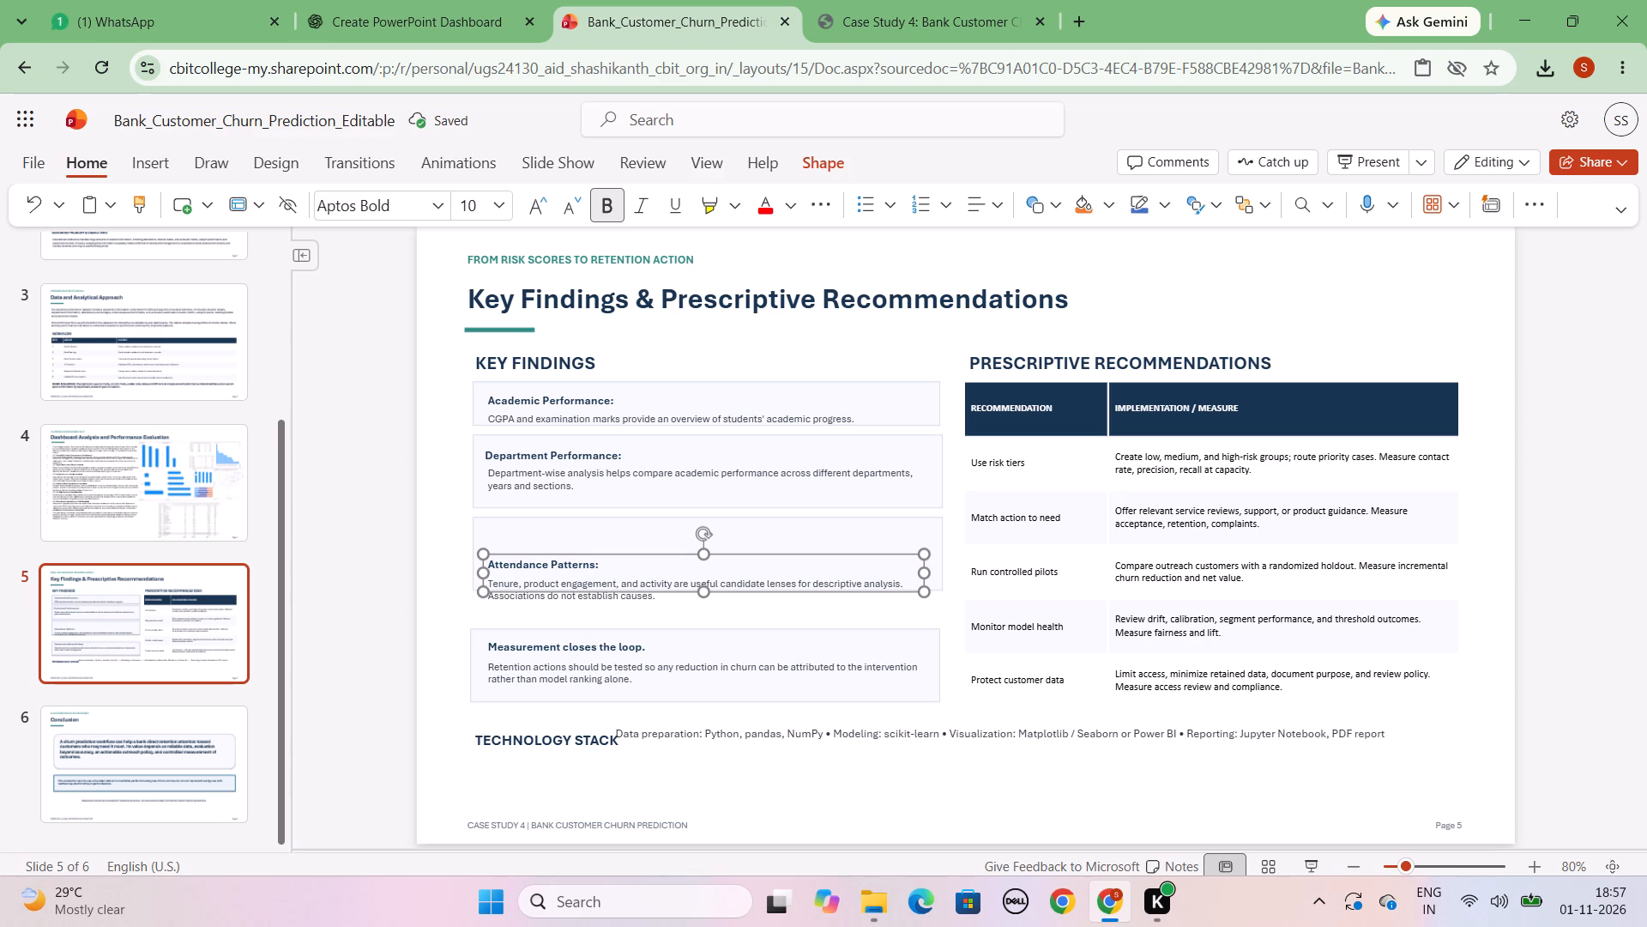
left_click_drag(926, 560, 926, 542)
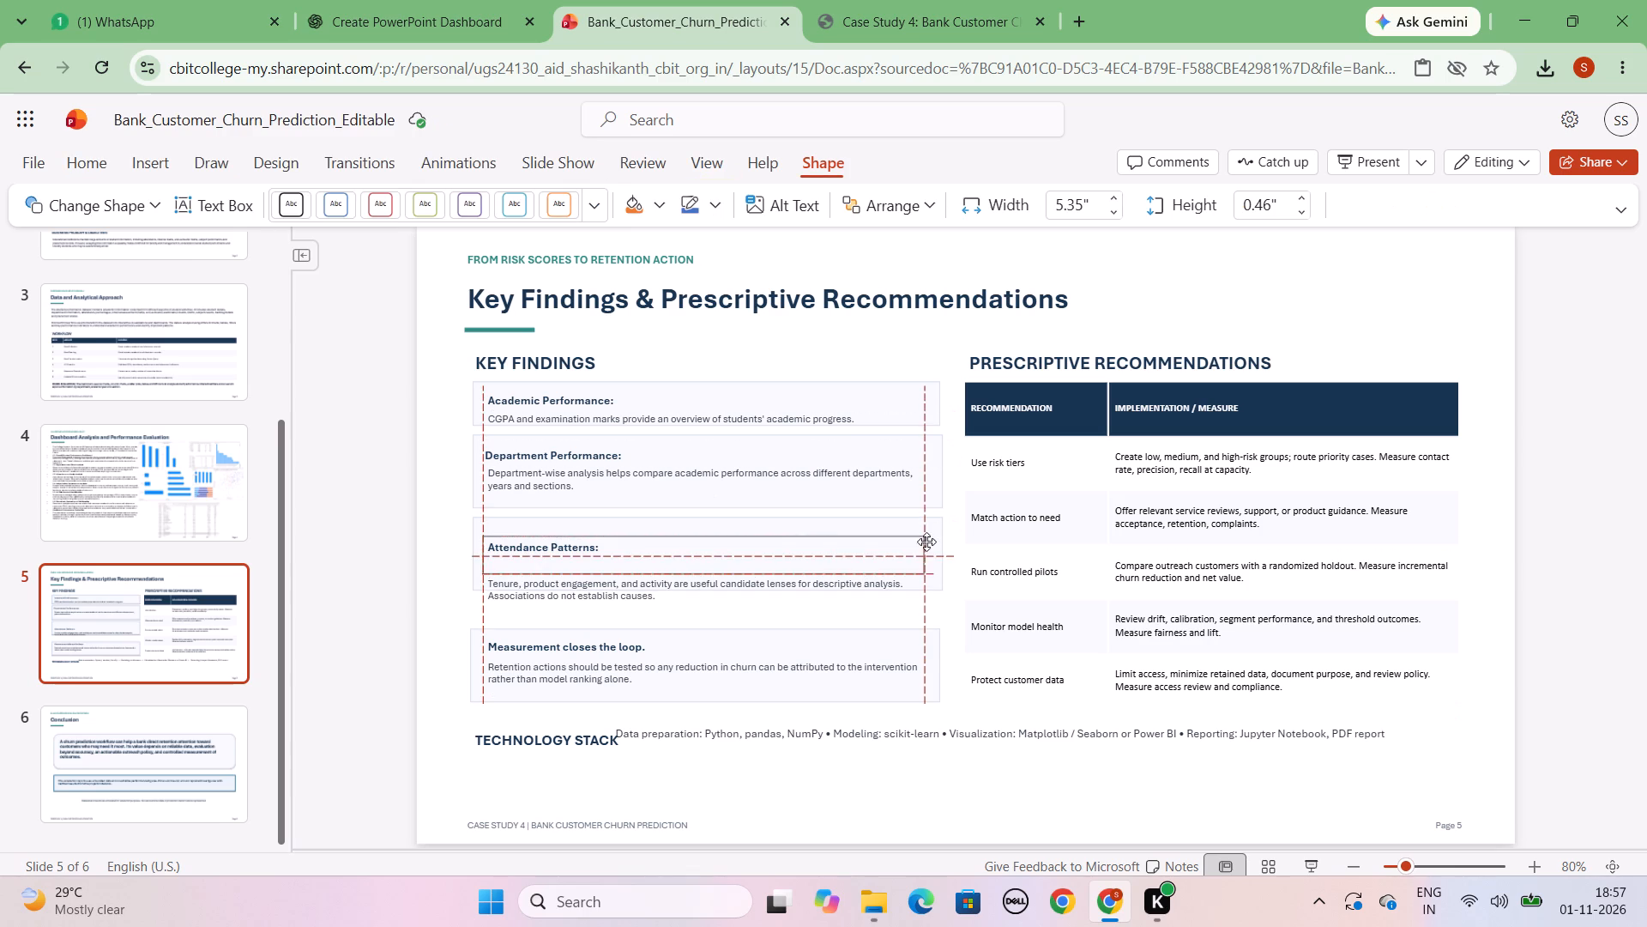
left_click_drag(926, 542, 931, 530)
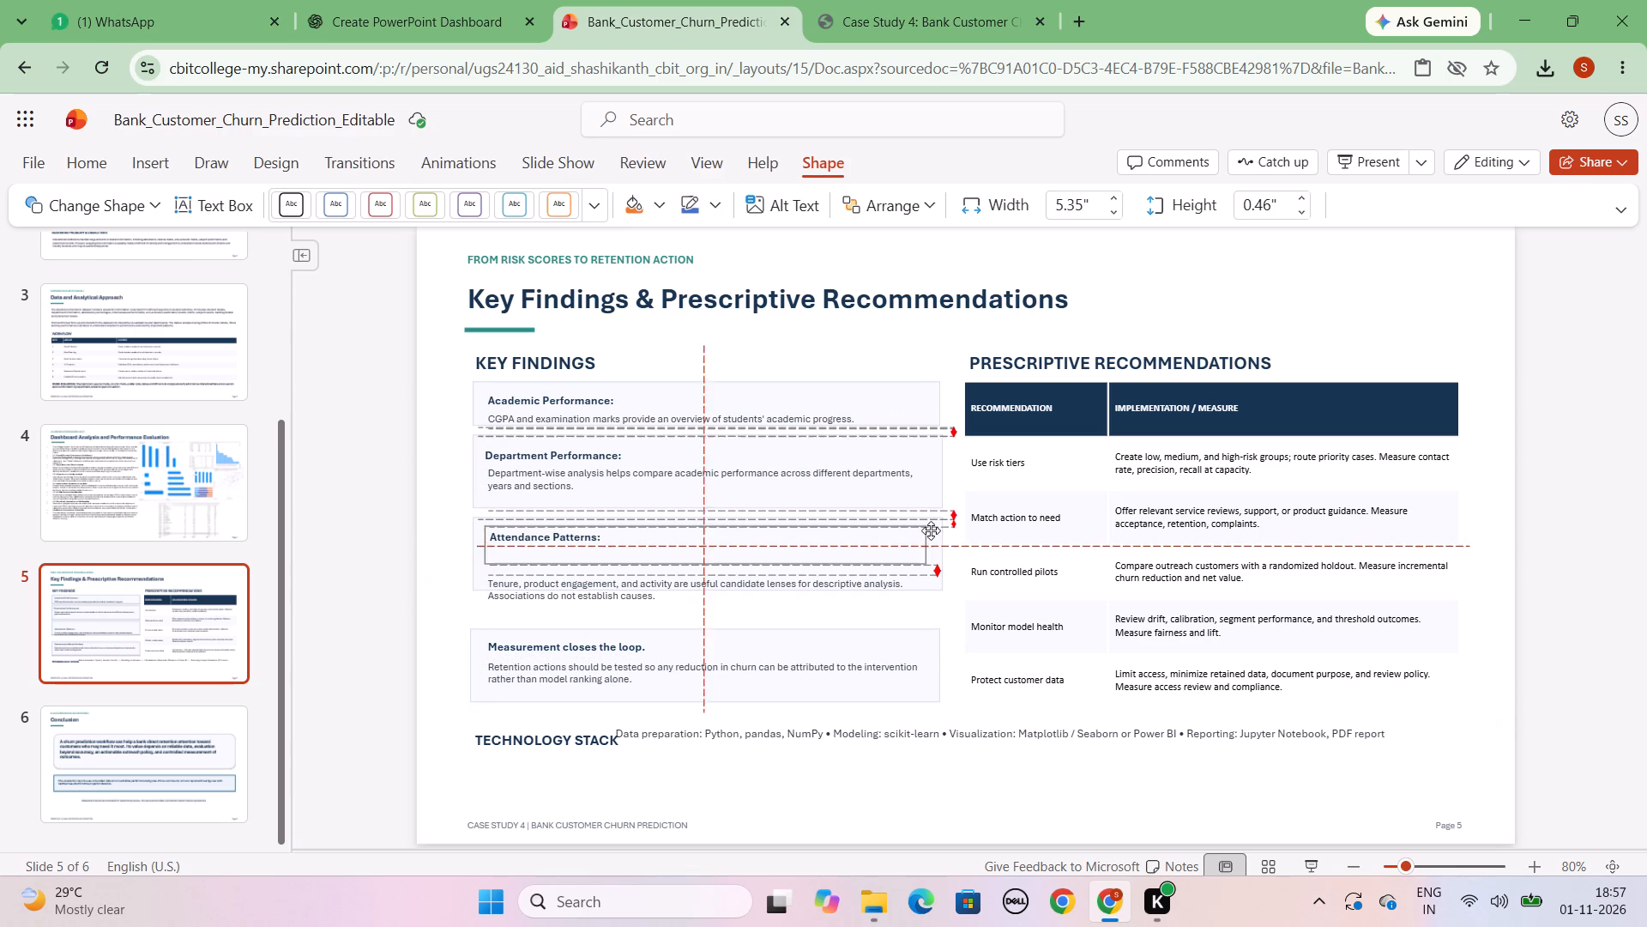
left_click_drag(931, 530, 927, 530)
left_click(431, 667)
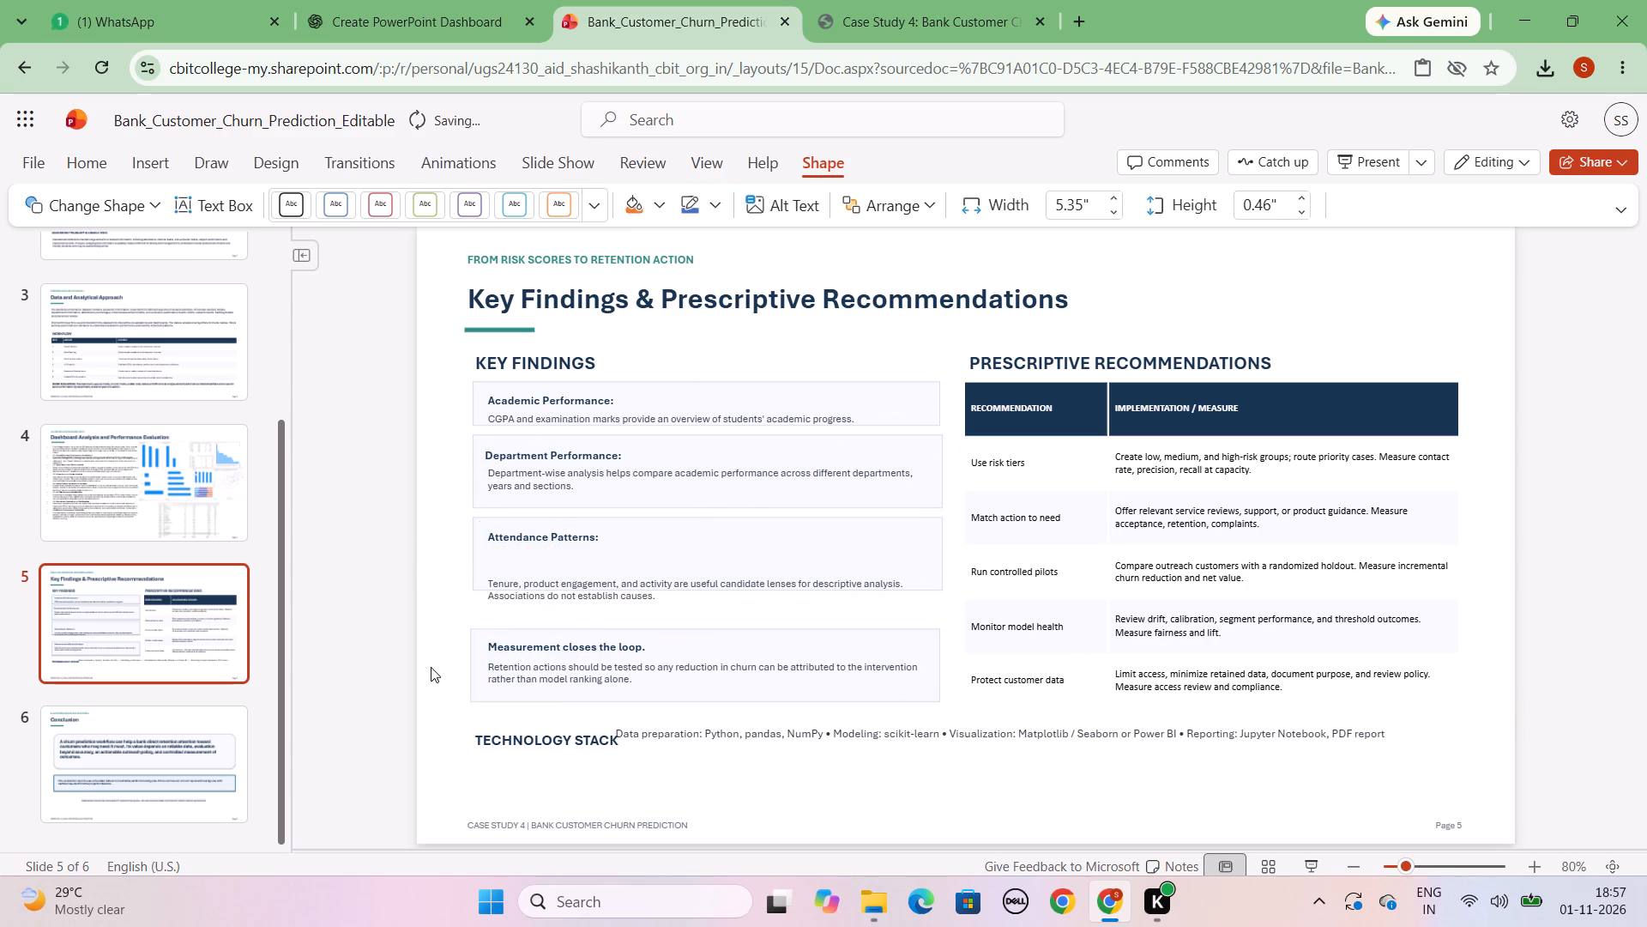
Move the Attendance Patterns description up inside its background box, directly beneath the heading.
left_click(690, 600)
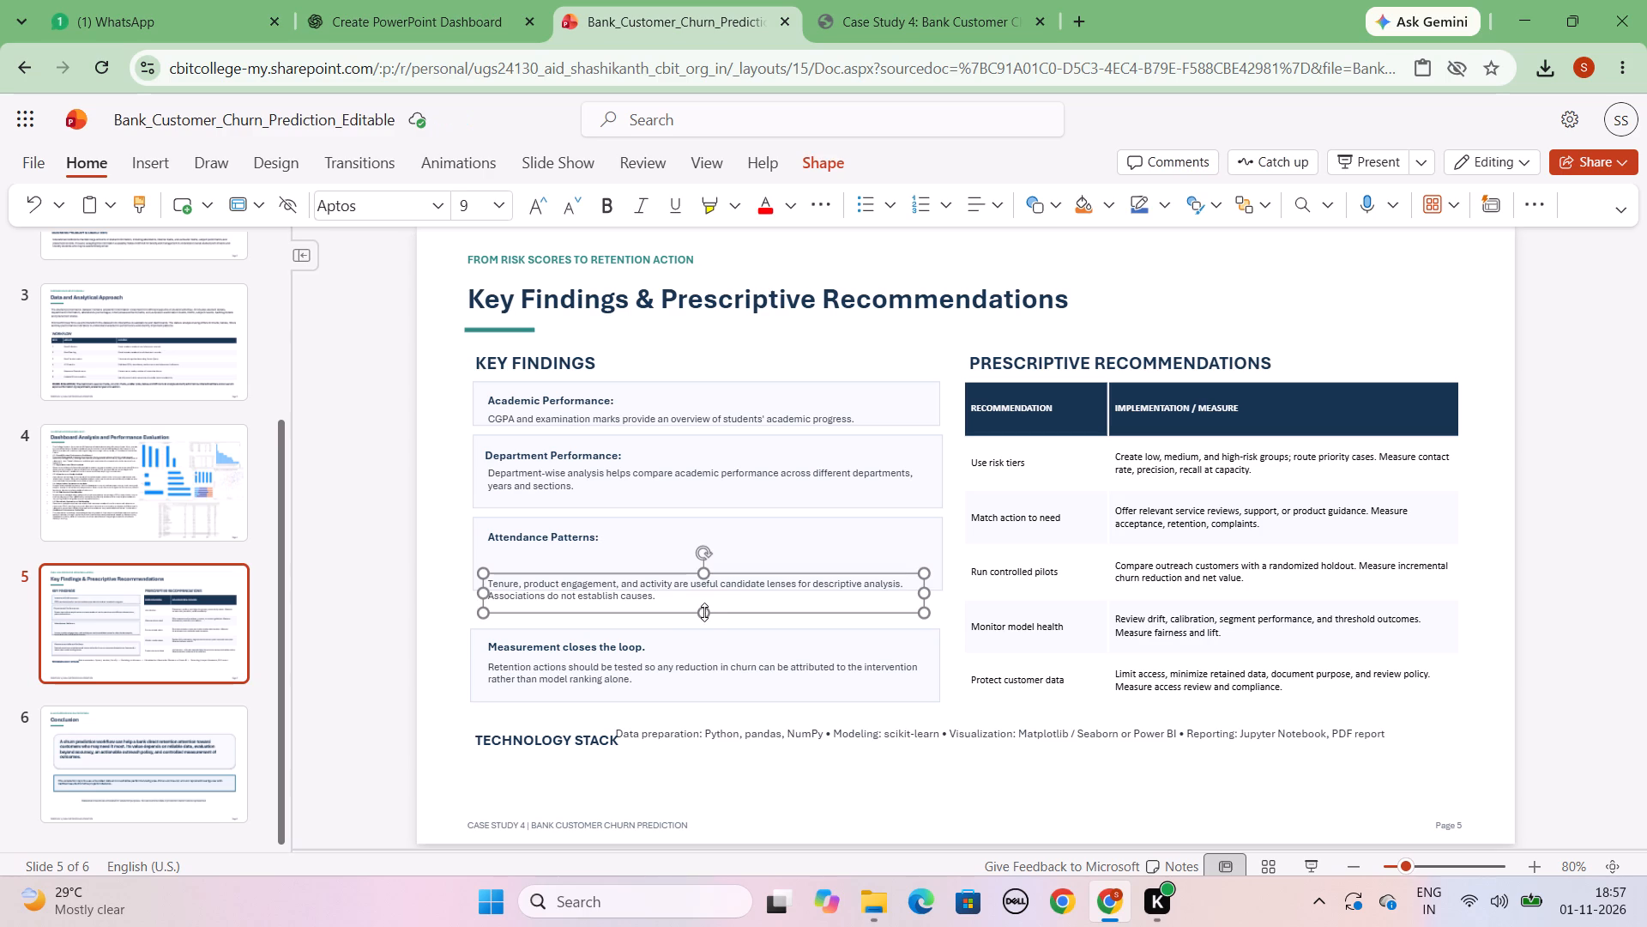
left_click_drag(721, 607, 720, 586)
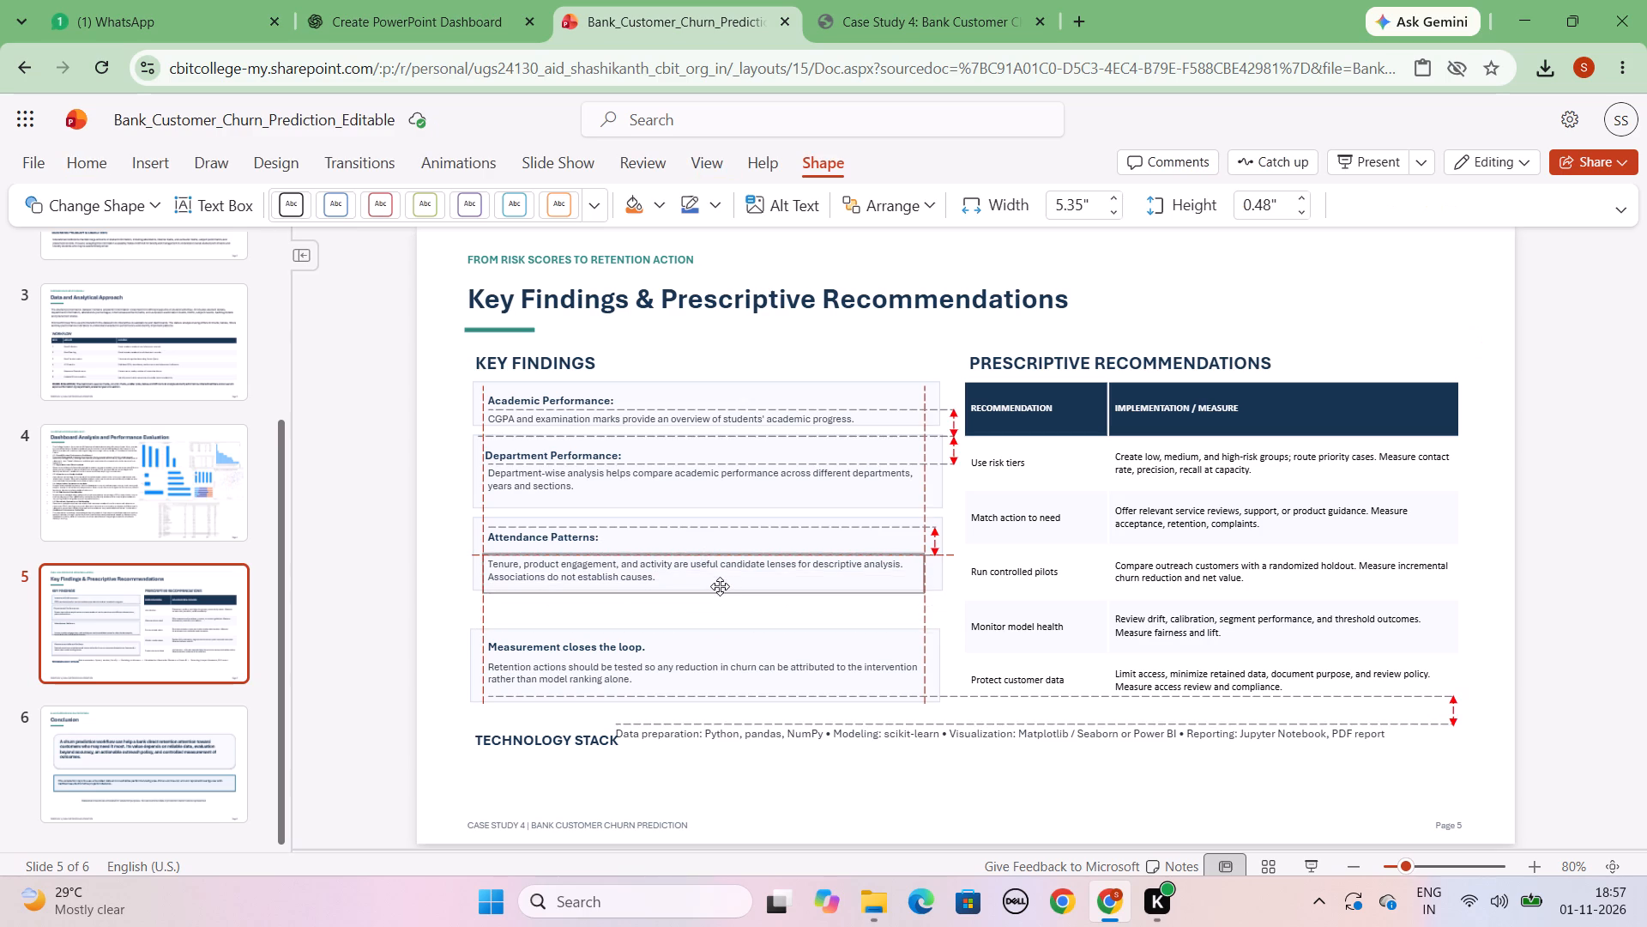
left_click_drag(720, 586, 723, 578)
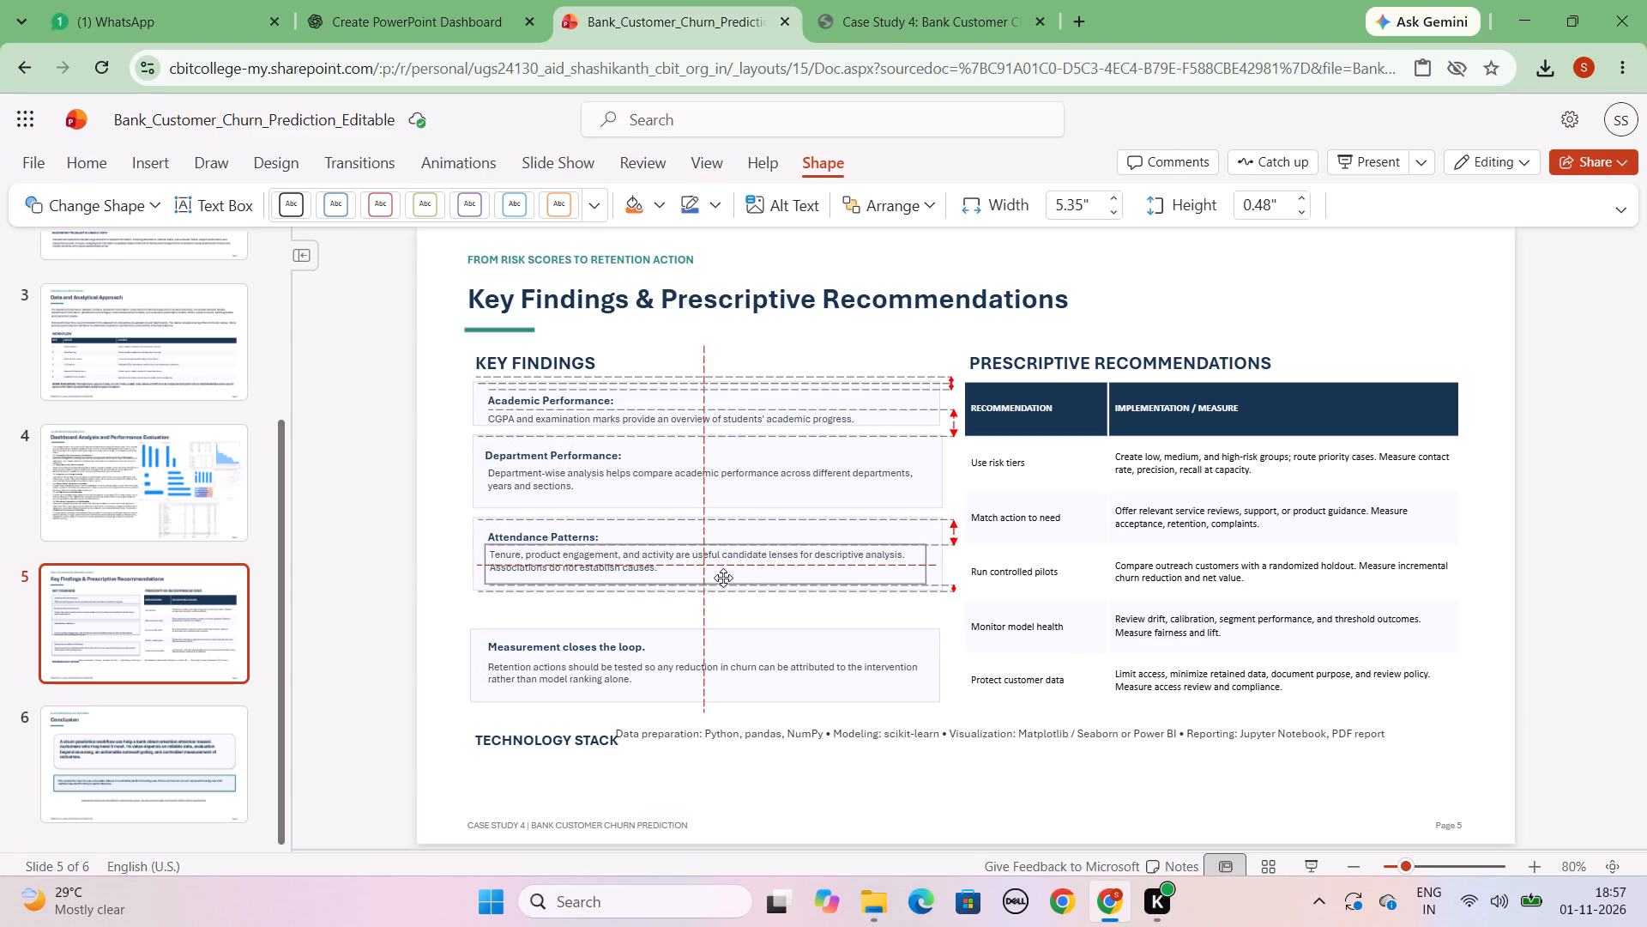
left_click_drag(723, 578, 720, 578)
Move the "Measurement closes the loop." background box up beneath the Attendance Patterns box, aligned with the boxes above.
left_click(468, 645)
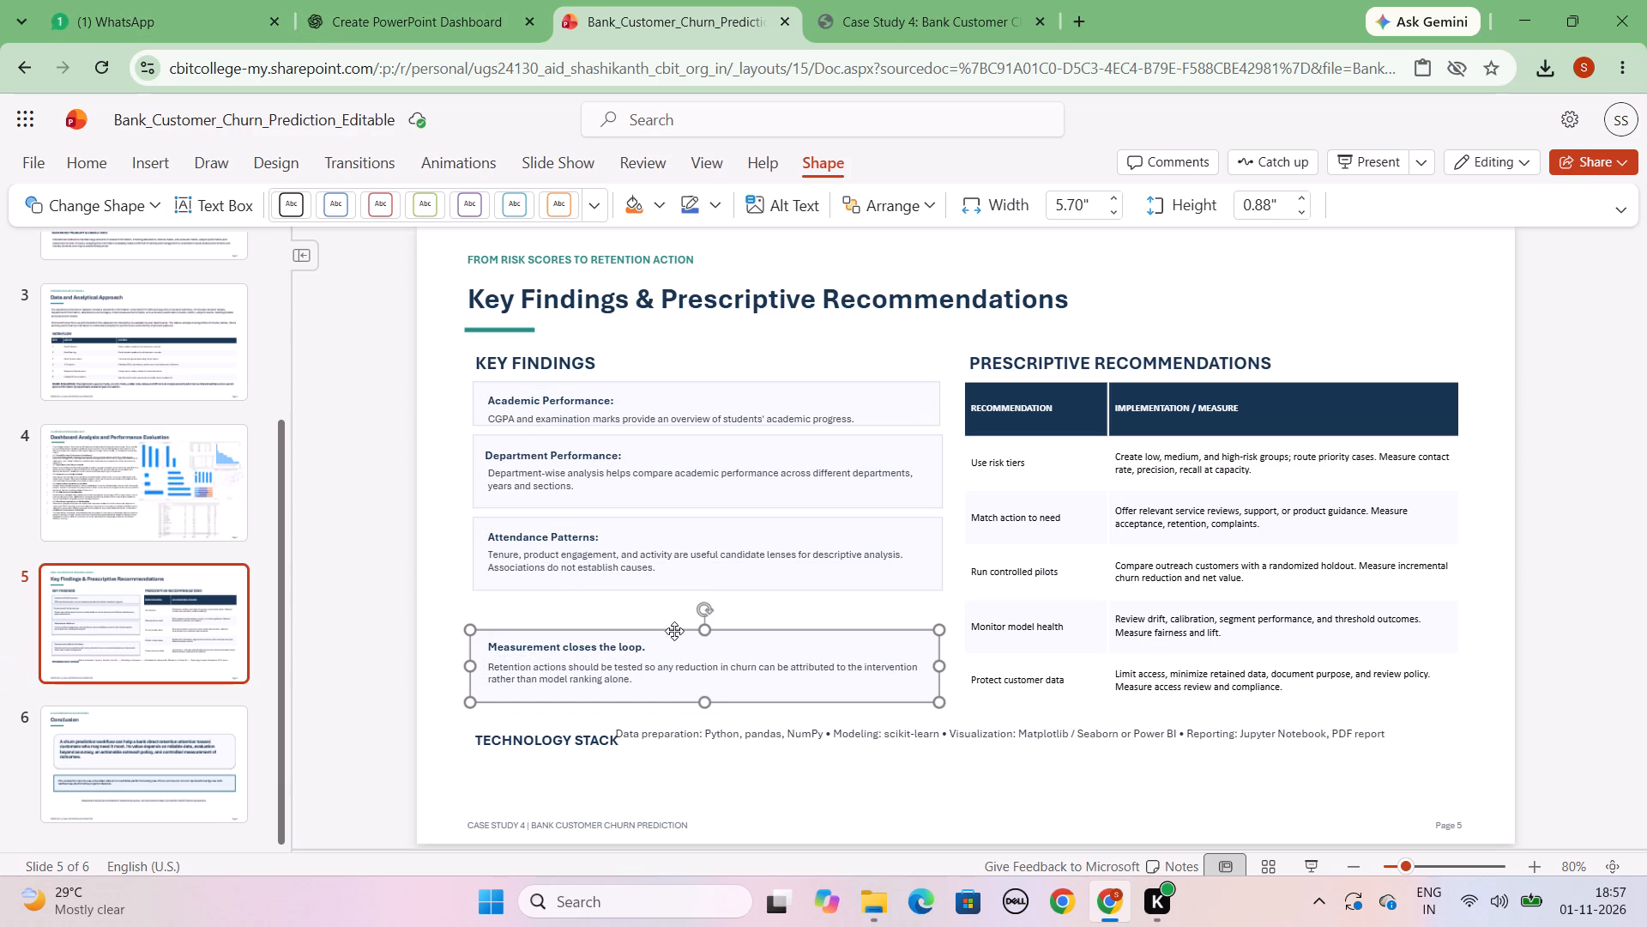
left_click_drag(724, 627, 708, 592)
left_click_drag(708, 592, 708, 595)
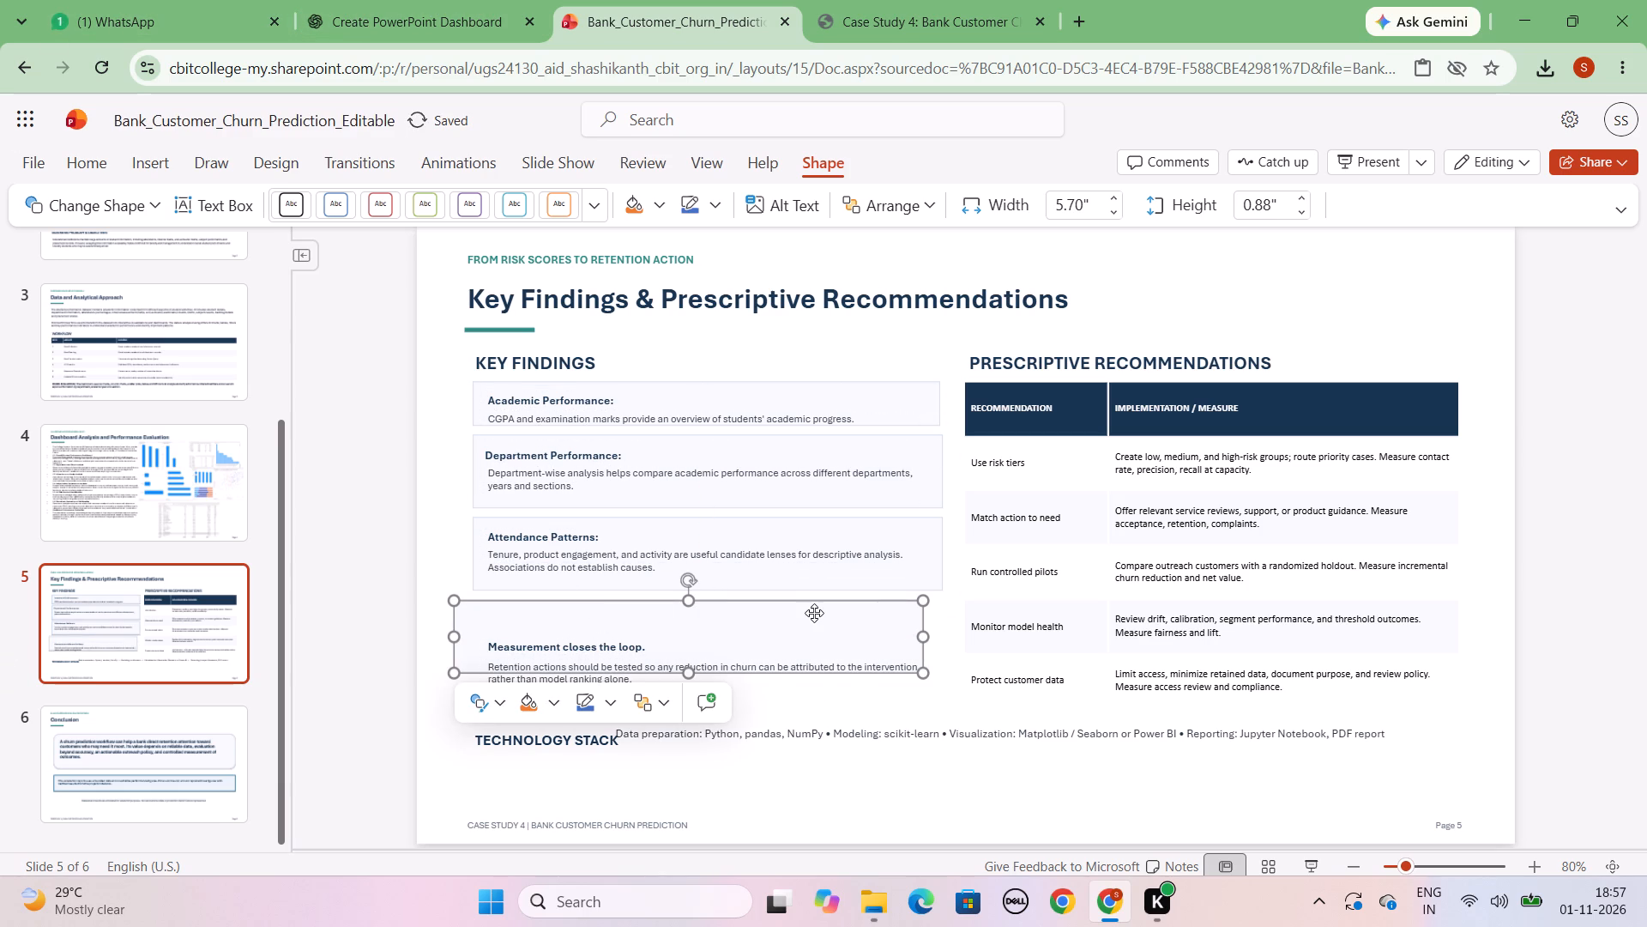
left_click_drag(805, 619, 823, 618)
left_click(401, 713)
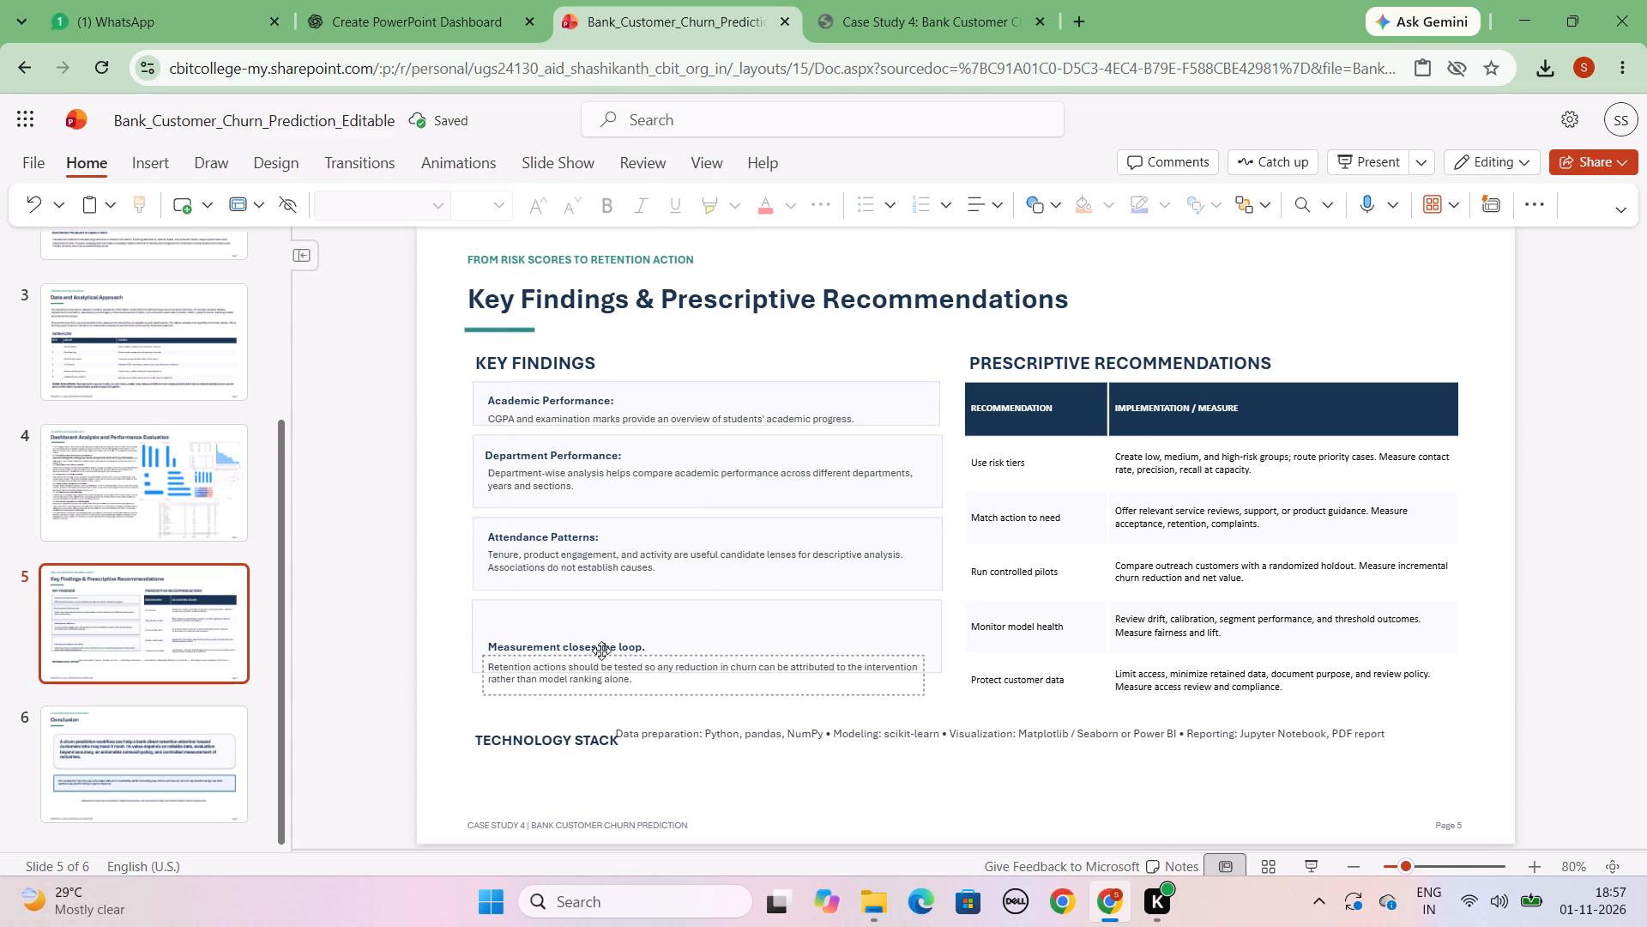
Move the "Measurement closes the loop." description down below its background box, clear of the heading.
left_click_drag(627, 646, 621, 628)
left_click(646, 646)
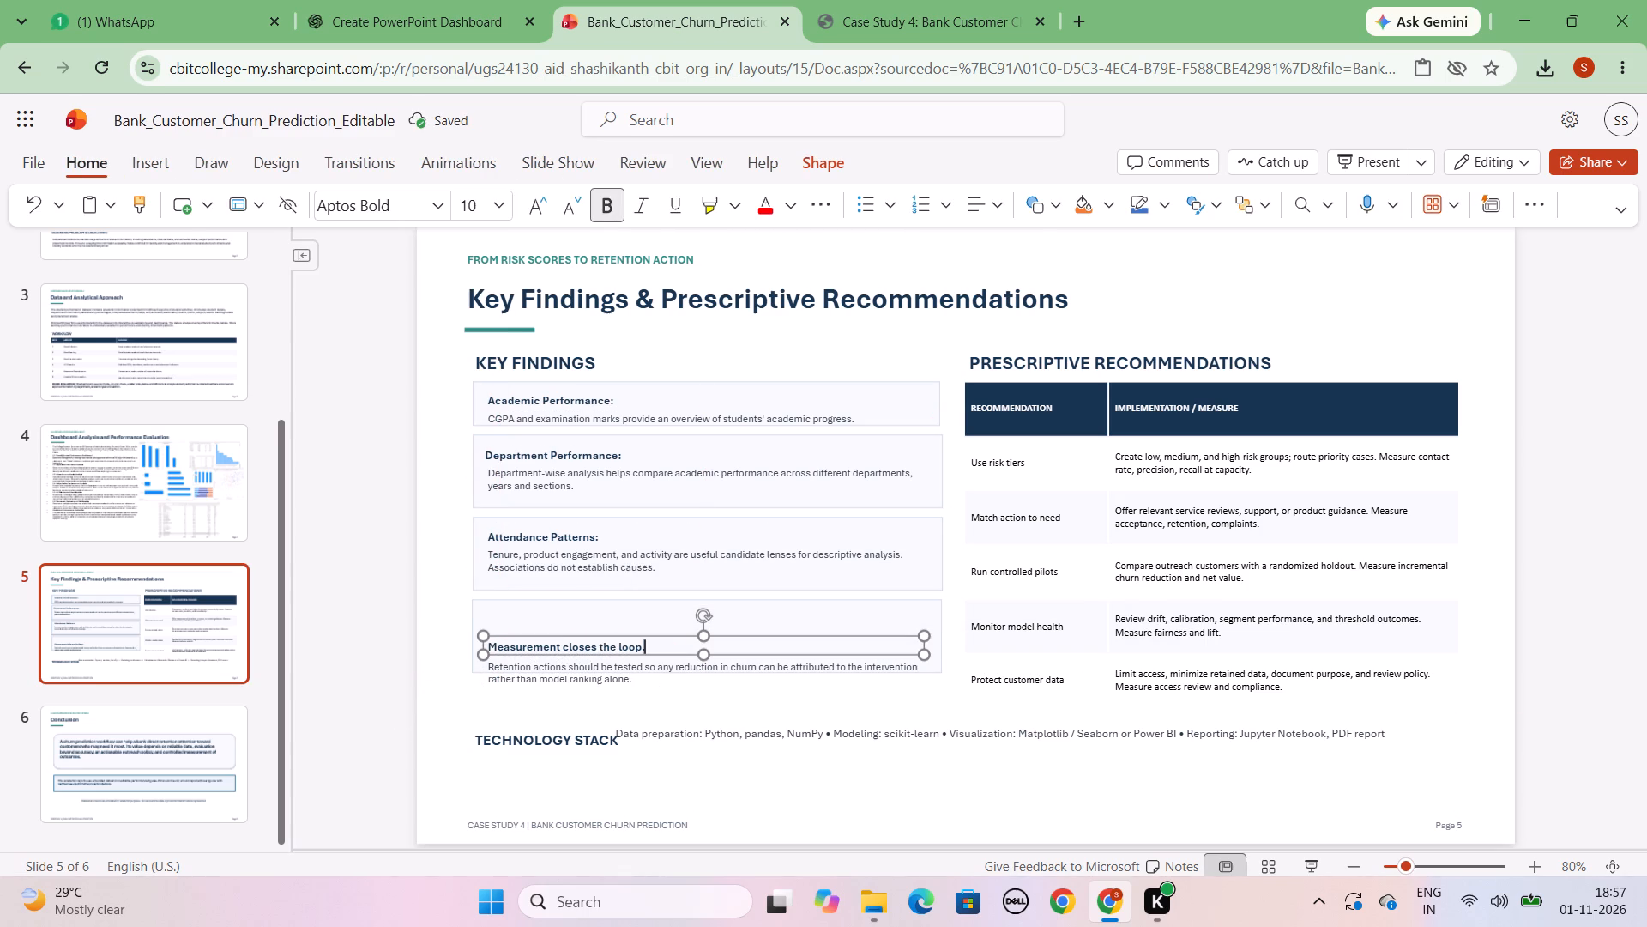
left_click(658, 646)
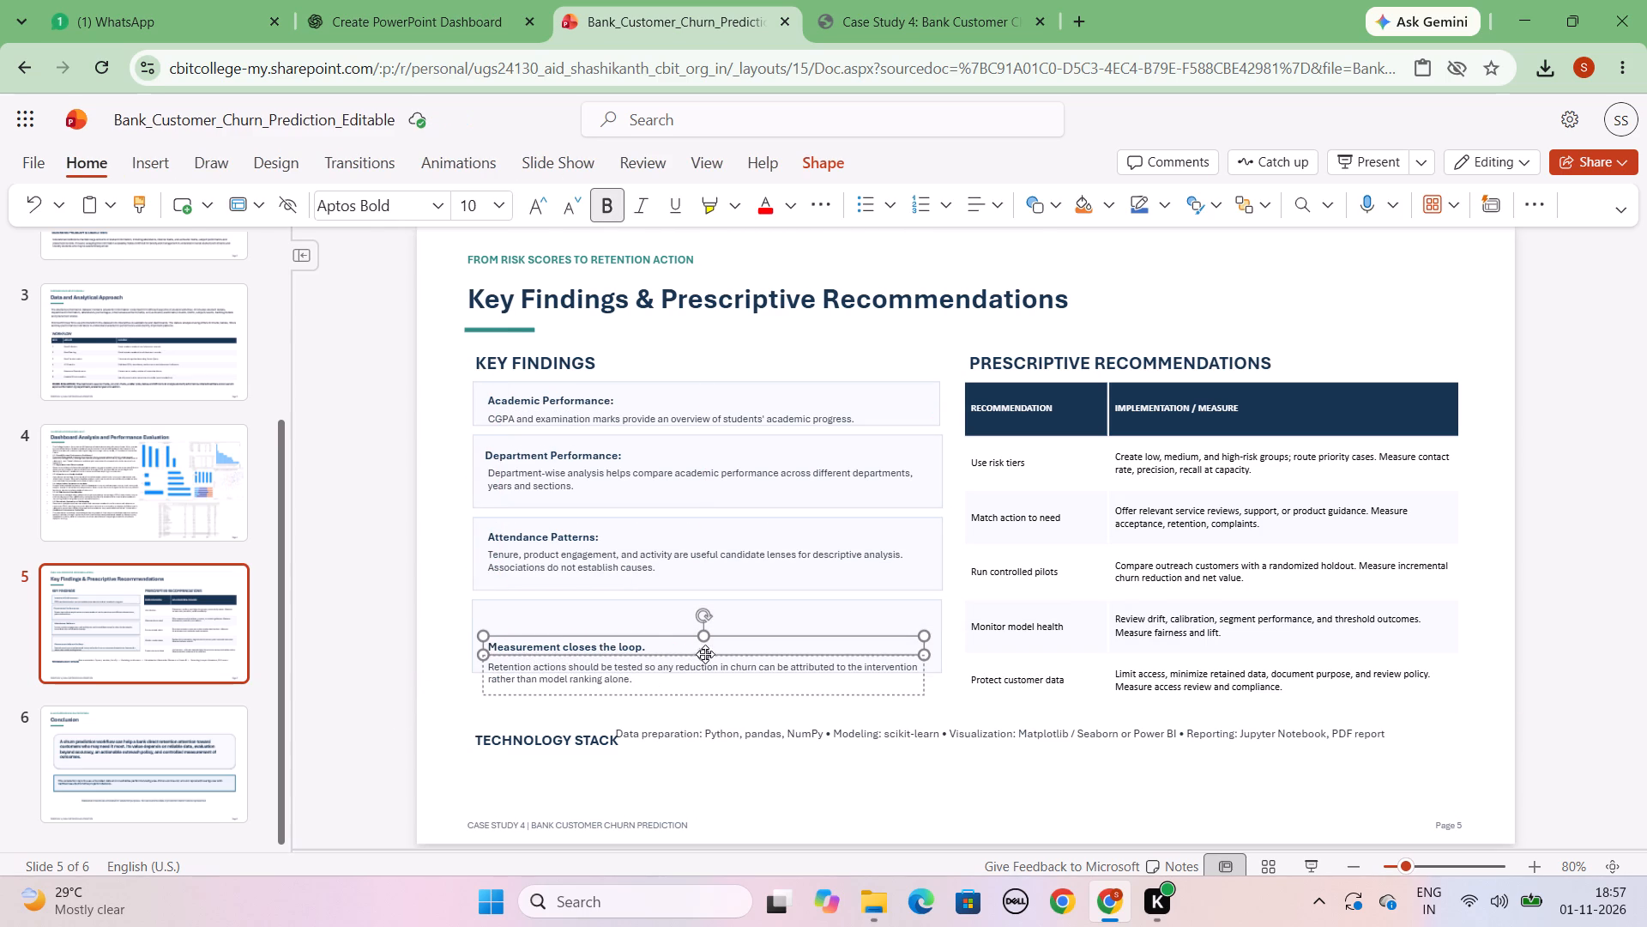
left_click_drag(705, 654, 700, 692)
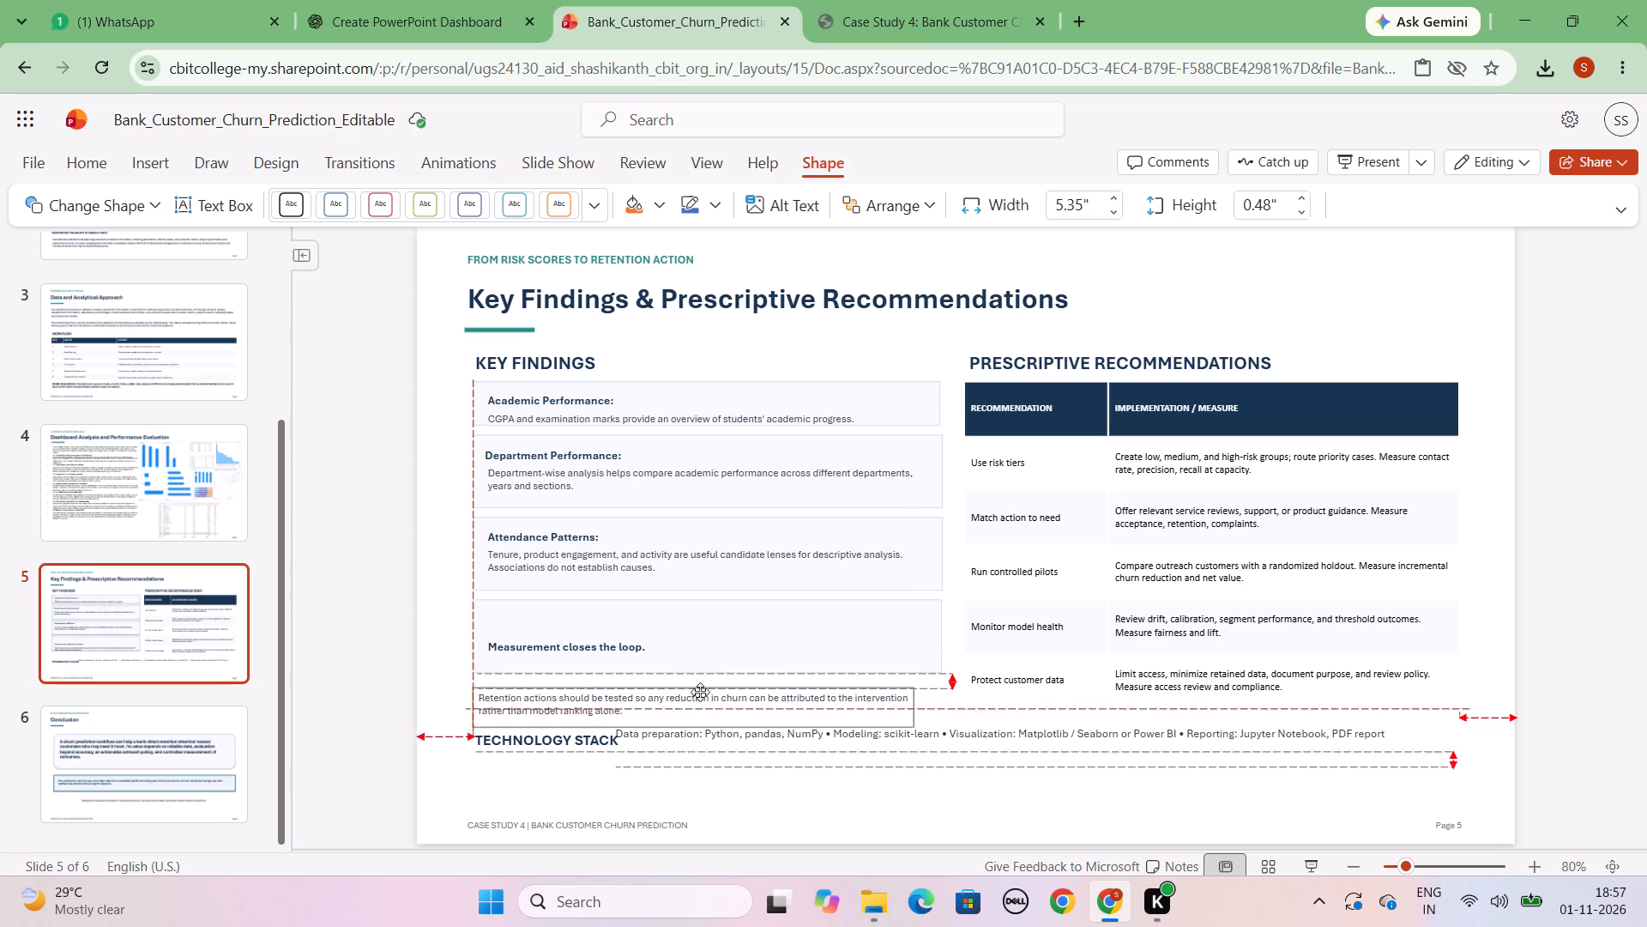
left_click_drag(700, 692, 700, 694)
Move the "Measurement closes the loop." heading up to the top of its background box, aligned with the headings above.
left_click_drag(672, 651, 671, 642)
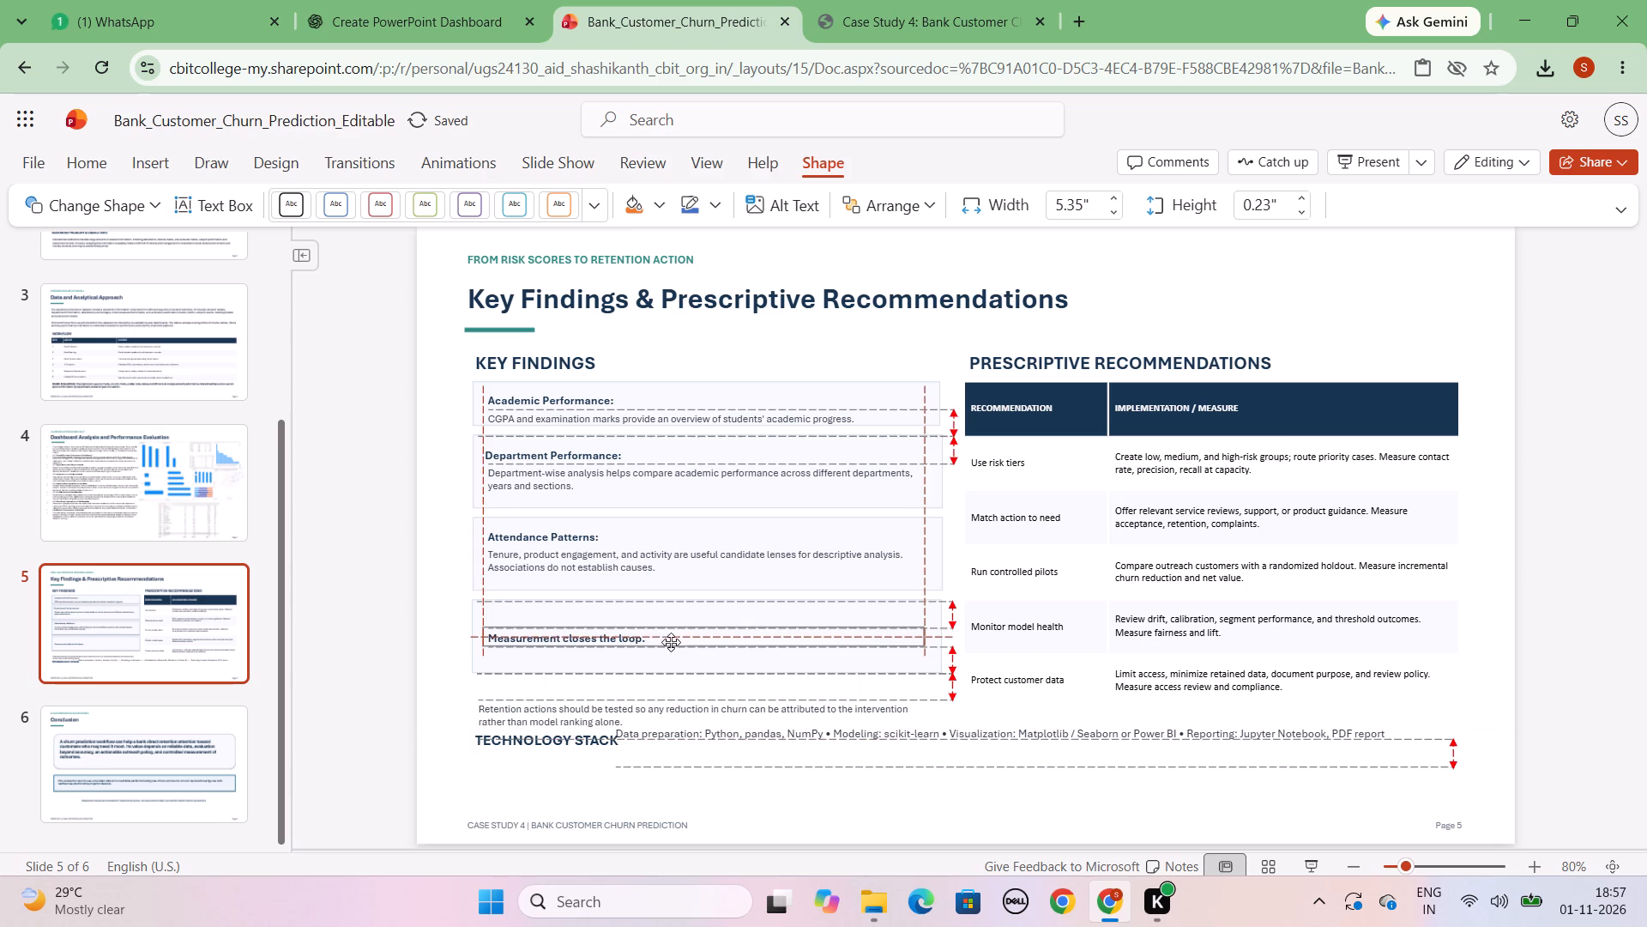
left_click_drag(671, 642, 668, 630)
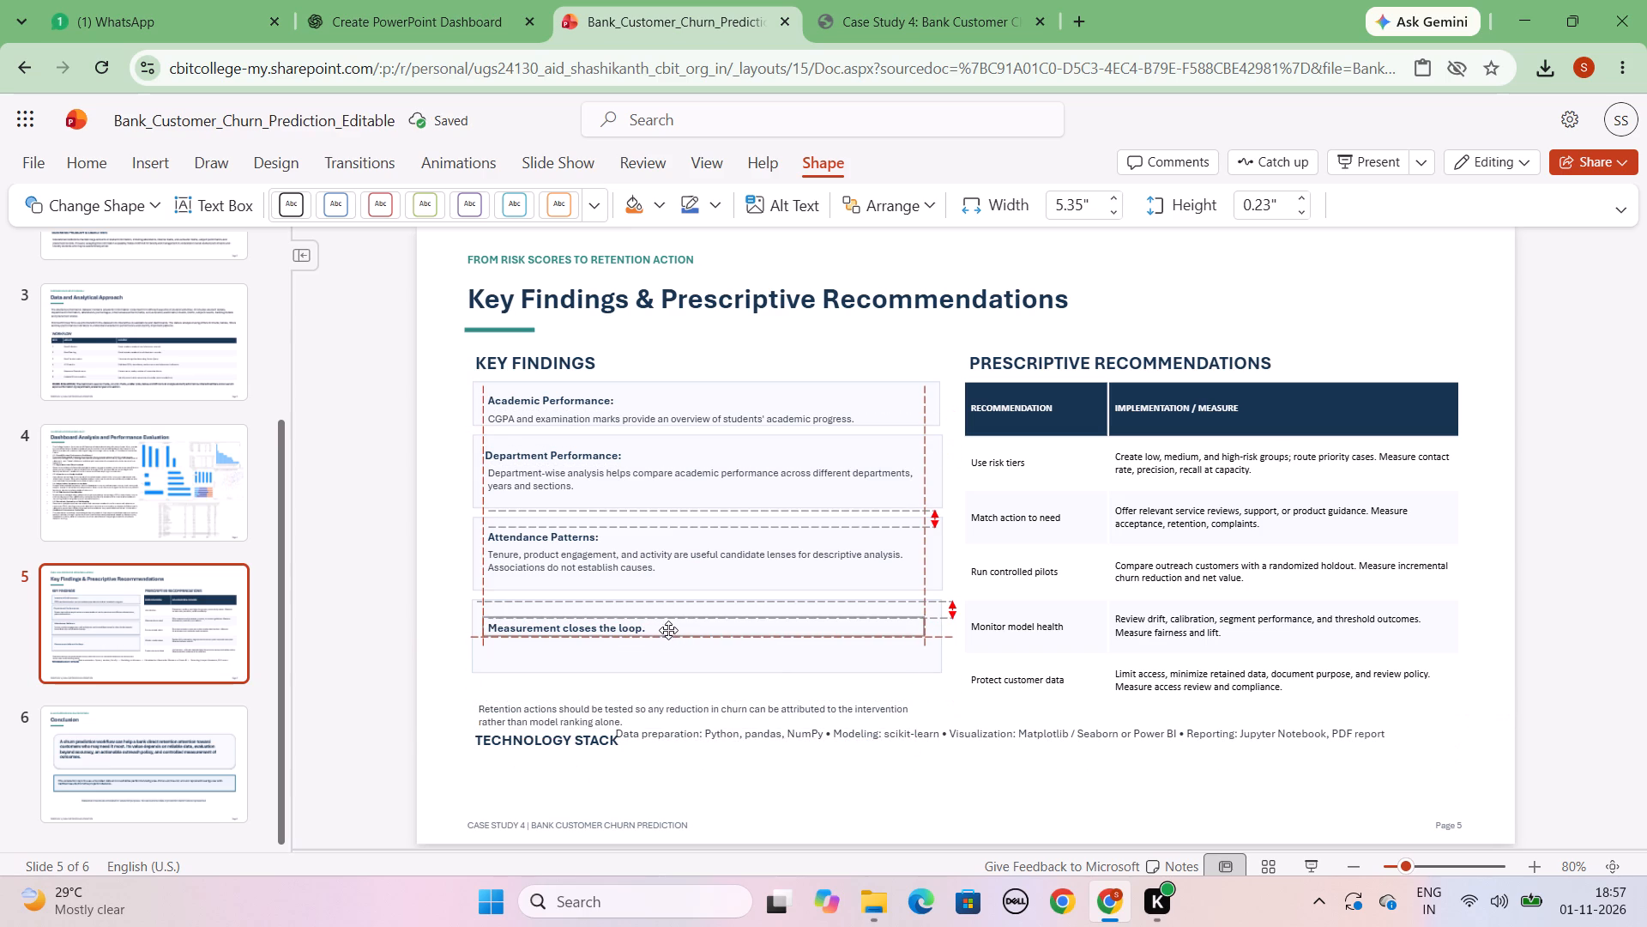
left_click_drag(668, 630, 669, 622)
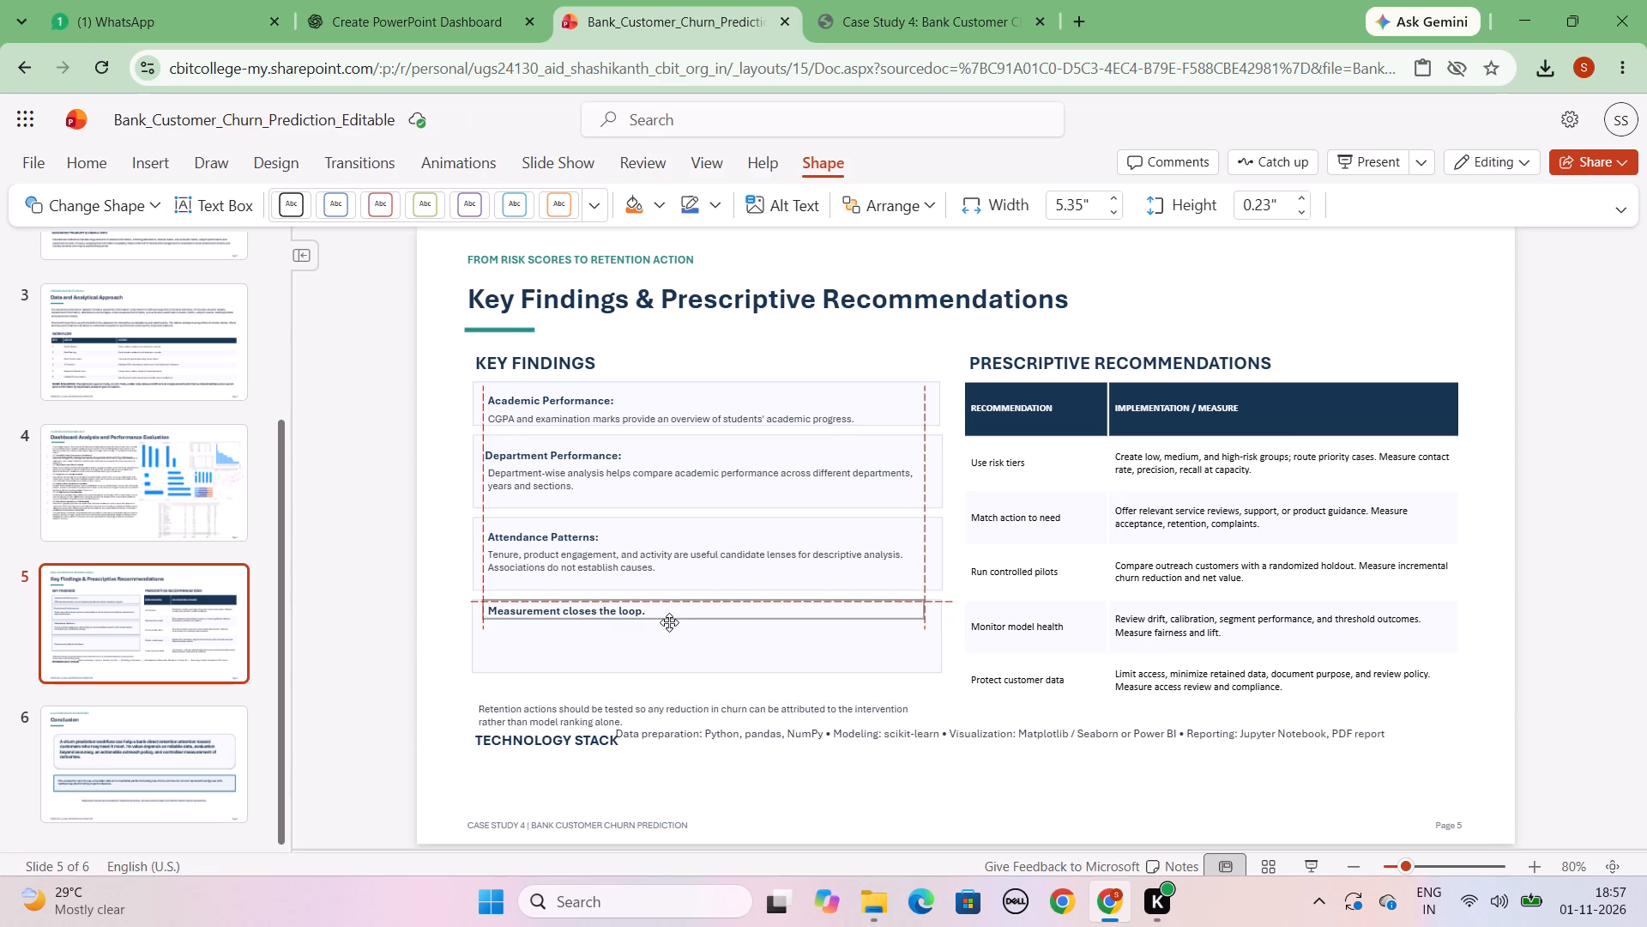
left_click_drag(669, 622, 669, 621)
left_click(417, 727)
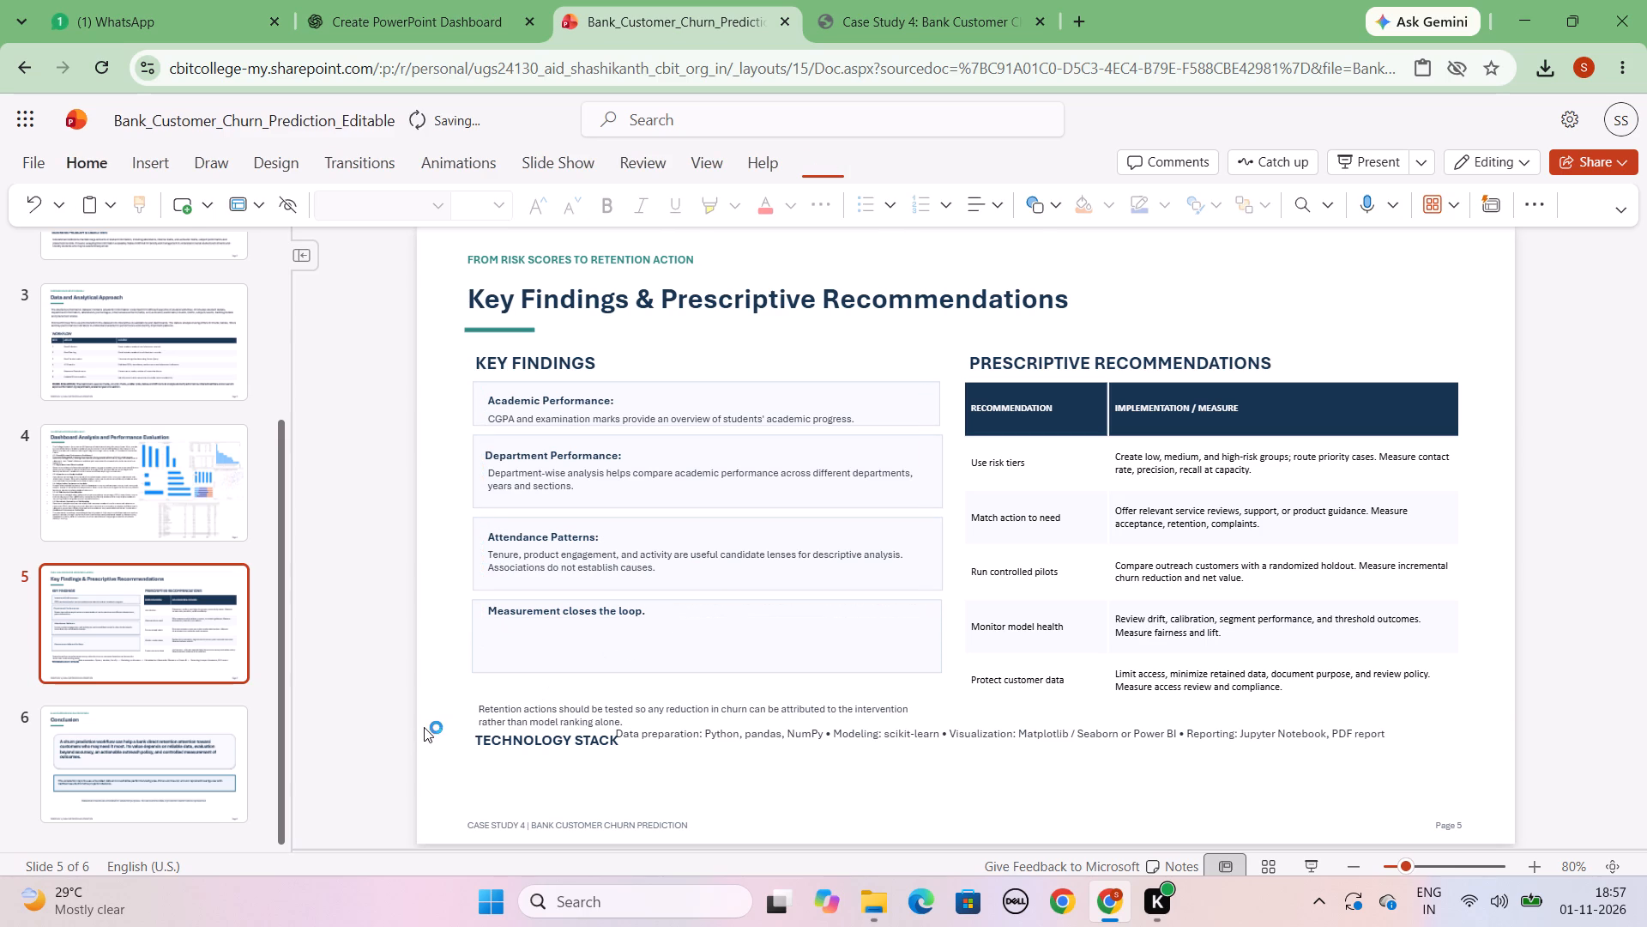
left_click(632, 717)
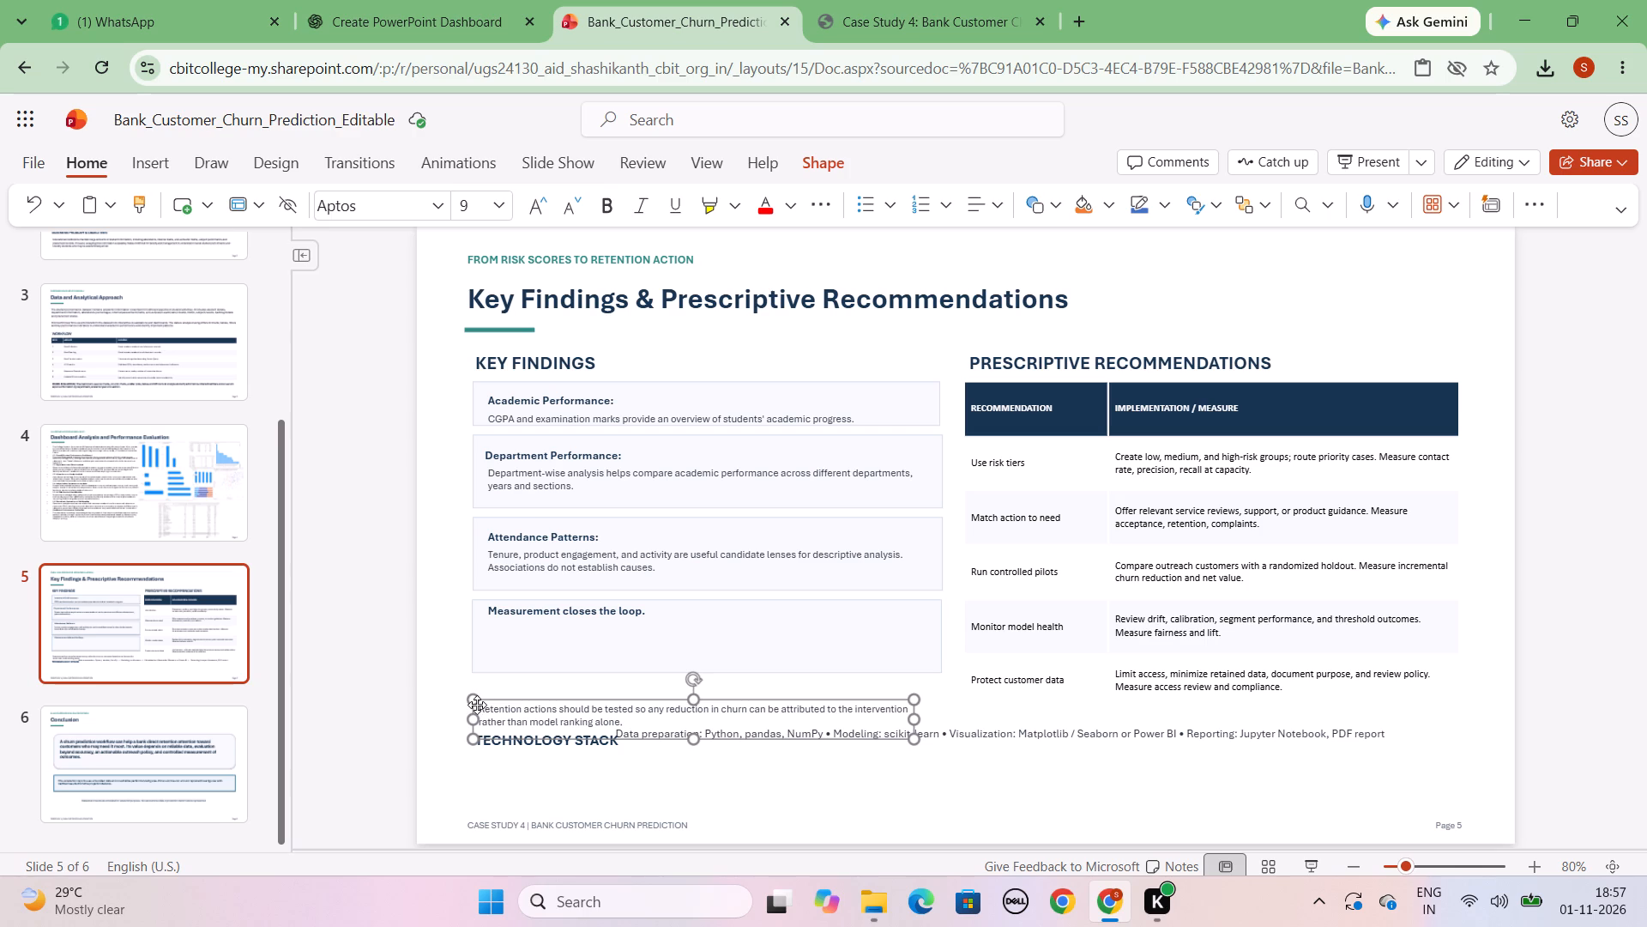
left_click_drag(477, 705, 489, 632)
left_click(396, 726)
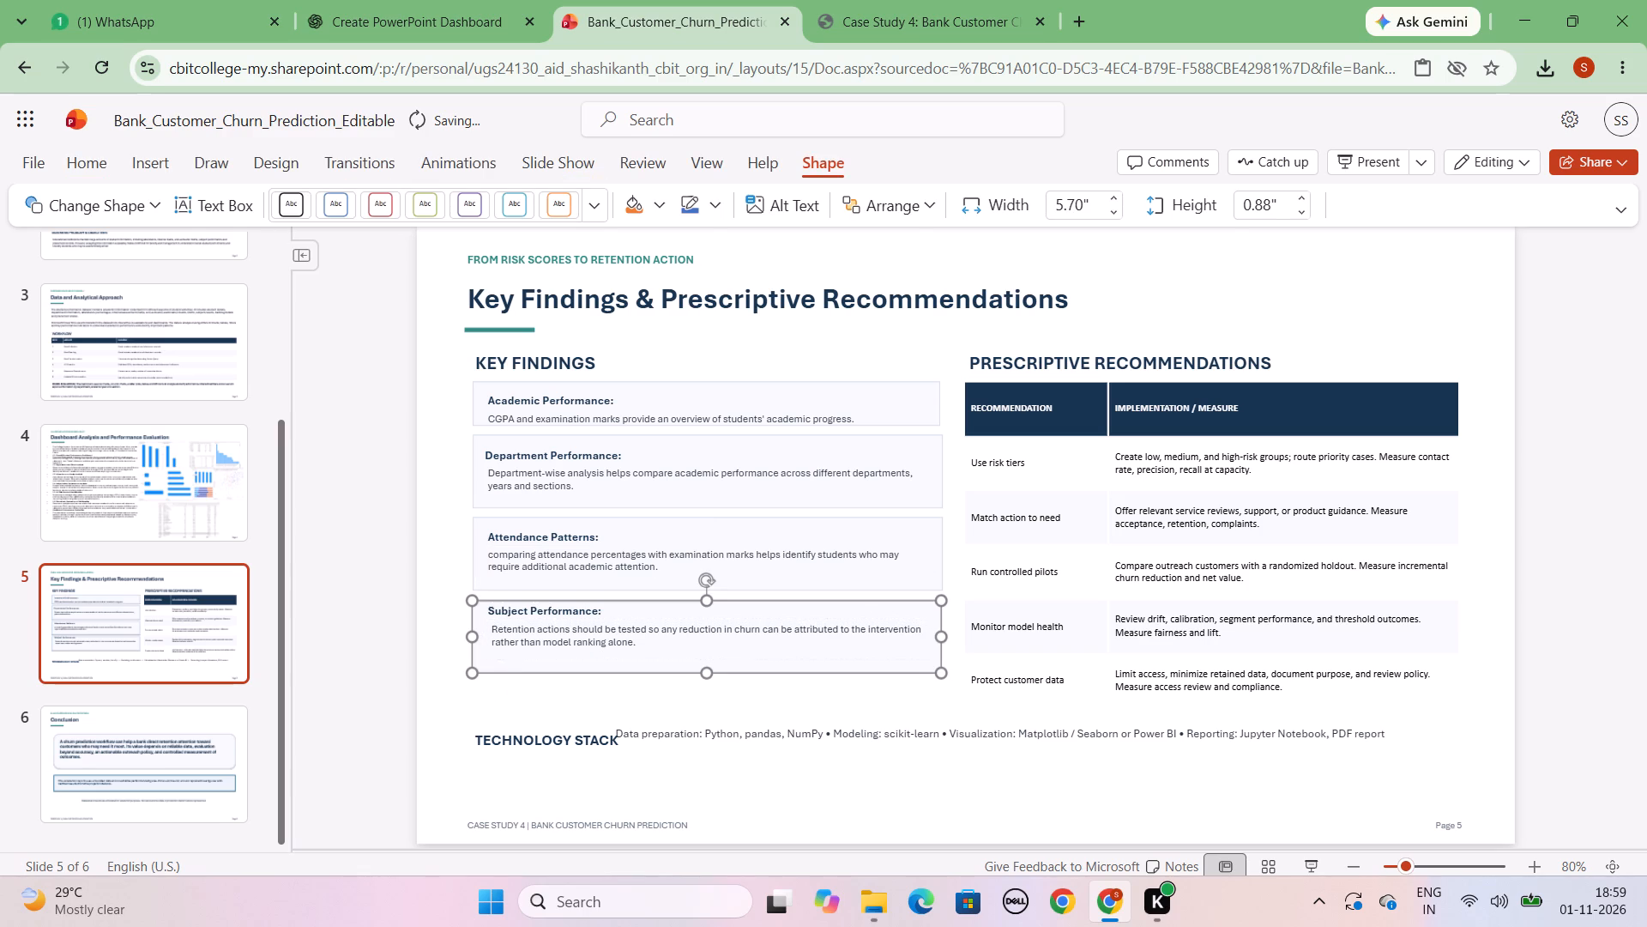
left_click(590, 643)
key("ctrl+a")
key("ctrl+v")
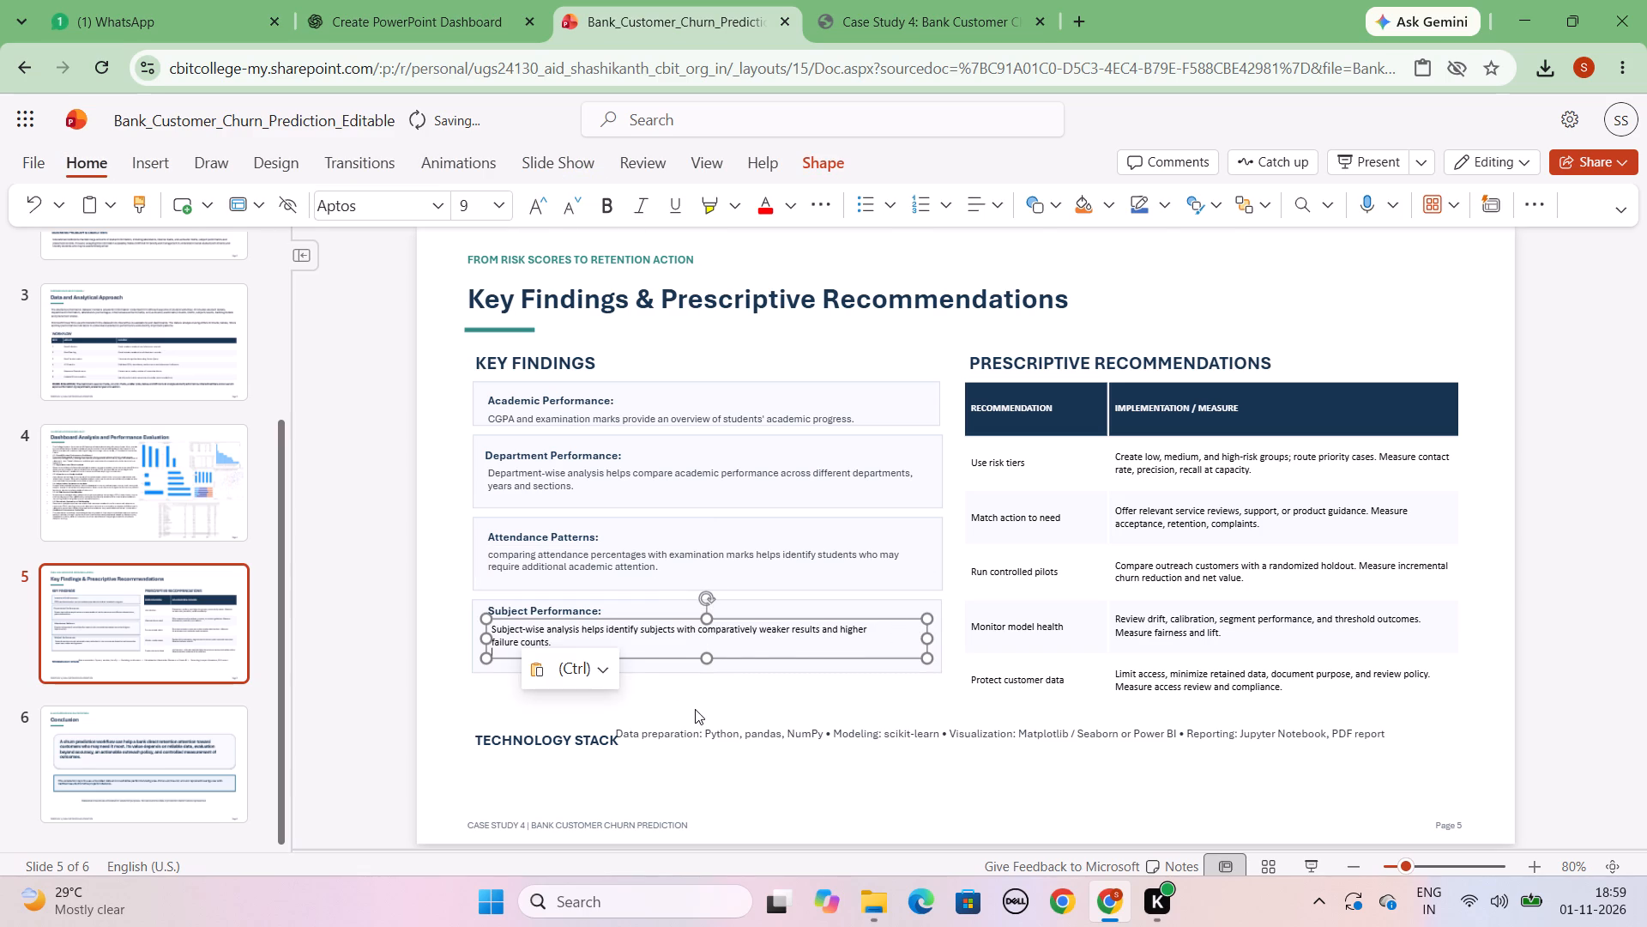
left_click_drag(371, 708, 375, 716)
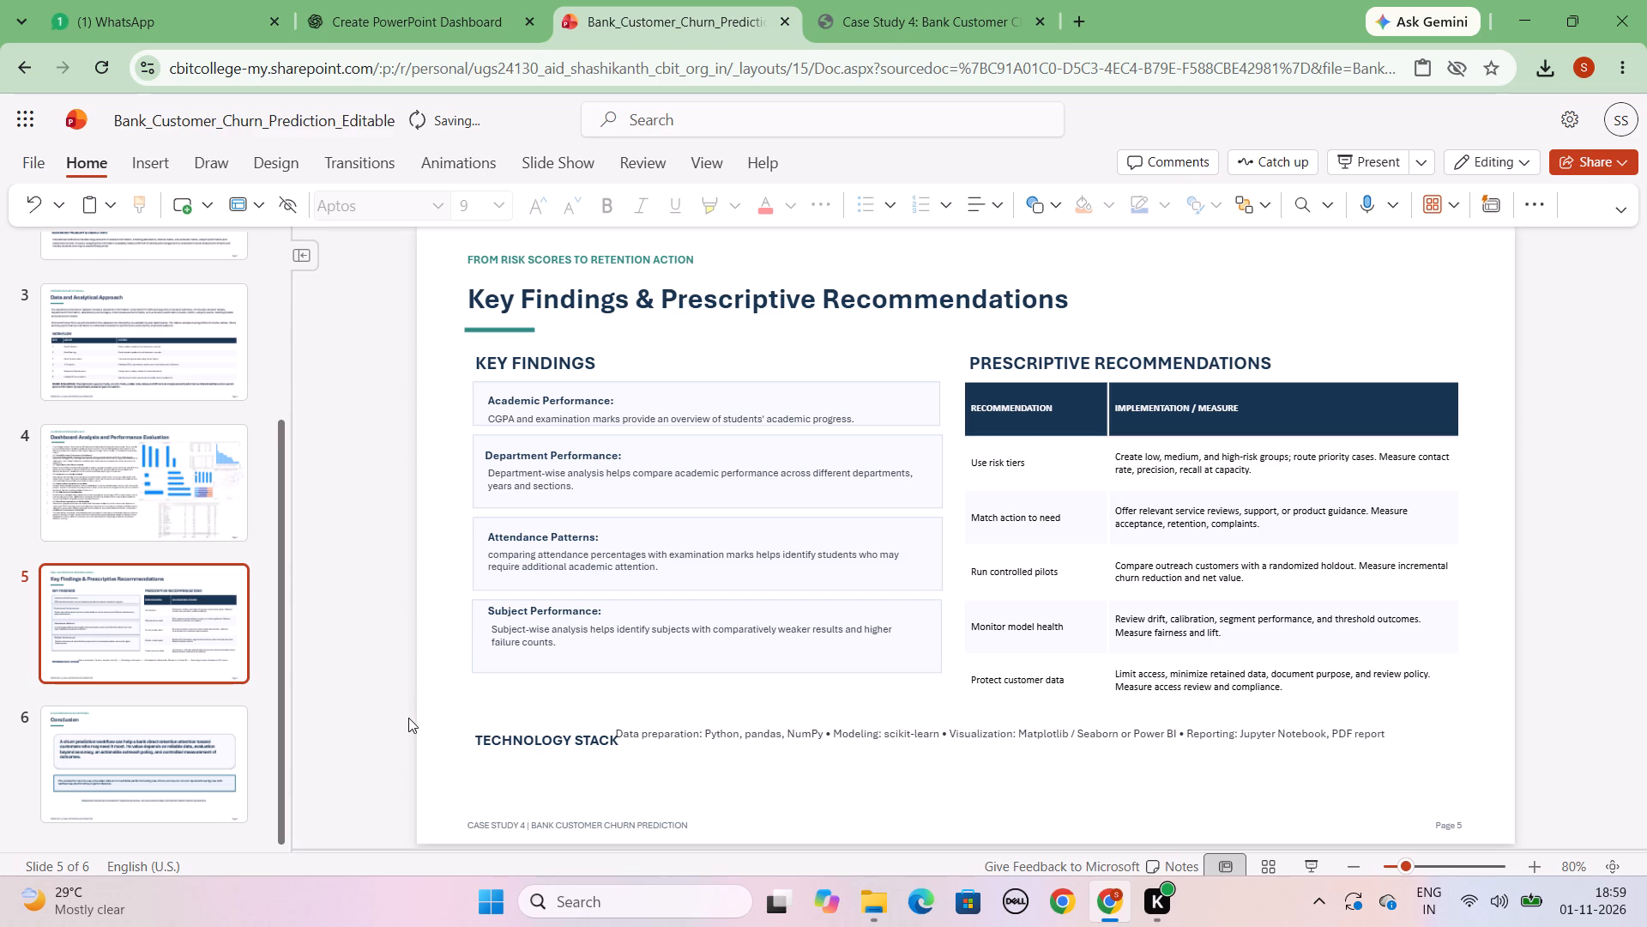
Duplicate the background box behind the Subject Performance finding on slide 5.
left_click(536, 690)
left_click(523, 663)
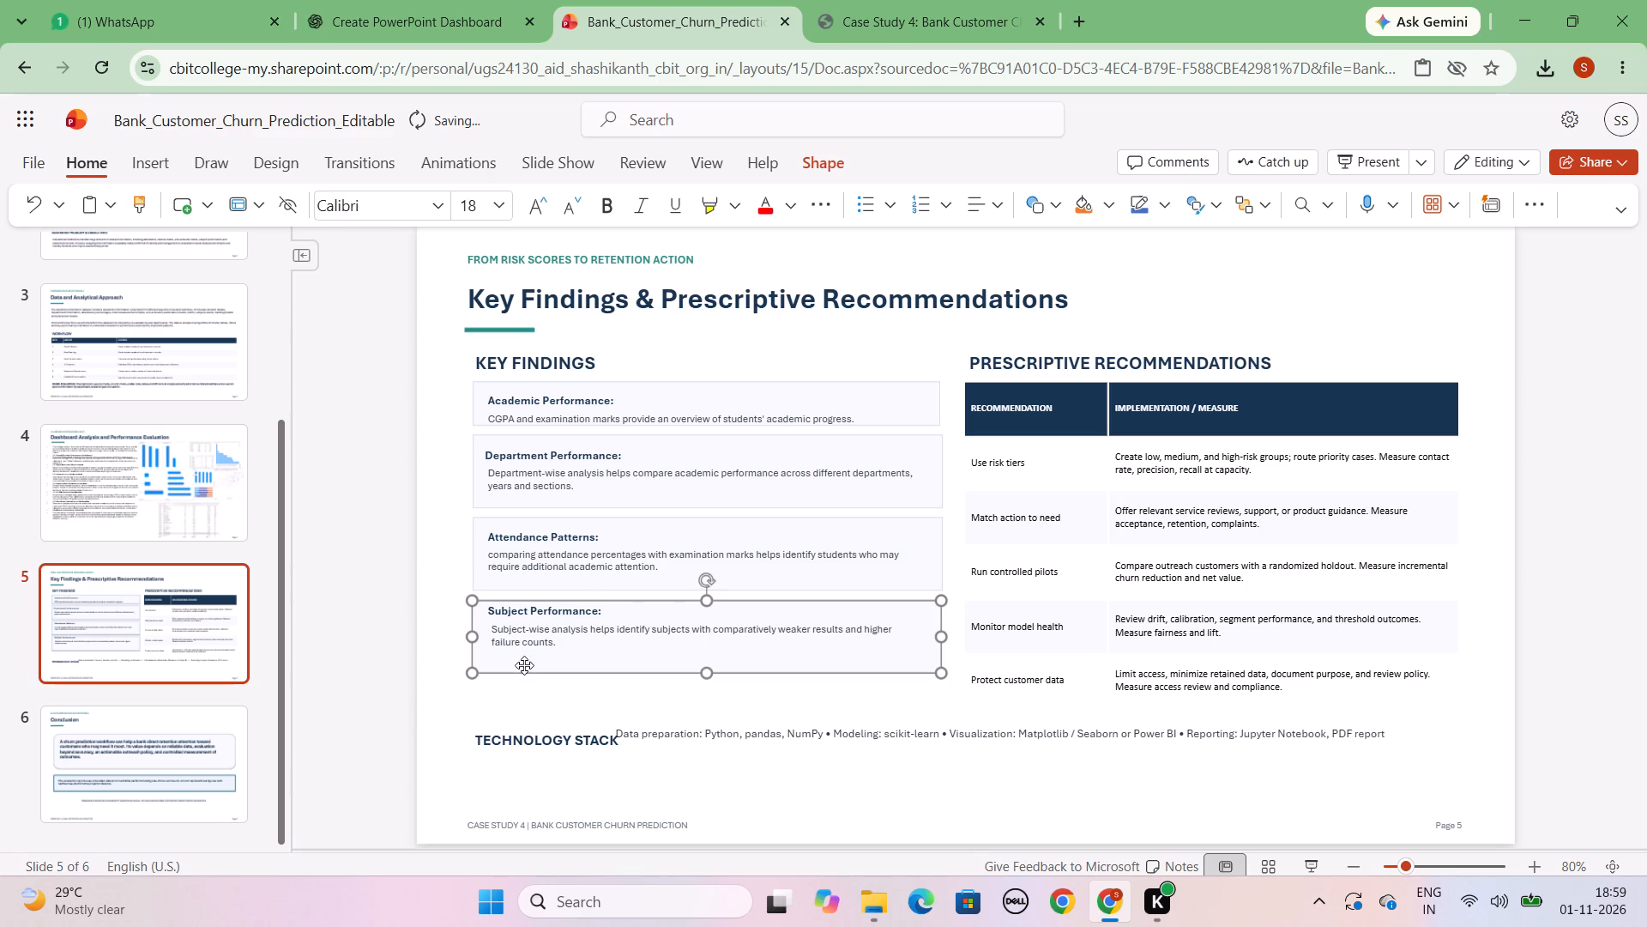
right_click(524, 665)
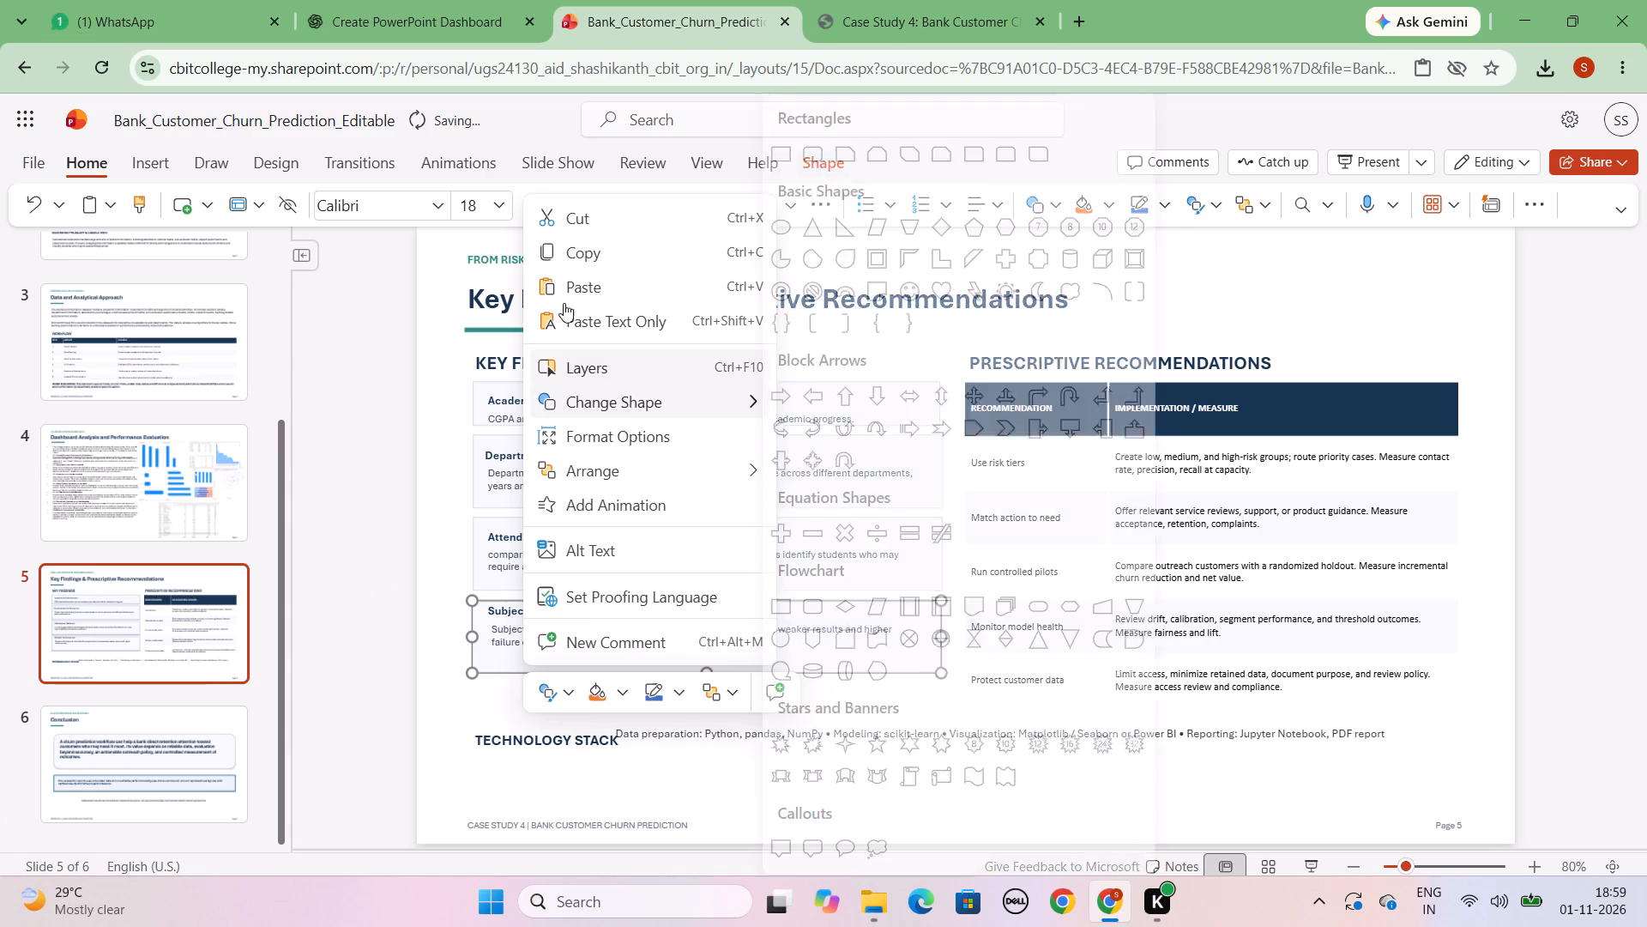
left_click(598, 262)
left_click(402, 727)
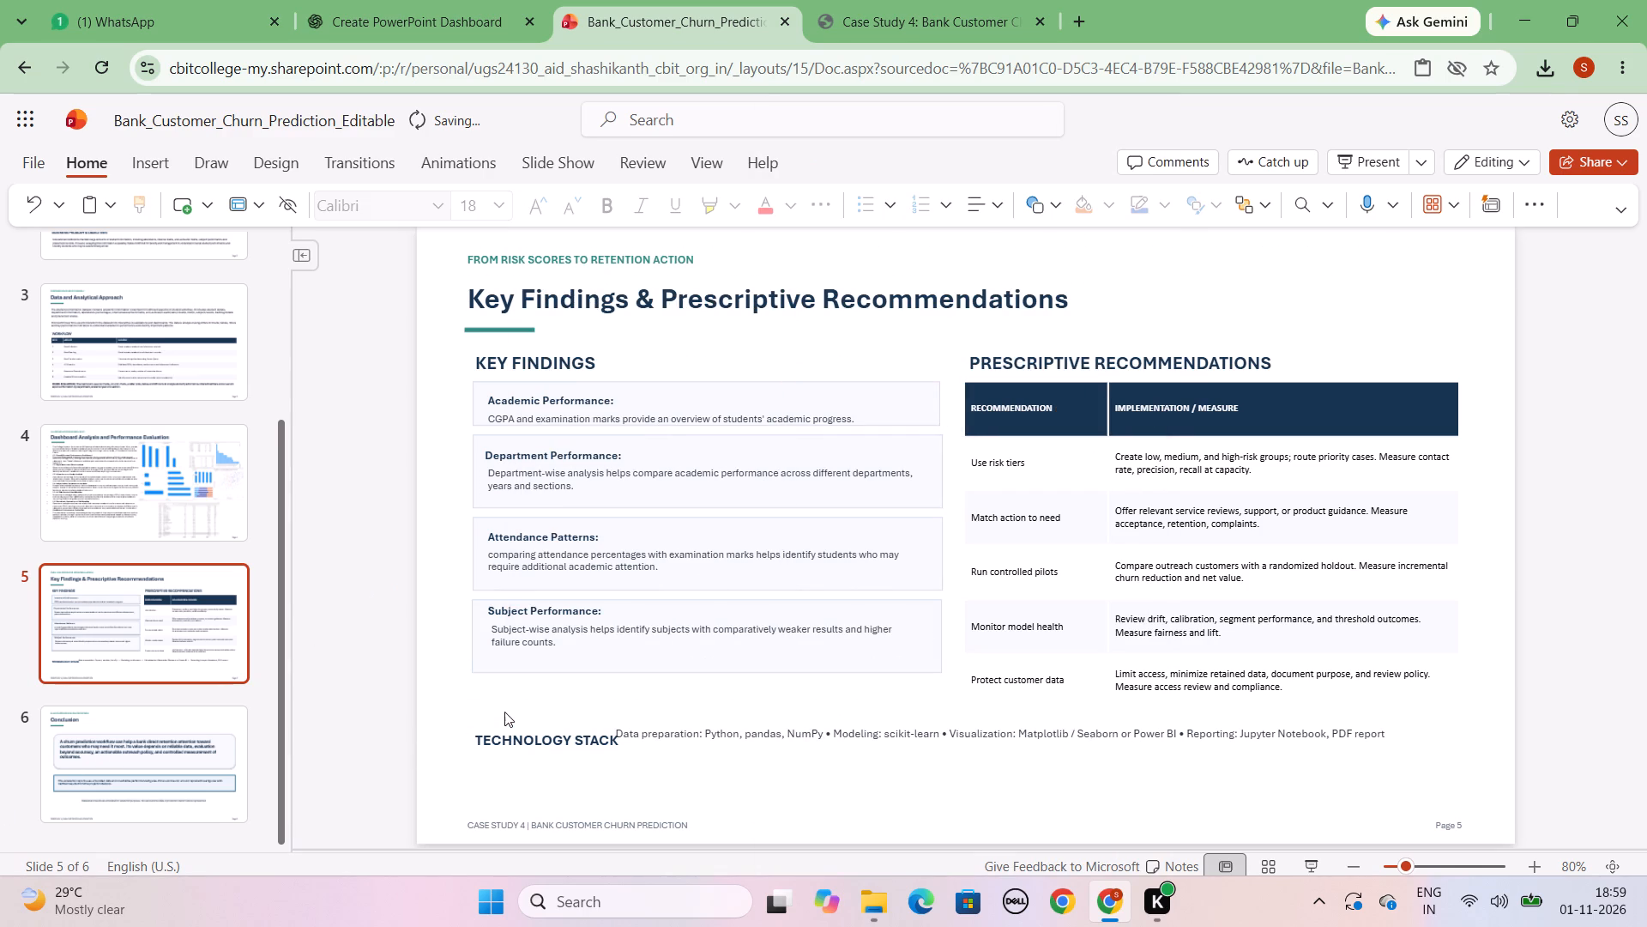
key("ctrl+v")
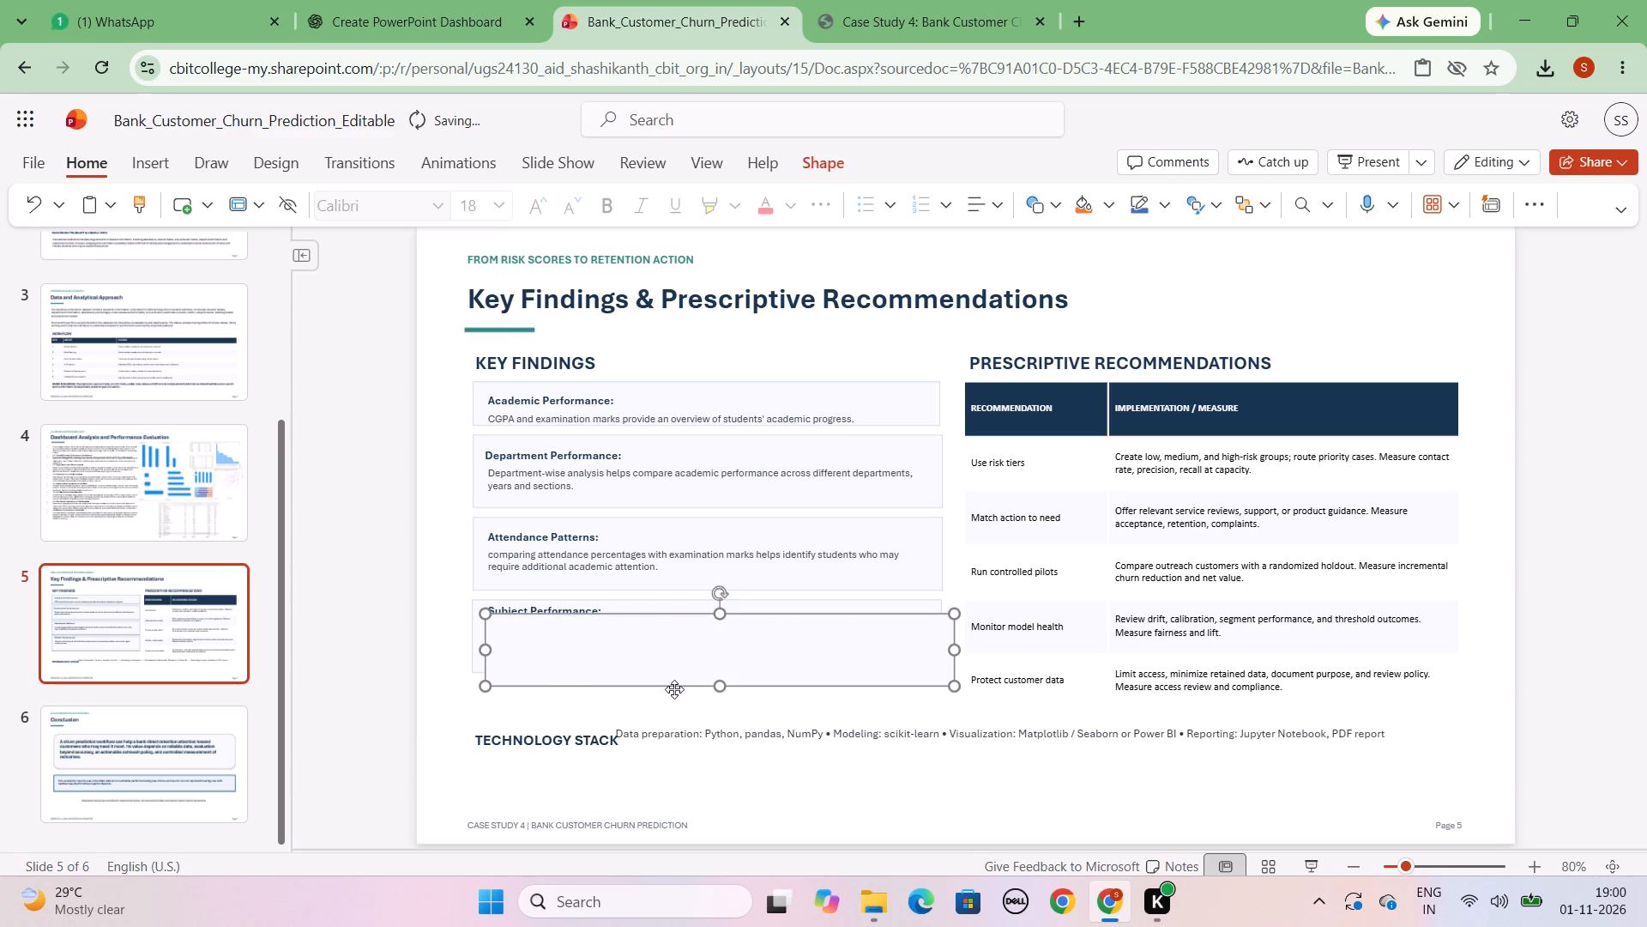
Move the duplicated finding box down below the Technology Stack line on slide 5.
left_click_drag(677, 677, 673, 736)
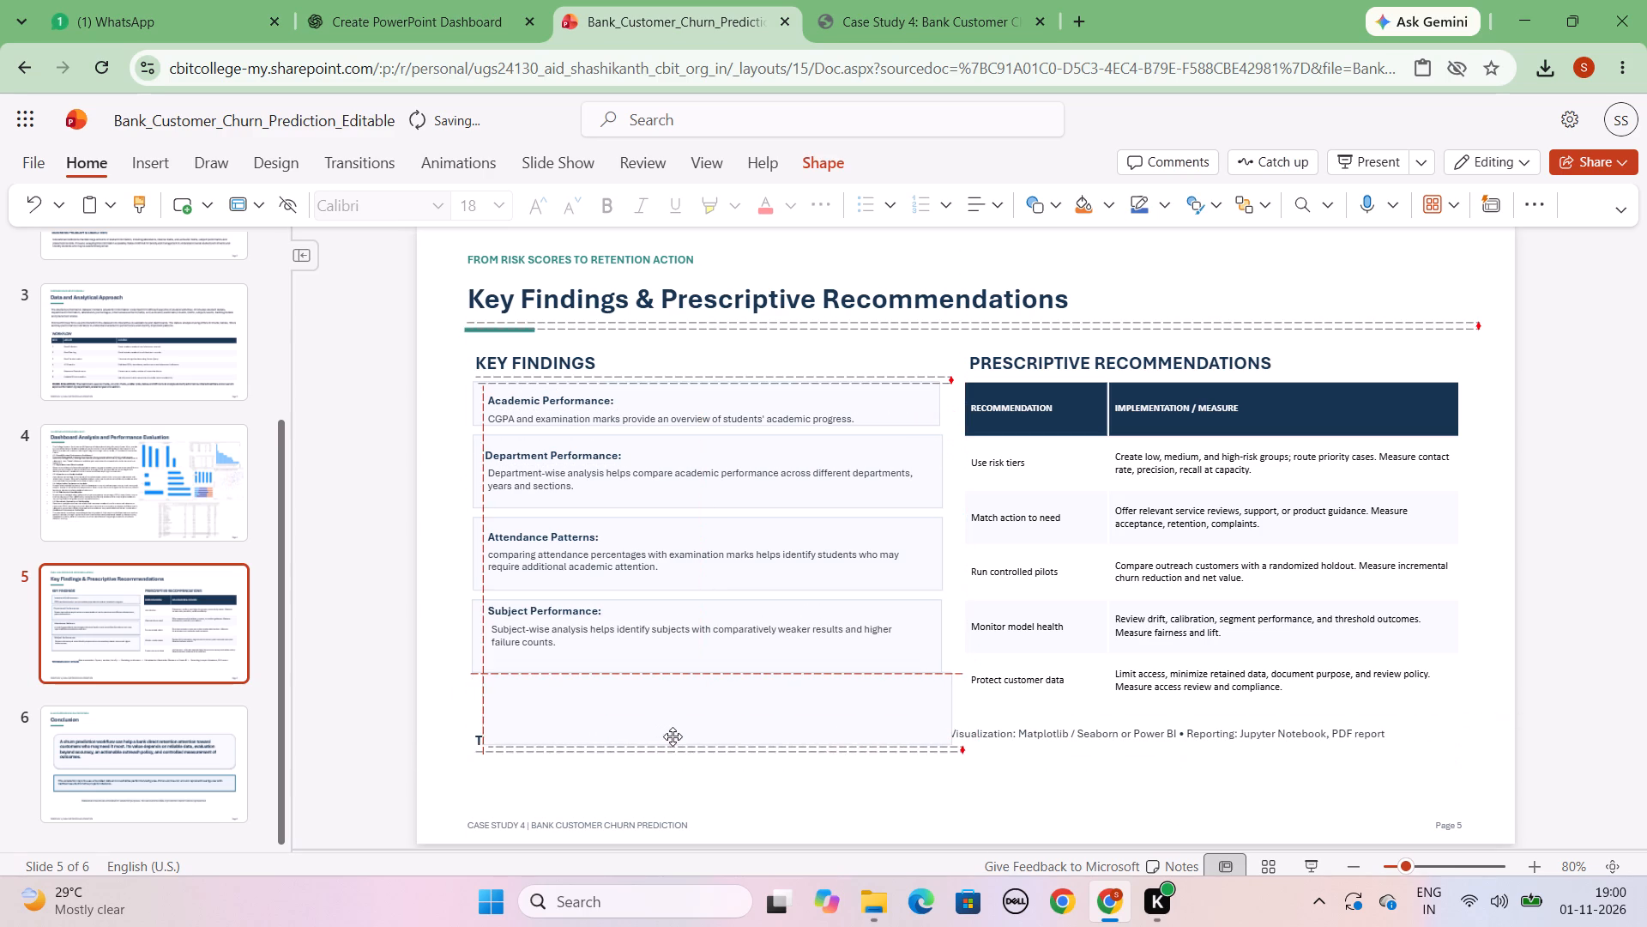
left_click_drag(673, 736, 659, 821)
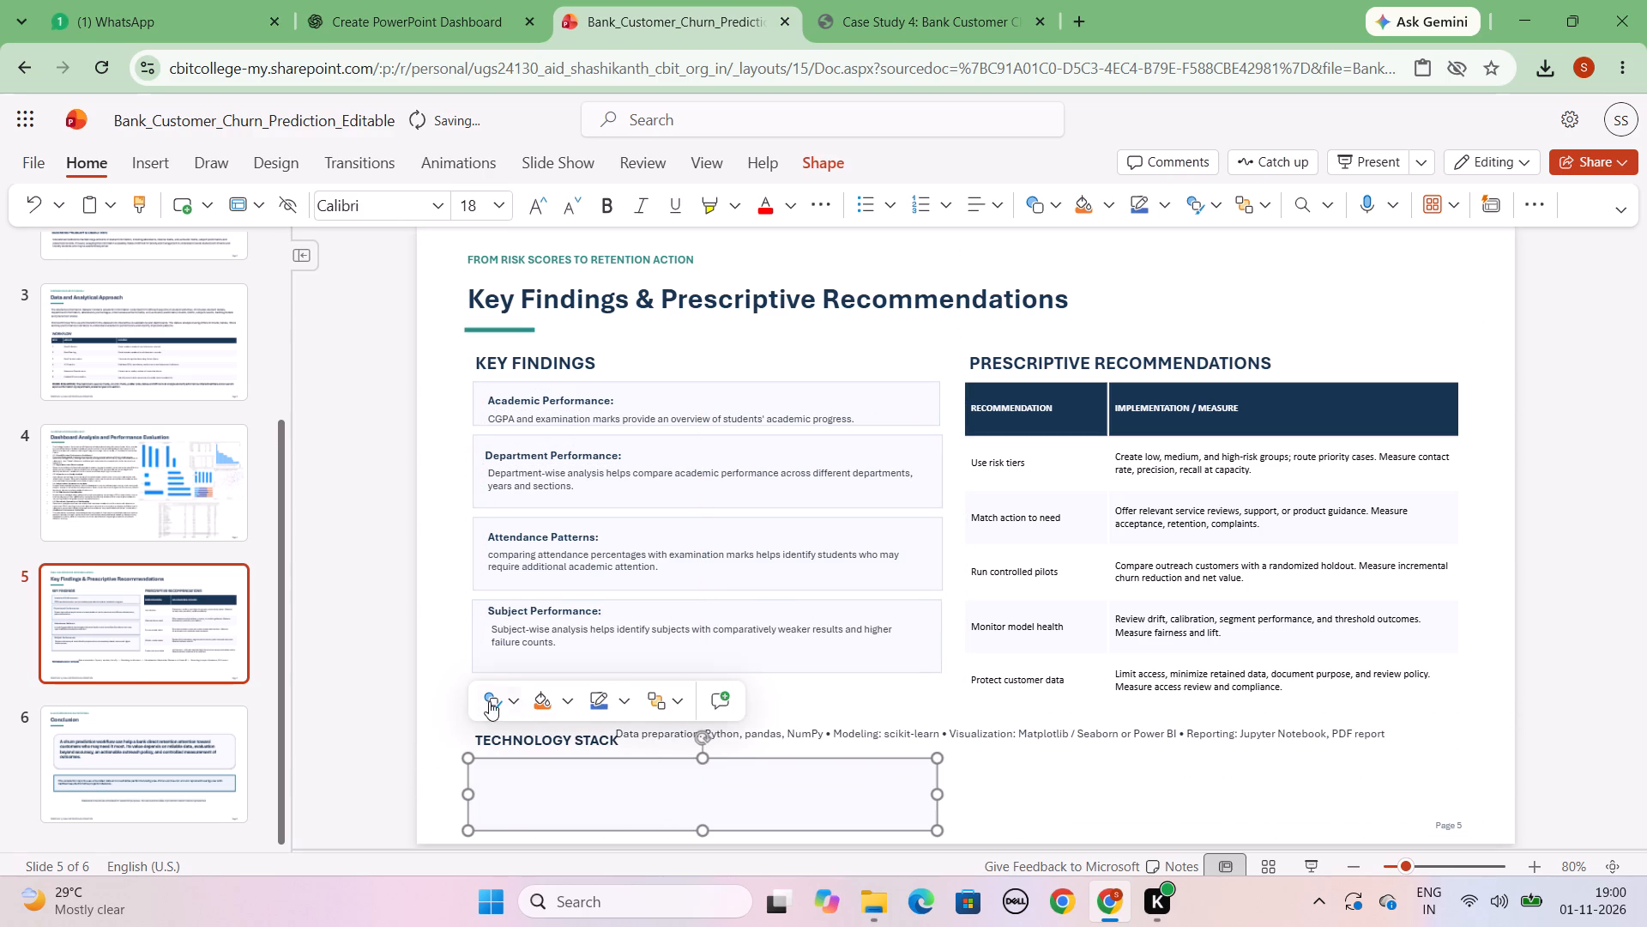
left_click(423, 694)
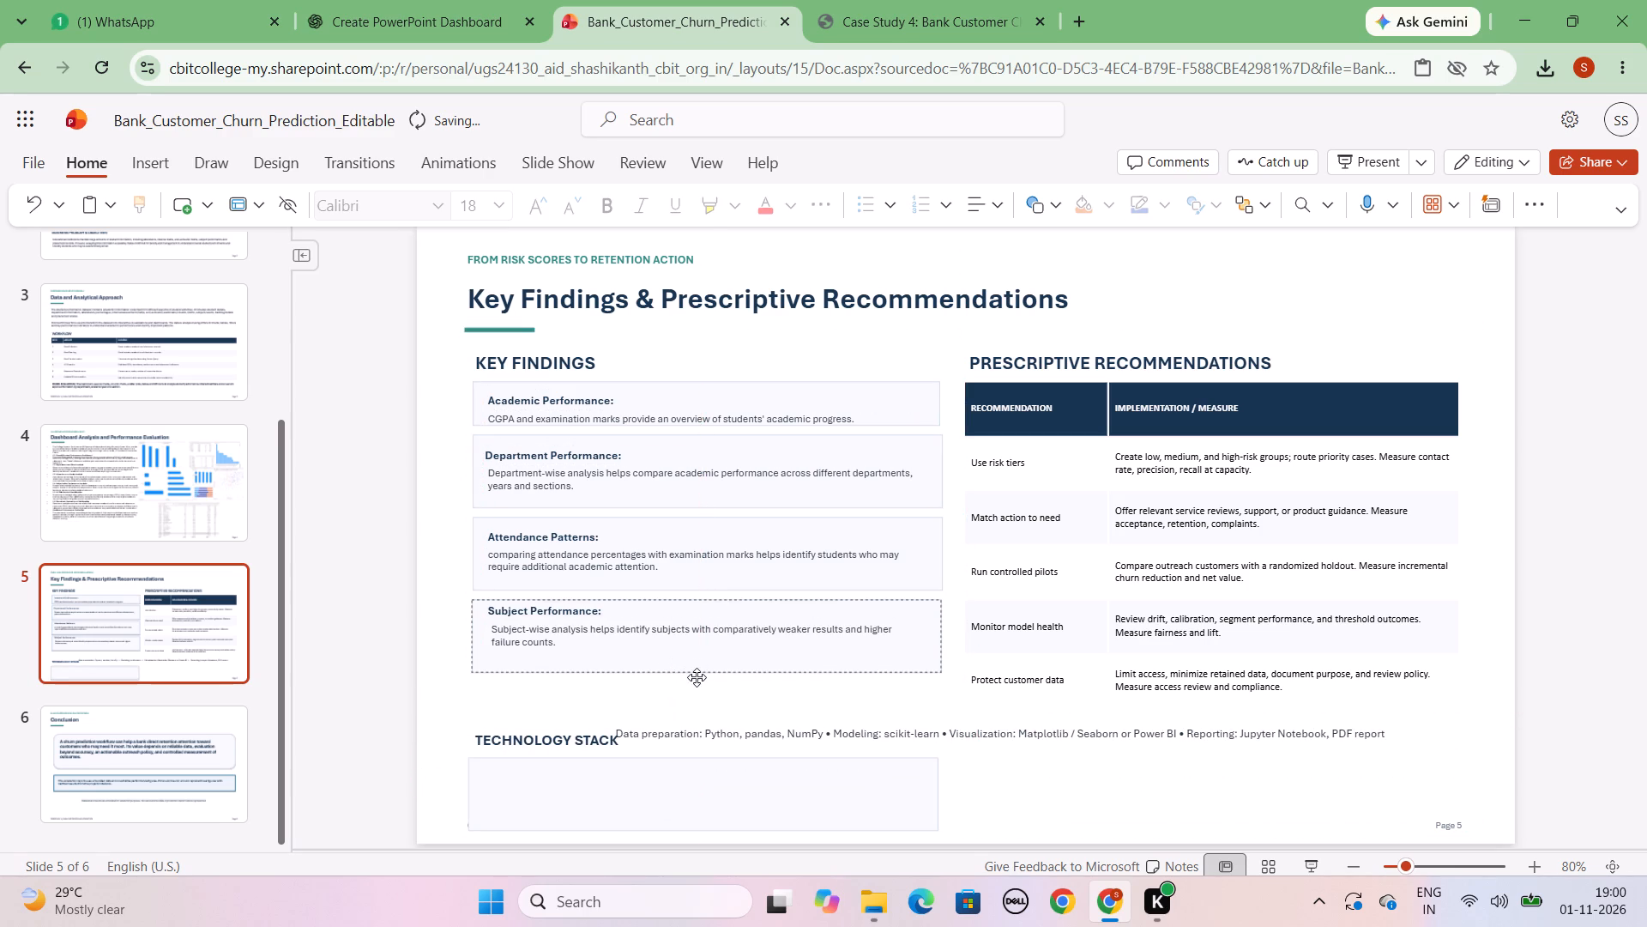
Shorten the Subject Performance background box by raising its lower edge to just below its text.
left_click(697, 669)
left_click_drag(707, 673, 707, 666)
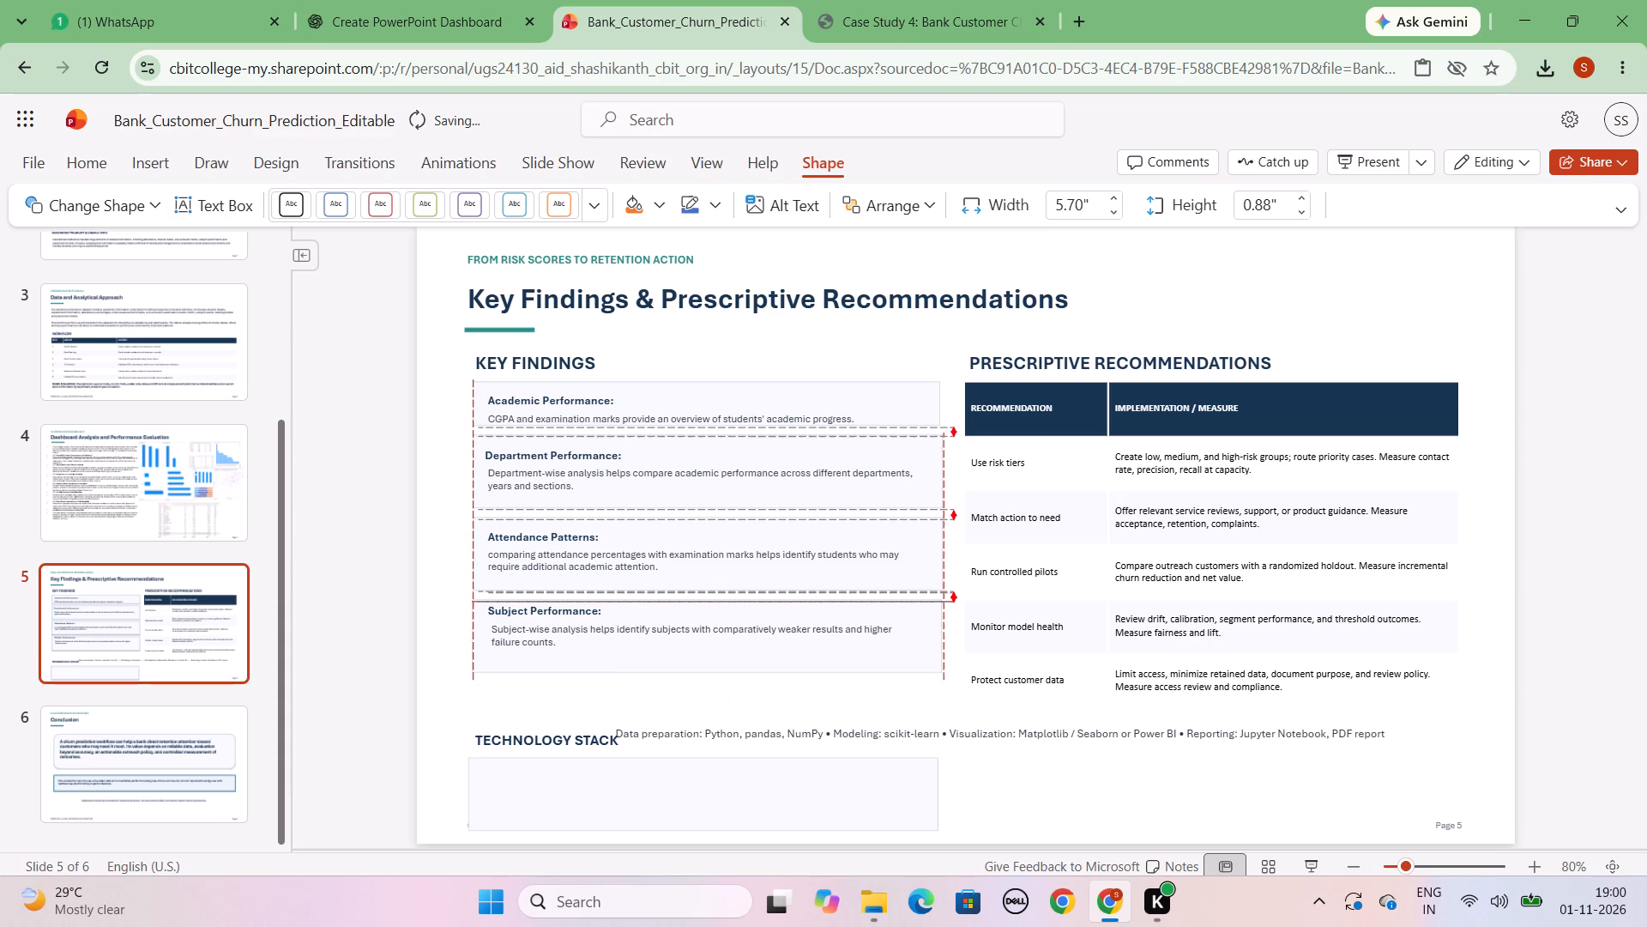
left_click_drag(707, 666, 708, 661)
left_click(435, 676)
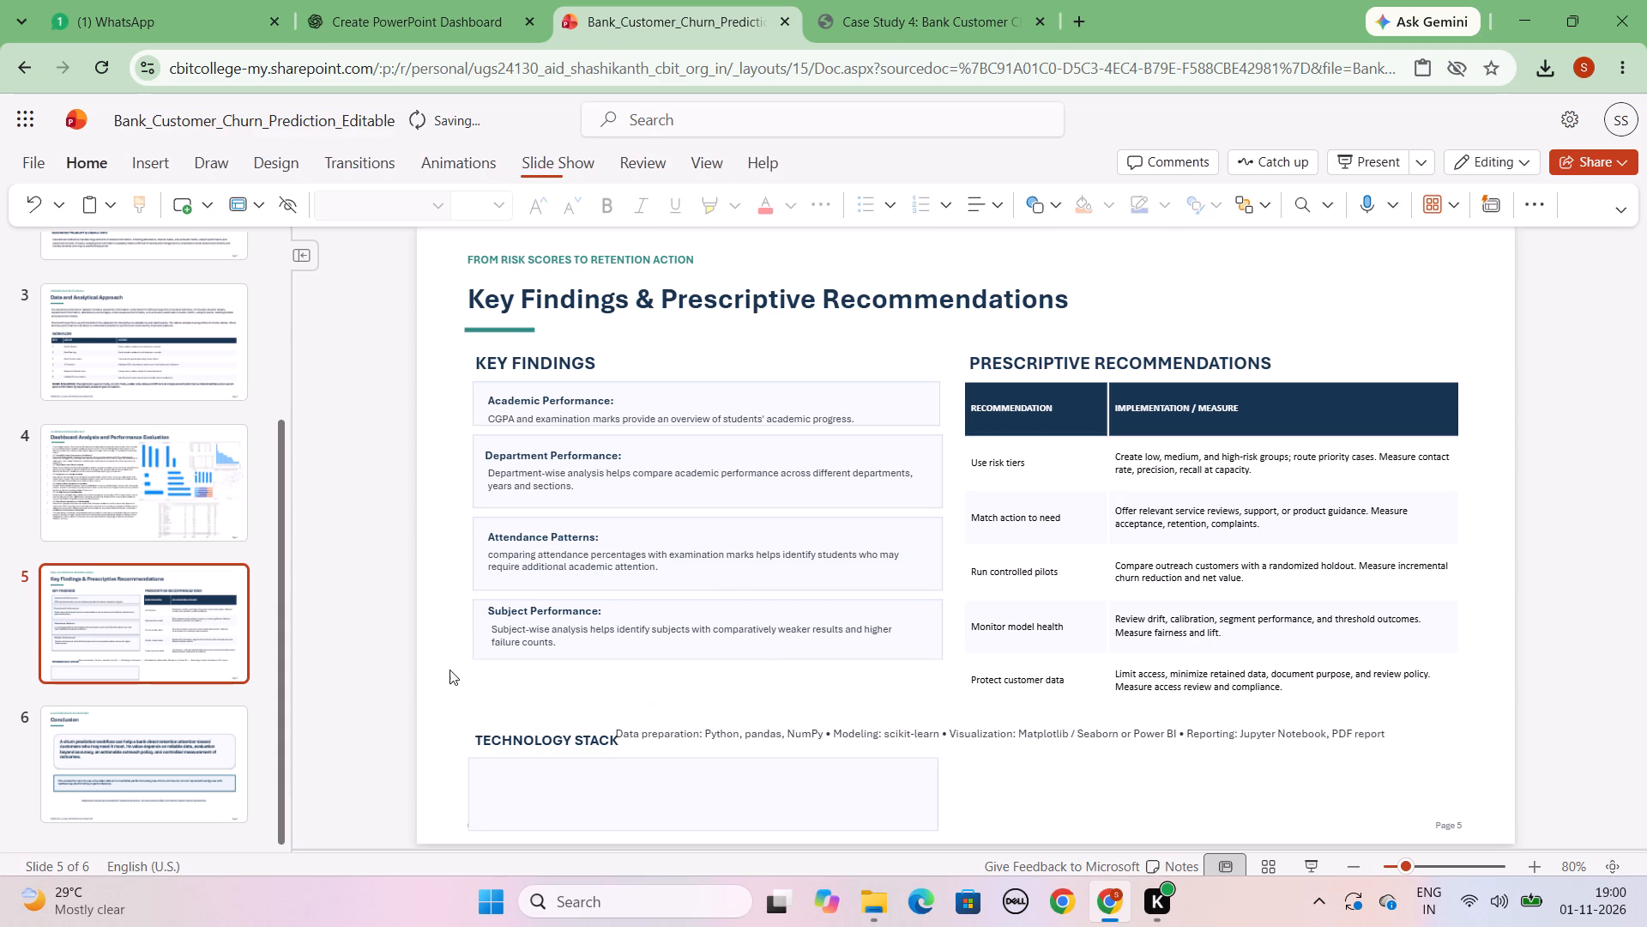
Move the empty duplicated box up so it sits directly beneath the Subject Performance box, aligned with the other findings.
left_click_drag(649, 840, 649, 807)
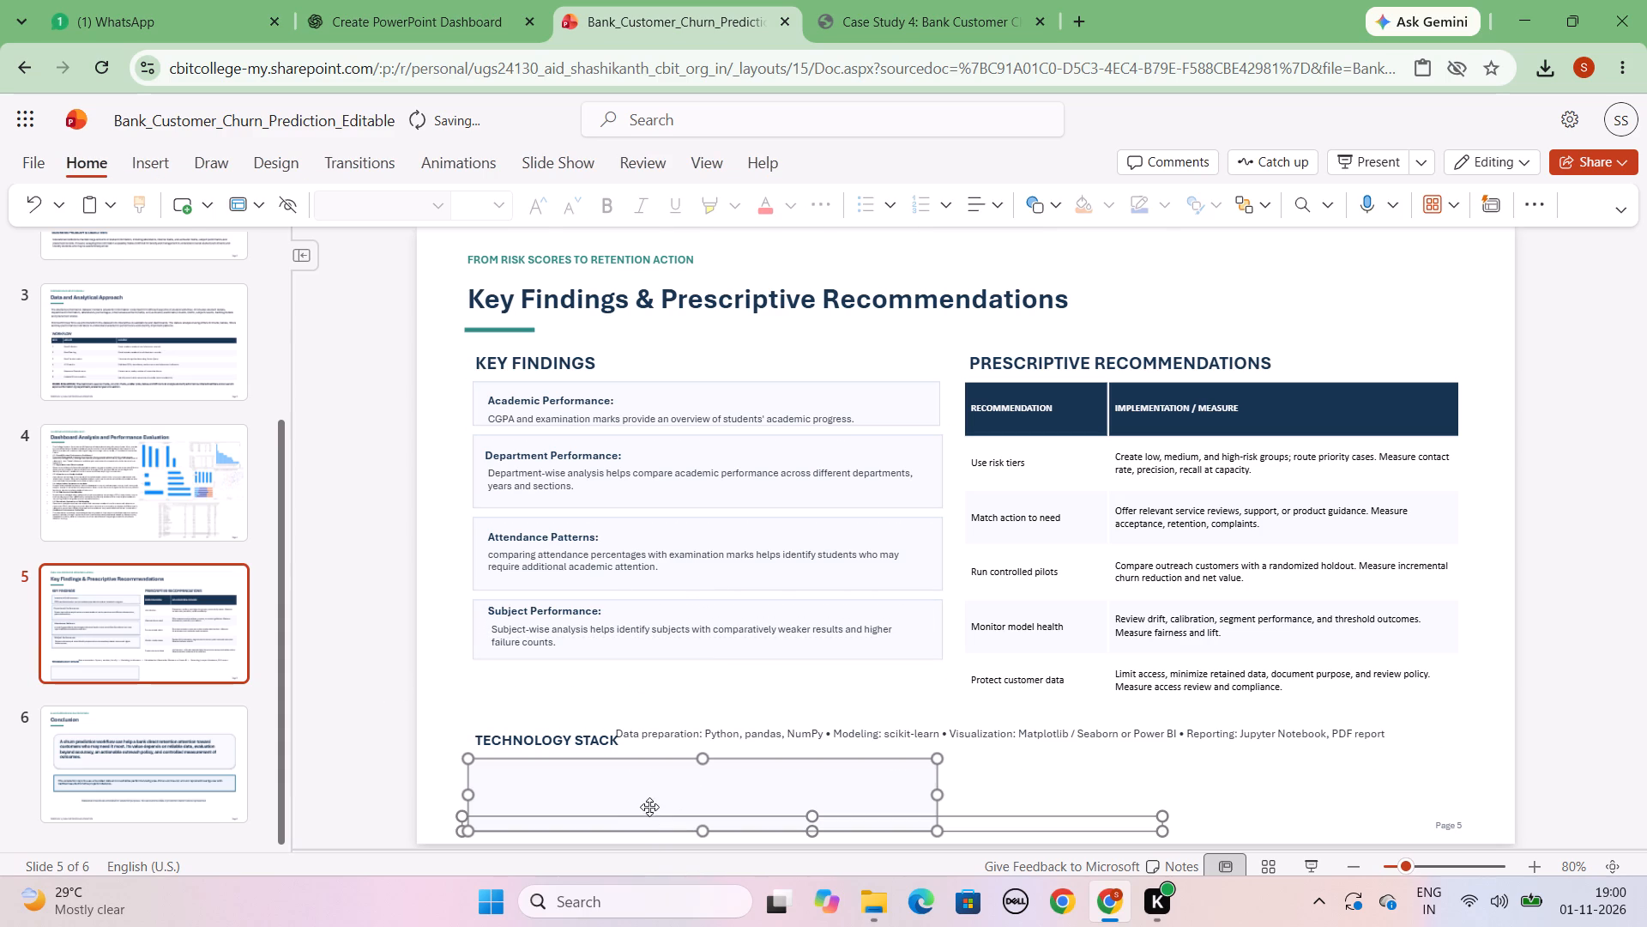
left_click_drag(649, 807, 649, 804)
left_click_drag(646, 793, 636, 705)
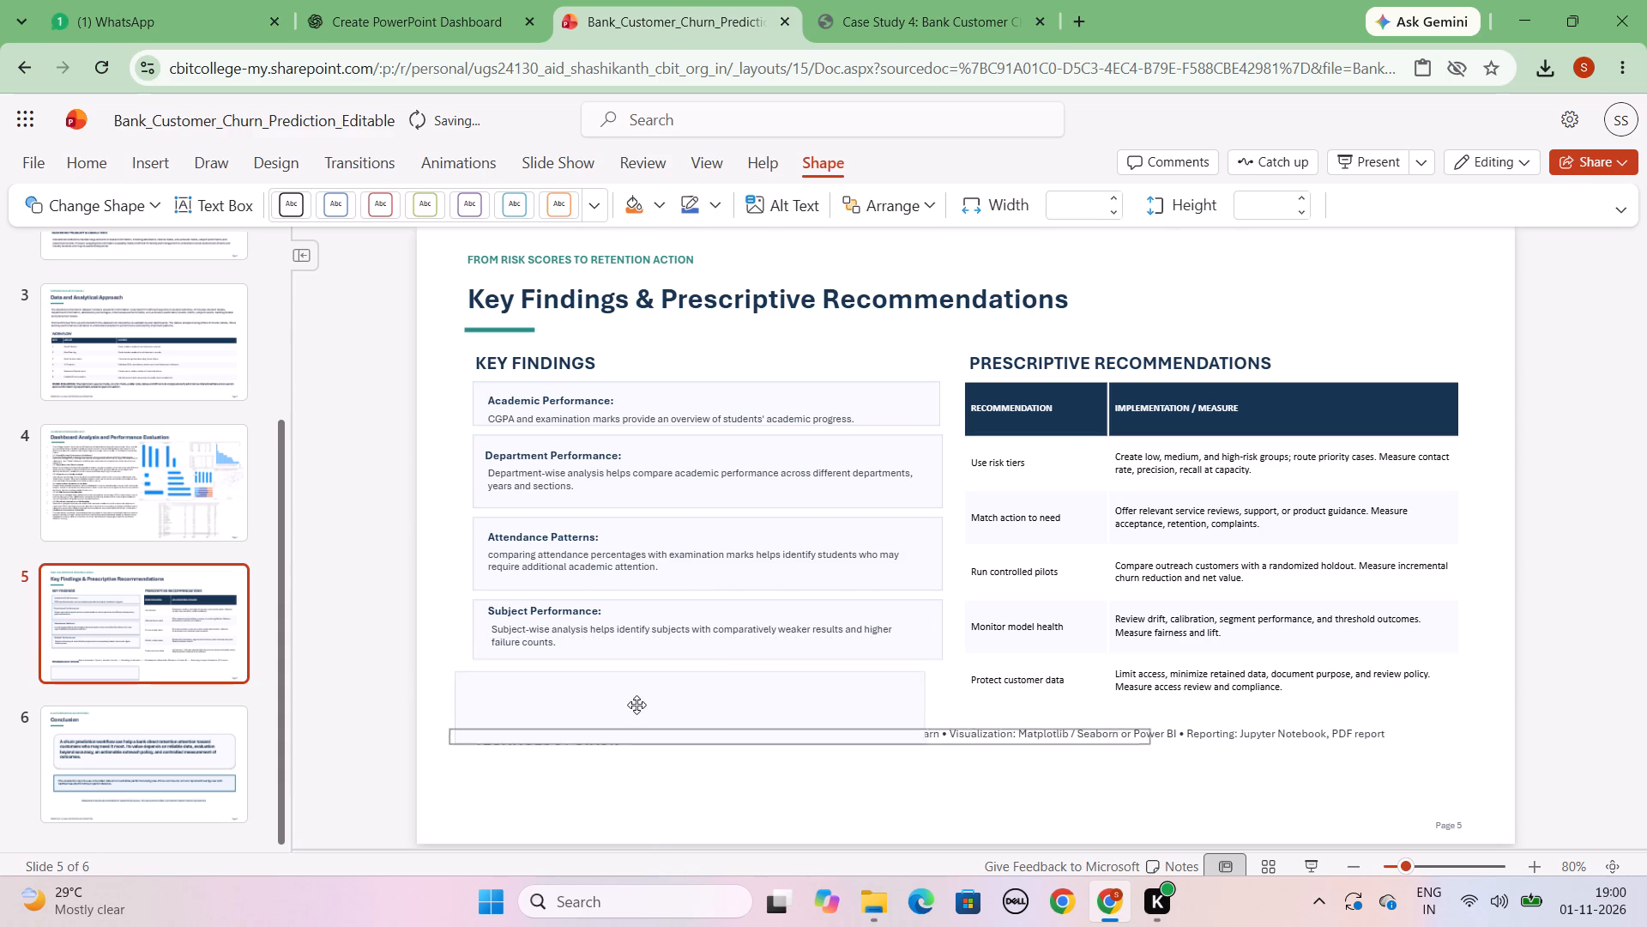
left_click_drag(636, 705, 654, 701)
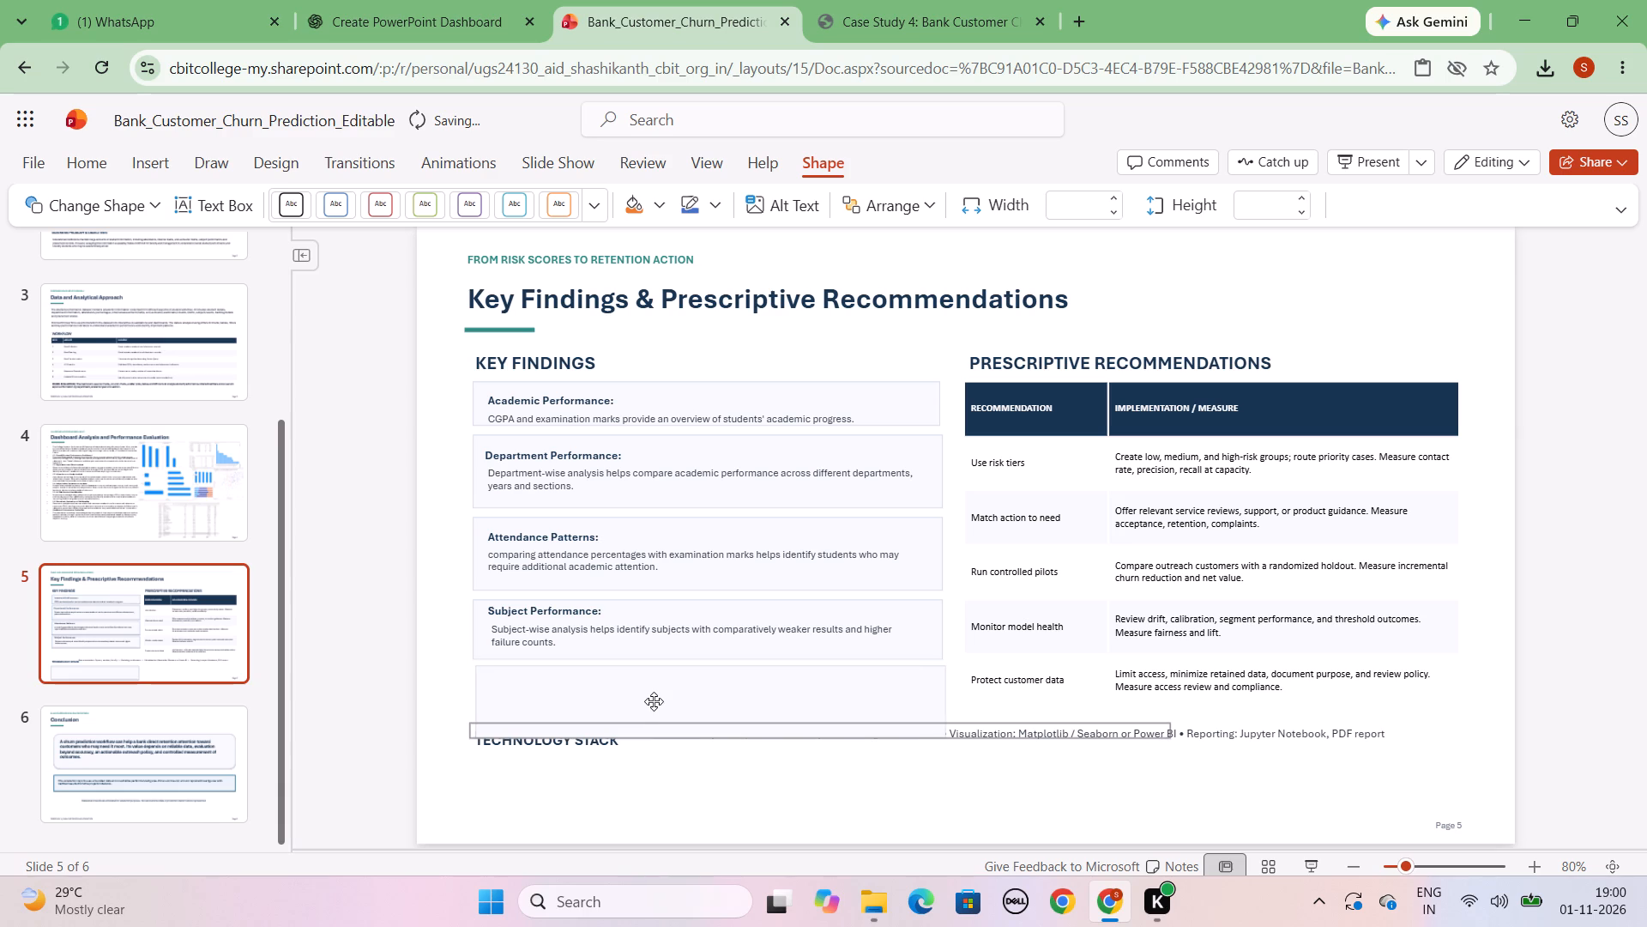
left_click_drag(654, 701, 651, 700)
left_click(853, 806)
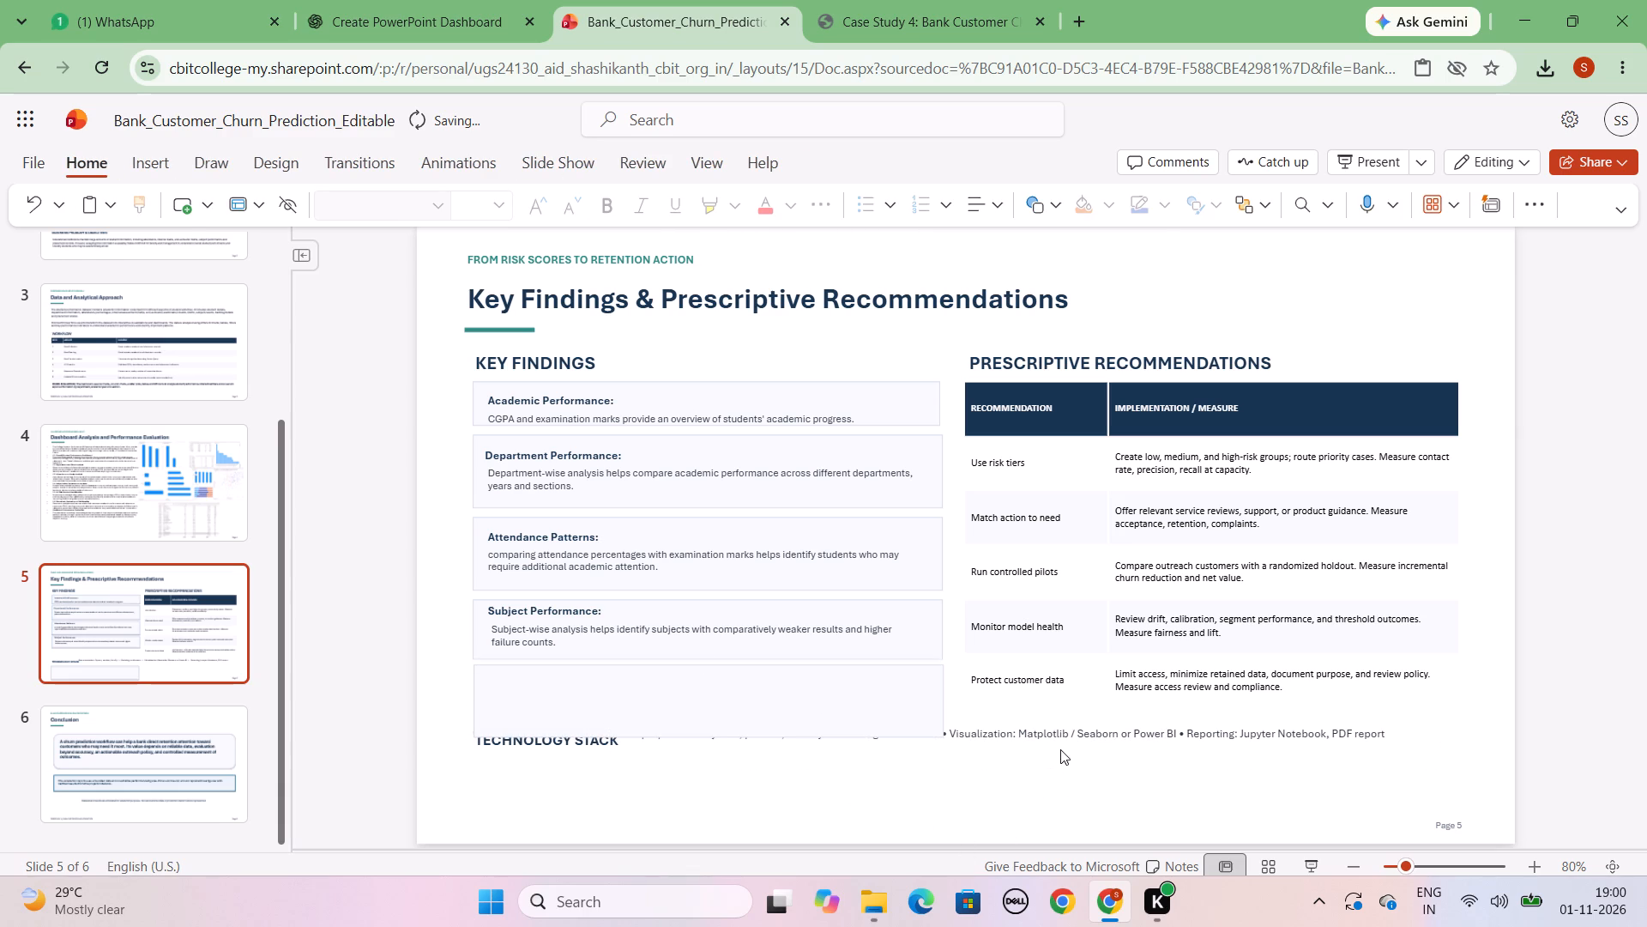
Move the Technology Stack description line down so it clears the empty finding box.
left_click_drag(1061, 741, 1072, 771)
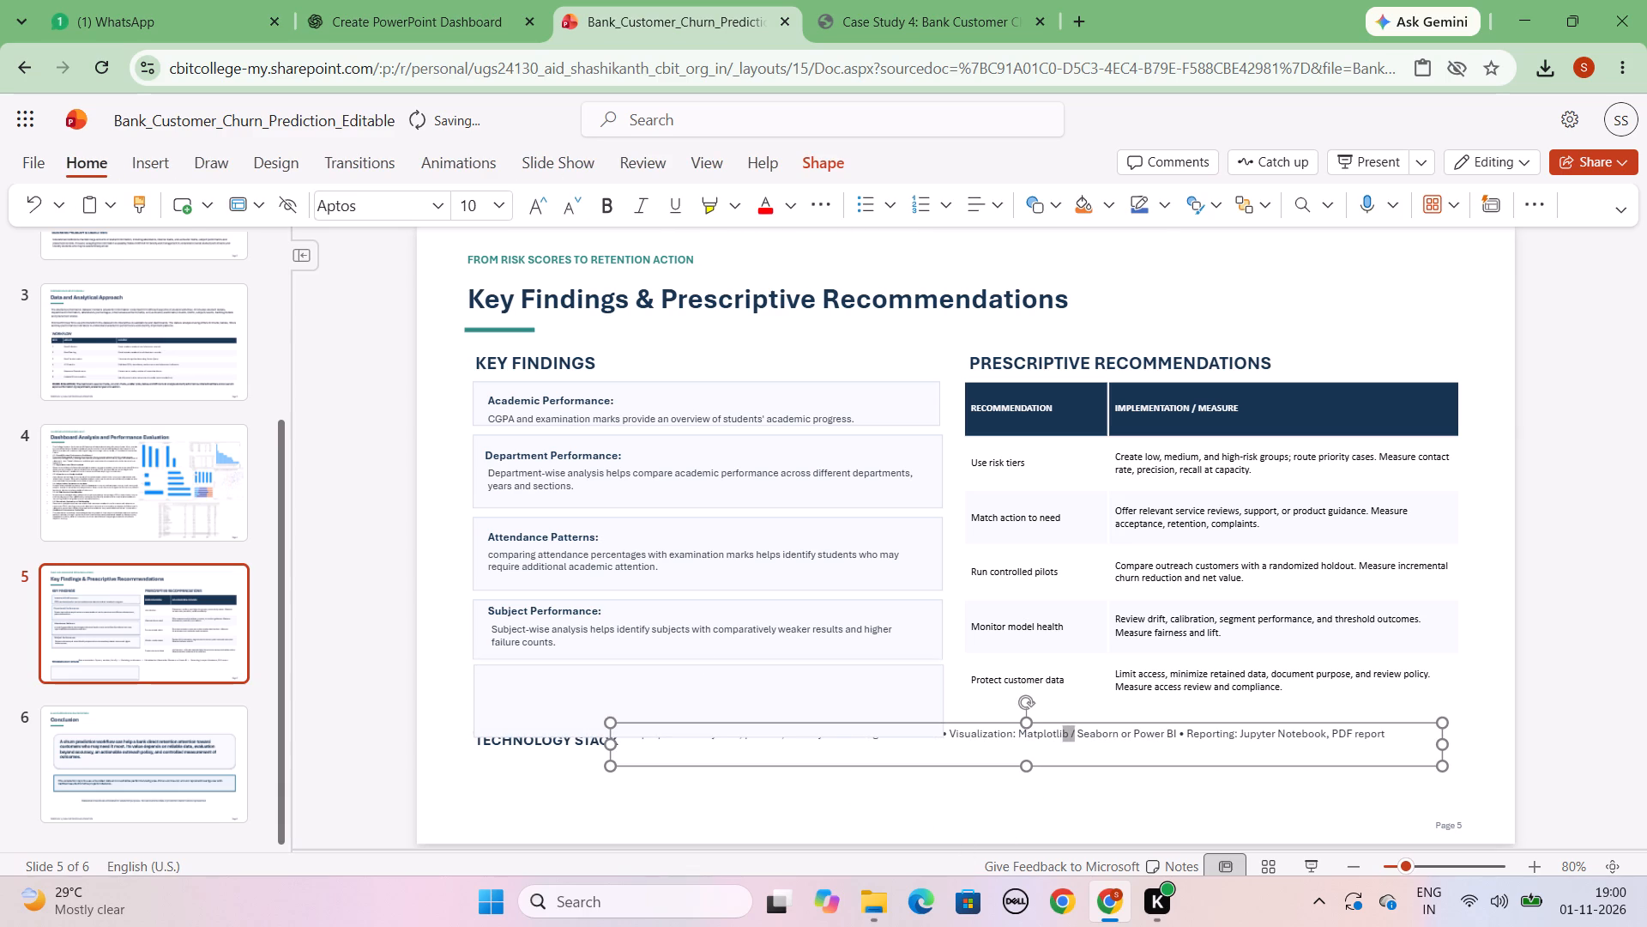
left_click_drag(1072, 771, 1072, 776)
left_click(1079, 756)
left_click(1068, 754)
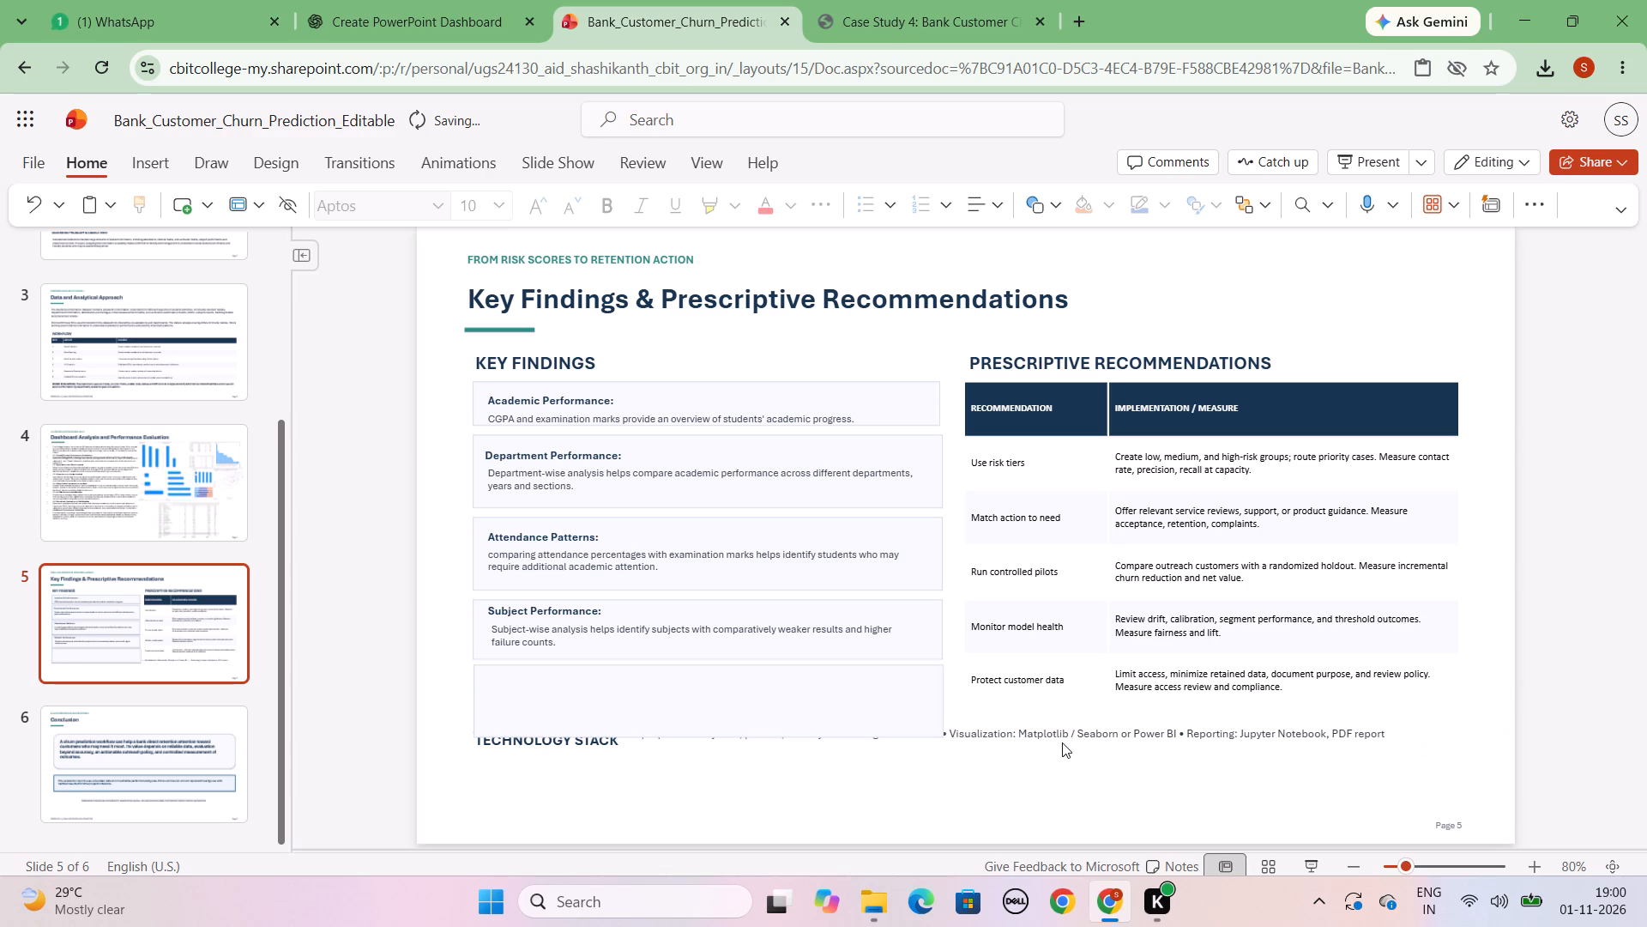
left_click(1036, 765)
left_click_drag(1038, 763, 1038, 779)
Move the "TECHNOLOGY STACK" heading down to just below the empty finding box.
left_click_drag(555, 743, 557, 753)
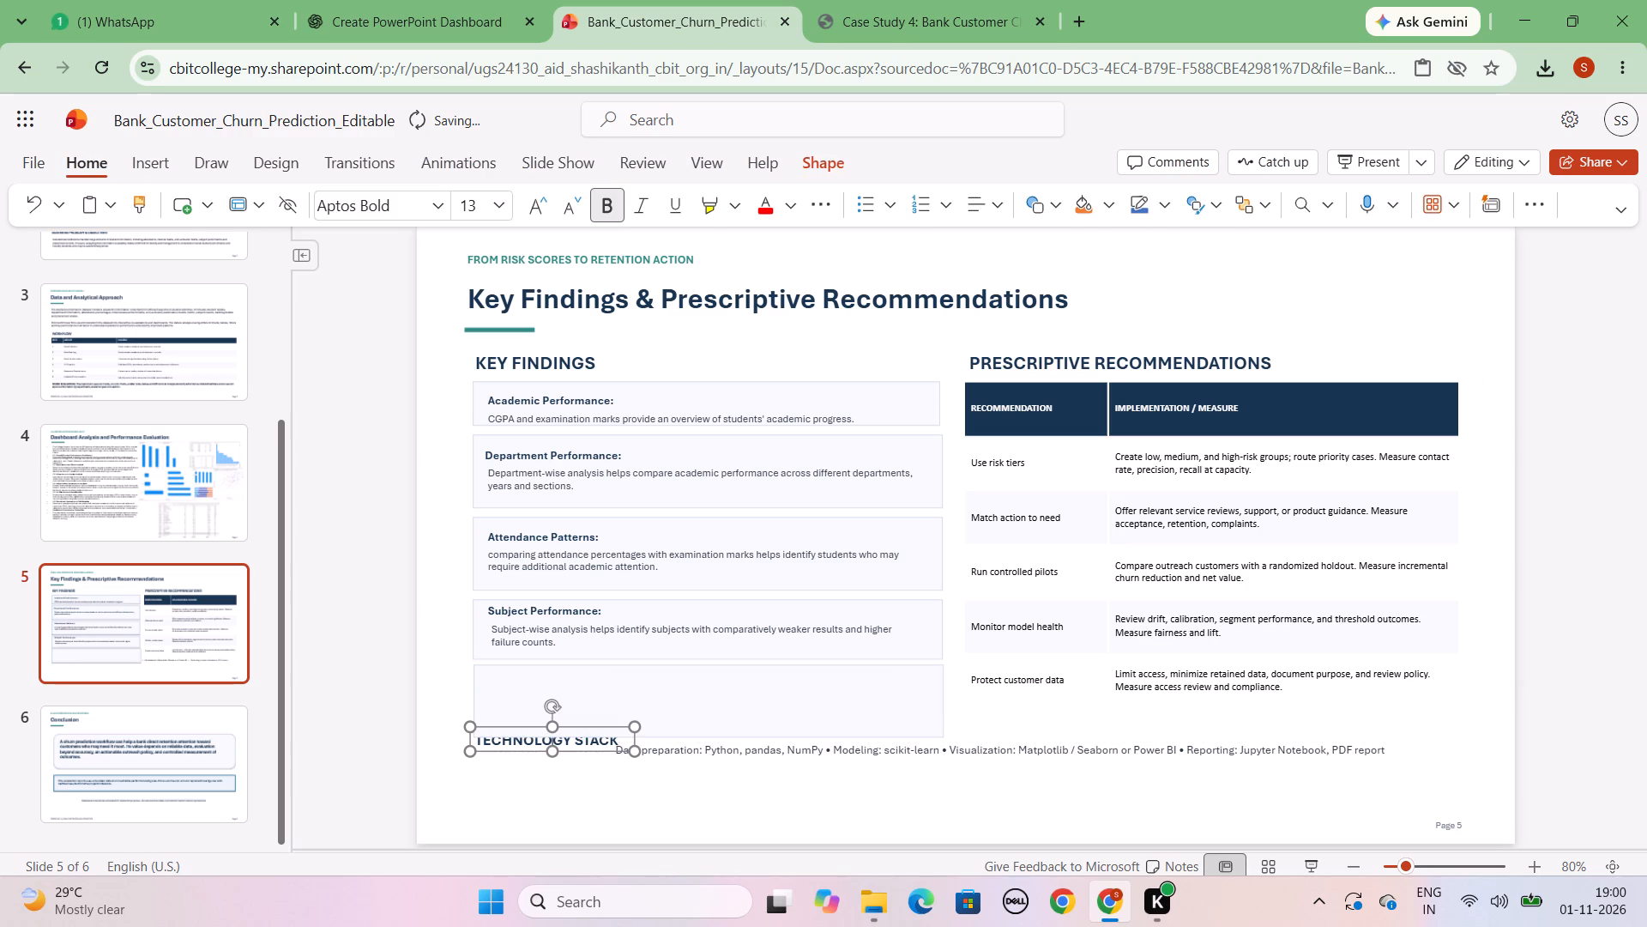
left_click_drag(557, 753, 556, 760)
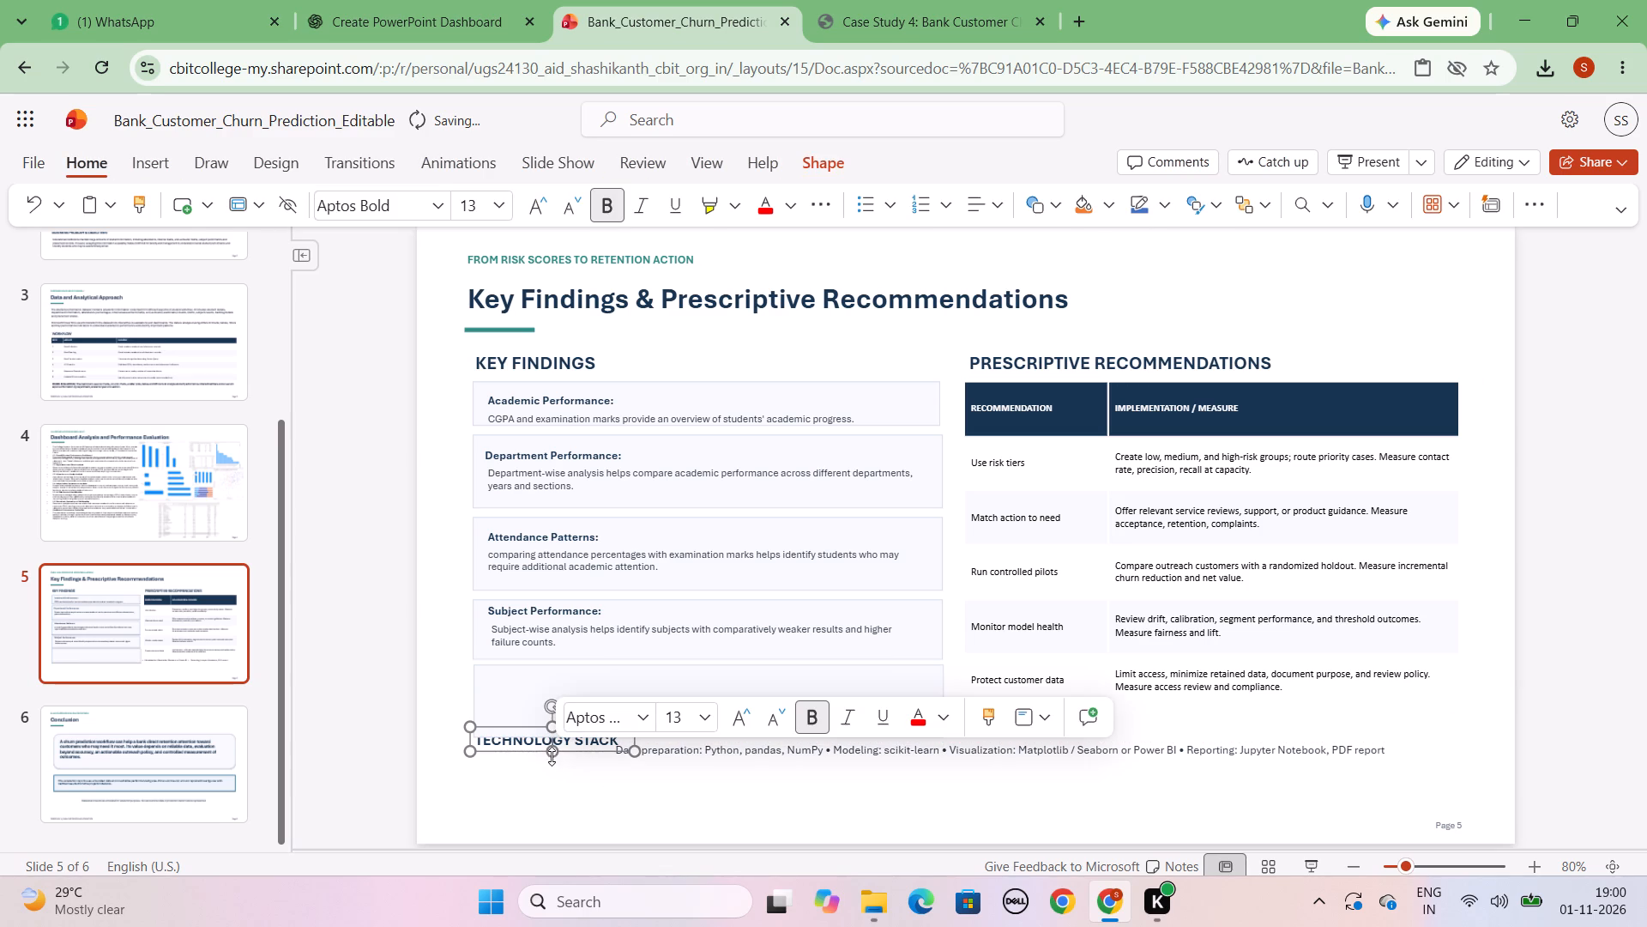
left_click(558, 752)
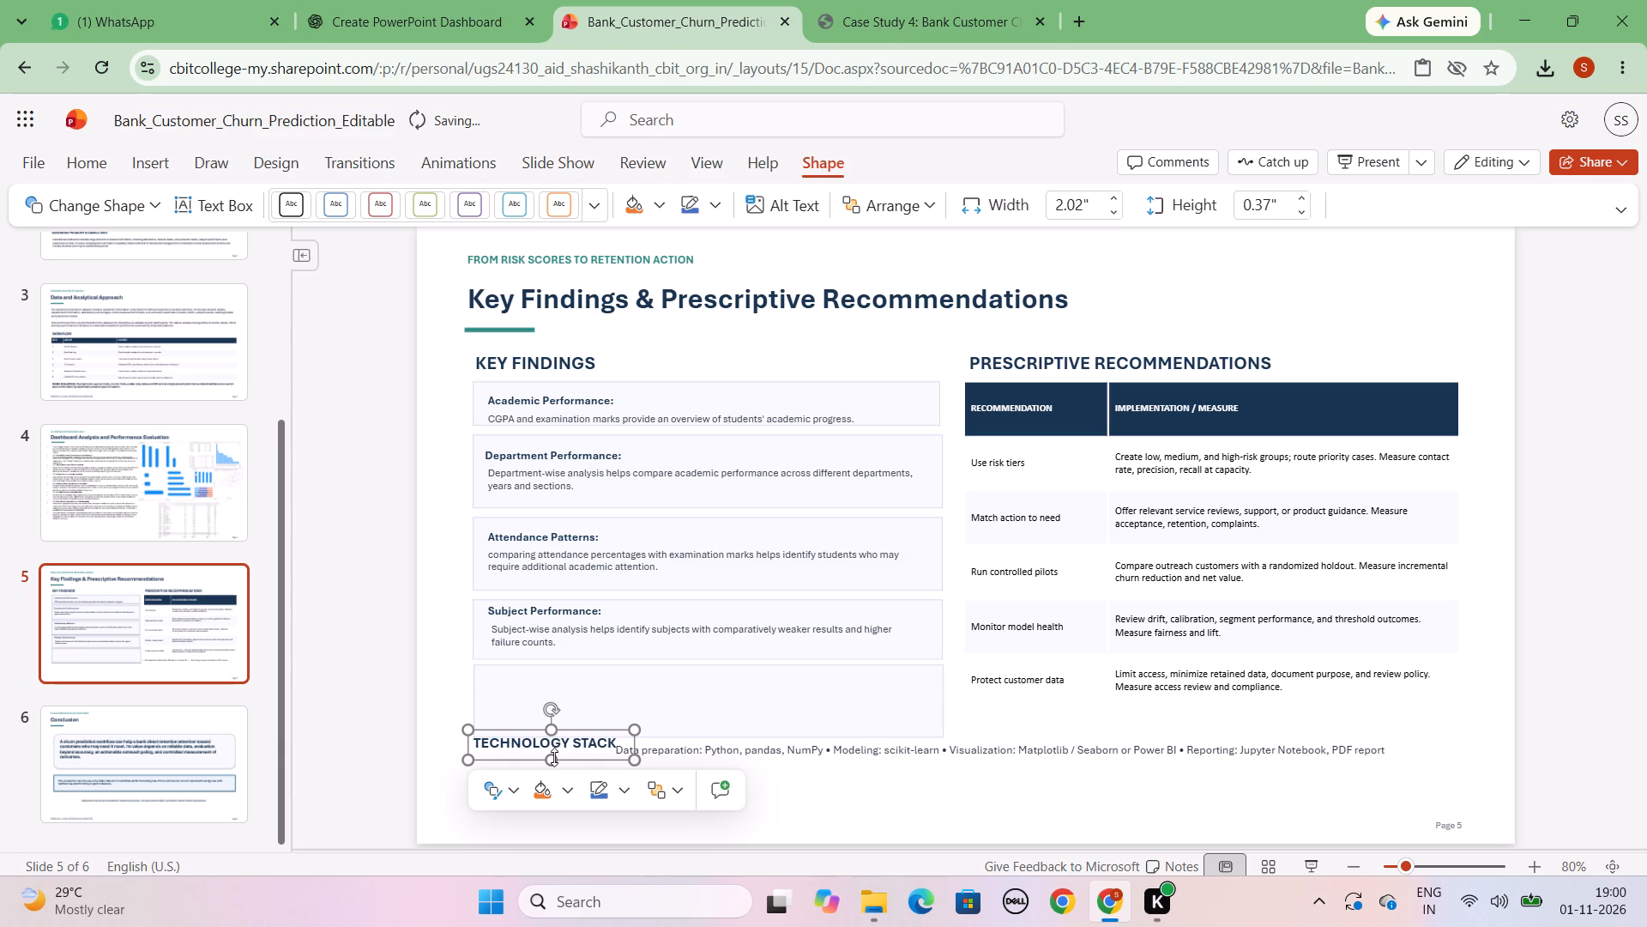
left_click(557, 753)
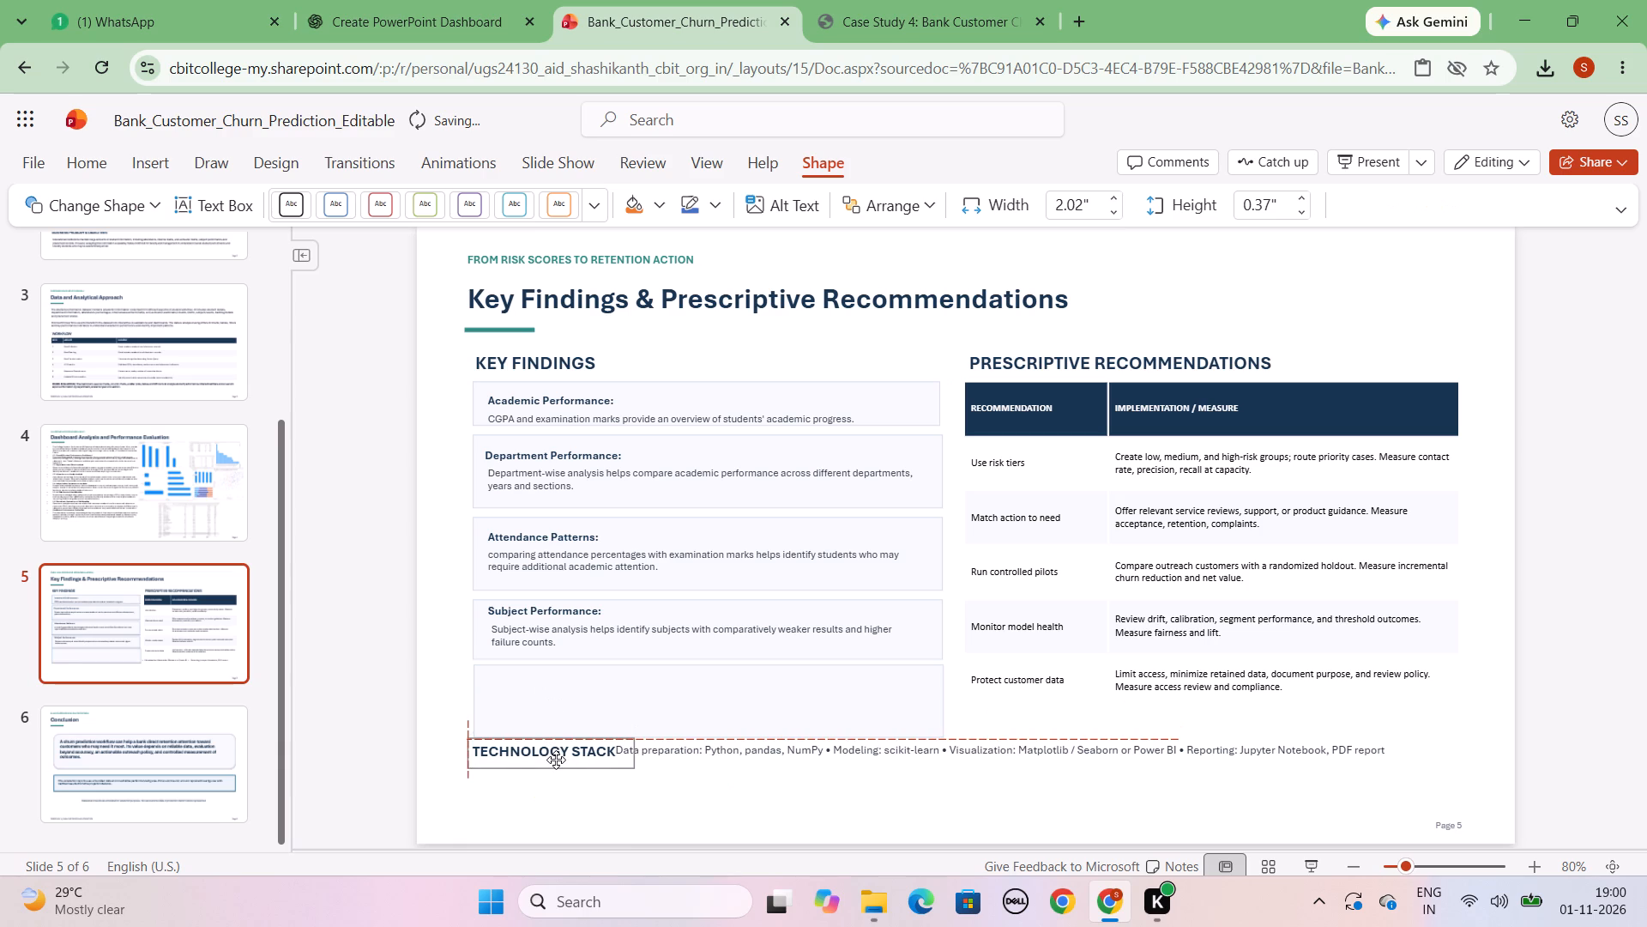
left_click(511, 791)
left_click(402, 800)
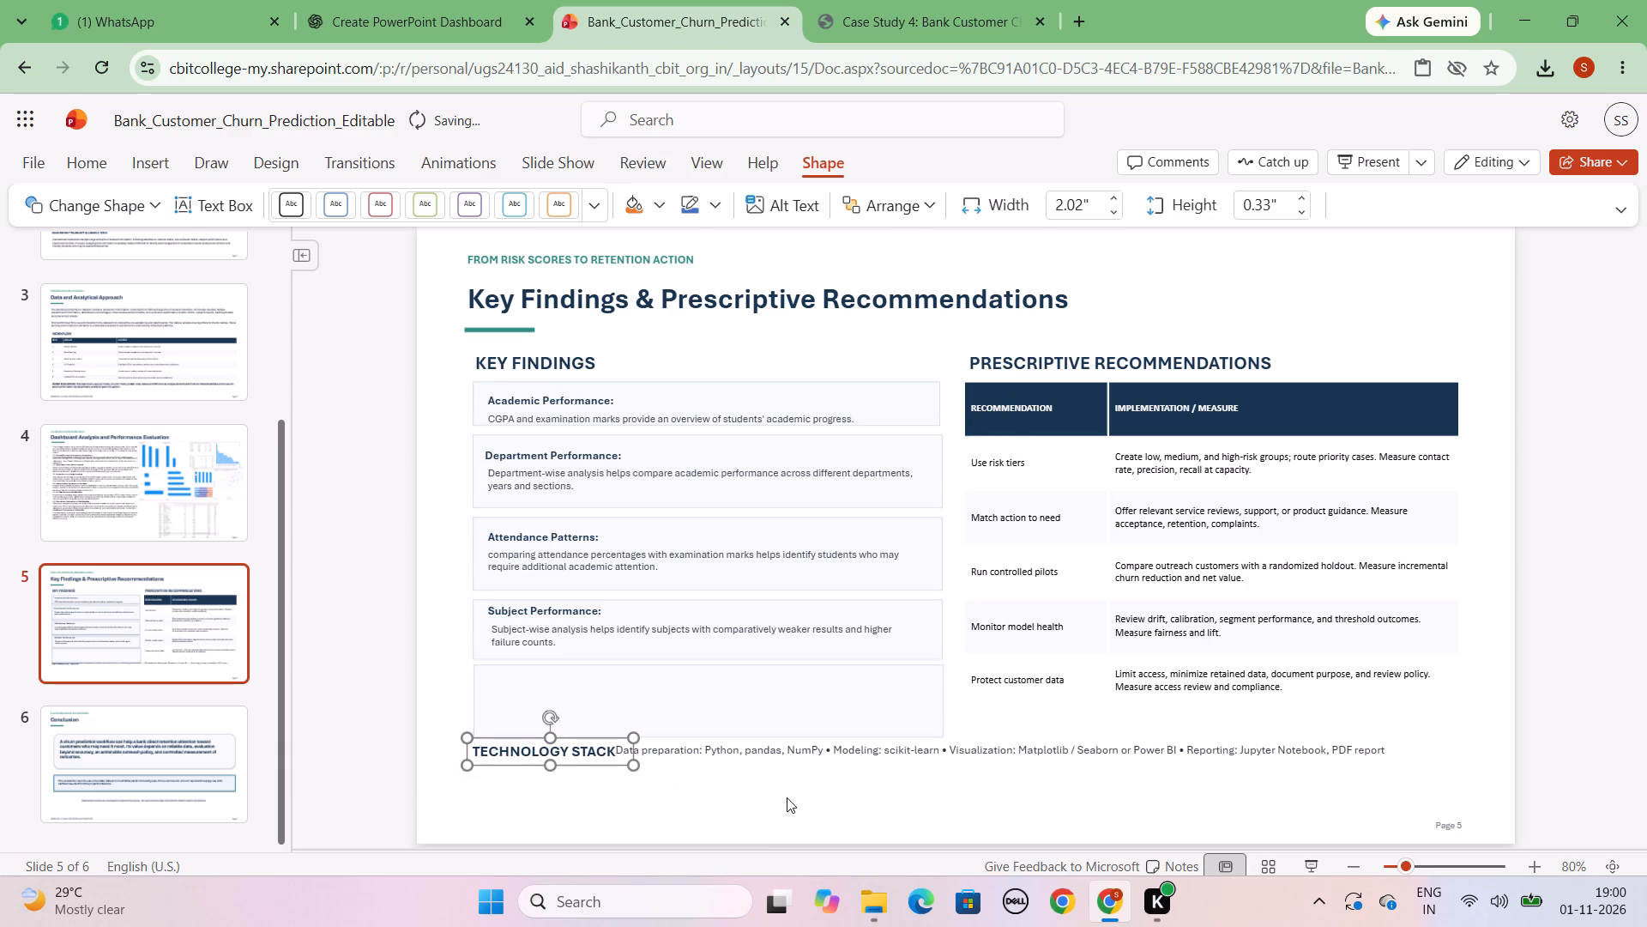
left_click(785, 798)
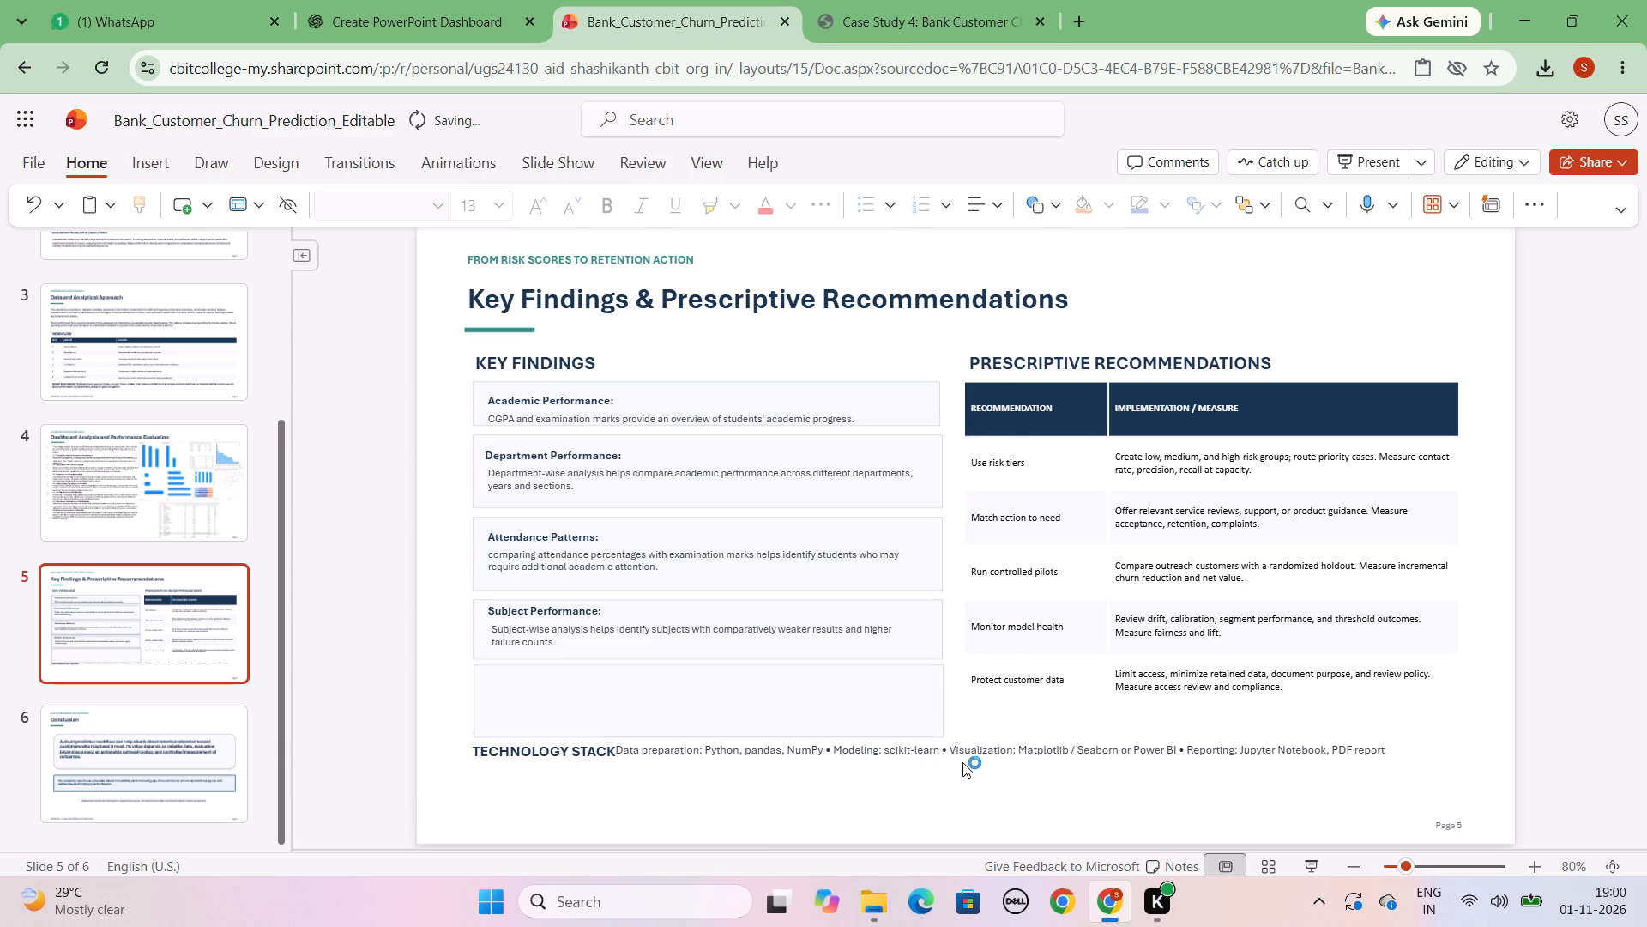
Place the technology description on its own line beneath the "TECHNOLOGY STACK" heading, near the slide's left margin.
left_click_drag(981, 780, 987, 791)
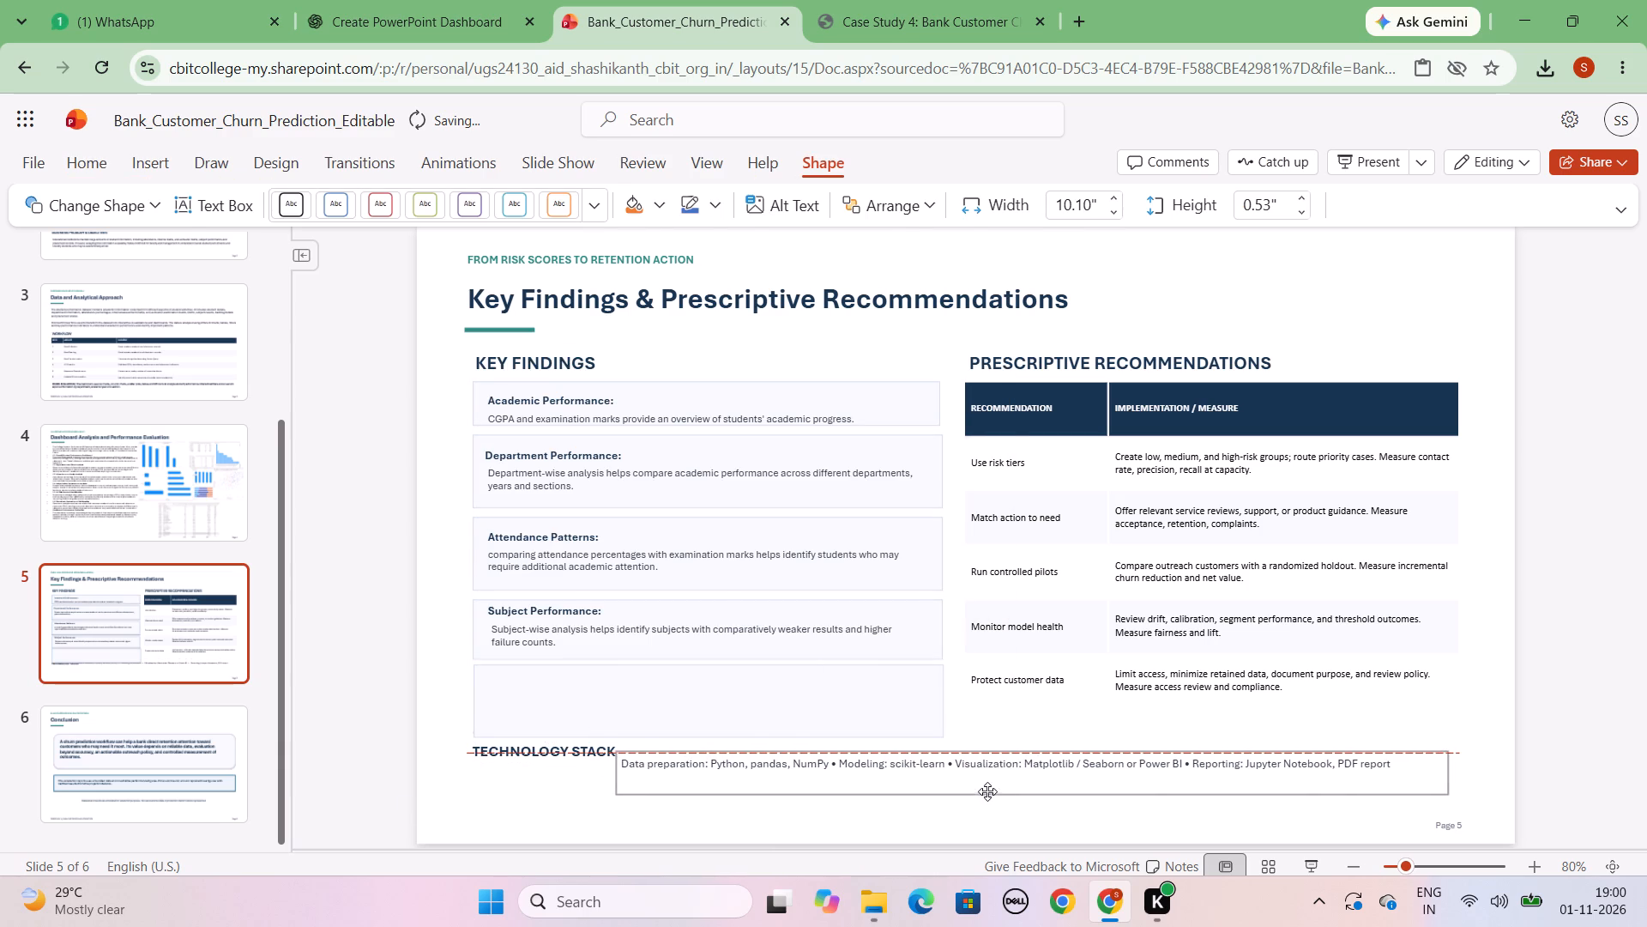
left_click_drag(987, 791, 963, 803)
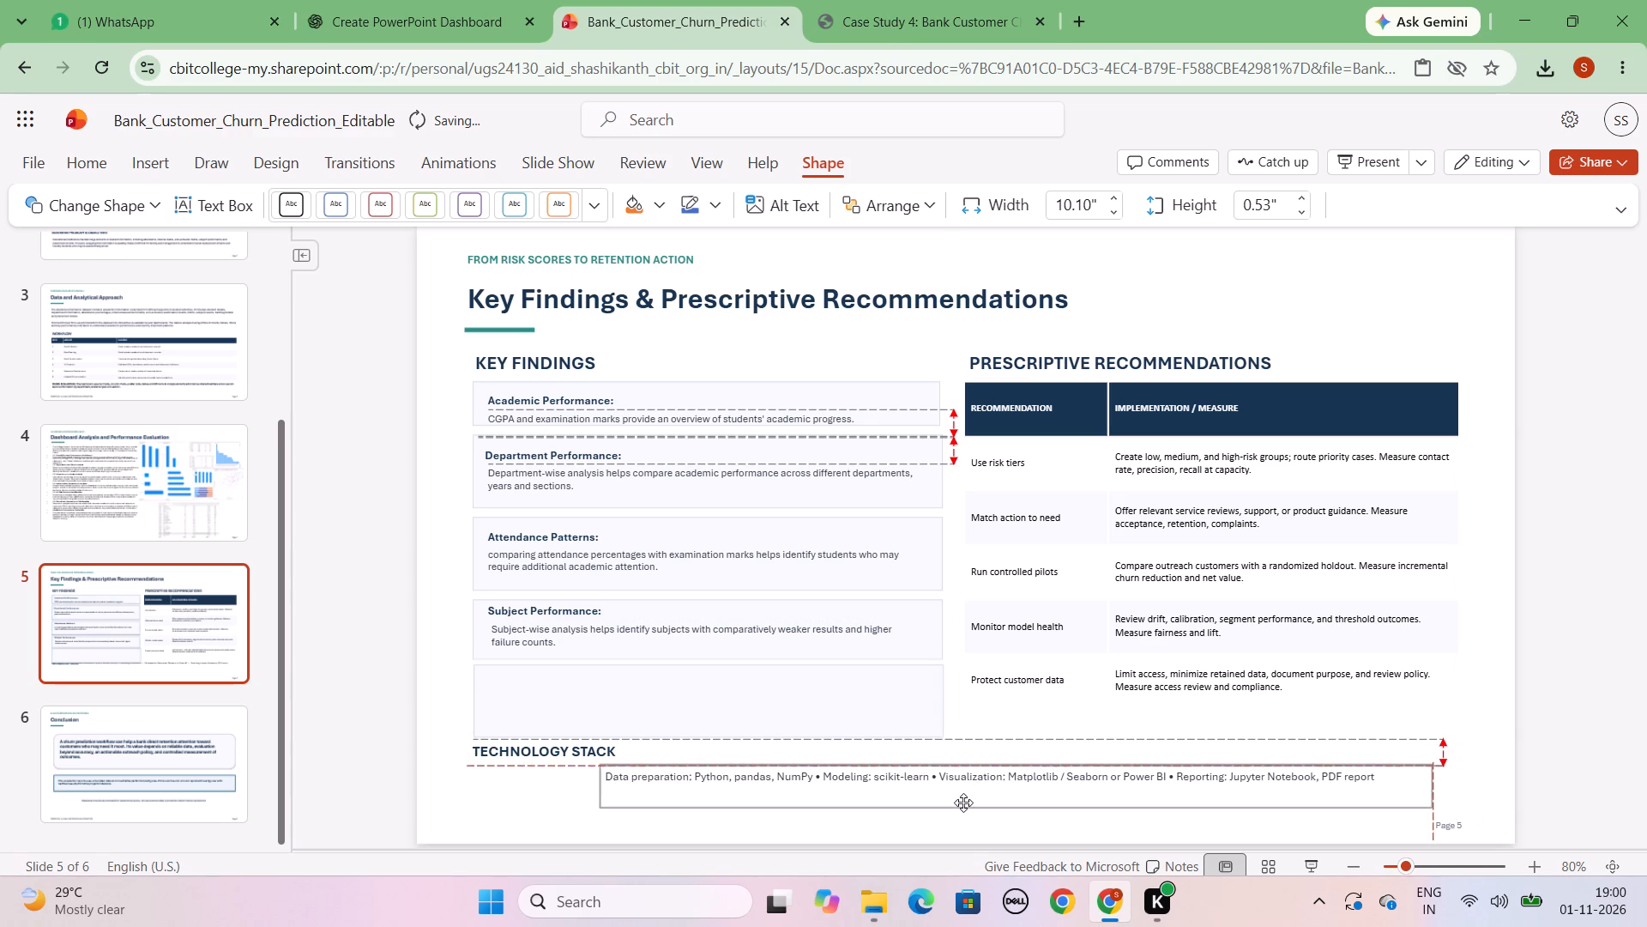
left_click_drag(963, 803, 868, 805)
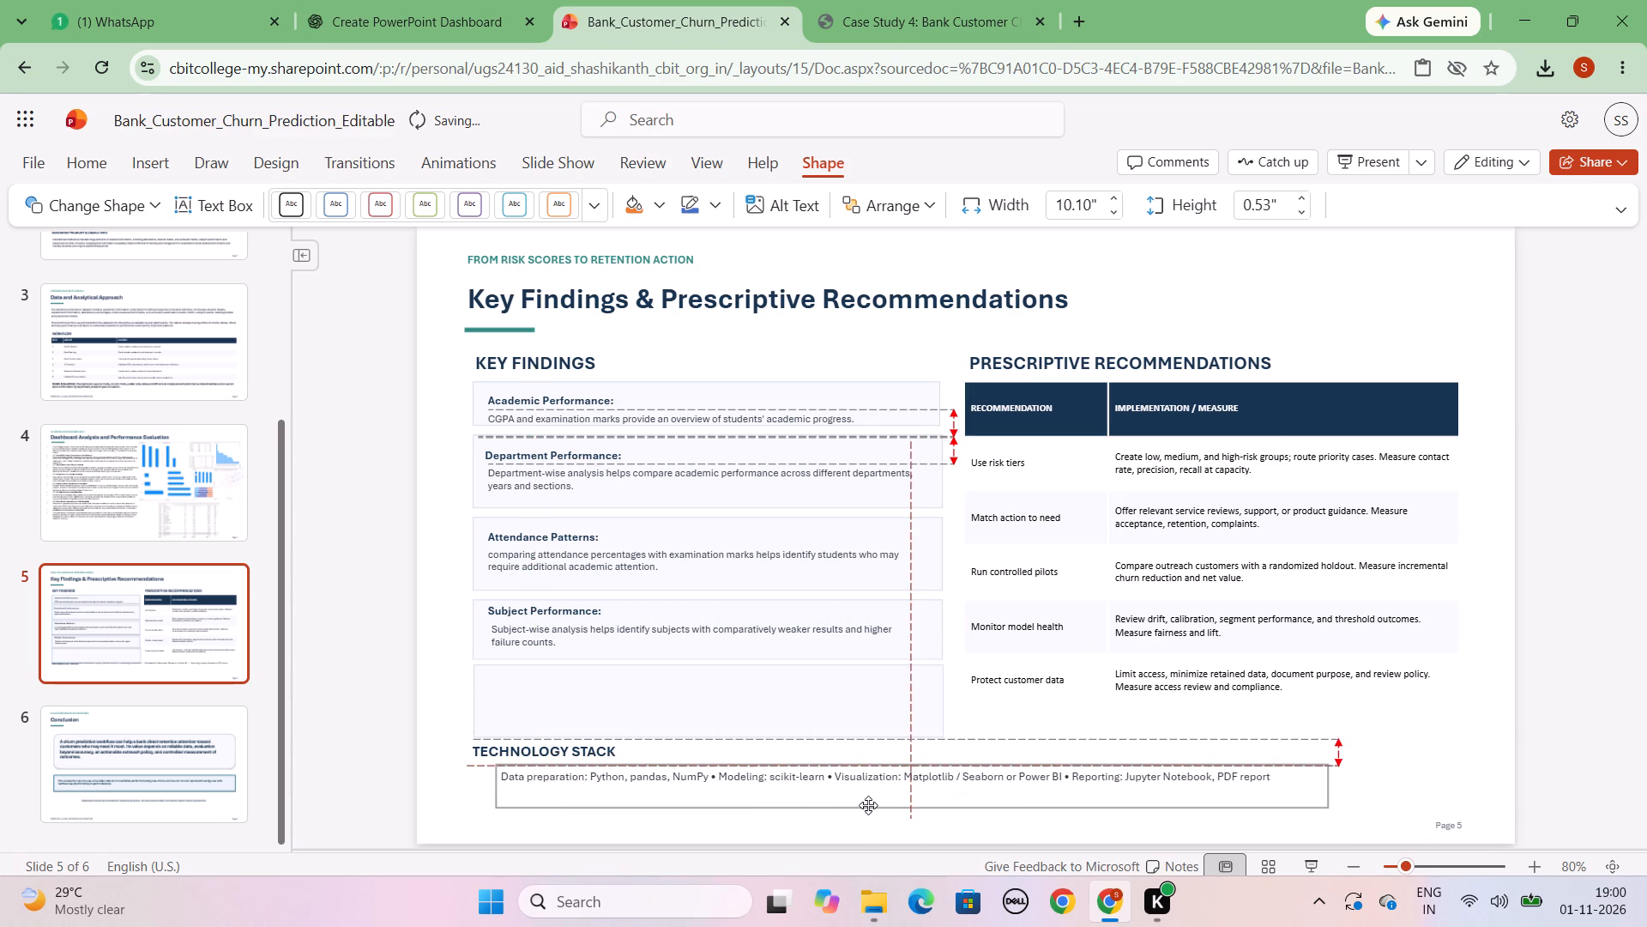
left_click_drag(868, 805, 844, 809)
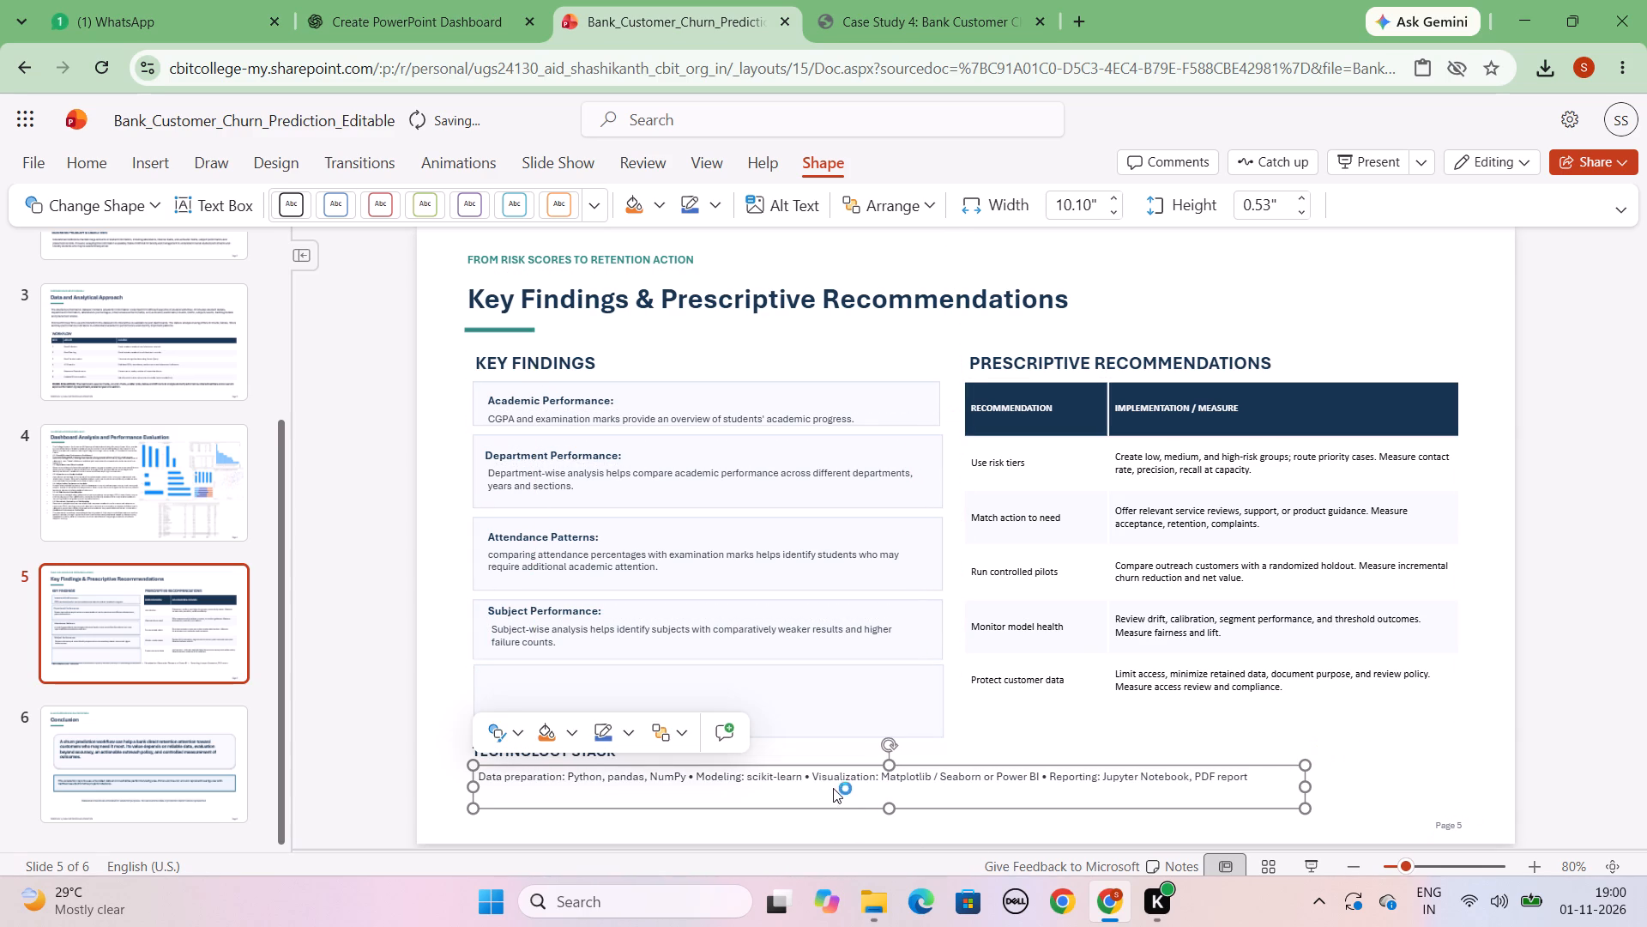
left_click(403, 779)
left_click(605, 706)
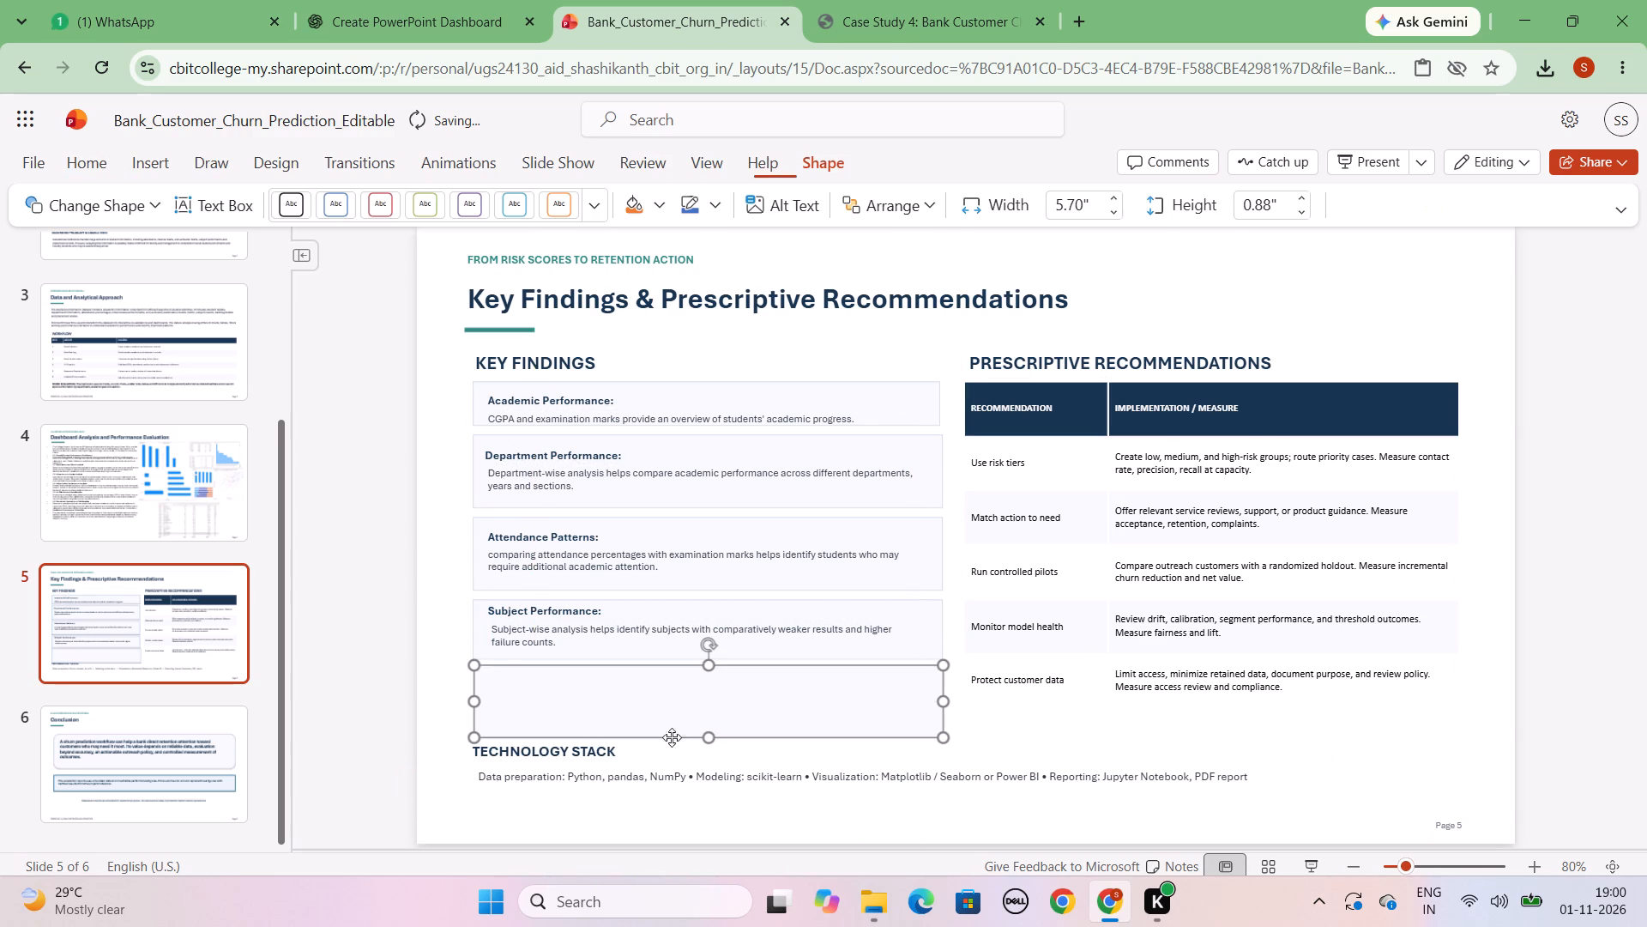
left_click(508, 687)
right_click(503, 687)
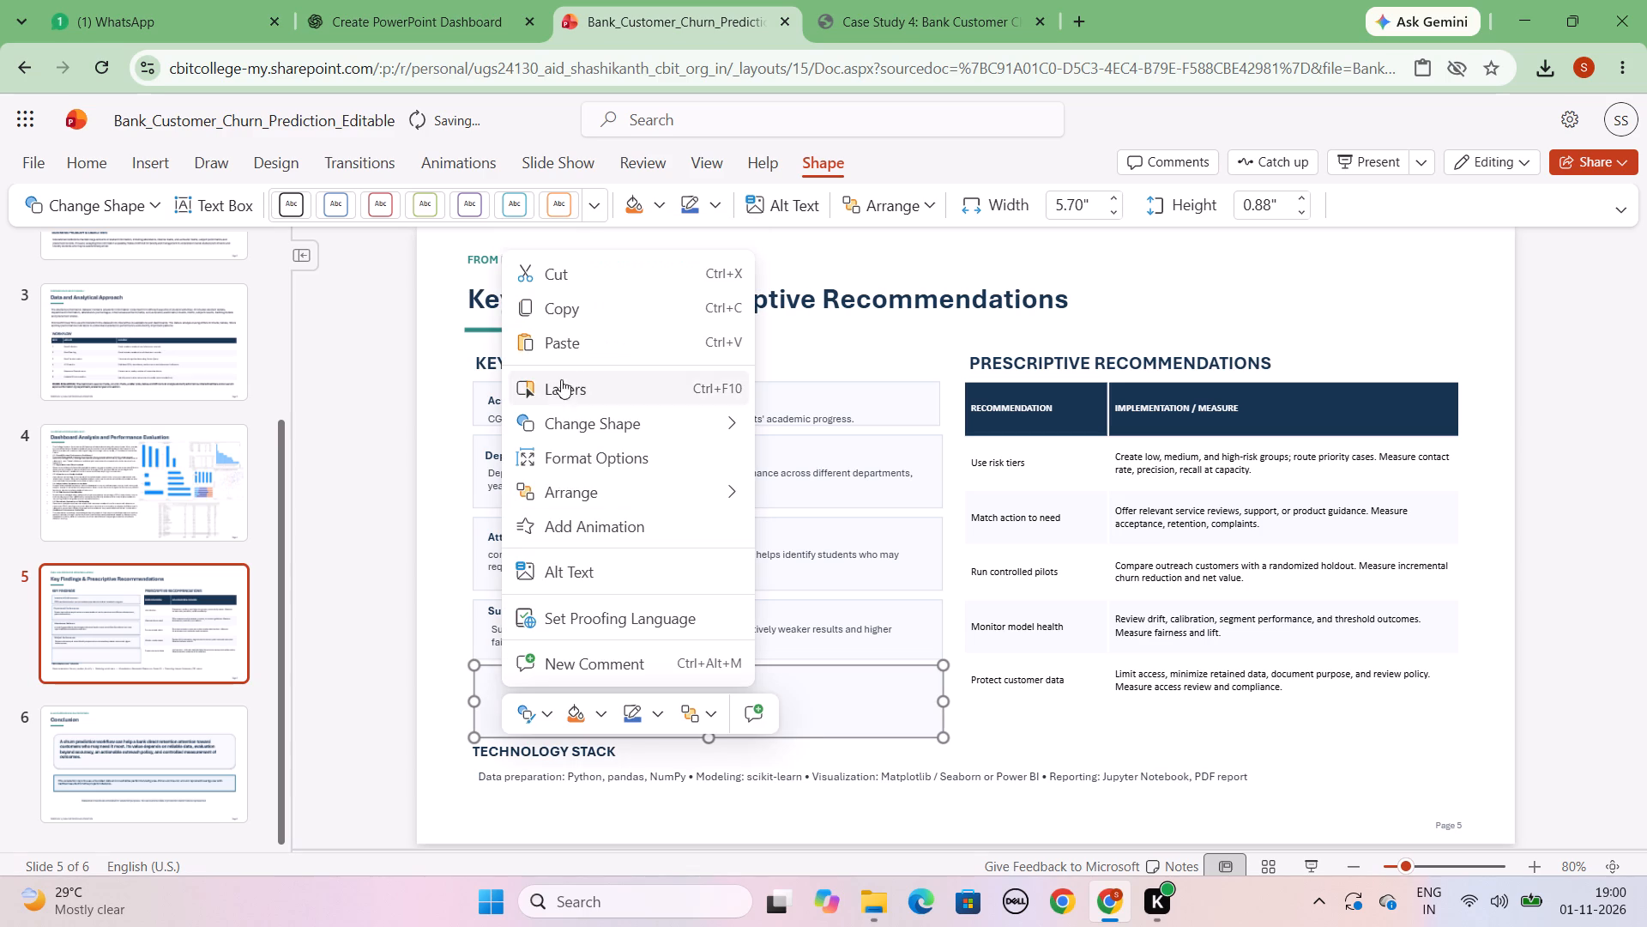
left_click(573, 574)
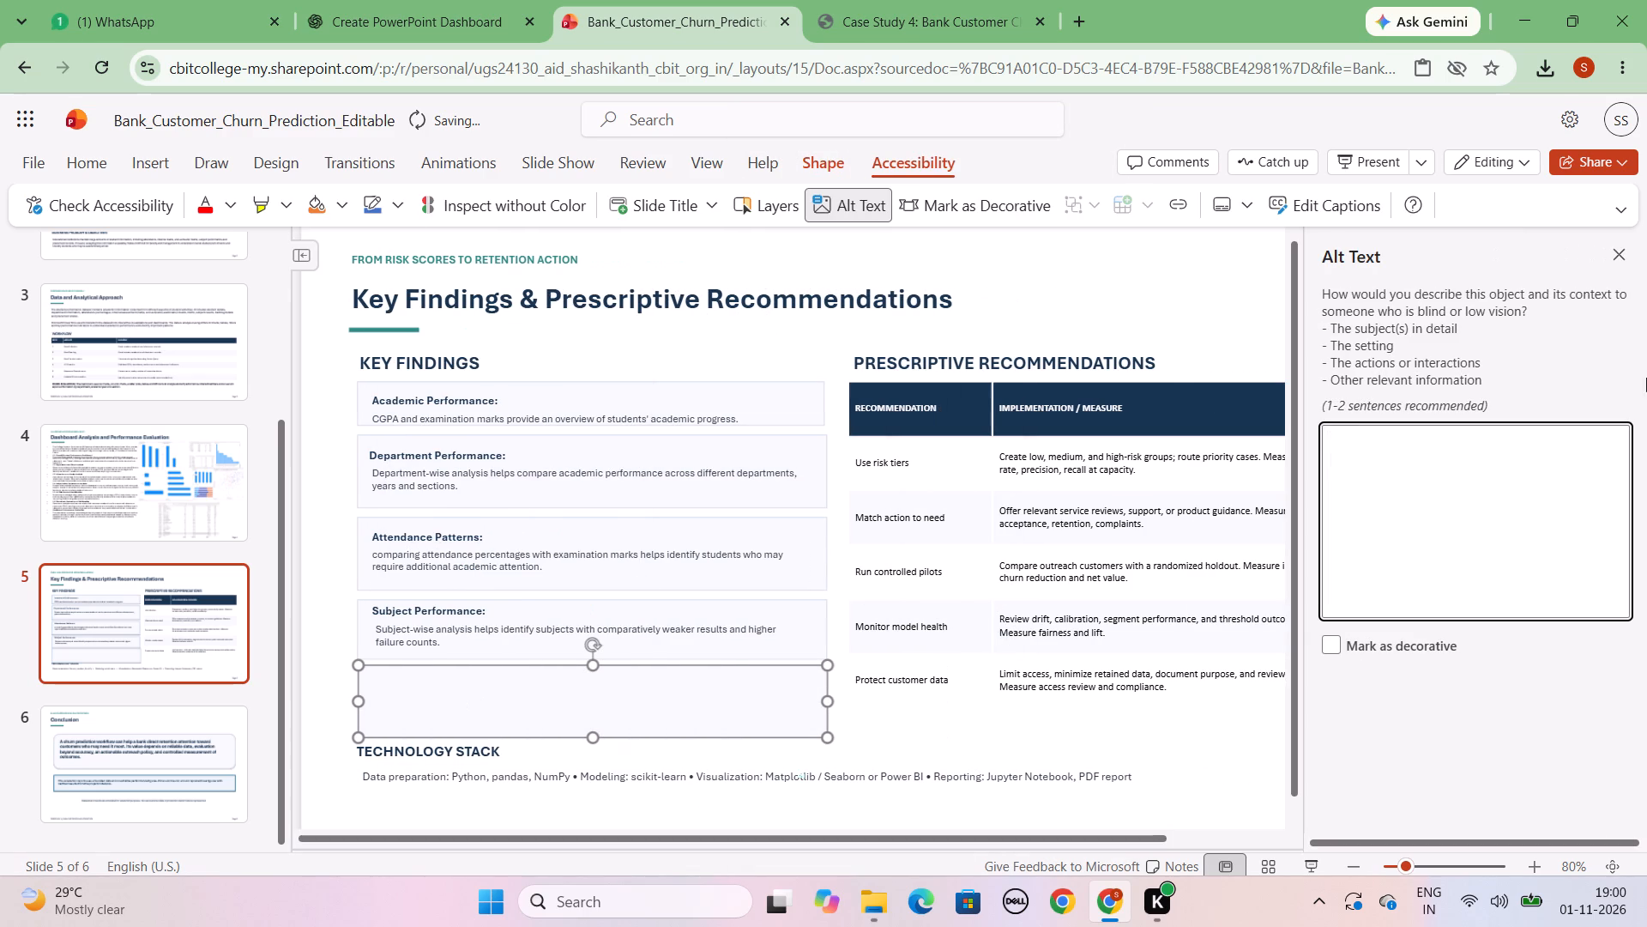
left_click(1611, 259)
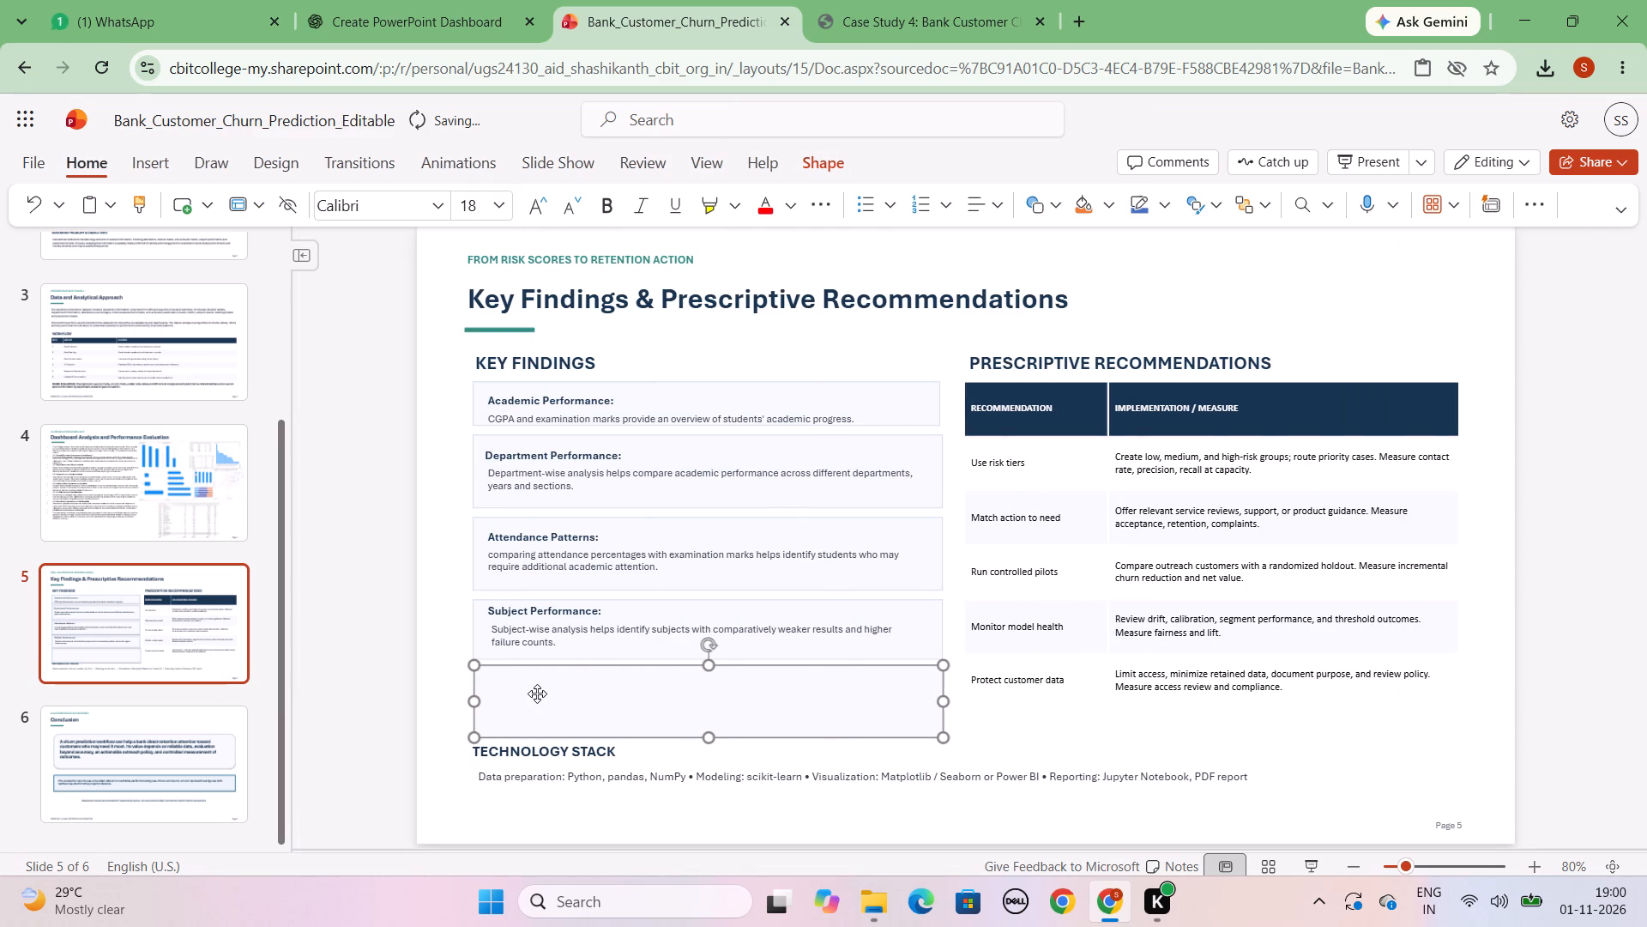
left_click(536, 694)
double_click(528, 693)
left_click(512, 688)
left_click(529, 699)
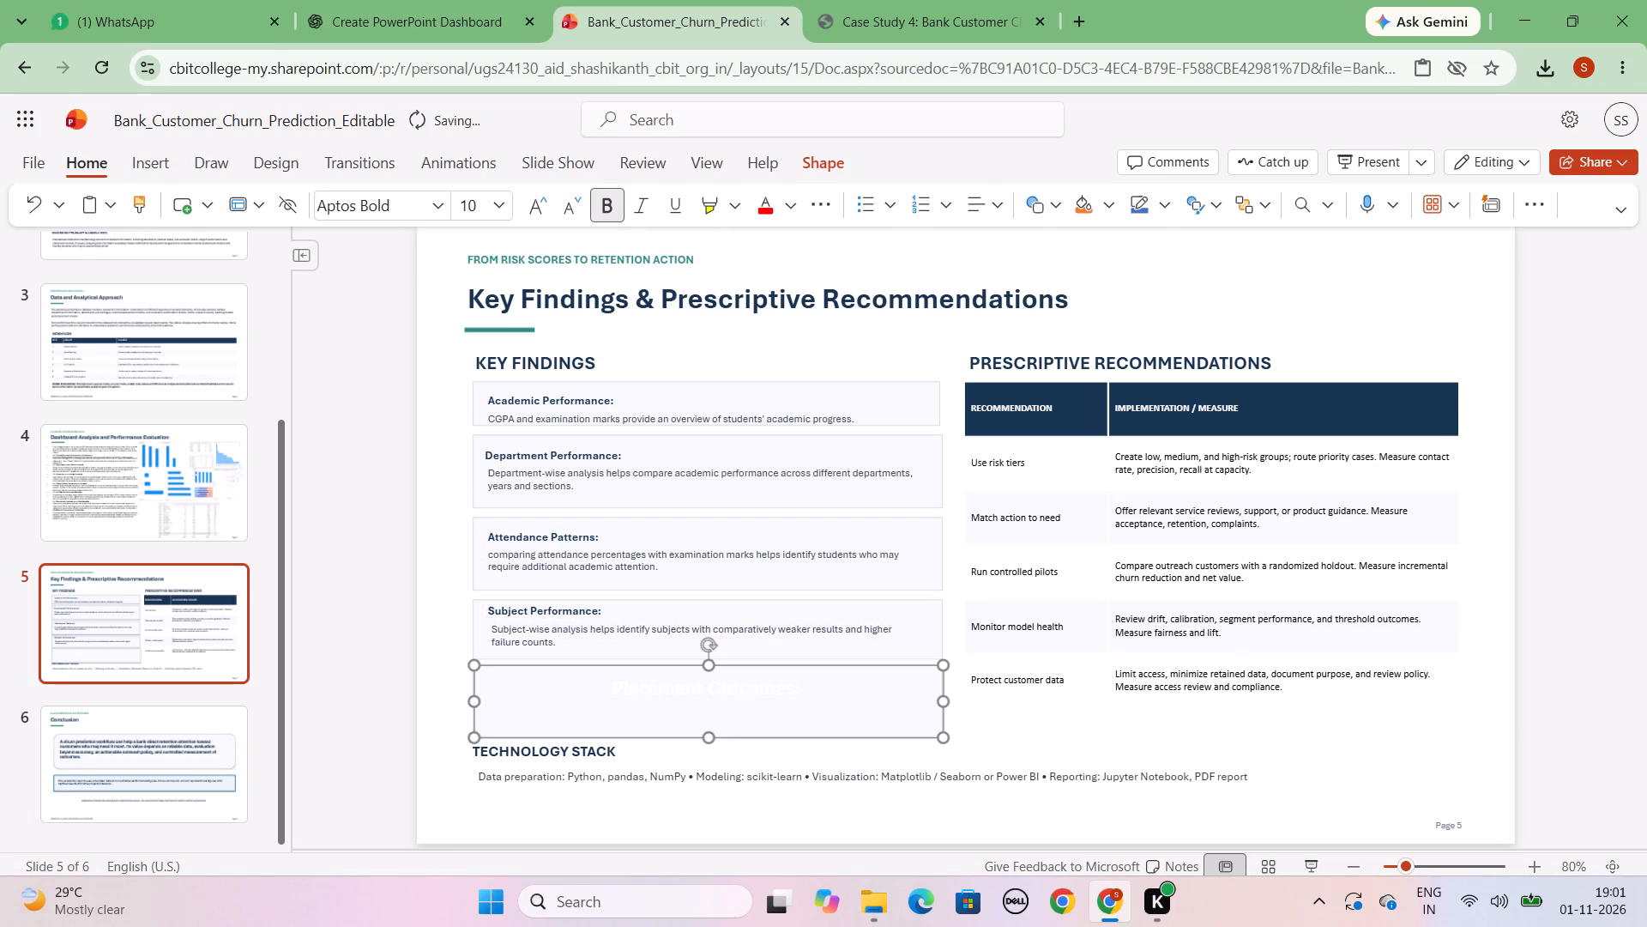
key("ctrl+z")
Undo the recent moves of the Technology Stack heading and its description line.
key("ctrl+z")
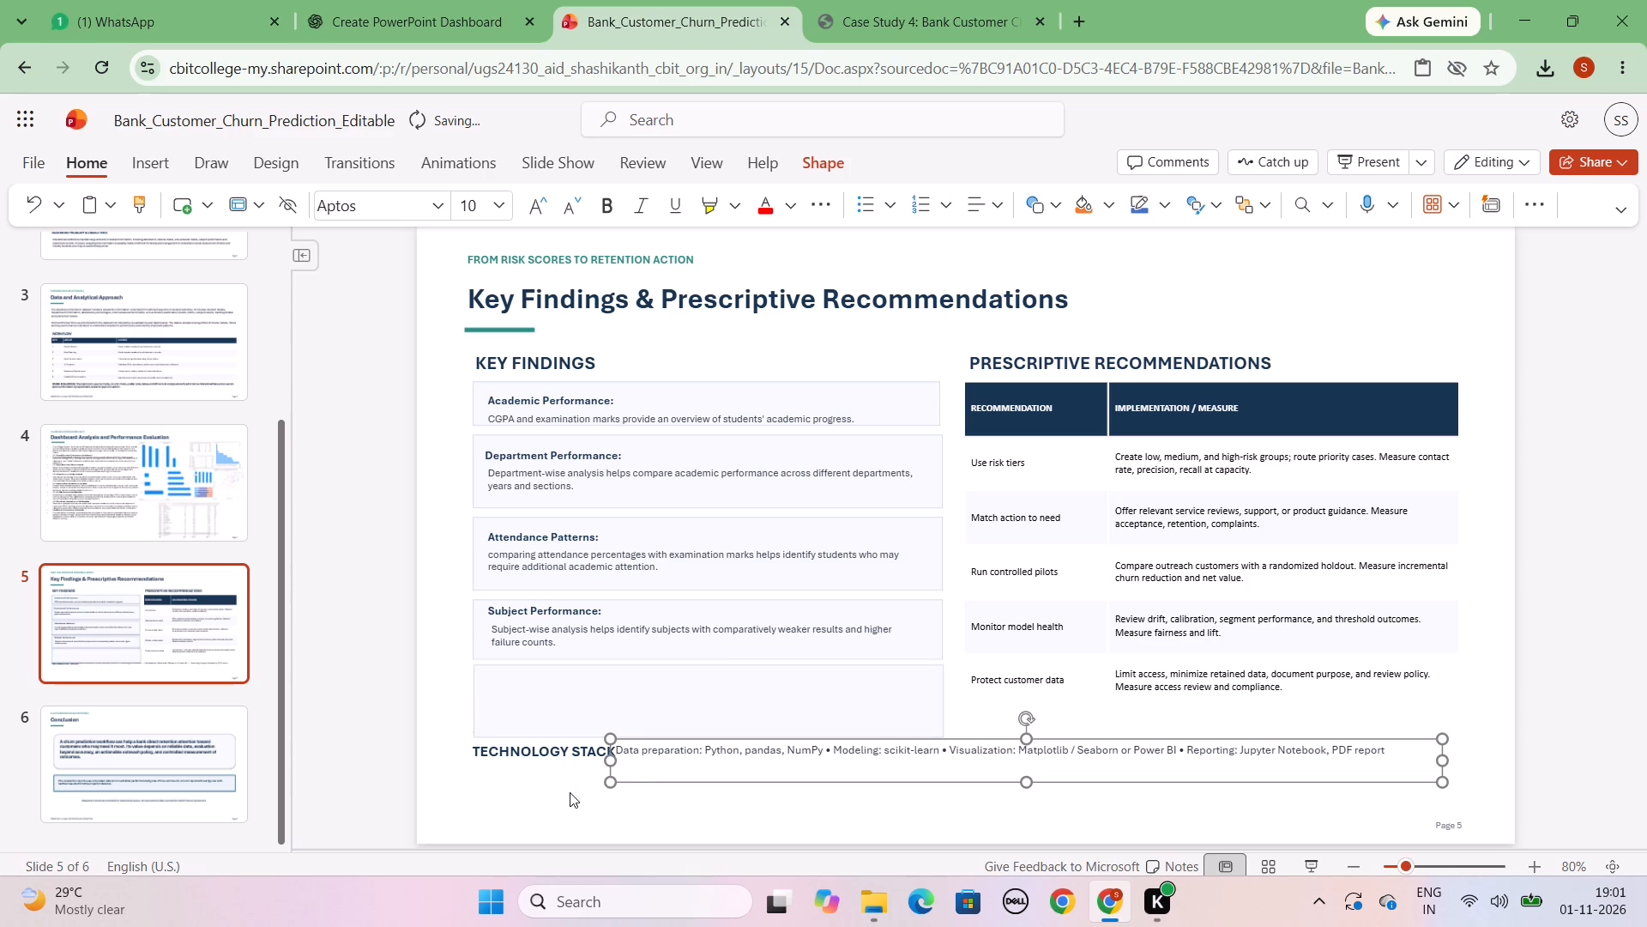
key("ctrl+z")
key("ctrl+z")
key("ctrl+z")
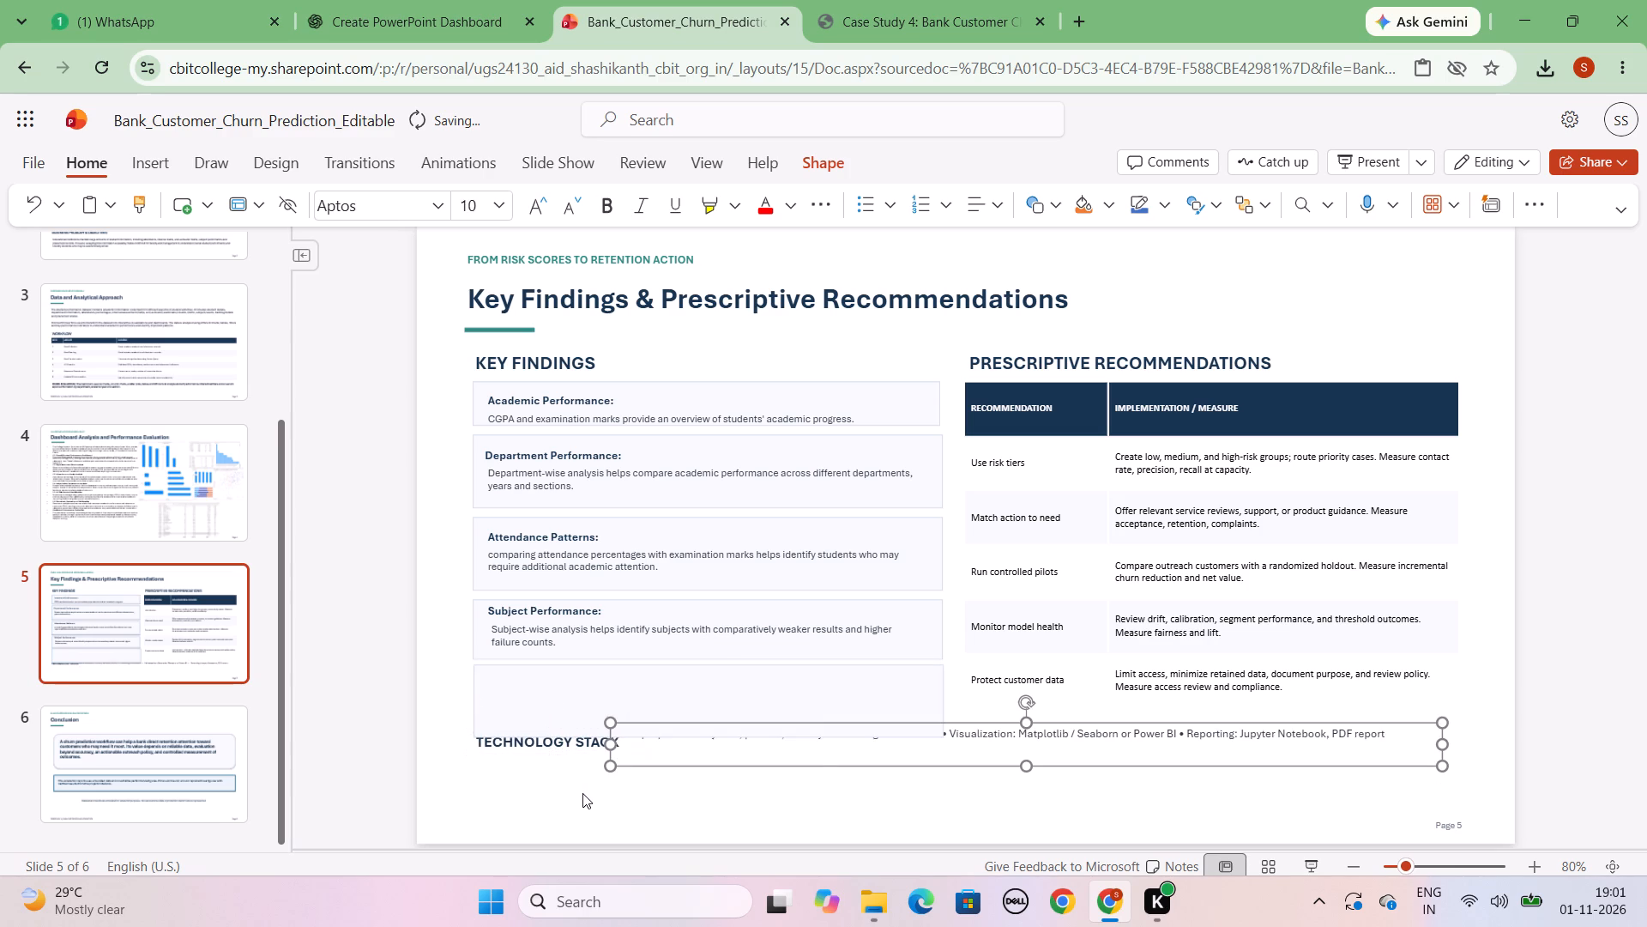
Undo the recent changes on slide 5 back to before the fifth finding box was added.
key("ctrl+z")
key("ctrl+z")
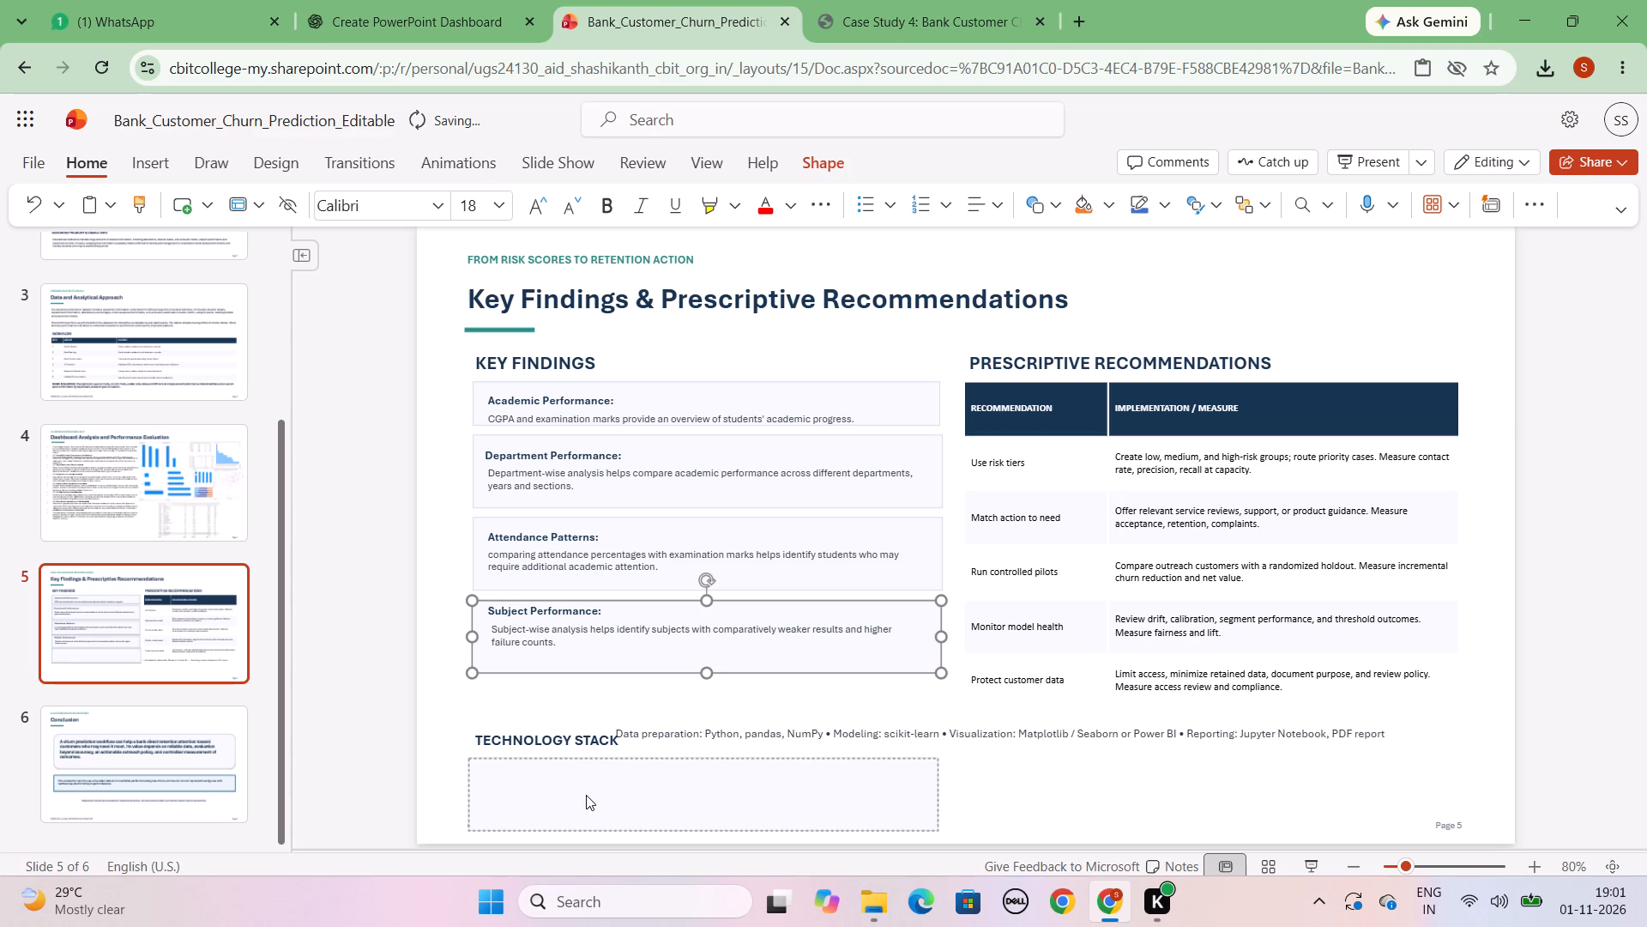
key("ctrl+z")
key("ctrl+z")
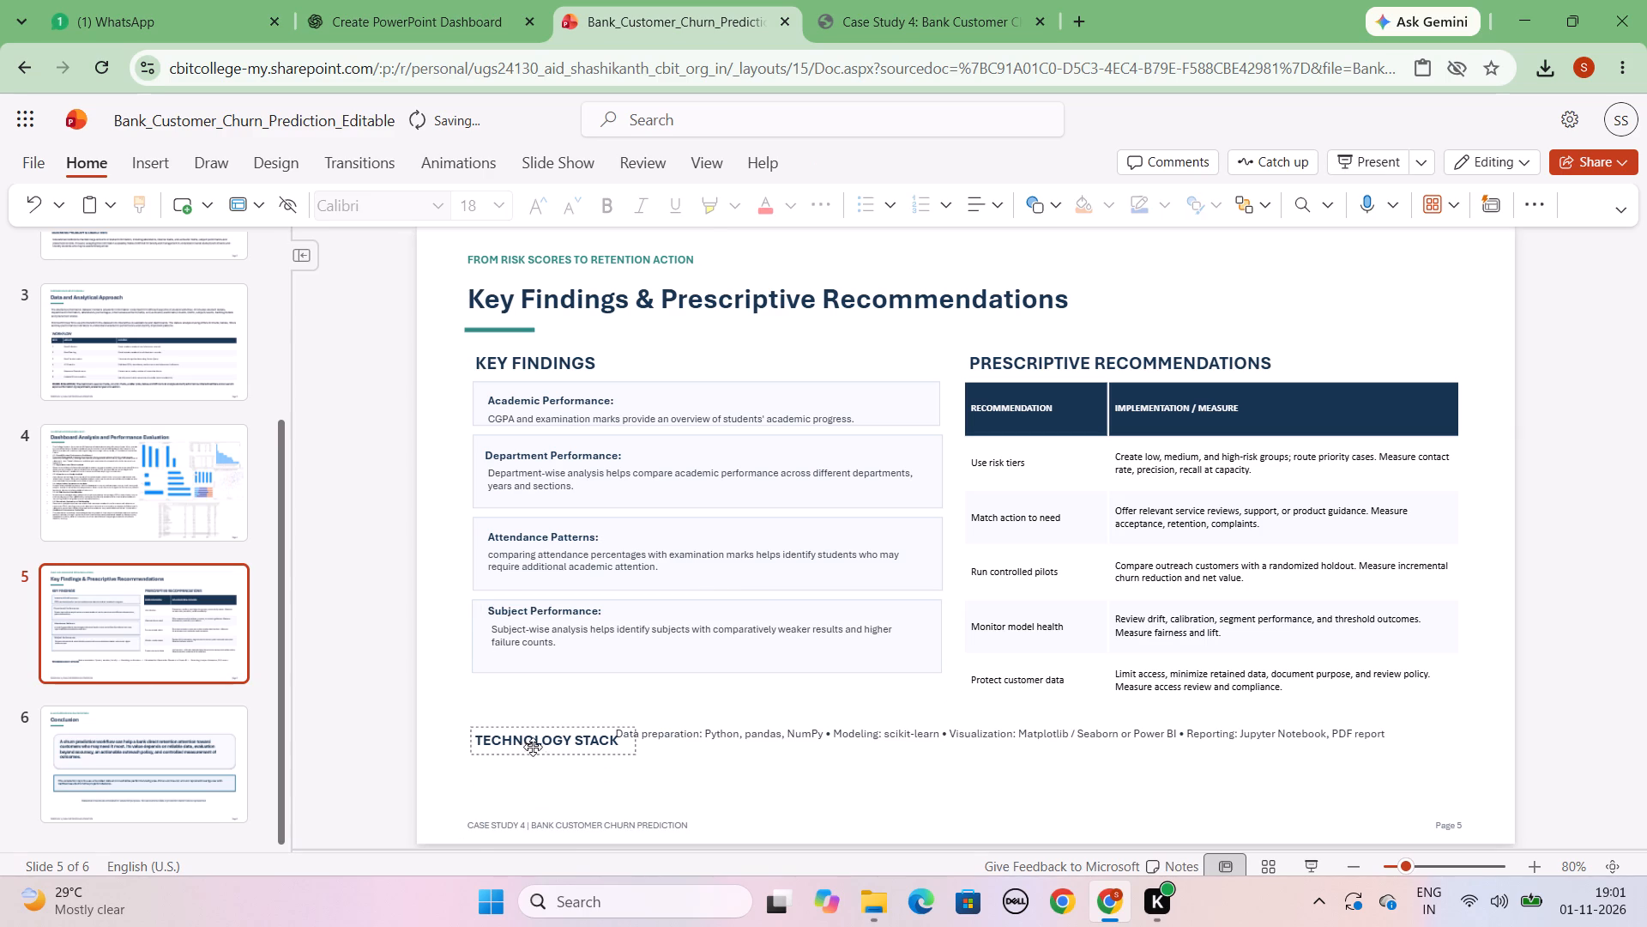
Move the "TECHNOLOGY STACK" heading and its description line down to just above the slide footer.
left_click_drag(587, 750, 578, 772)
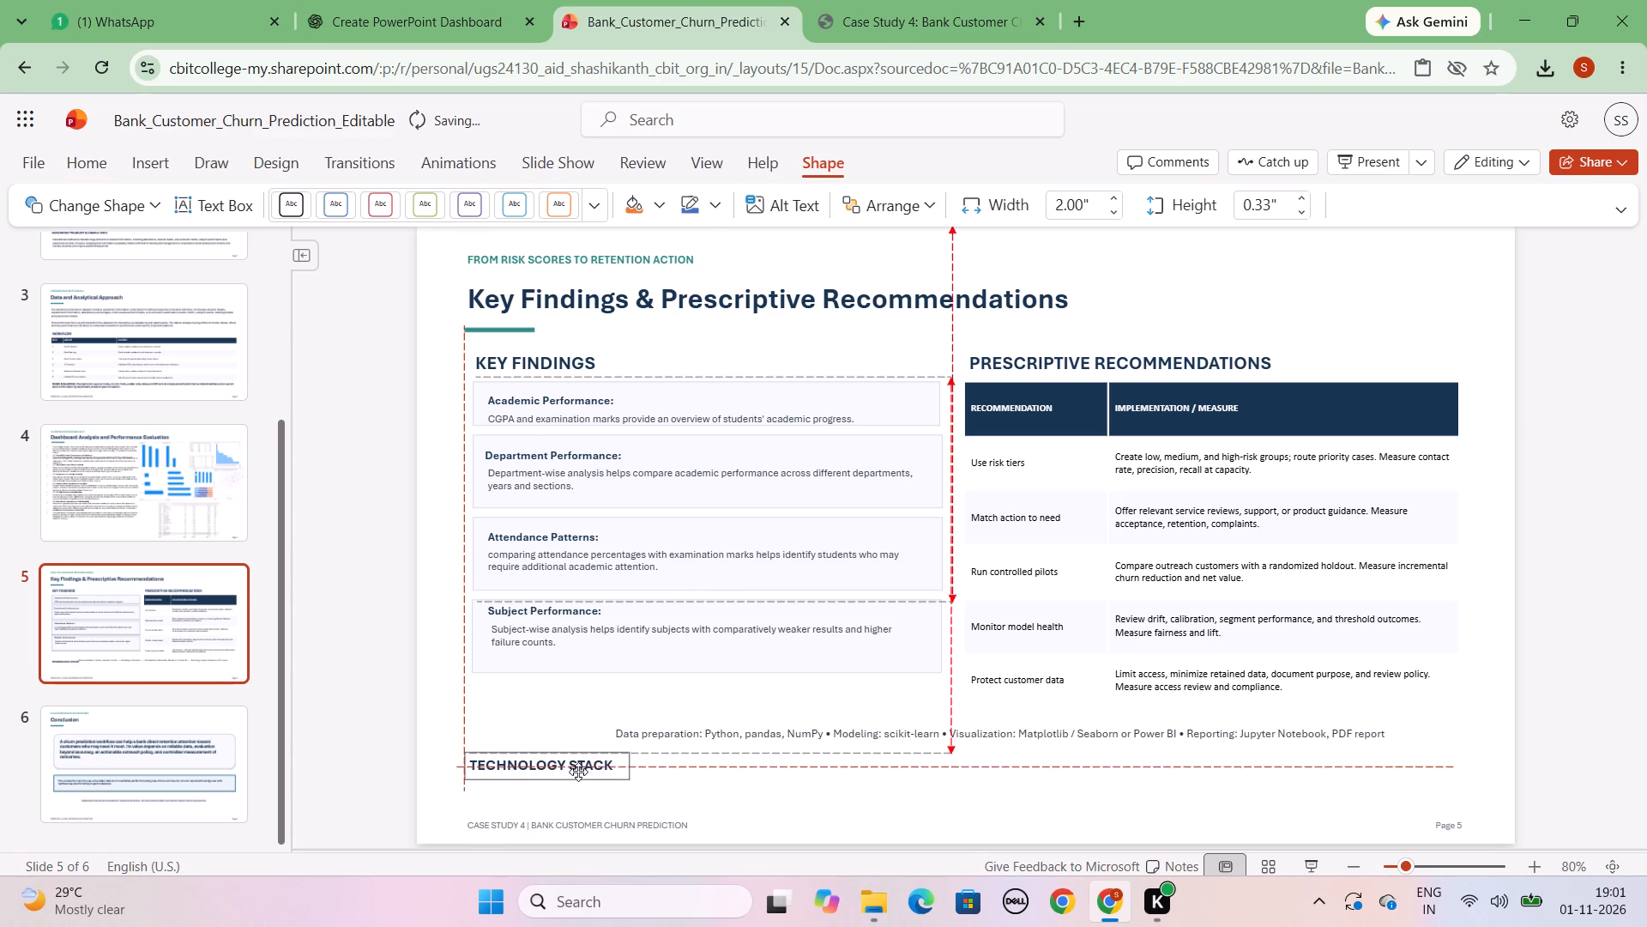
left_click_drag(578, 772, 573, 767)
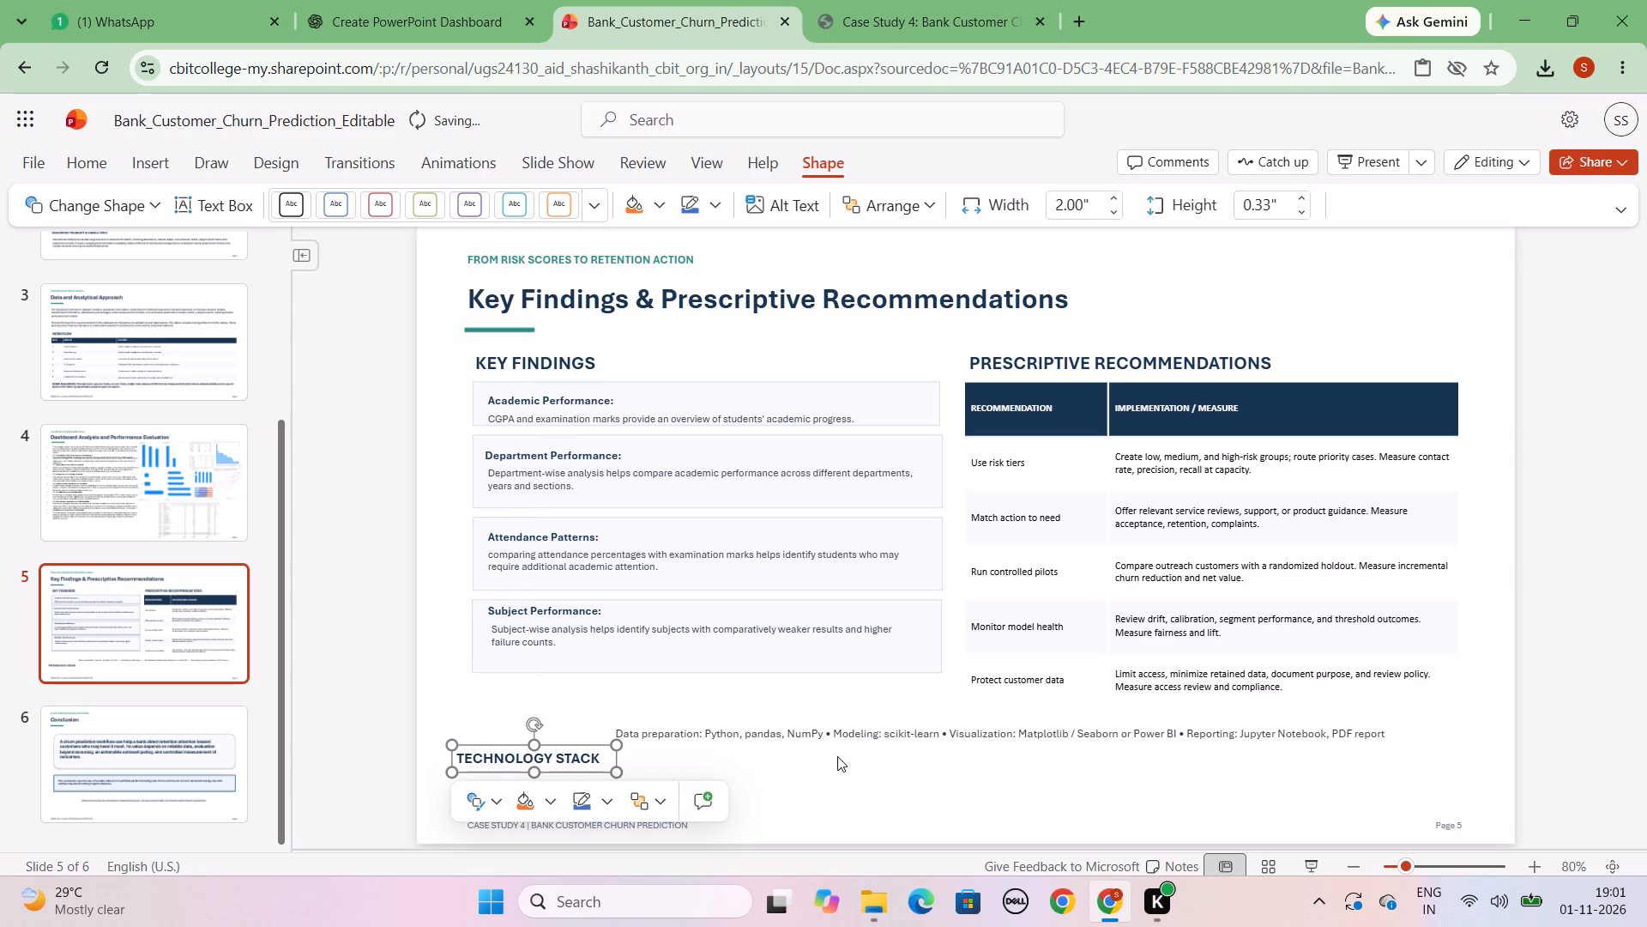
left_click(968, 758)
left_click_drag(974, 761, 968, 794)
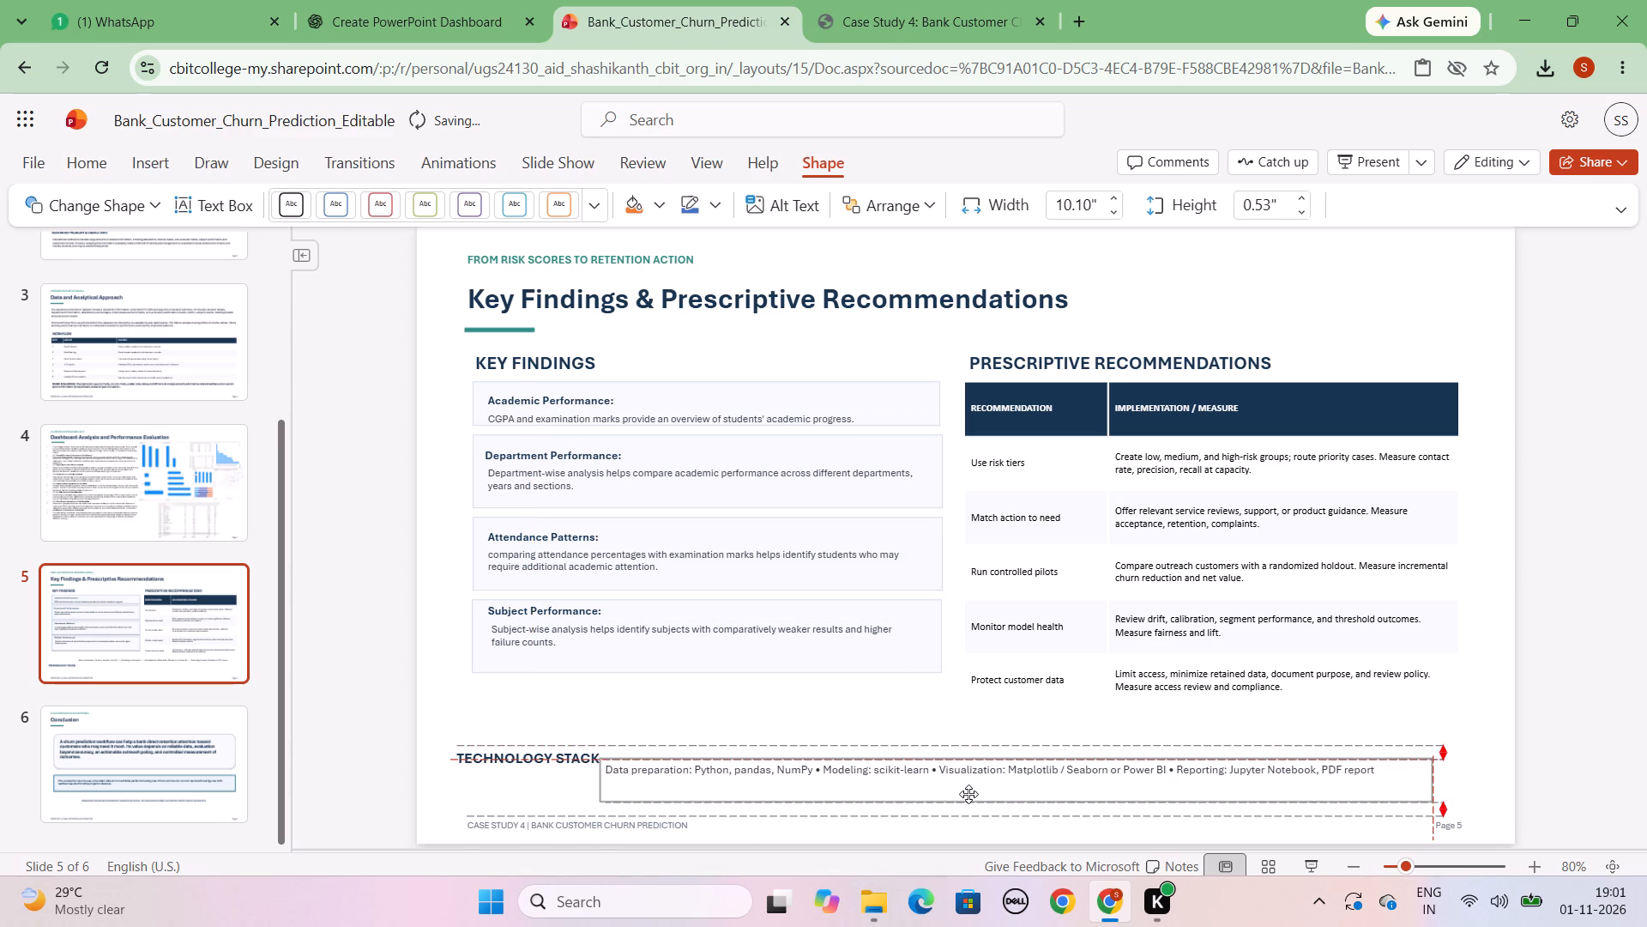
left_click_drag(968, 794, 967, 795)
left_click_drag(967, 795, 969, 795)
left_click_drag(969, 795, 942, 810)
left_click(348, 688)
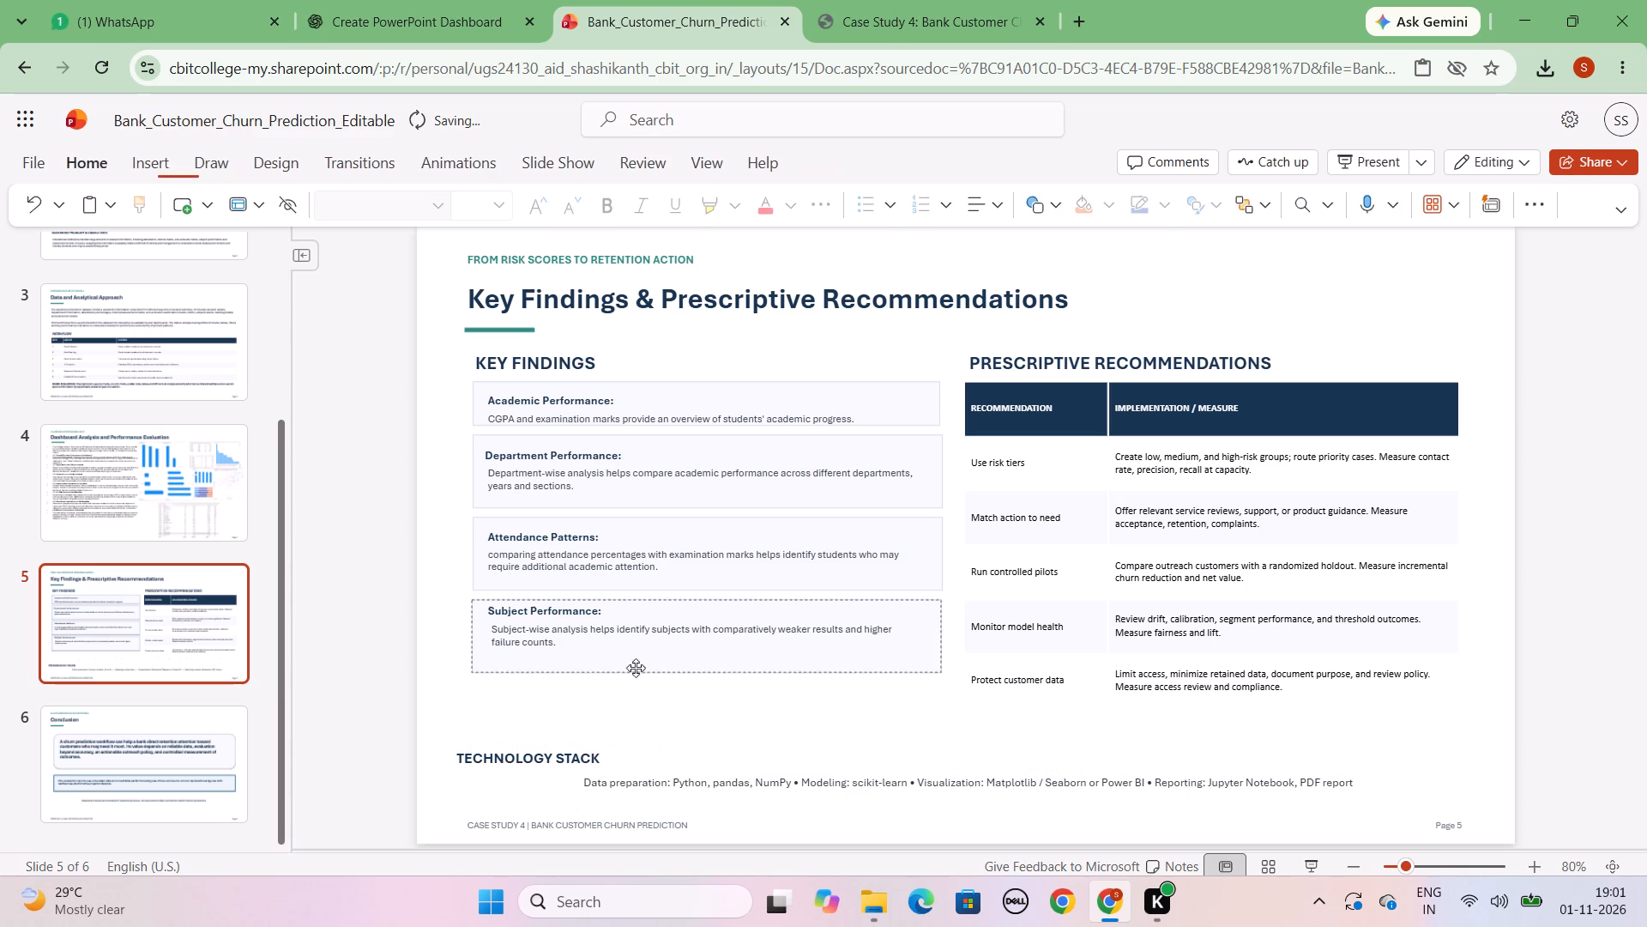
Duplicate the empty box behind the Subject Performance finding, place the copy directly below it, and shorten it to about 0.68" high.
right_click(659, 662)
left_click(527, 664)
left_click(540, 672)
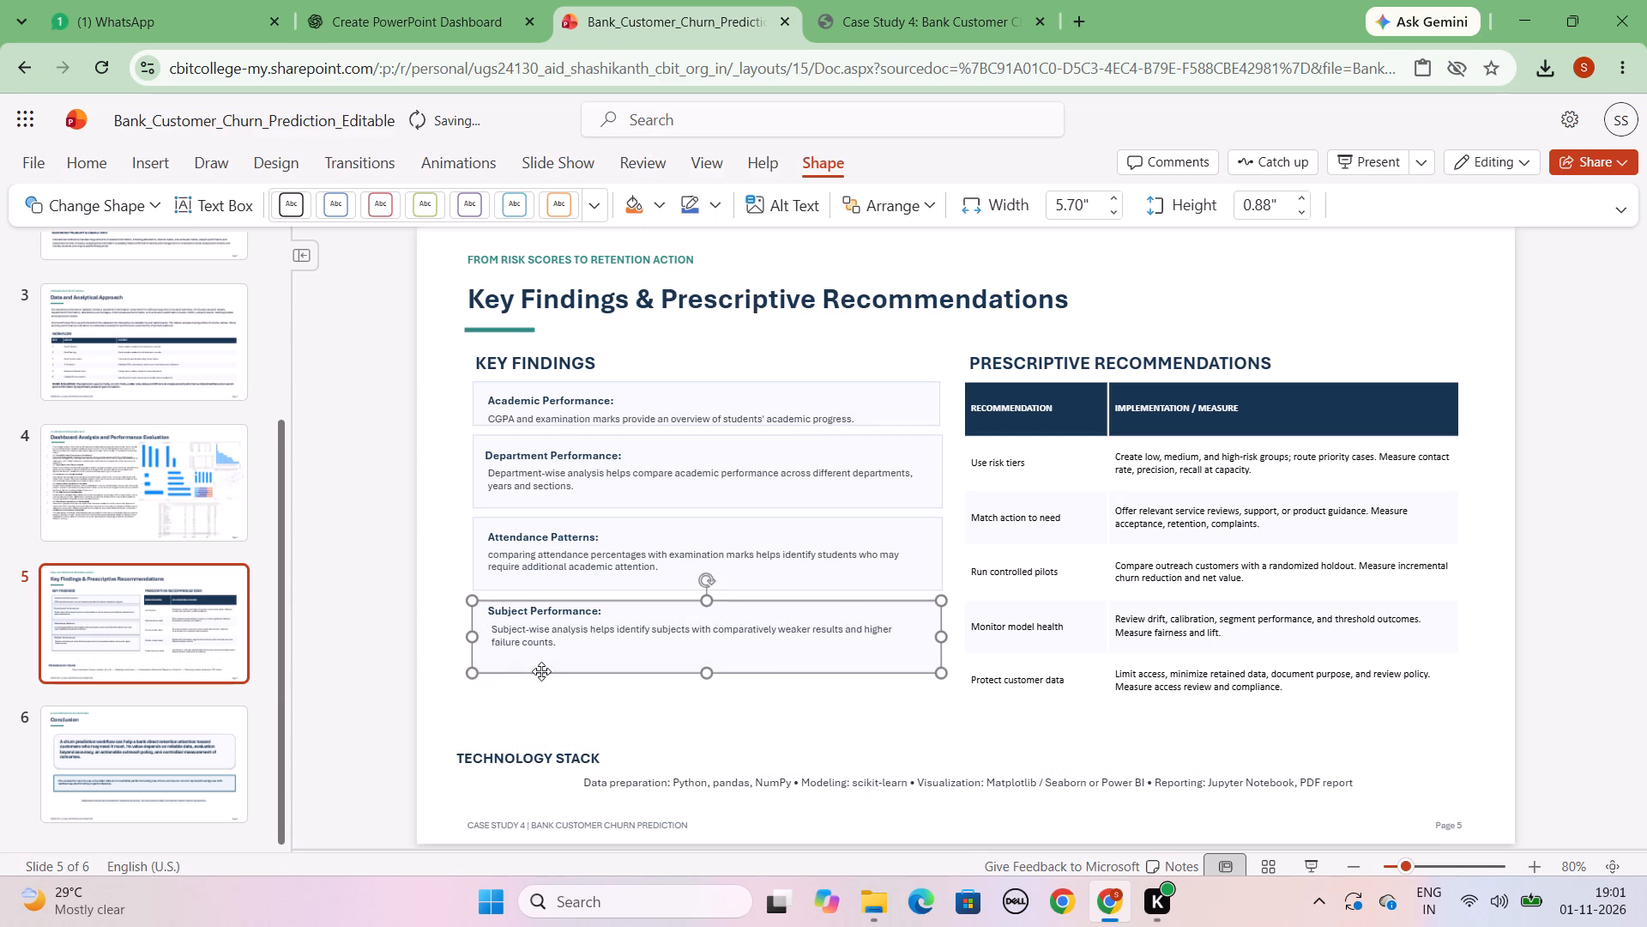
right_click(545, 670)
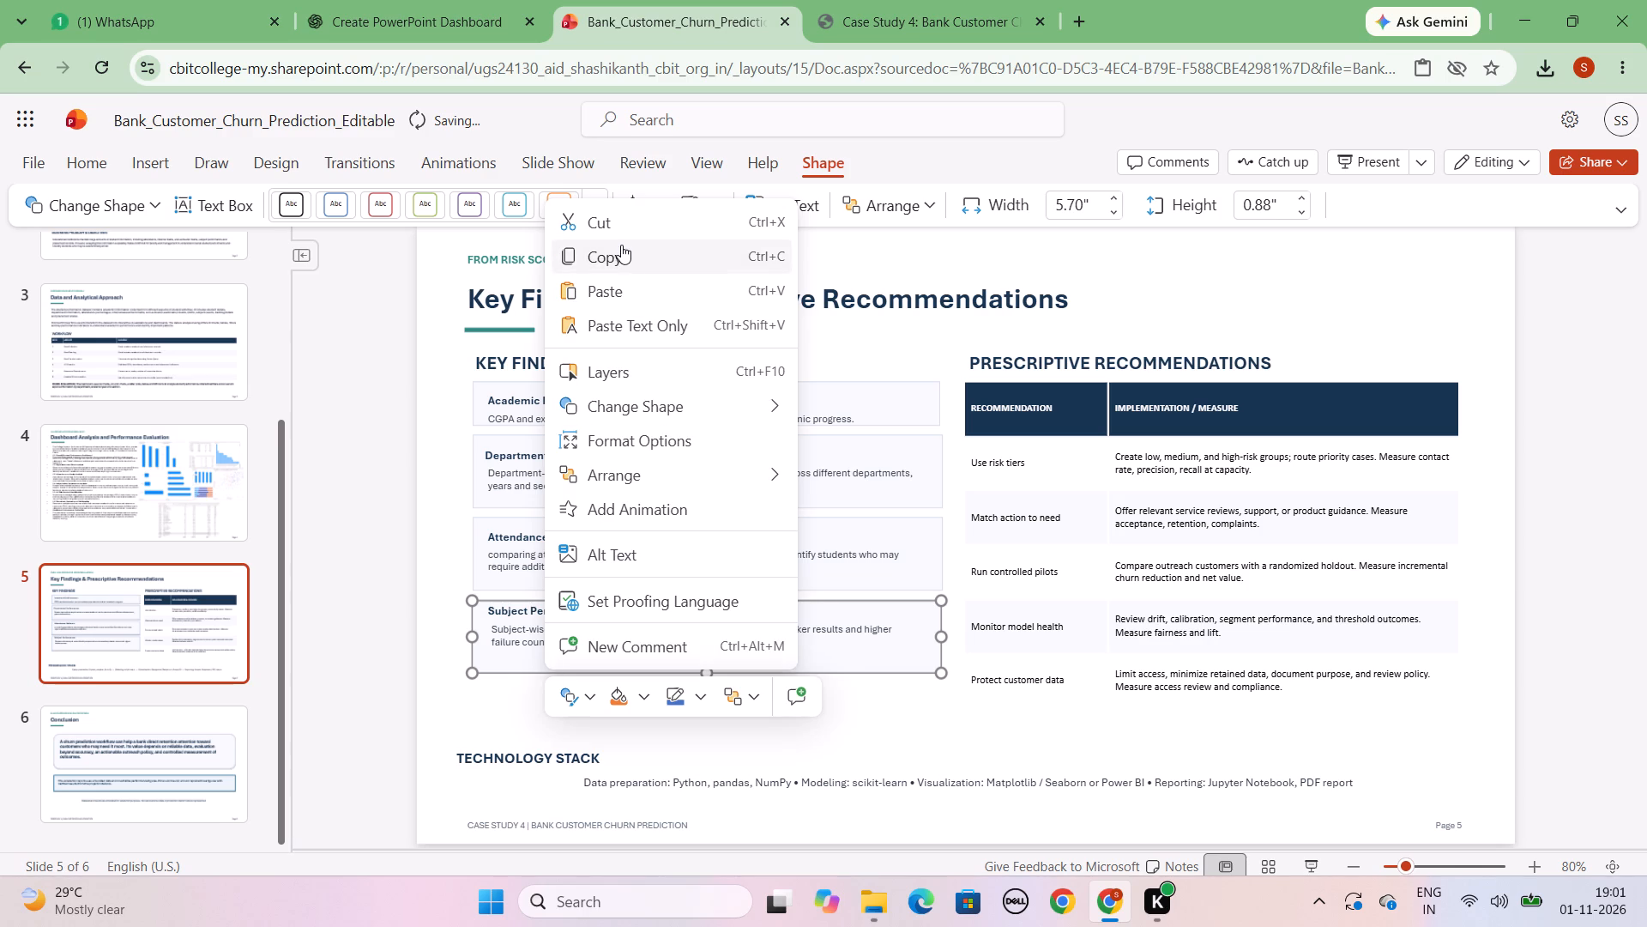
left_click(621, 245)
left_click(519, 706)
key("ctrl+v")
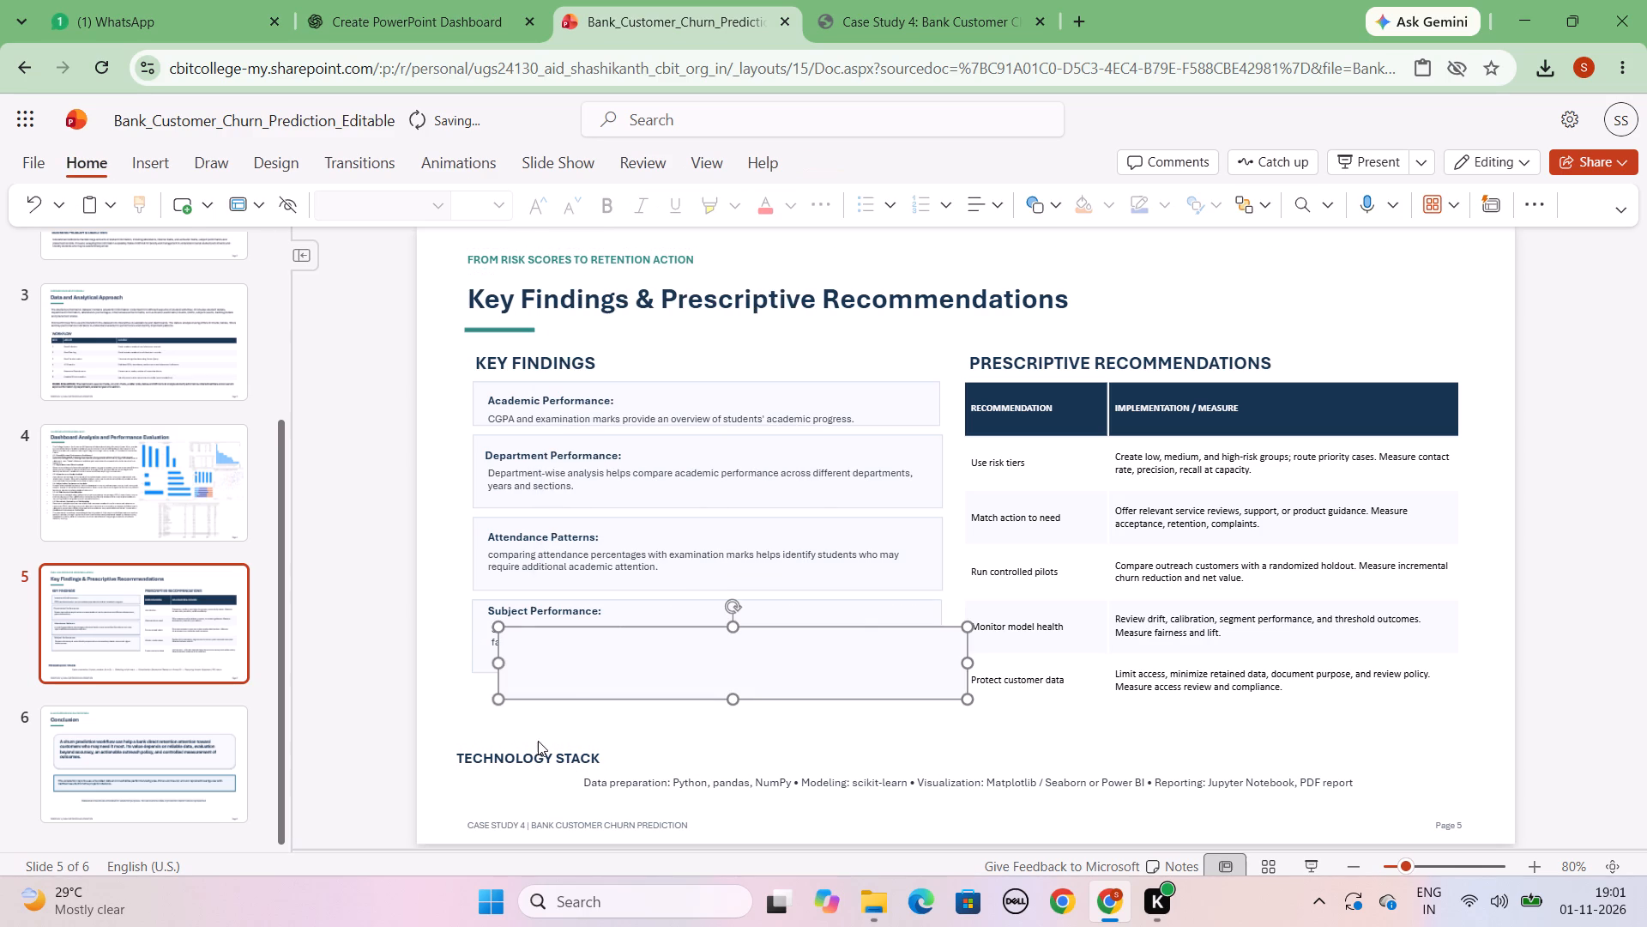
left_click_drag(574, 673, 554, 729)
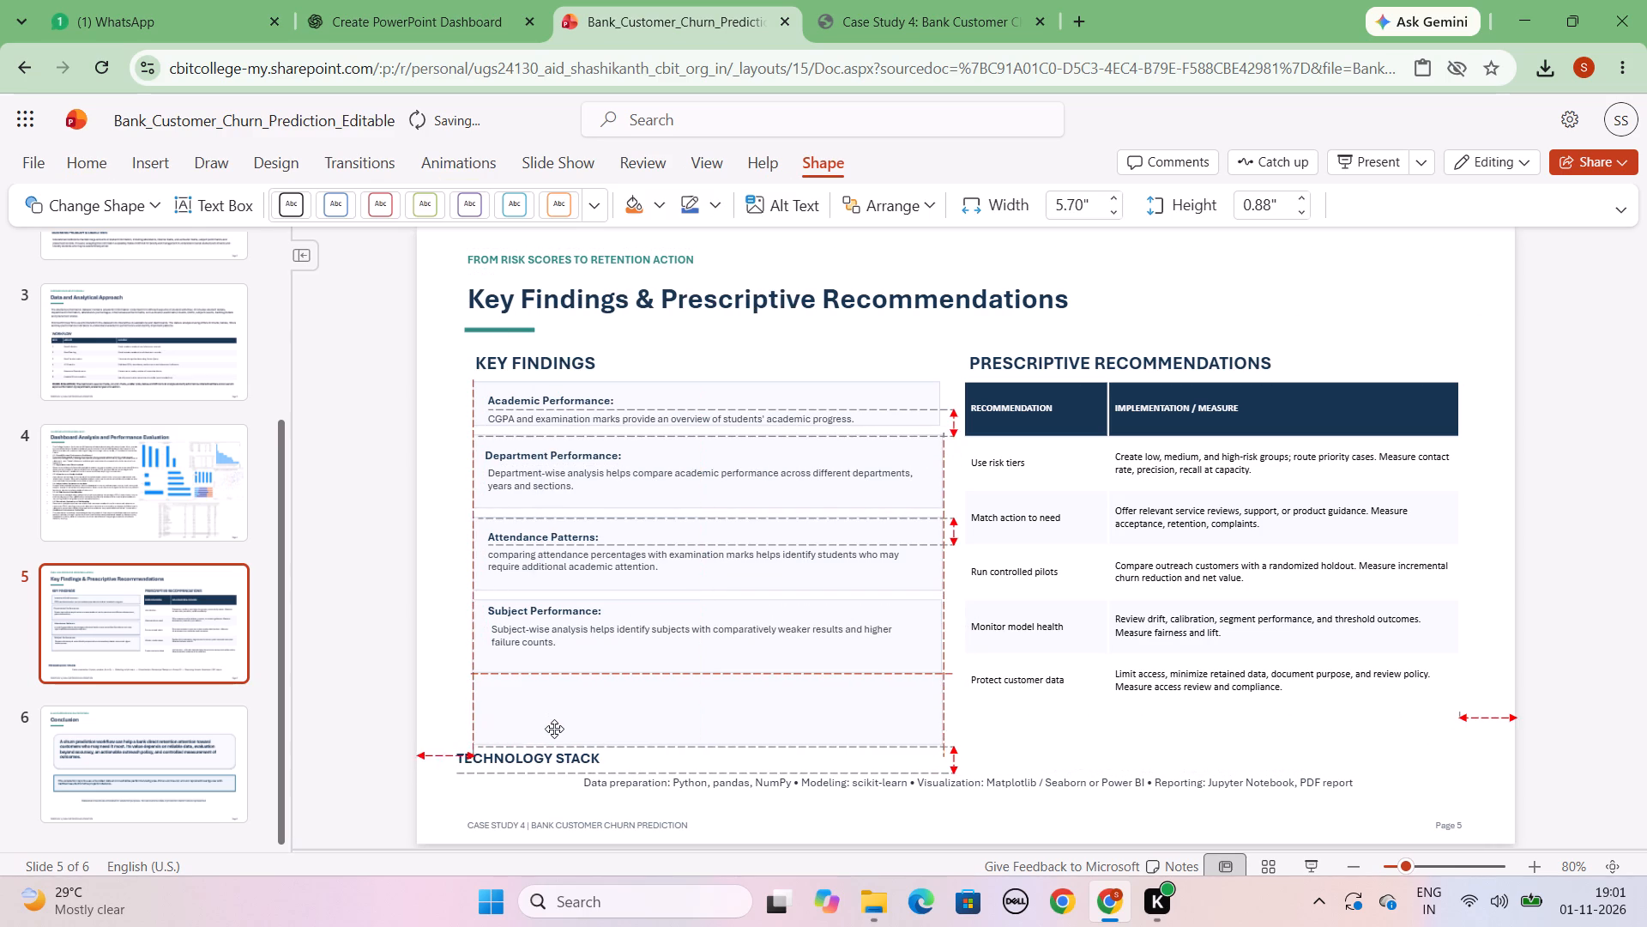
left_click_drag(554, 729, 554, 730)
left_click_drag(708, 754, 709, 748)
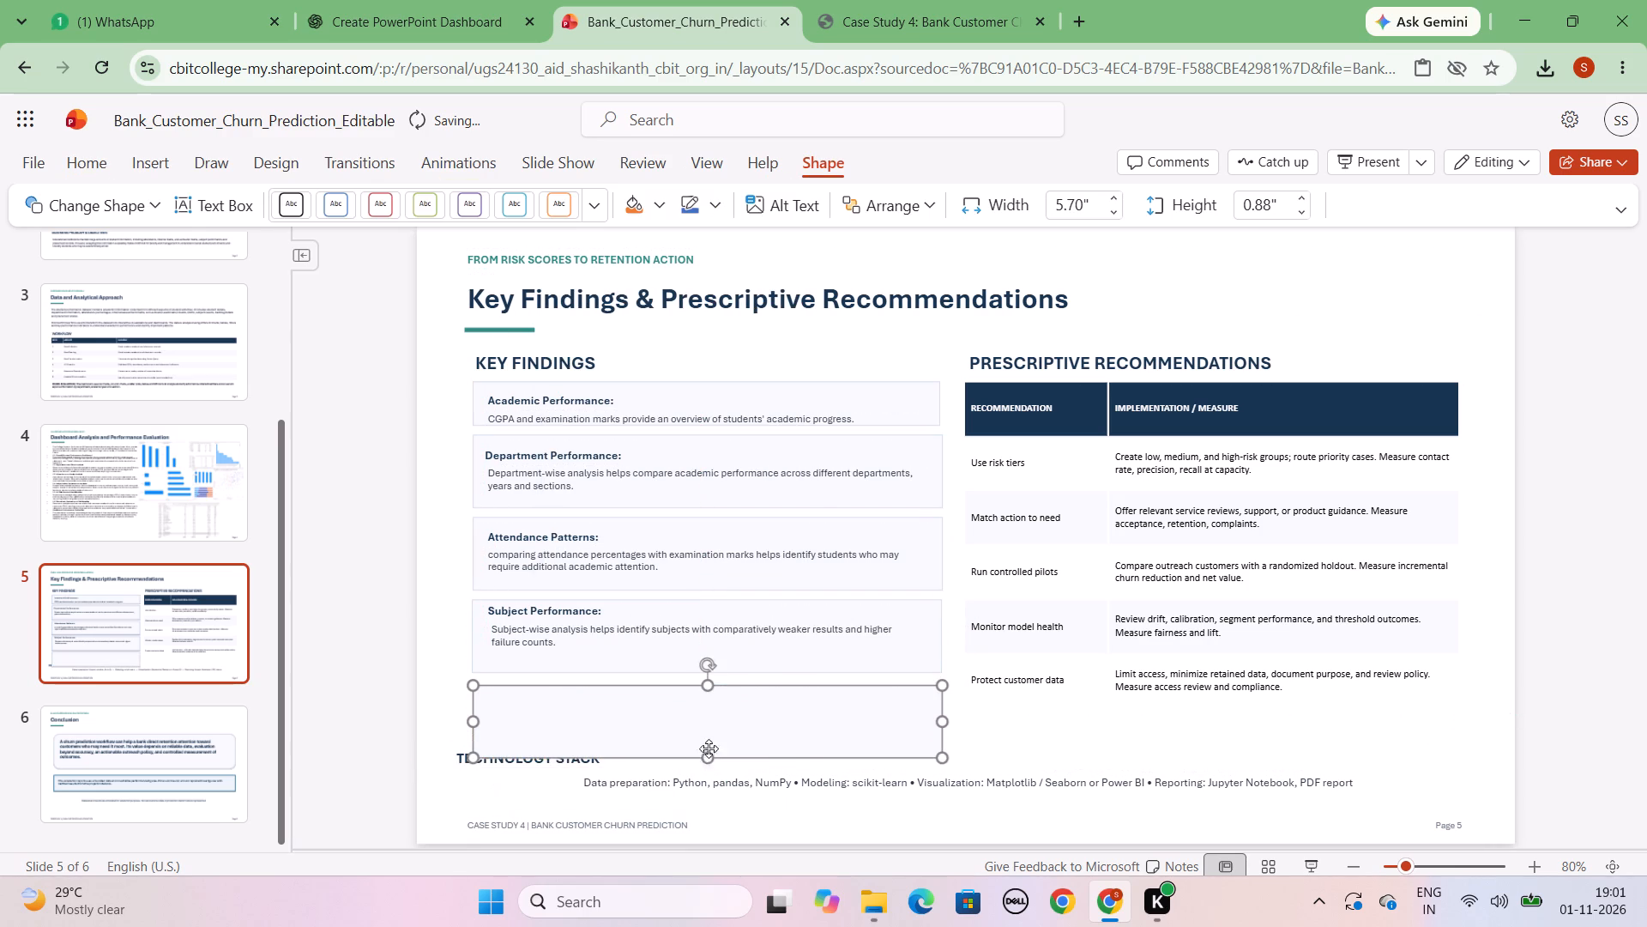
left_click_drag(709, 748, 709, 740)
left_click(413, 672)
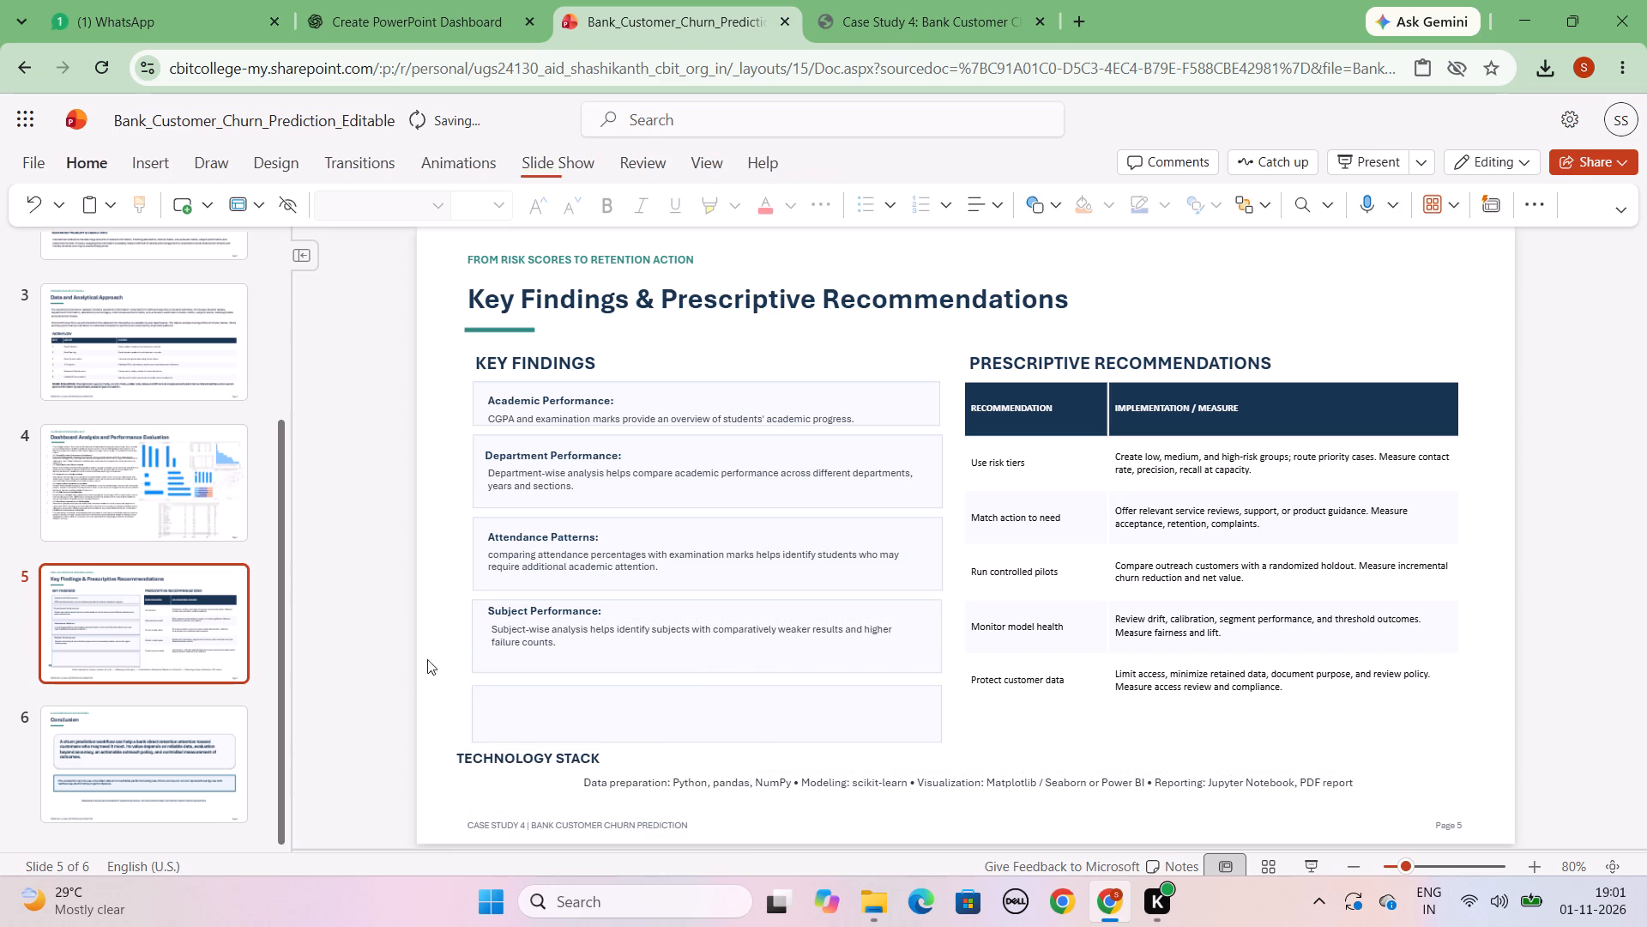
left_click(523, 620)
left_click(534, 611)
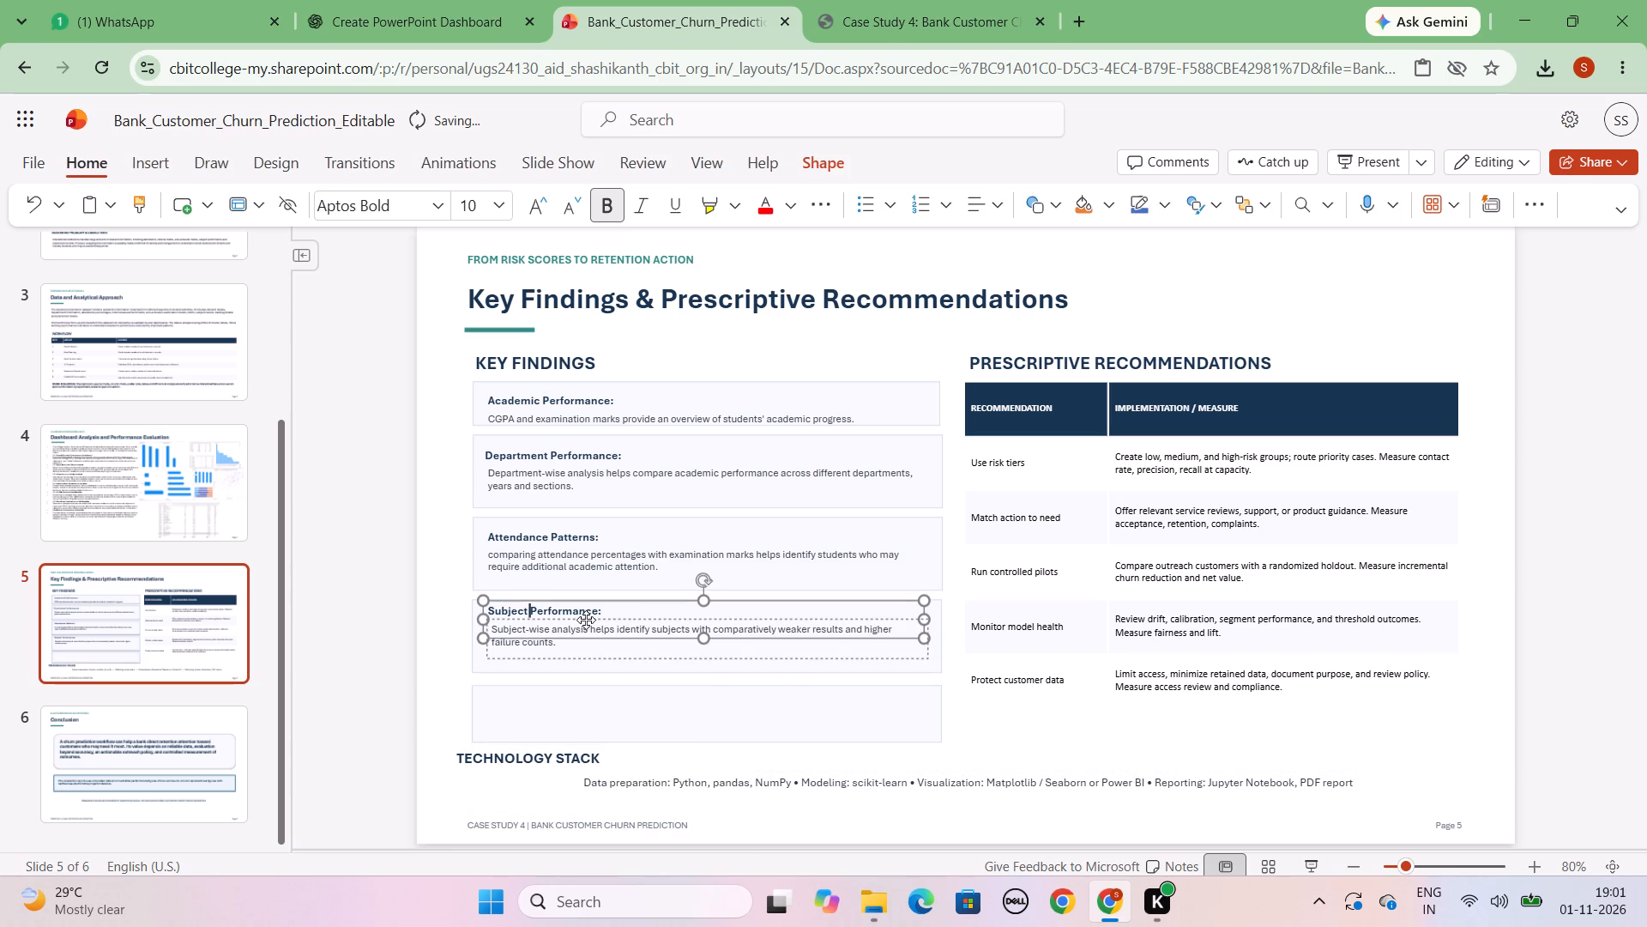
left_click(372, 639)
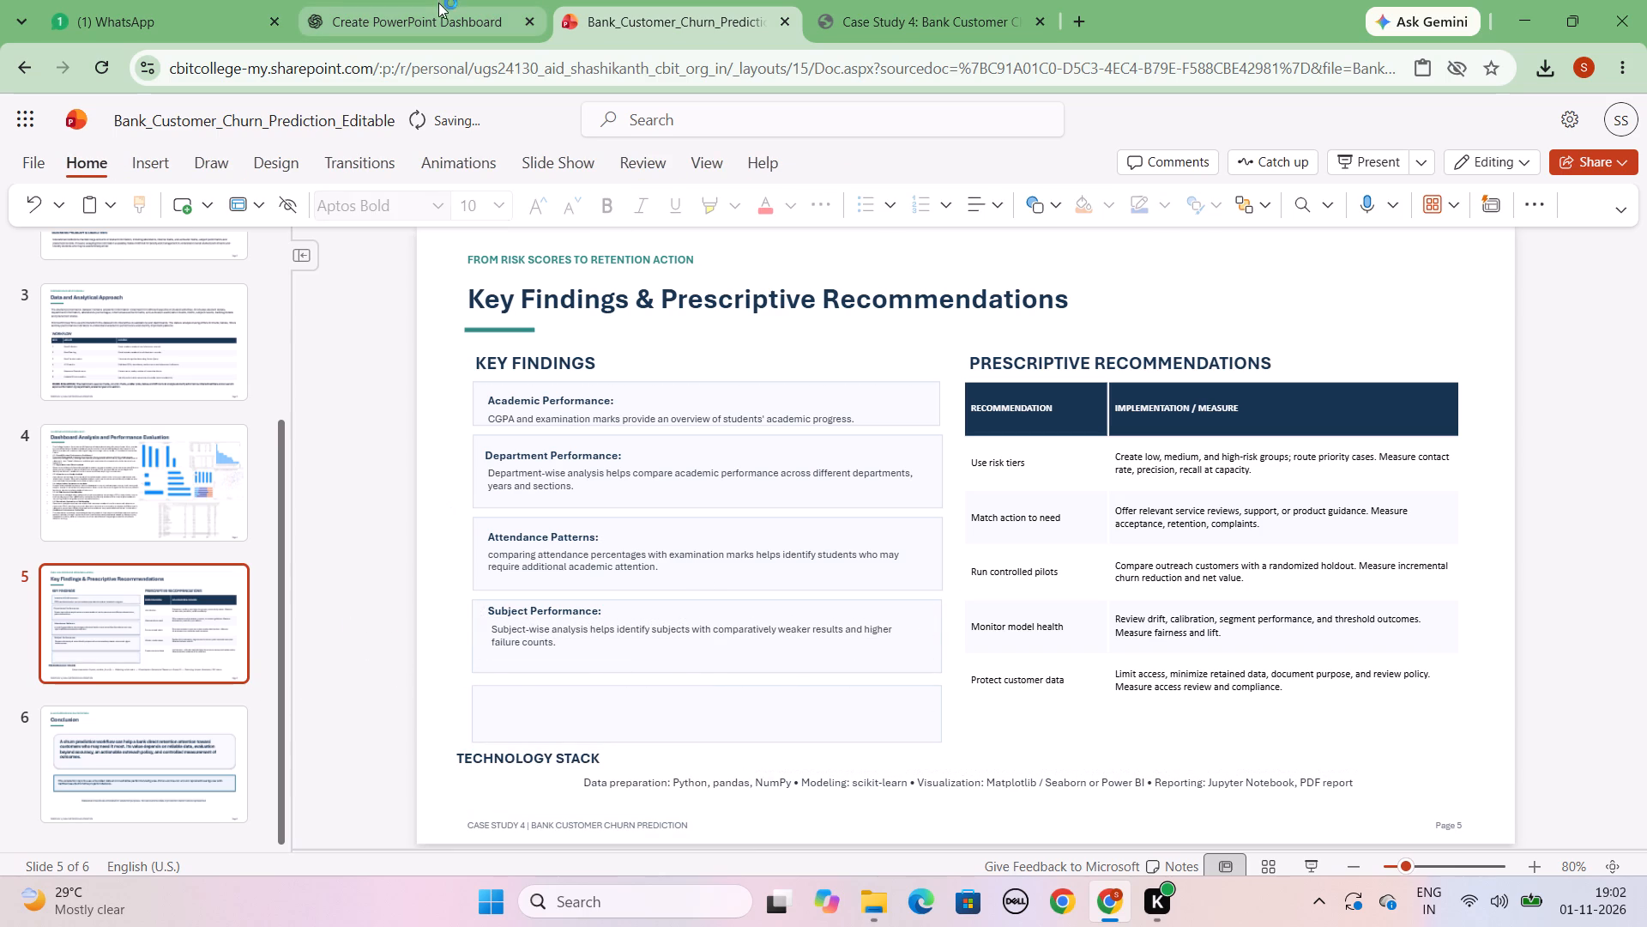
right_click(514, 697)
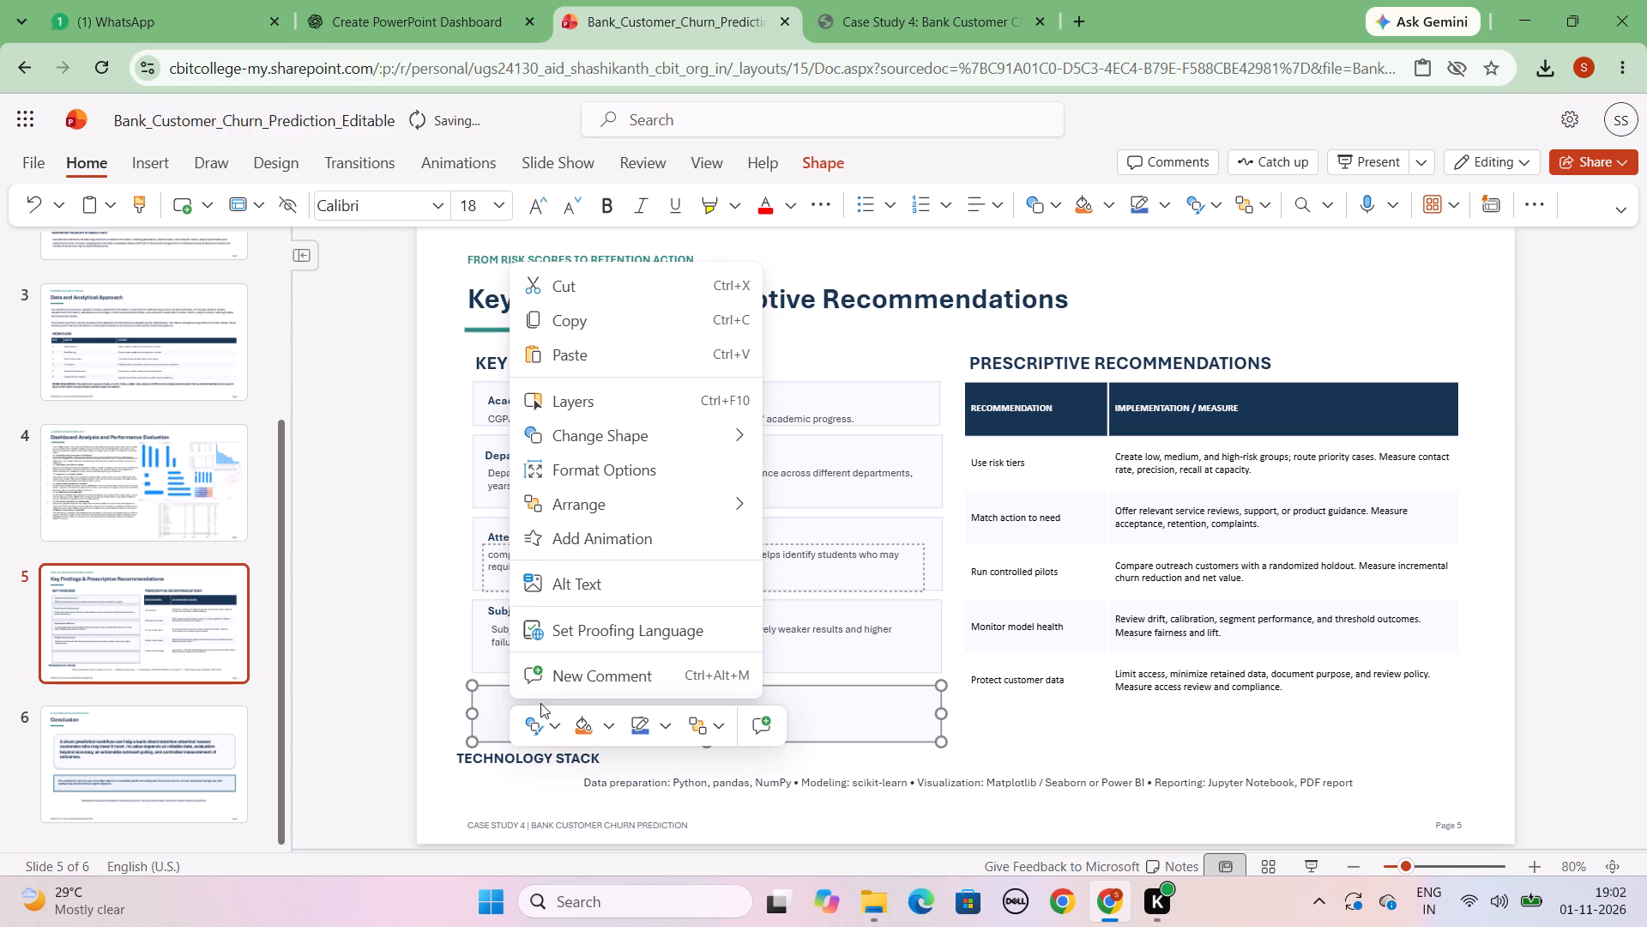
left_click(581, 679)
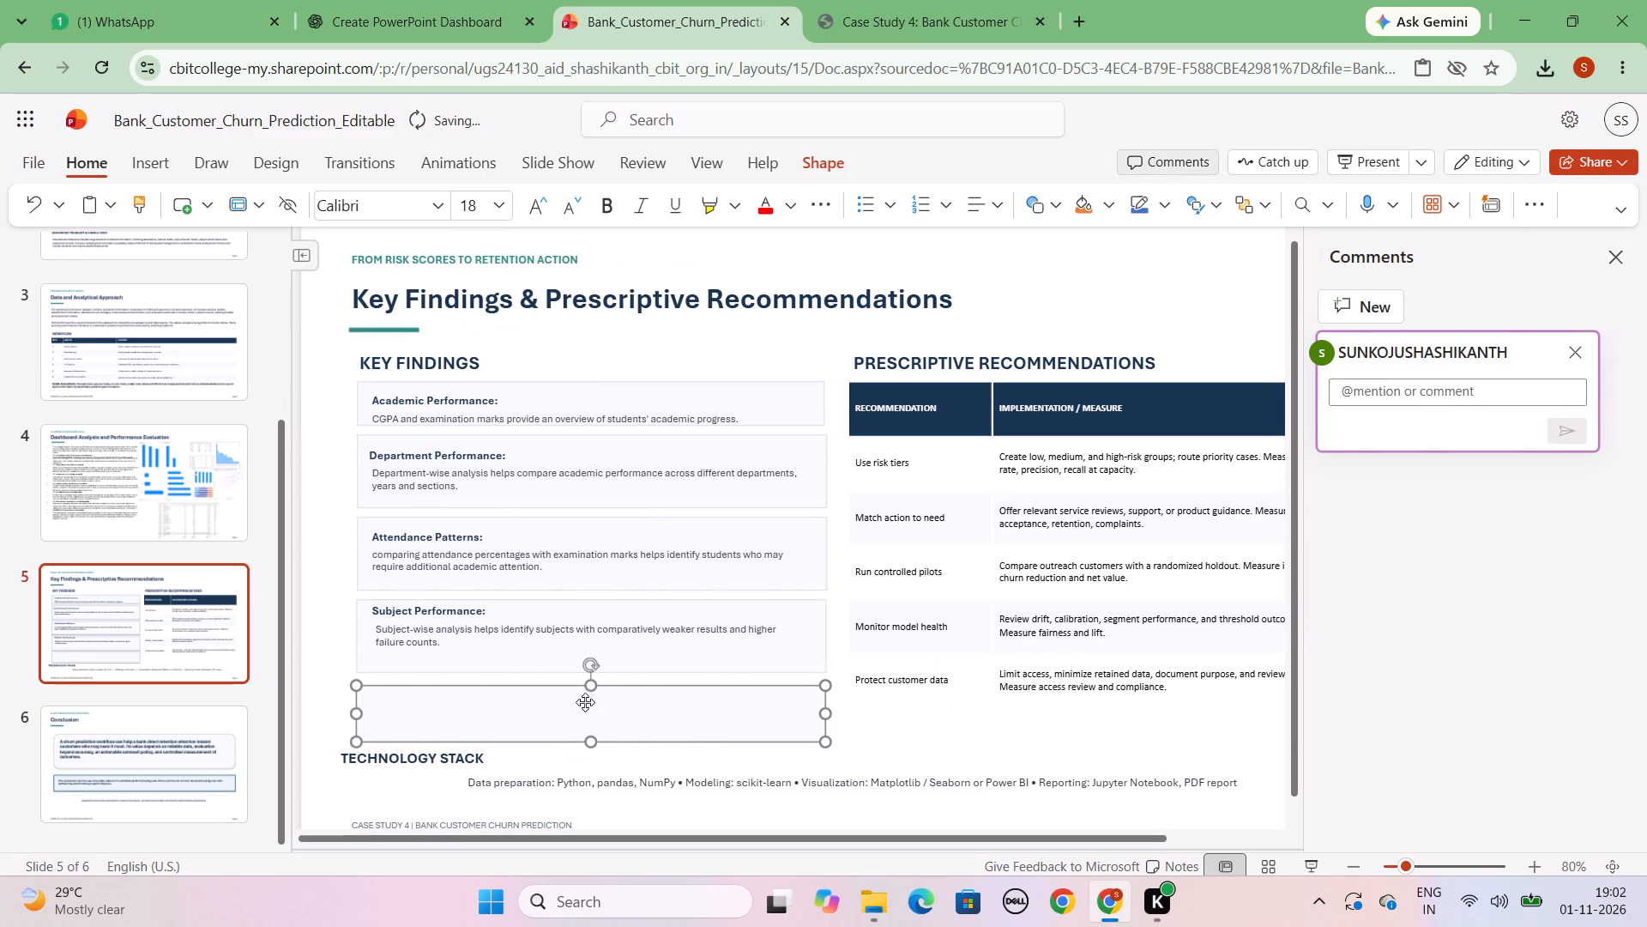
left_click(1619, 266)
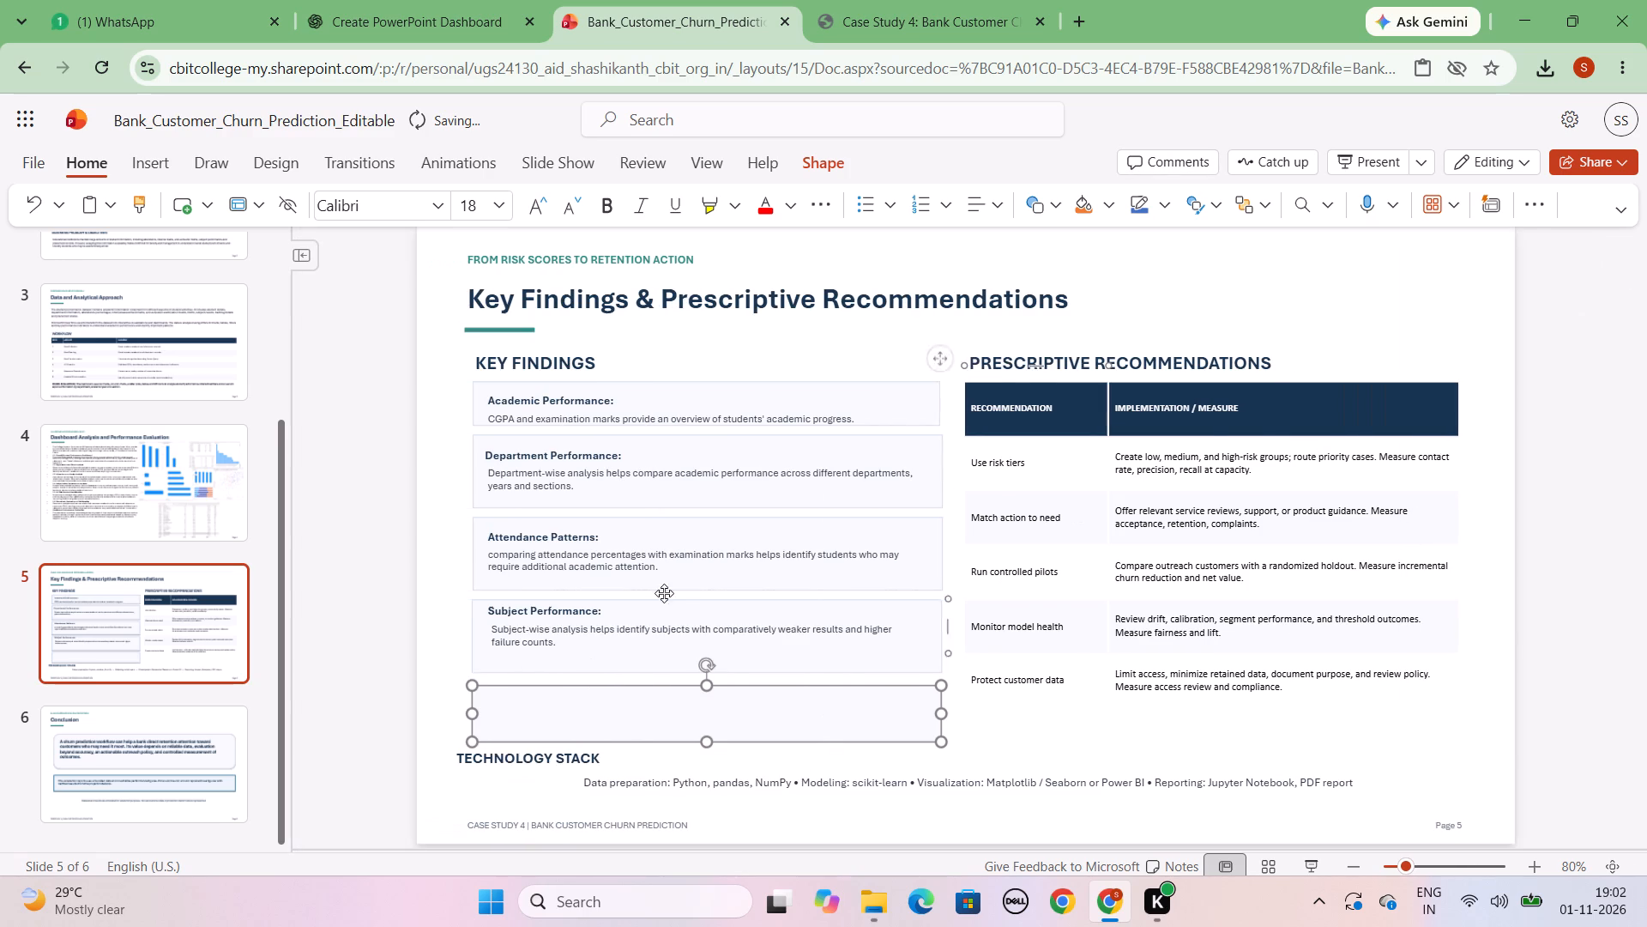
left_click(543, 718)
right_click(542, 718)
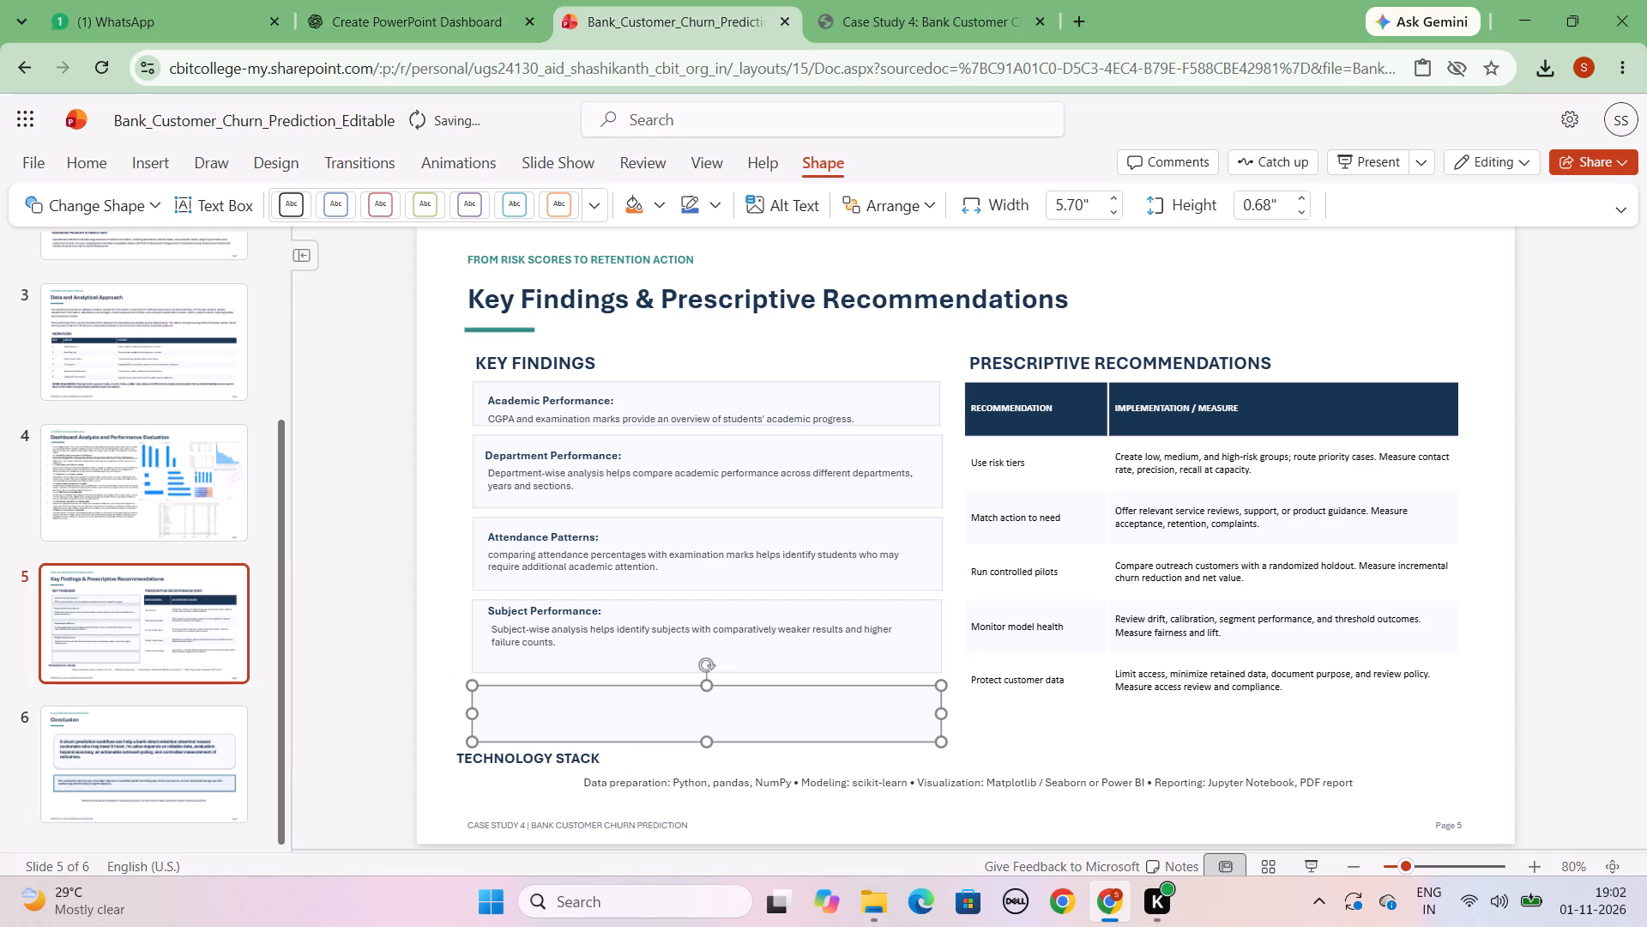
left_click(558, 708)
key("ctrl+v")
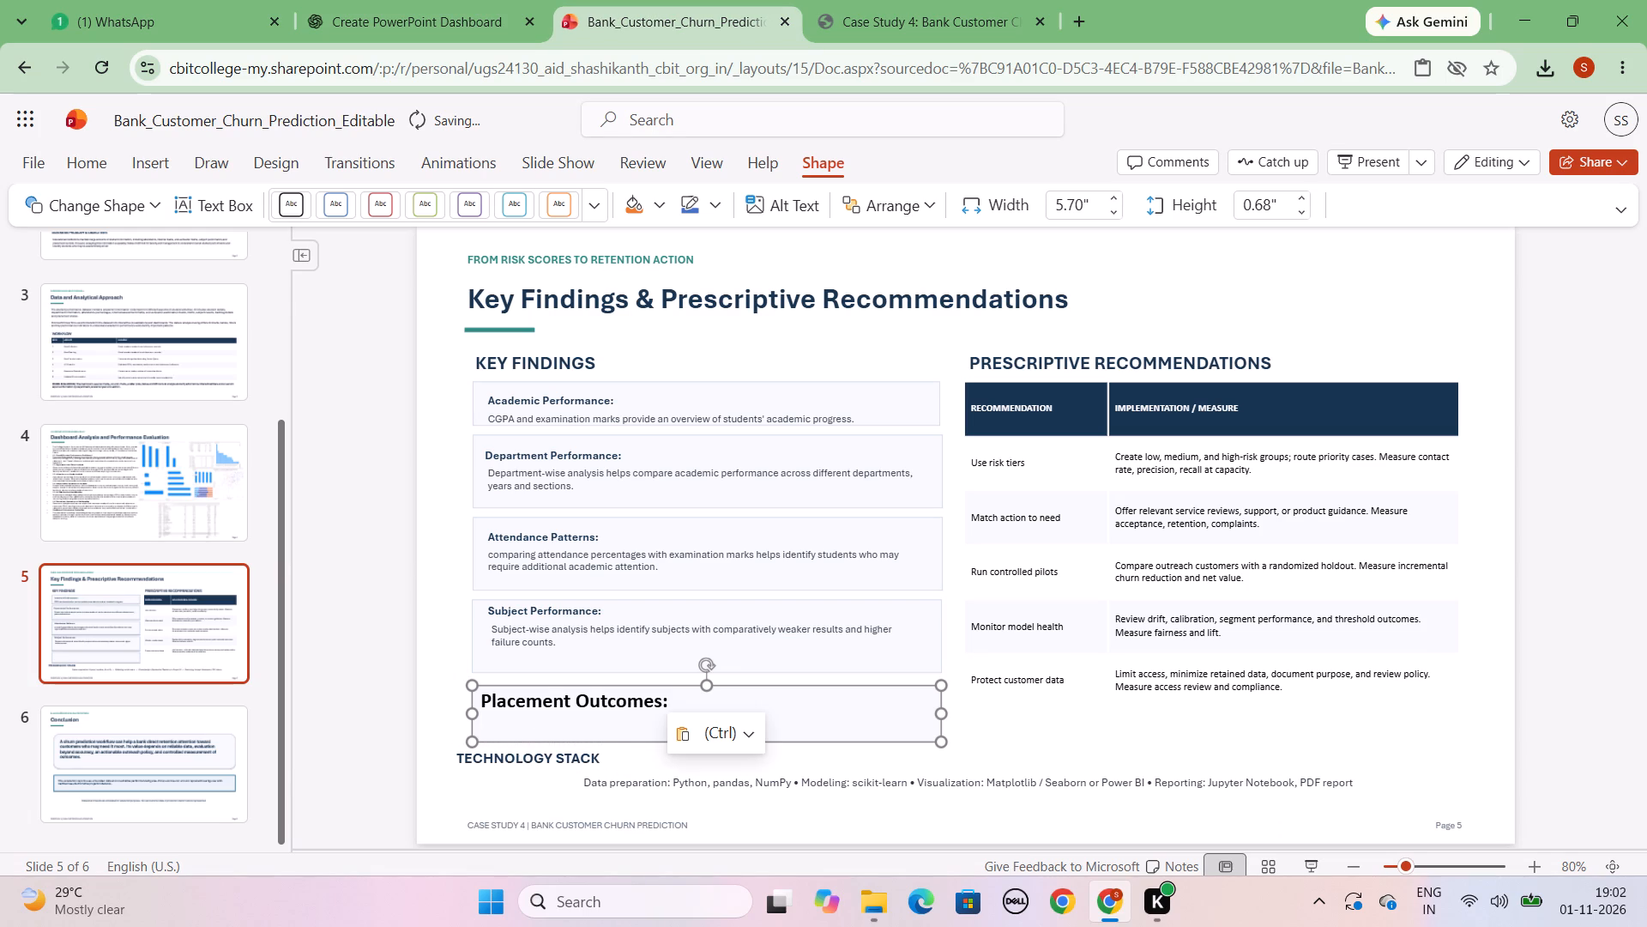
left_click(721, 743)
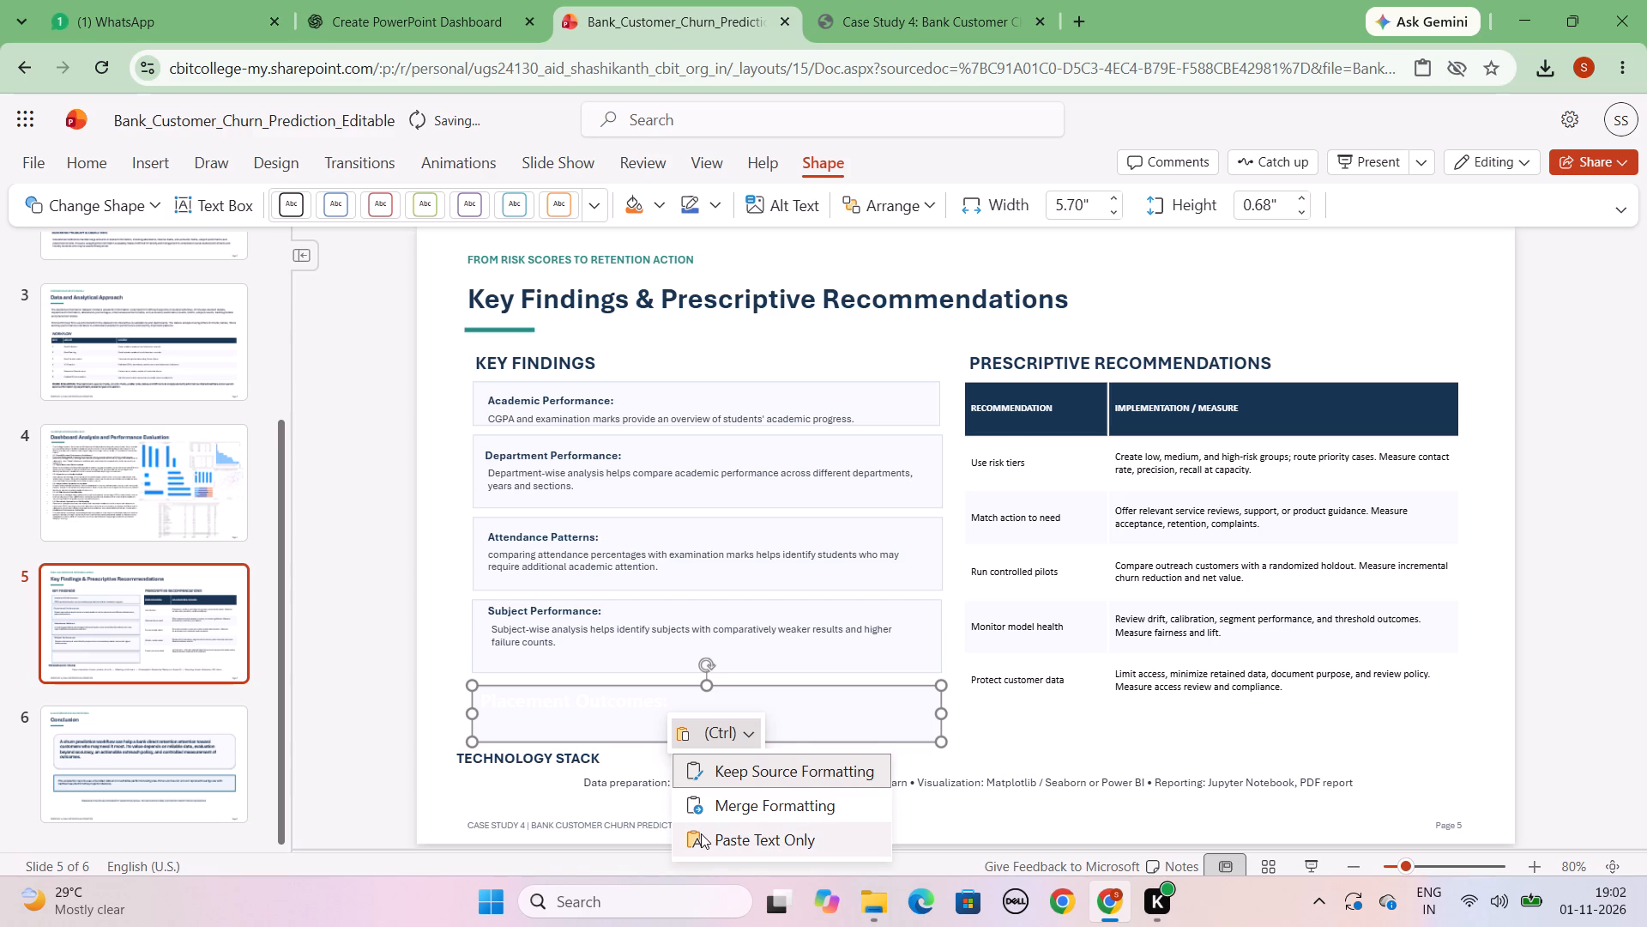
left_click(385, 577)
Paste "Placement Outcomes:" as a separate text box and position it over the fifth finding box.
right_click(378, 578)
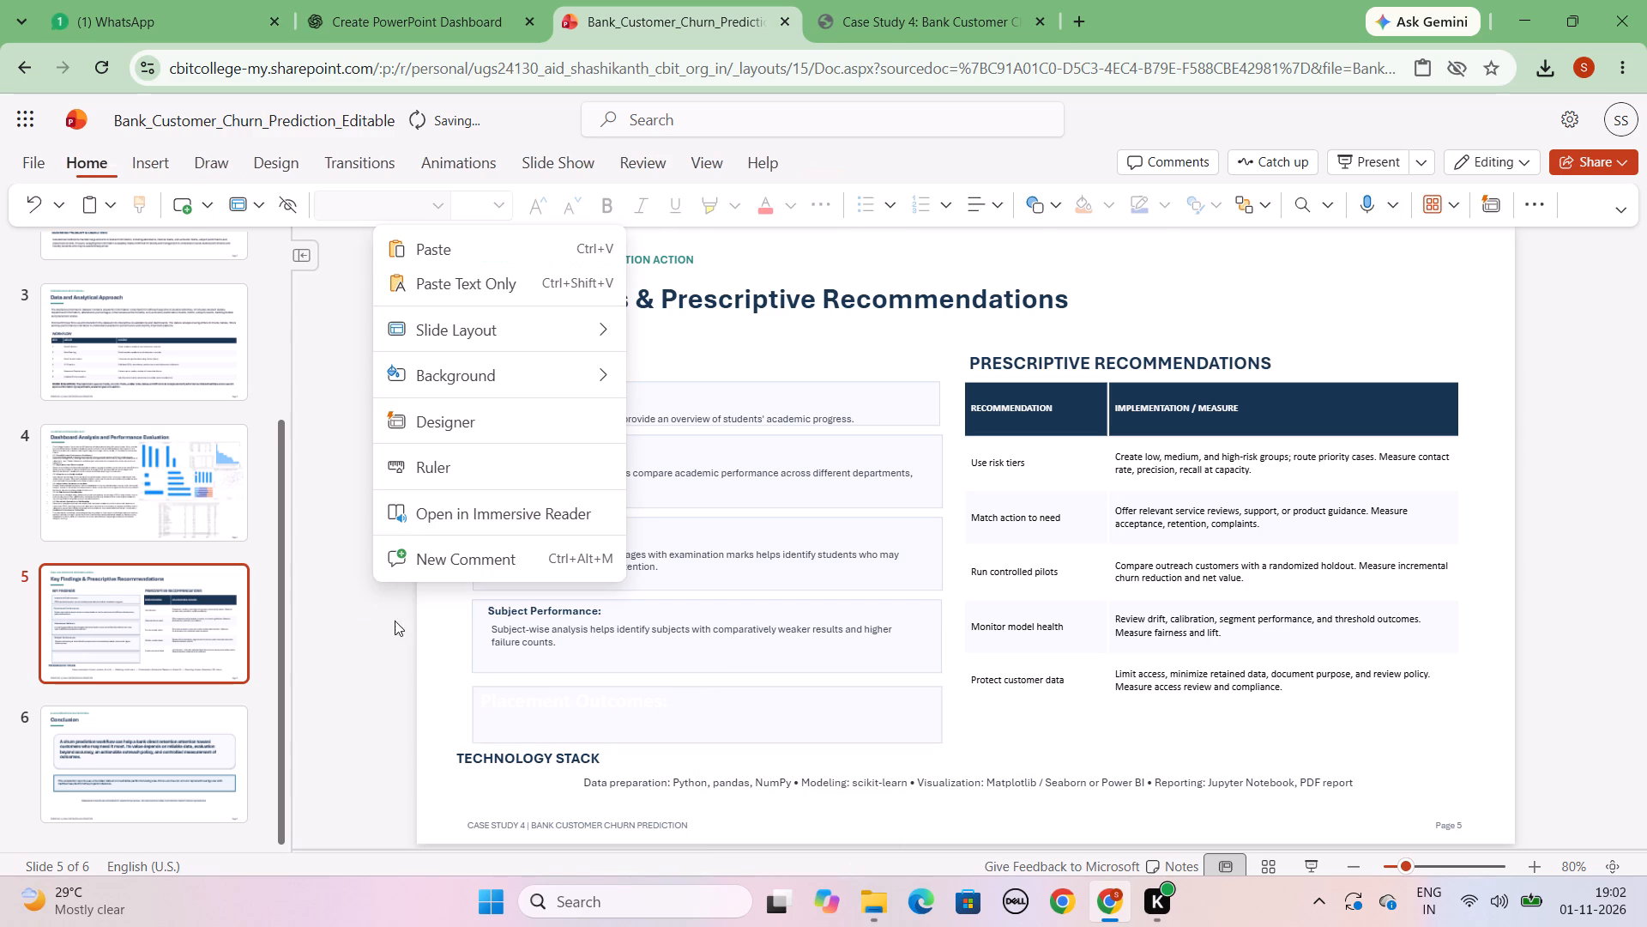
left_click(458, 248)
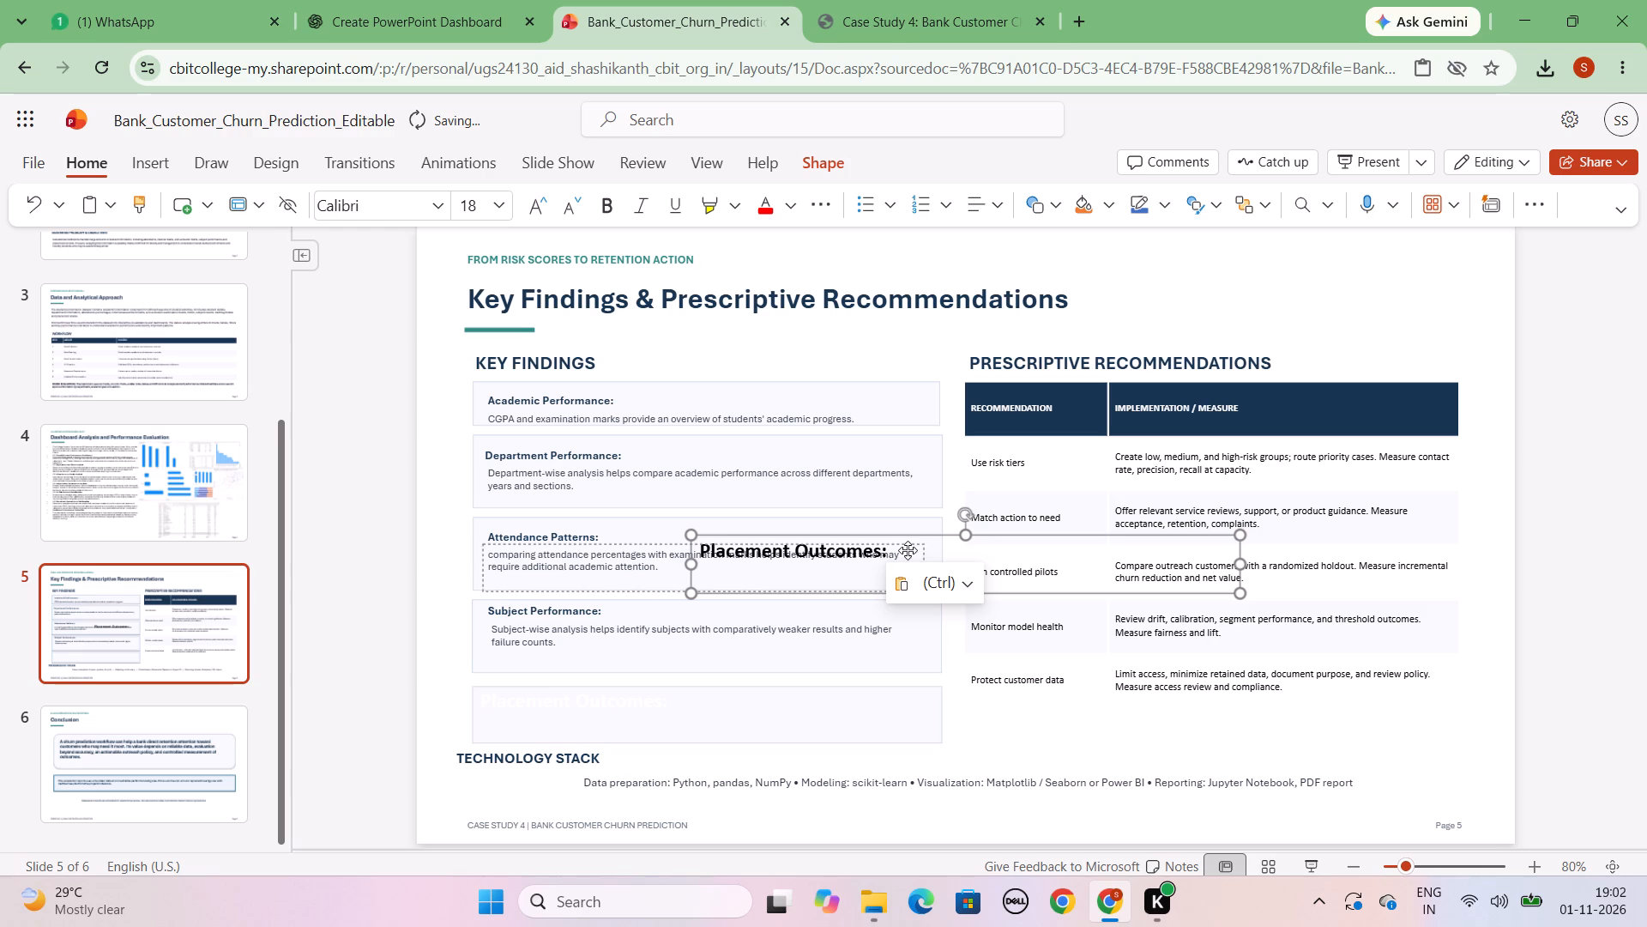
left_click_drag(1016, 586, 1004, 615)
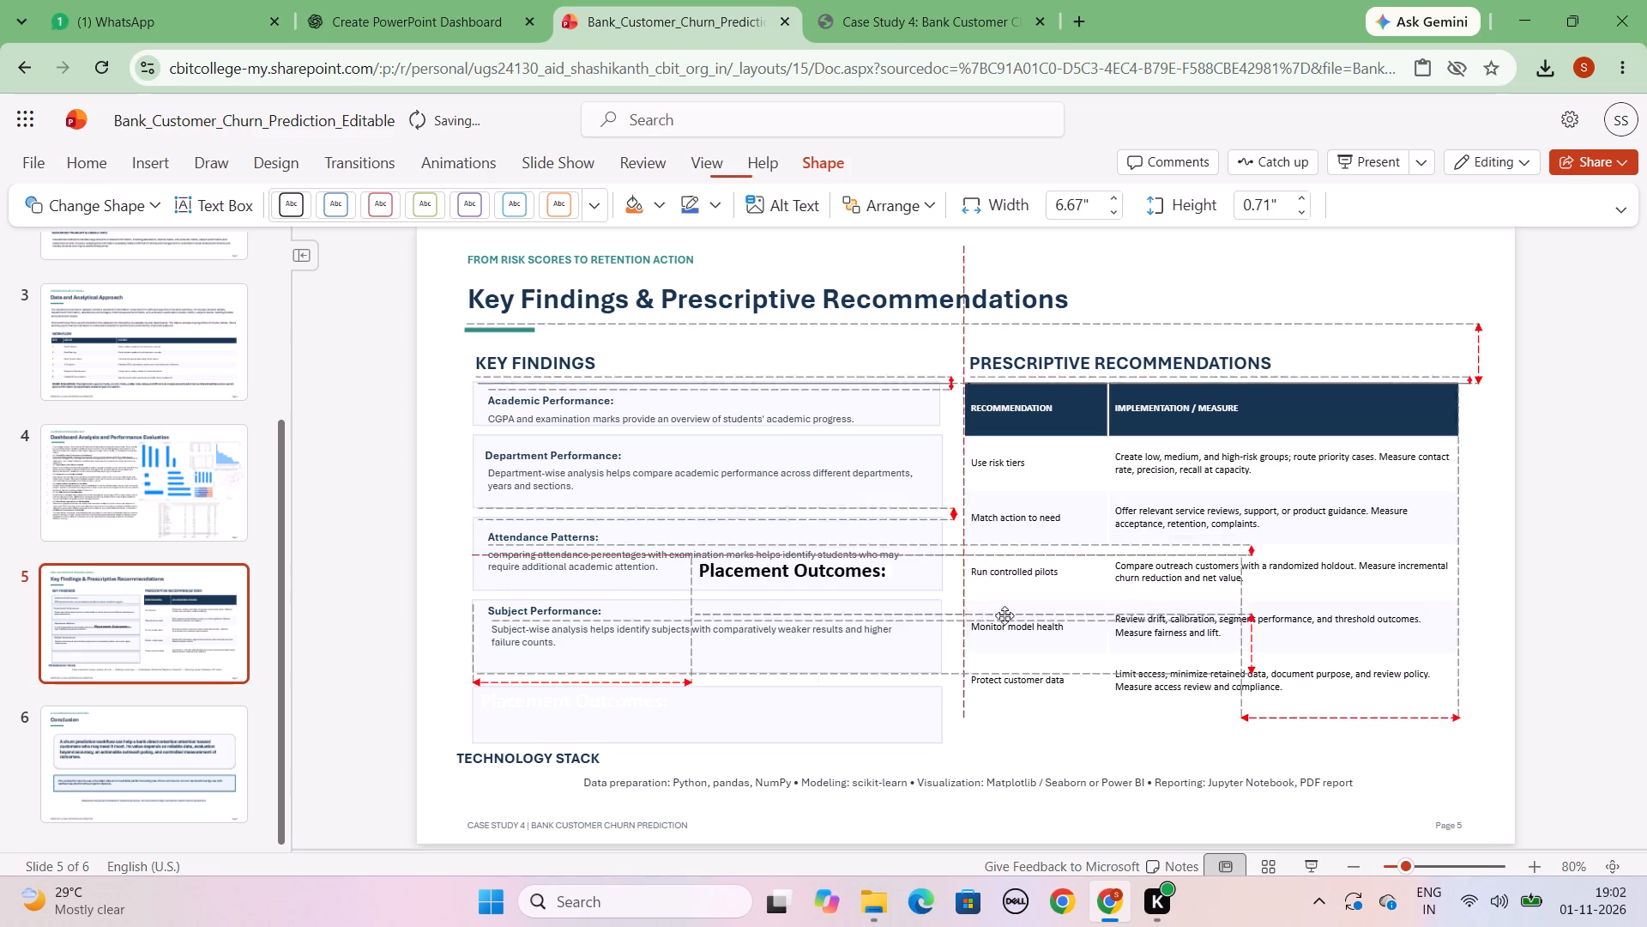
left_click_drag(1004, 615, 794, 732)
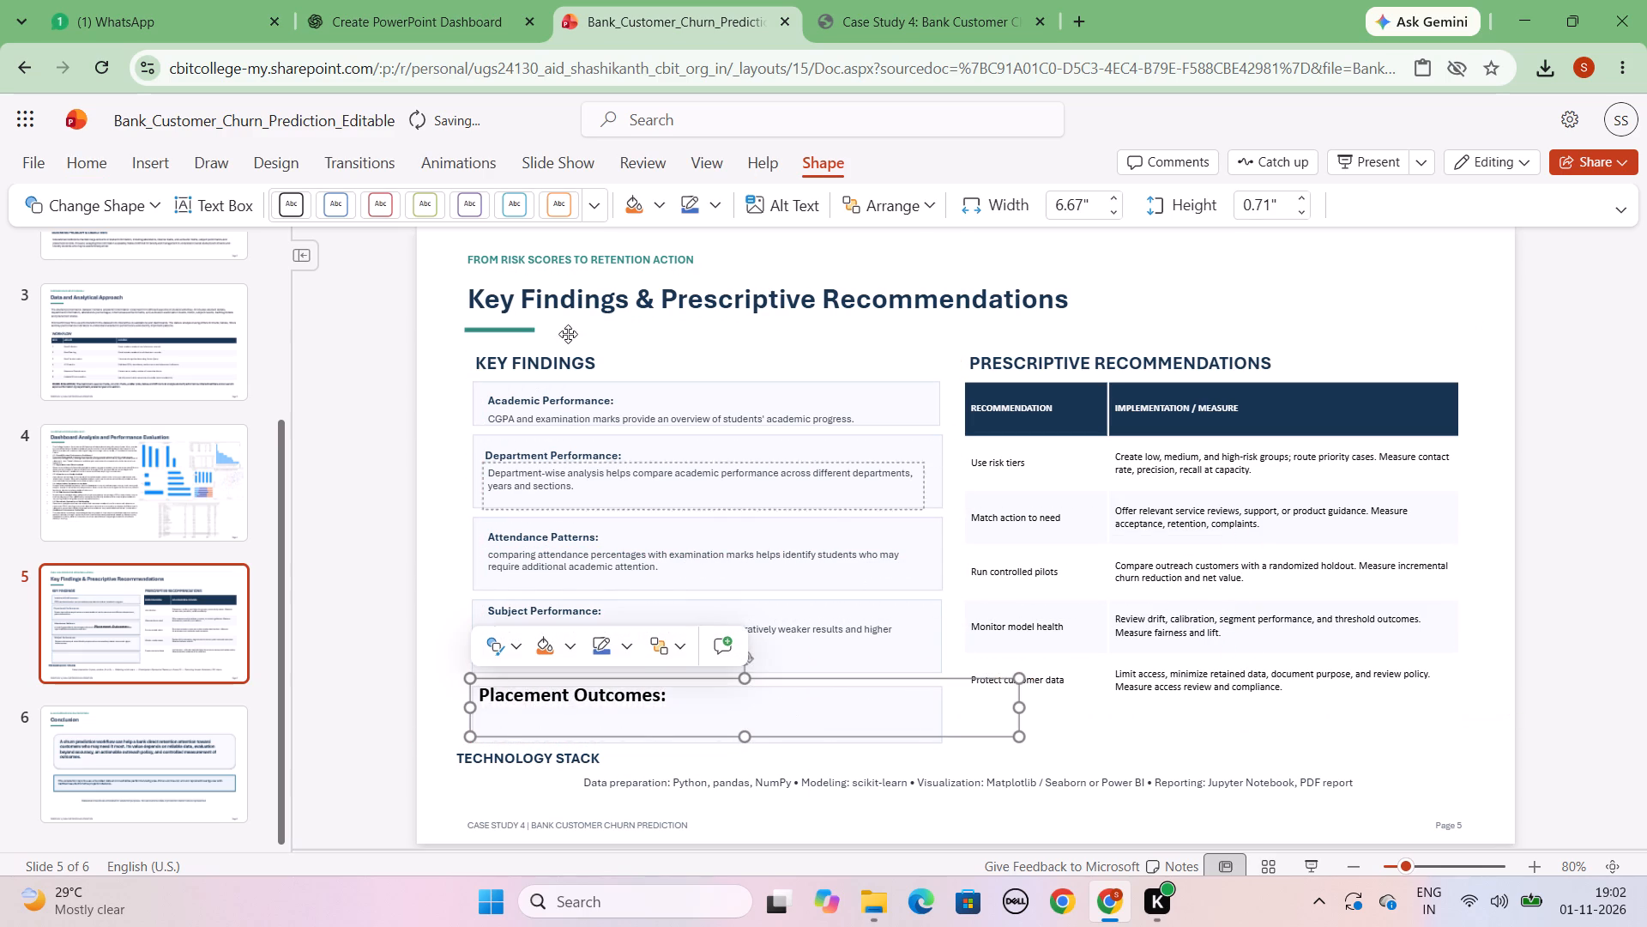
Set the font size of the "Placement Outcomes:" heading text to 10.
left_click(574, 700)
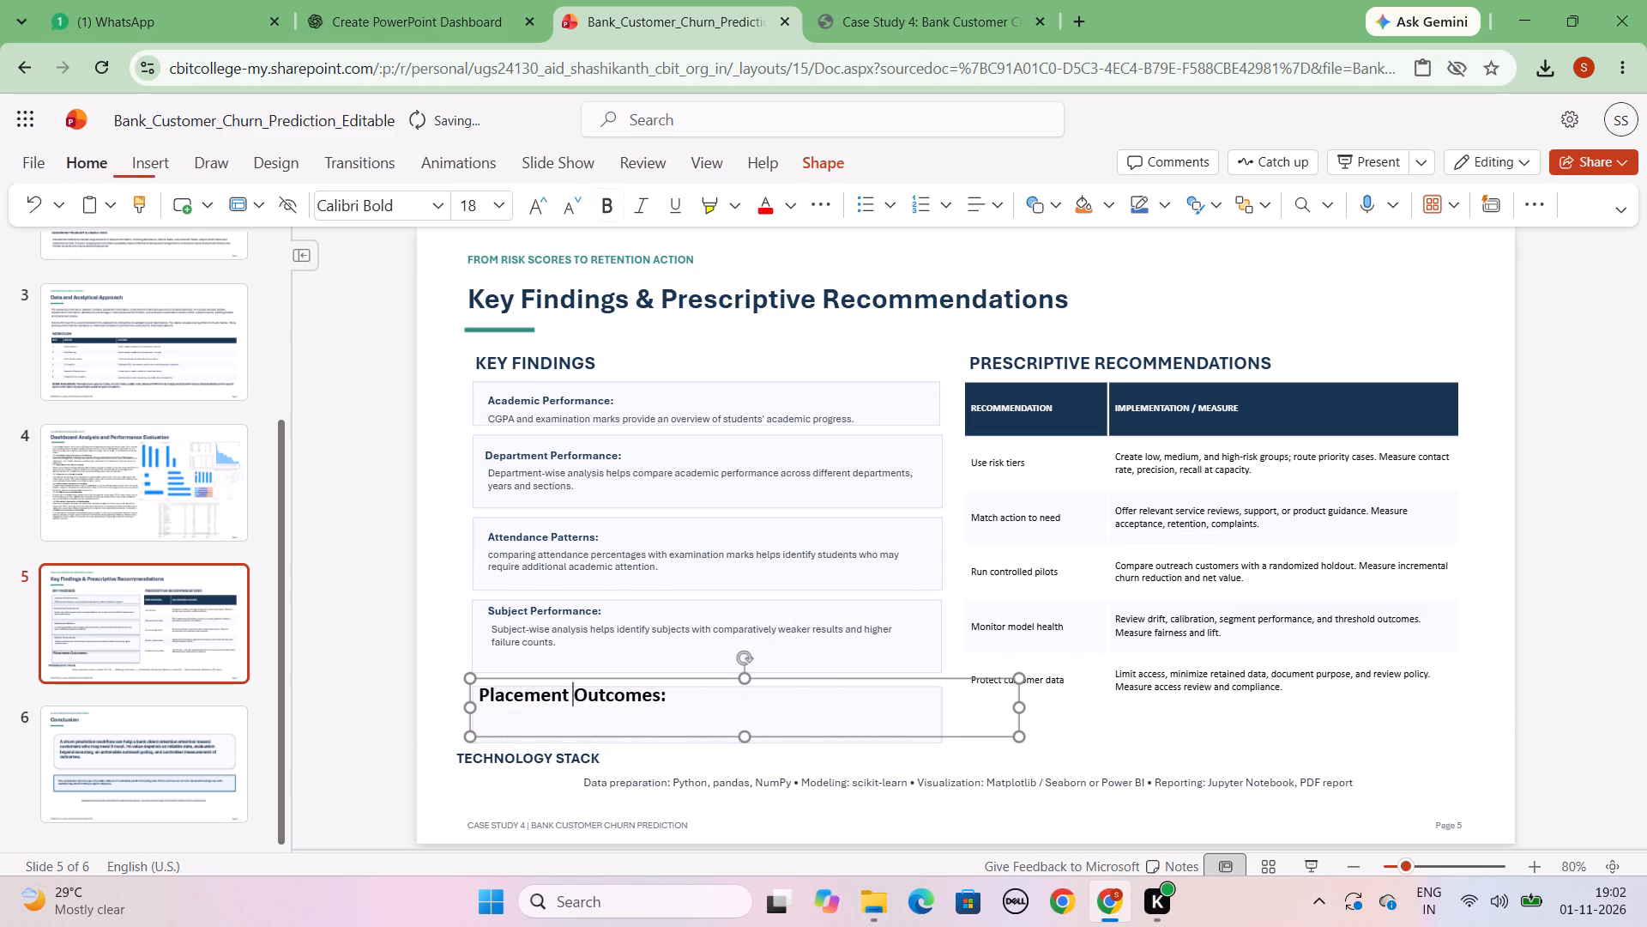
key("ctrl+a")
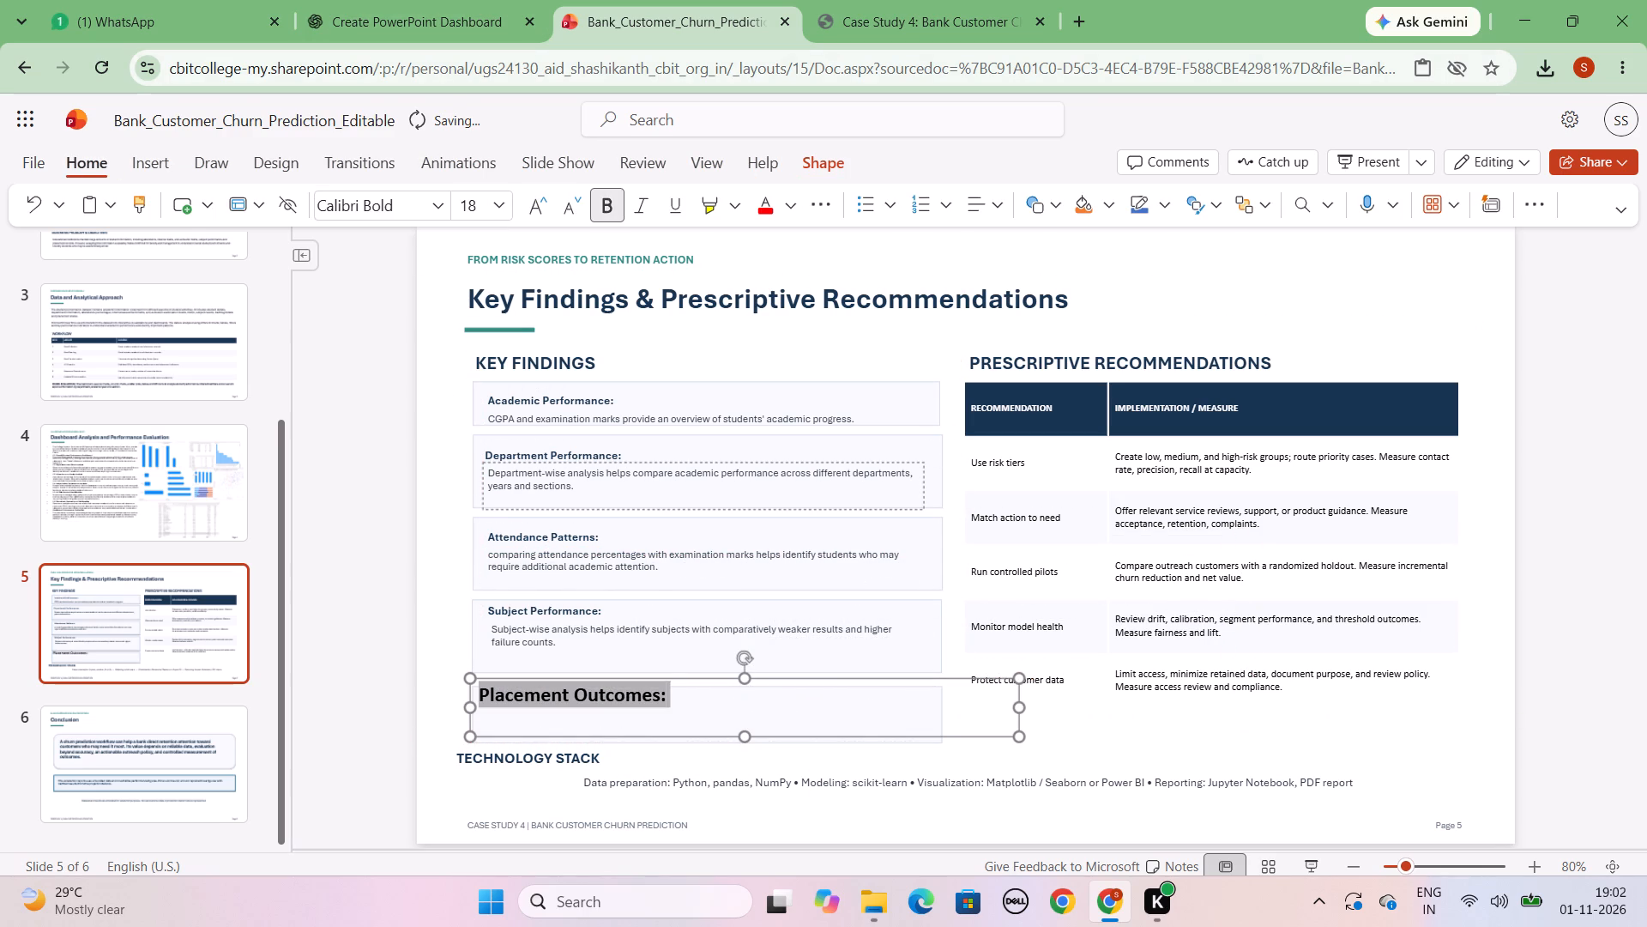
left_click(494, 210)
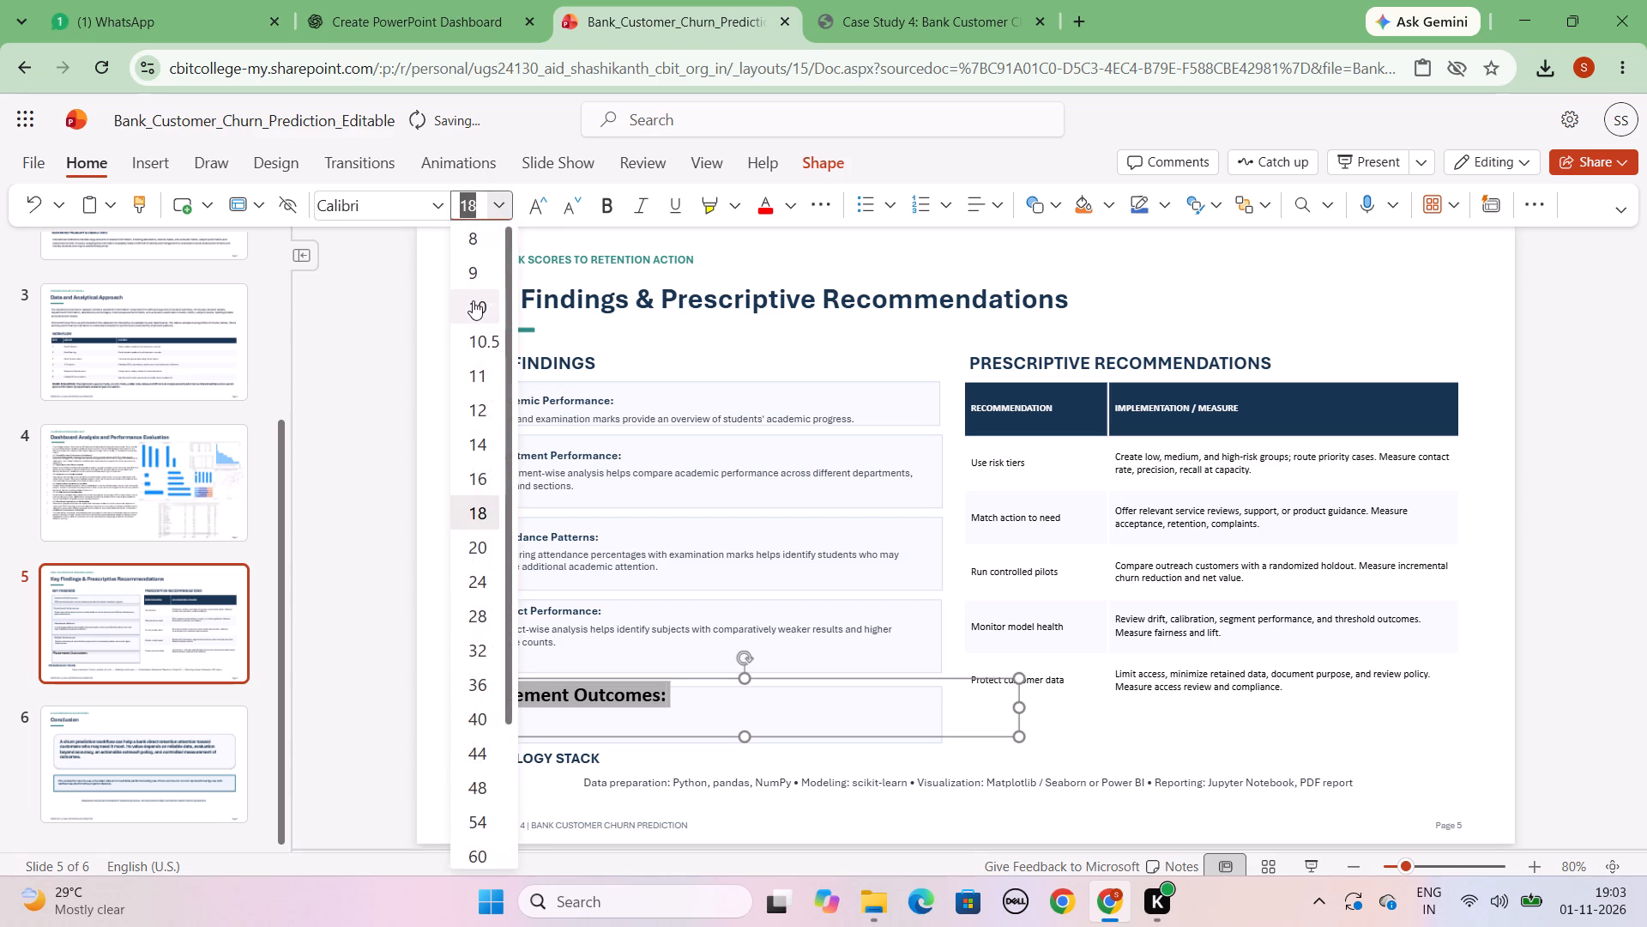
left_click(474, 300)
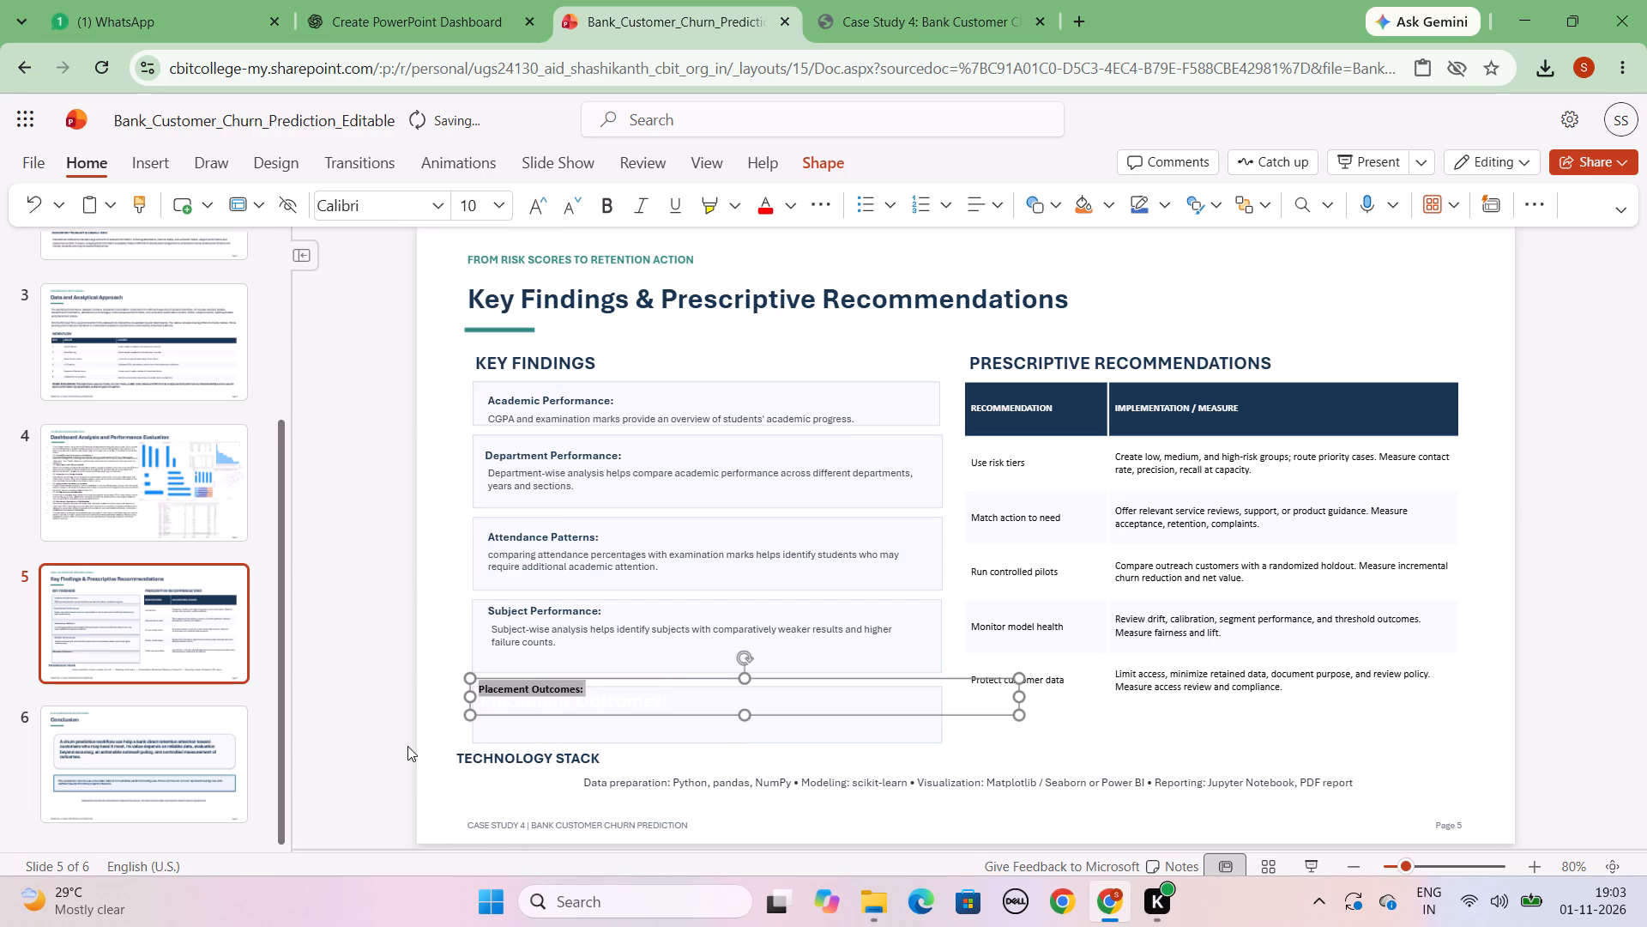
left_click(590, 688)
left_click(585, 712)
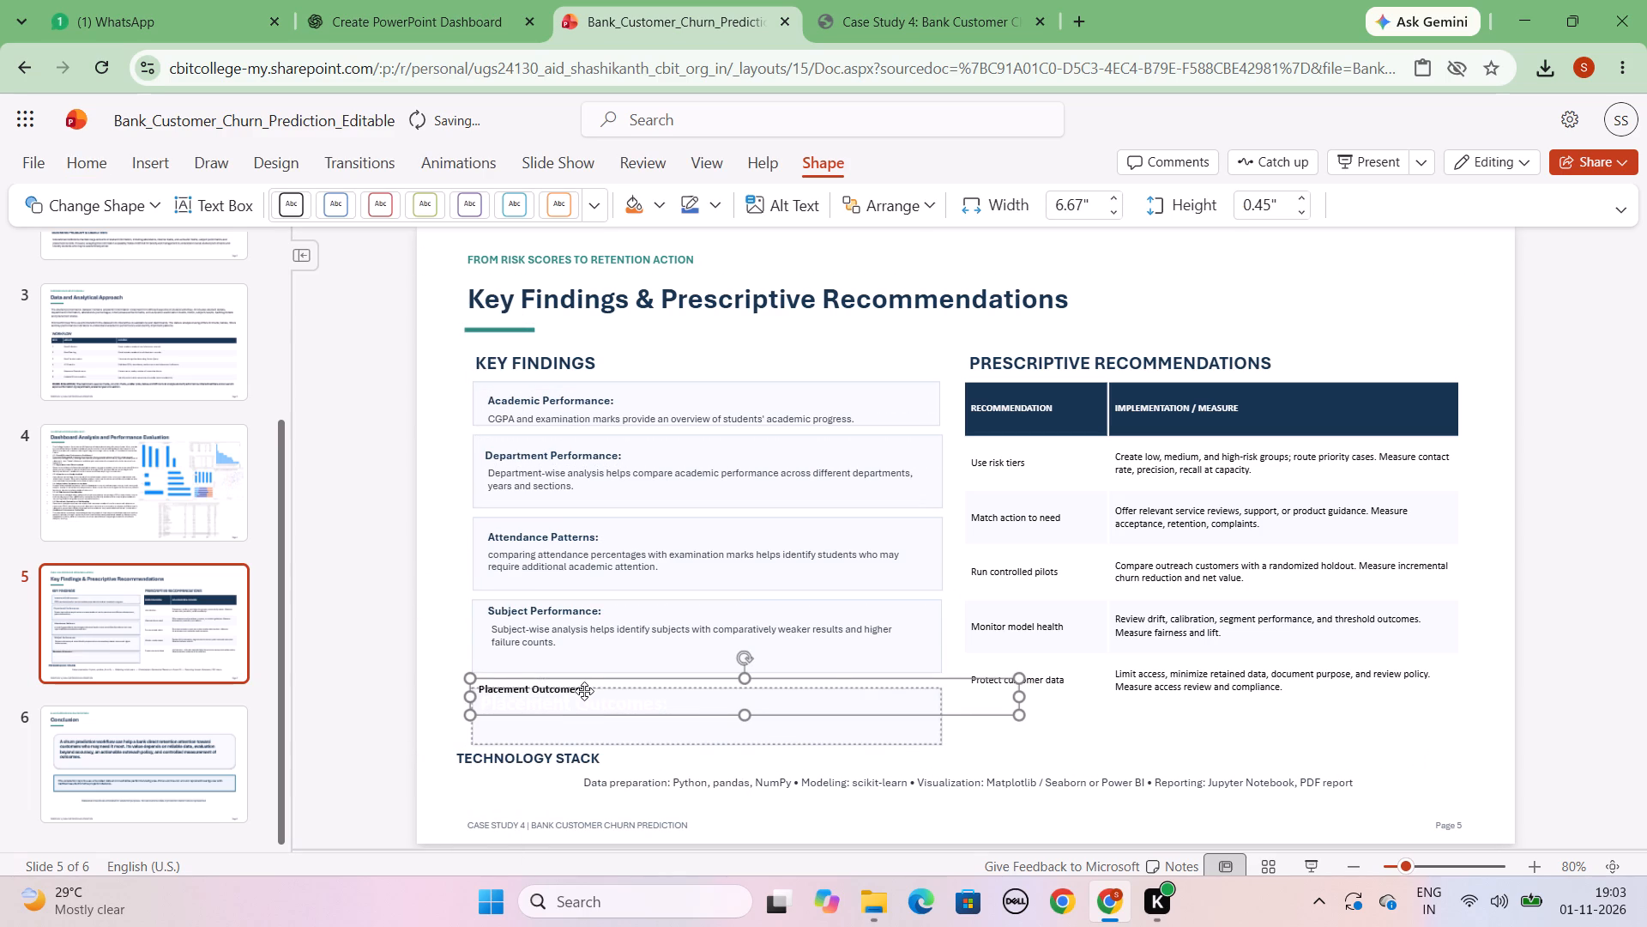
left_click(424, 729)
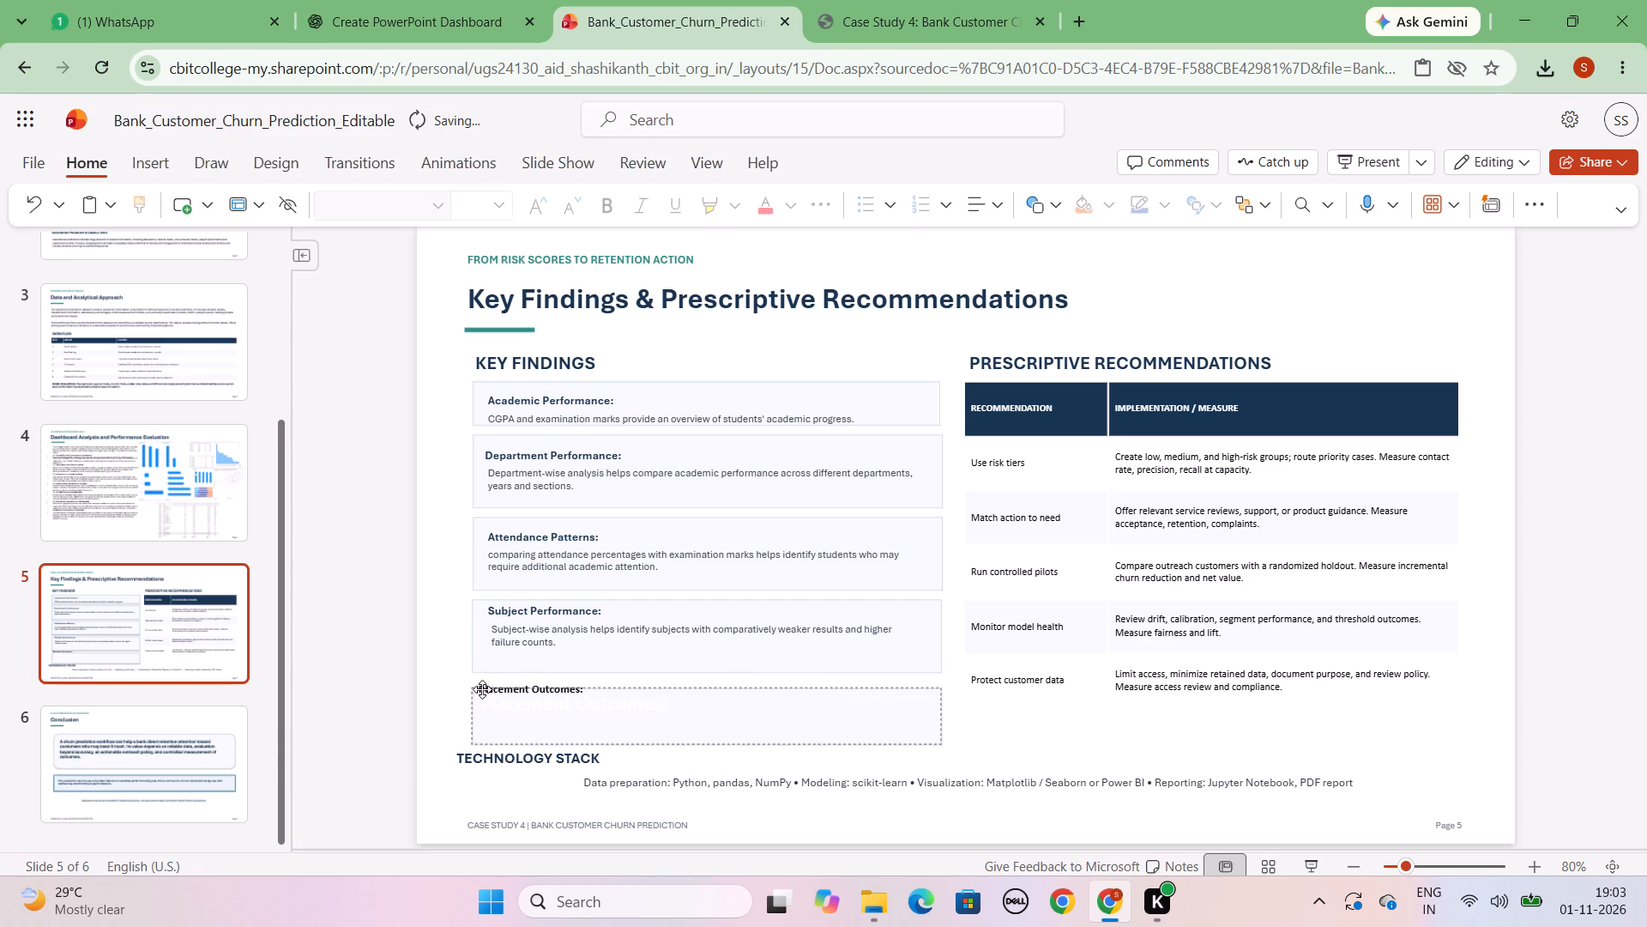
Insert a line break and four leading spaces before "Placement Outcomes:" to shift the heading down and indent it within the fifth finding box.
left_click(603, 700)
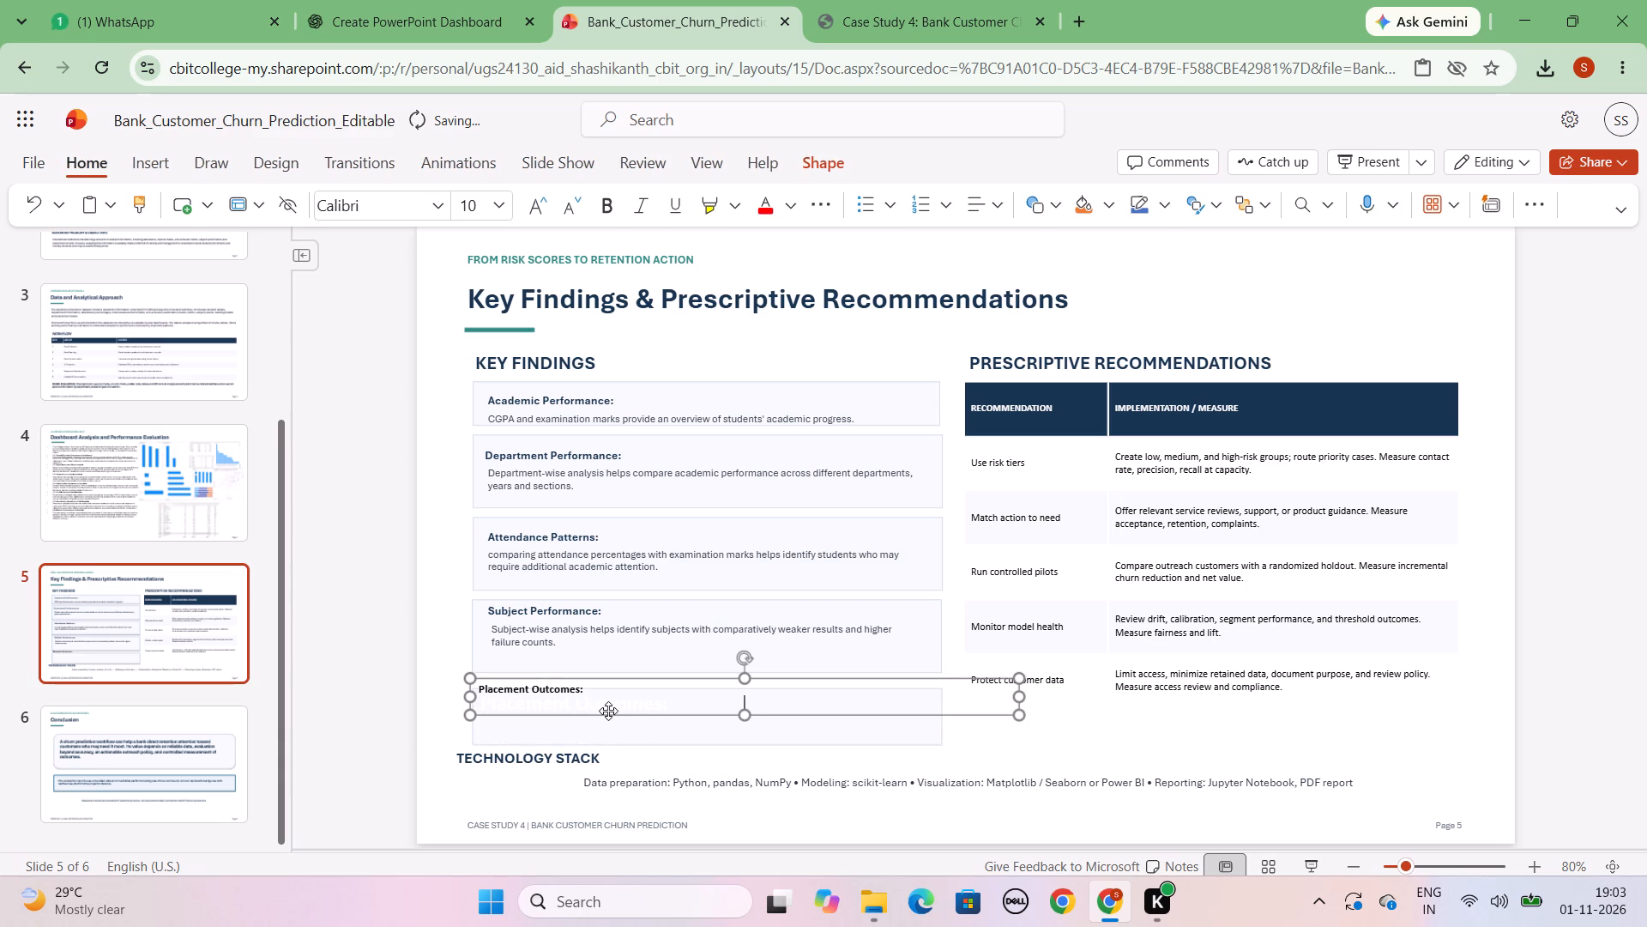
key("Up")
key("Left")
key("Left")
key("Left")
key("Left")
key("Left")
key("Left")
key("Left")
key("Left")
key("Left")
key("Left")
key("Left")
key("Left")
key("Left")
key("Left")
key("Left")
key("Left")
key("Left")
key("Left")
key("Left")
key("Left")
key("shift+Return")
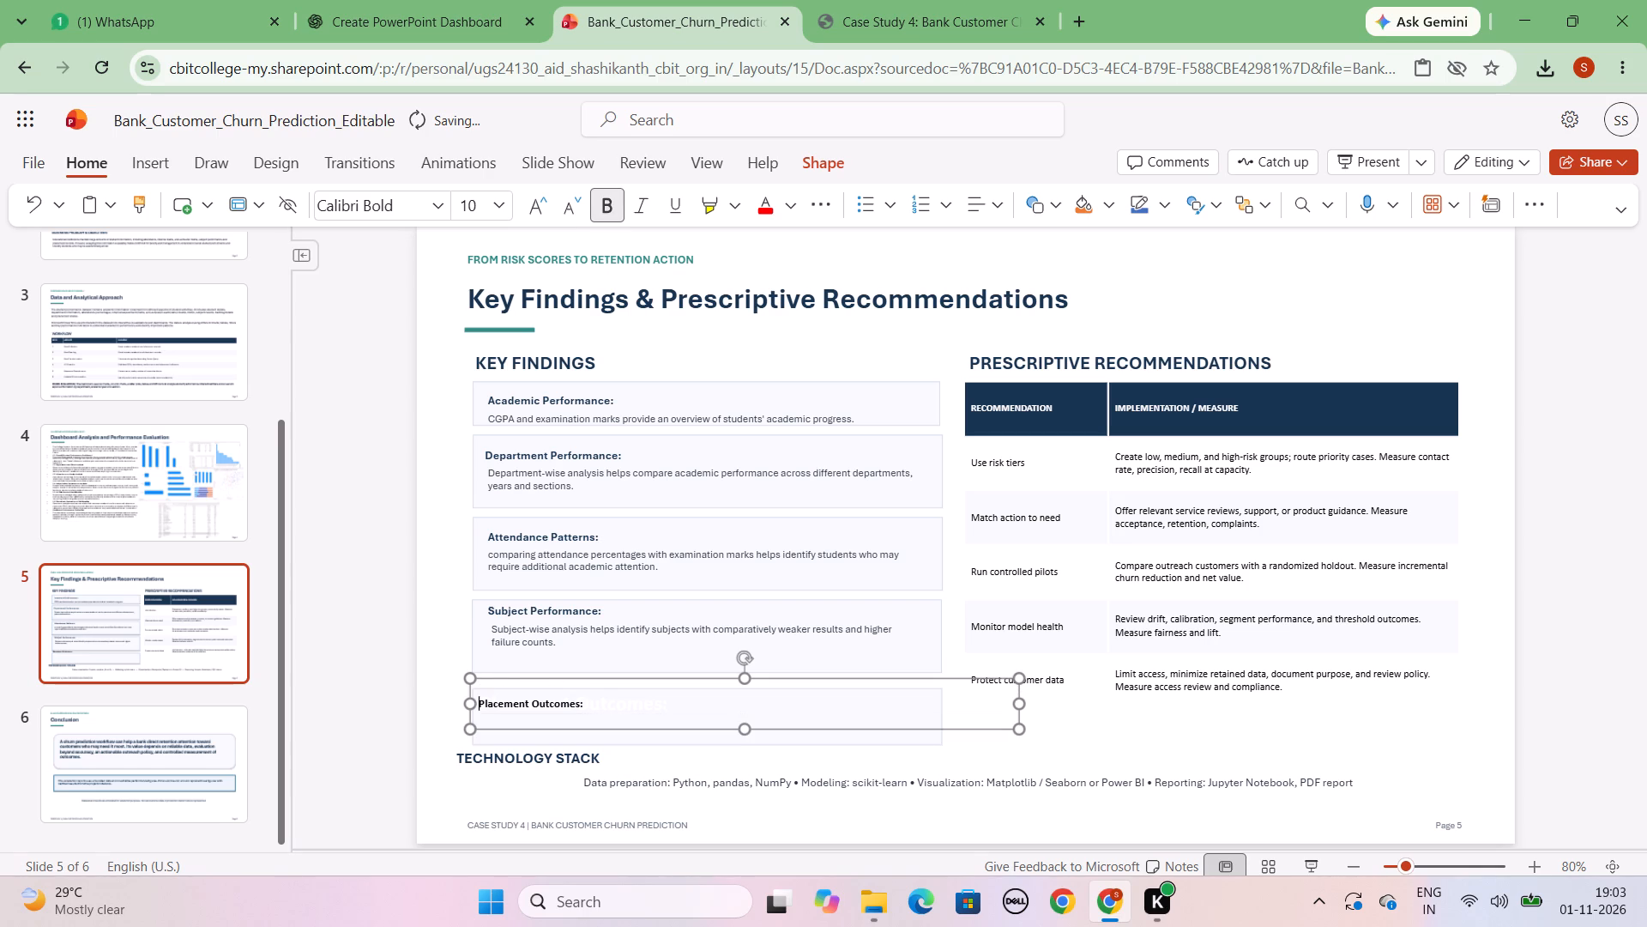
key("space")
key("space")
key("space")
key("space")
left_click(377, 708)
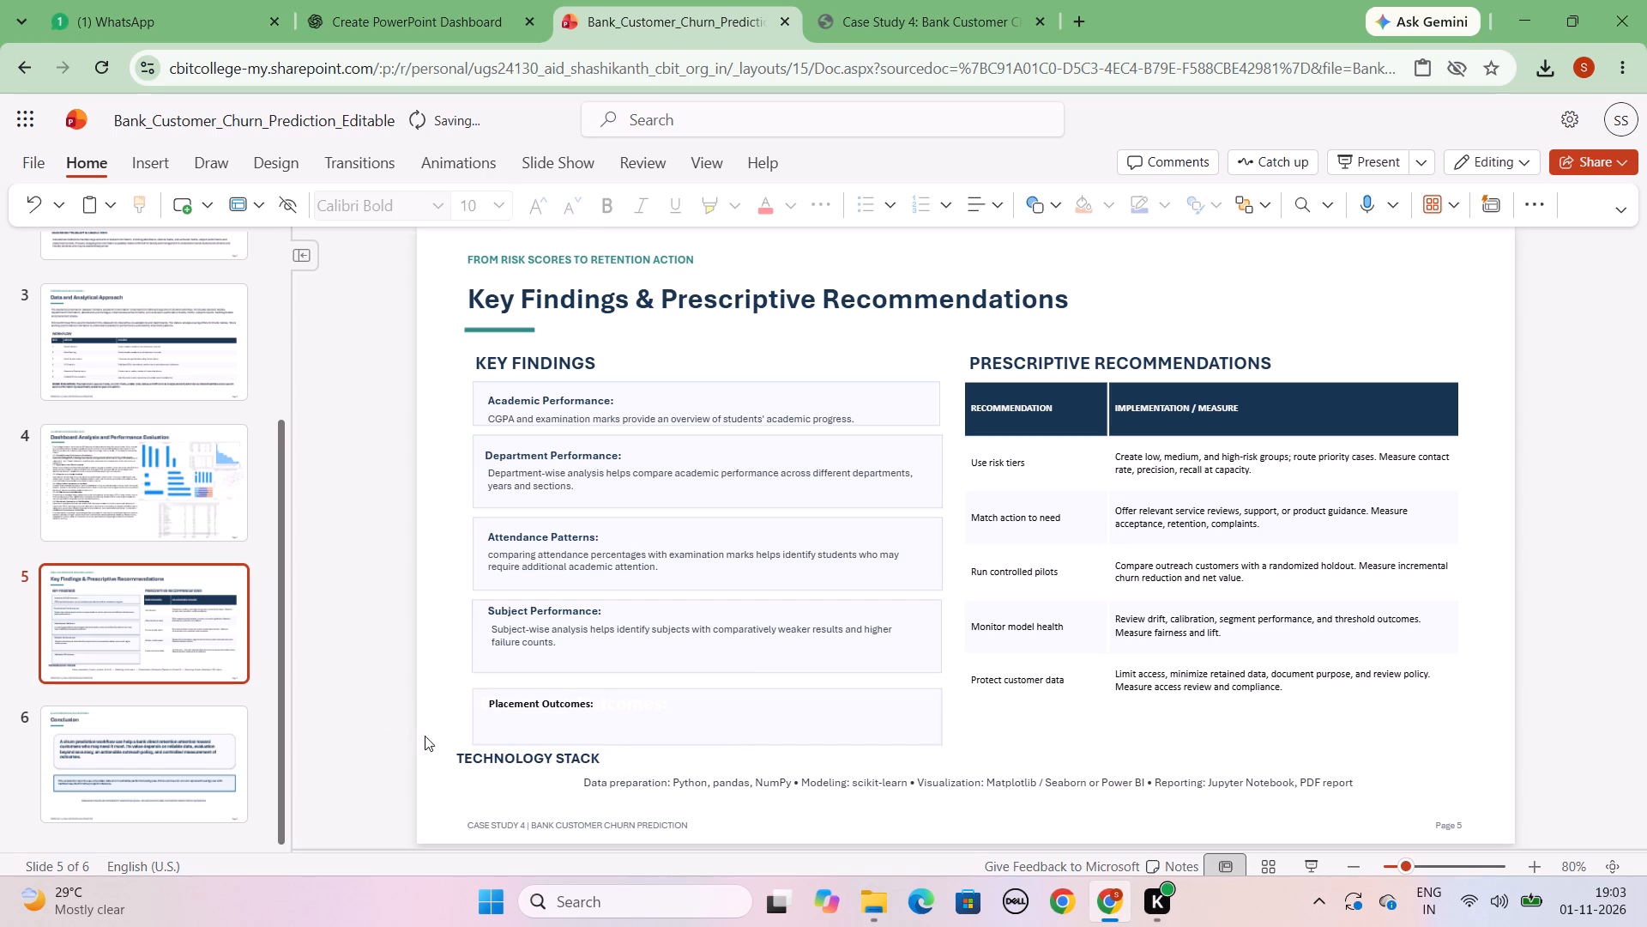
Nudge the "Placement Outcomes:" text box slightly upward and remove one leading space to align it with the headings above.
left_click(618, 722)
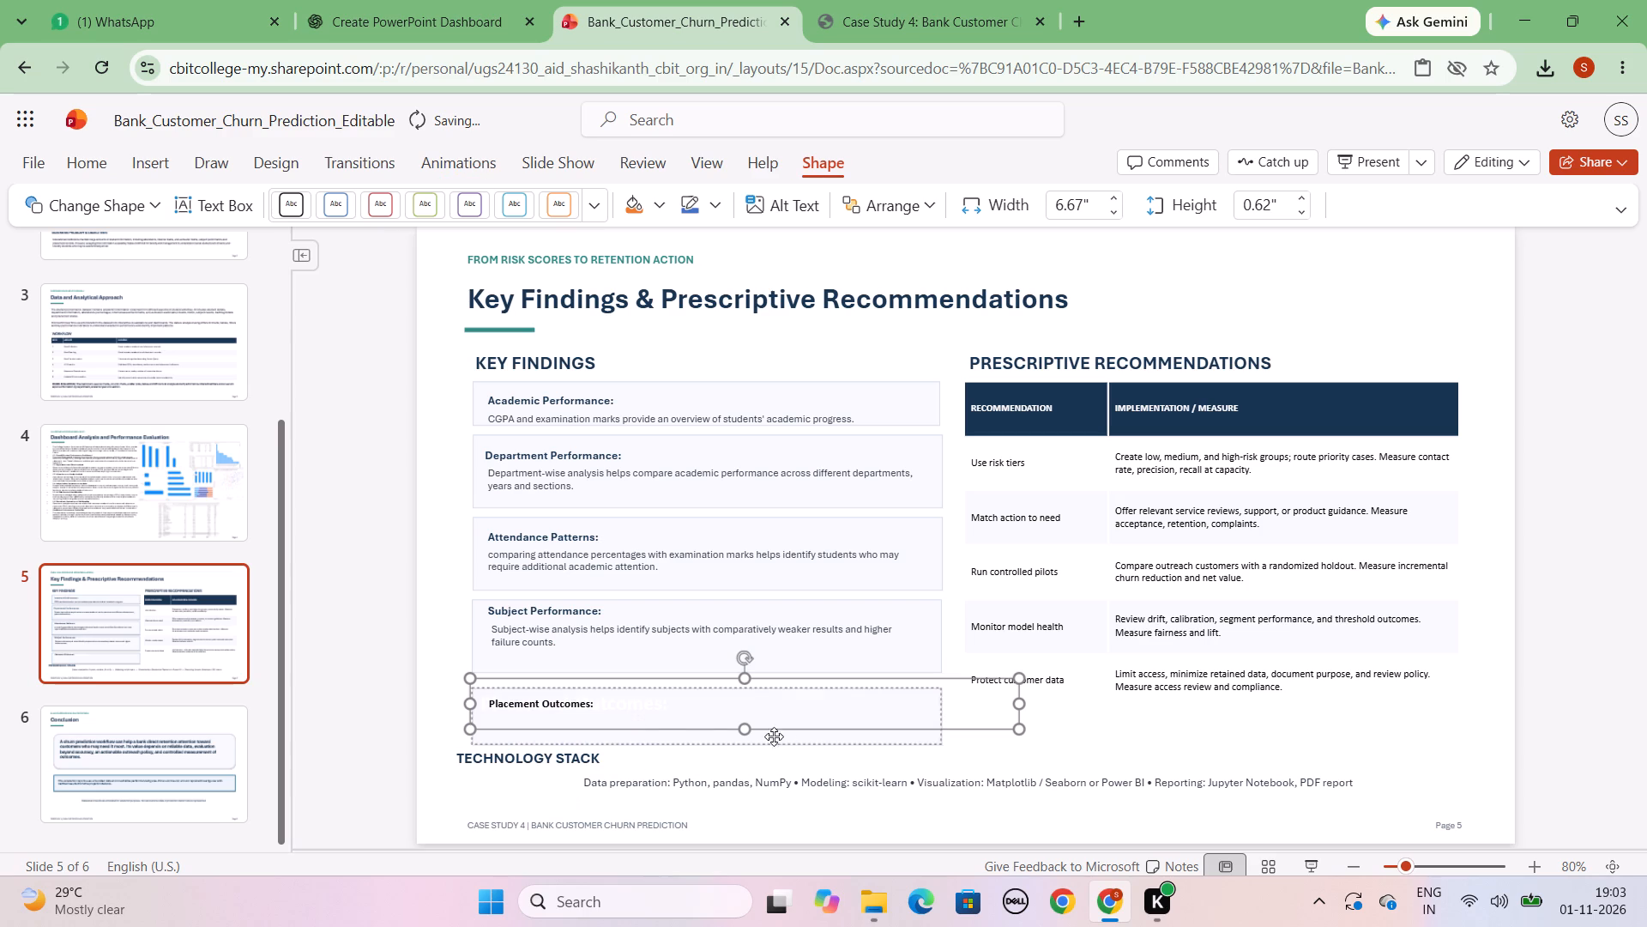
left_click_drag(748, 728, 739, 728)
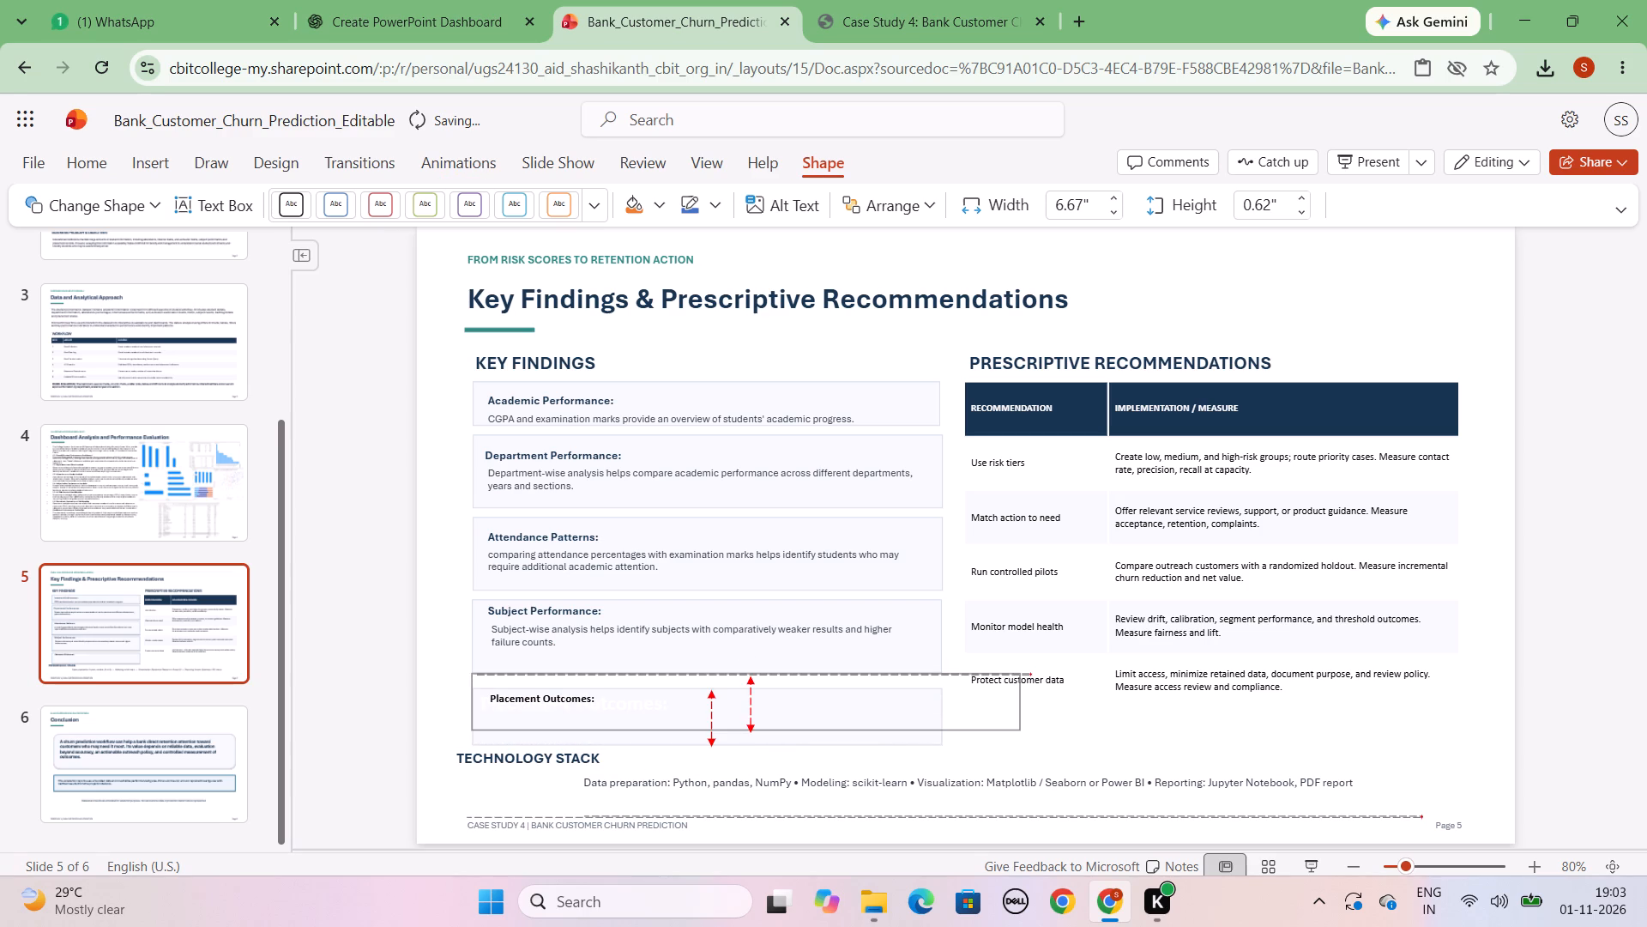
left_click_drag(739, 728, 739, 729)
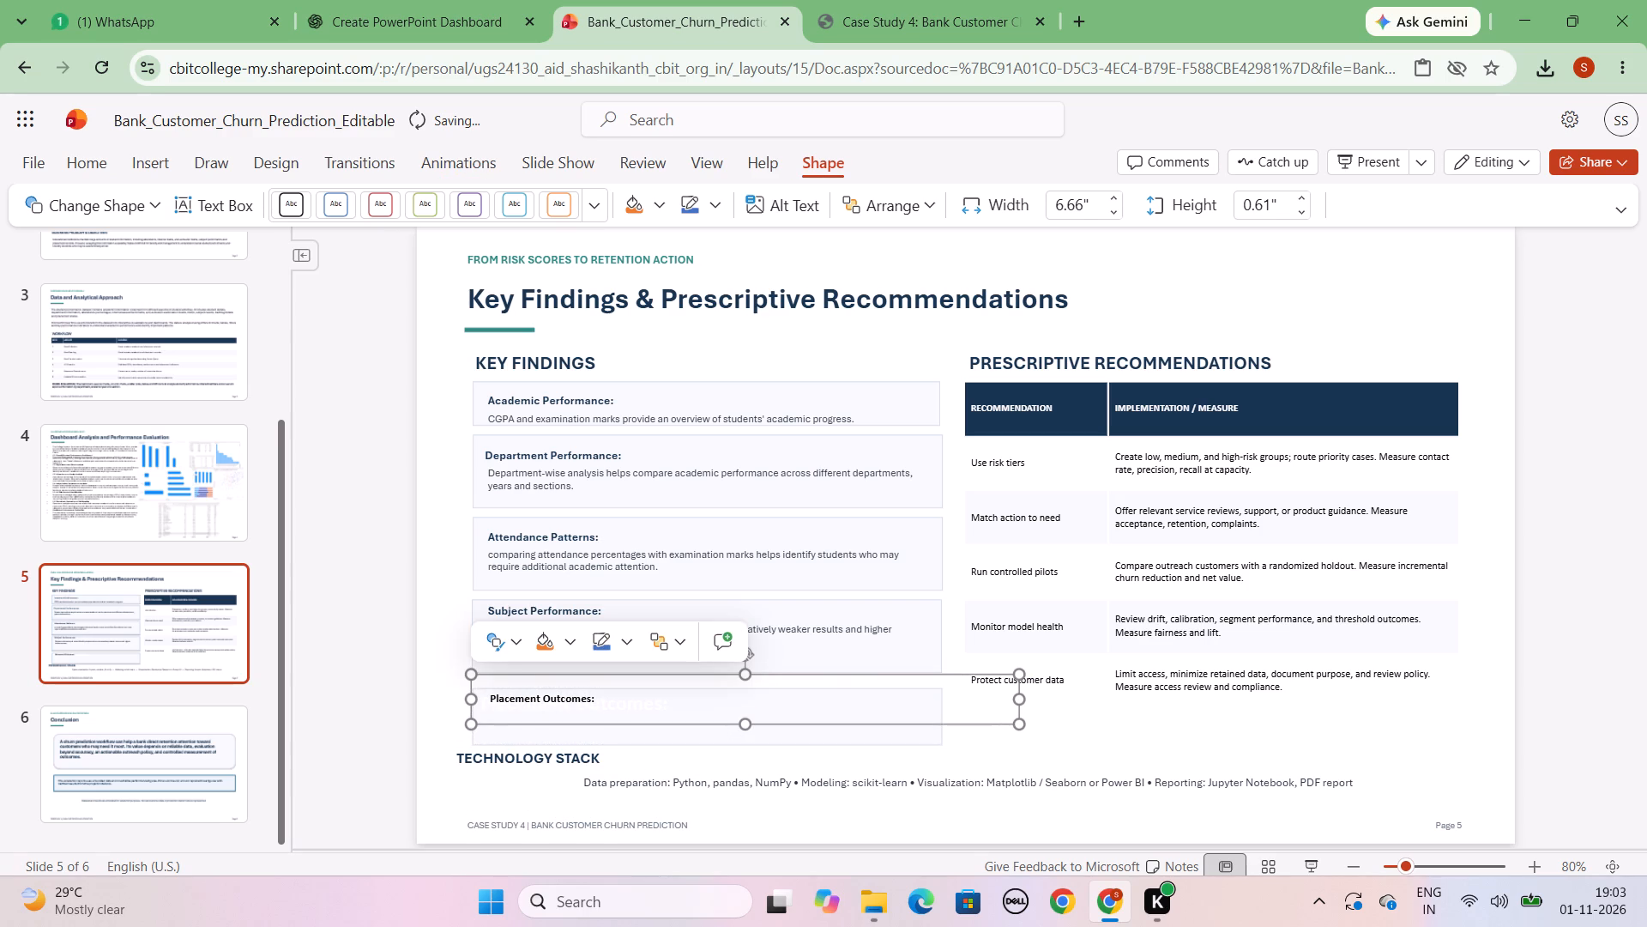
left_click(492, 700)
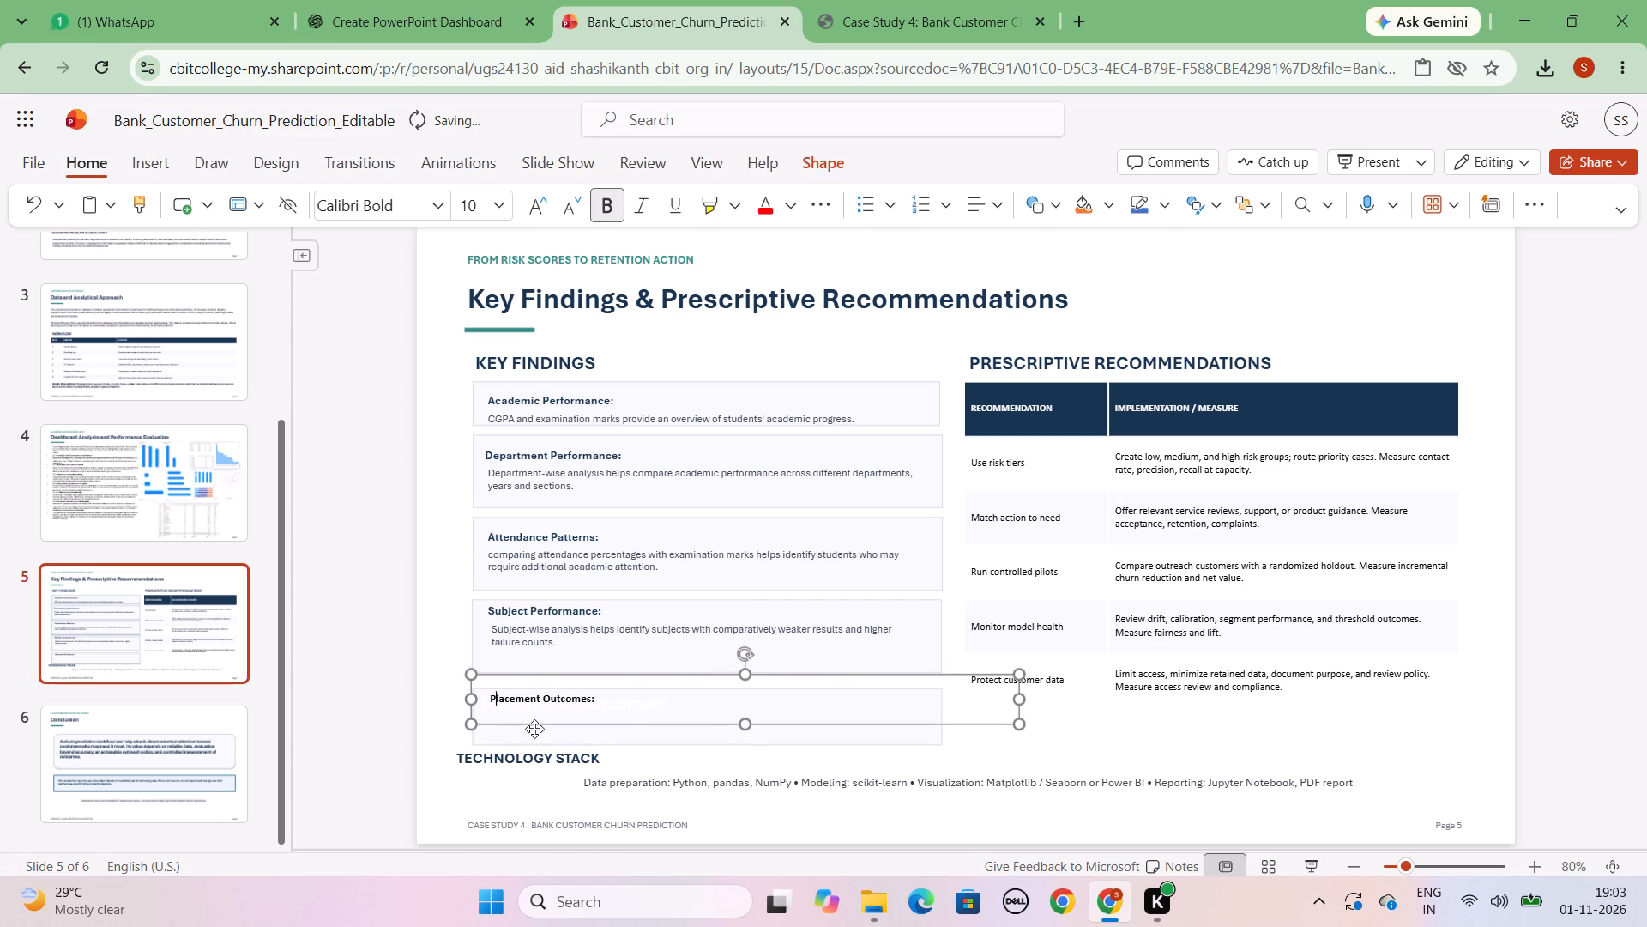
key("Left")
key("BackSpace")
left_click(385, 705)
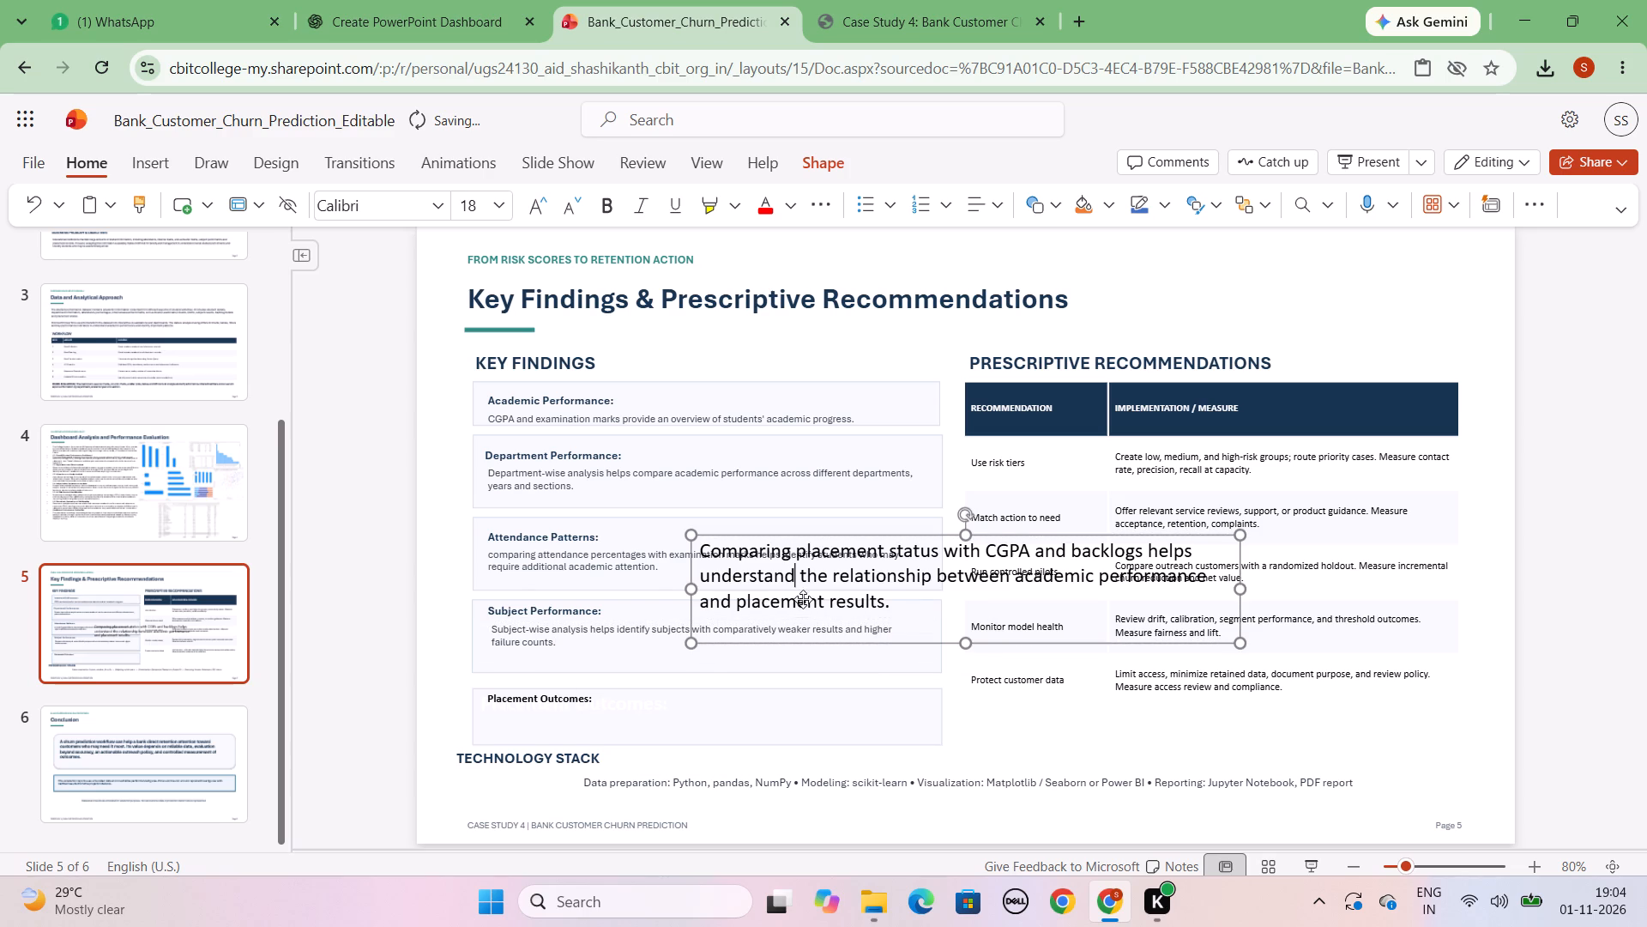
key("ctrl+a")
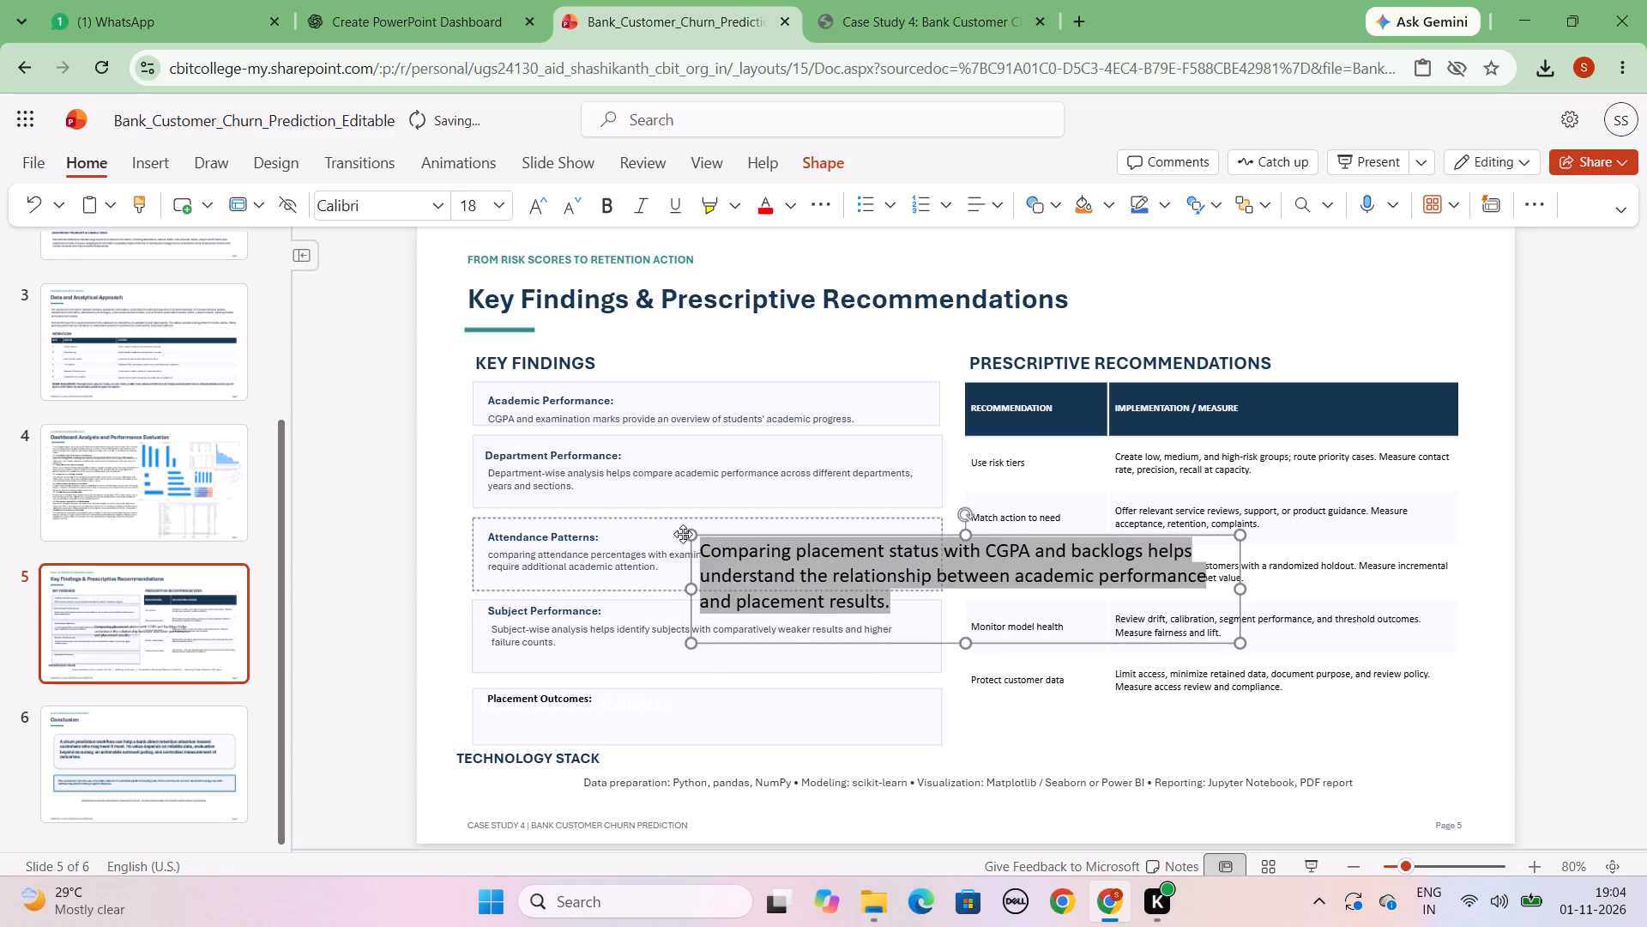
left_click(502, 198)
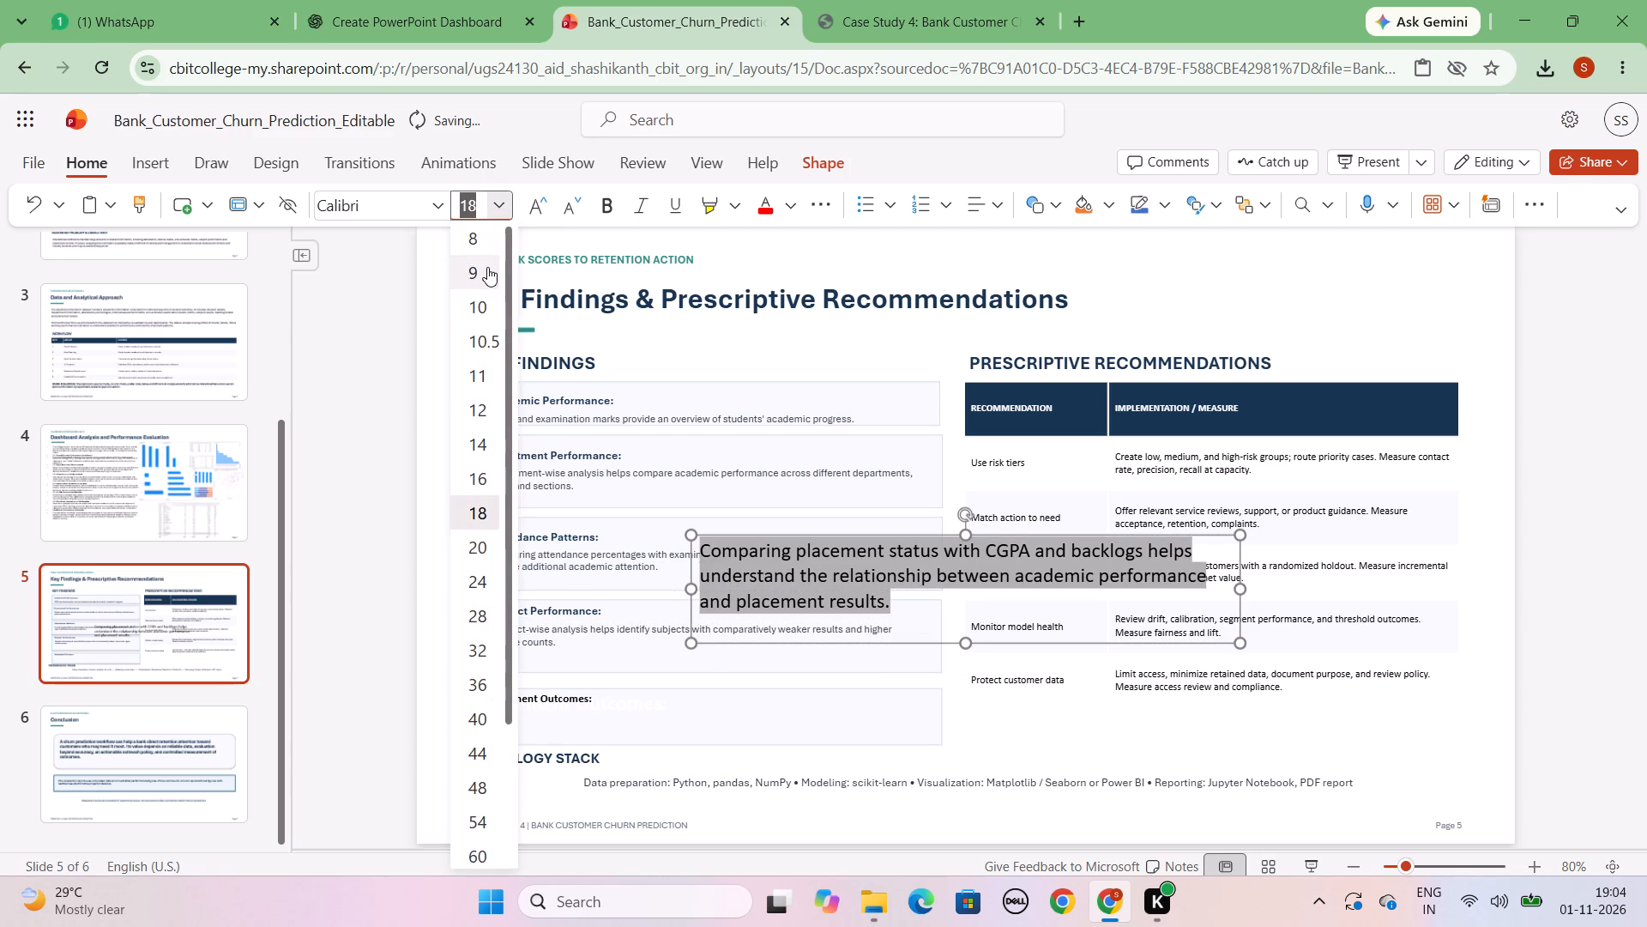
left_click(487, 267)
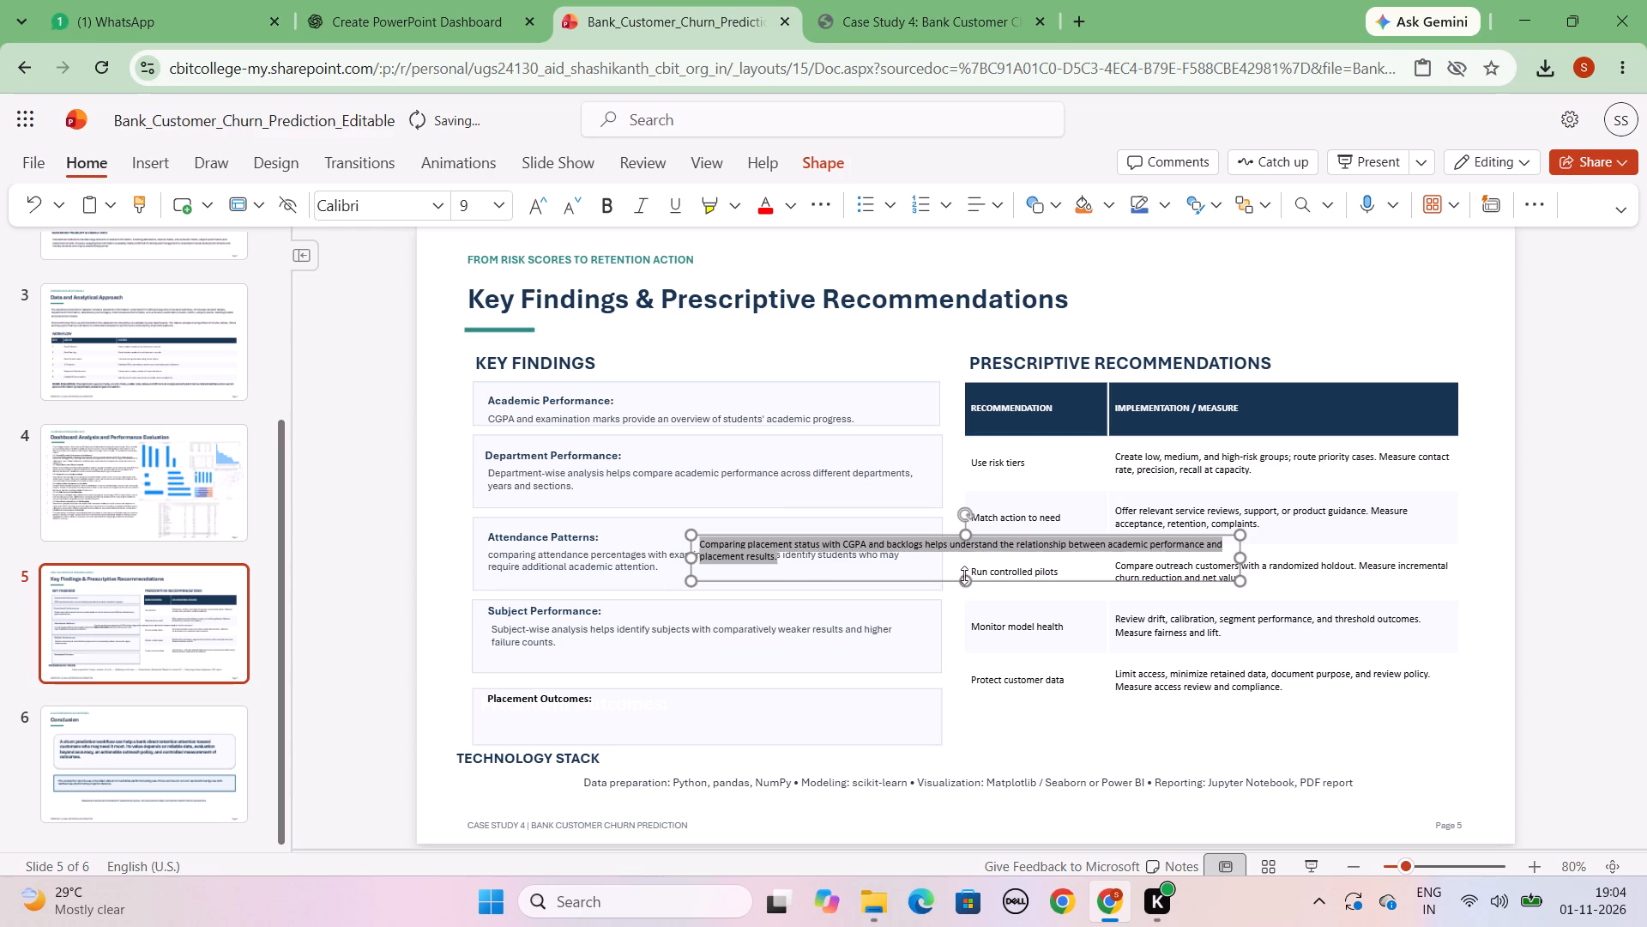
Move the Placement Outcomes description directly below its heading in the fifth finding box, lined up with the Subject Performance description.
left_click_drag(963, 574, 851, 727)
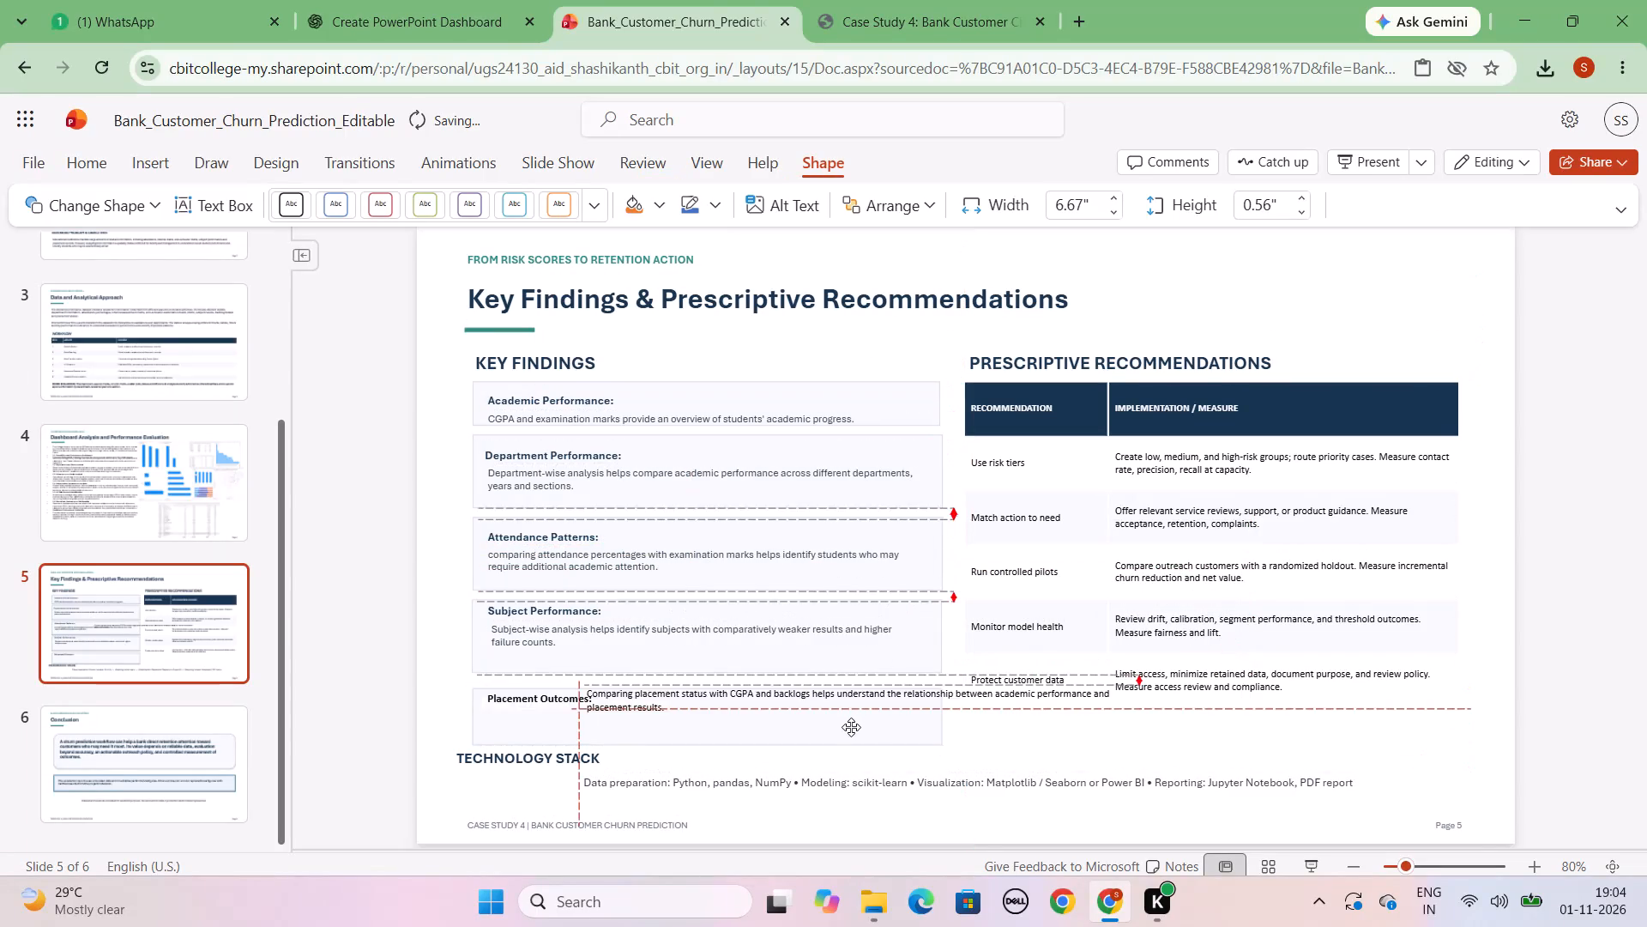
left_click_drag(851, 727, 755, 750)
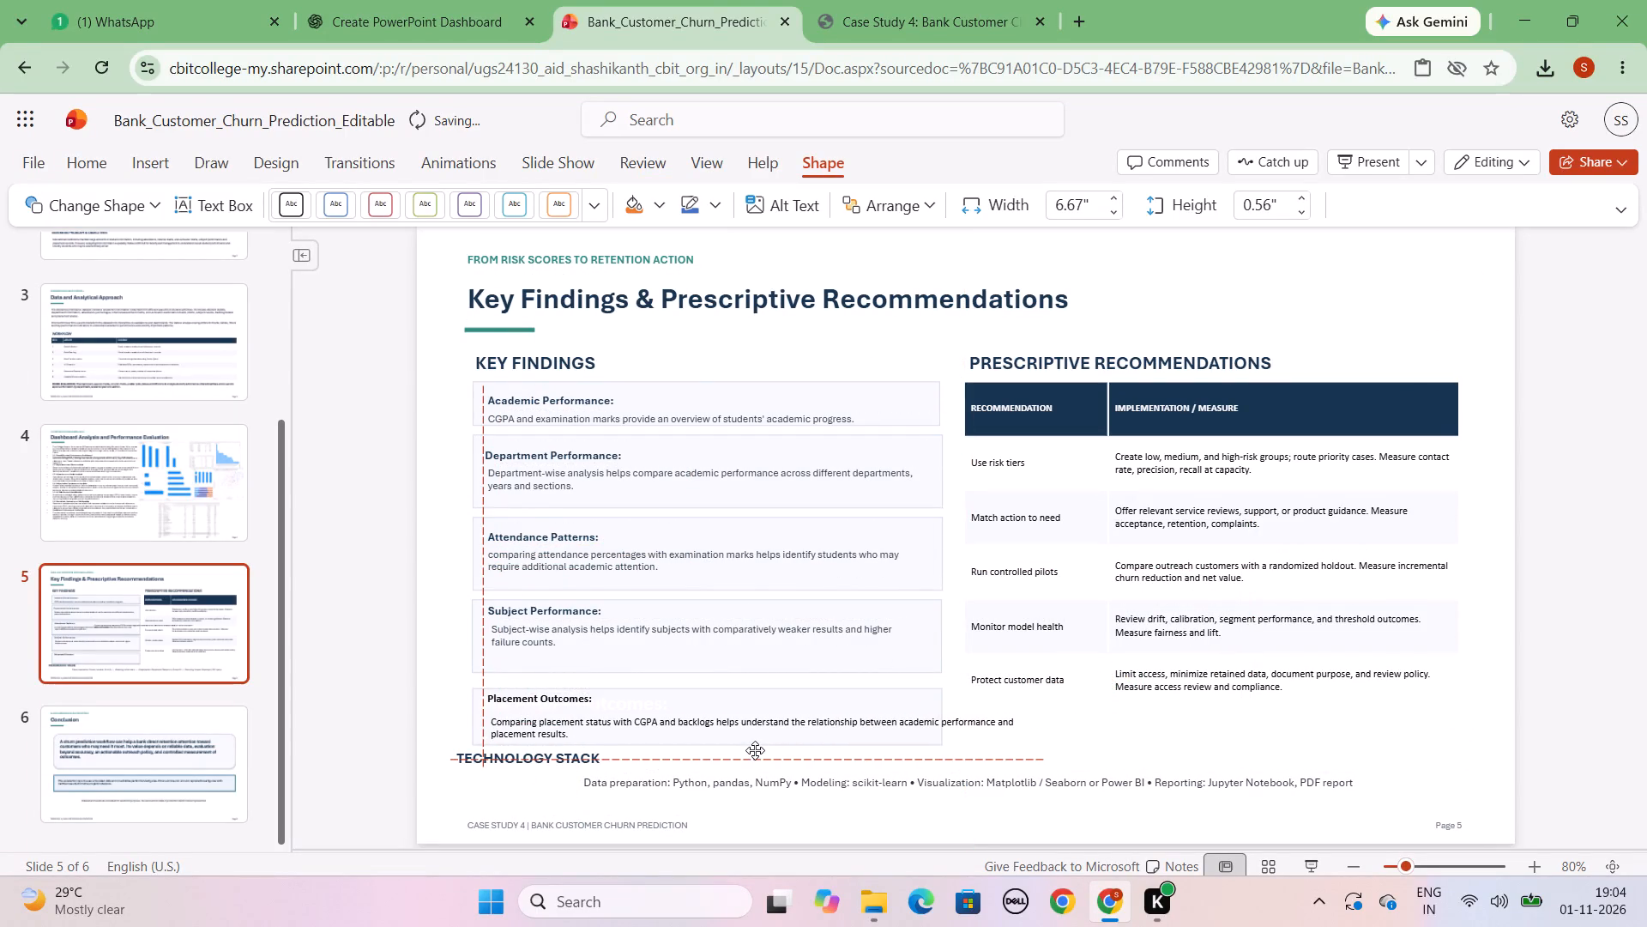
left_click_drag(755, 750, 751, 745)
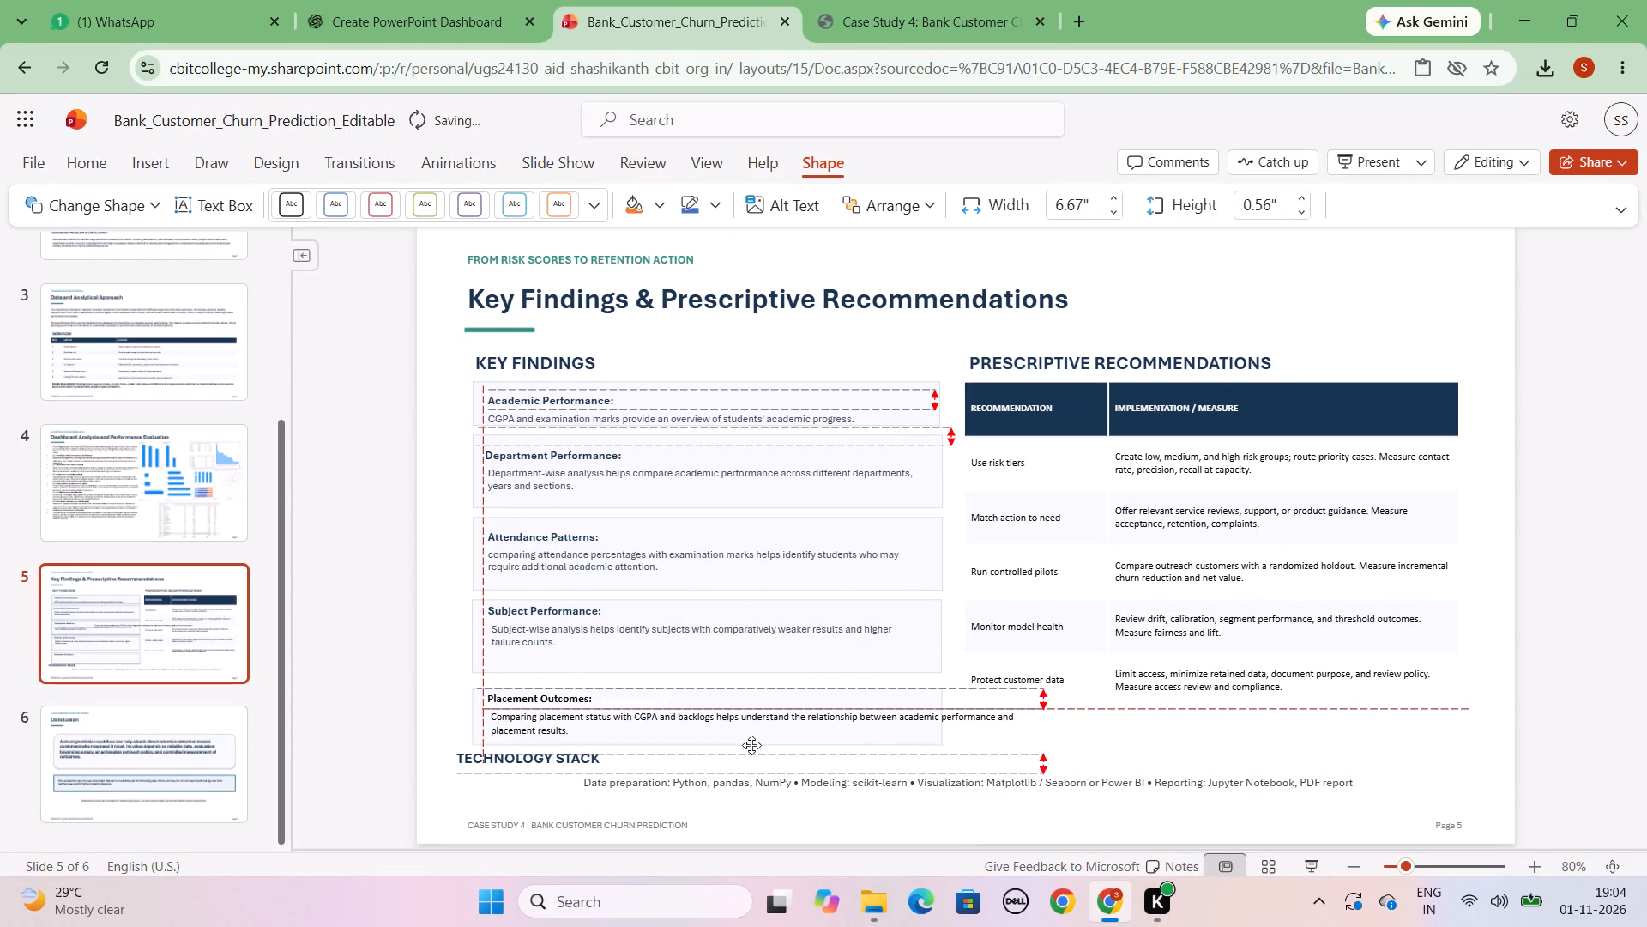
left_click_drag(751, 745, 752, 745)
left_click(359, 742)
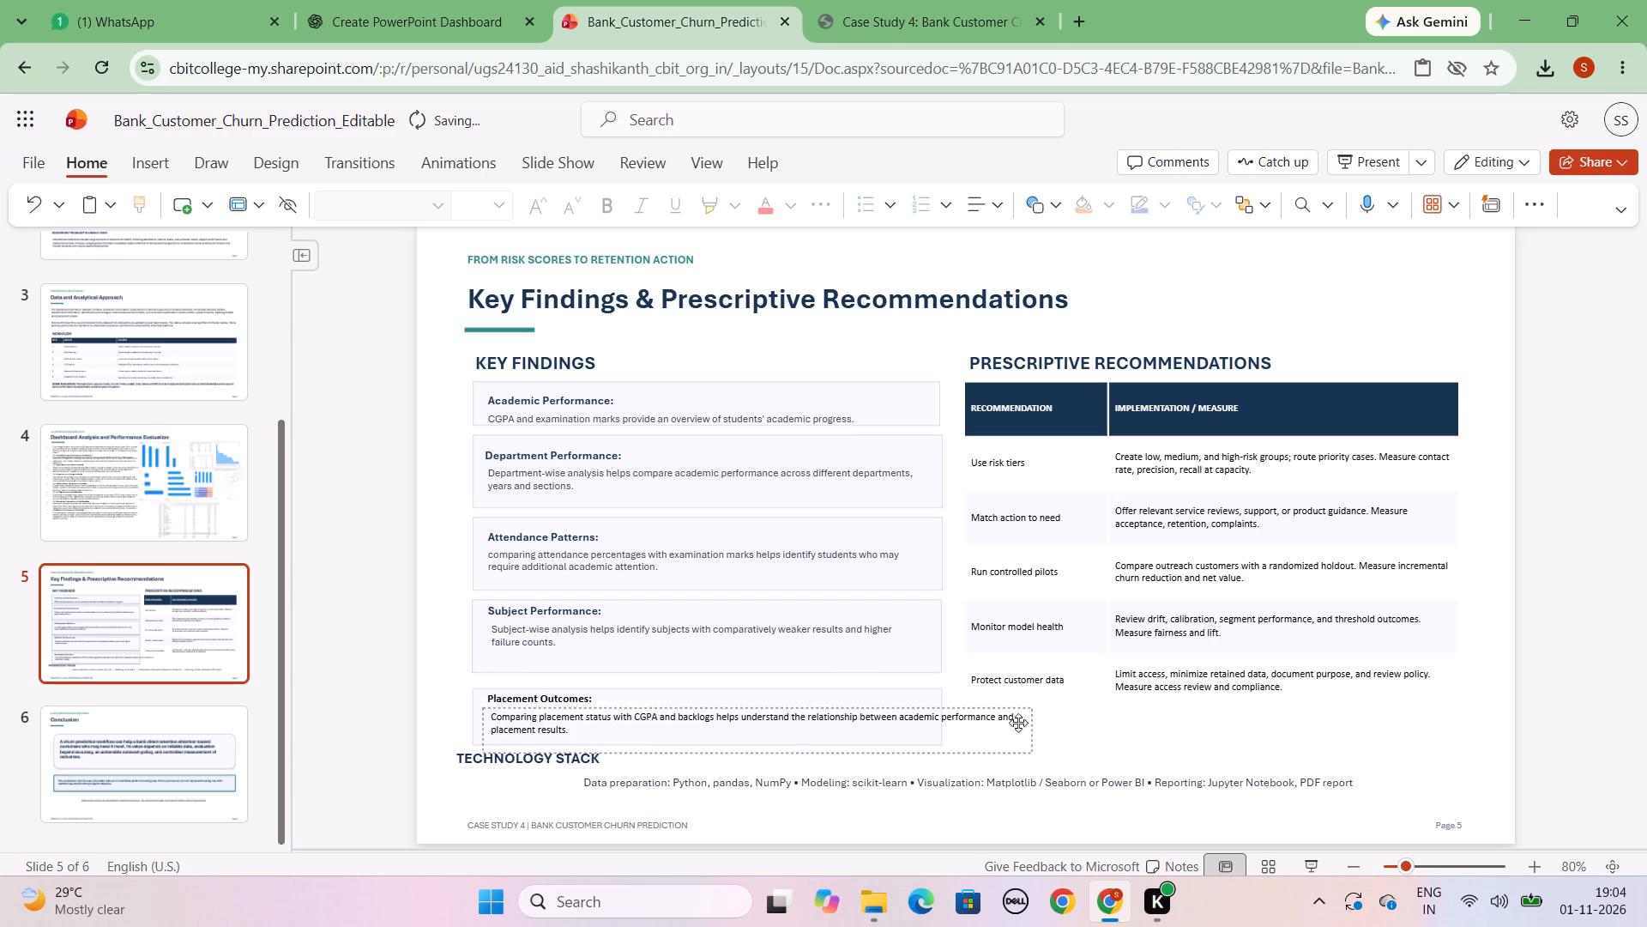
Narrow the Placement Outcomes description text box to about 5.07" wide so its text wraps inside the fifth finding box.
left_click(1163, 759)
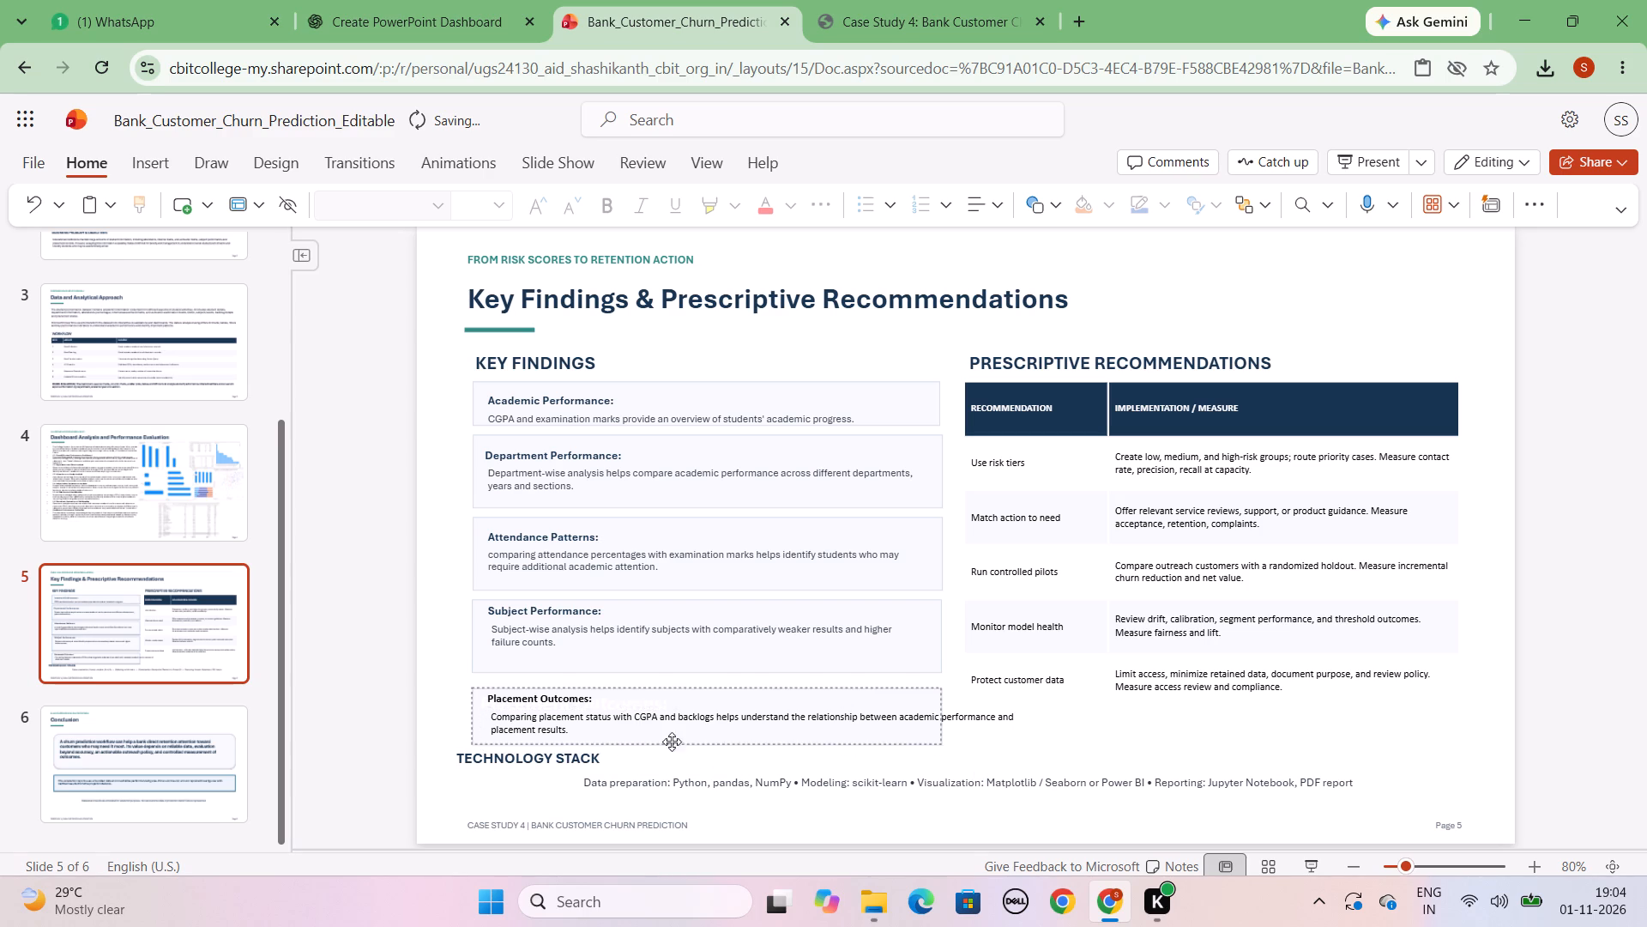
left_click(805, 742)
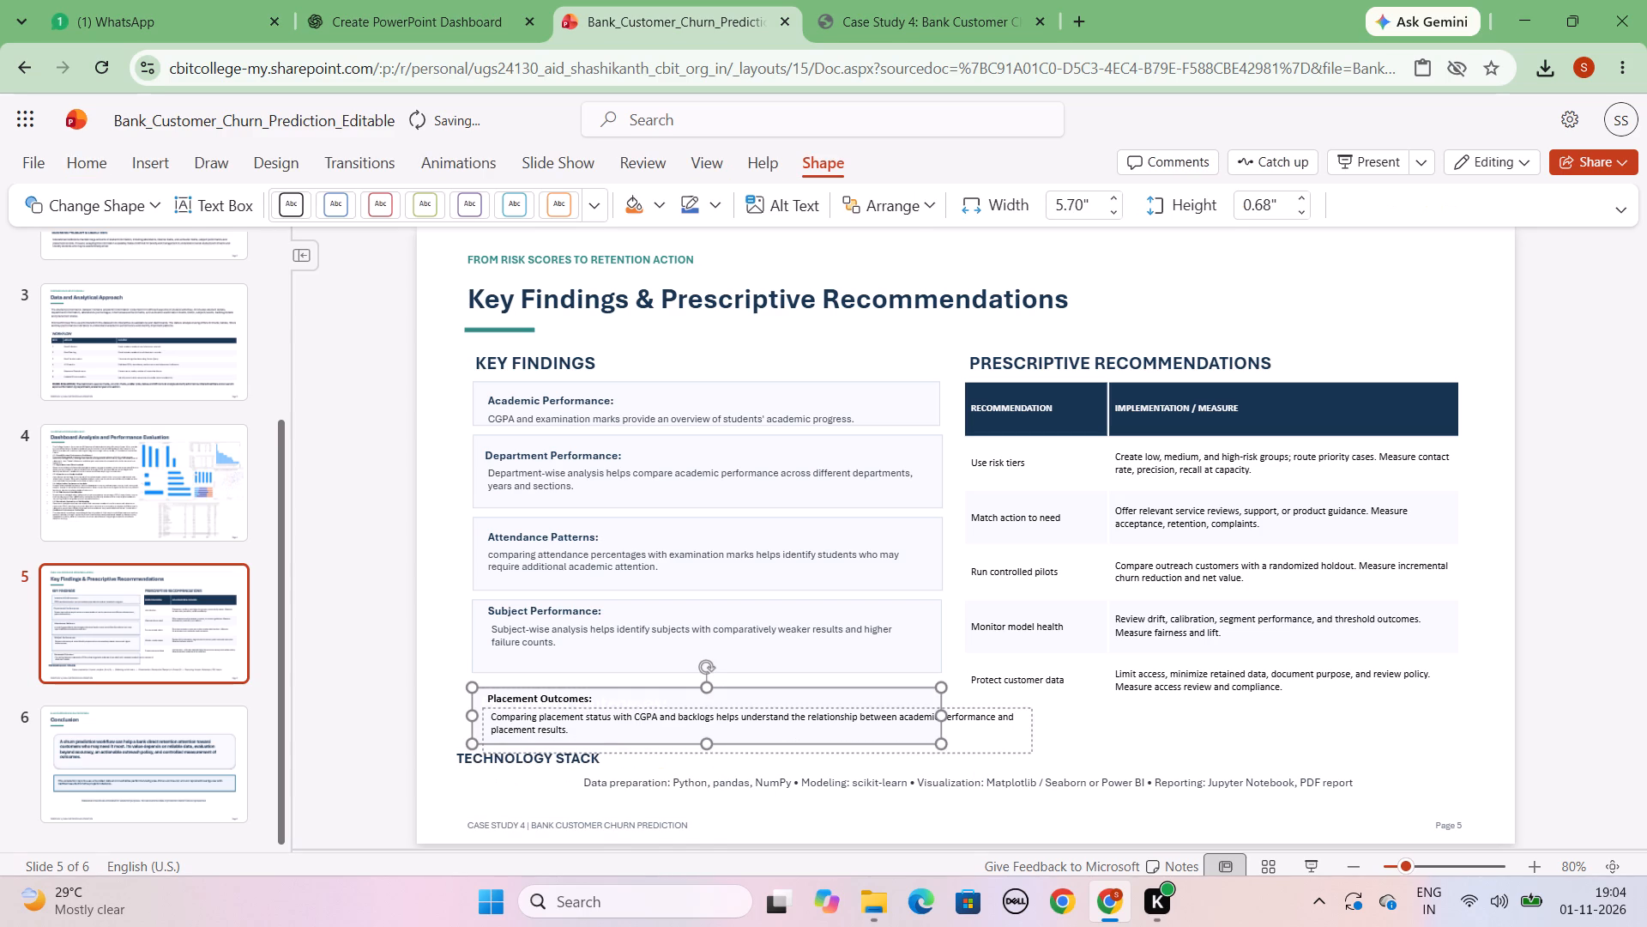
left_click(959, 739)
left_click_drag(1029, 729, 991, 721)
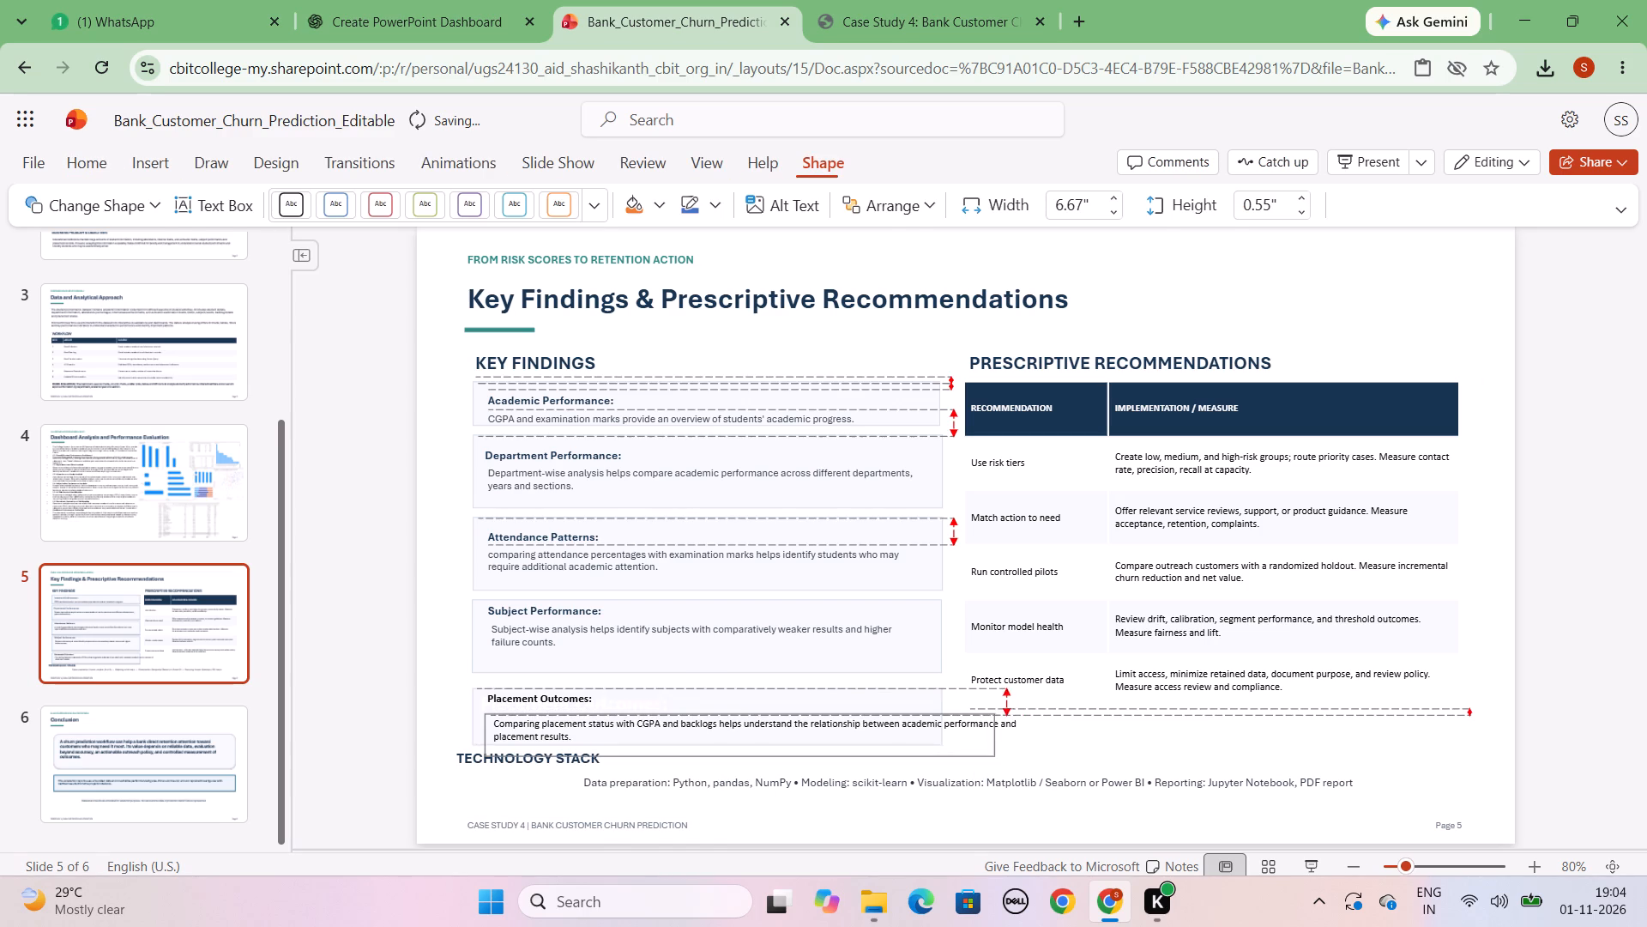
left_click_drag(991, 721, 919, 738)
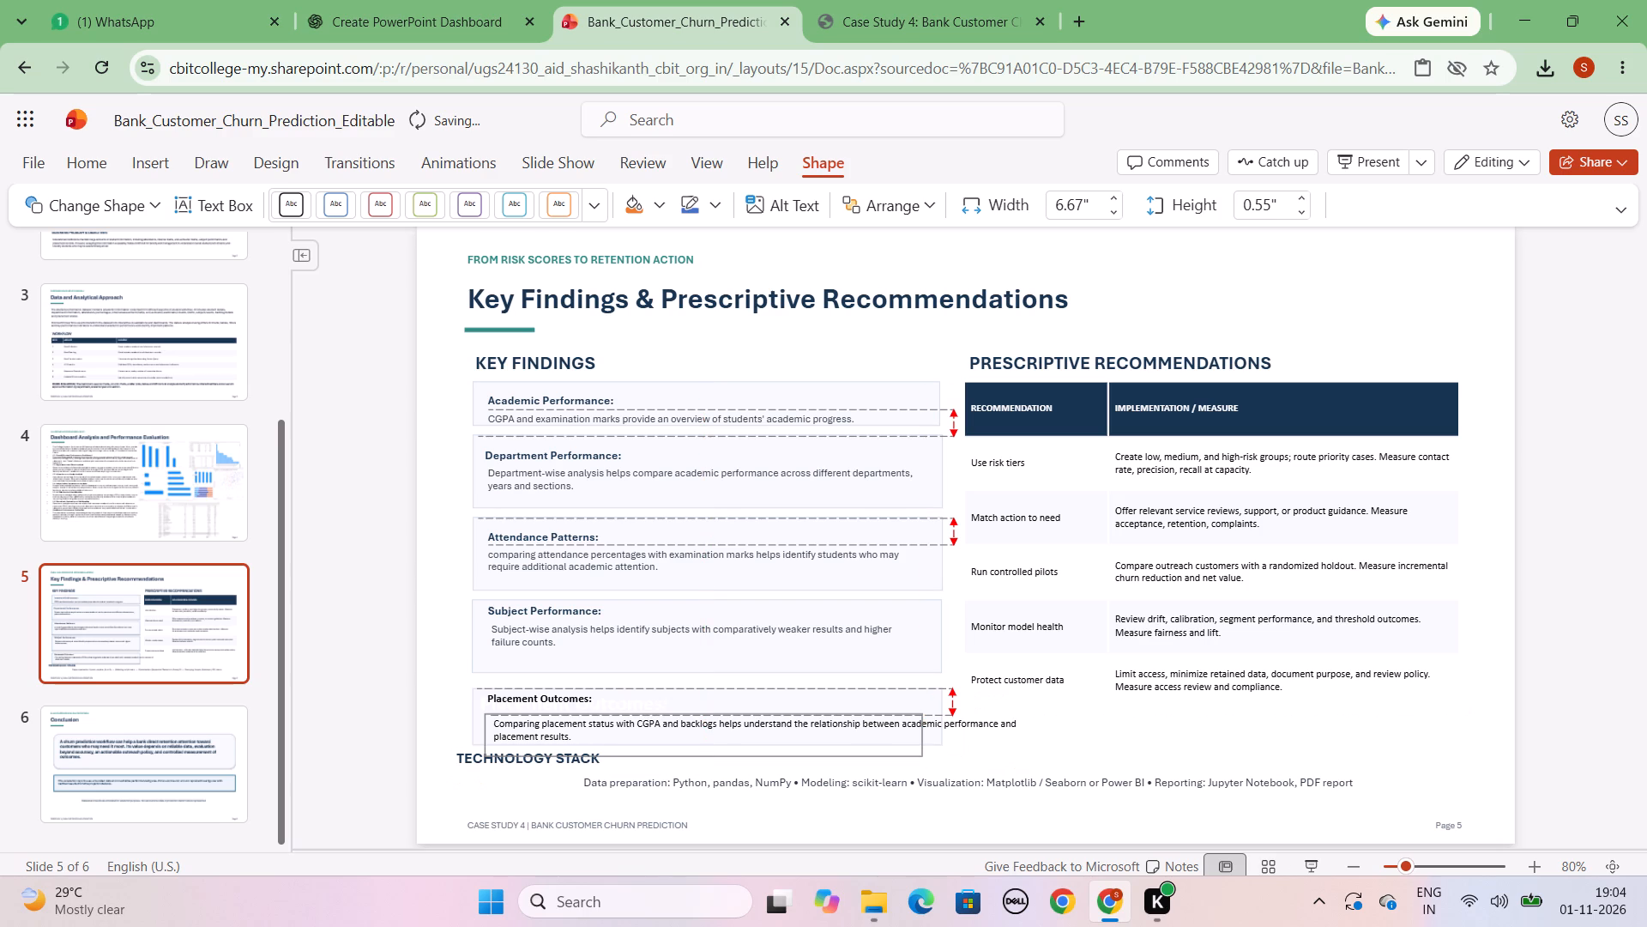
left_click_drag(919, 738, 901, 737)
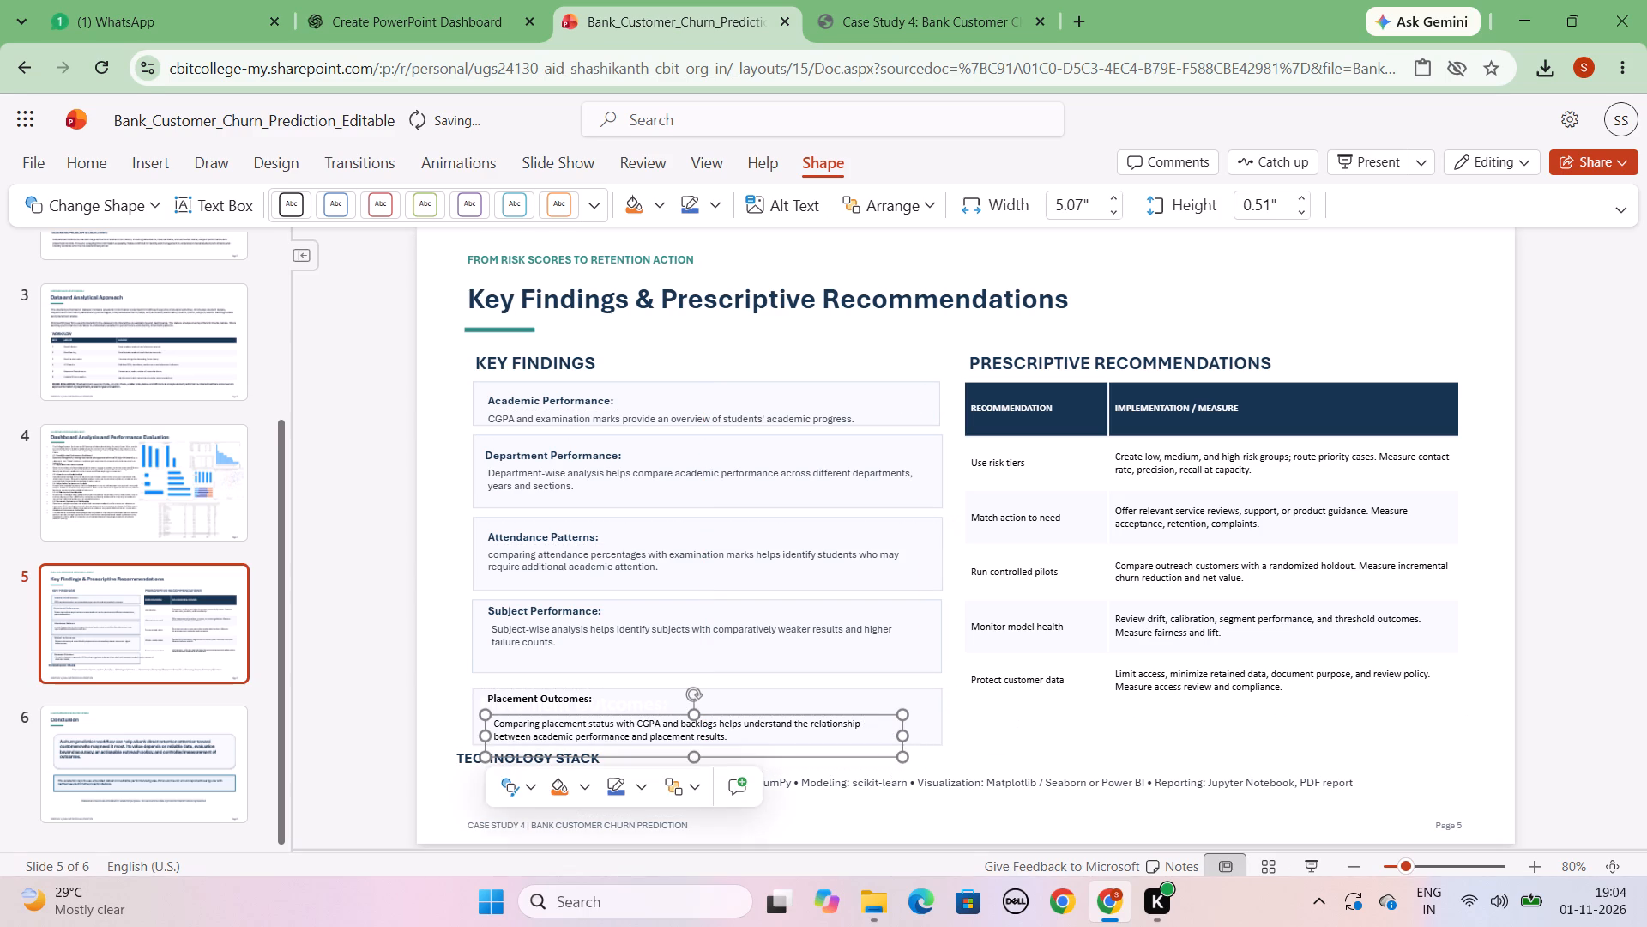
left_click(1131, 750)
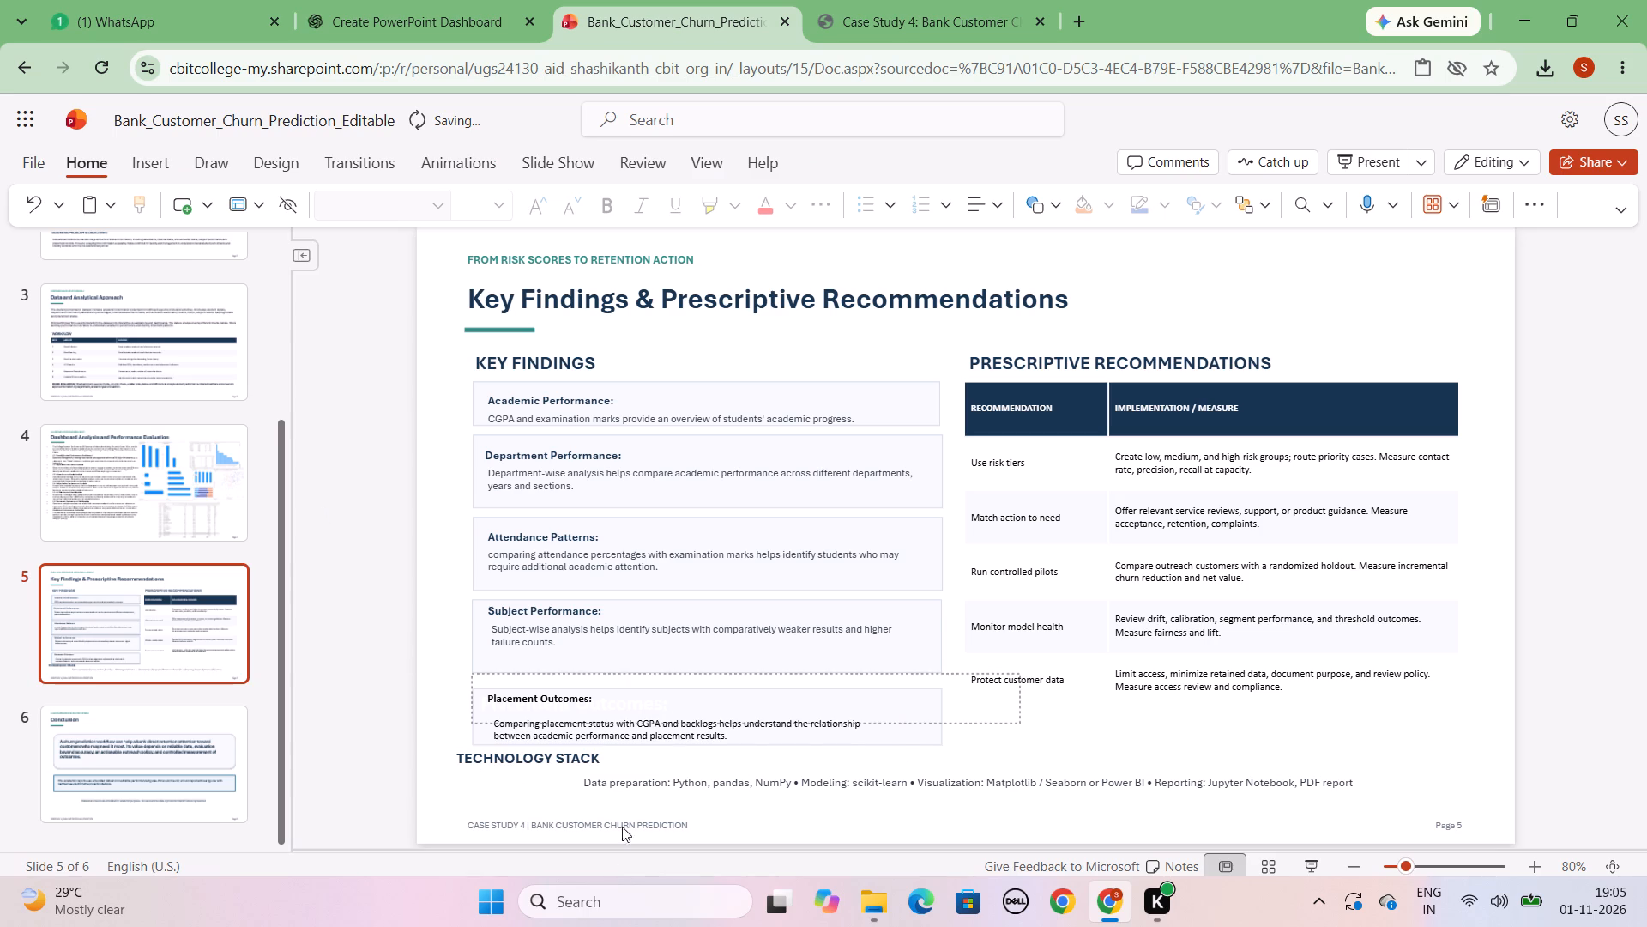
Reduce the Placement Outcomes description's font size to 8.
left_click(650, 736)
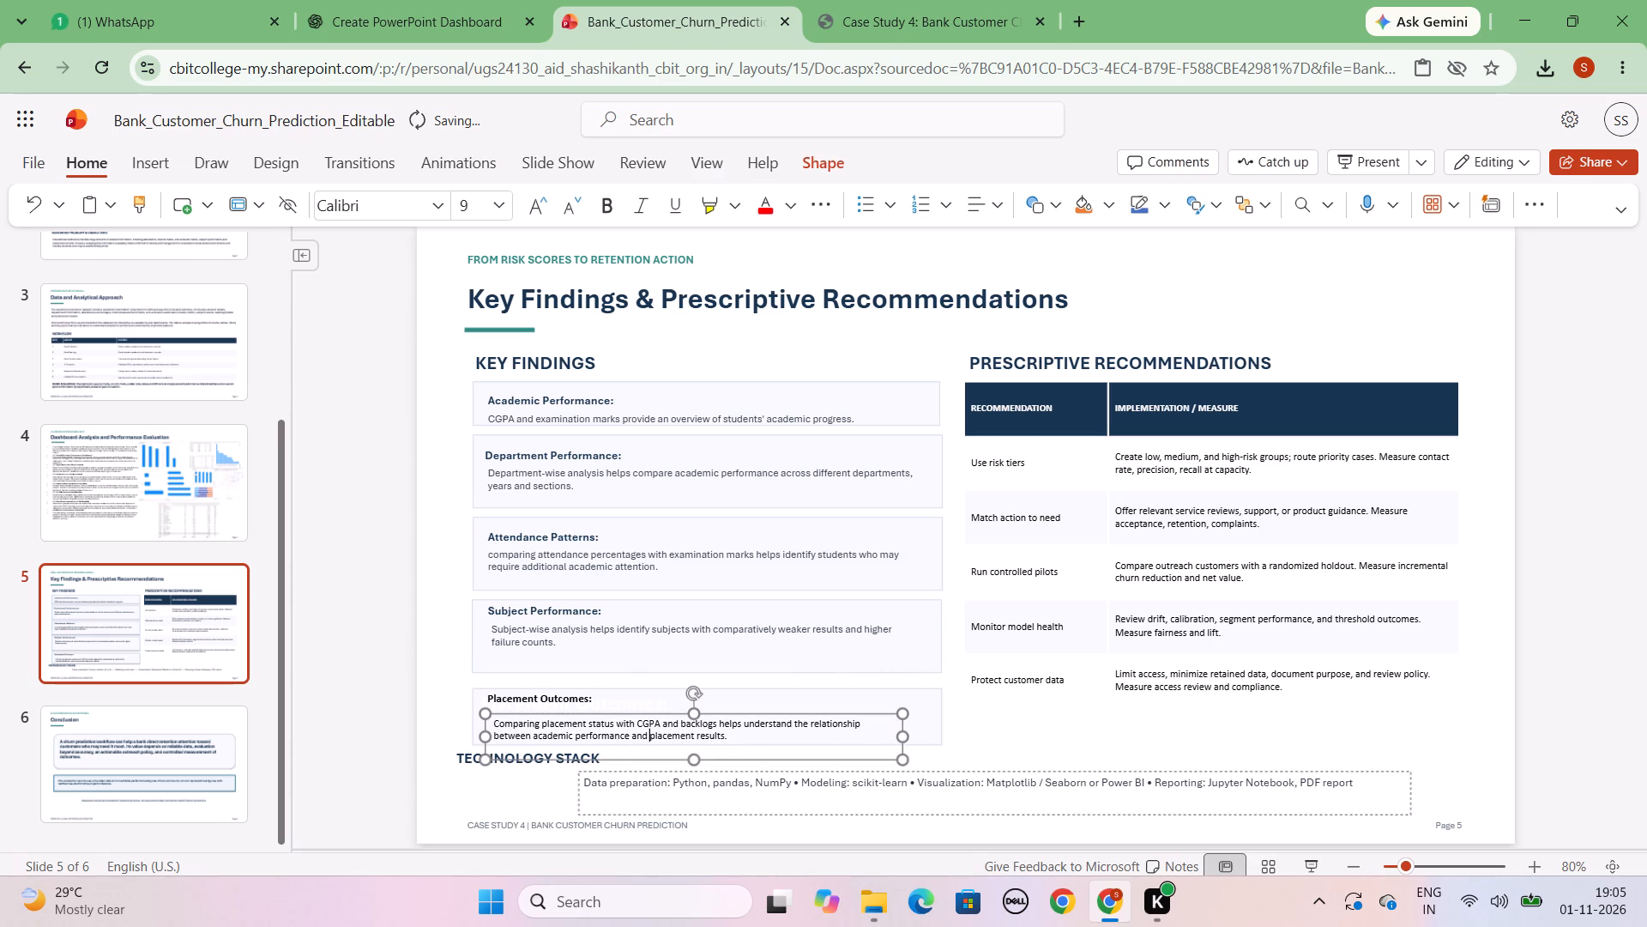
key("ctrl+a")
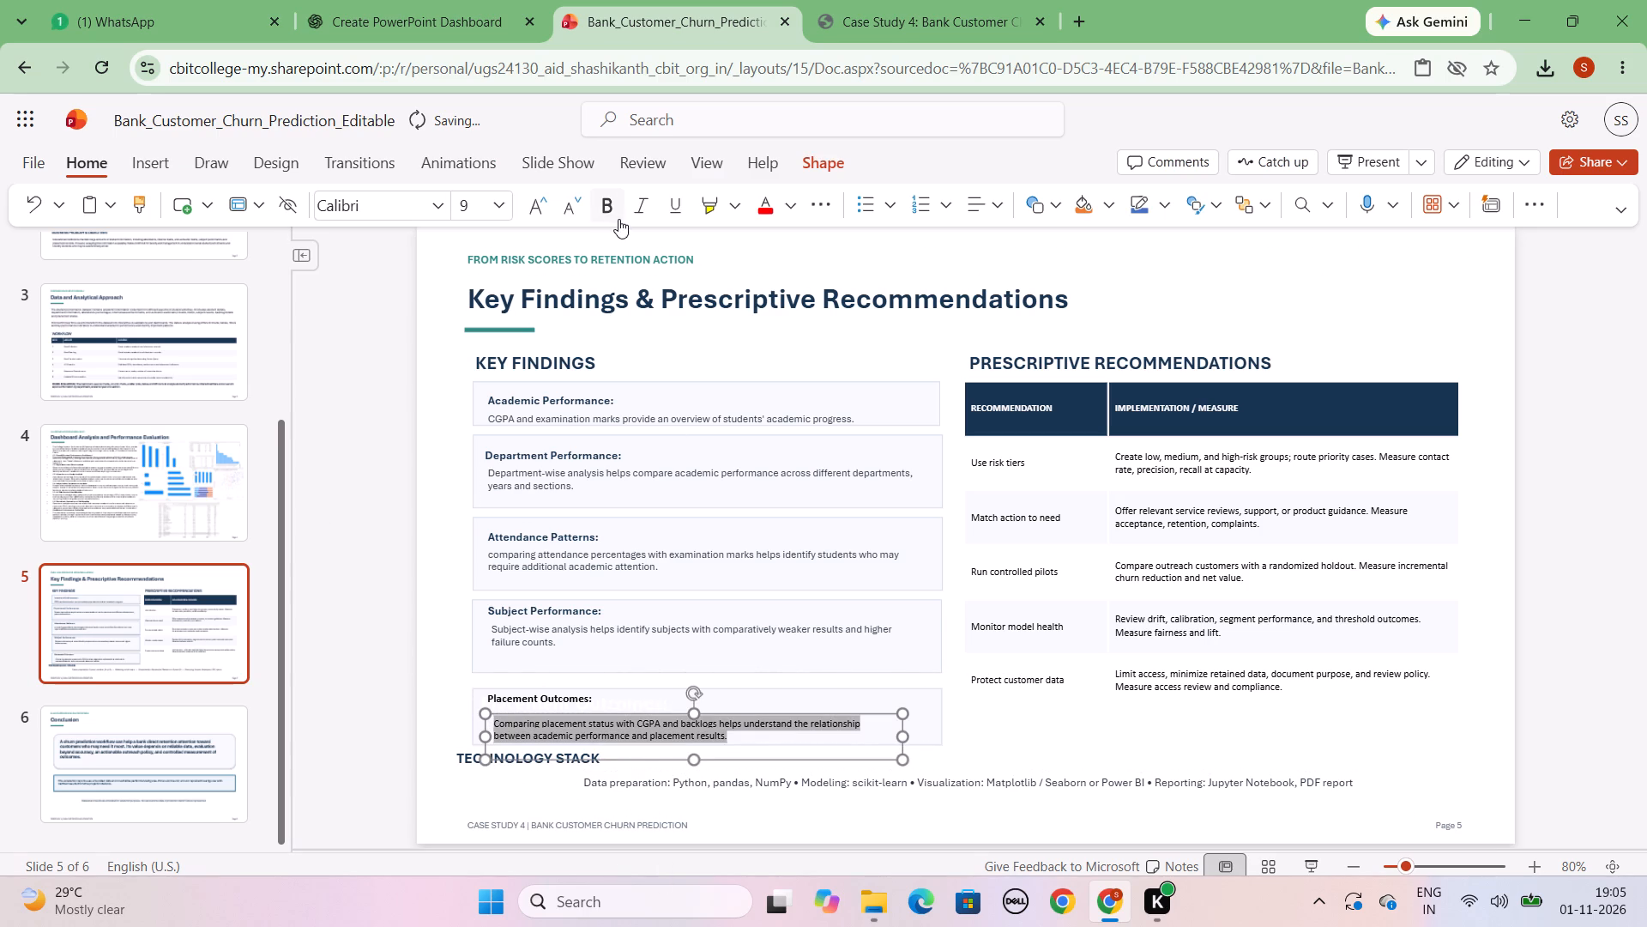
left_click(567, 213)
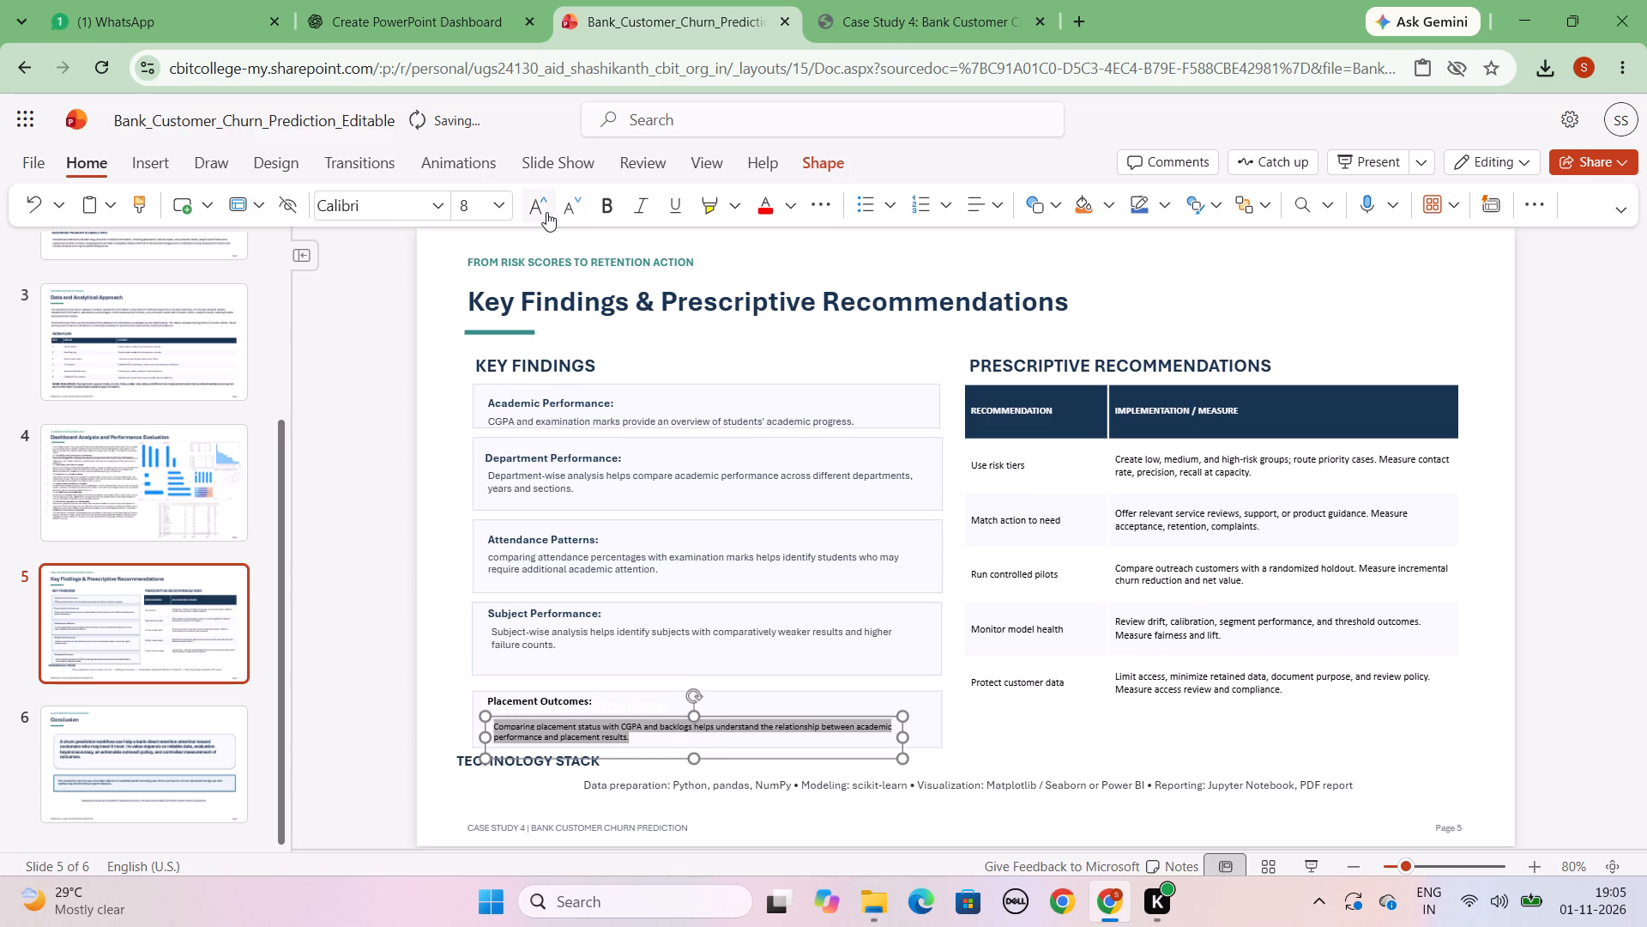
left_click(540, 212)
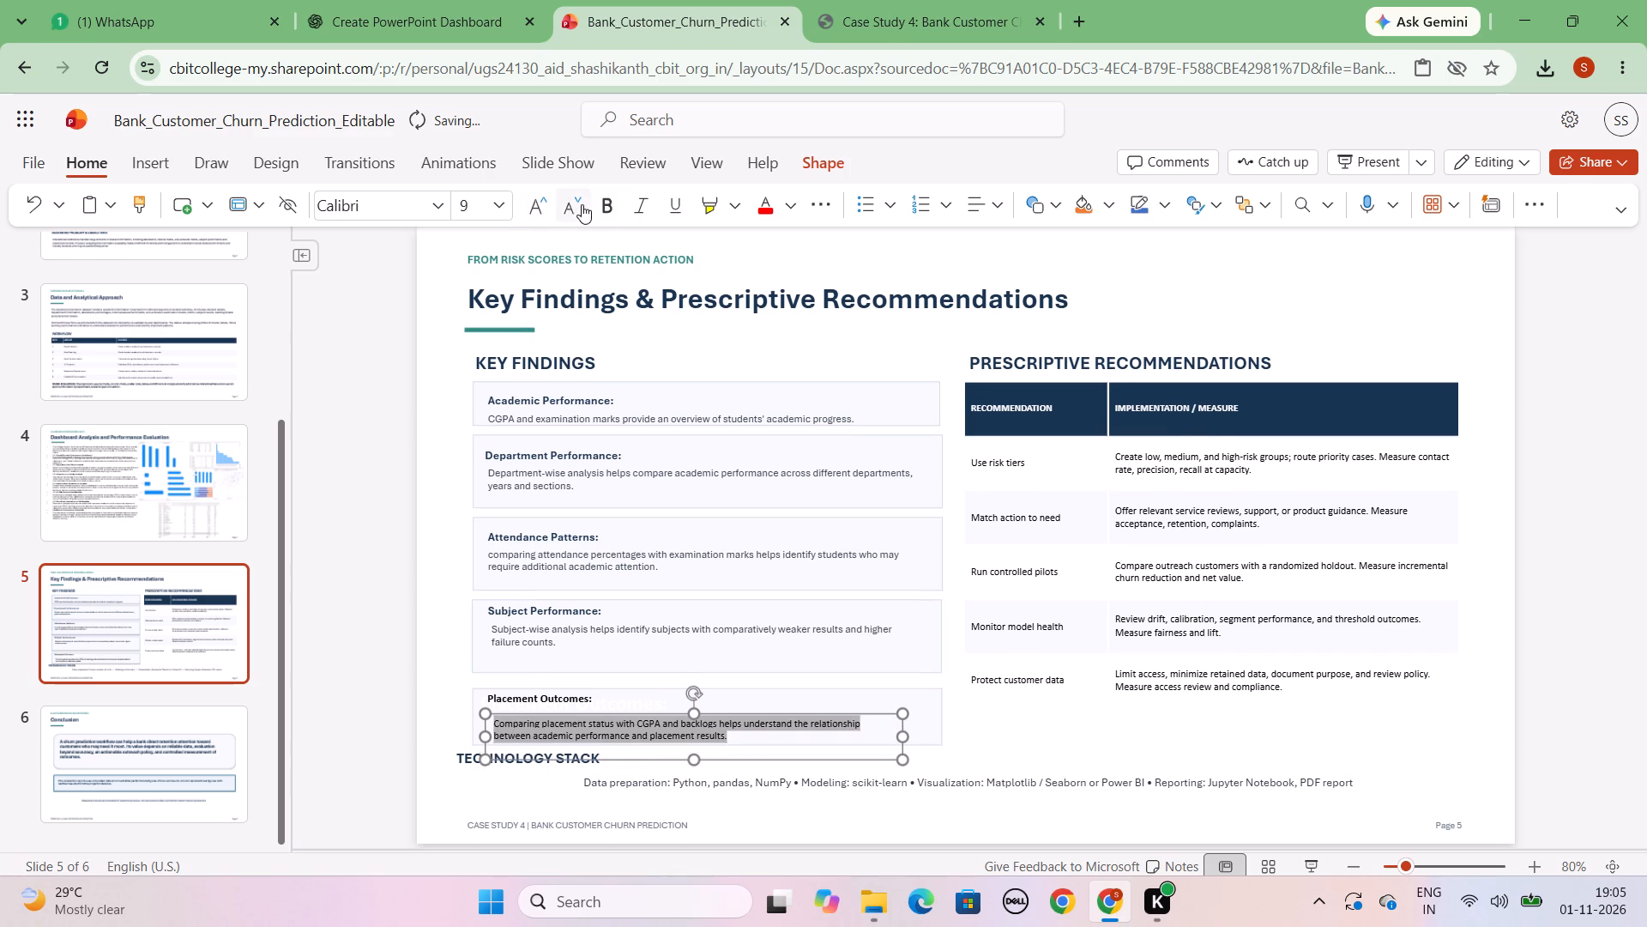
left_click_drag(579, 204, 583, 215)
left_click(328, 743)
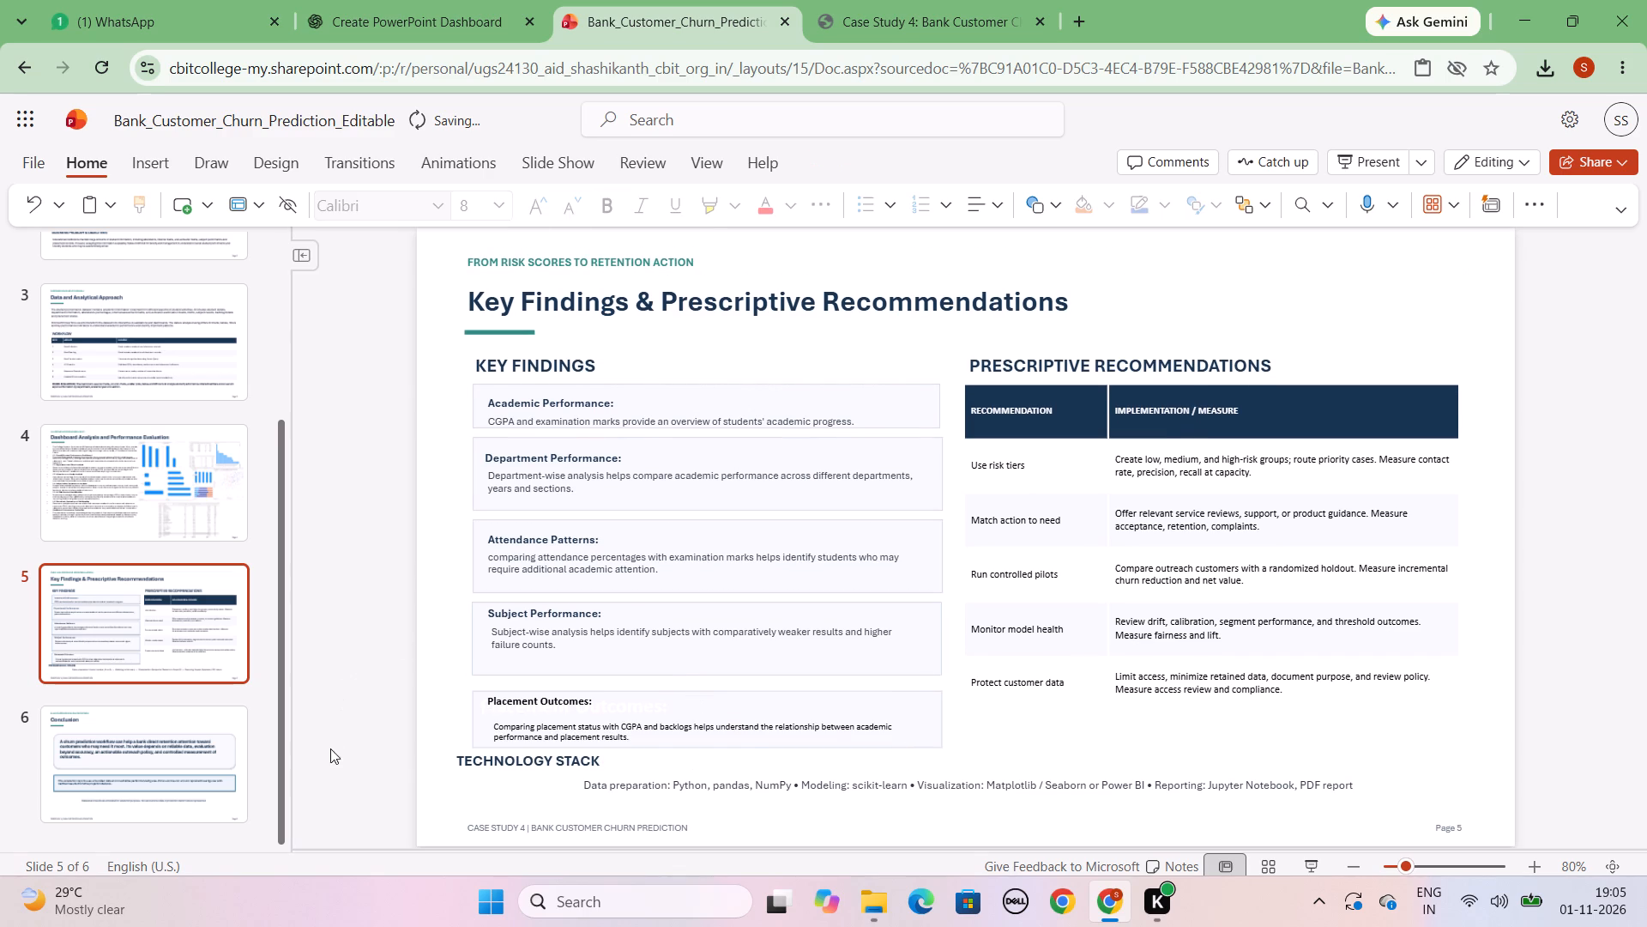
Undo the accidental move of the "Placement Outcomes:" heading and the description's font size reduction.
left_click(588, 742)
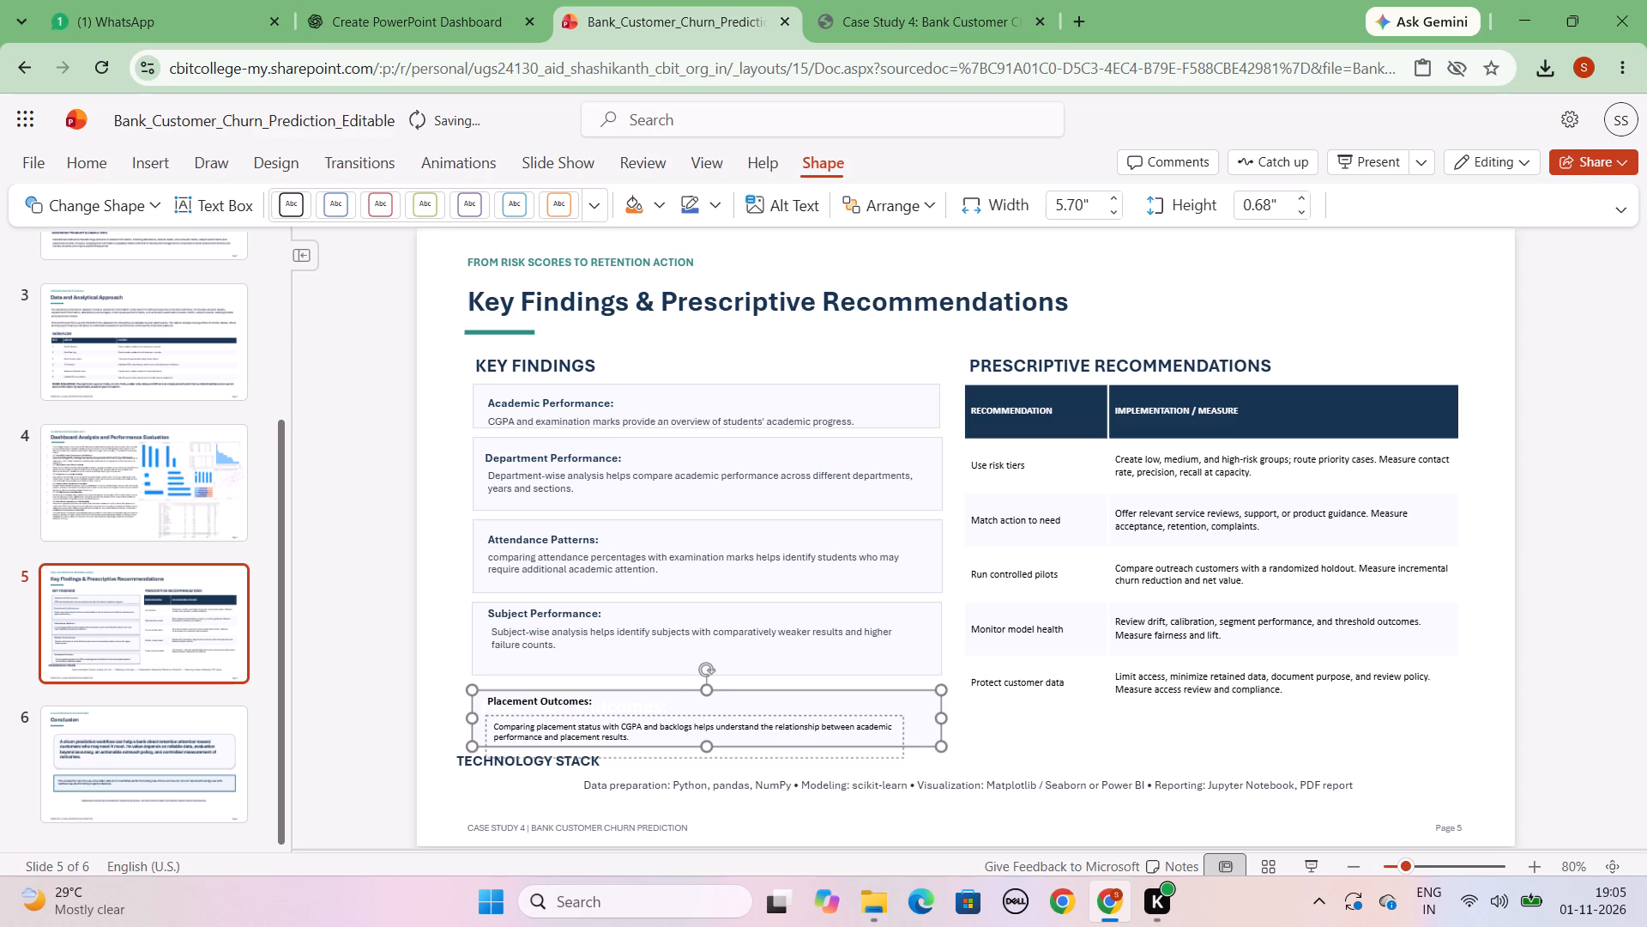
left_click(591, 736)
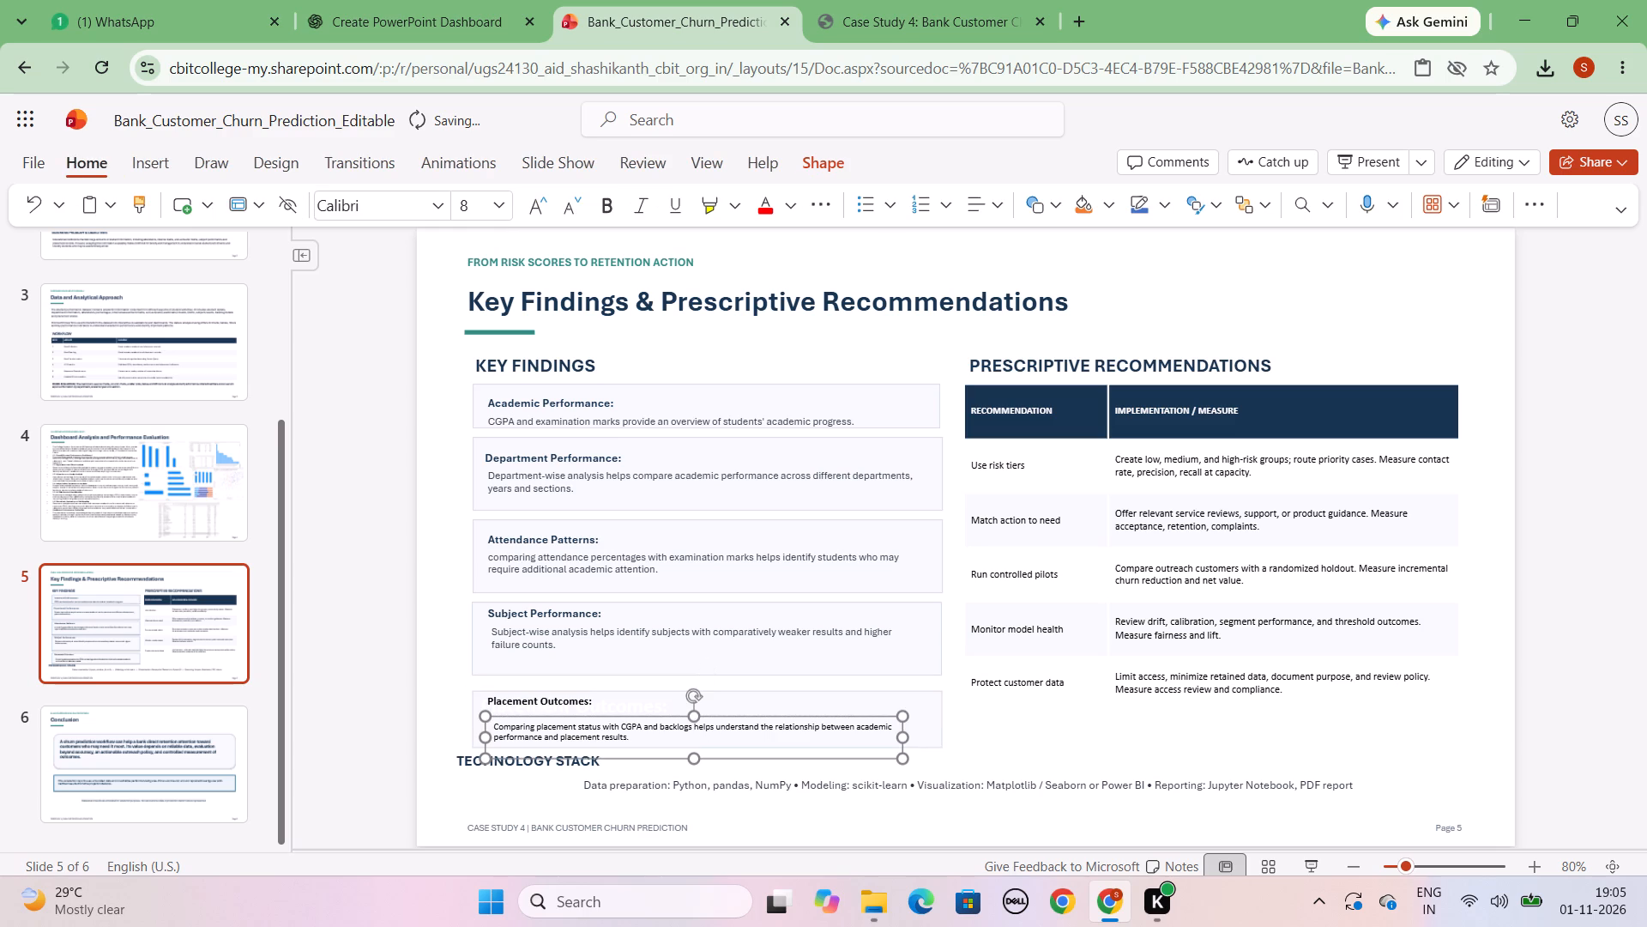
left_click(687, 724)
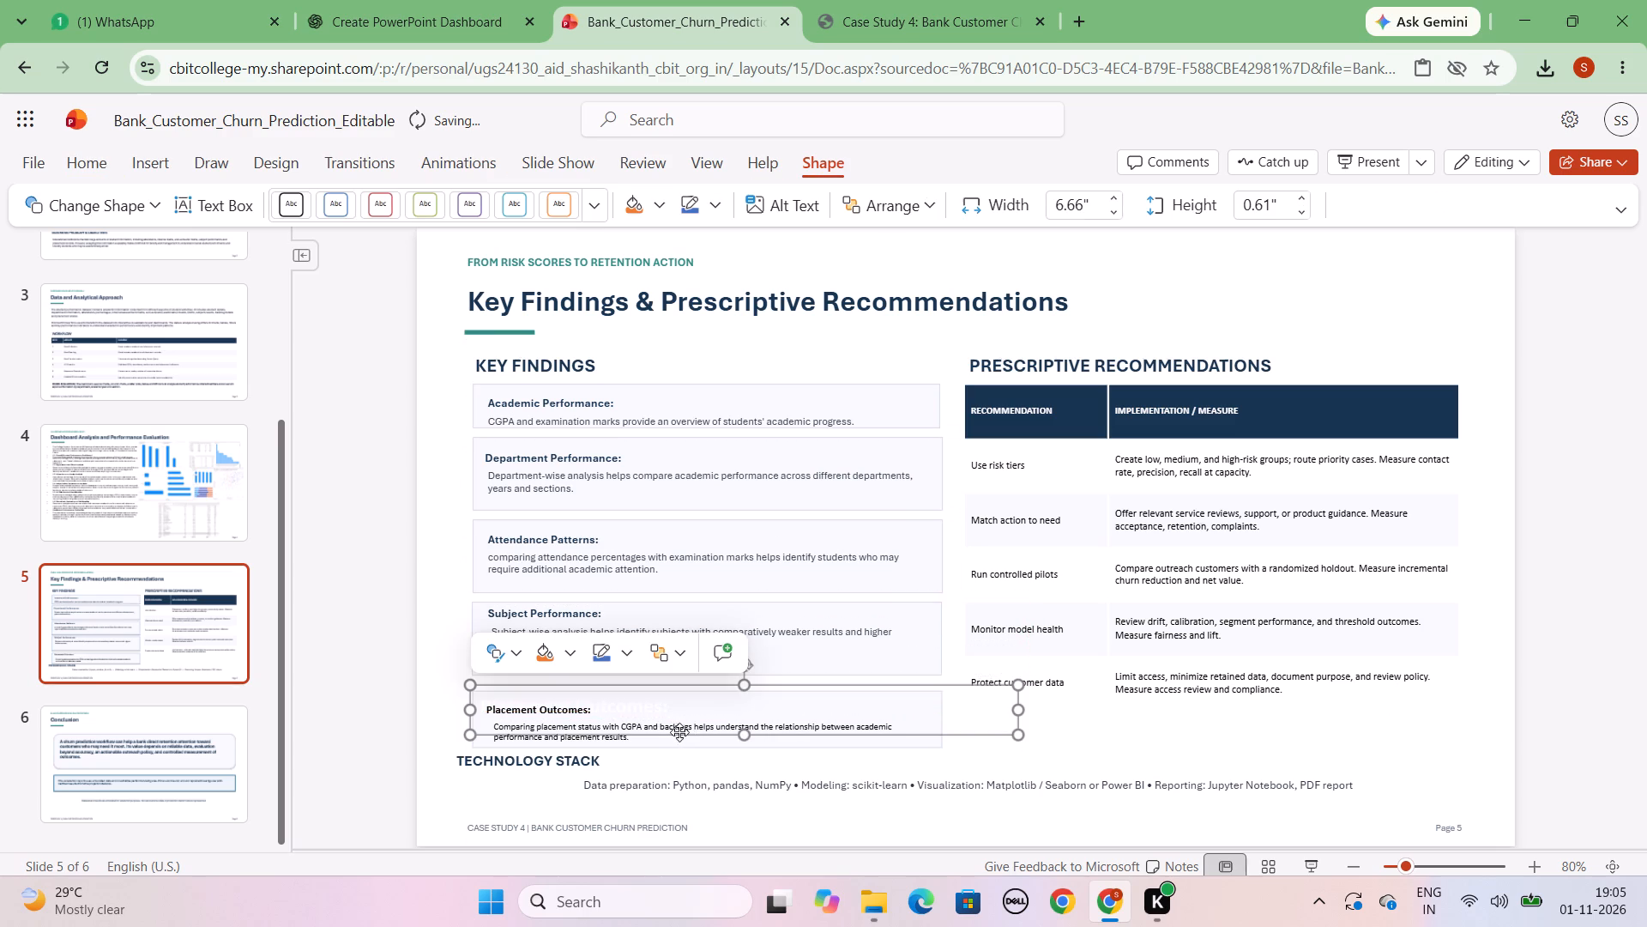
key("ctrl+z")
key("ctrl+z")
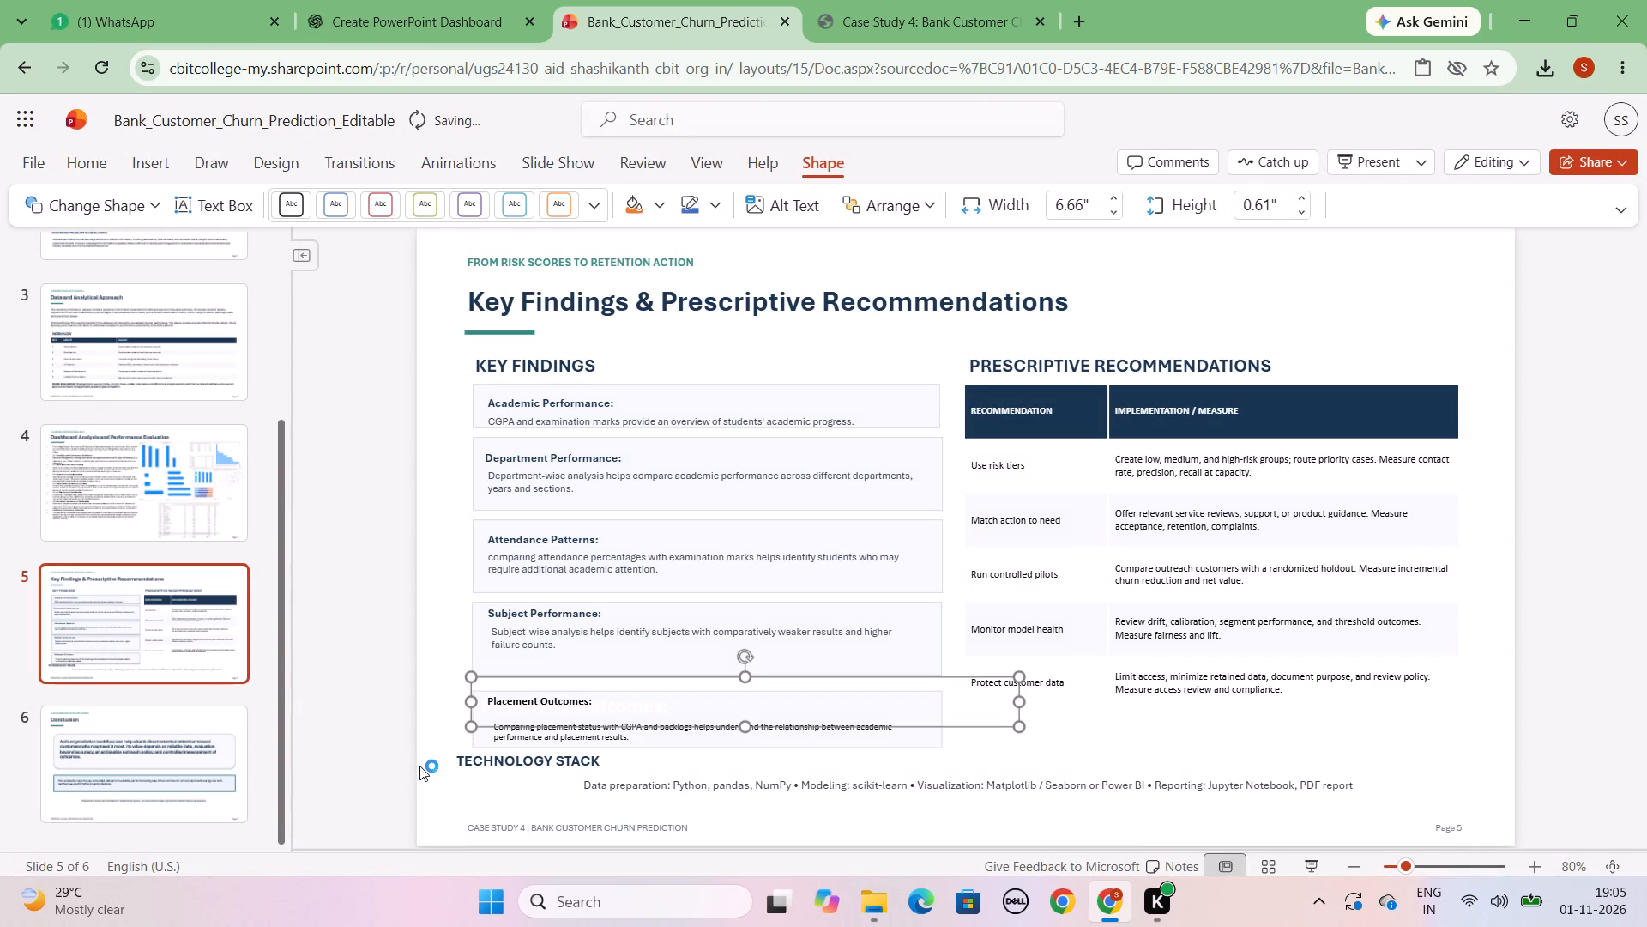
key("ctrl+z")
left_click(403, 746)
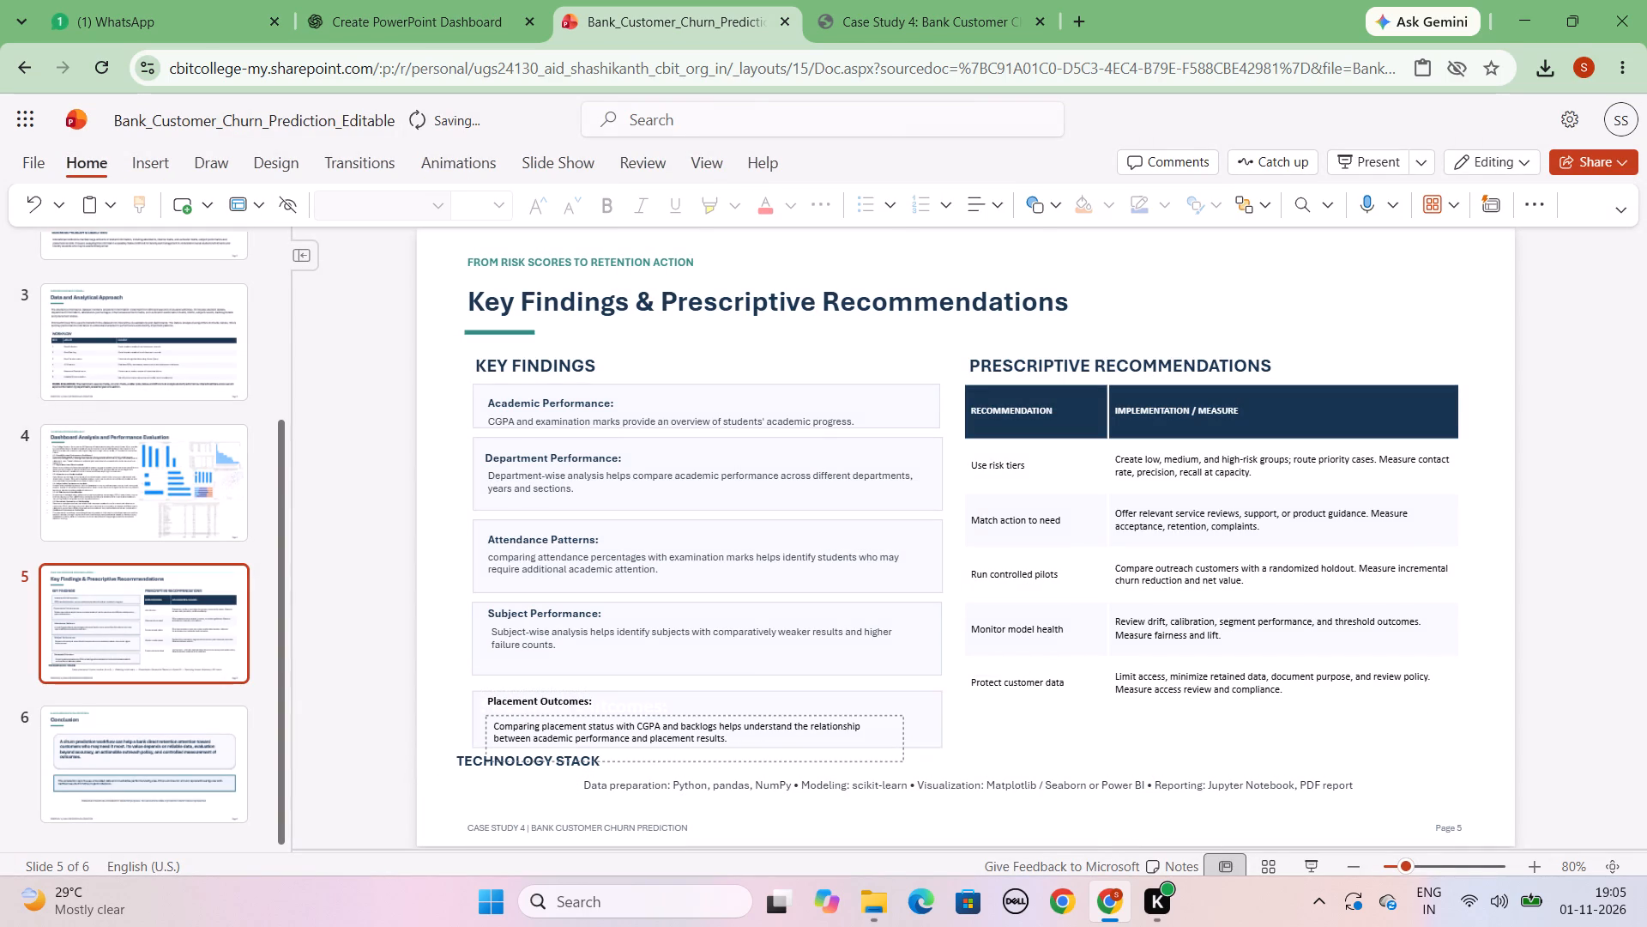
left_click(727, 757)
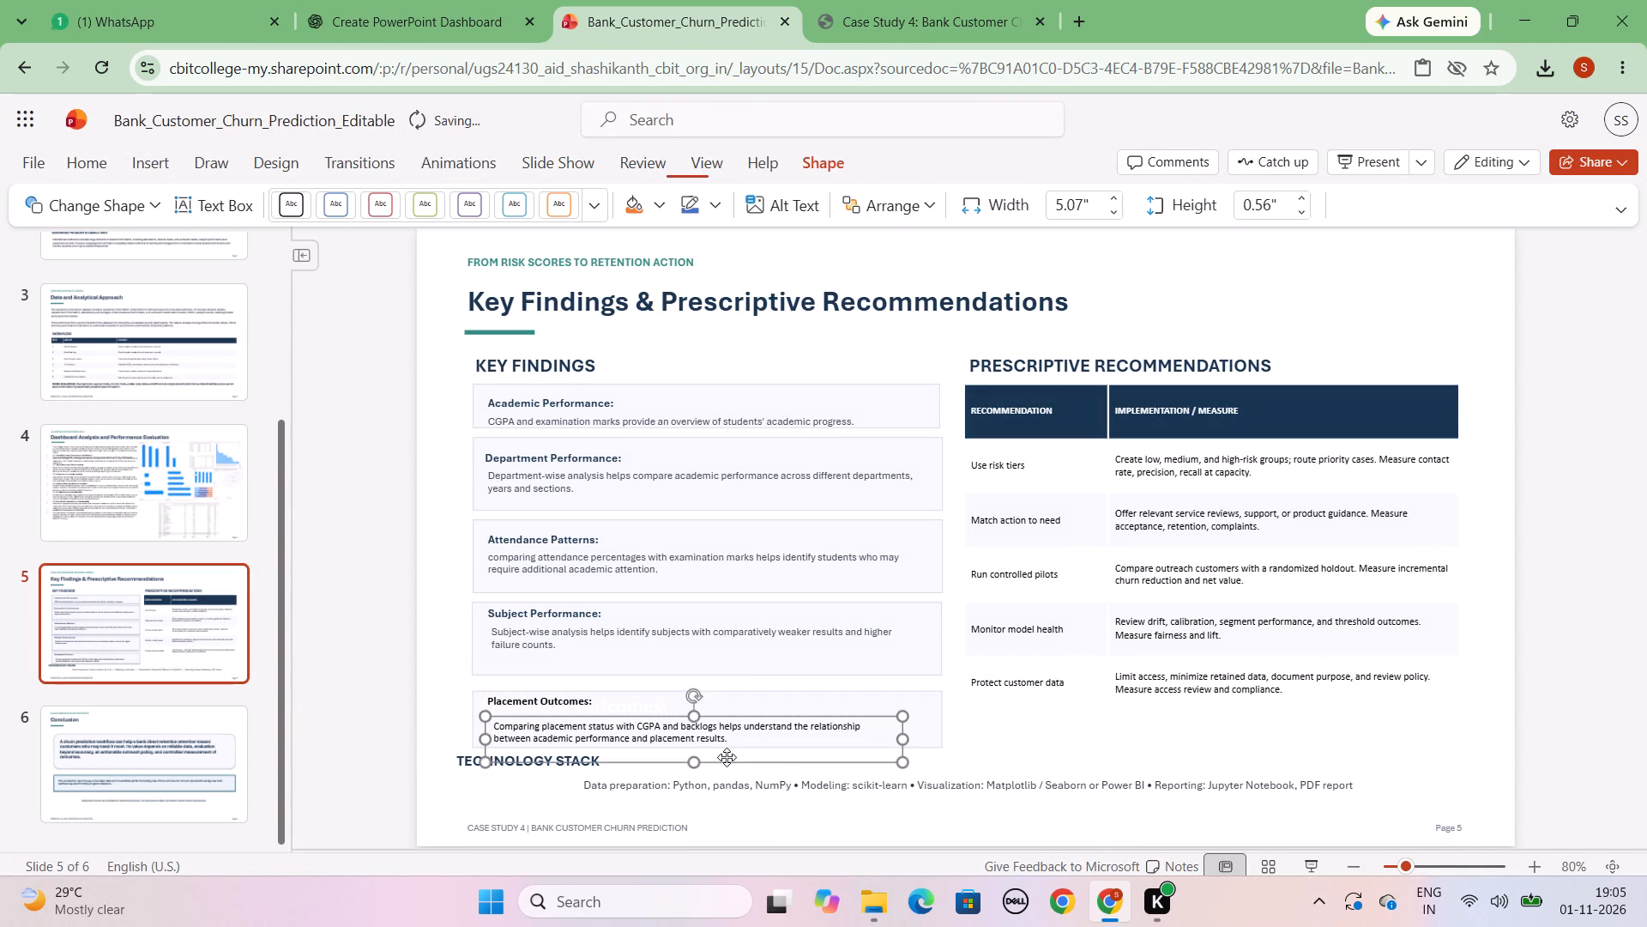
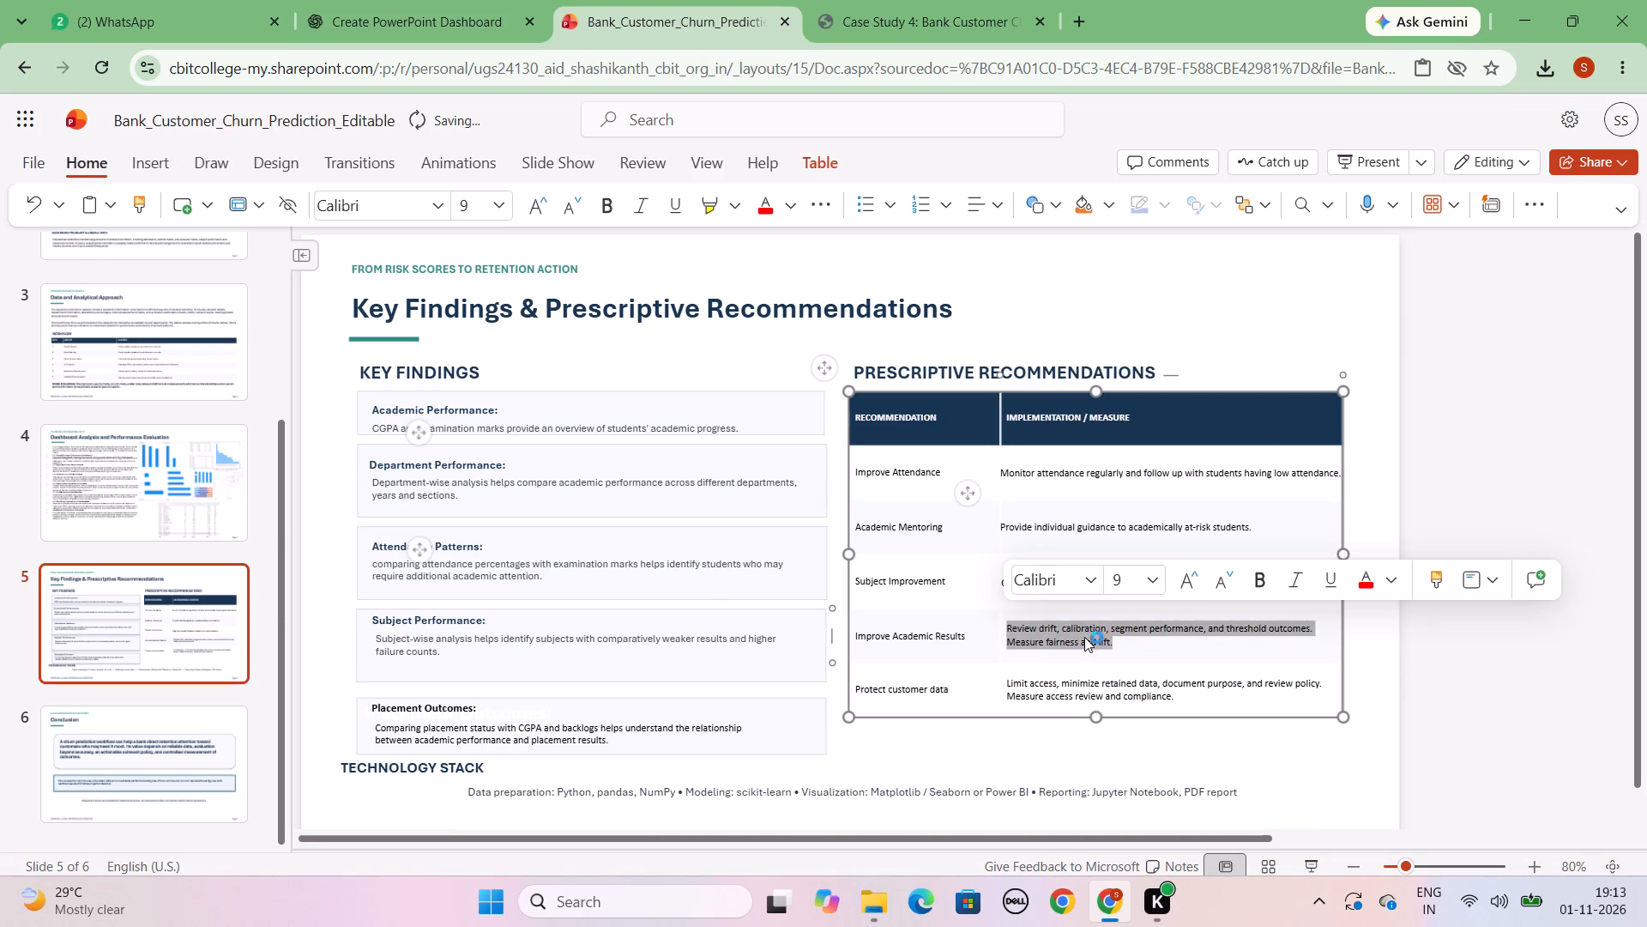
key("ctrl+v")
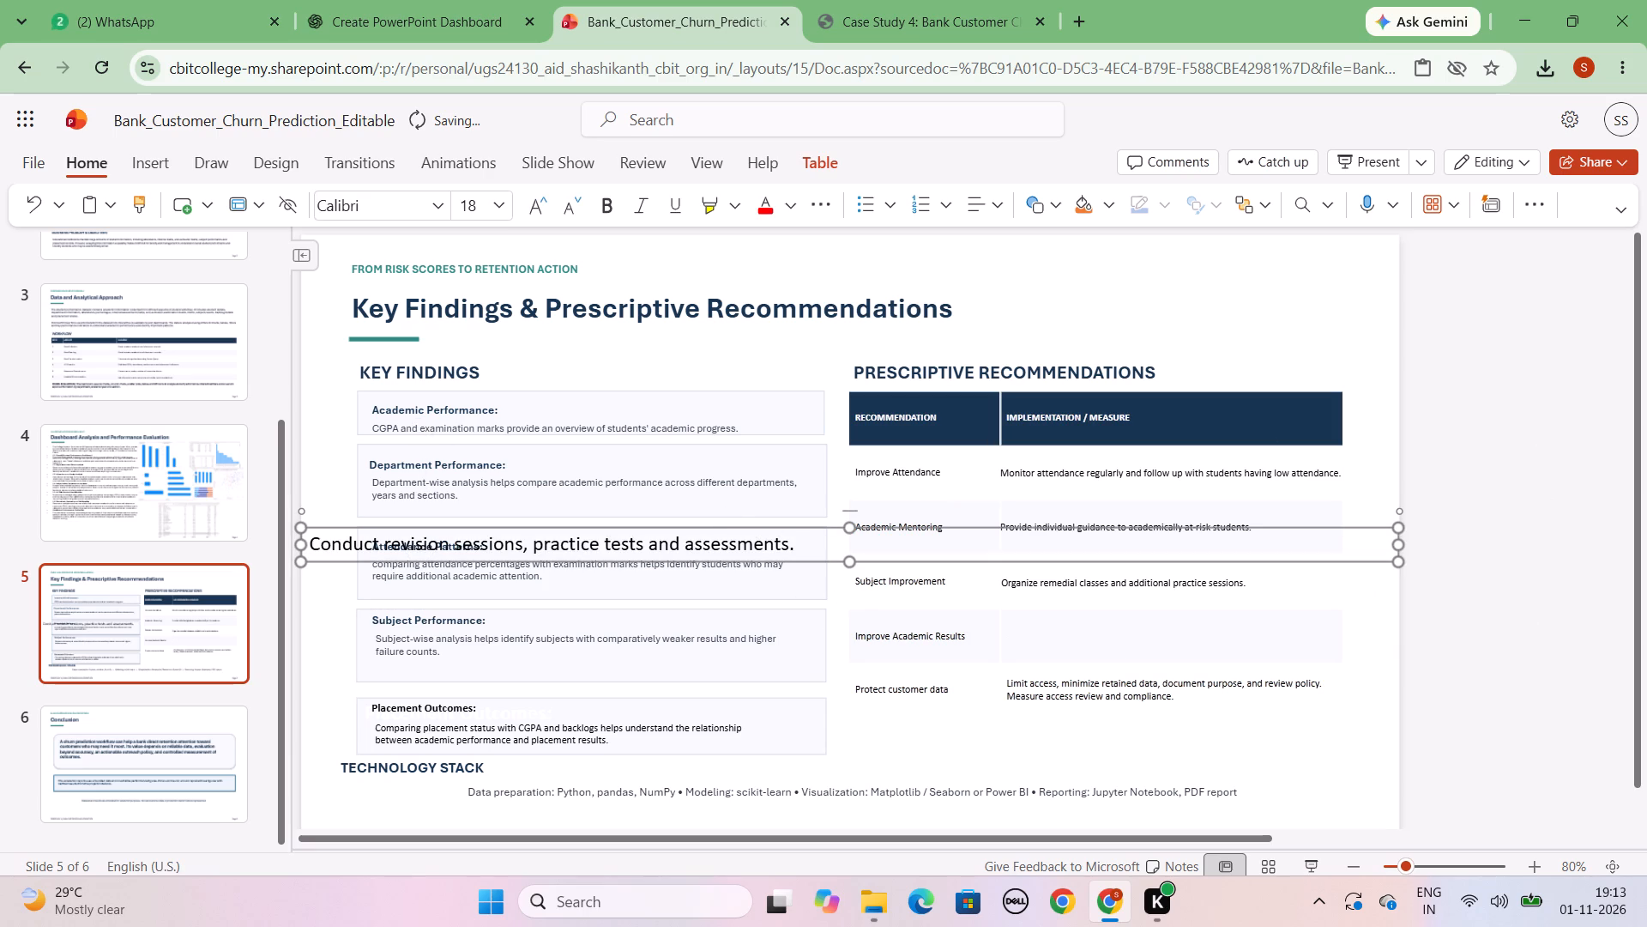
Set the font size of the whole newly pasted revision sessions text to 9.
left_click(825, 544)
key("ctrl+a")
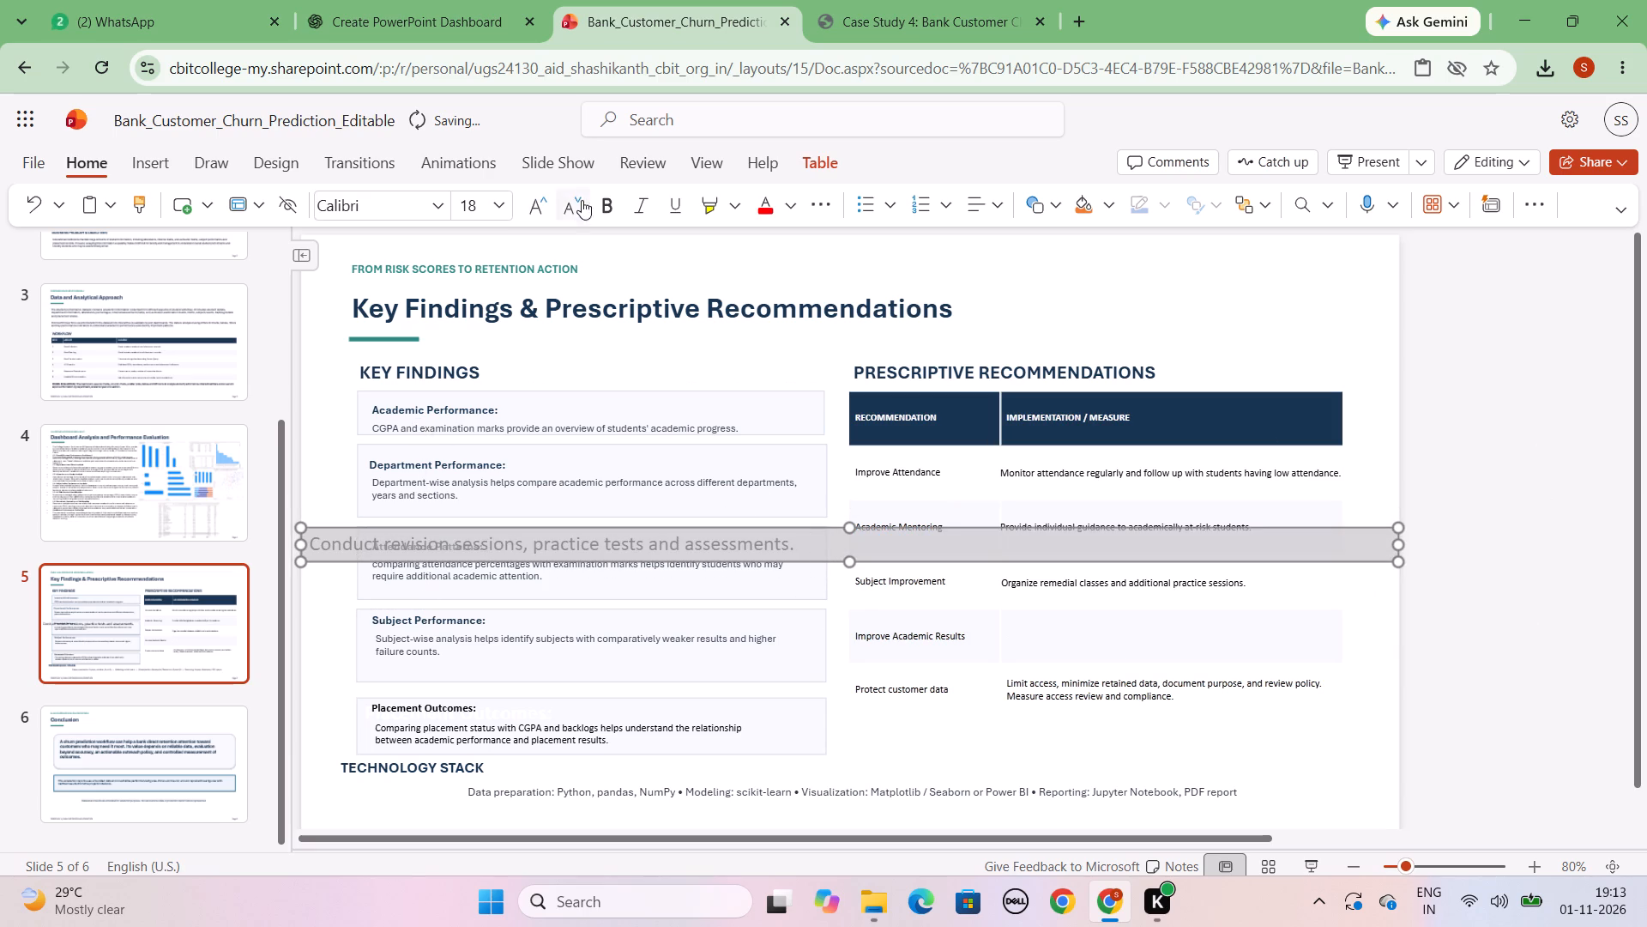
left_click(502, 207)
left_click(488, 275)
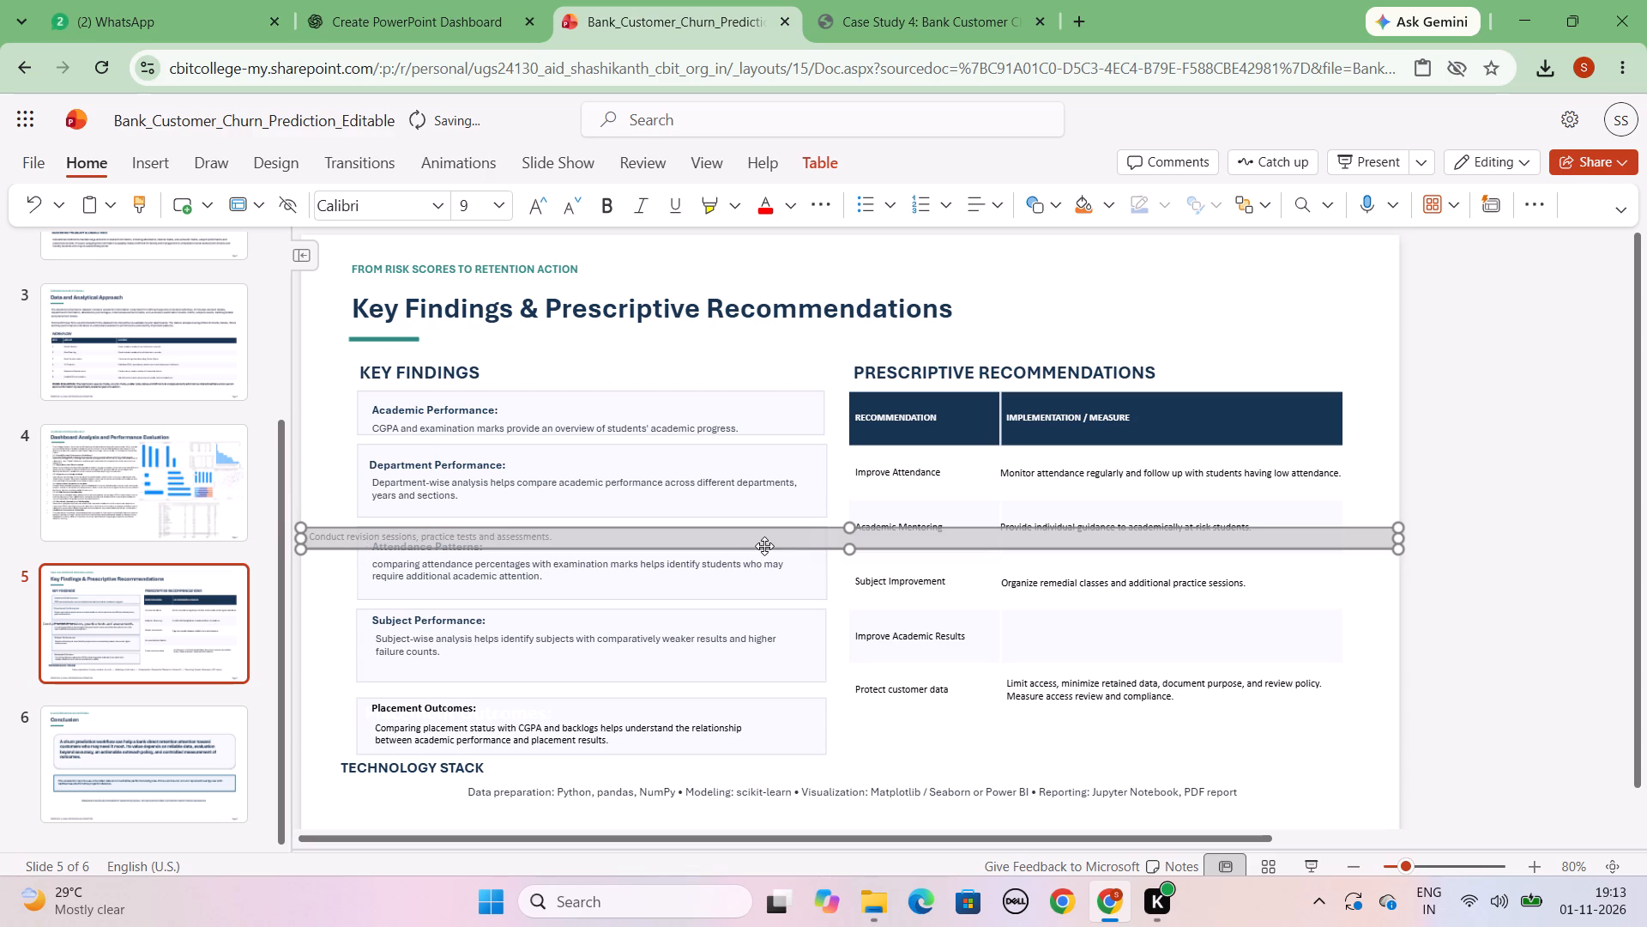
Move the revision sessions text box into the Implementation / Measure column, level with Improve Academic Results.
left_click_drag(789, 548, 1316, 639)
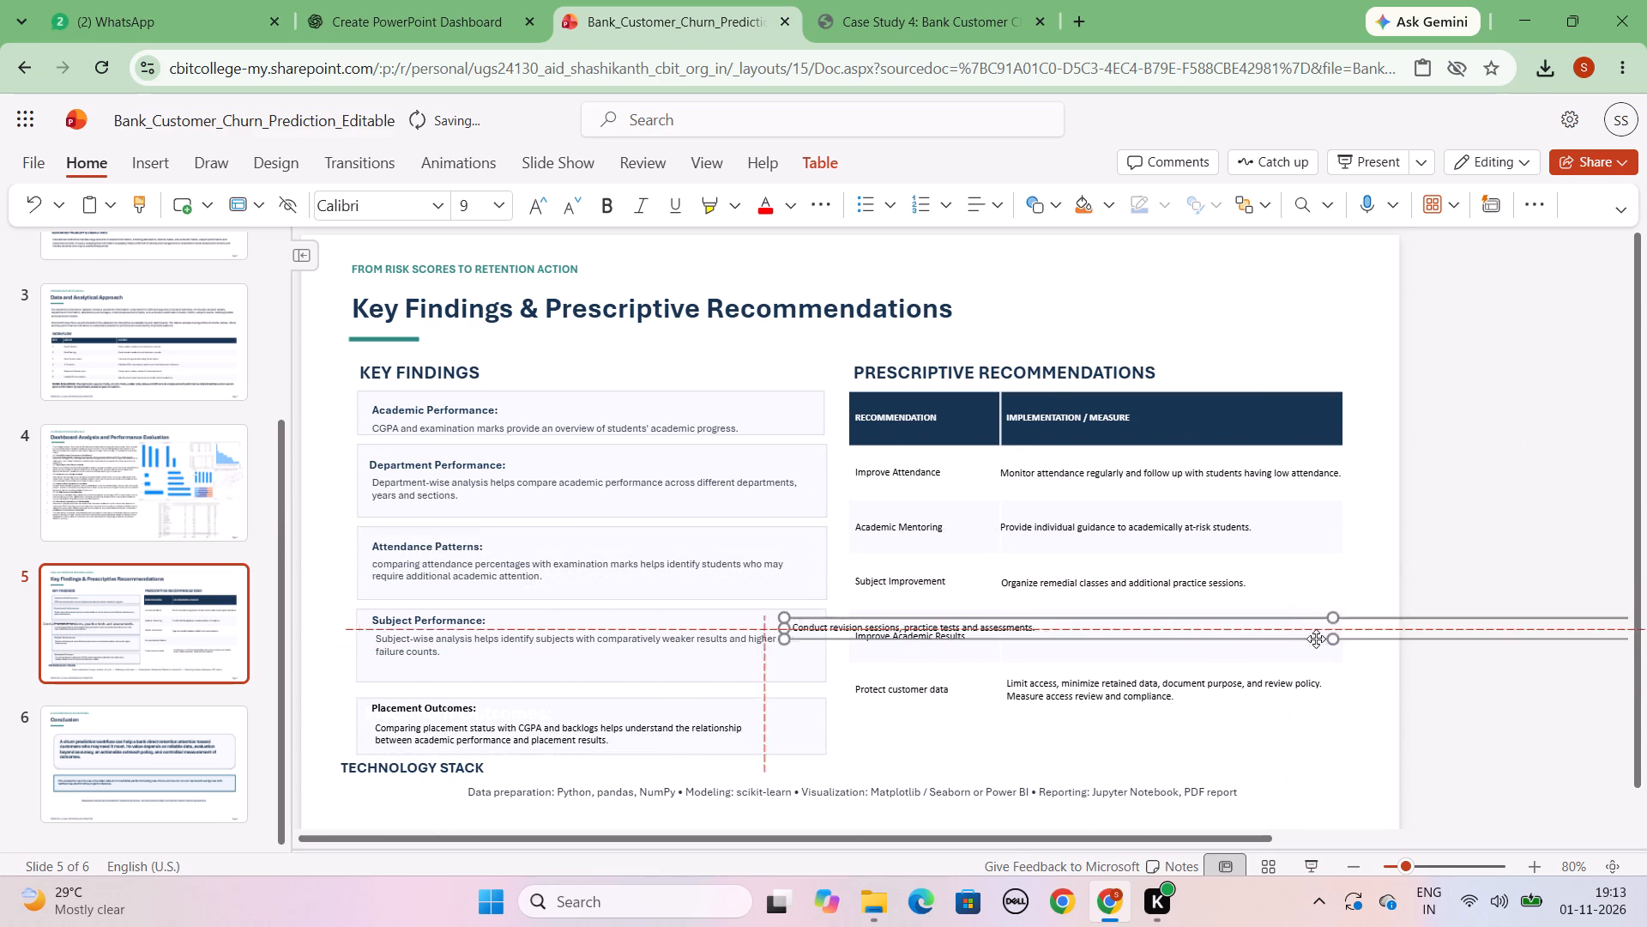
left_click_drag(1316, 639, 1500, 646)
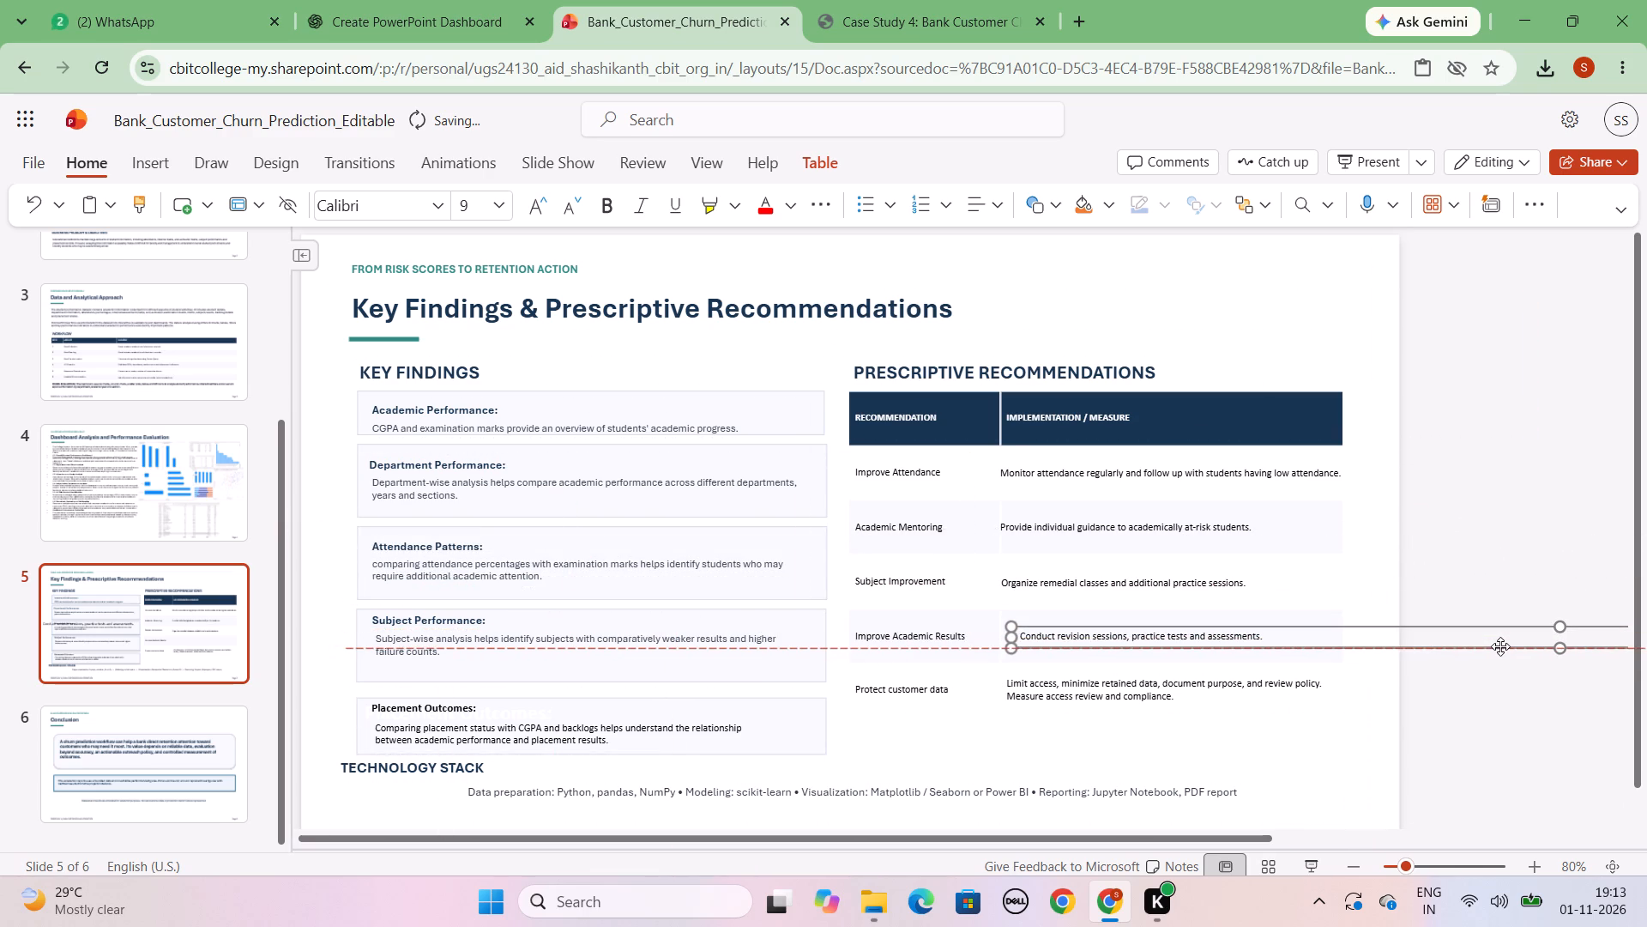
left_click_drag(1500, 646, 1498, 643)
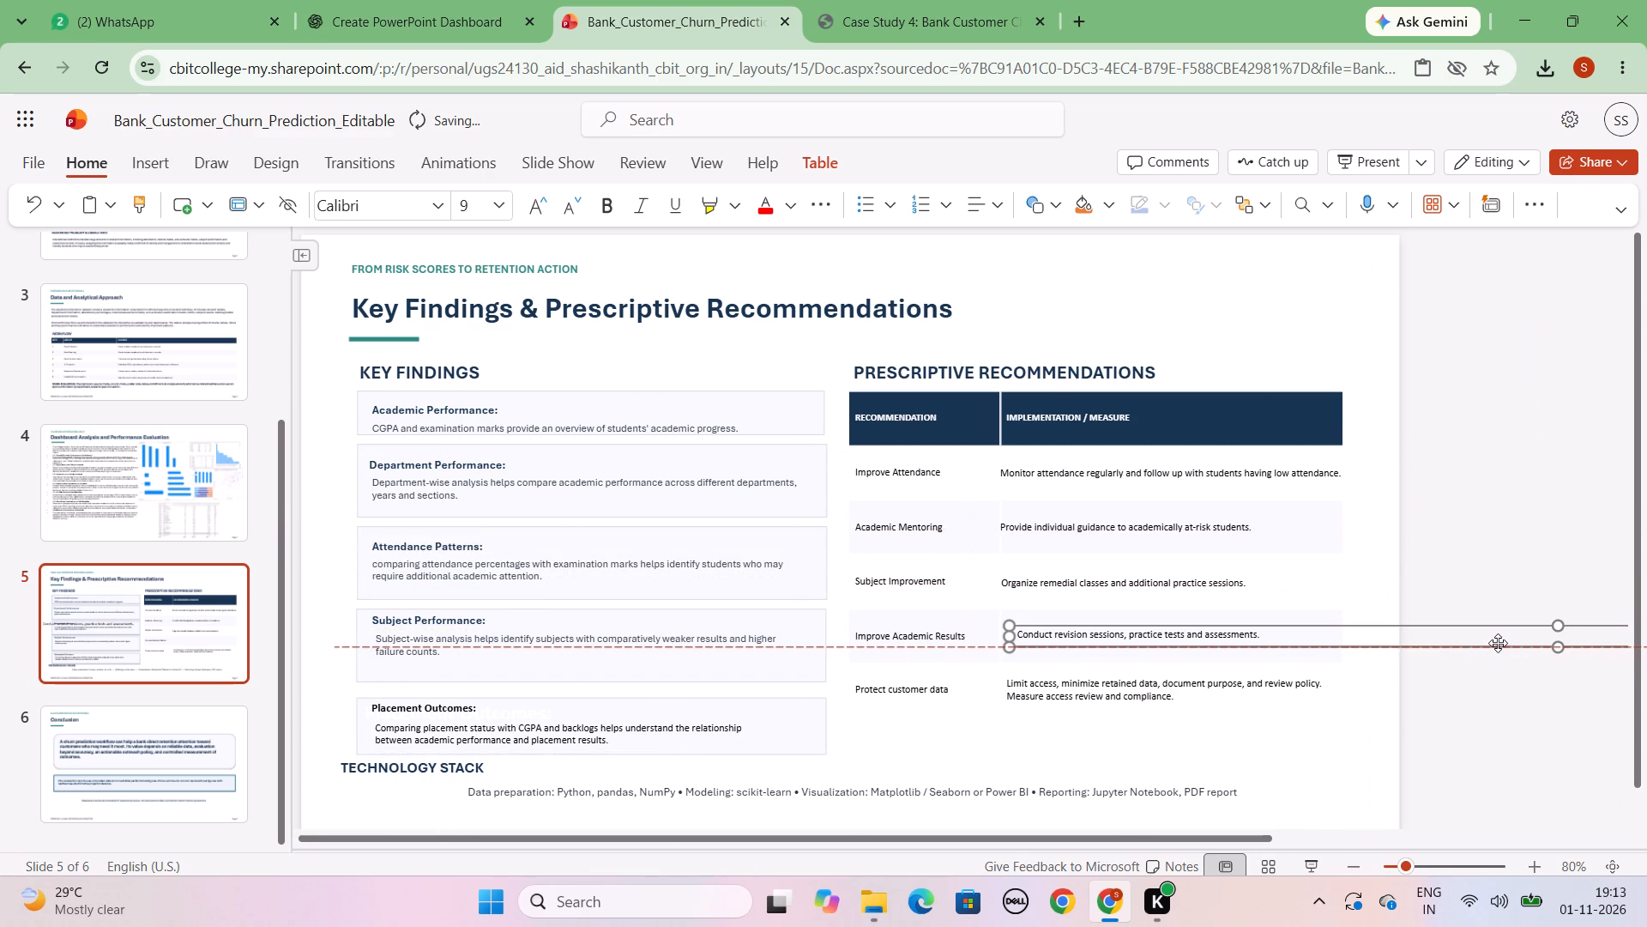
left_click_drag(1498, 643, 1492, 643)
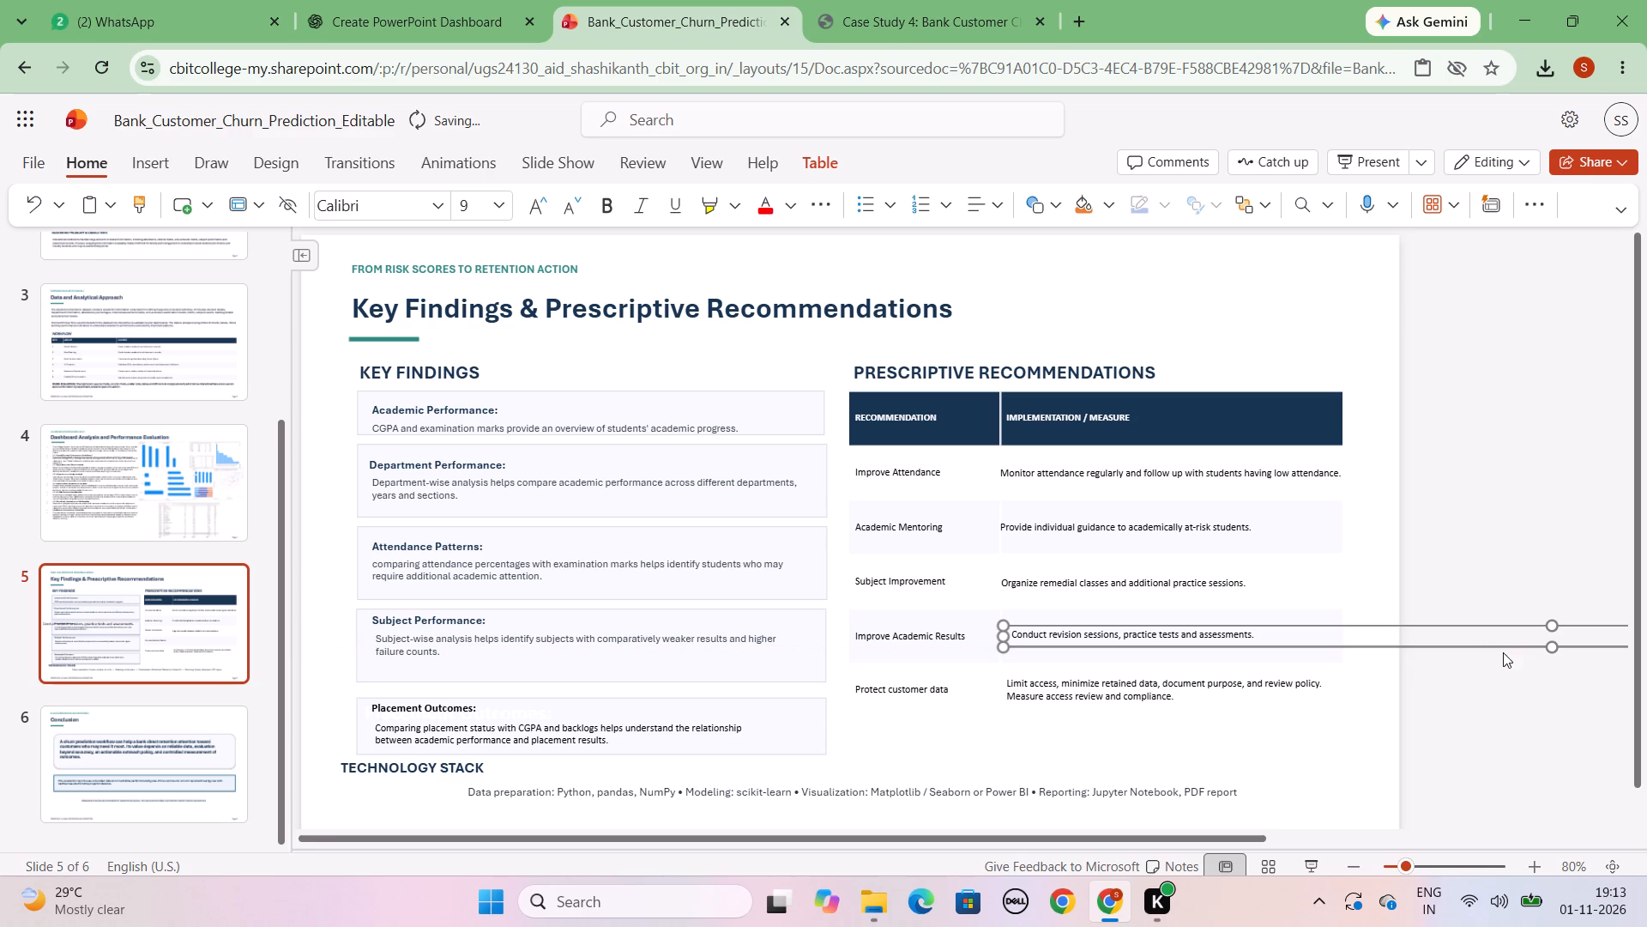
left_click(1519, 689)
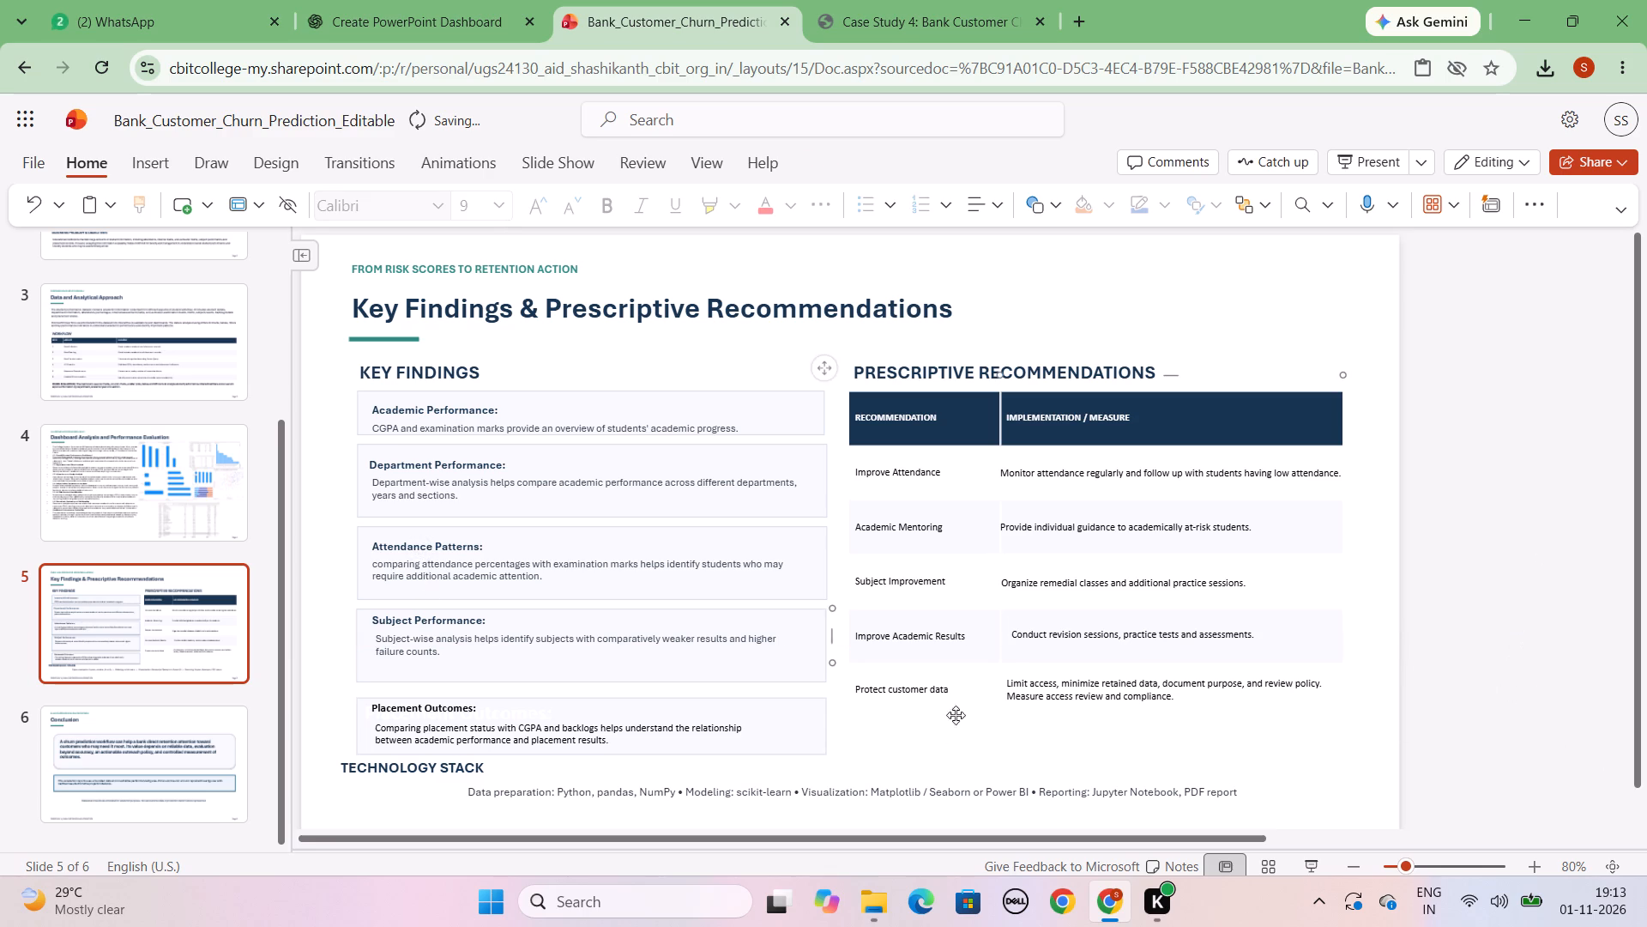
Widen the revision sessions text box by extending its left edge over the Recommendation column.
left_click(1017, 638)
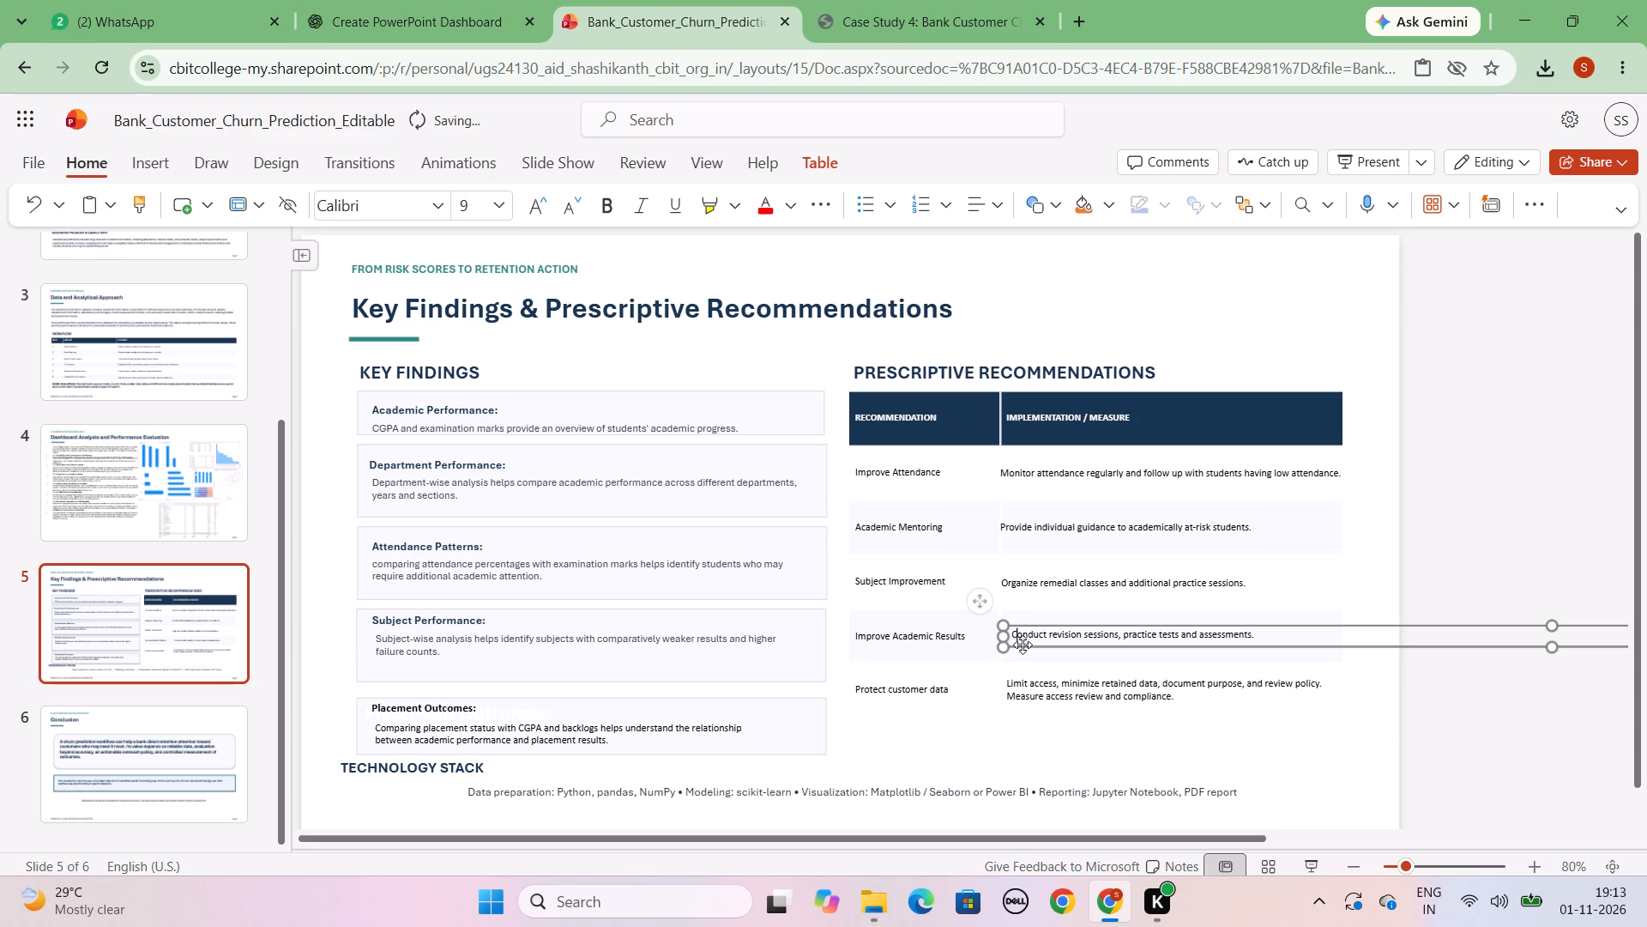
key("Left")
key("BackSpace")
left_click_drag(1009, 633, 938, 636)
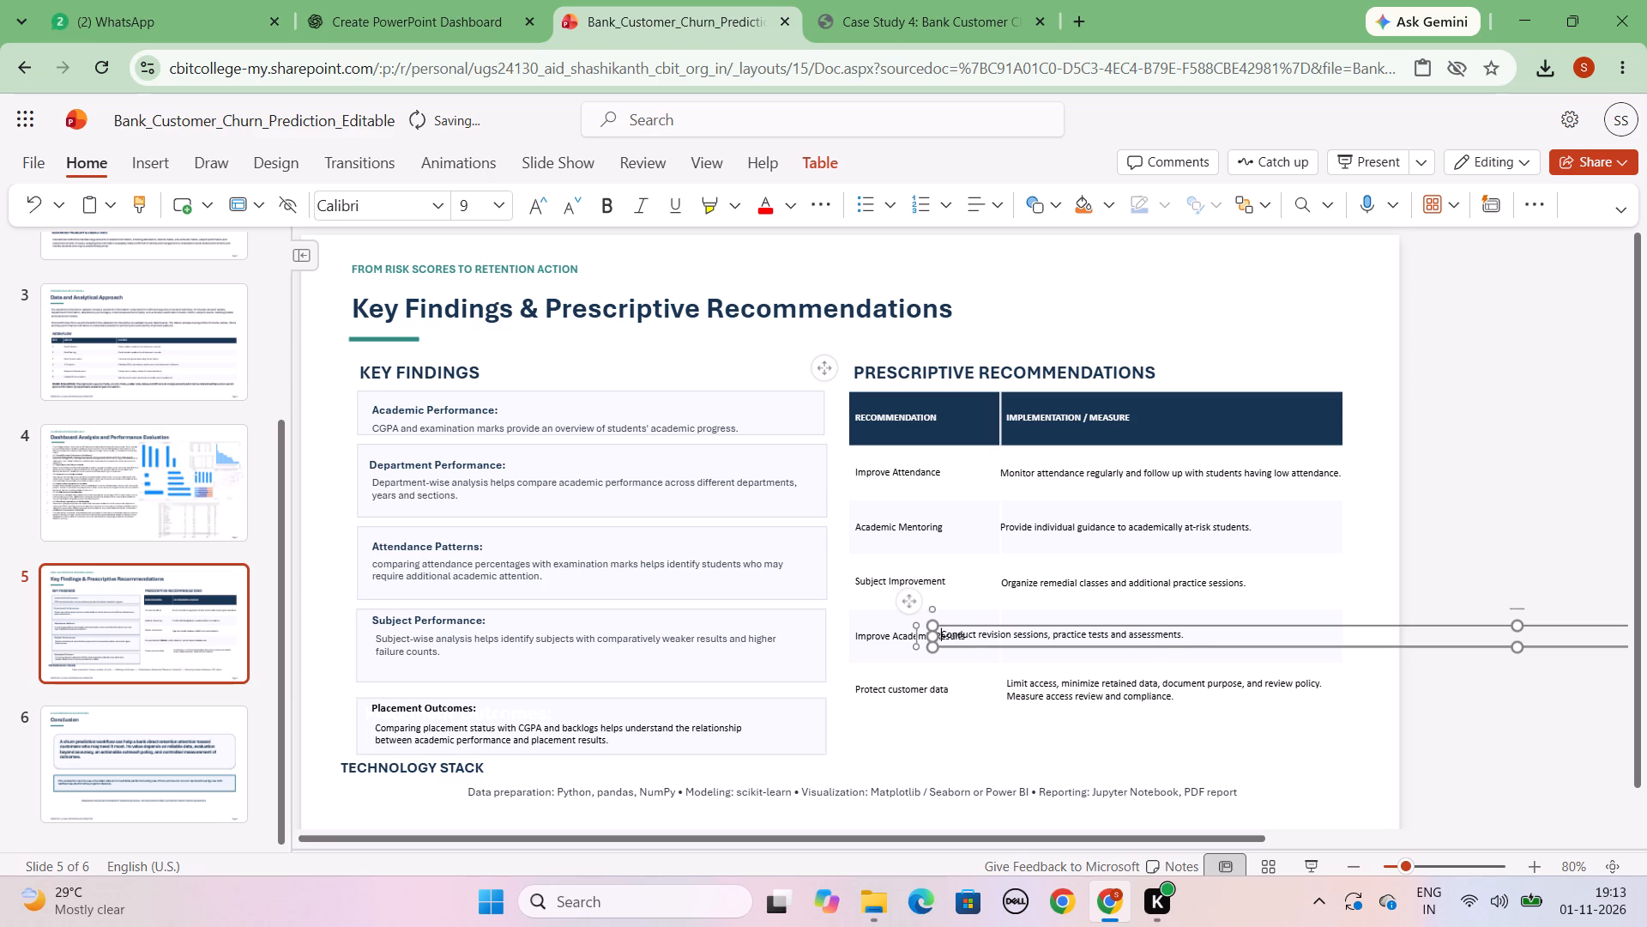
Indent the revision sessions text with leading spaces so it starts near the left edge of the Implementation / Measure column.
key("space")
key("space")
key("space")
key("space")
key("space")
key("space")
key("space")
key("space")
key("space")
key("space")
key("space")
key("space")
key("space")
key("space")
key("space")
key("space")
key("space")
key("space")
key("space")
key("space")
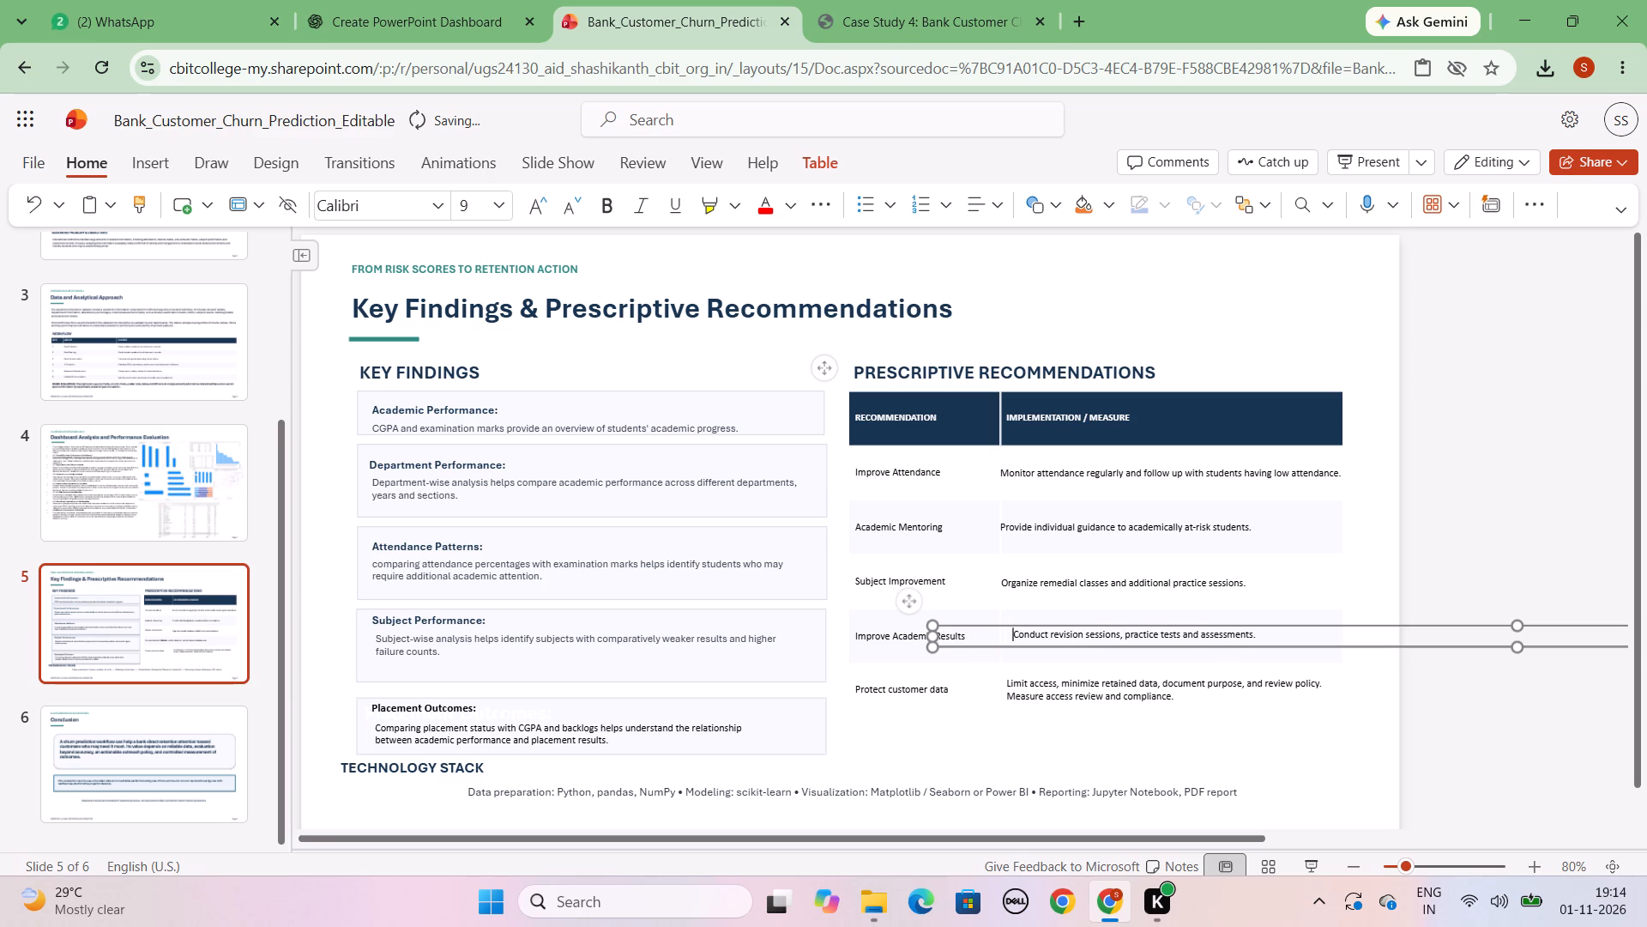
key("space")
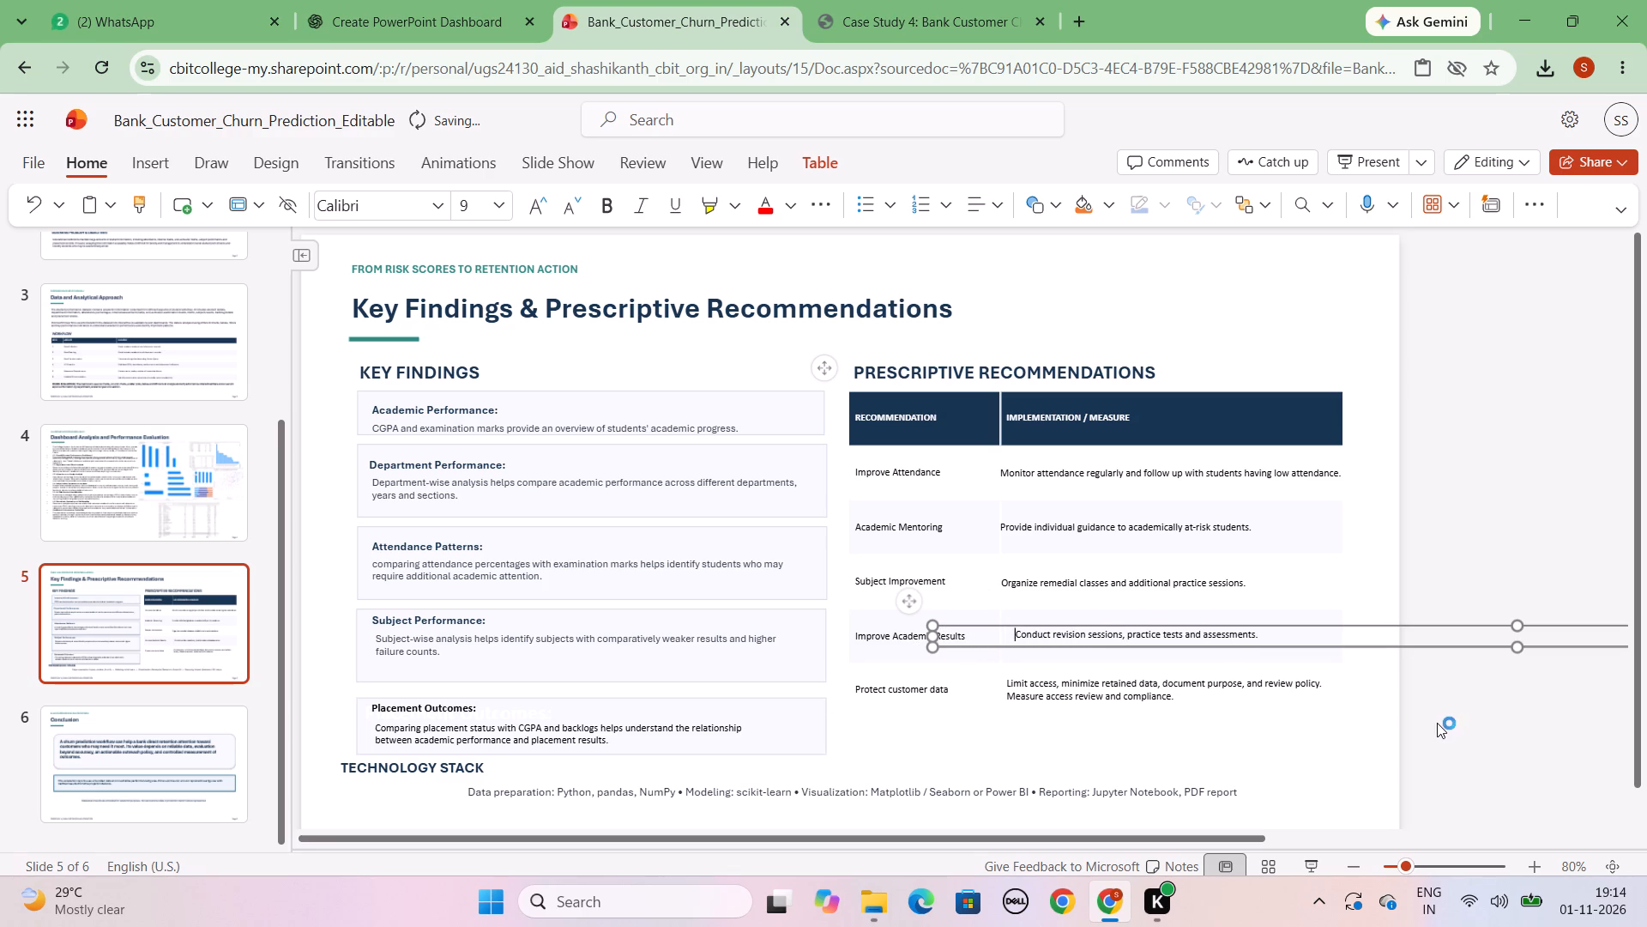
key("BackSpace")
key("BackSpace")
key("BackSpace")
key("BackSpace")
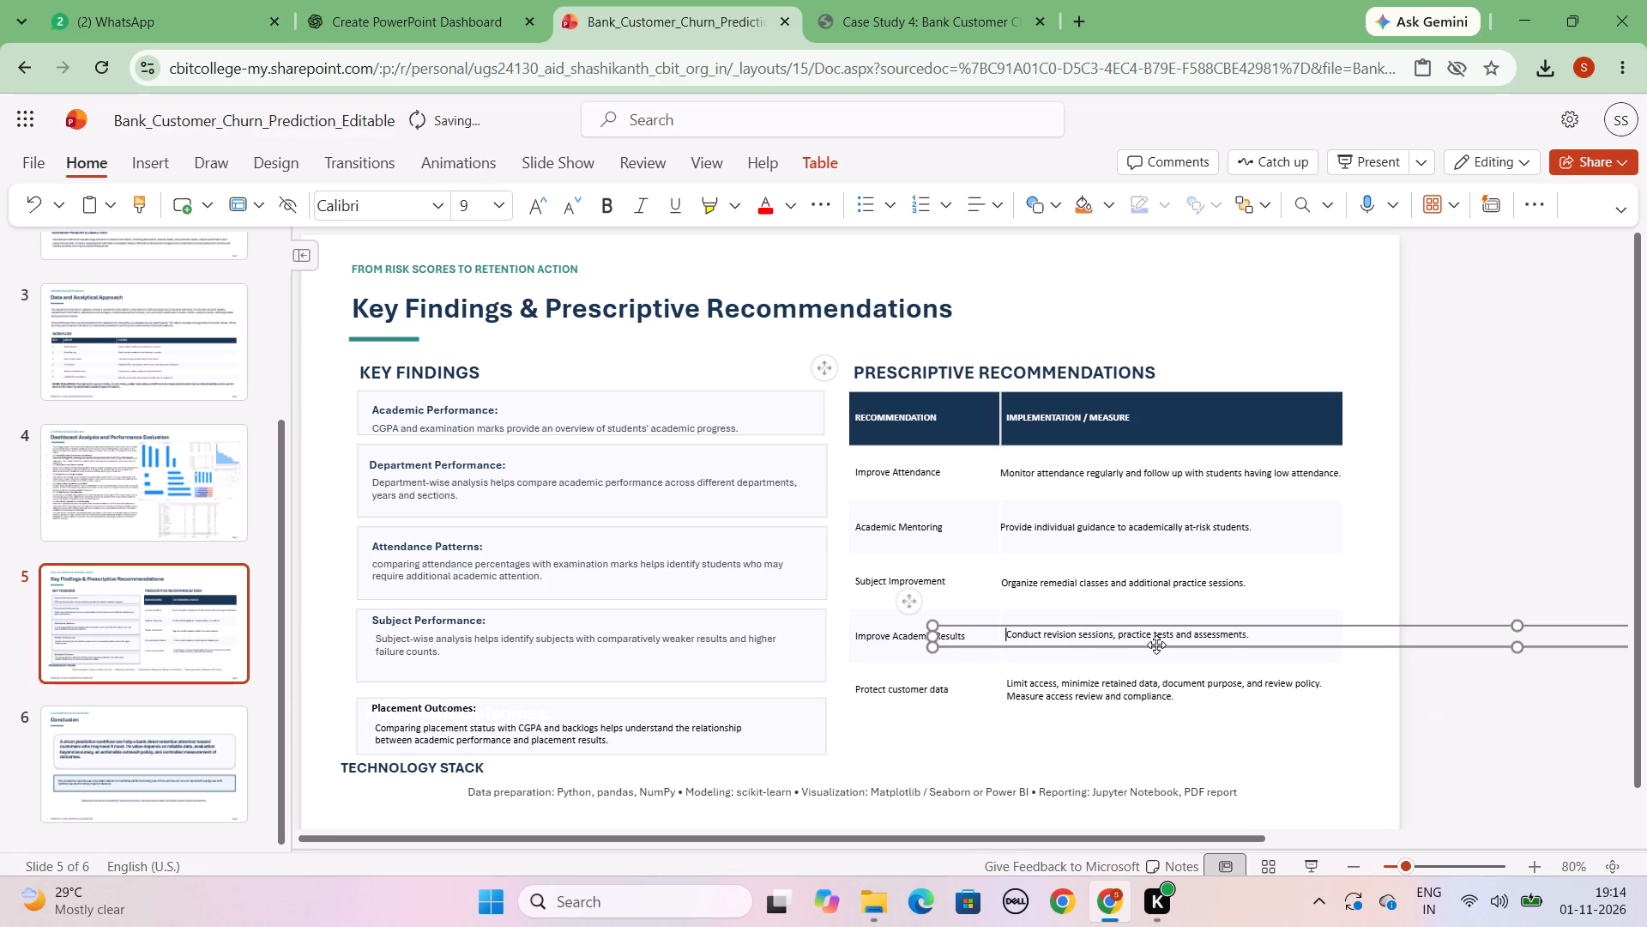
Adjust the height of the revision sessions text box slightly so its text sits level with Improve Academic Results.
left_click(1517, 651)
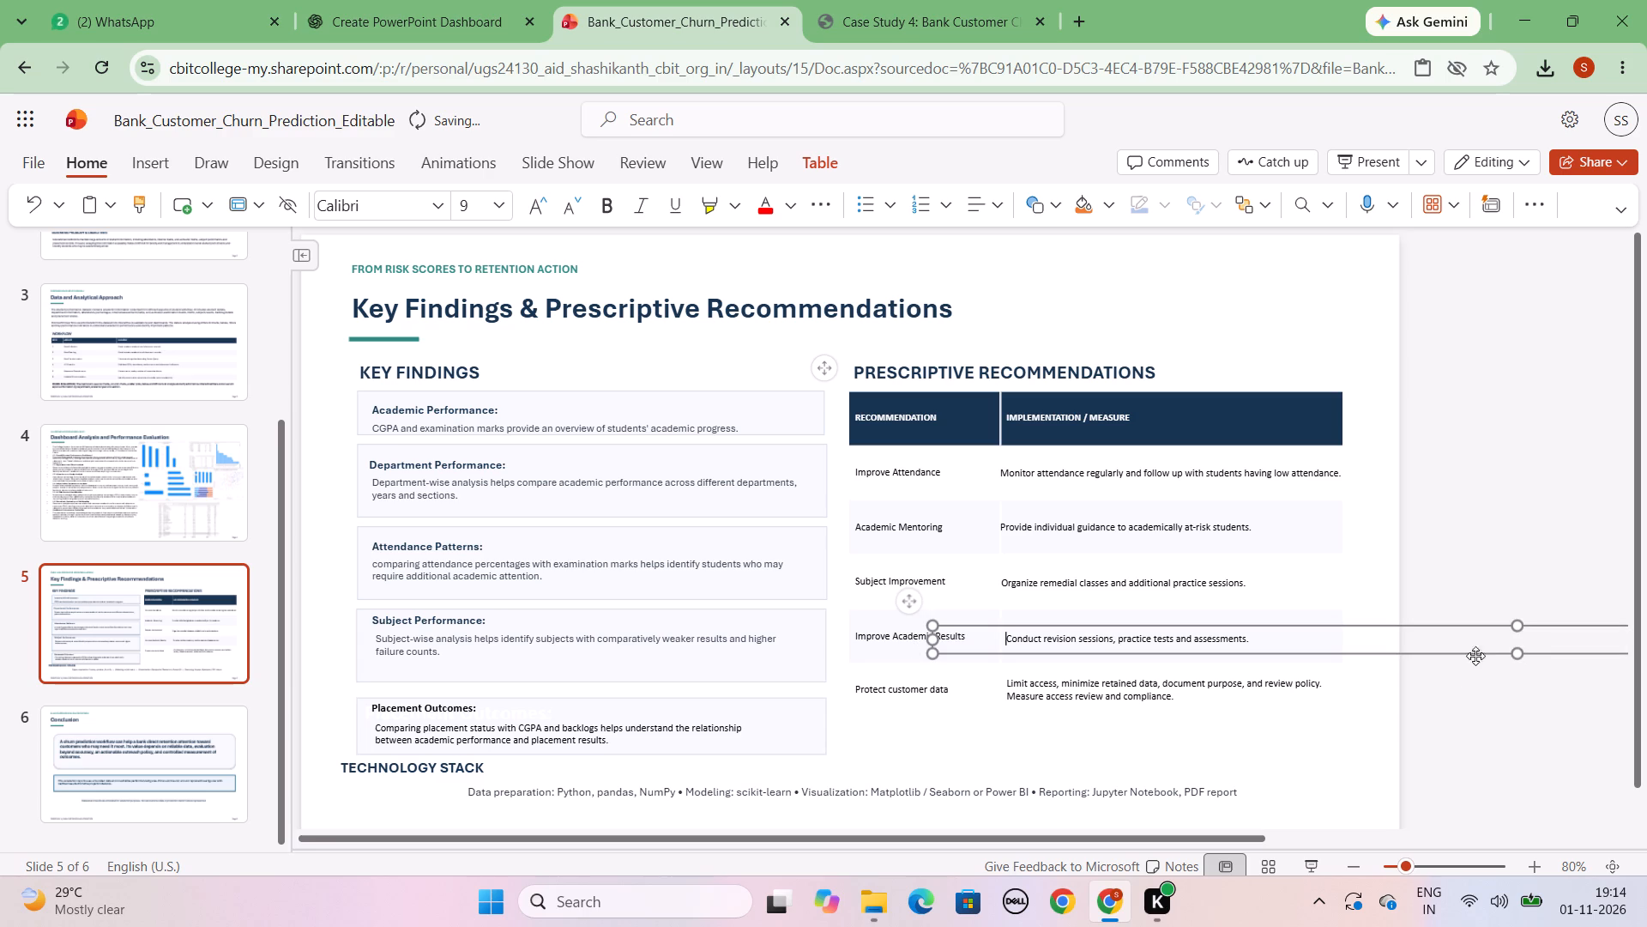
left_click_drag(1521, 651, 1518, 645)
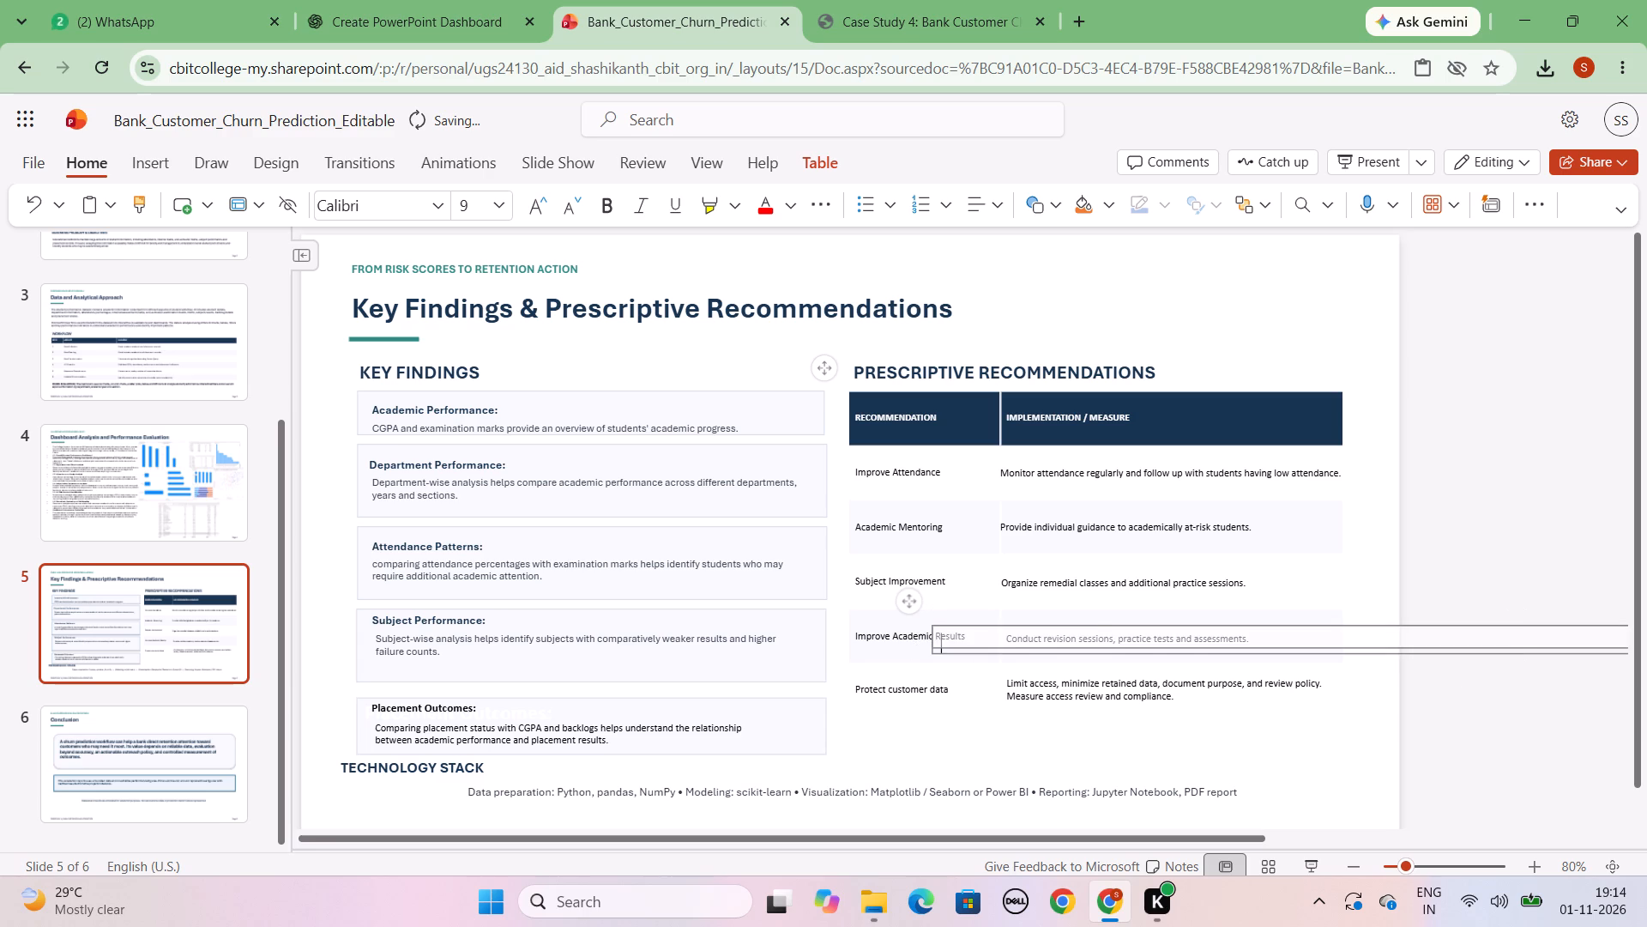
left_click_drag(1518, 645, 1517, 644)
left_click(1517, 644)
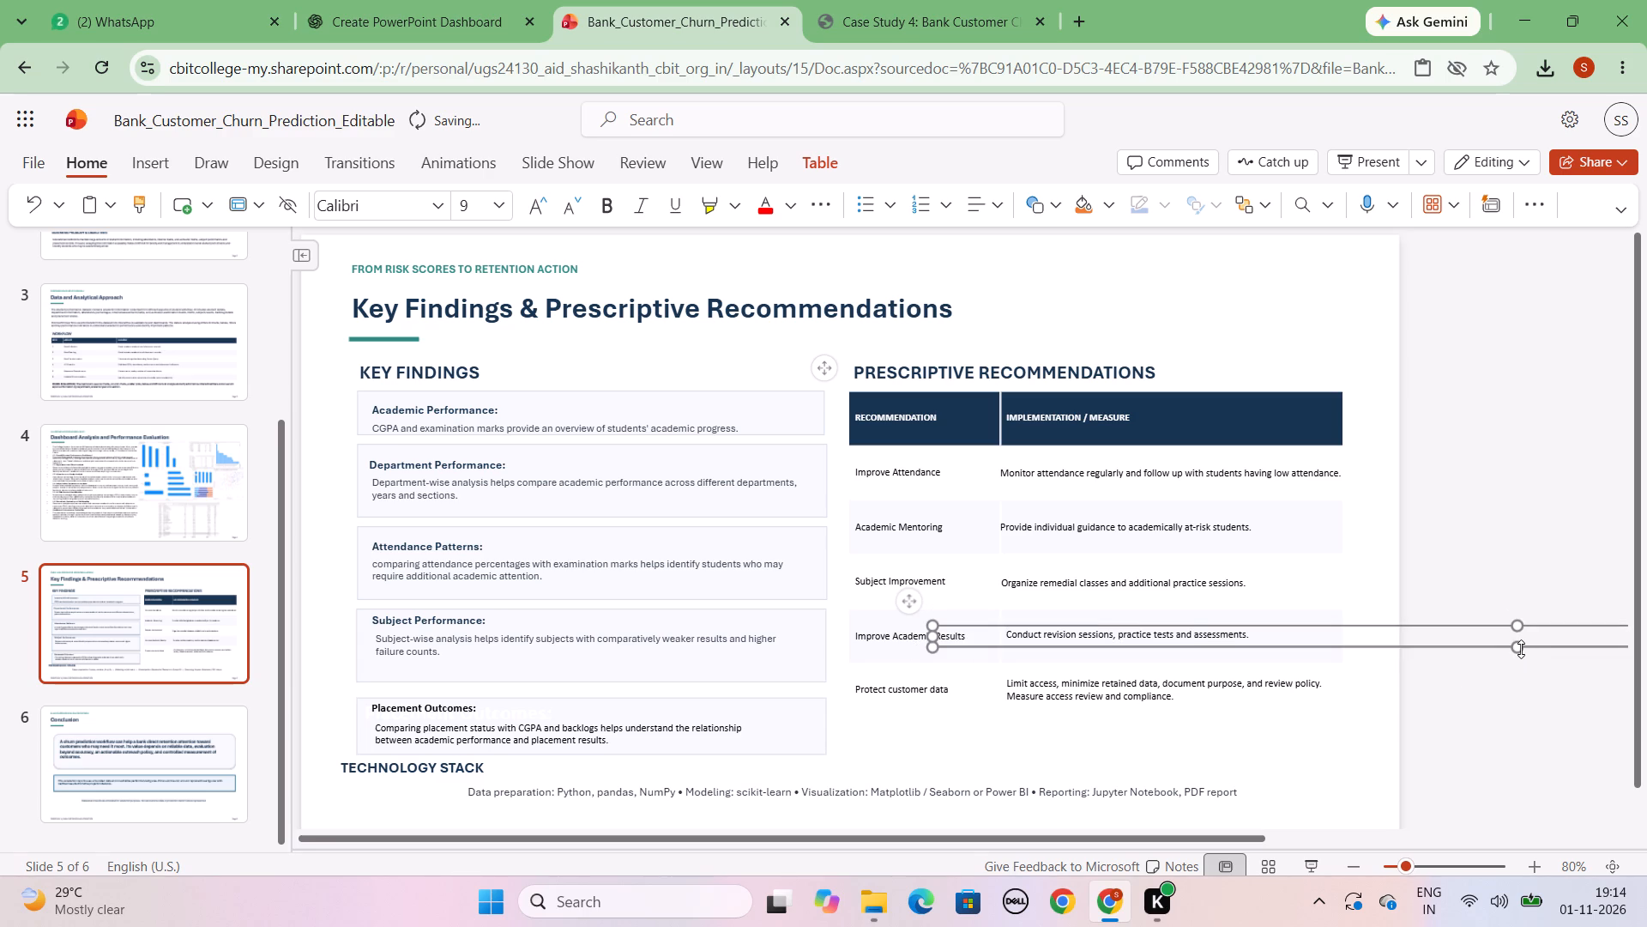
left_click(1521, 649)
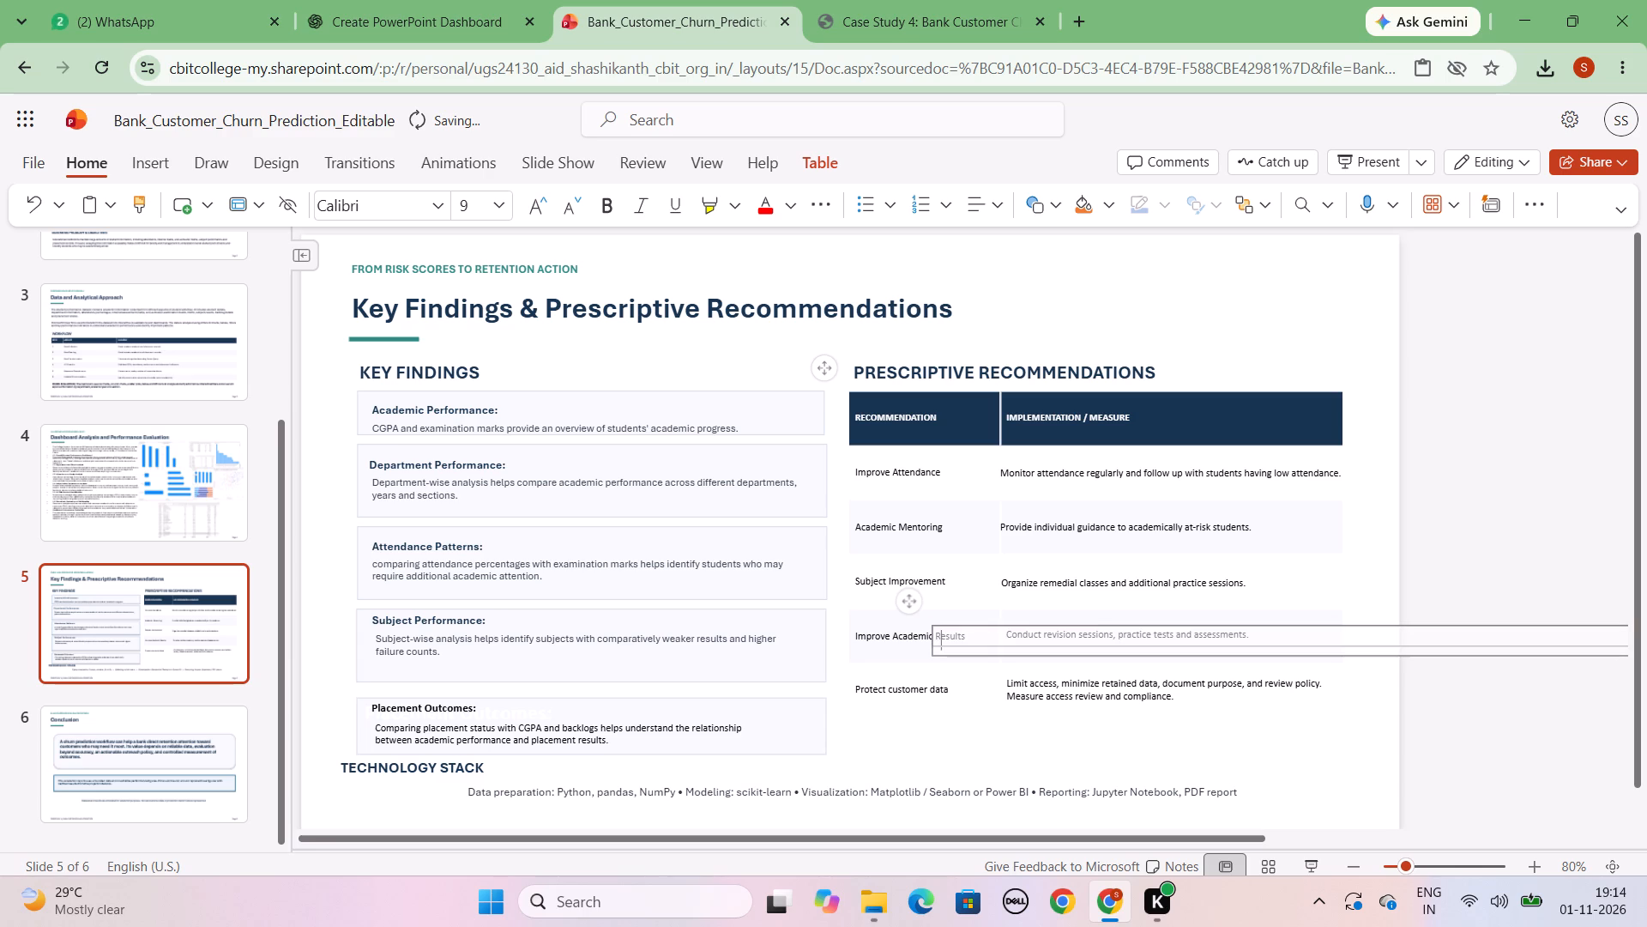
left_click(1509, 575)
Remove two leading spaces from the revision sessions text to align it with the implementation texts above.
left_click(1012, 642)
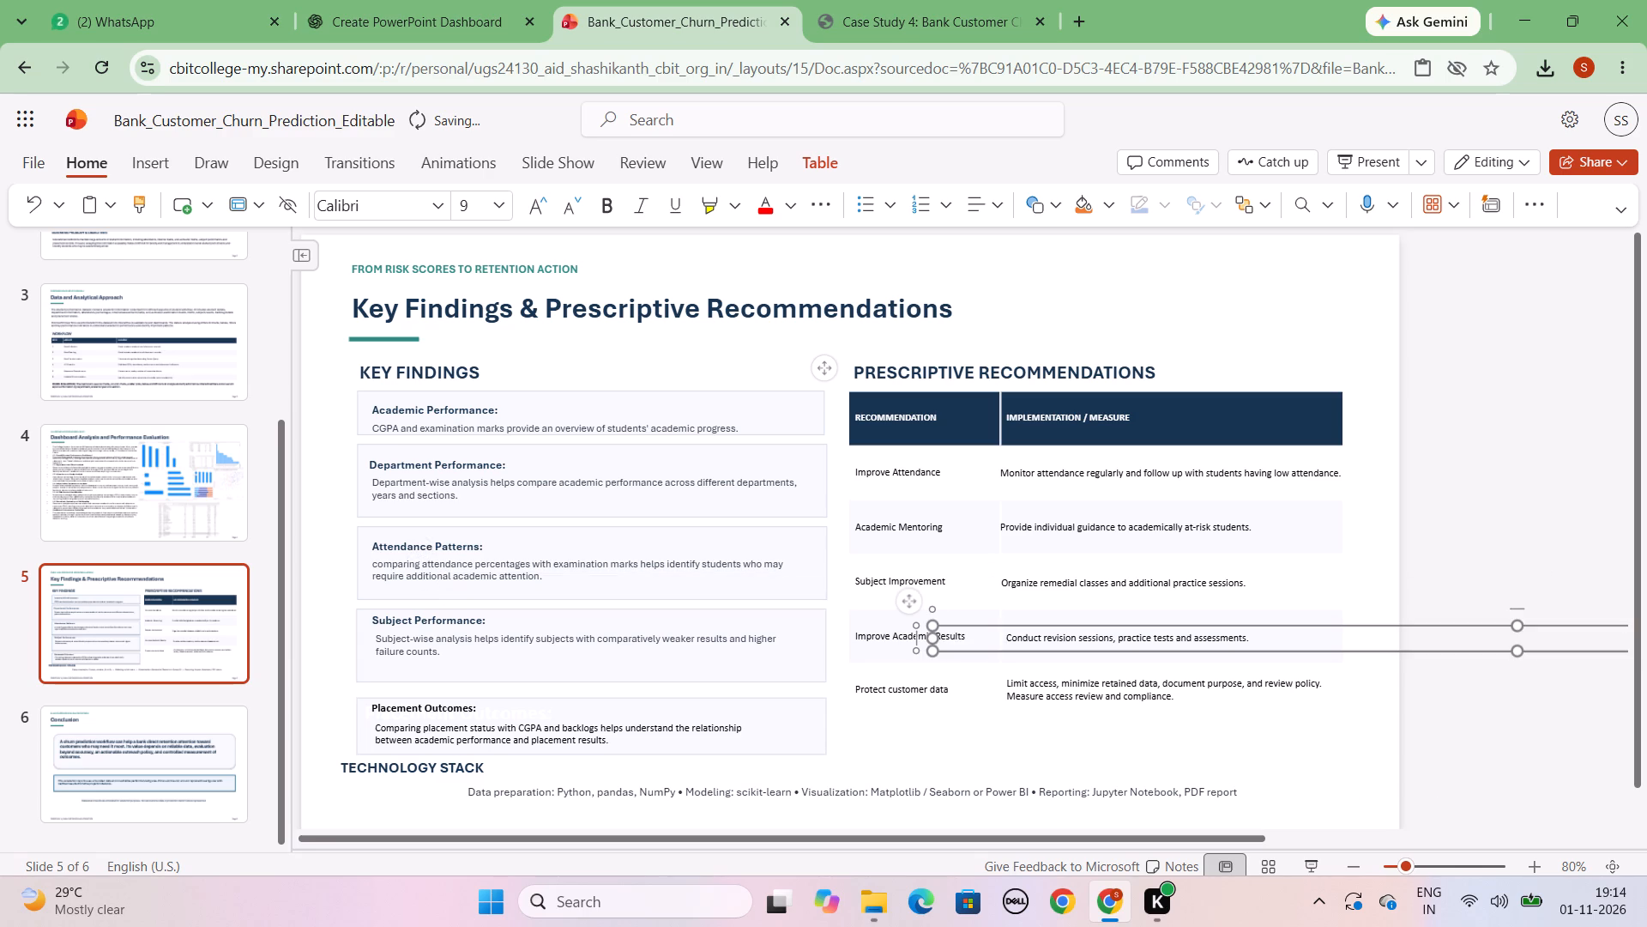
left_click(1011, 636)
key("Left")
key("BackSpace")
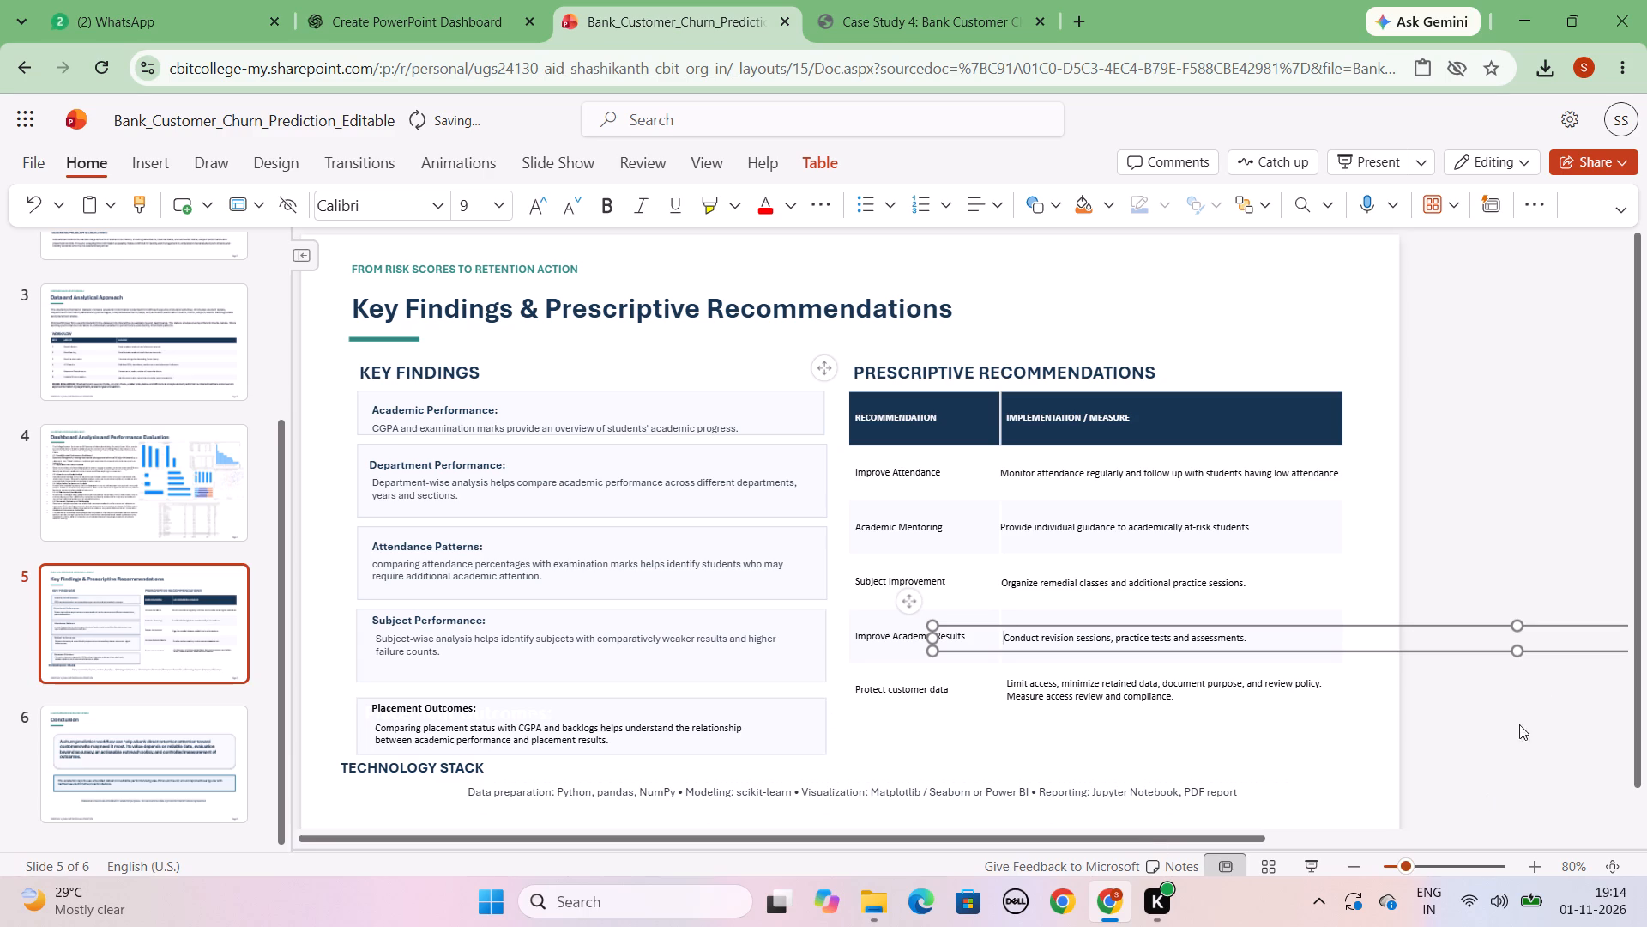
left_click(1529, 721)
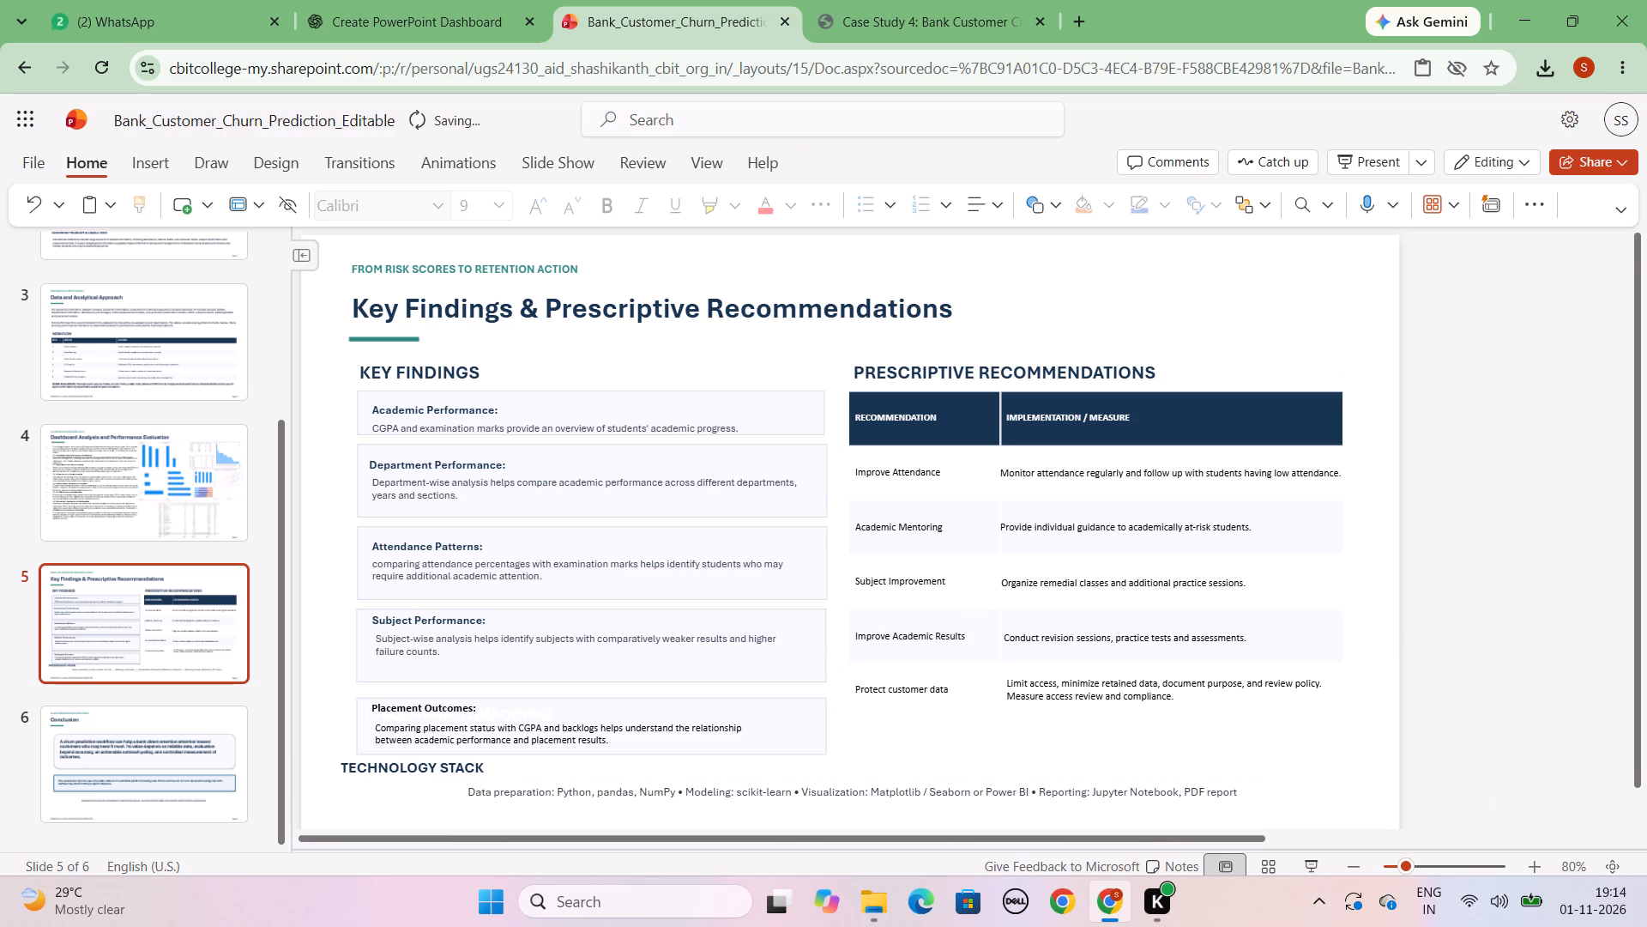
scroll(1228, 661, "up", 10, "ctrl")
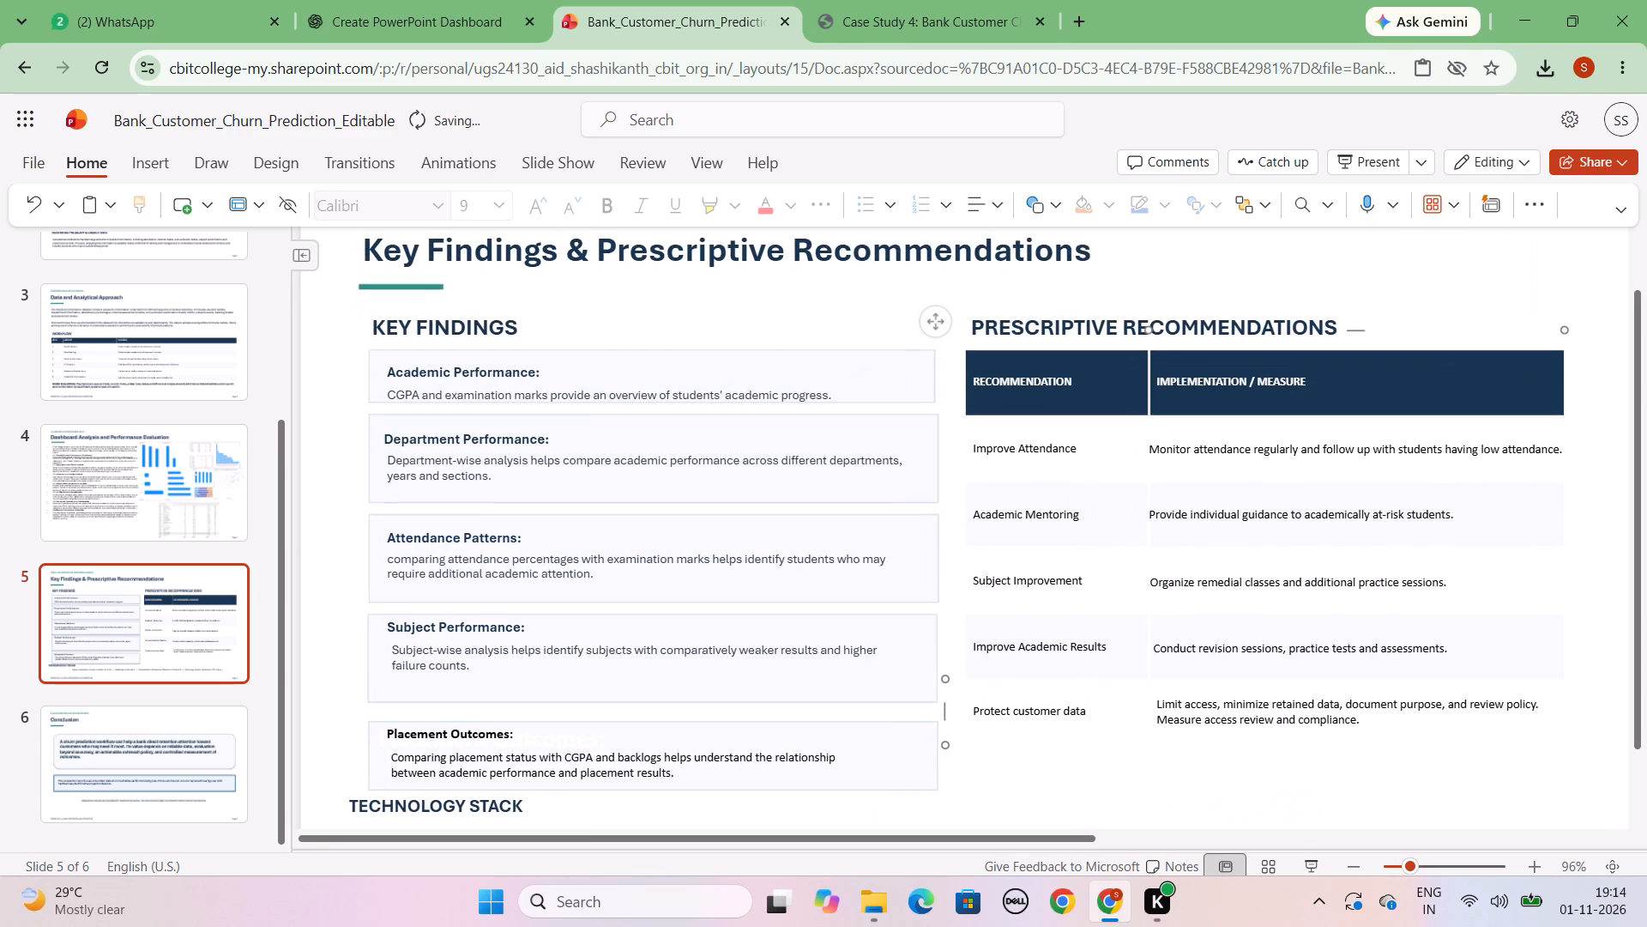
scroll(1222, 718, "down", 4, "ctrl")
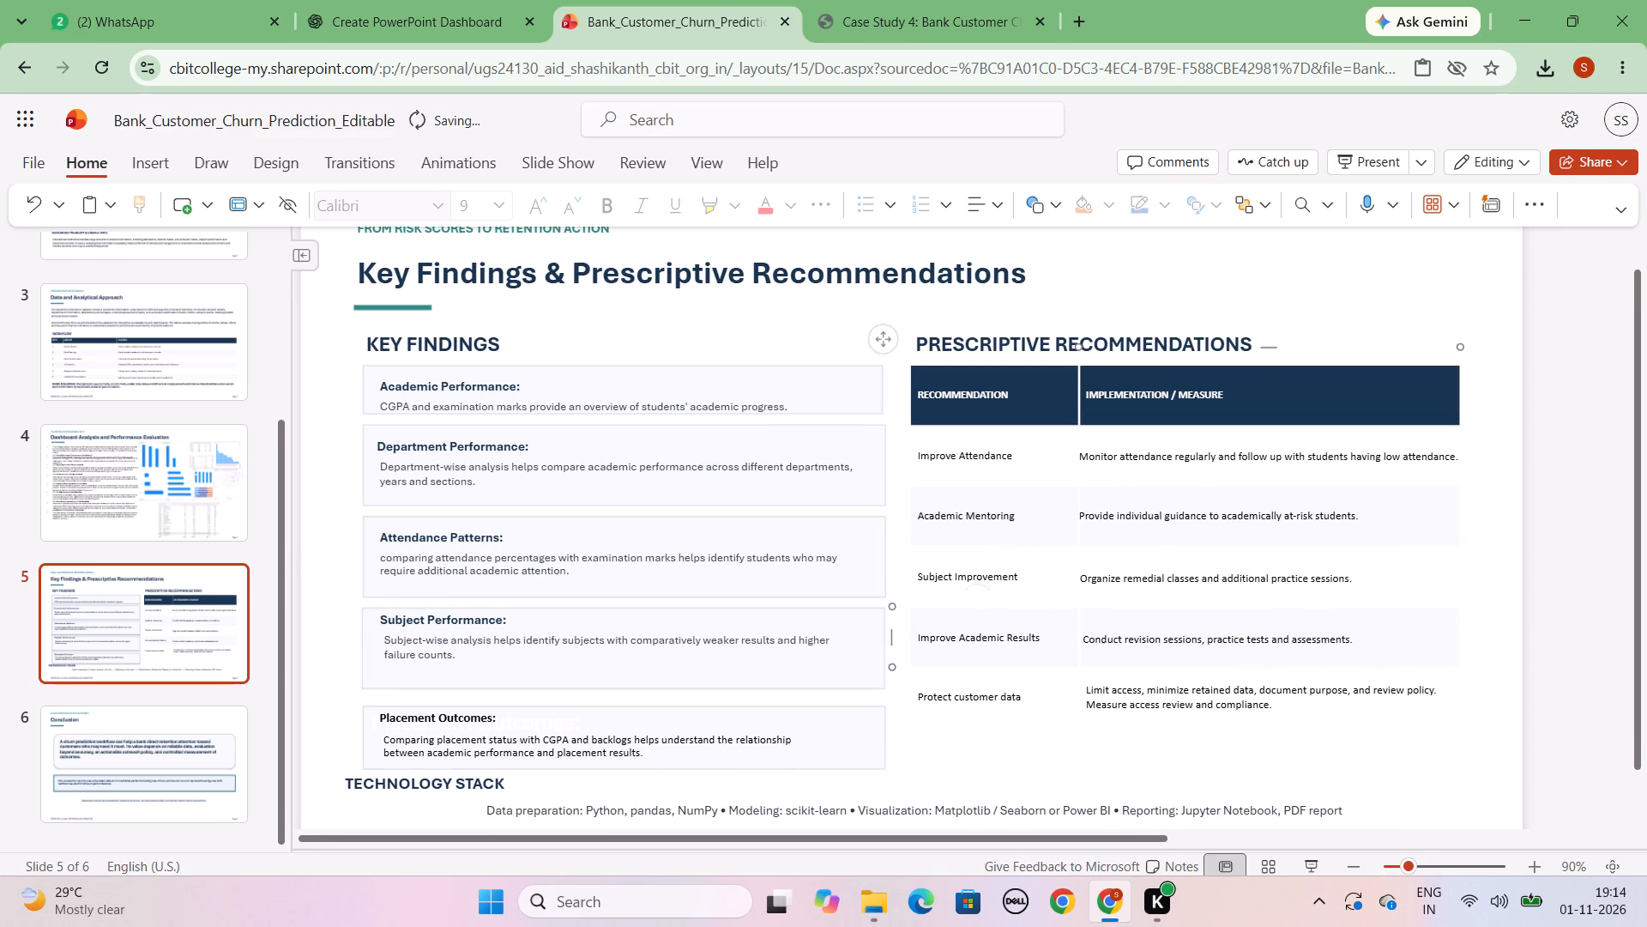
left_click(1112, 634)
left_click(1116, 643)
left_click(1109, 627)
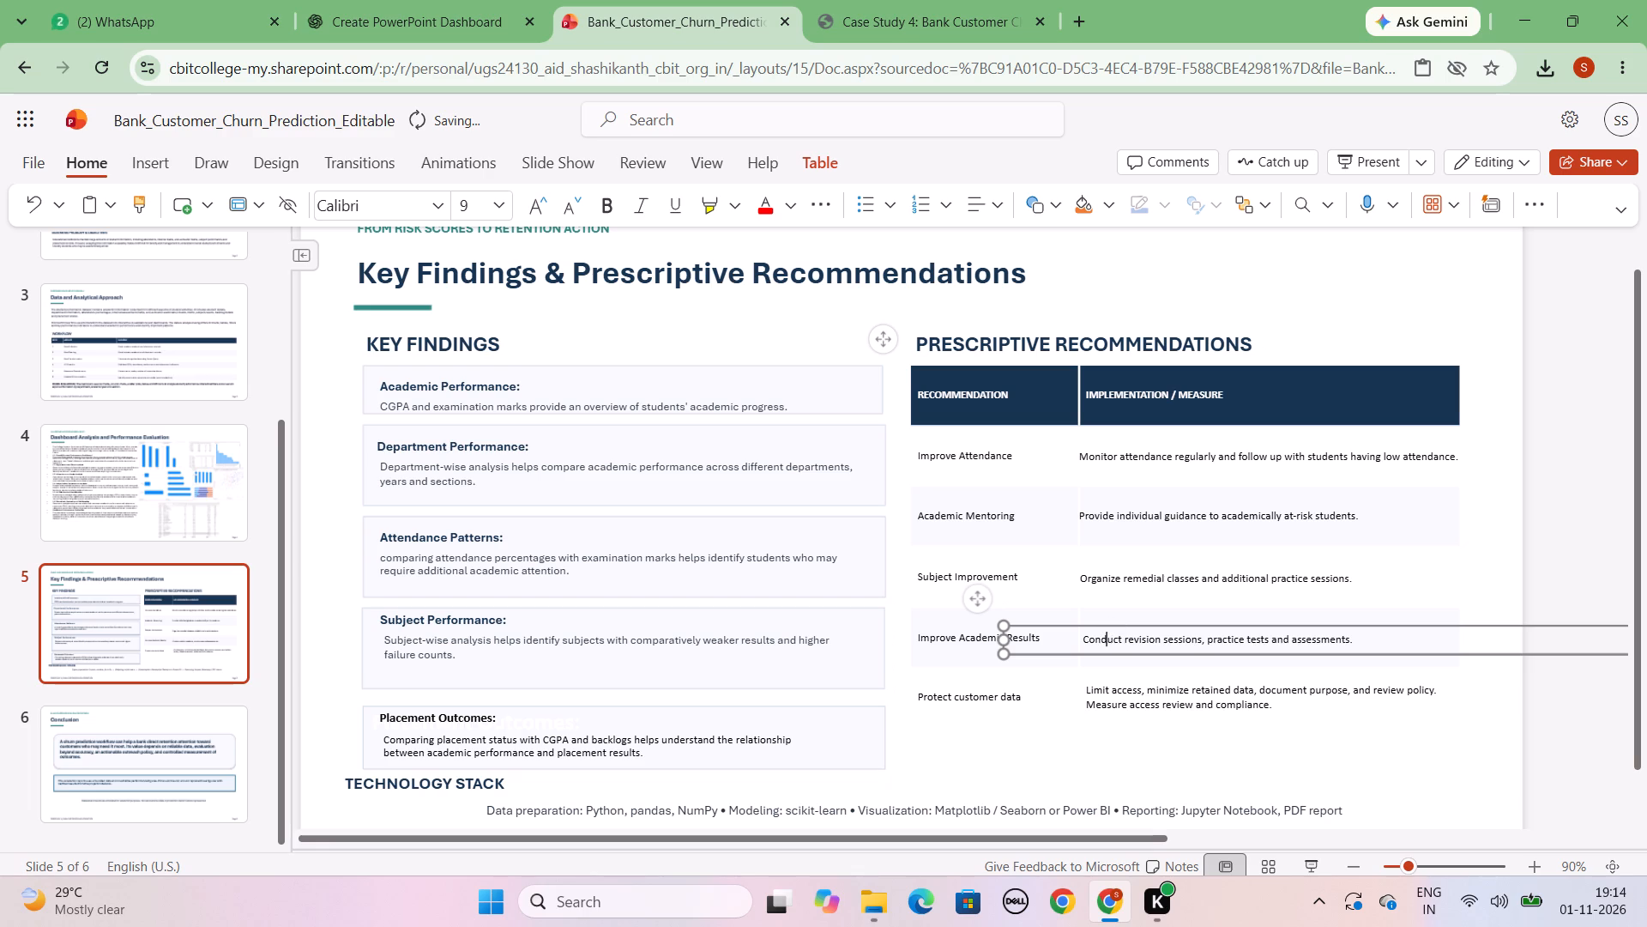
left_click(1090, 641)
key("Left")
key("BackSpace")
left_click(1507, 743)
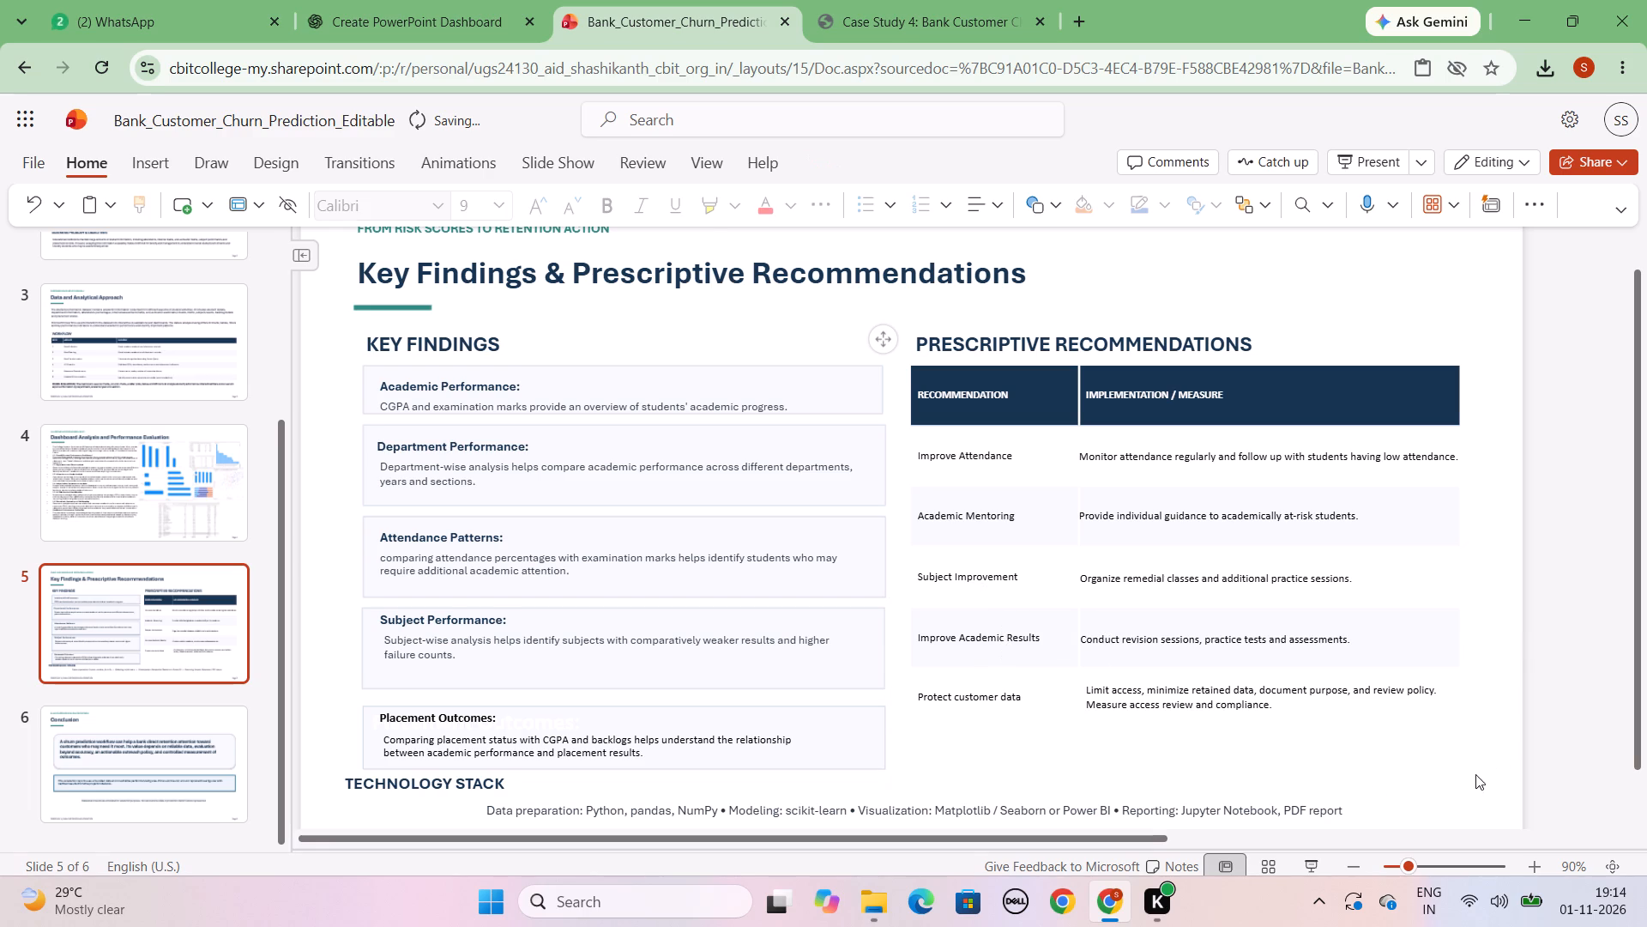
left_click(950, 745)
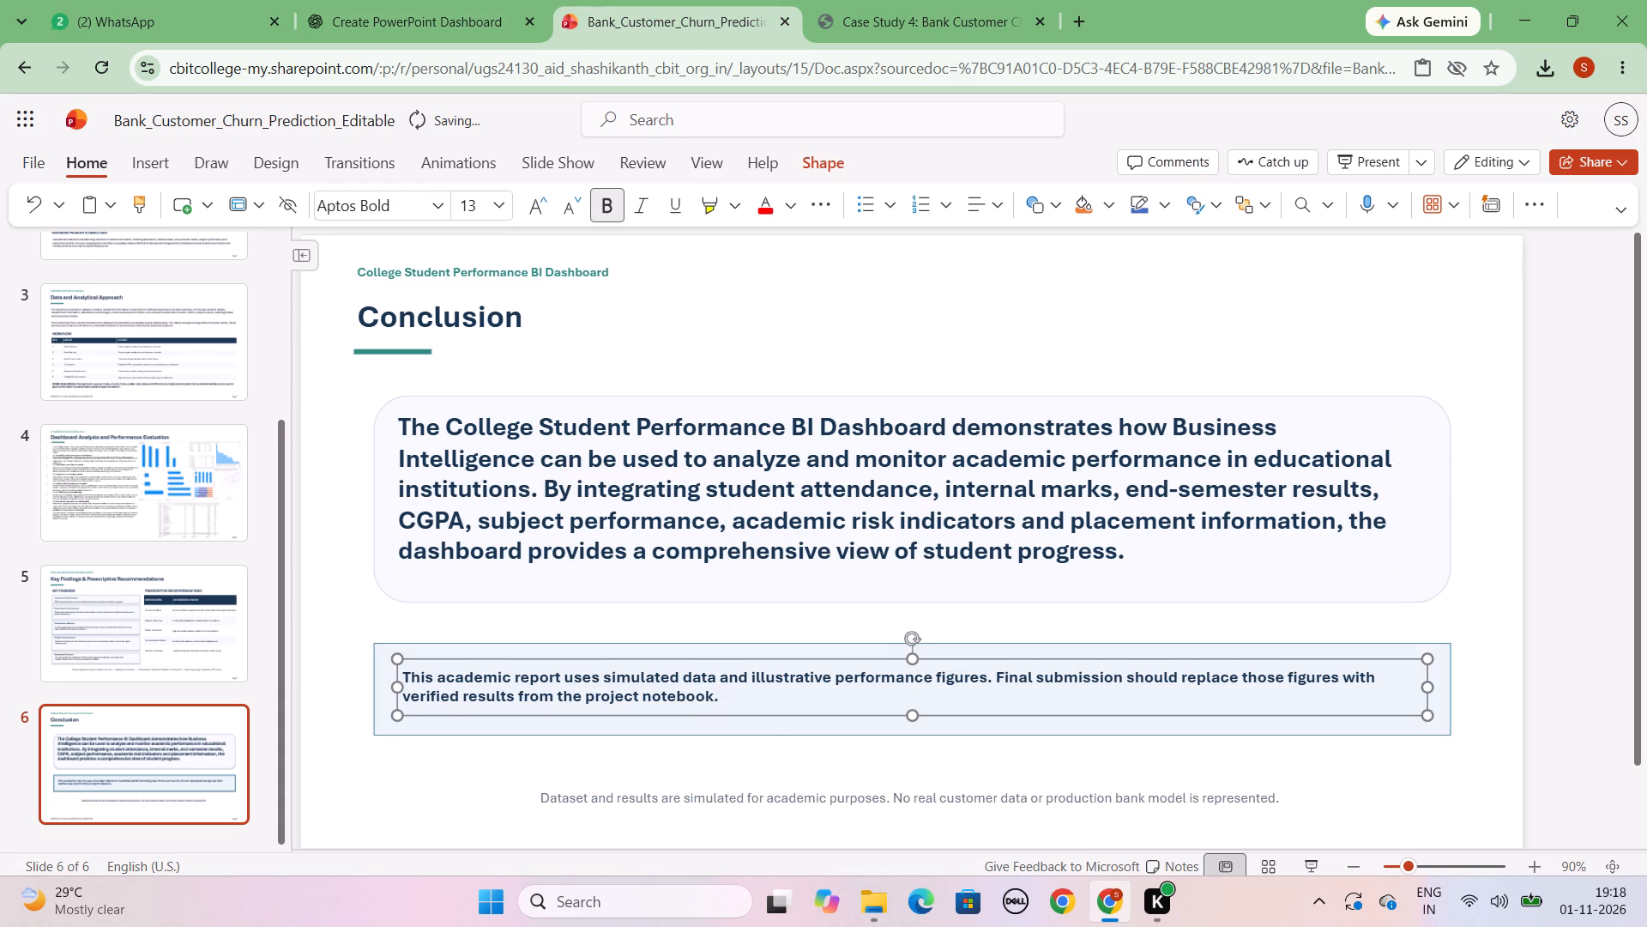
key("ctrl+a")
key("ctrl+v")
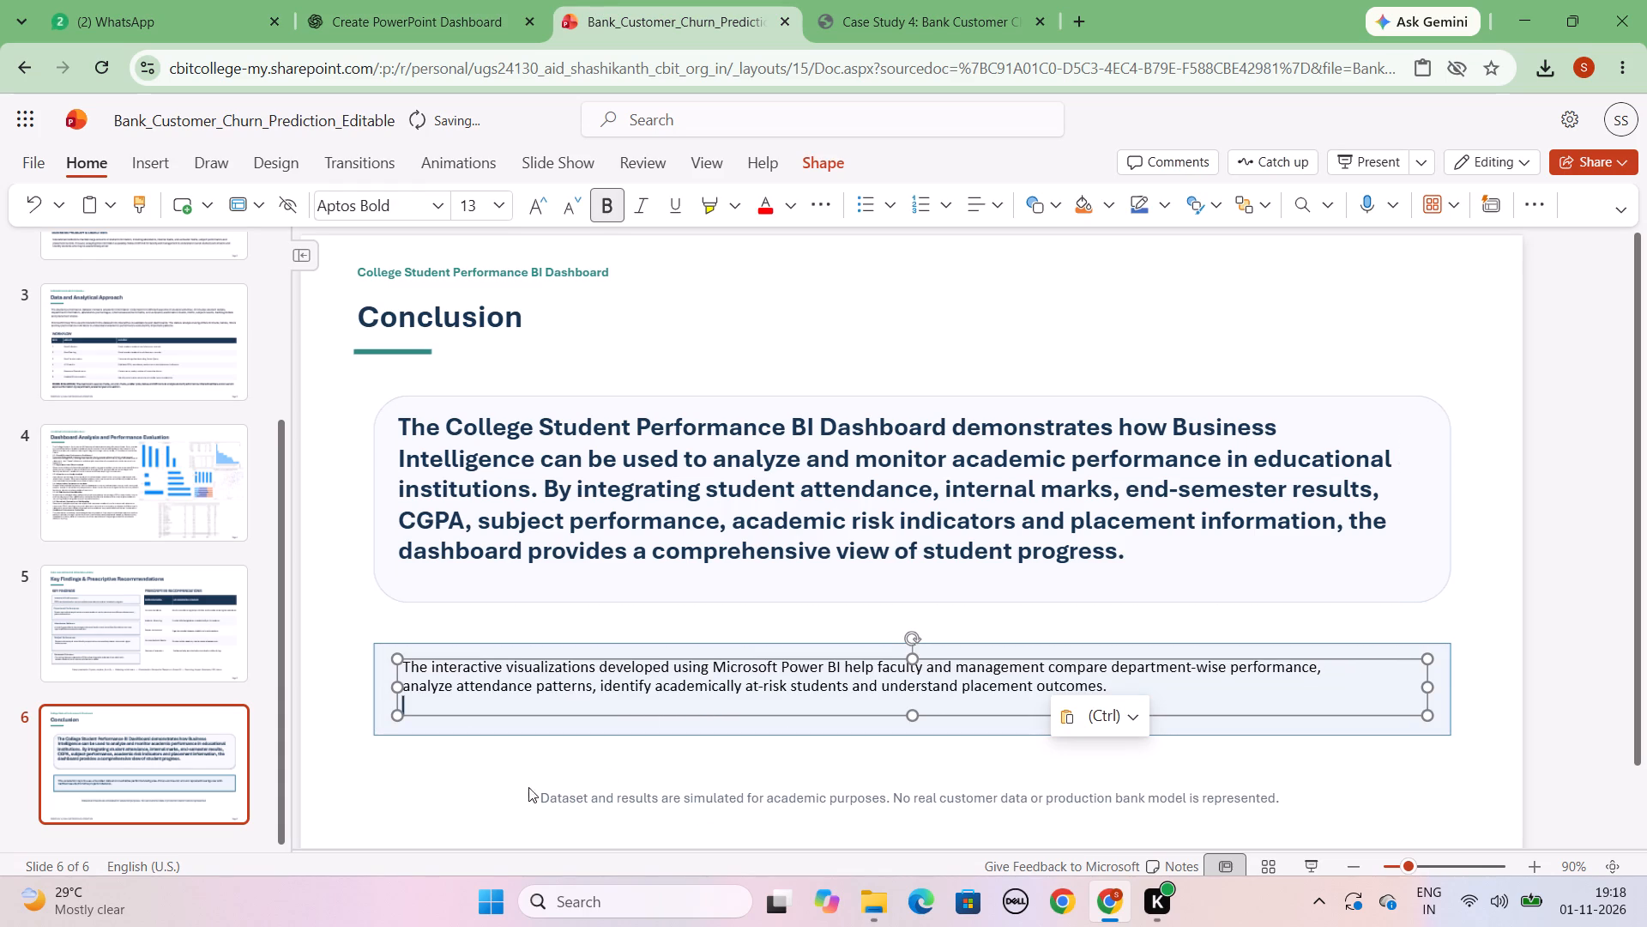
left_click(412, 791)
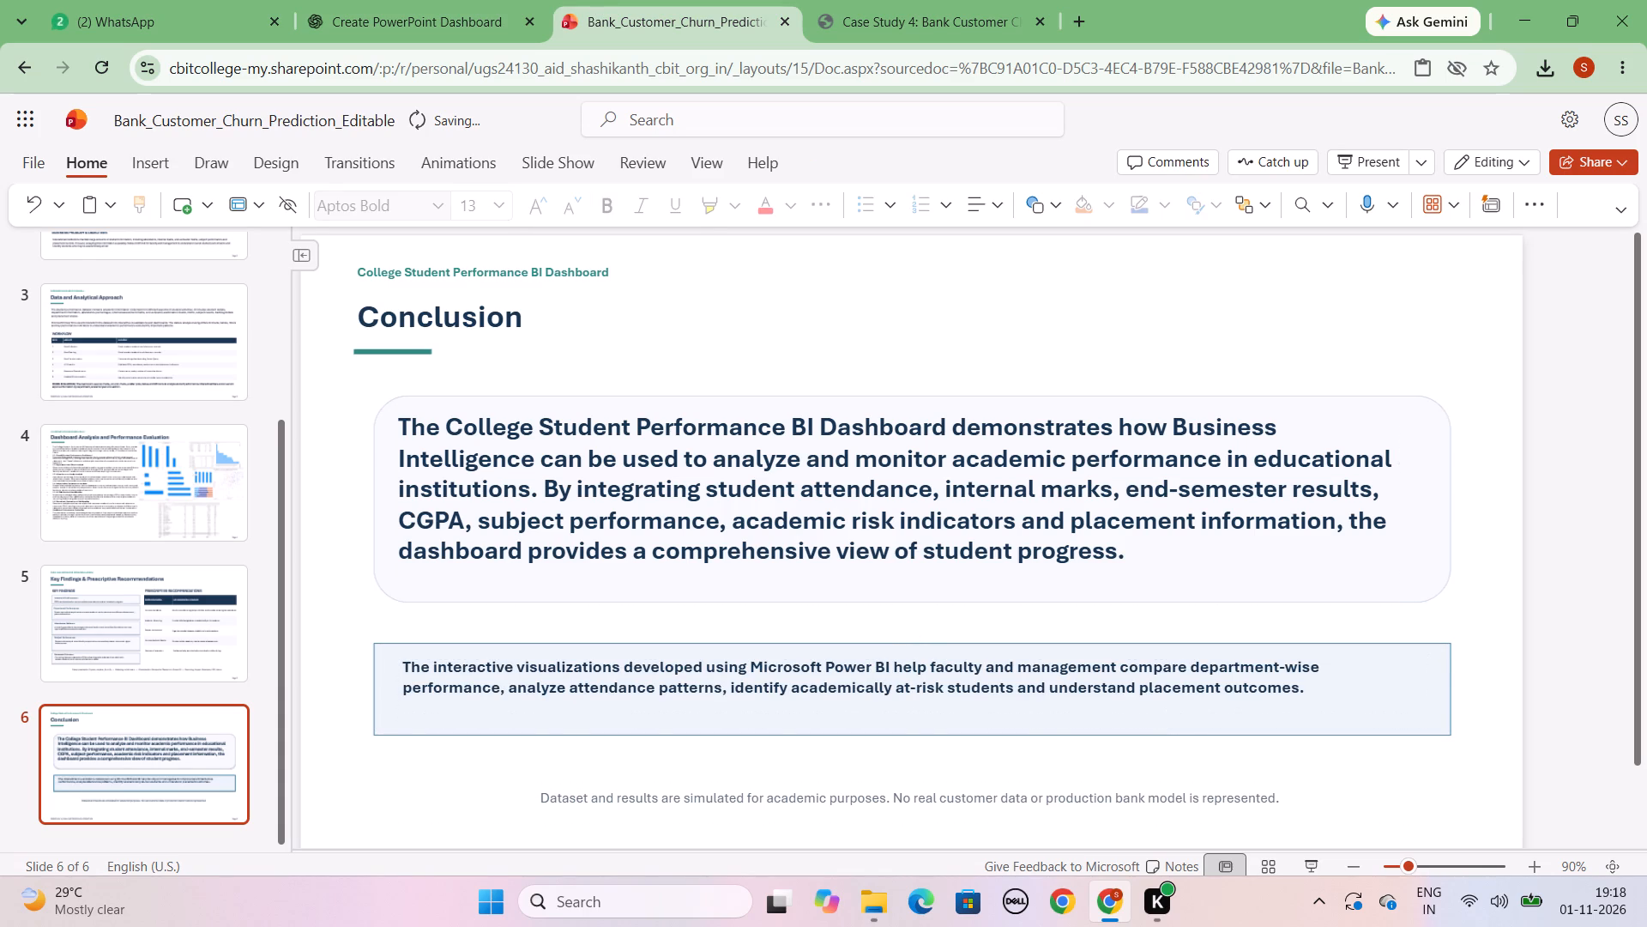
left_click(385, 821)
Cut the "CASE STUDY 4 | BANK CUSTOMER CHURN PREDICTION" footer from slide 6.
scroll(636, 658, "down", 5)
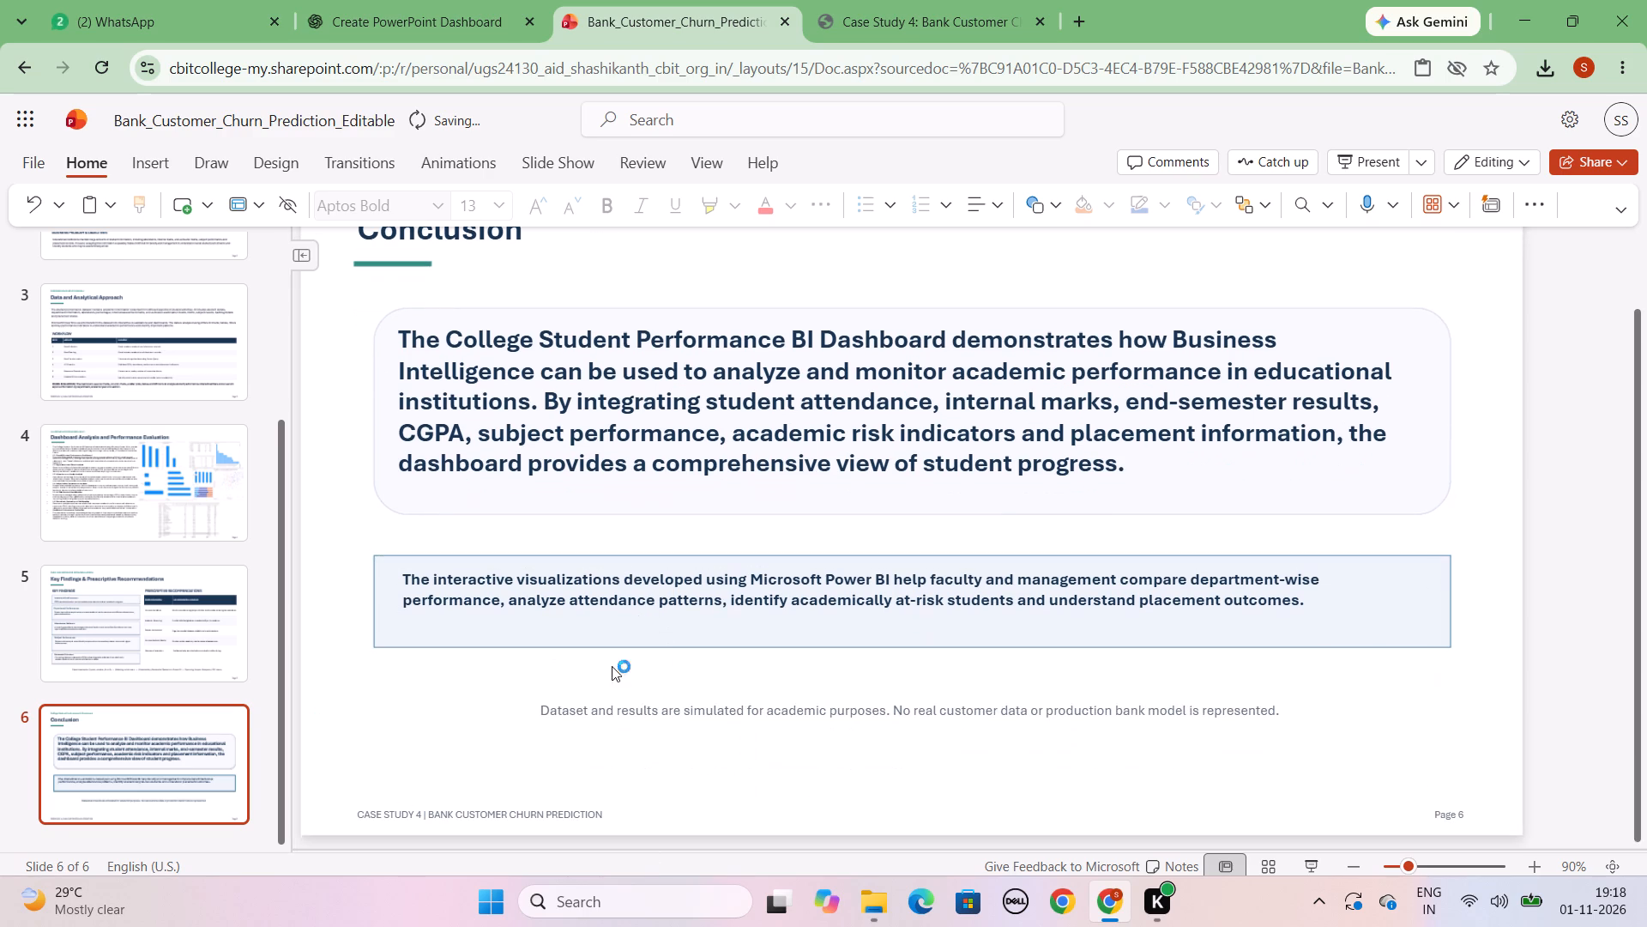
scroll(63, 742, "down", 3)
left_click(513, 821)
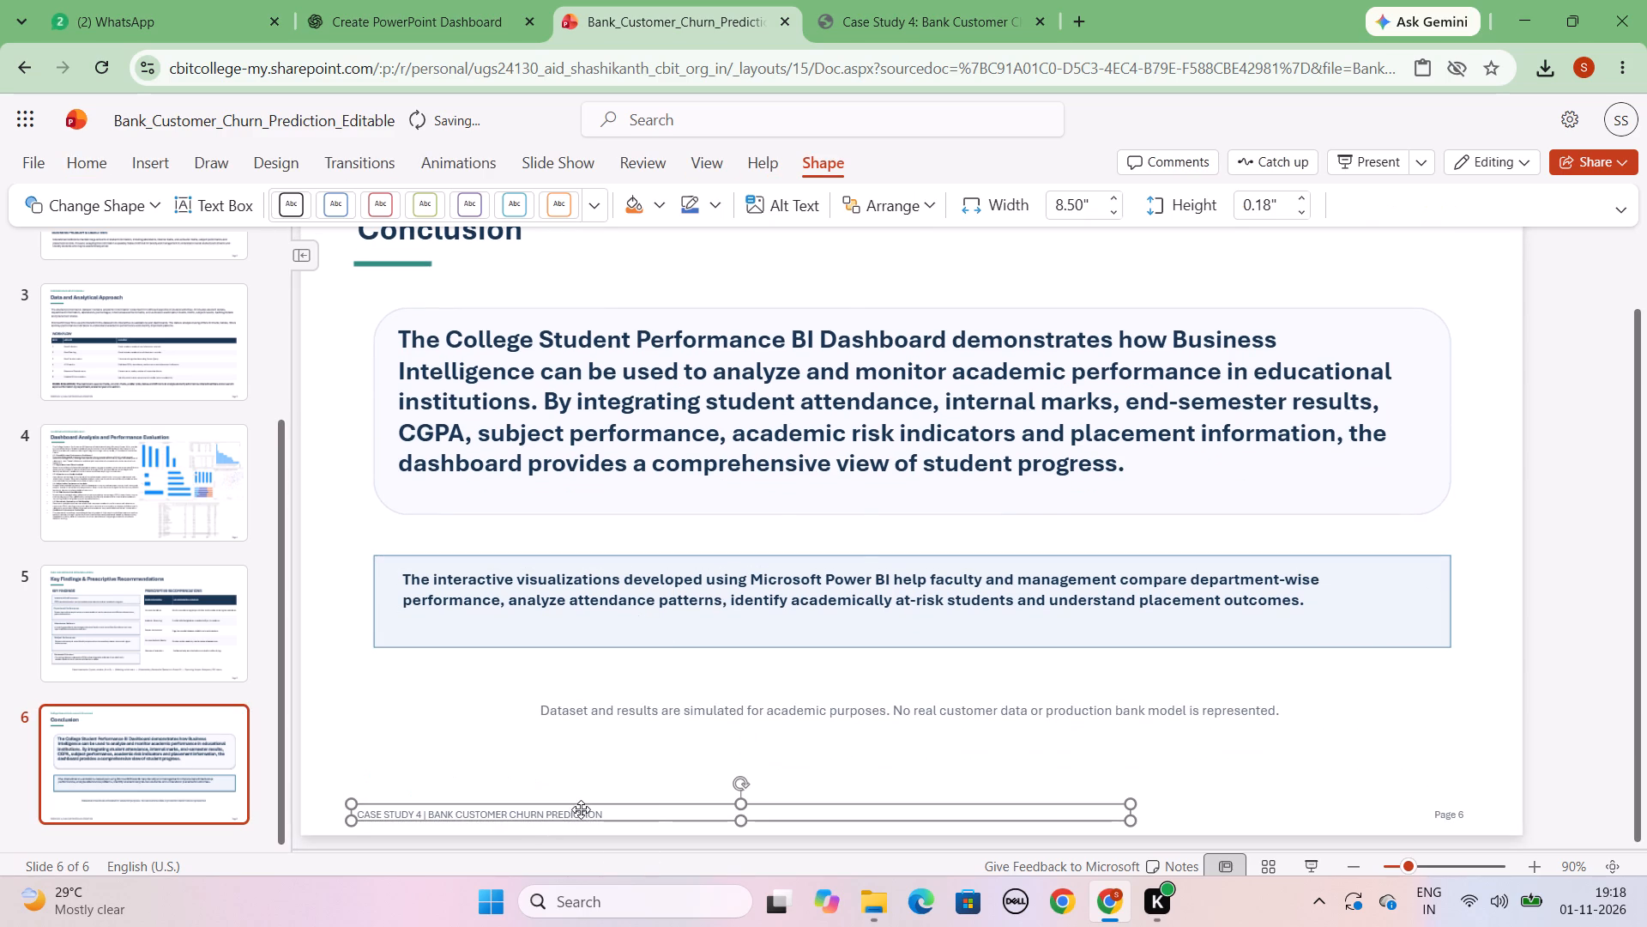
right_click(604, 815)
left_click(696, 344)
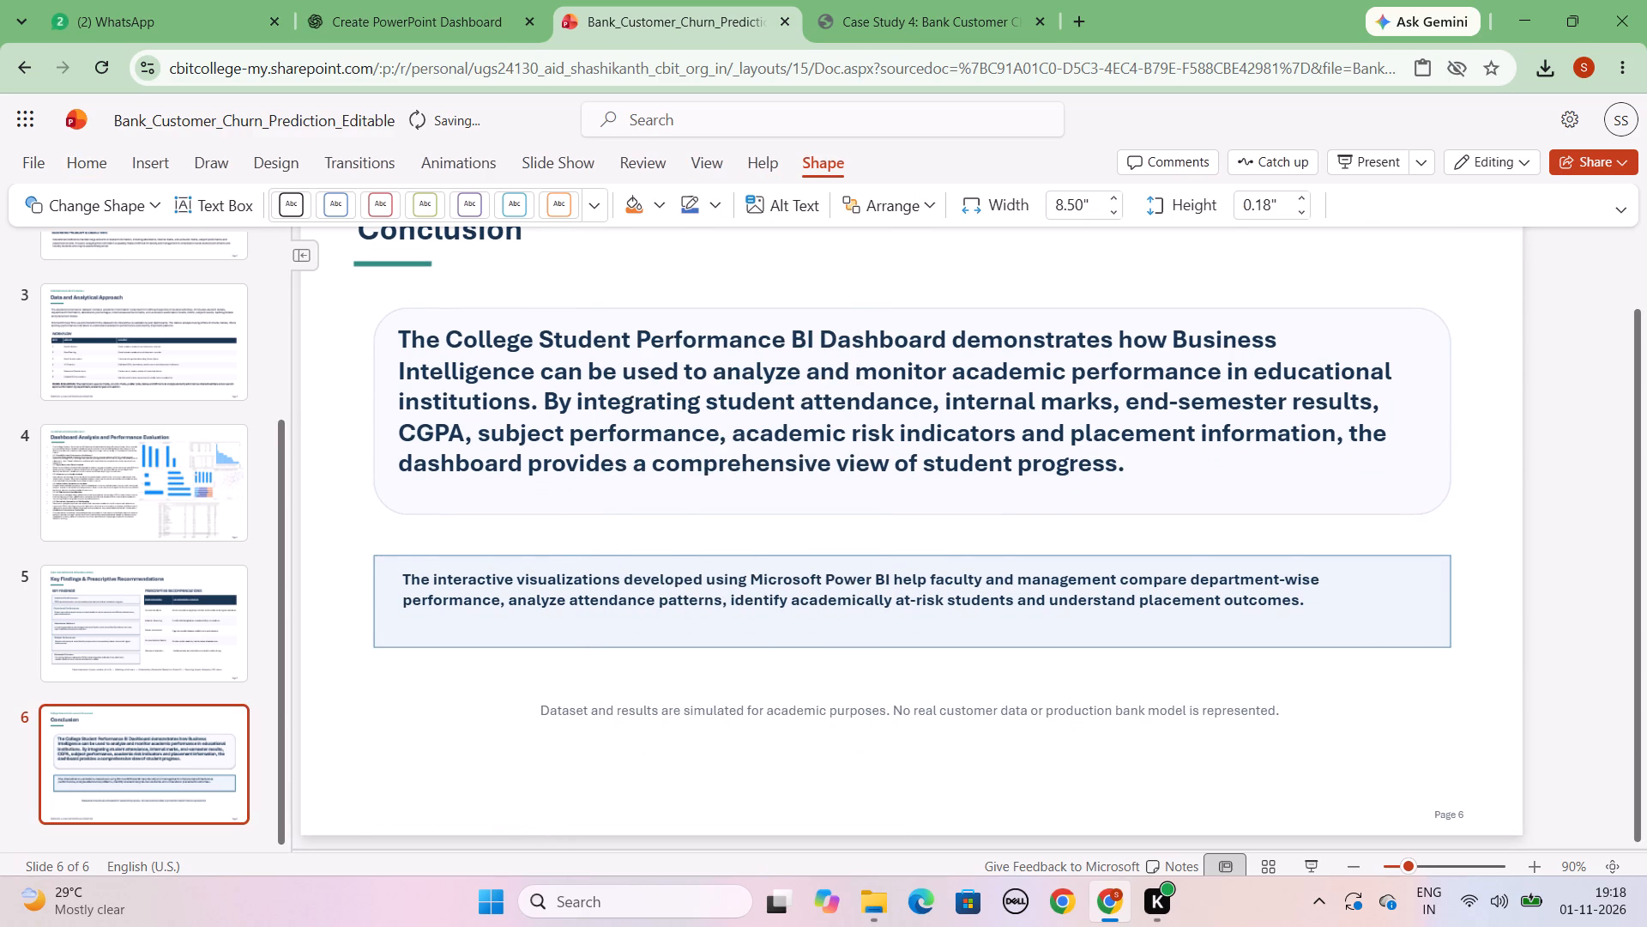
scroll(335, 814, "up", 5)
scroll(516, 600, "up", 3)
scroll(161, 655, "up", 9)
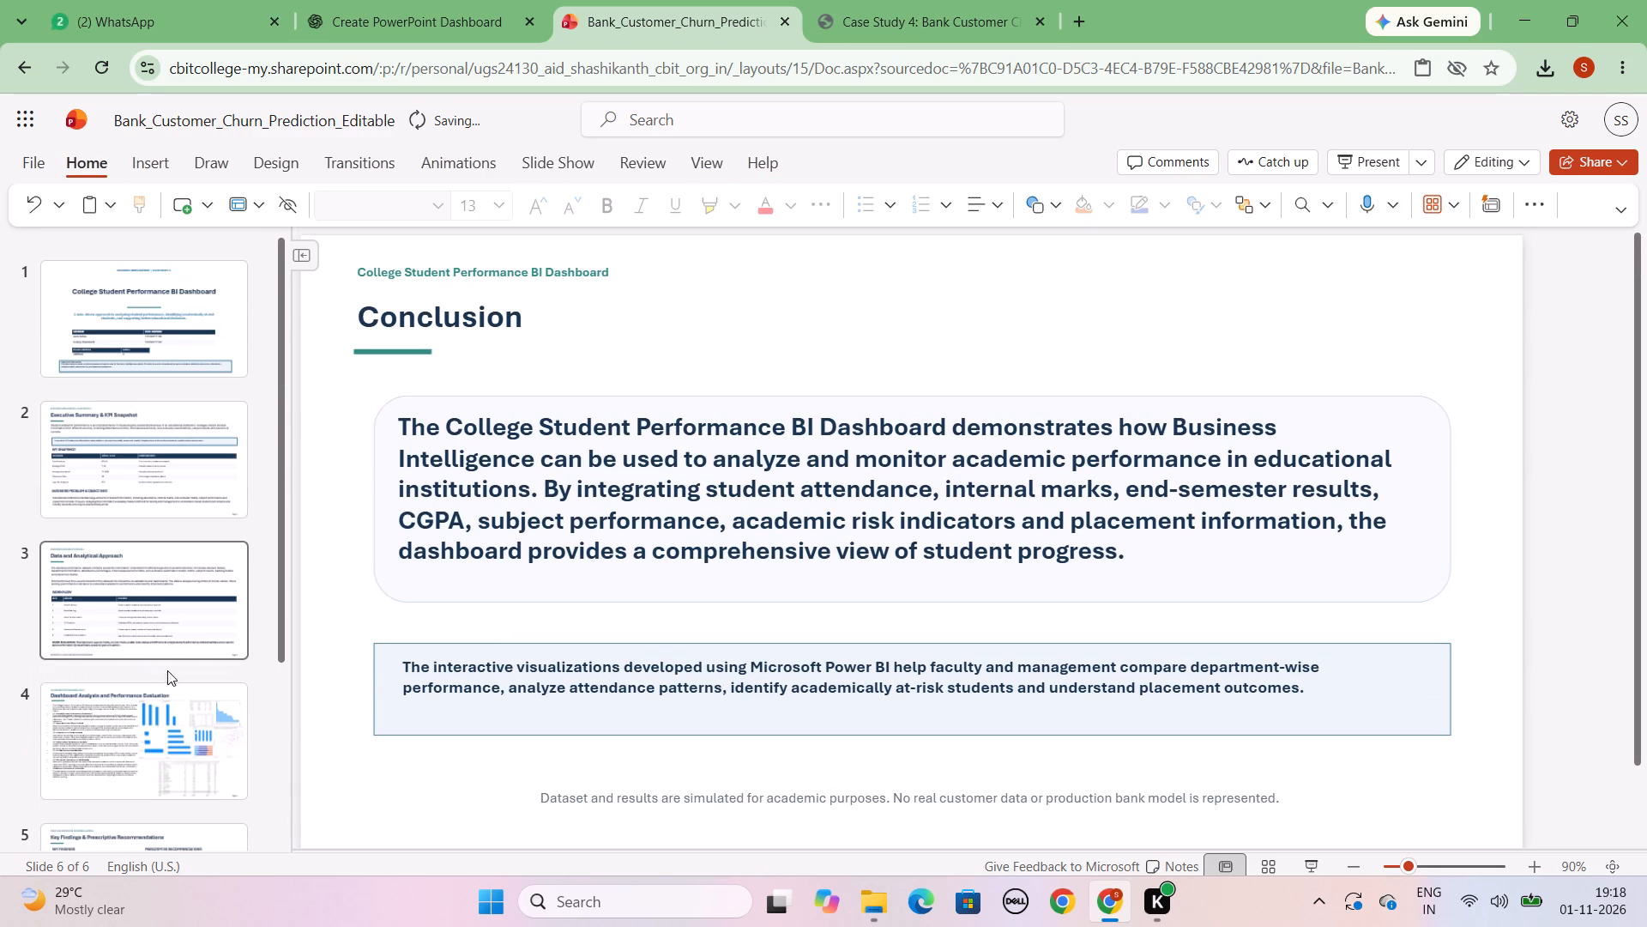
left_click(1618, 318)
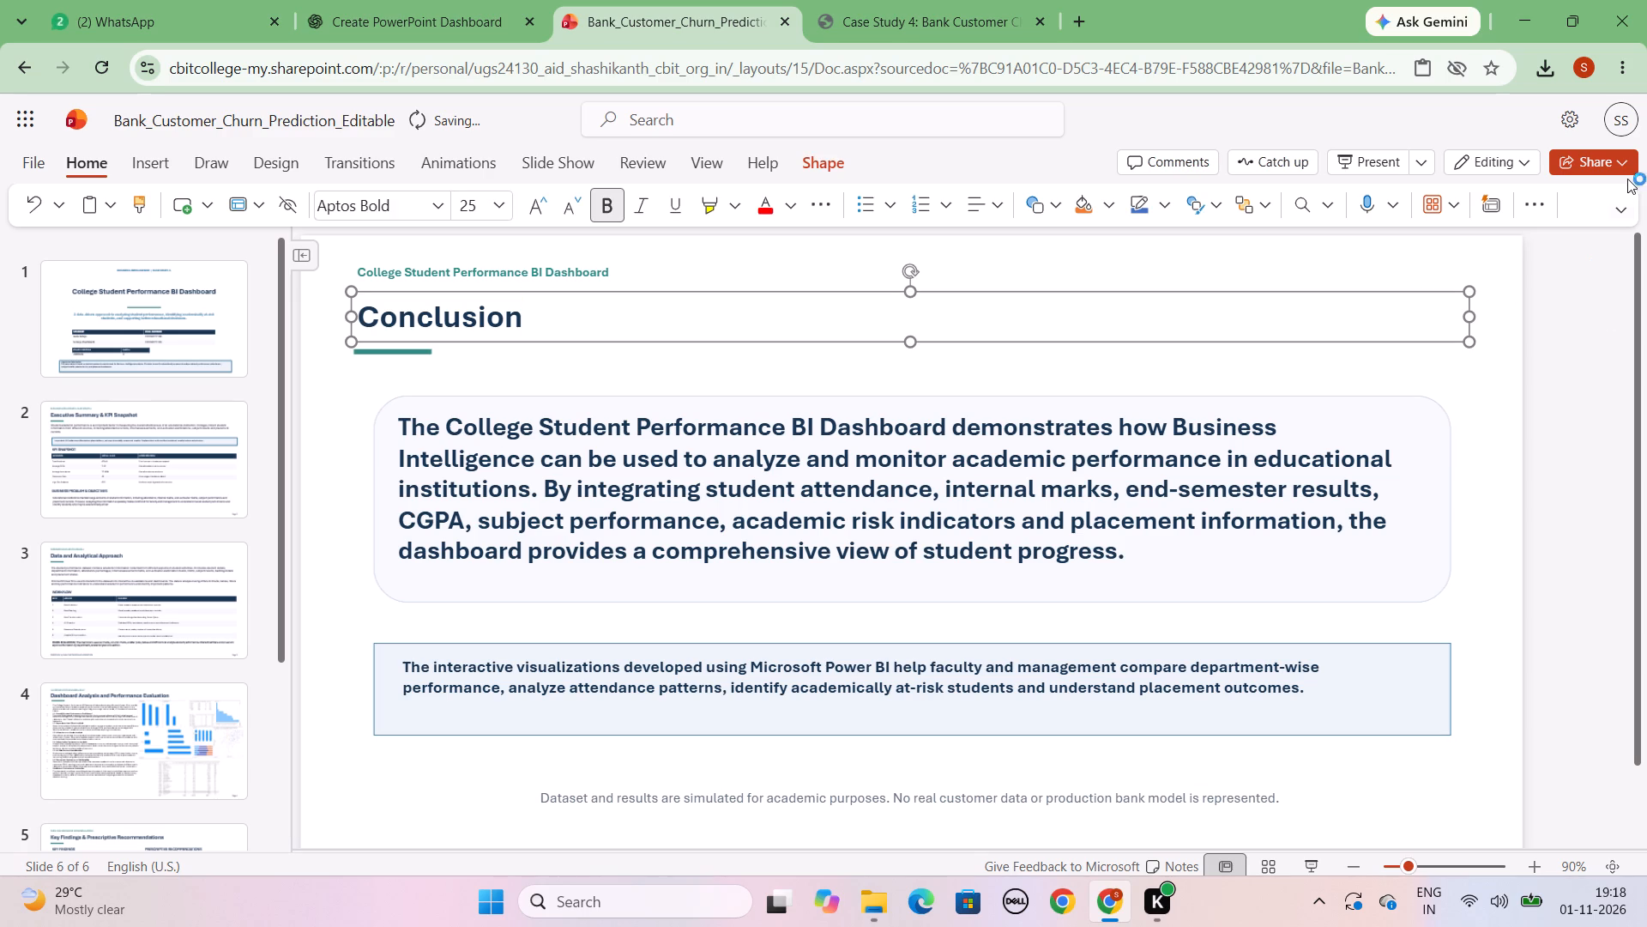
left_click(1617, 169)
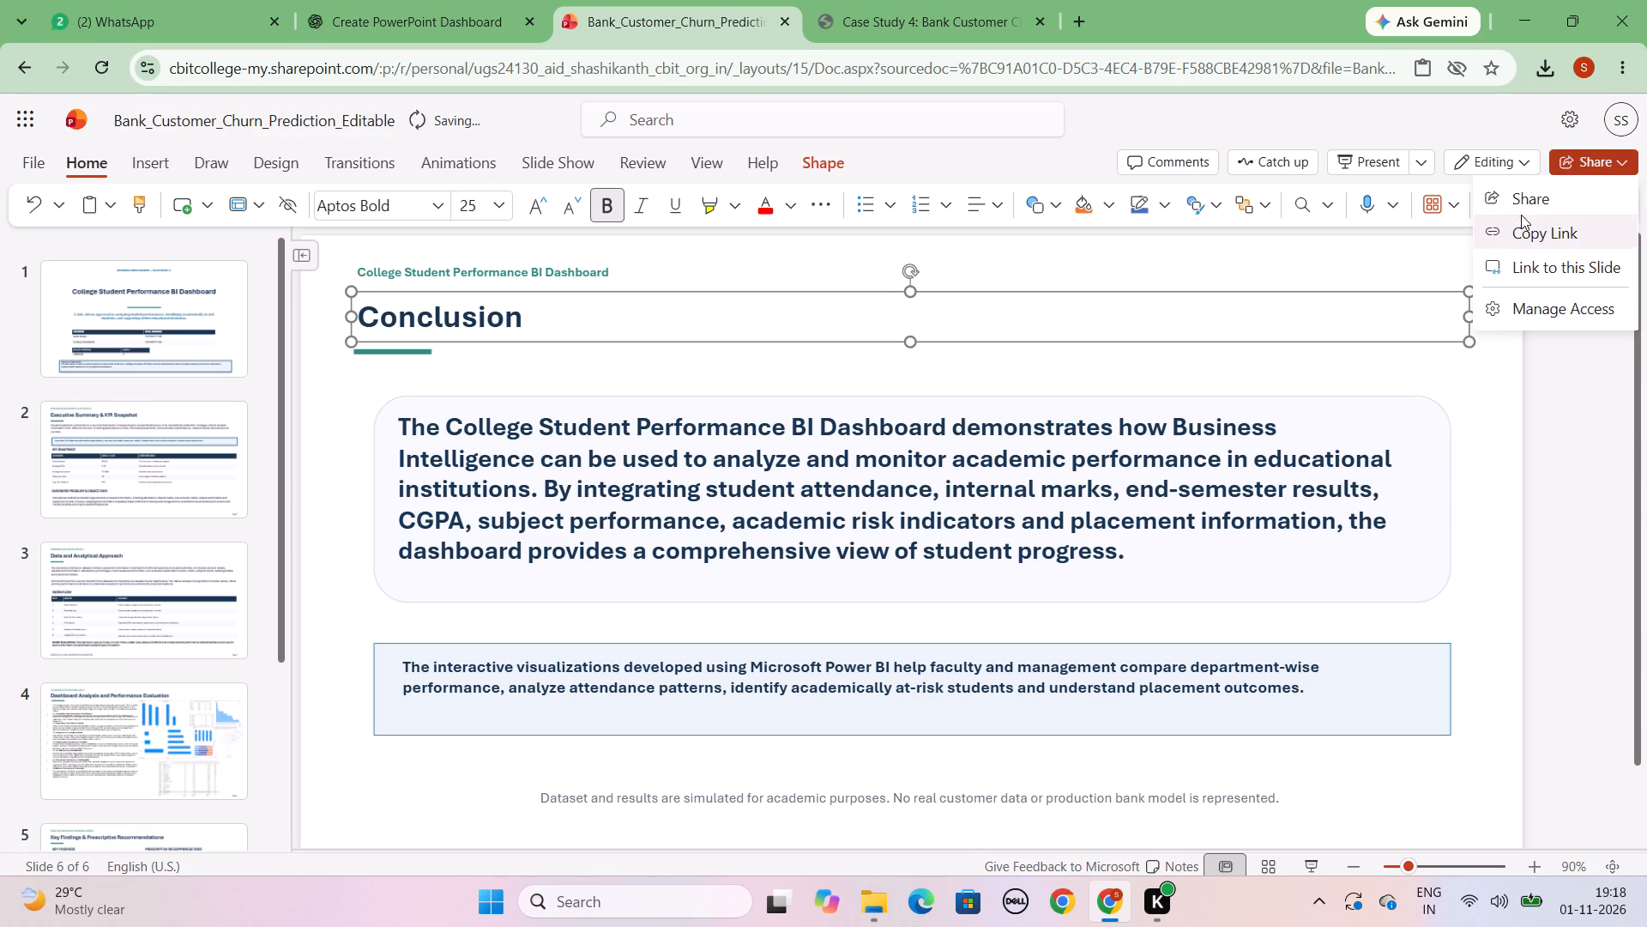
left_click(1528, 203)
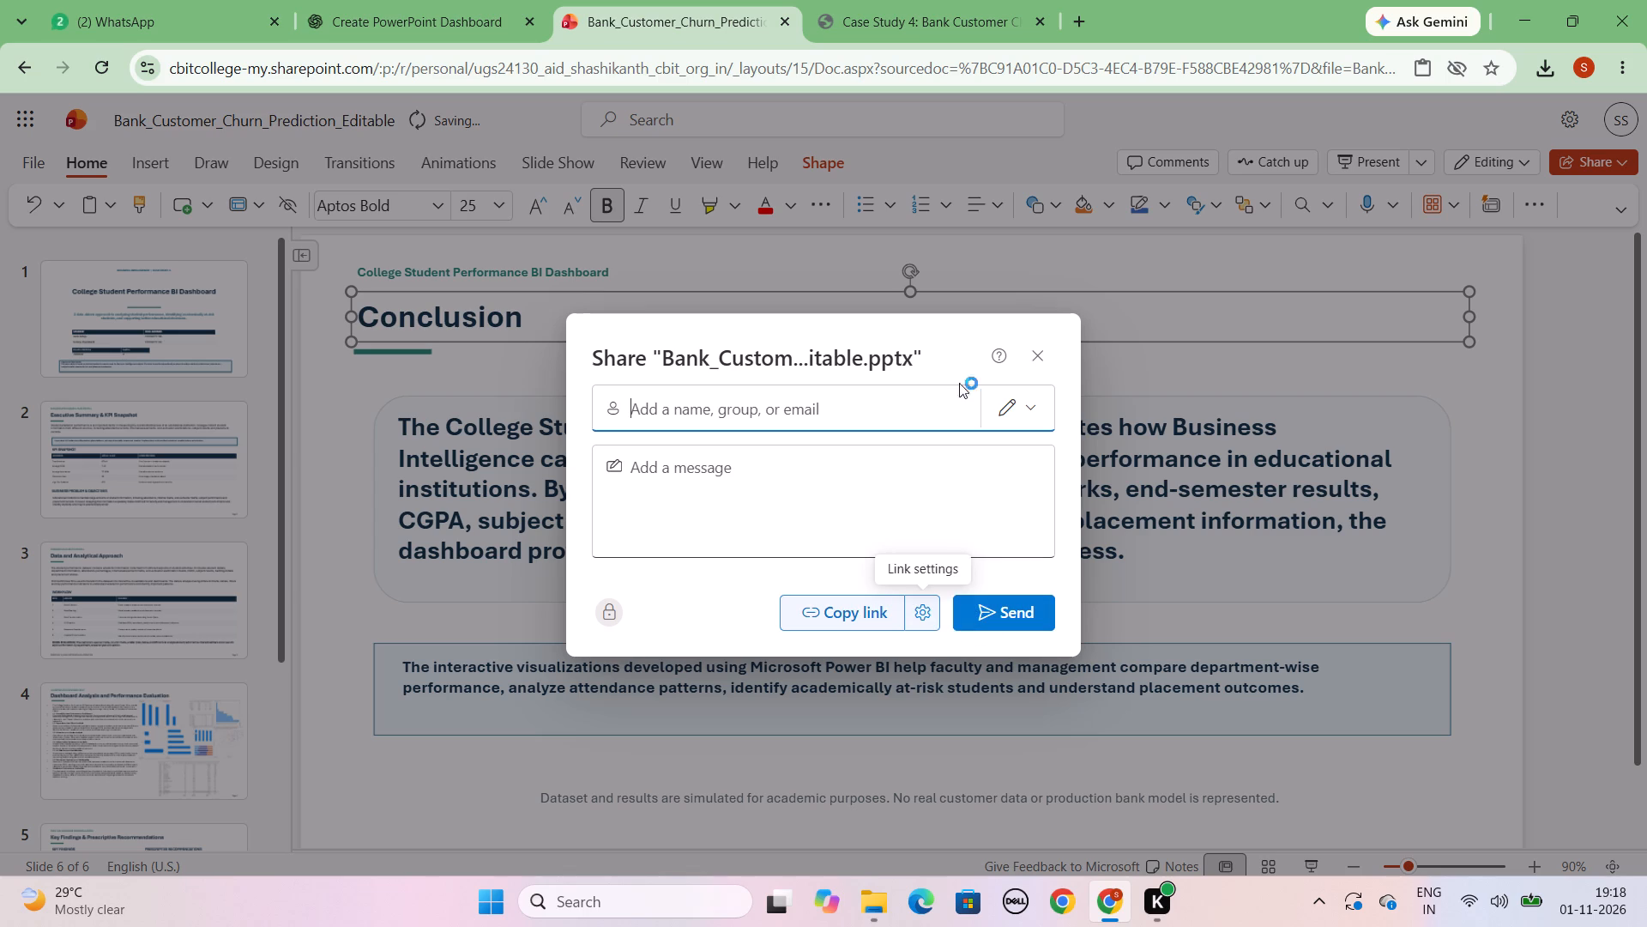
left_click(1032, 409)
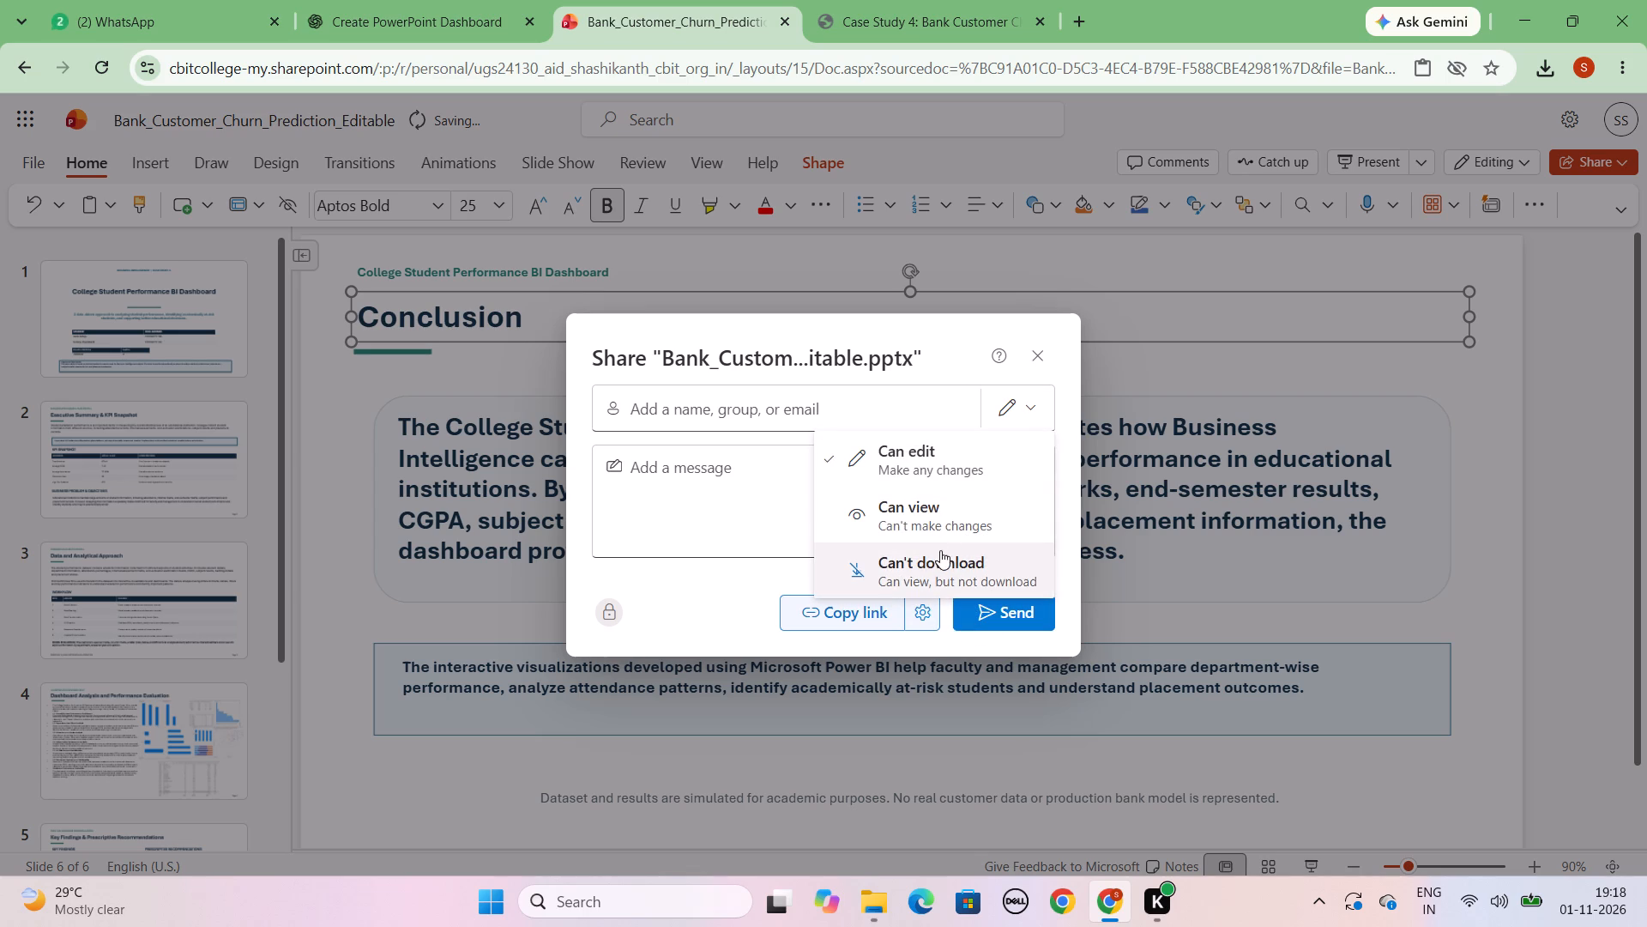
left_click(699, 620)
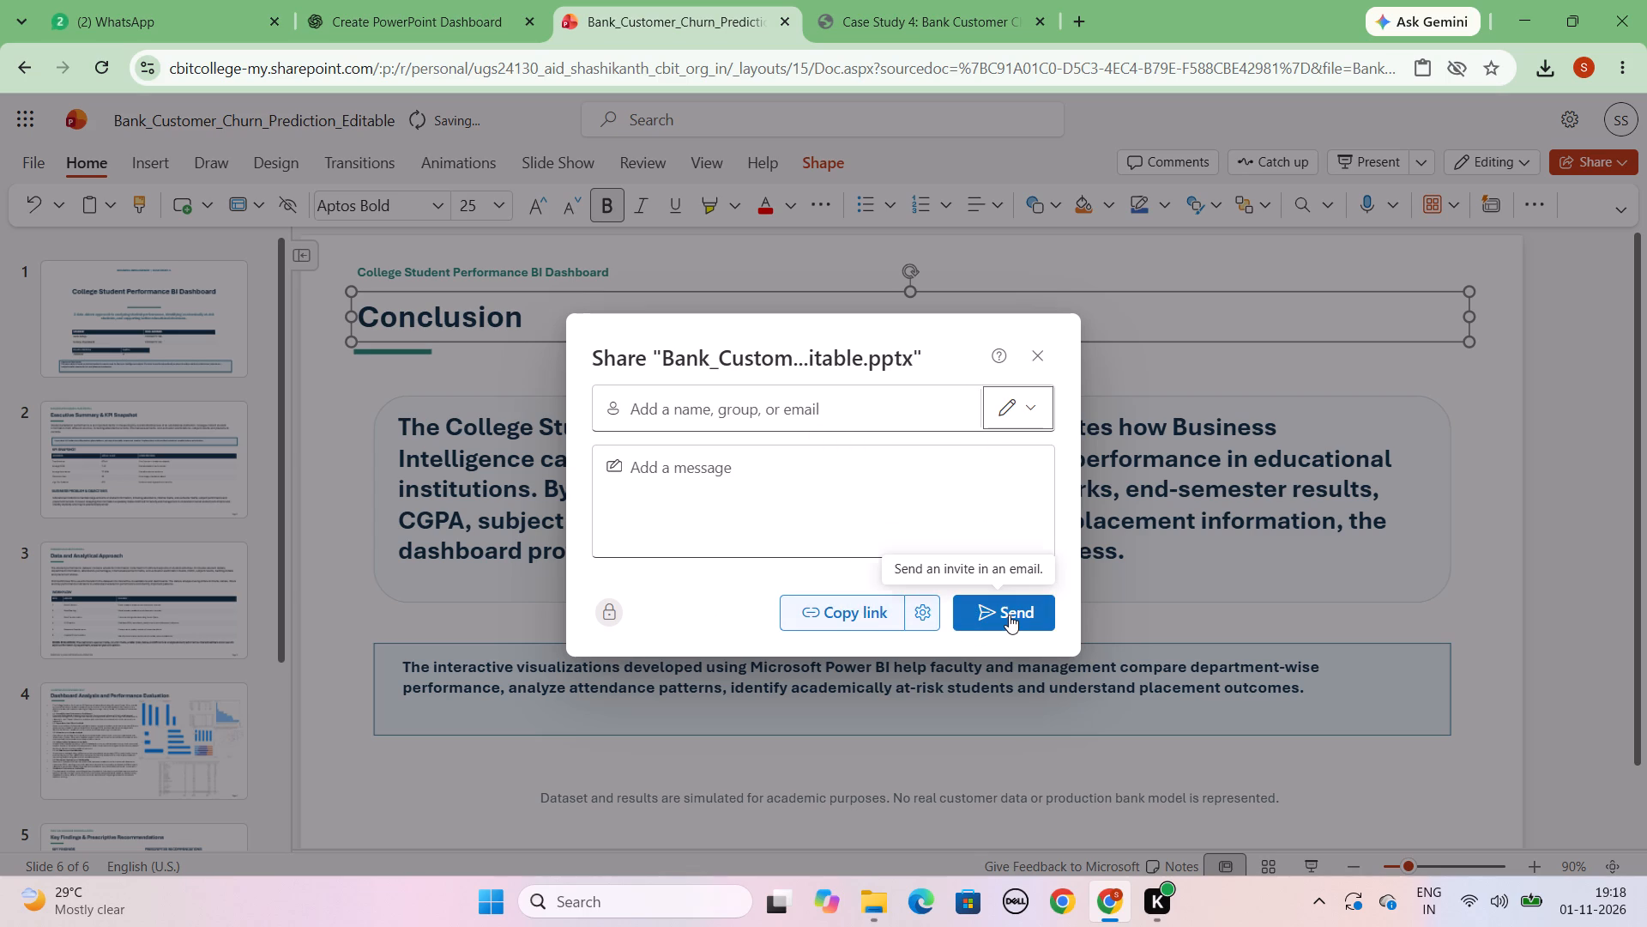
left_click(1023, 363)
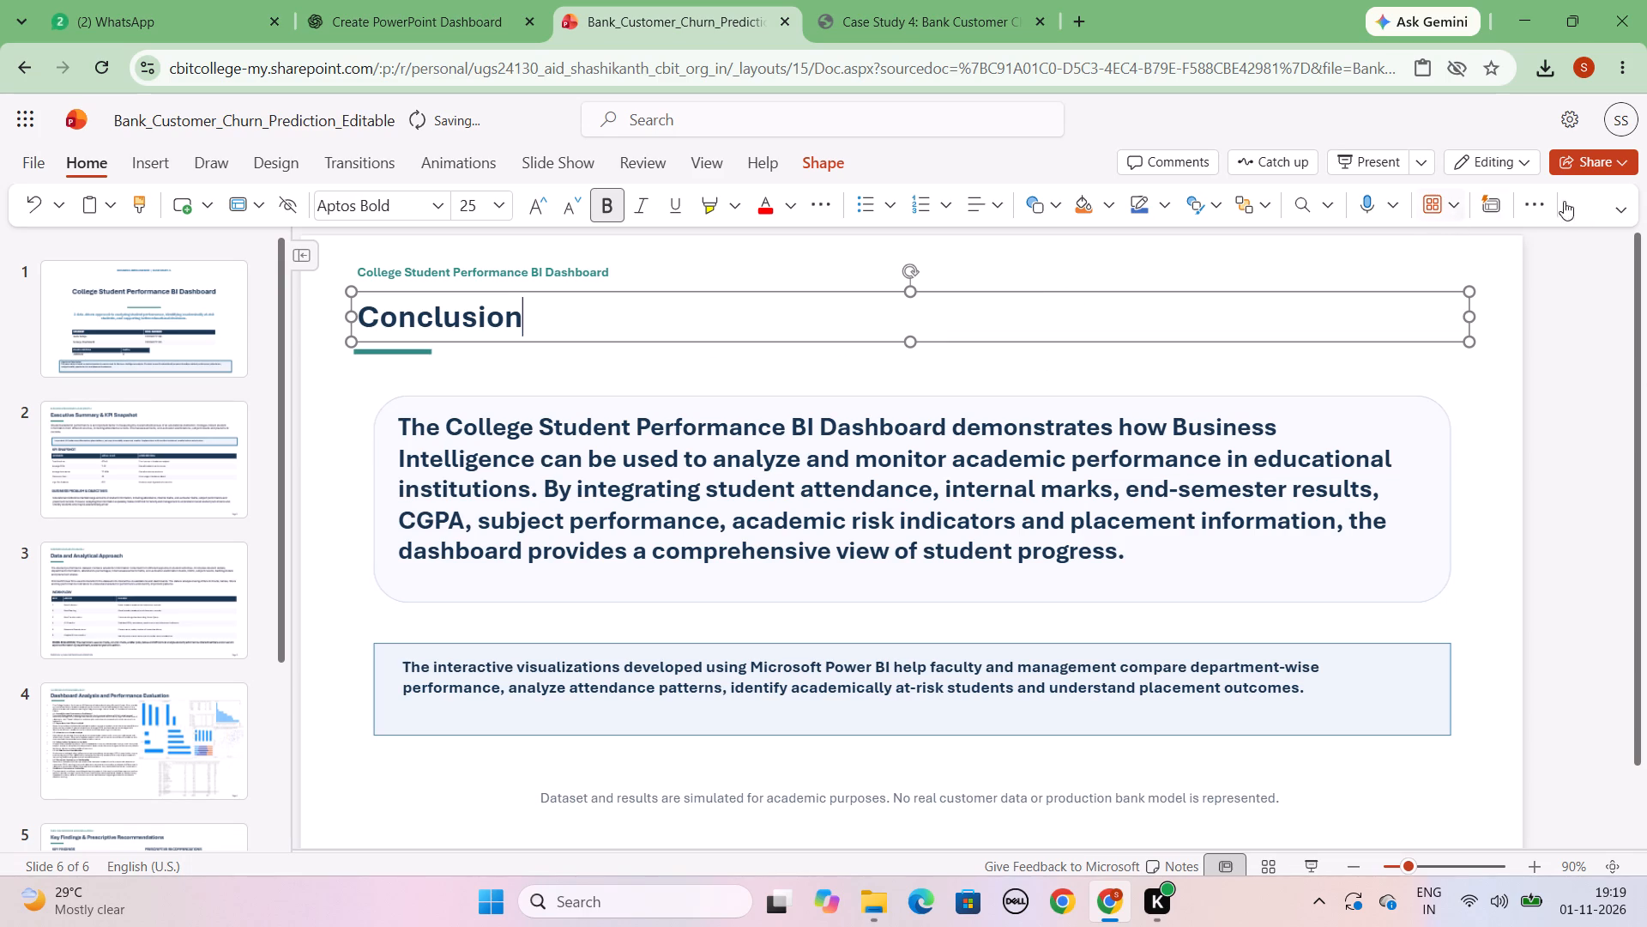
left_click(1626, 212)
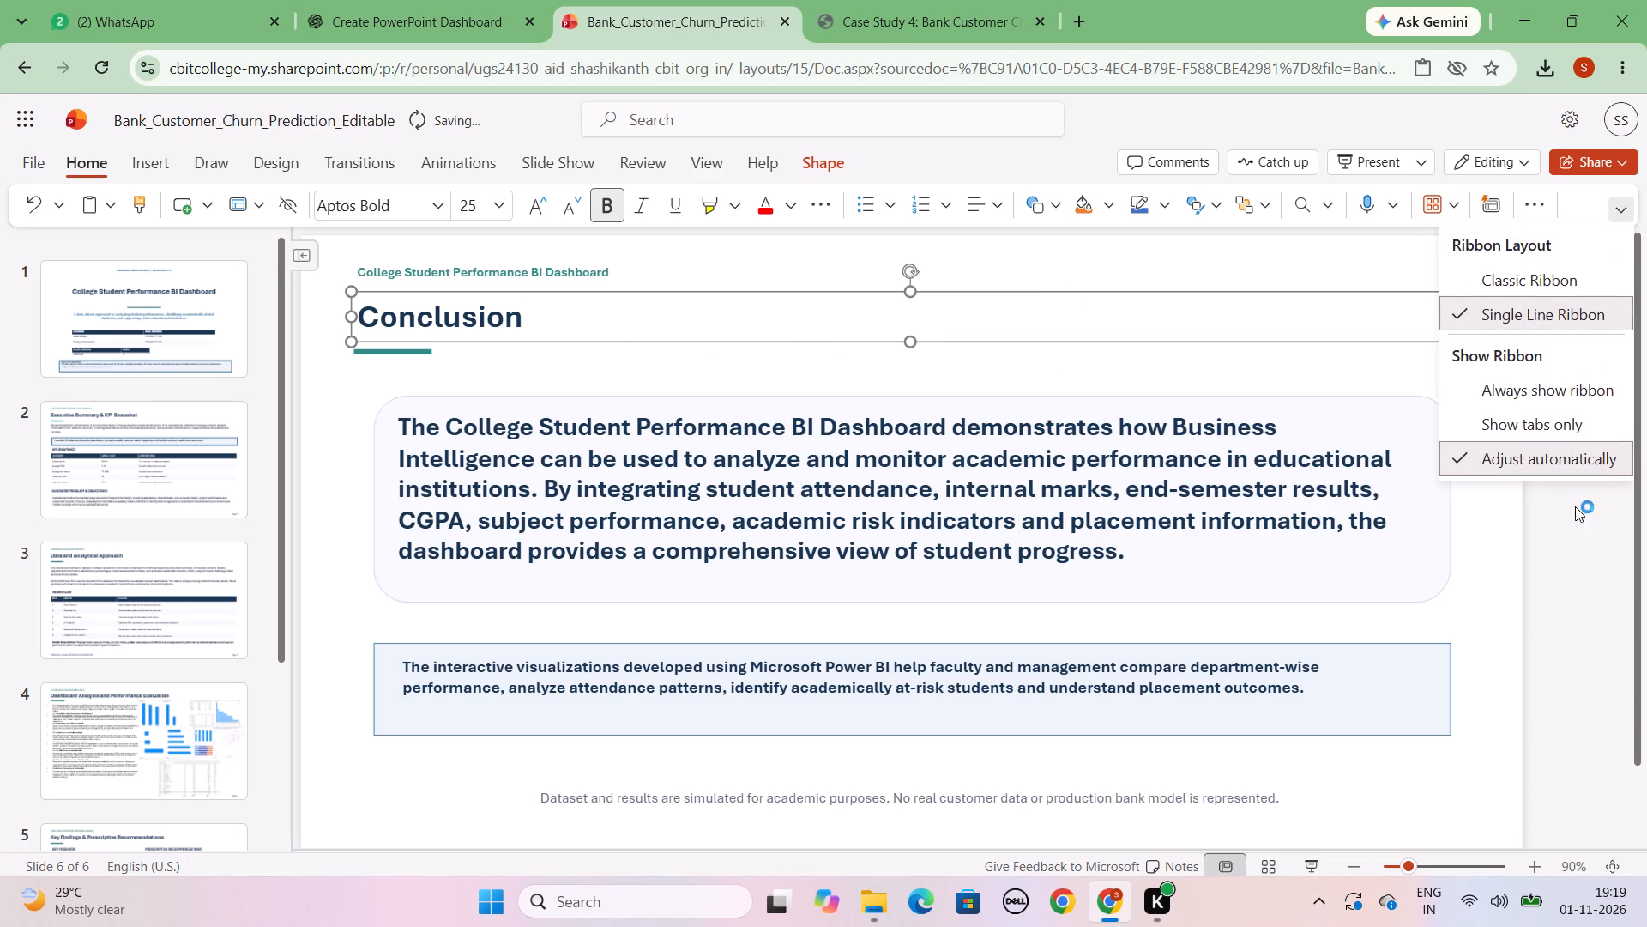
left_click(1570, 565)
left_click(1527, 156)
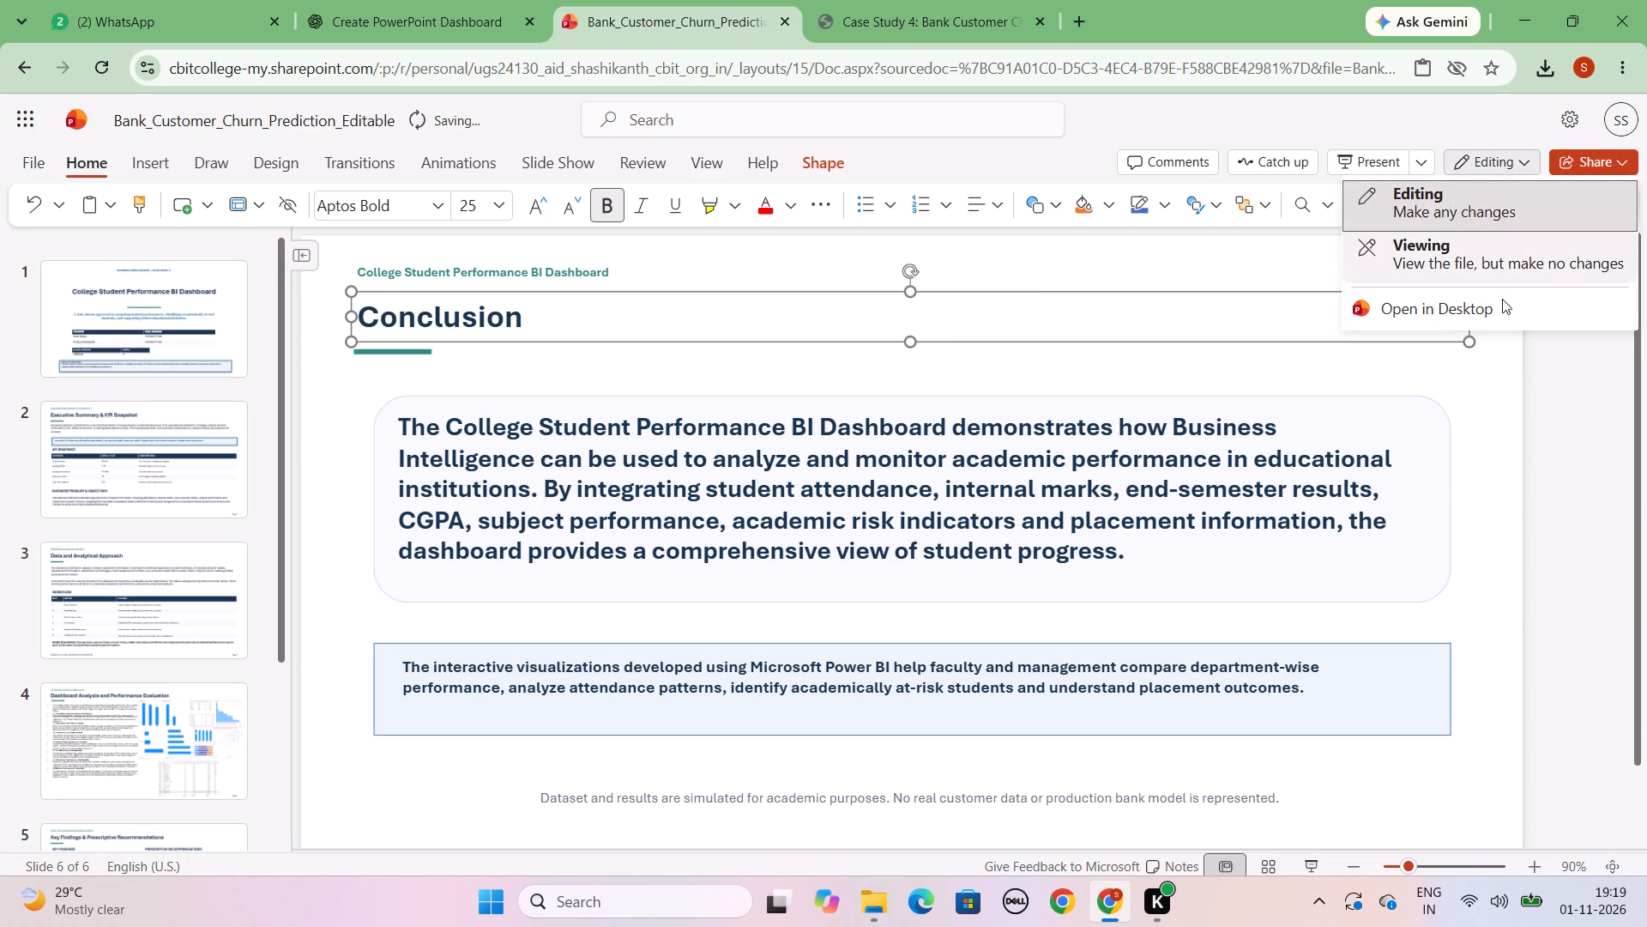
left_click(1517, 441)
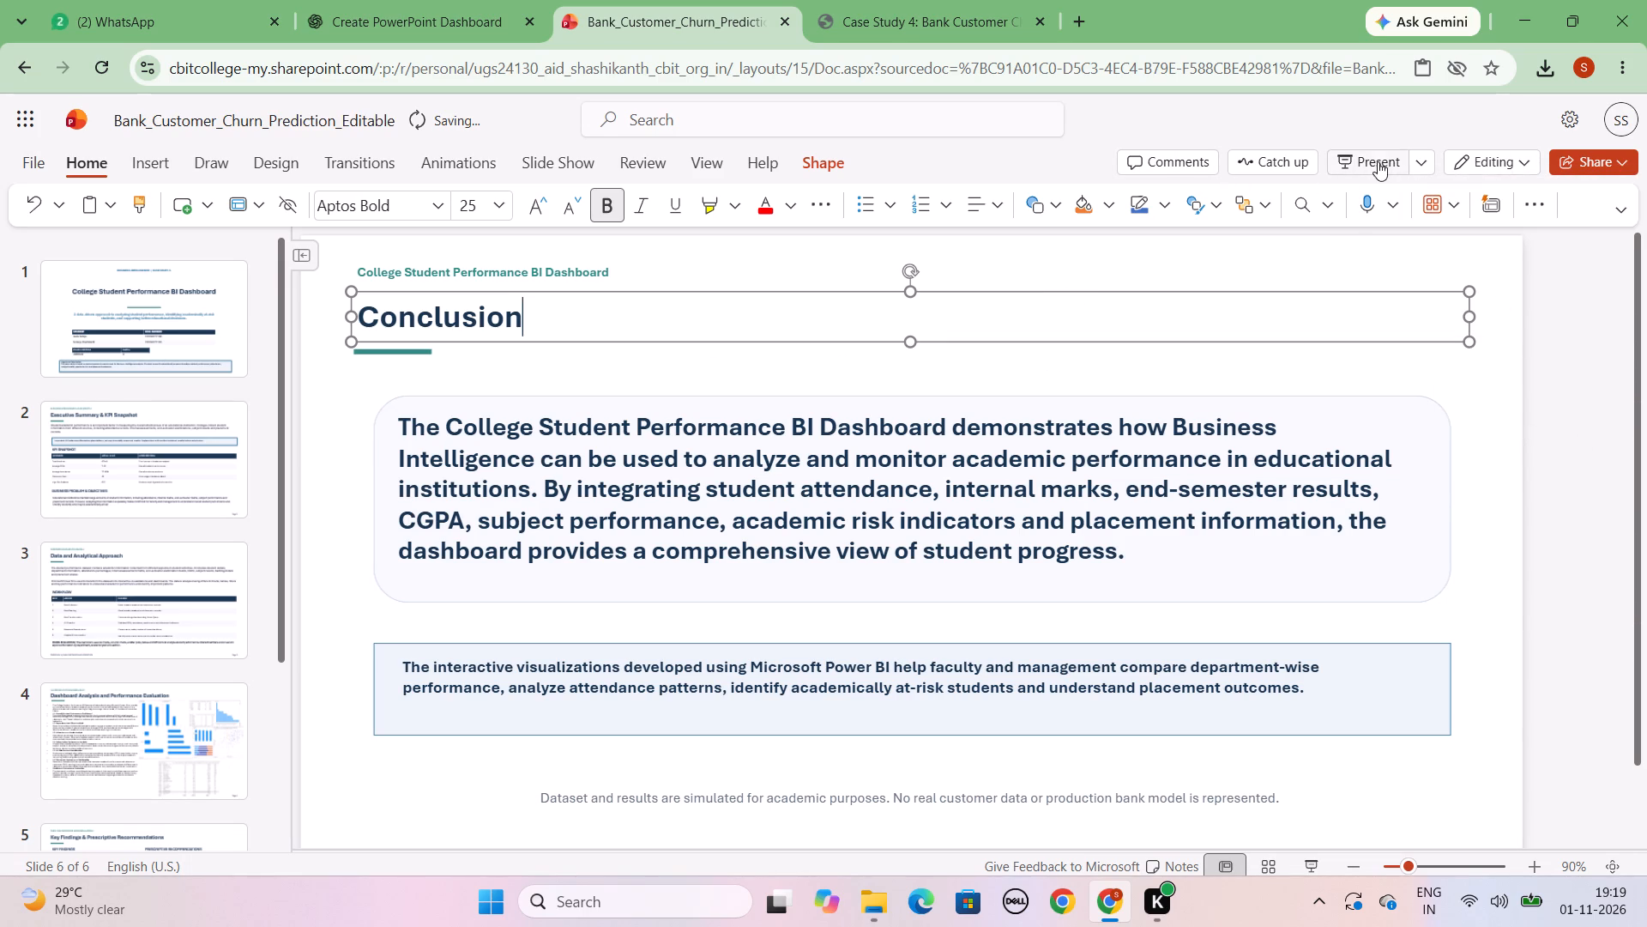
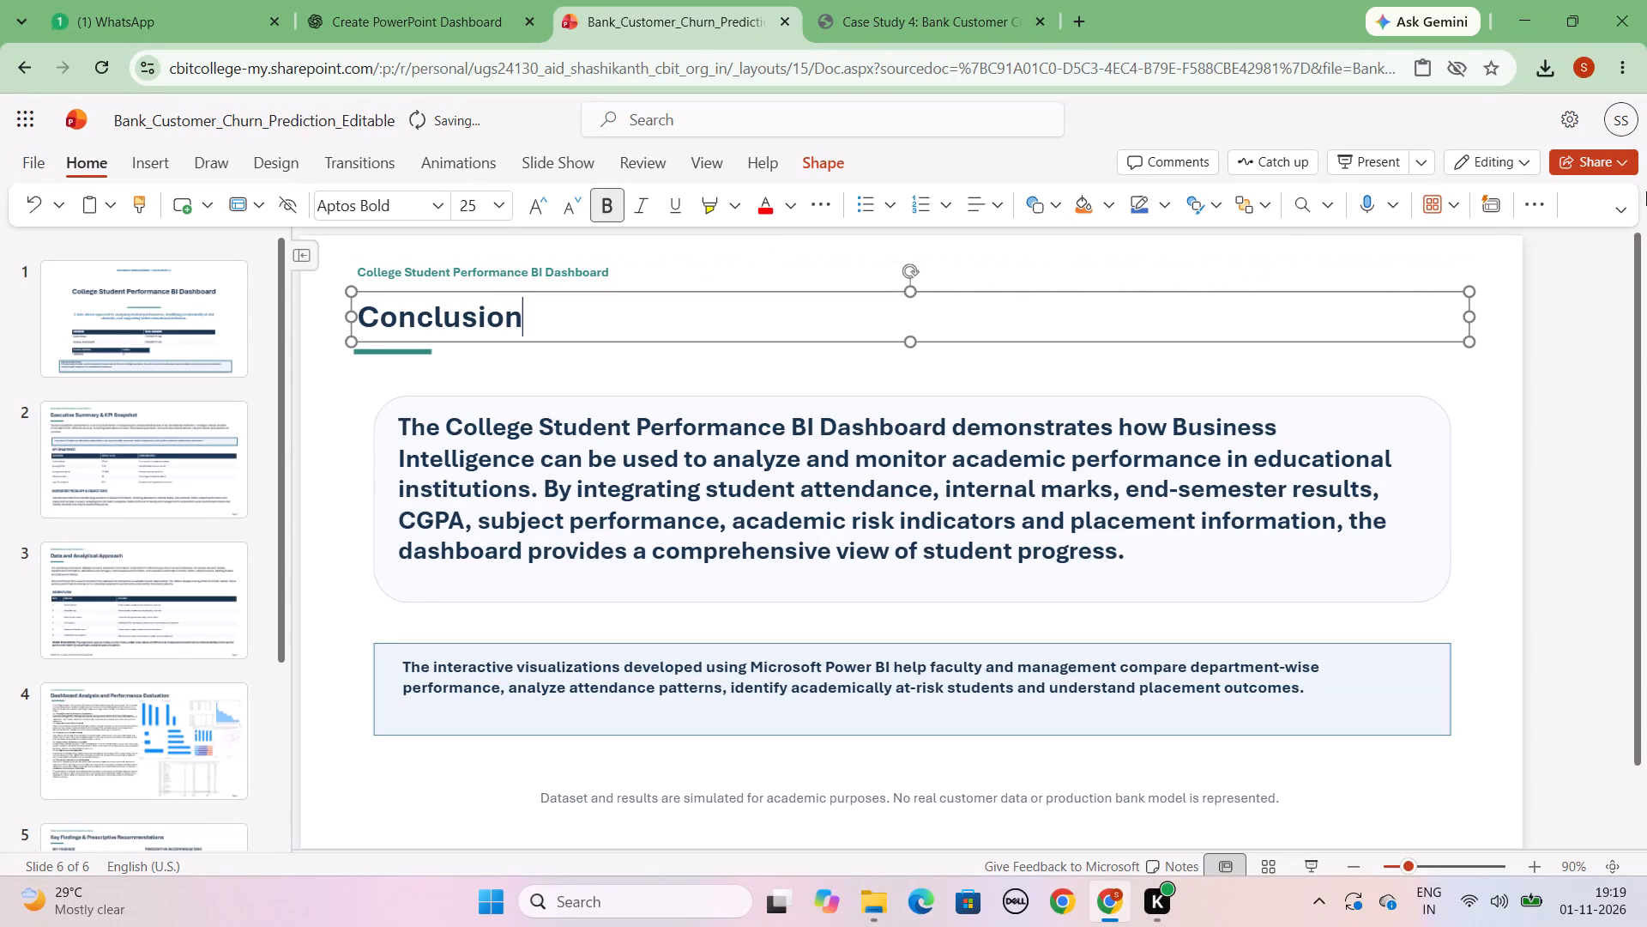
Copy the sharing link for the presentation.
left_click(1610, 167)
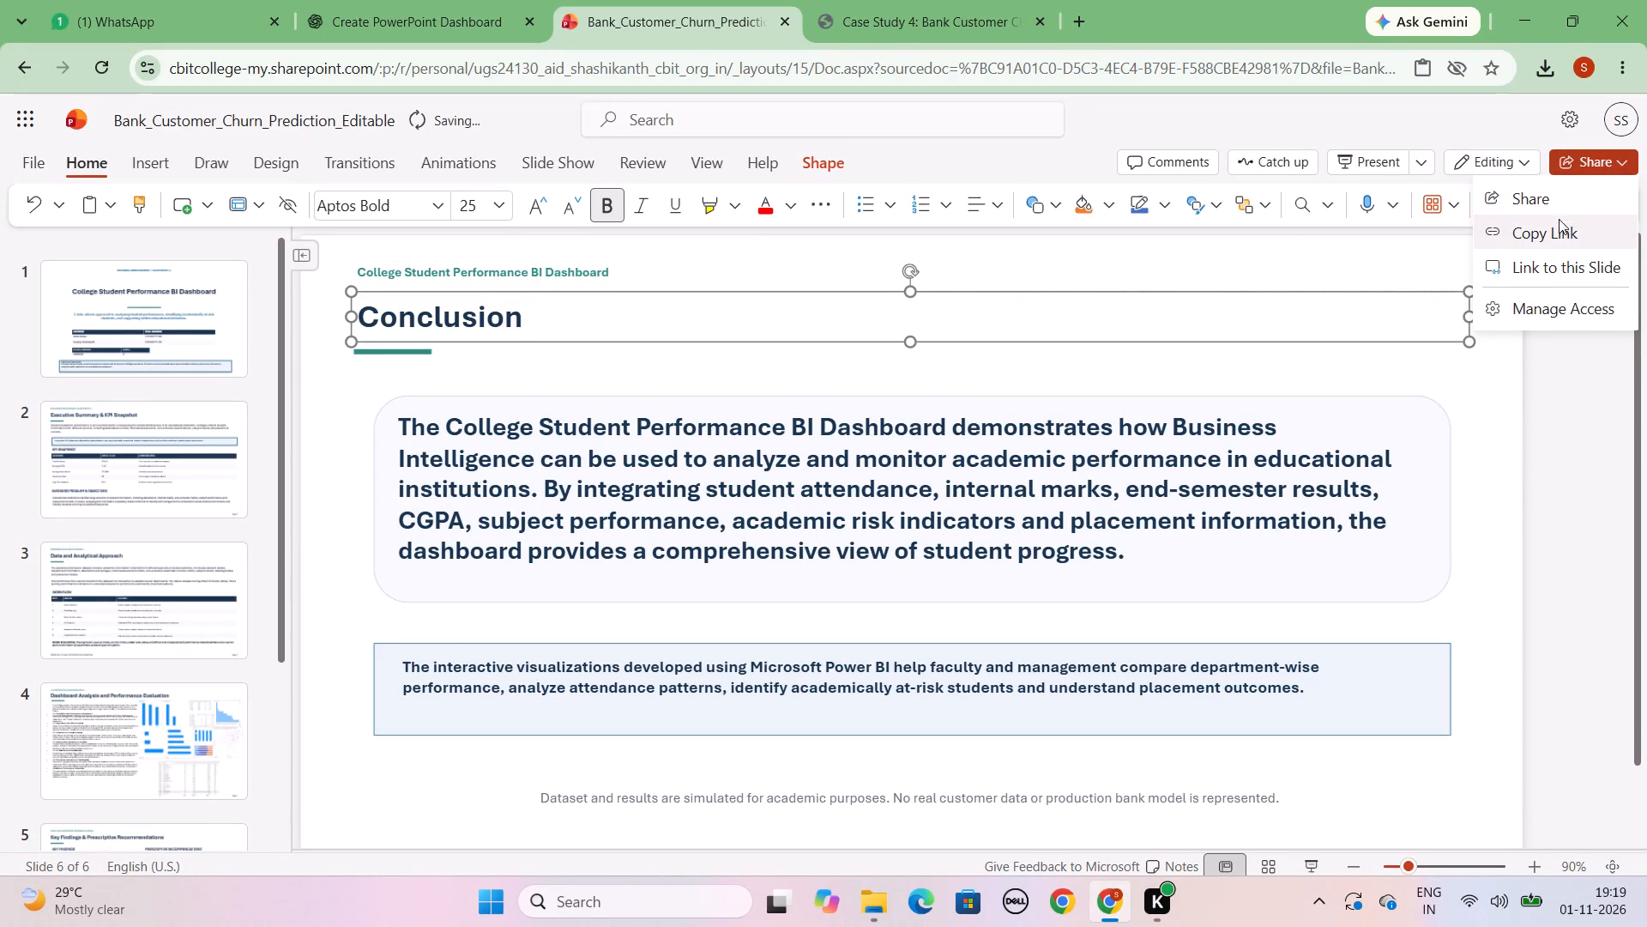
left_click(1558, 239)
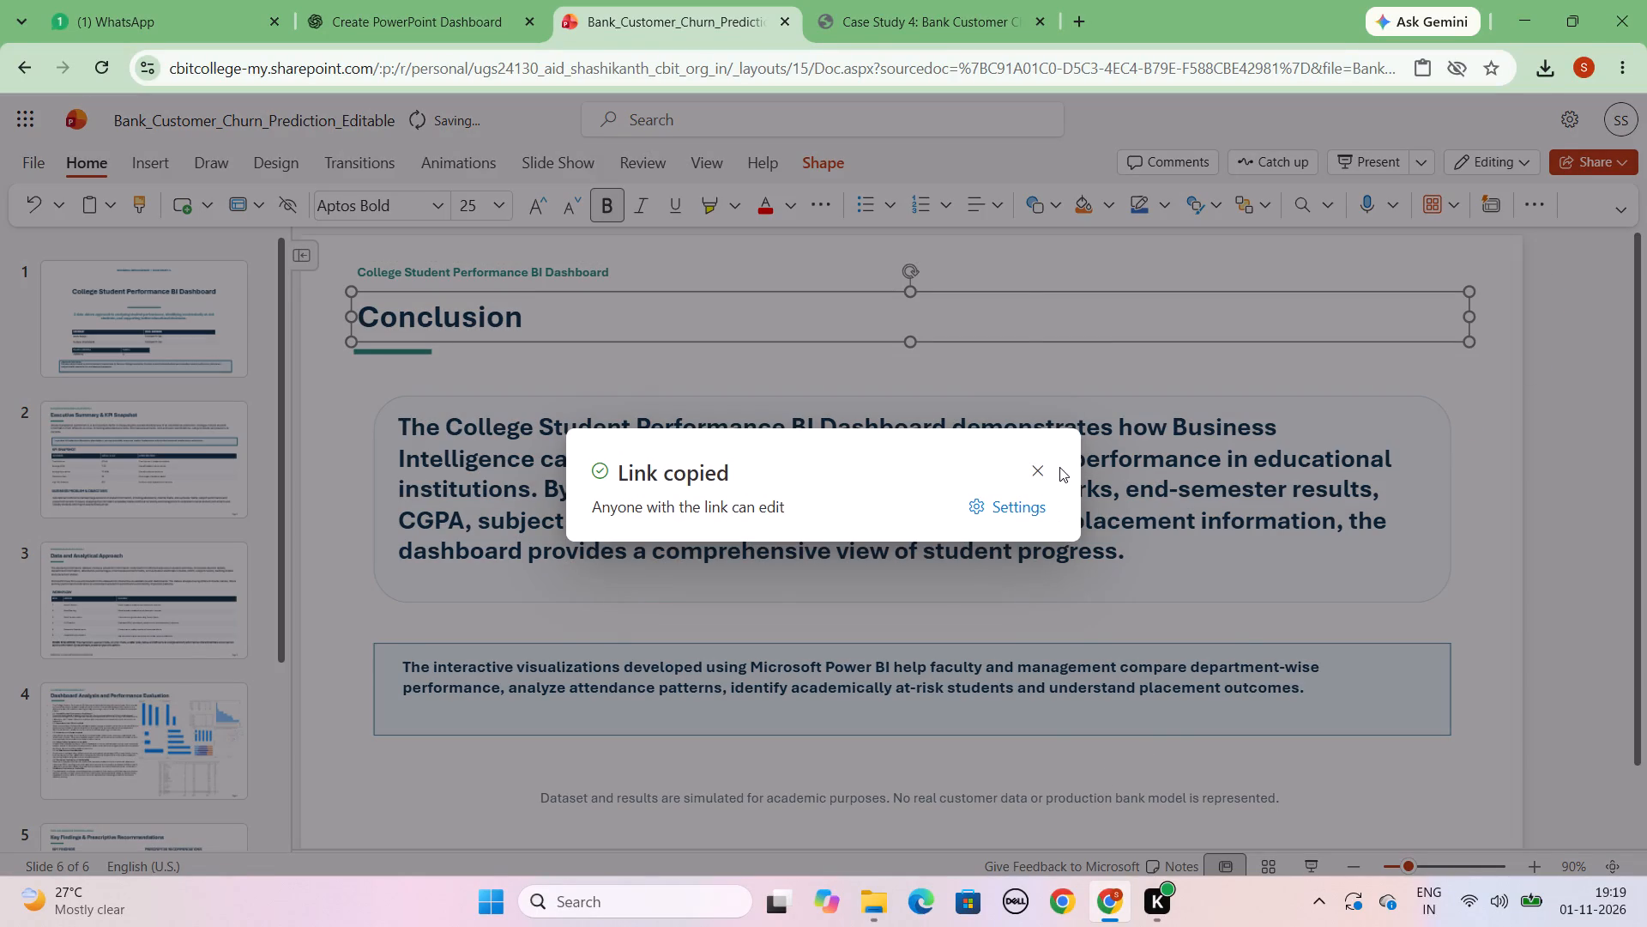
left_click(1050, 468)
Open the presentation's access management settings.
left_click(1630, 158)
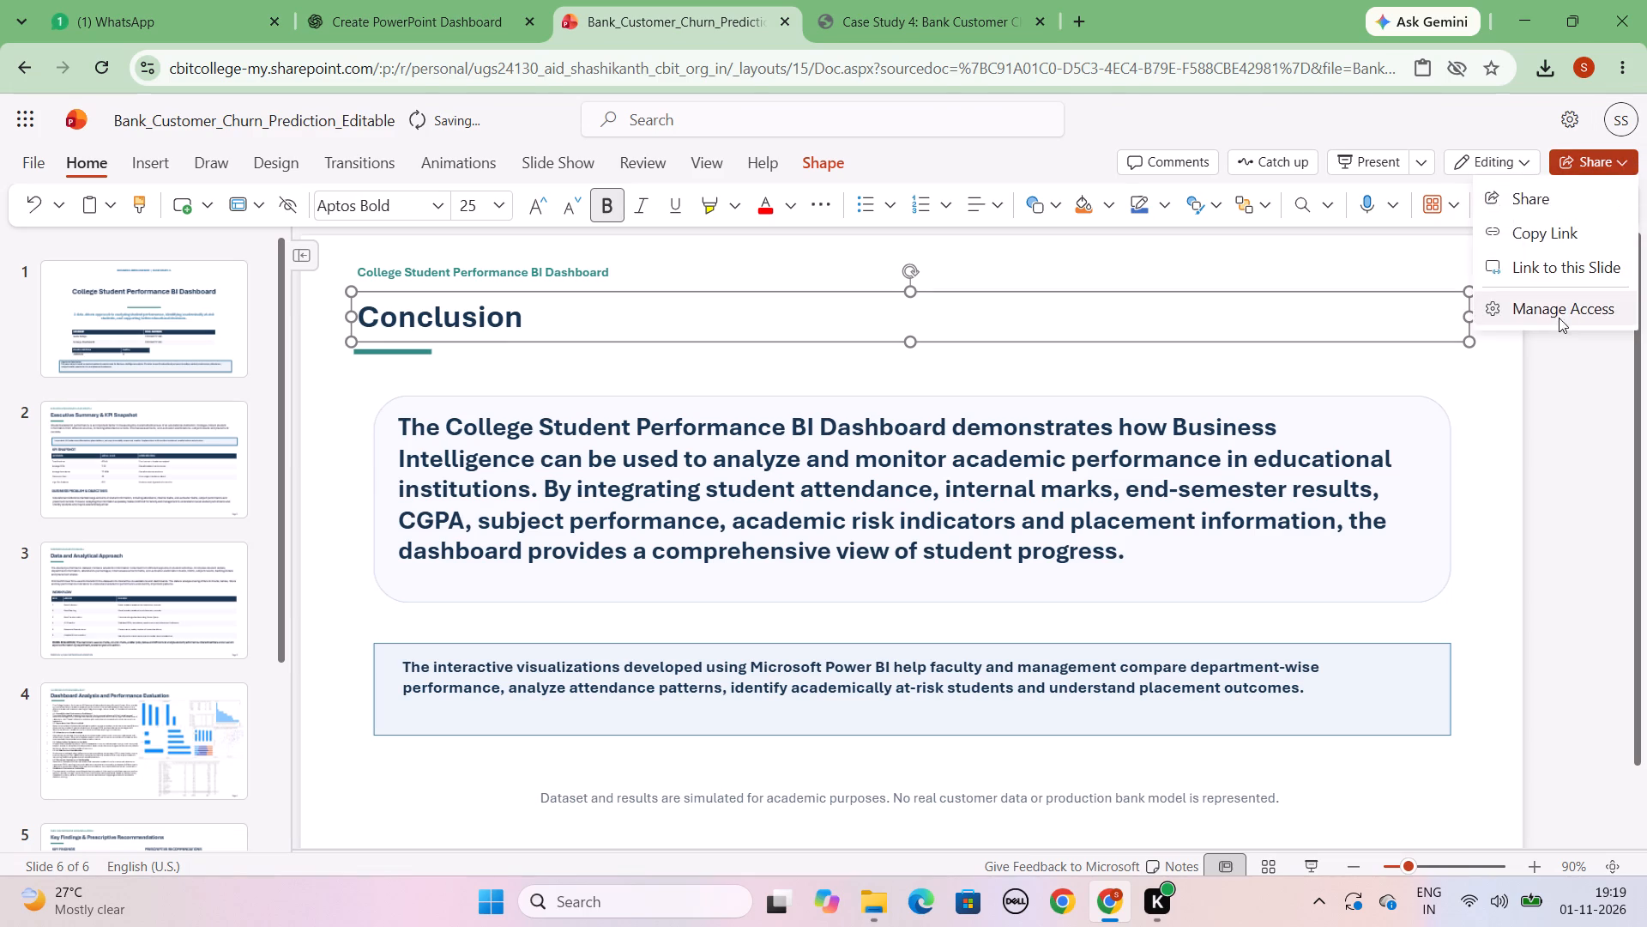
left_click(1567, 310)
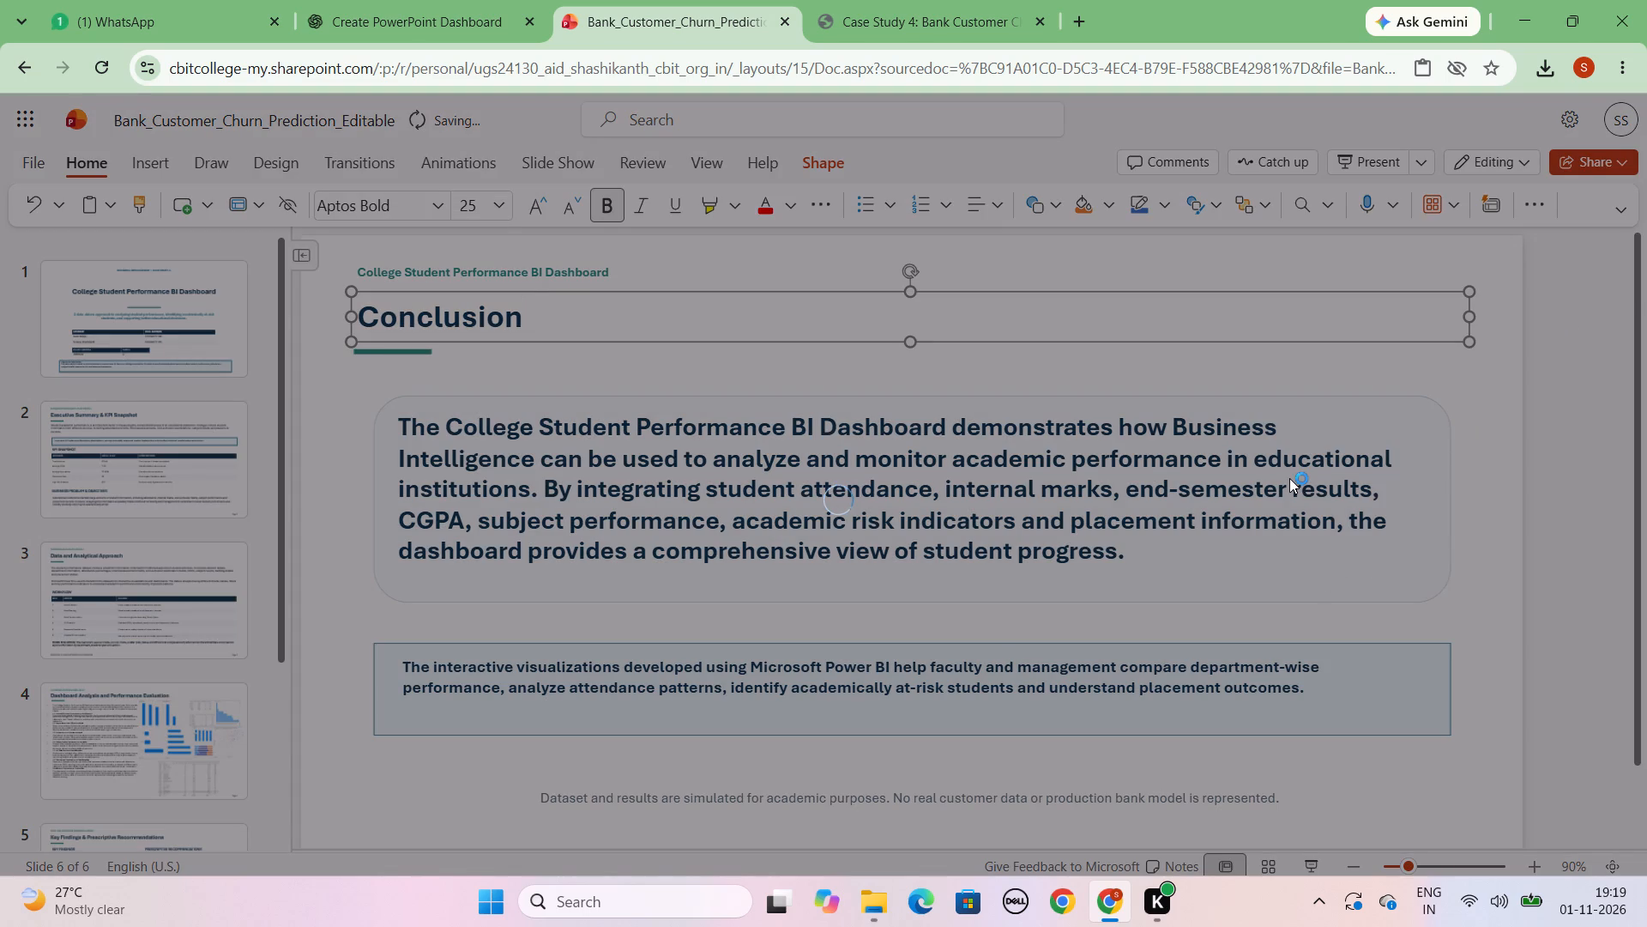
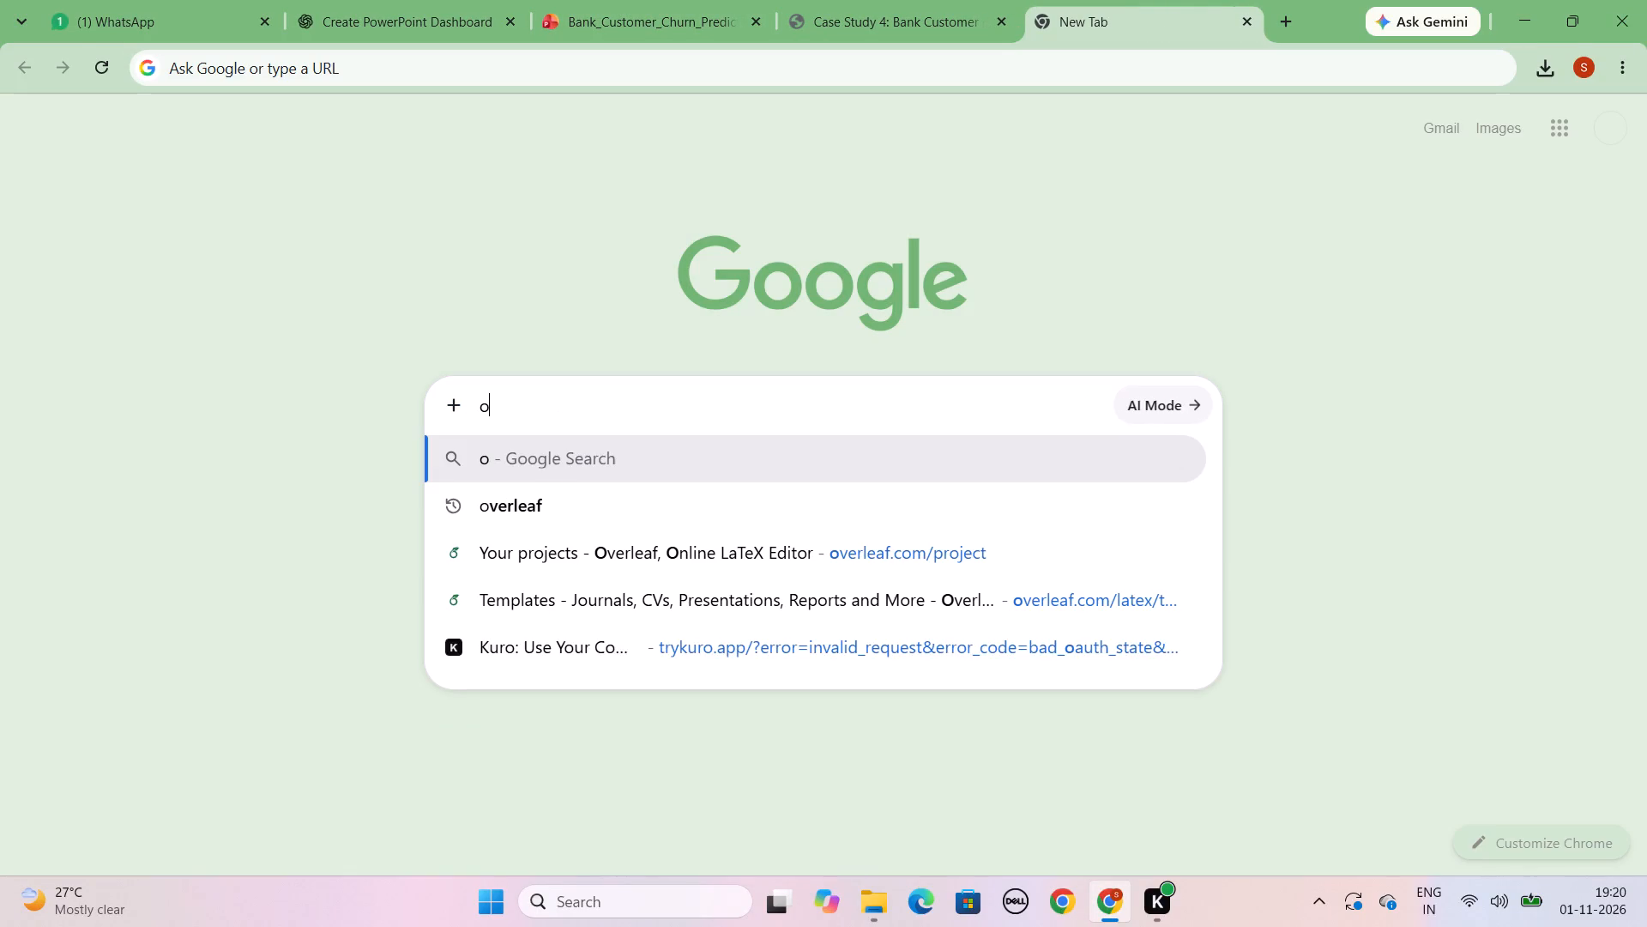
Search Google for "overleaf" in the new browser tab.
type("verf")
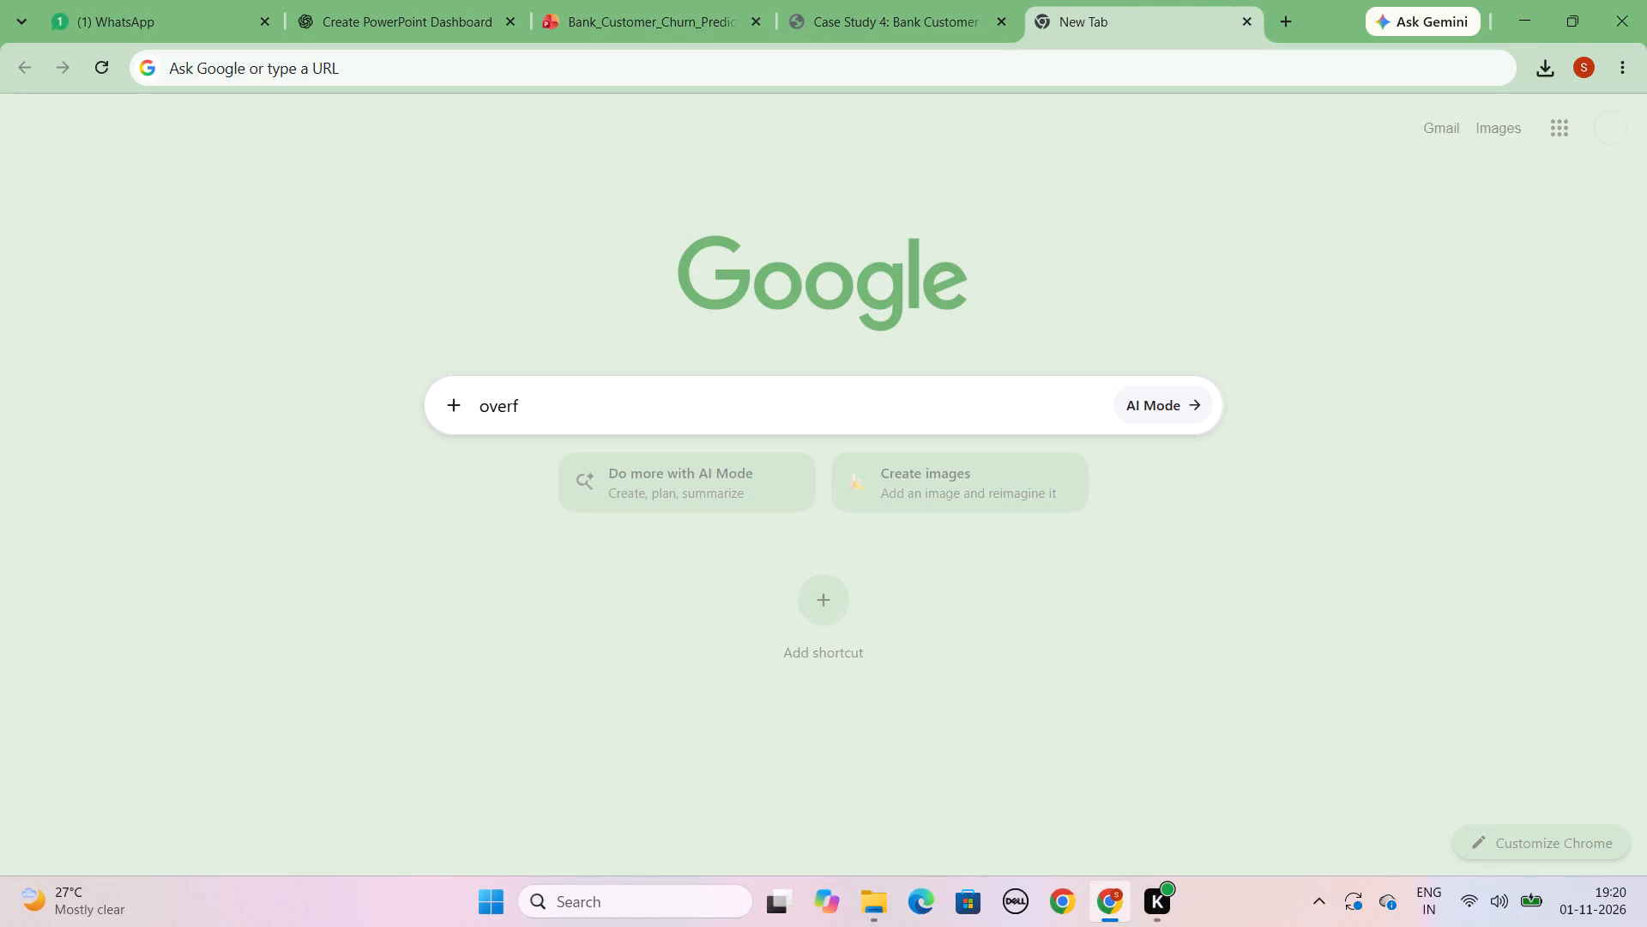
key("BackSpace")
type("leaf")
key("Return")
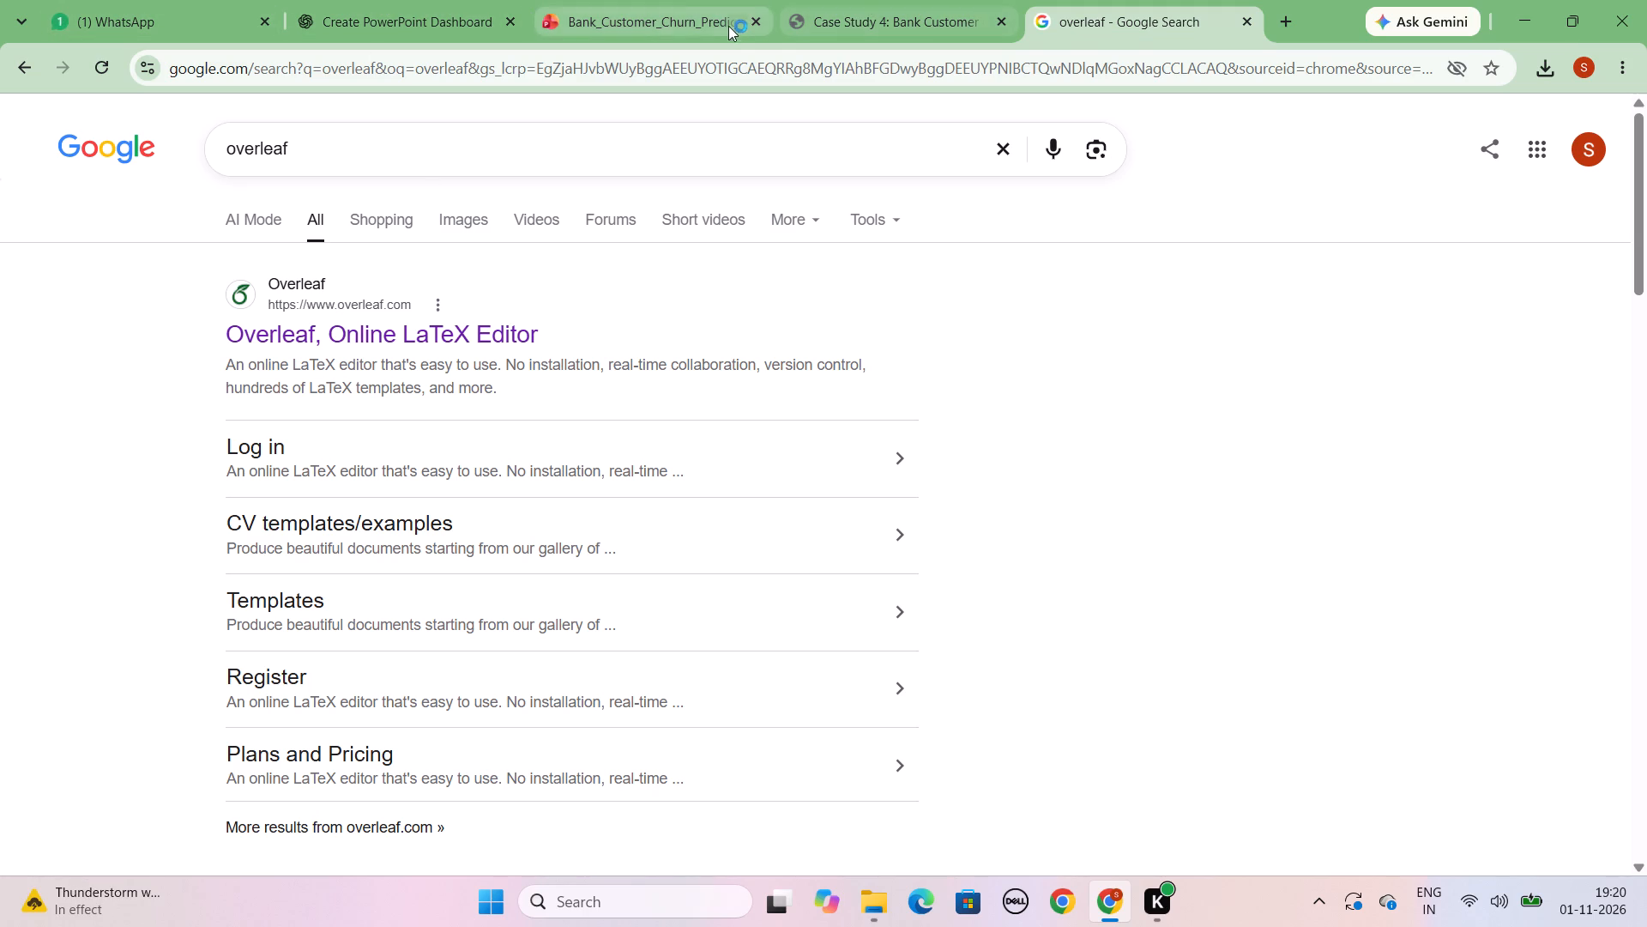
Switch to the Bank_Customer_Churn_Prediction_Editable presentation and examine who has access and the settings of its existing sharing link.
left_click(670, 18)
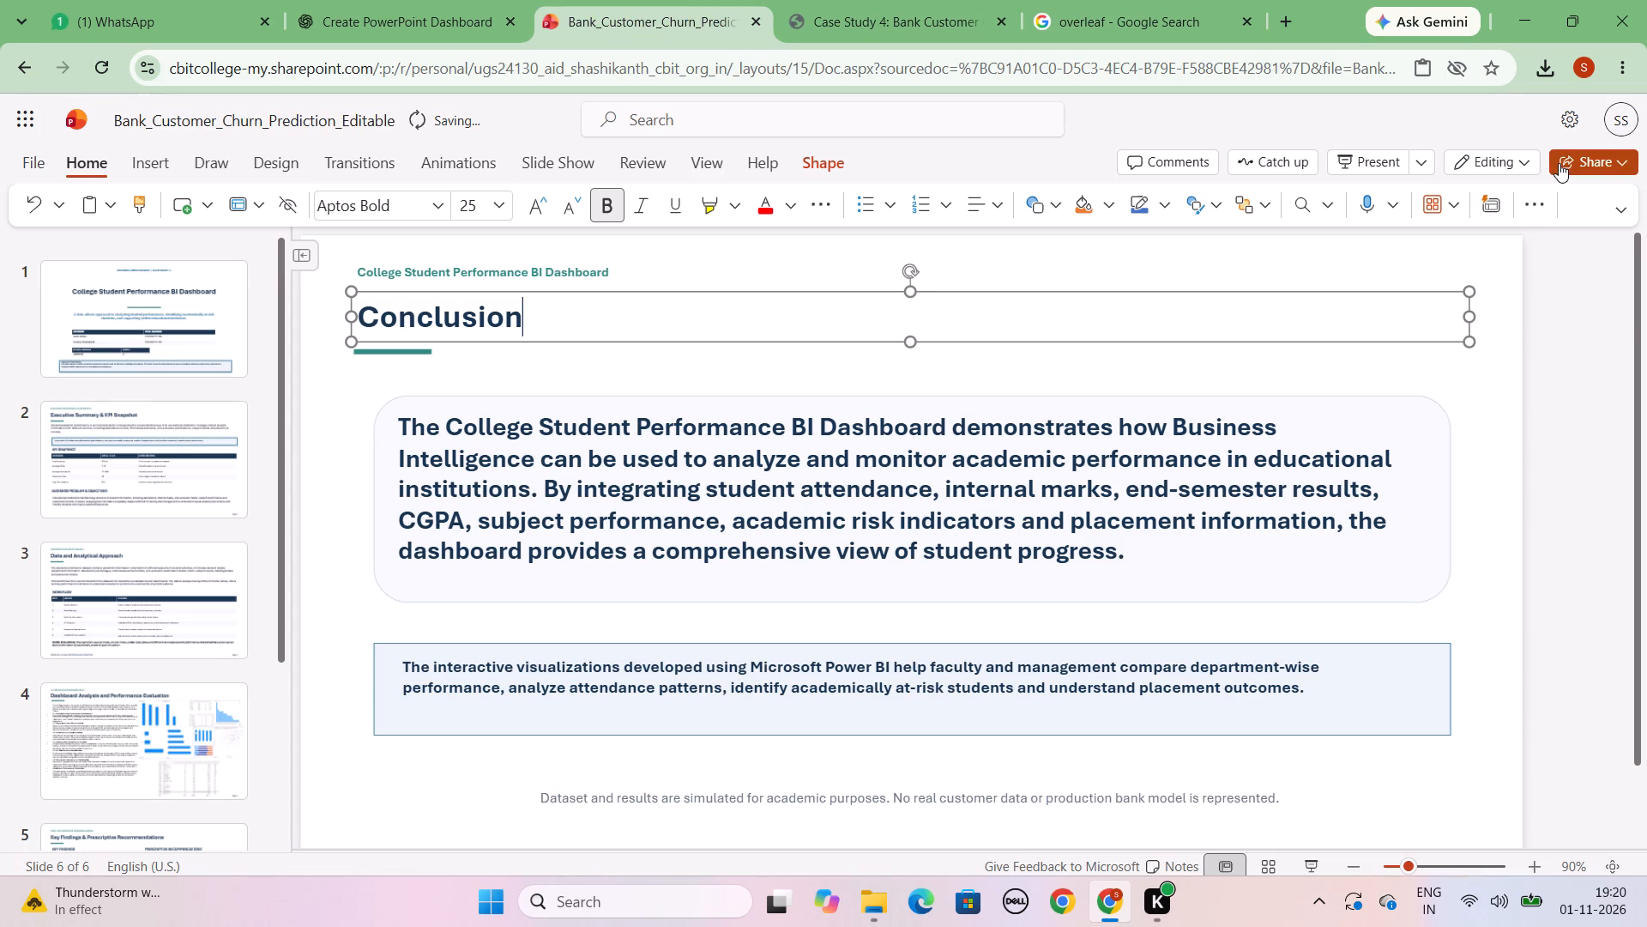
left_click(1570, 161)
left_click(1562, 317)
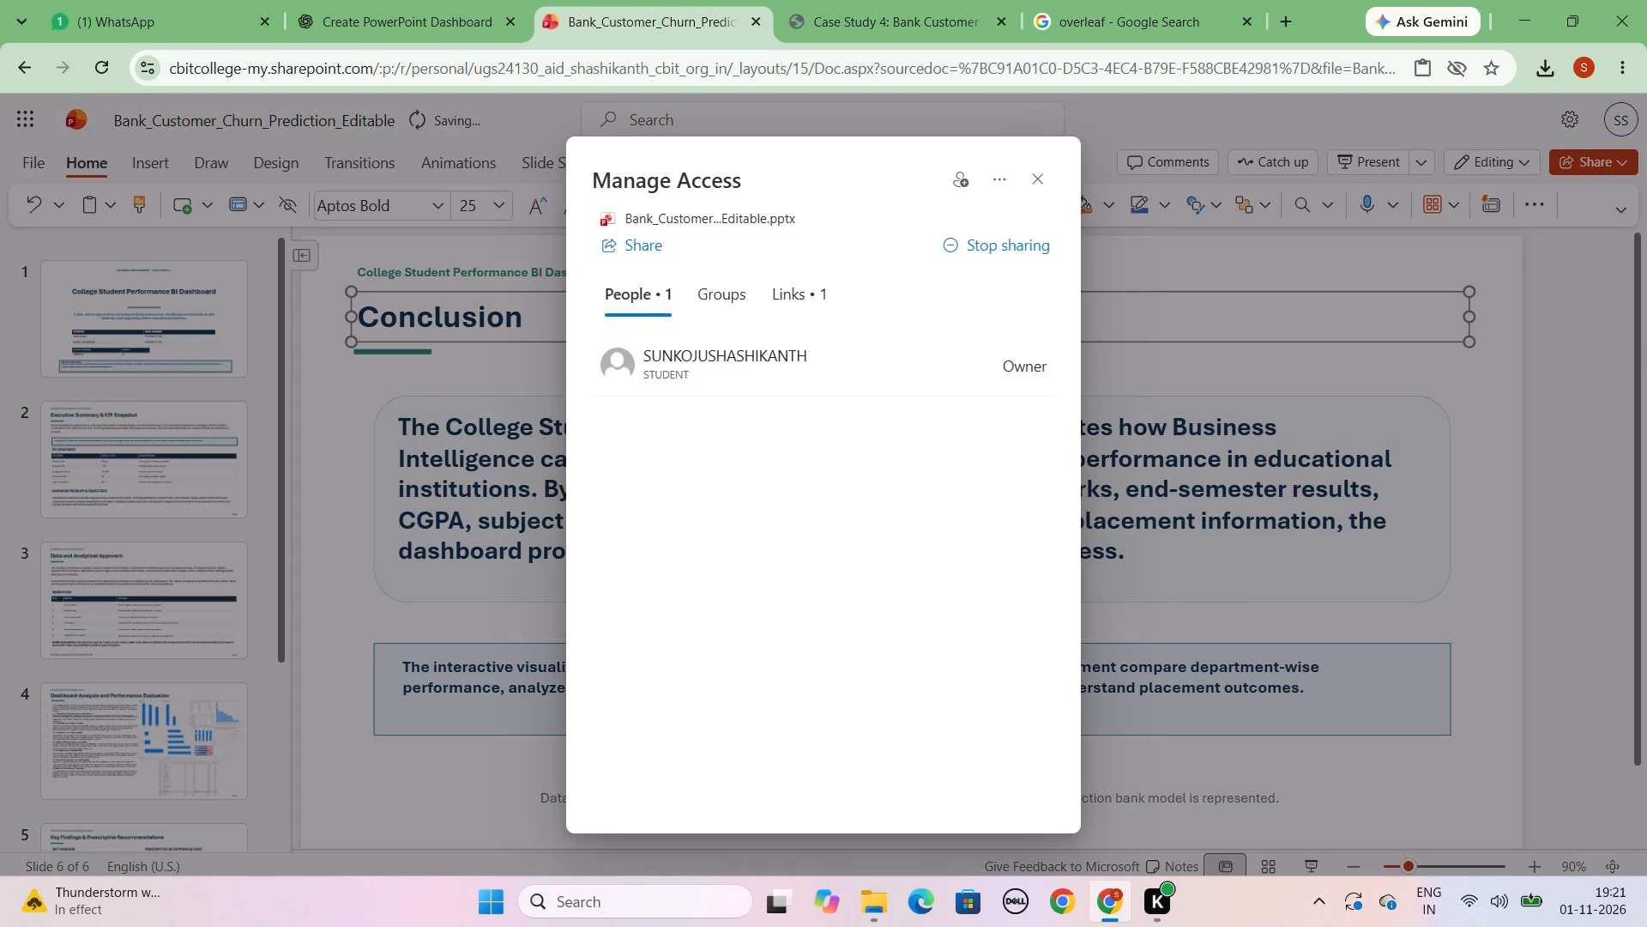
left_click(767, 354)
left_click(778, 291)
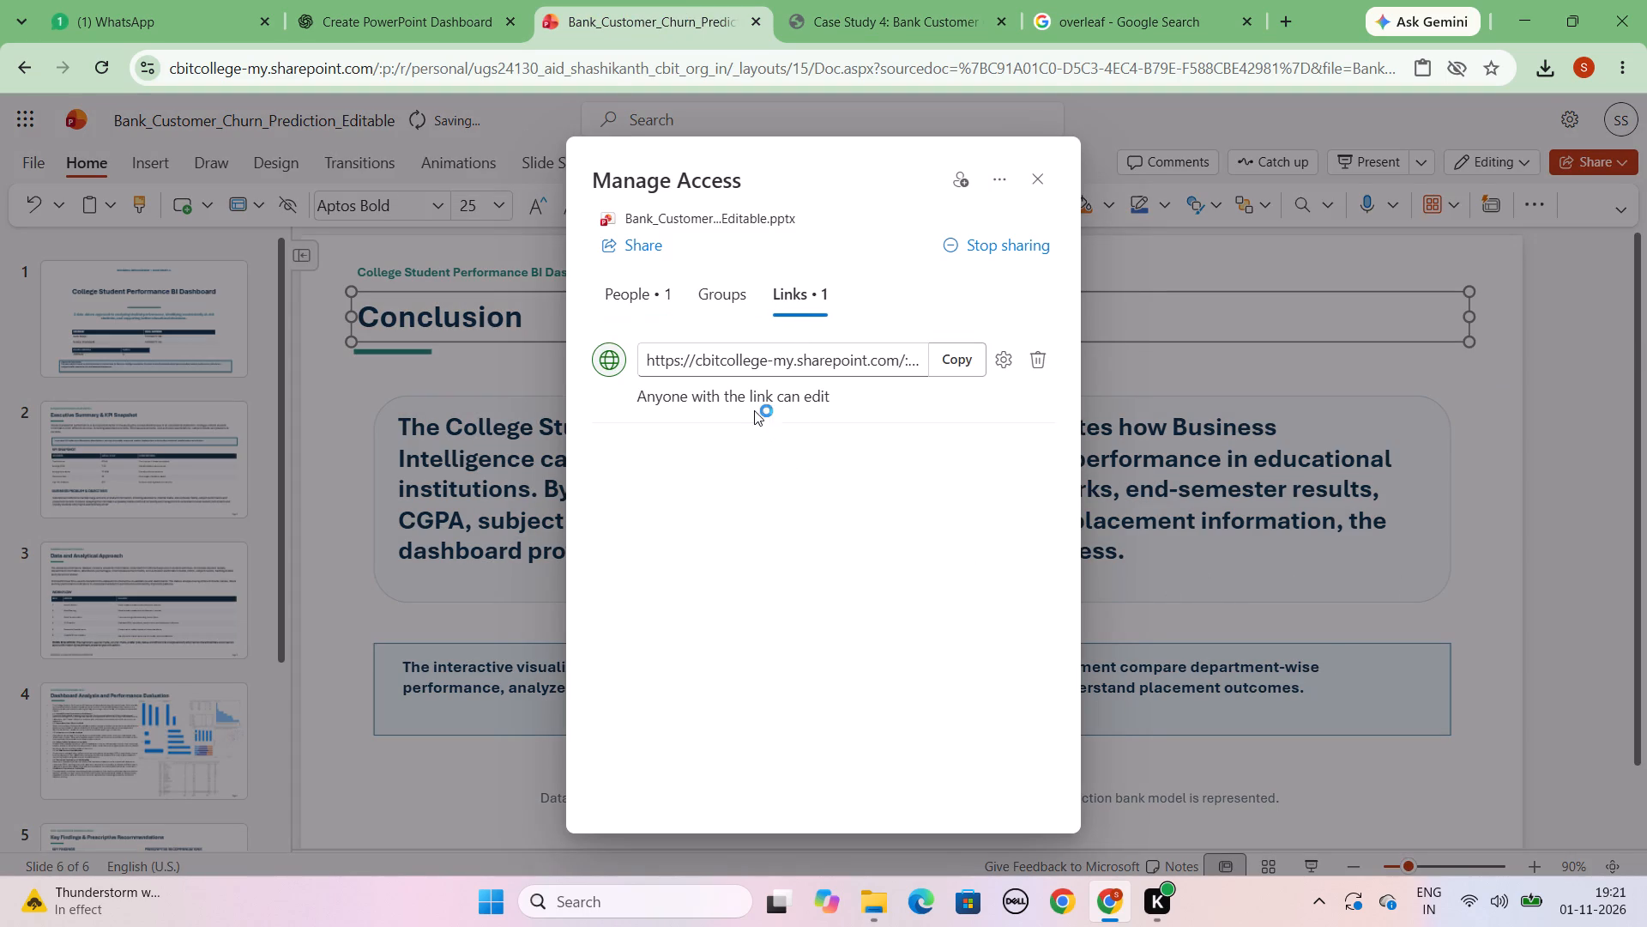
left_click(848, 388)
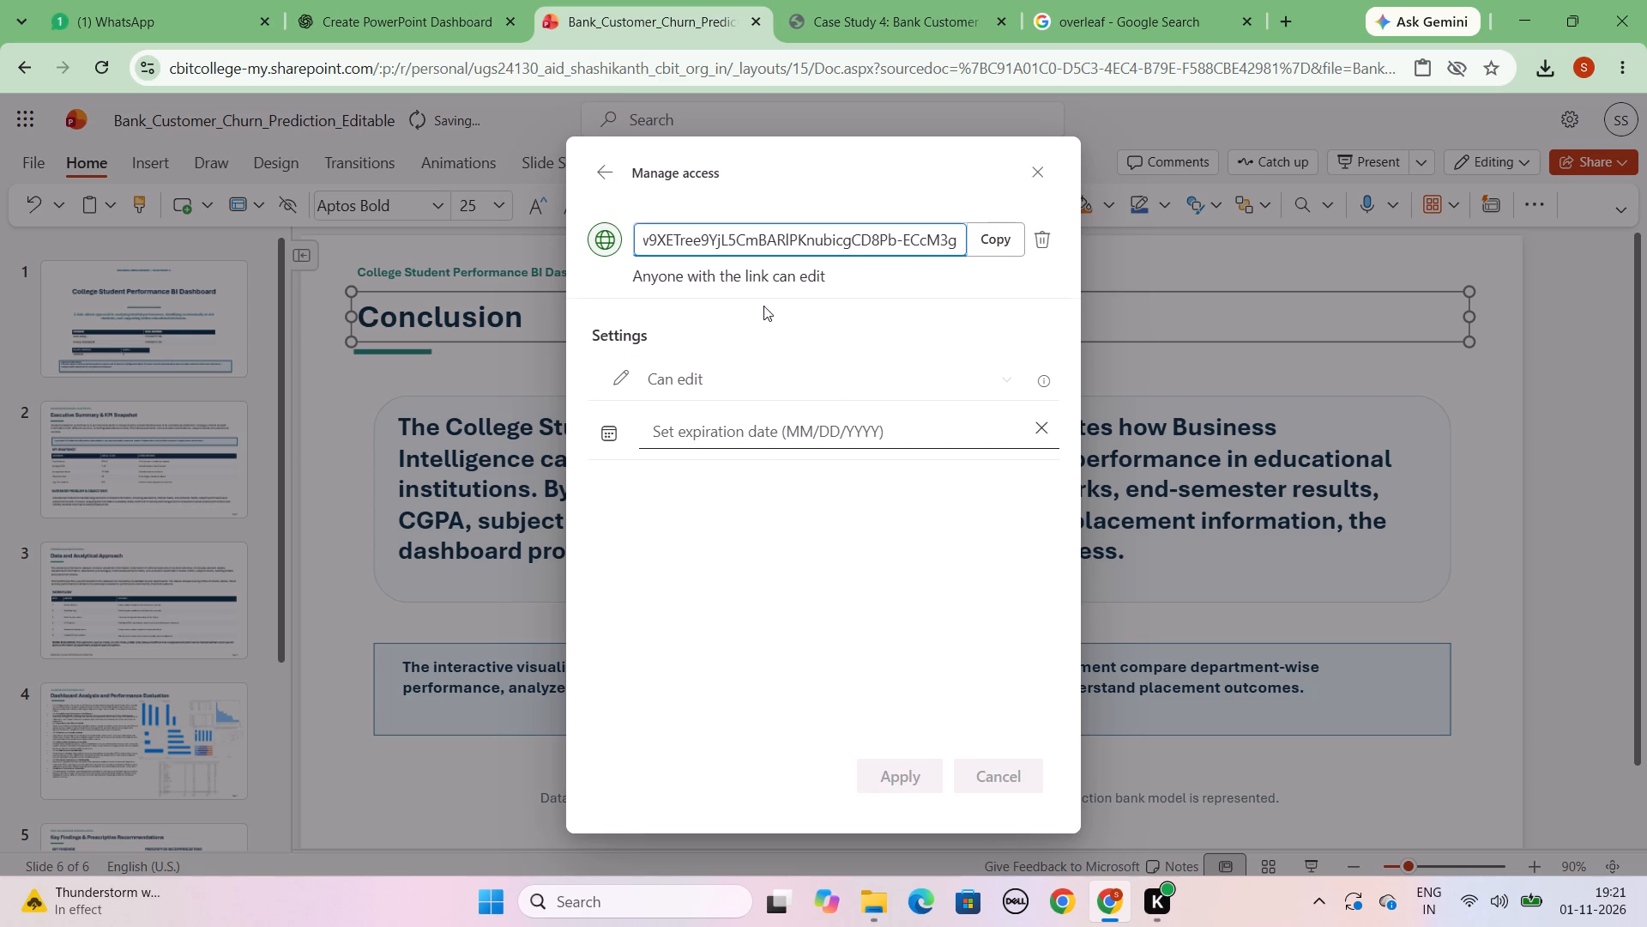
left_click(793, 277)
left_click(783, 264)
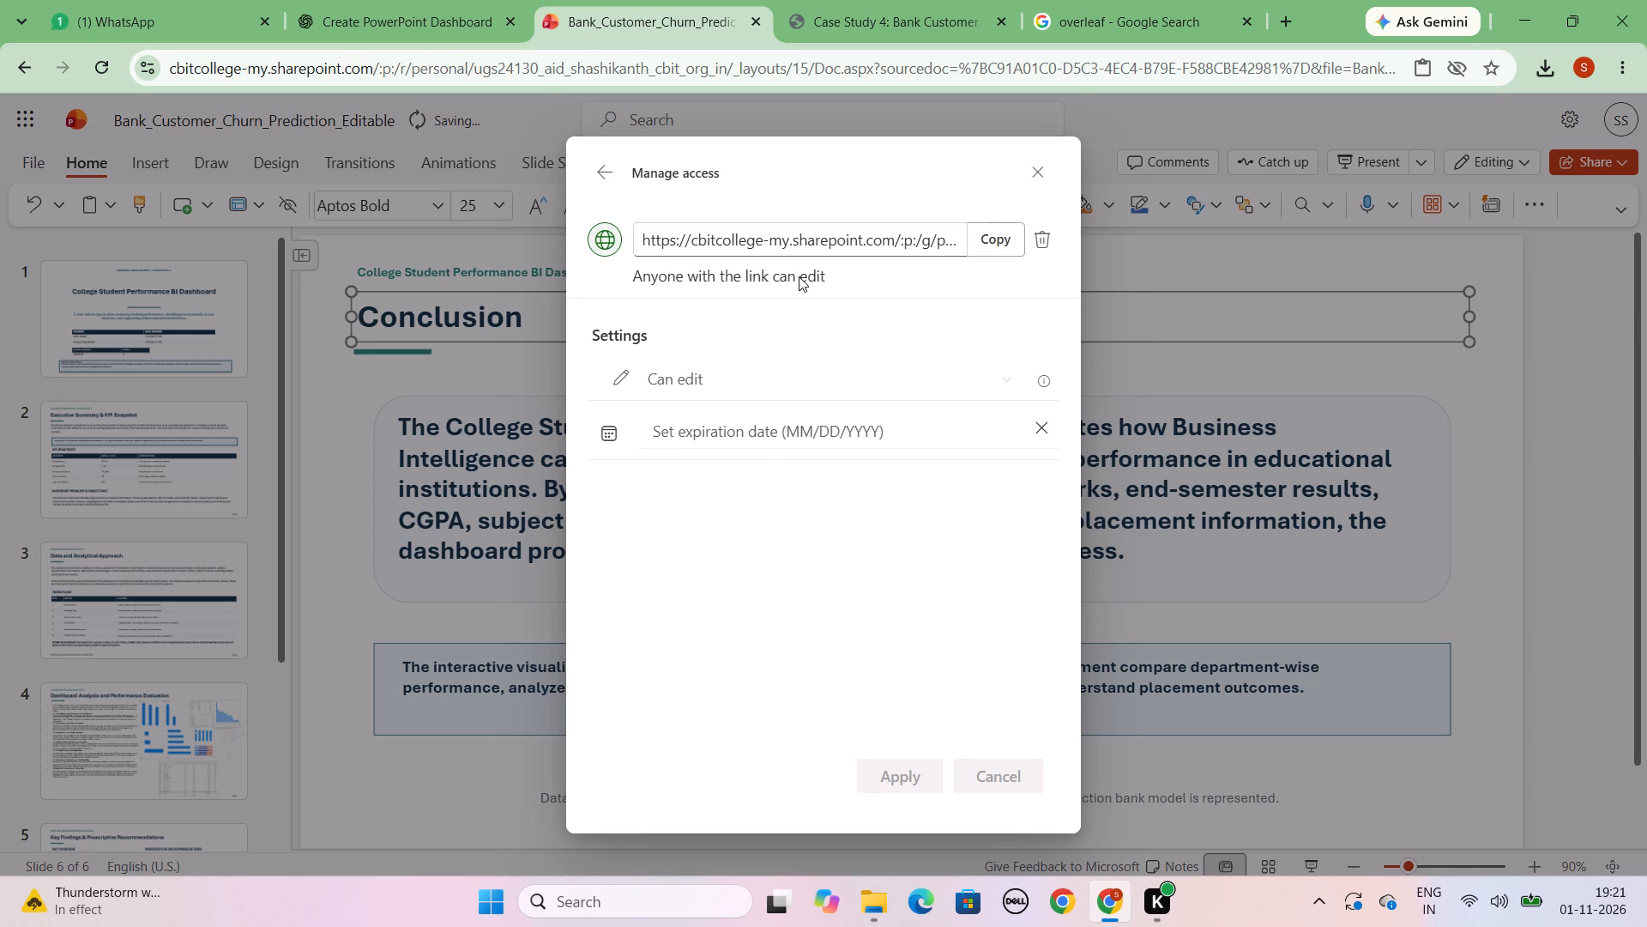
left_click(799, 276)
left_click(1001, 766)
left_click(600, 185)
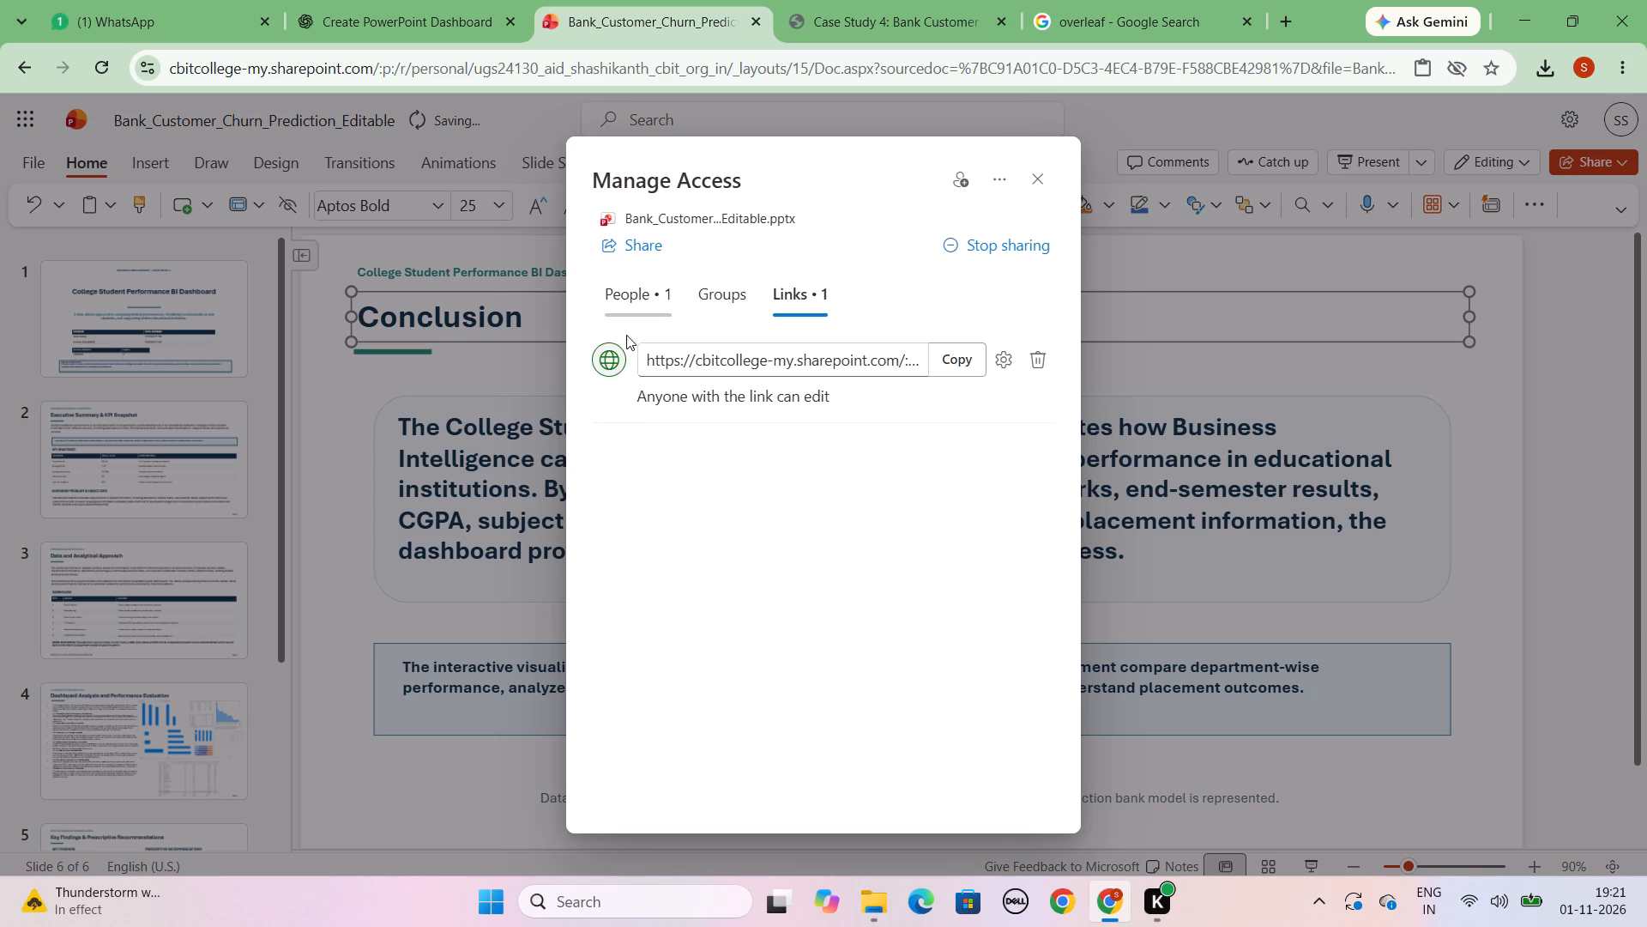
Open the share form for the presentation from the access overview and check the permission options for recipients.
left_click(643, 241)
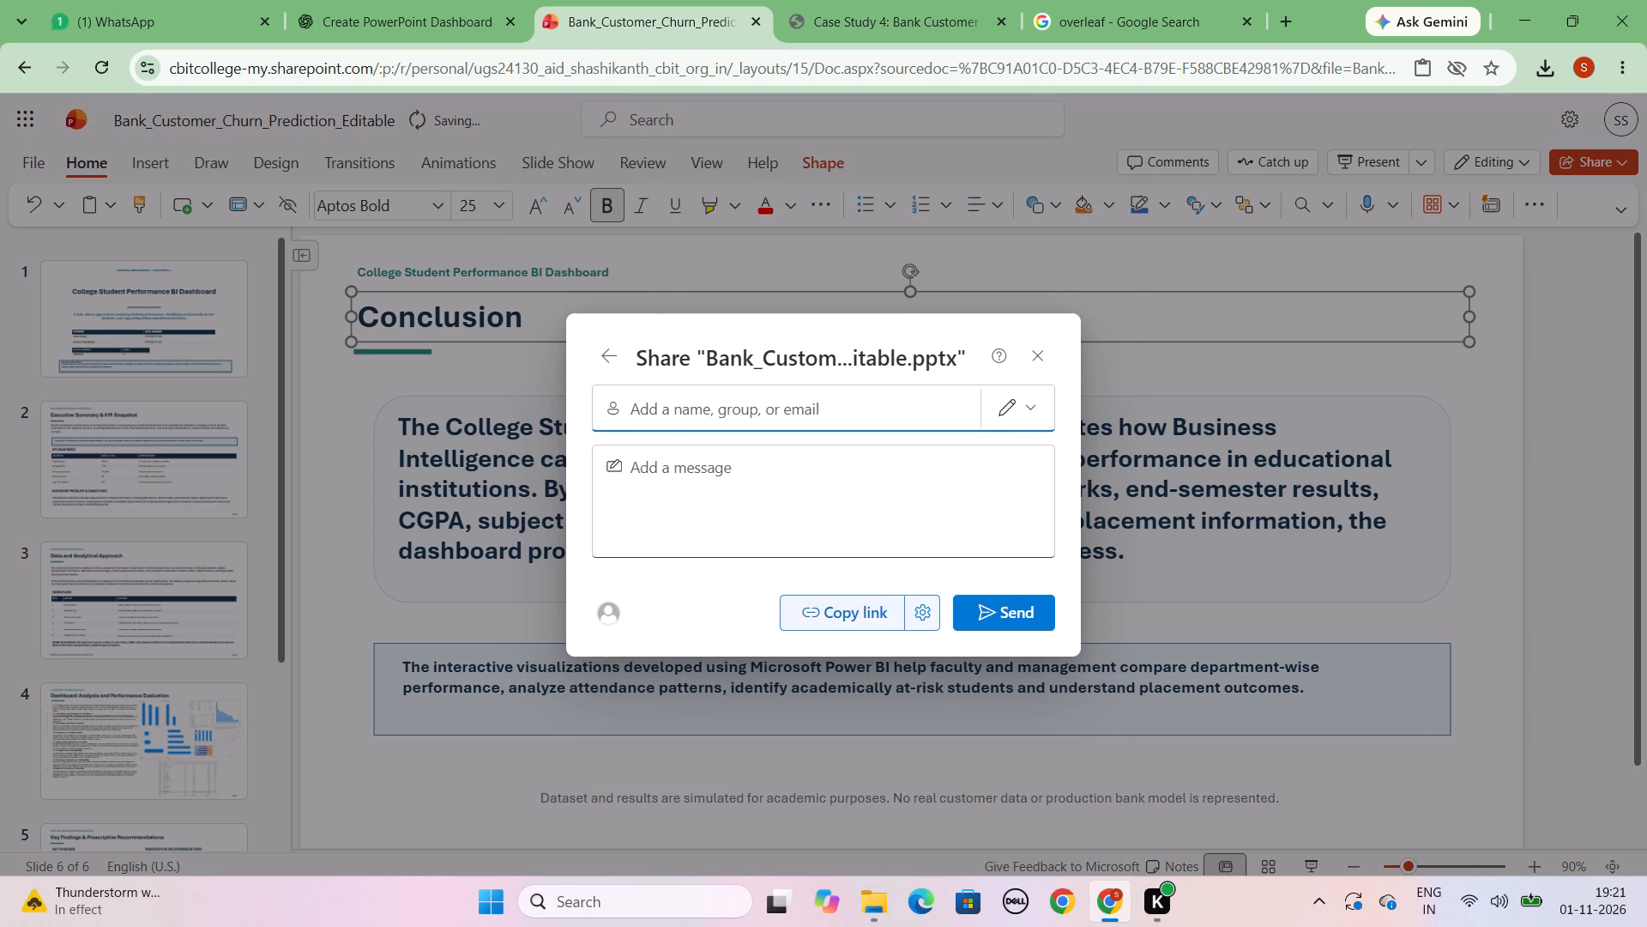
left_click(1047, 406)
left_click(781, 496)
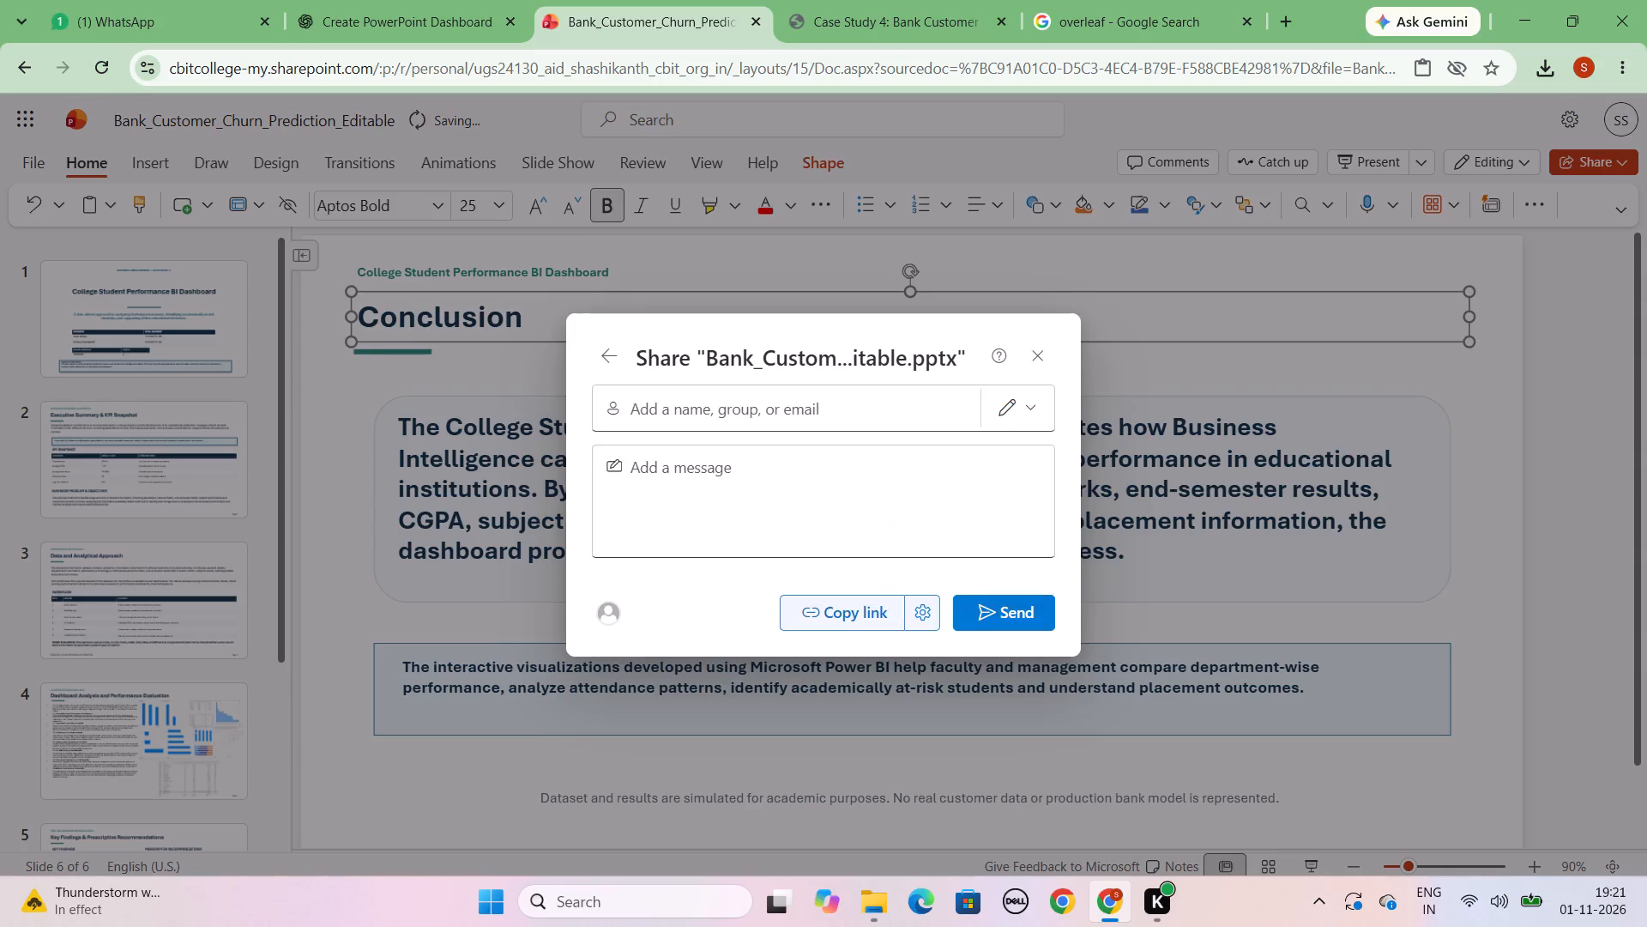
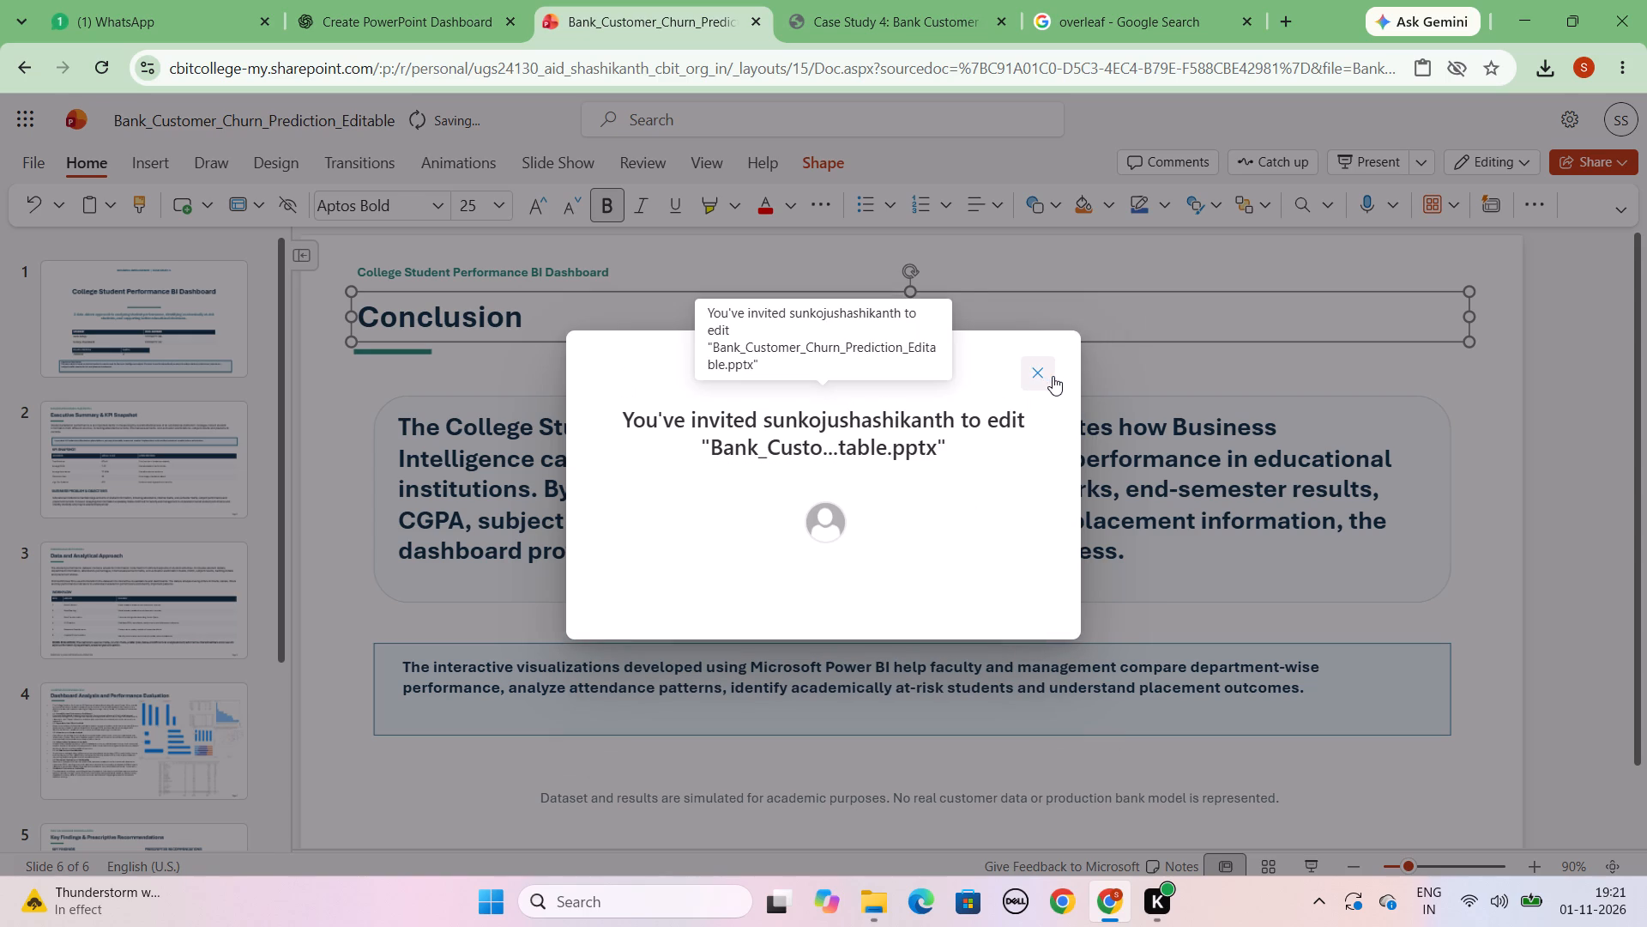
Close the sharing invitation confirmation and return to the presentation's Conclusion slide.
left_click(1053, 376)
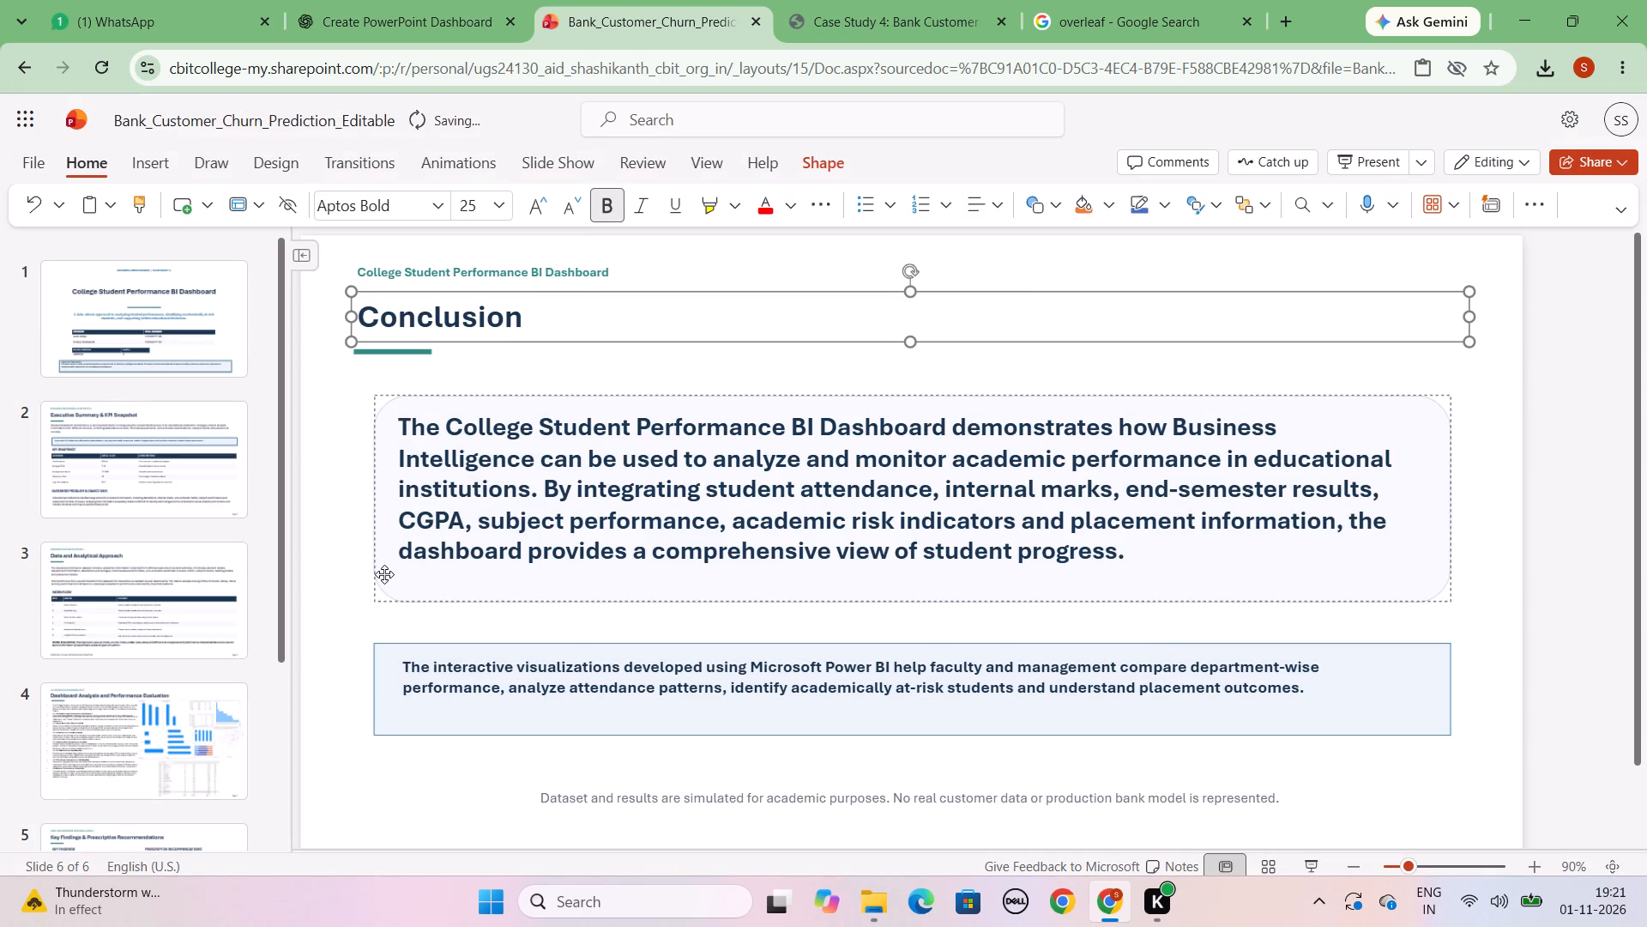
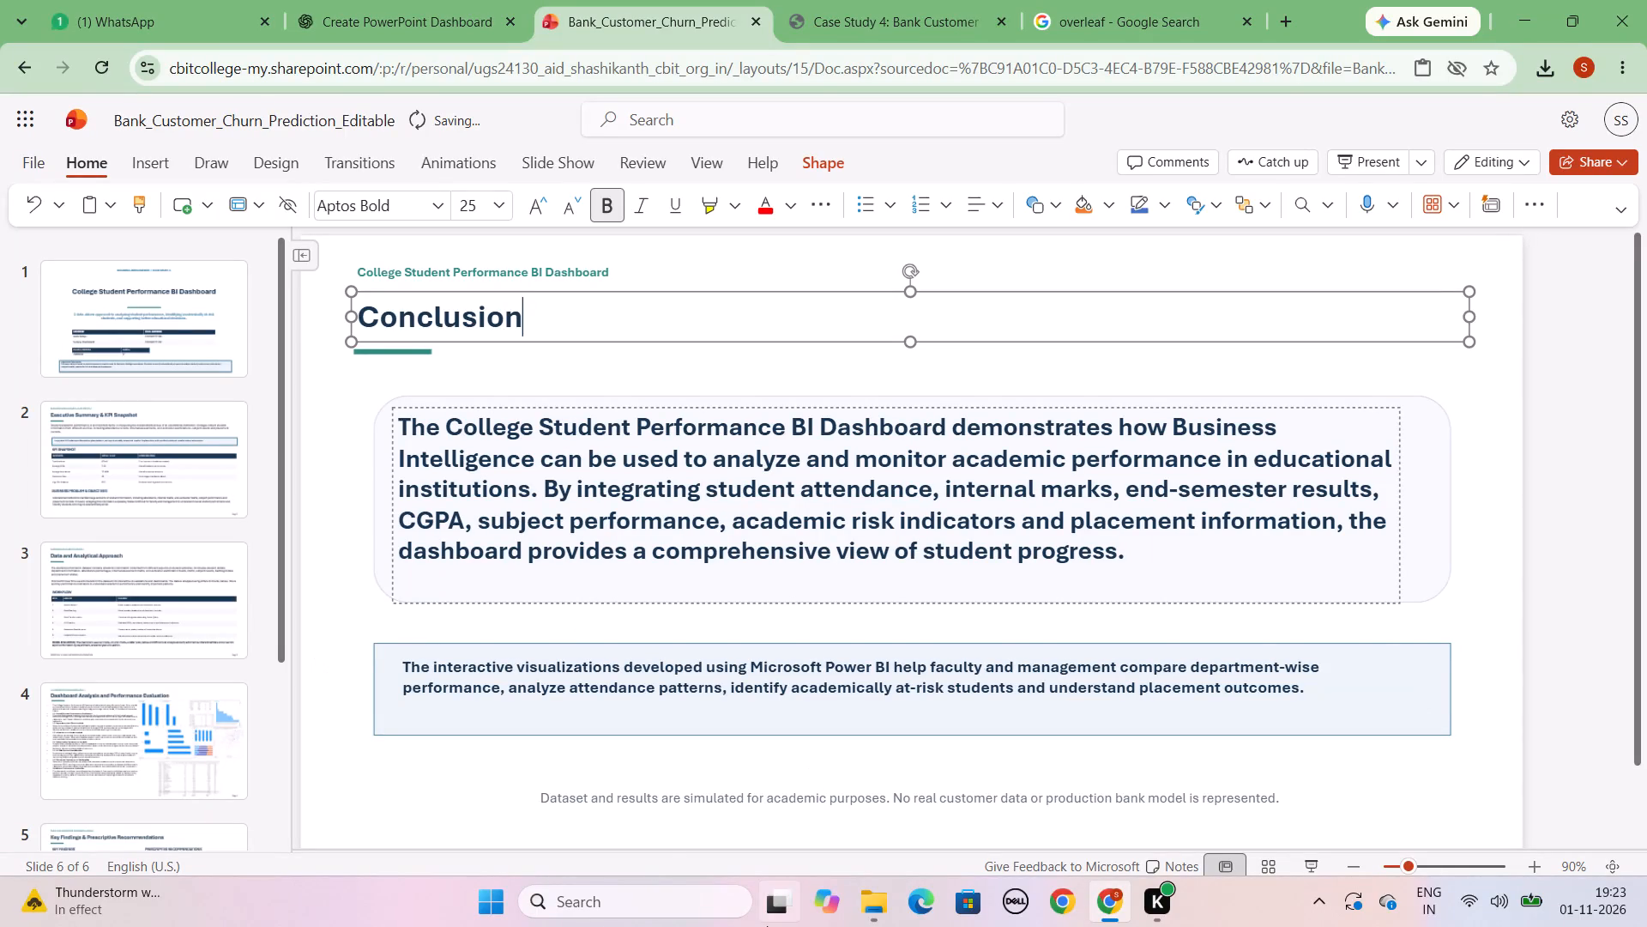
Deselect the title text box on the Conclusion slide.
left_click(332, 779)
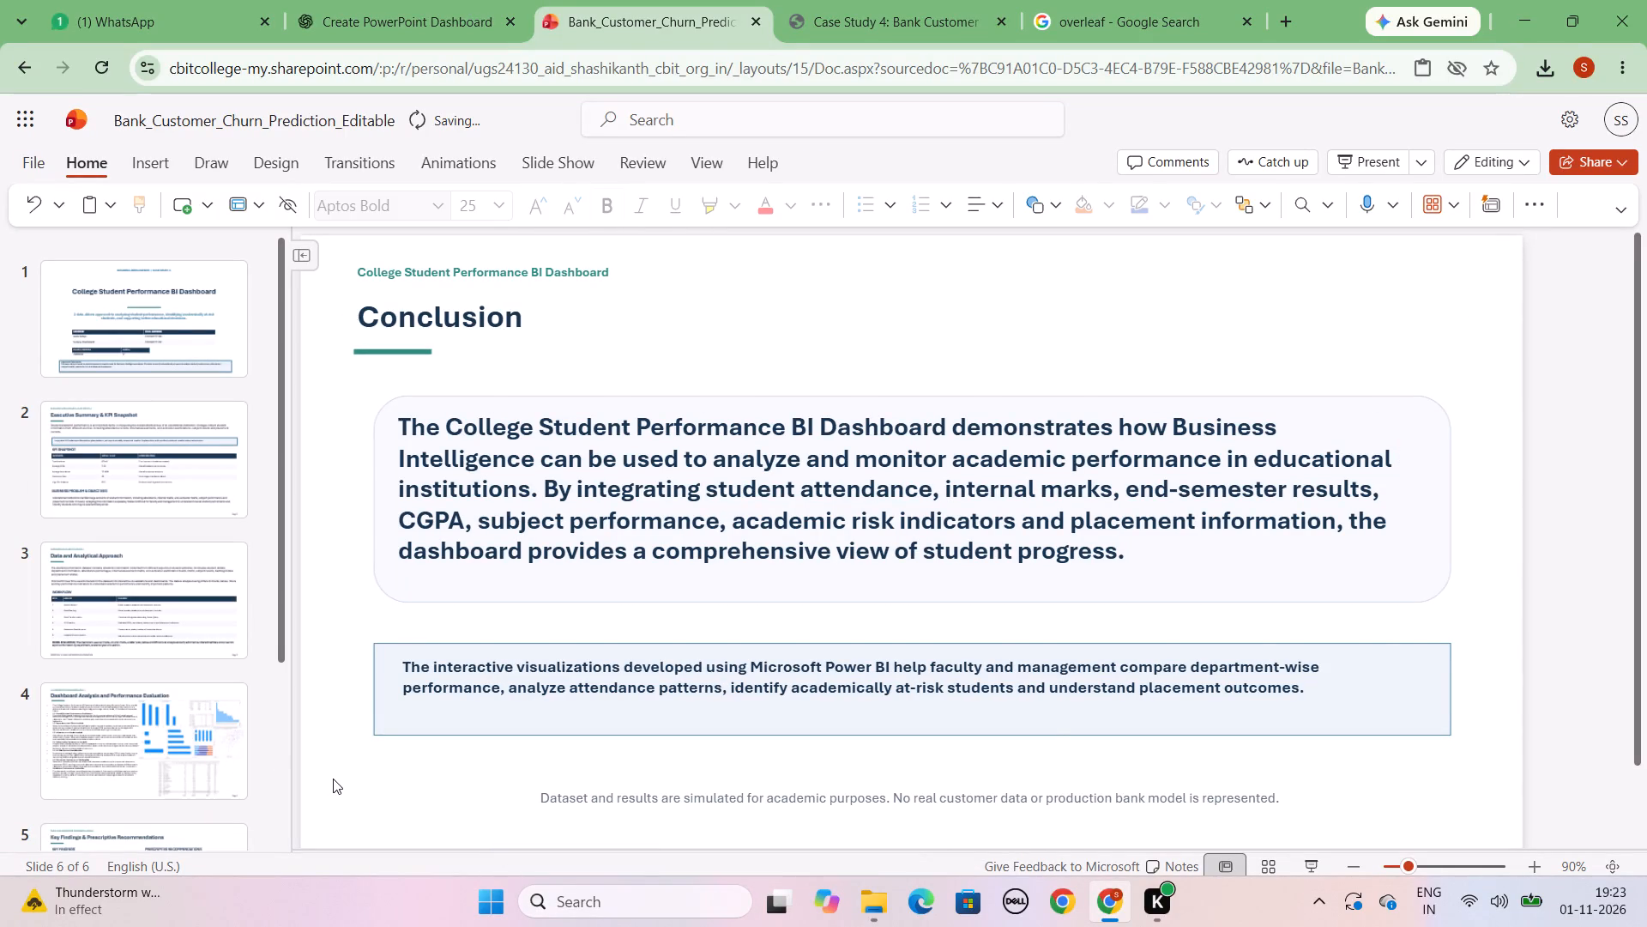